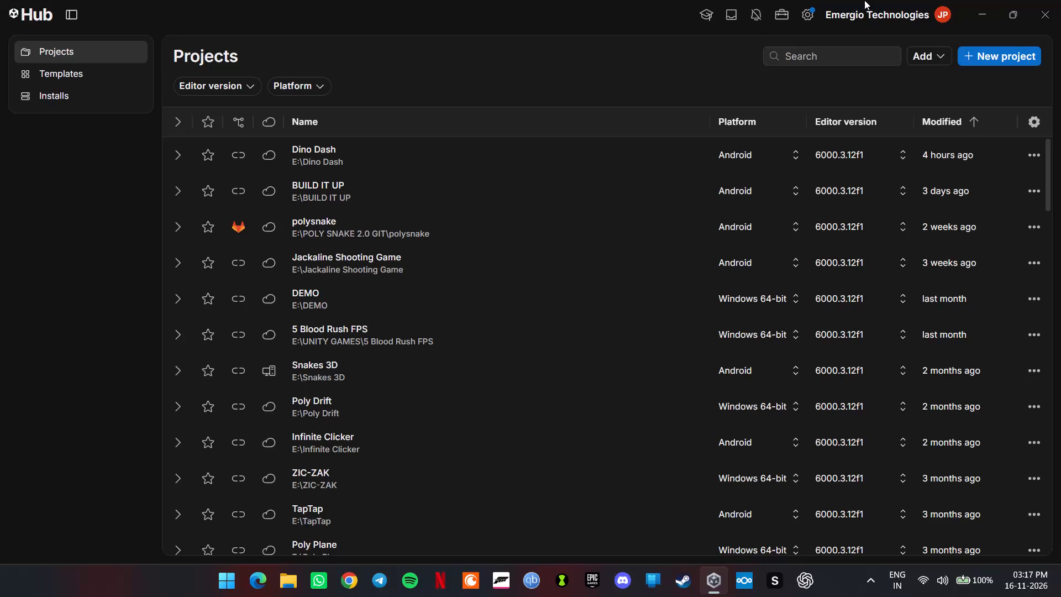
Switch to the Windows search and look for an app whose name begins with "e".
{"action": "left_click", "coordinate": [234, 578]}
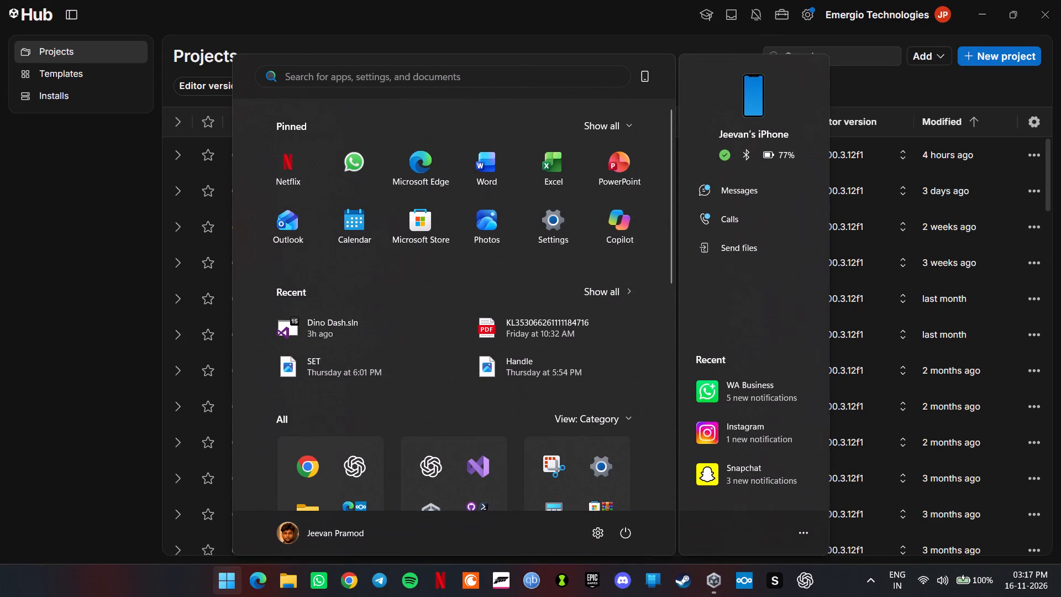
{"action": "left_click", "coordinate": [321, 75]}
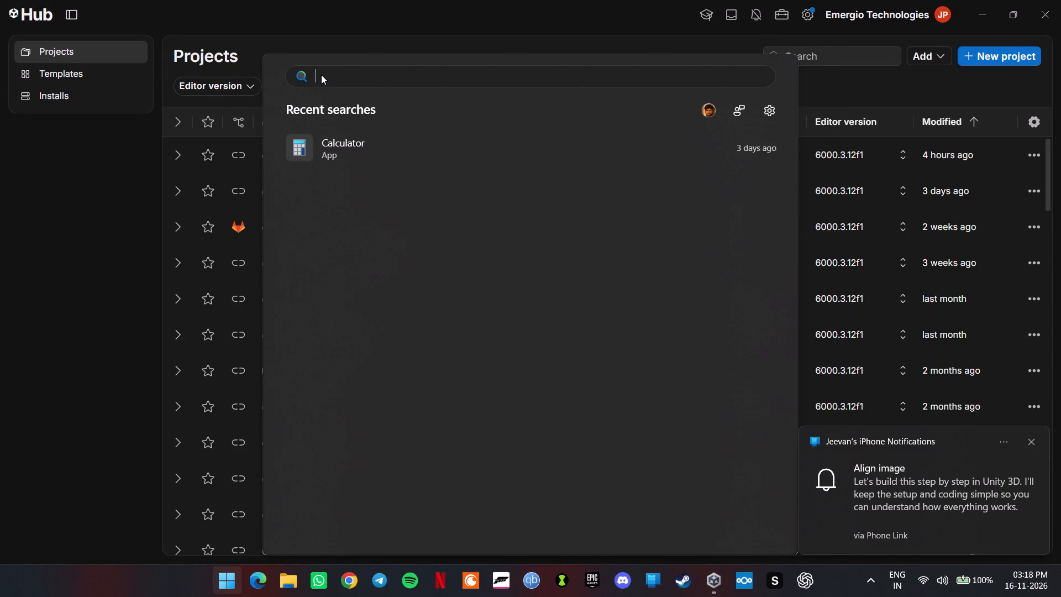
{"action": "key", "text": "e"}
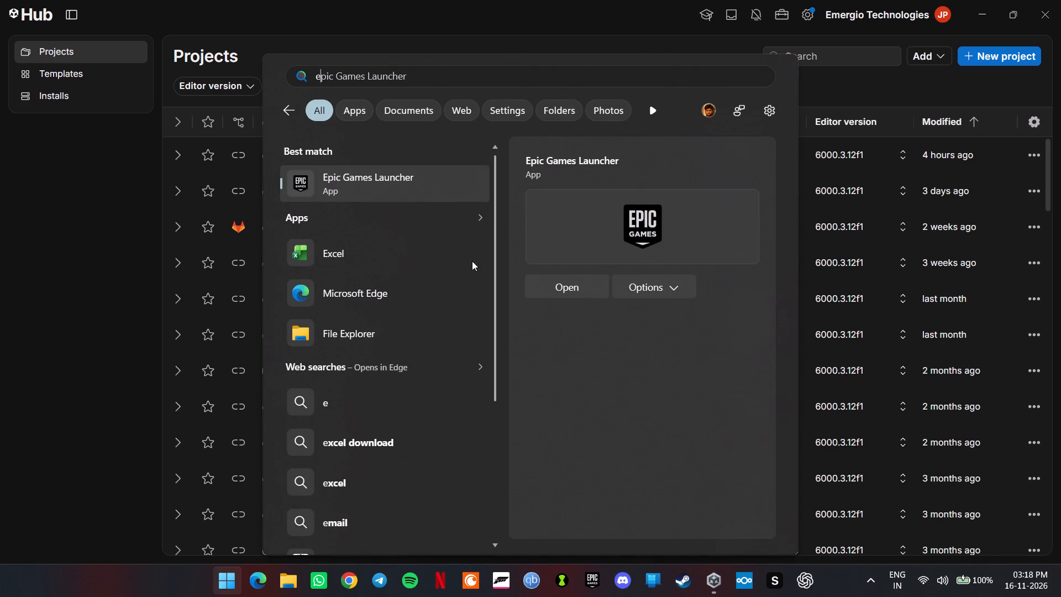
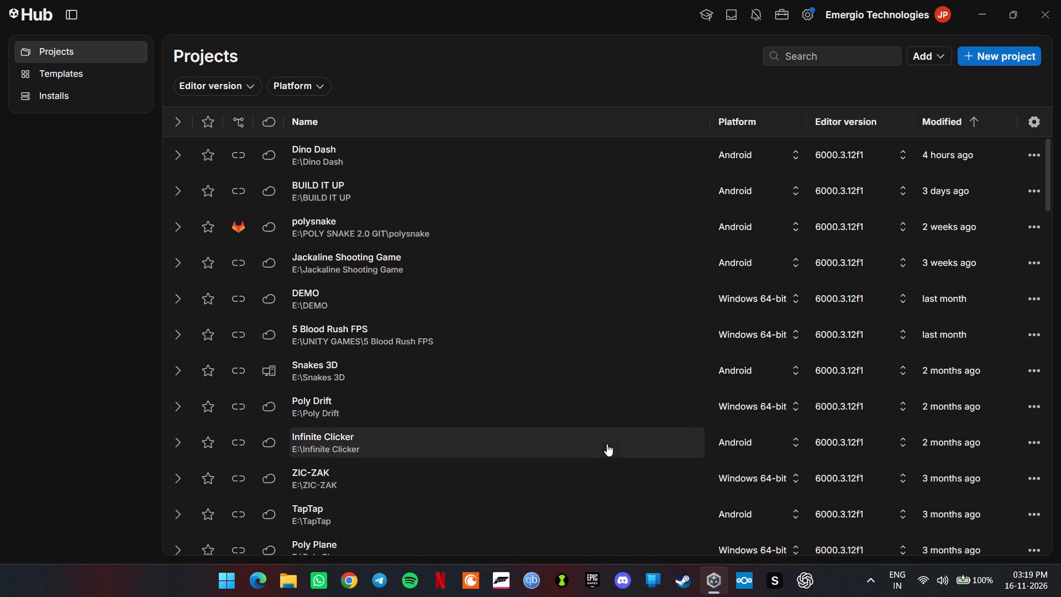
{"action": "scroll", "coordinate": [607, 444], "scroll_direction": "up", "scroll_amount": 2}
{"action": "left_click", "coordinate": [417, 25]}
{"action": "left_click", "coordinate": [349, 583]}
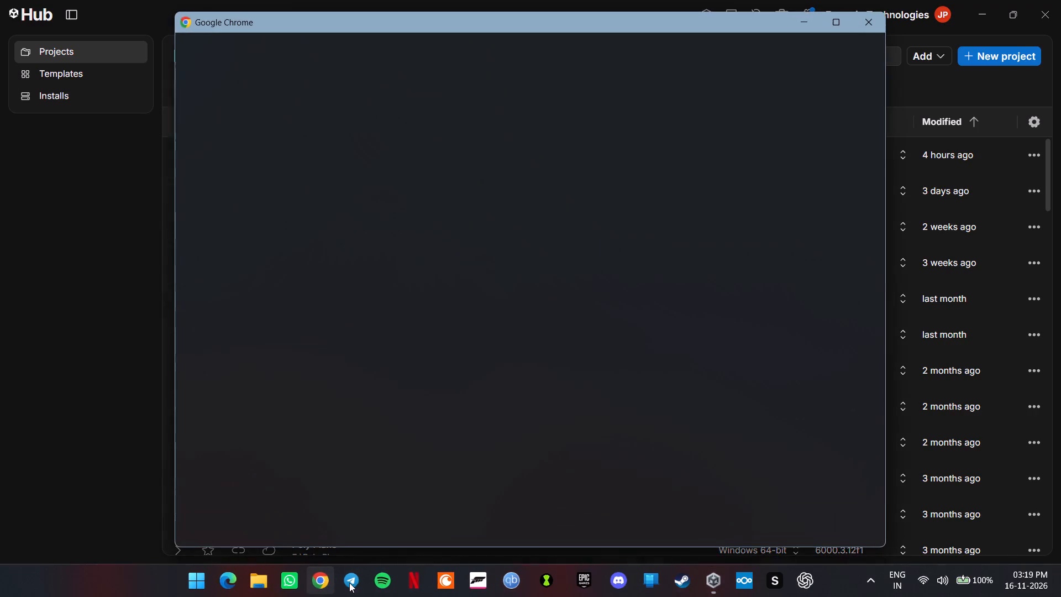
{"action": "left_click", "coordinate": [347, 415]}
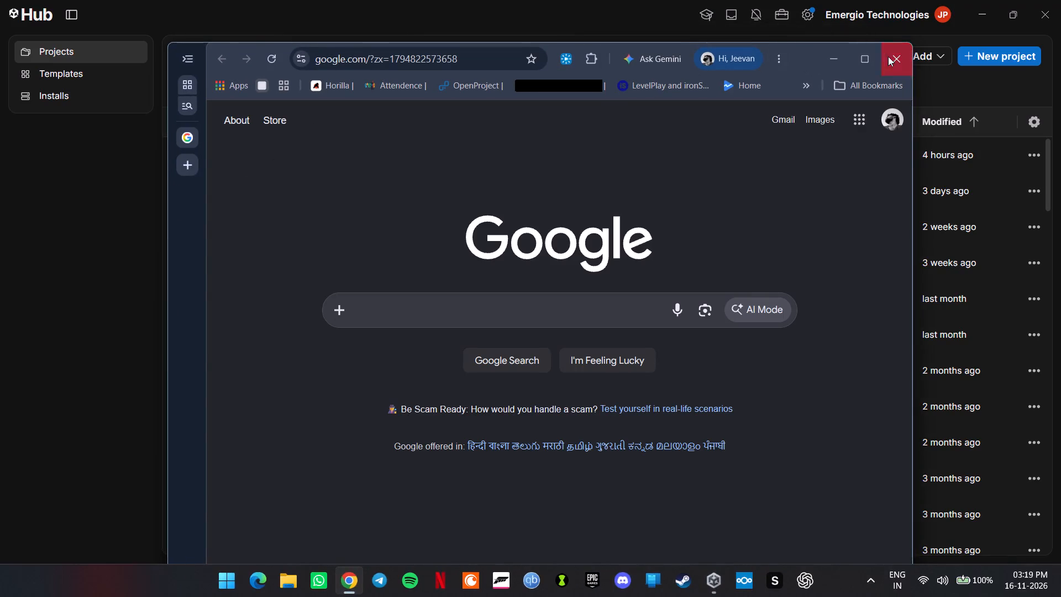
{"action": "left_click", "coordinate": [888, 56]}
Switch to Google Chrome and search Google for "google sheets" from the new tab page.
{"action": "left_click", "coordinate": [354, 575]}
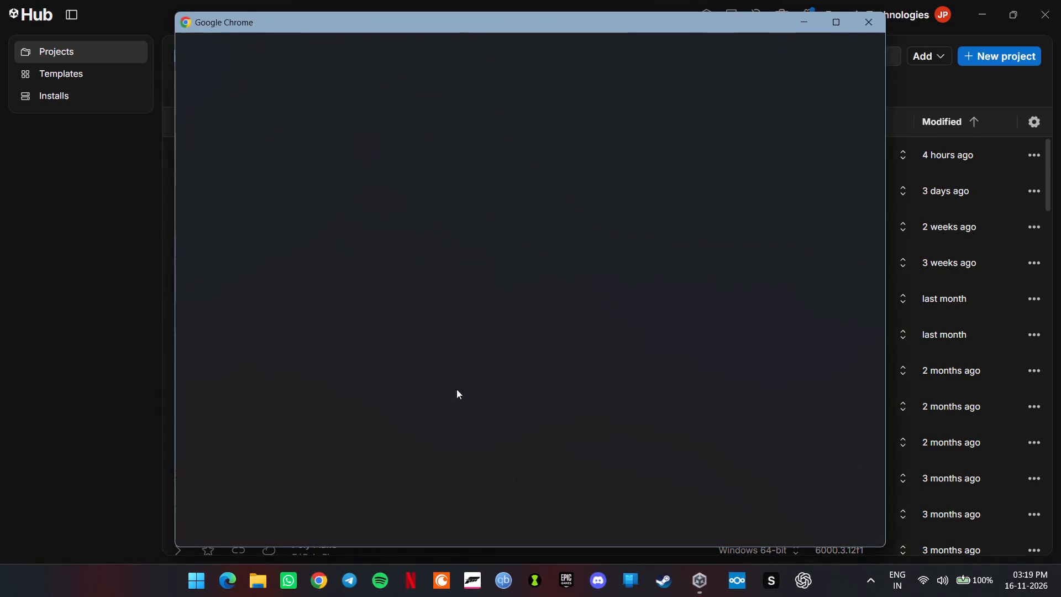
{"action": "left_click", "coordinate": [495, 280]}
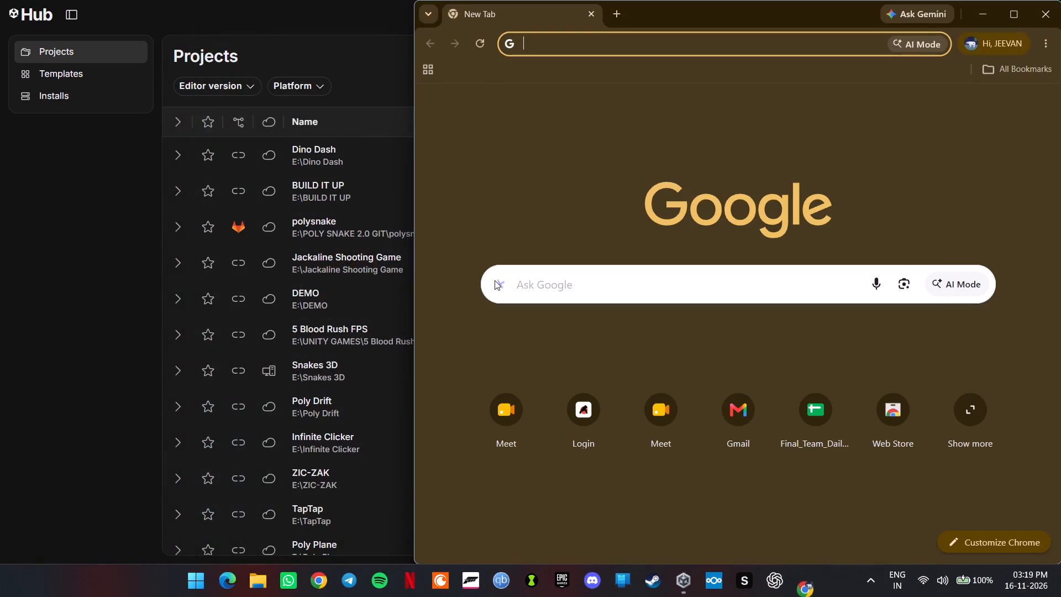
{"action": "left_click", "coordinate": [580, 283]}
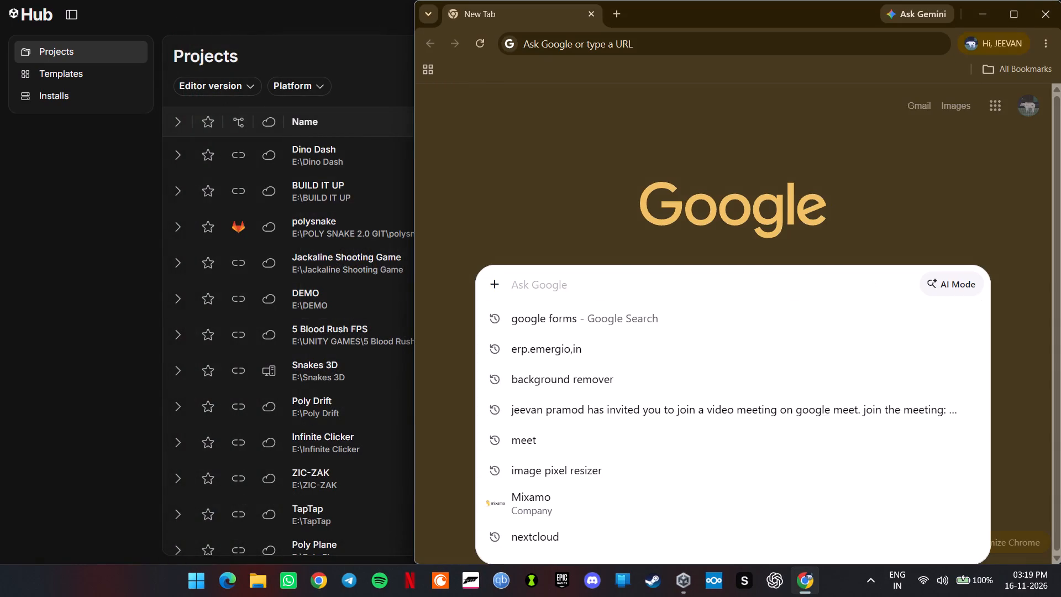
{"action": "type", "text": "goo"}
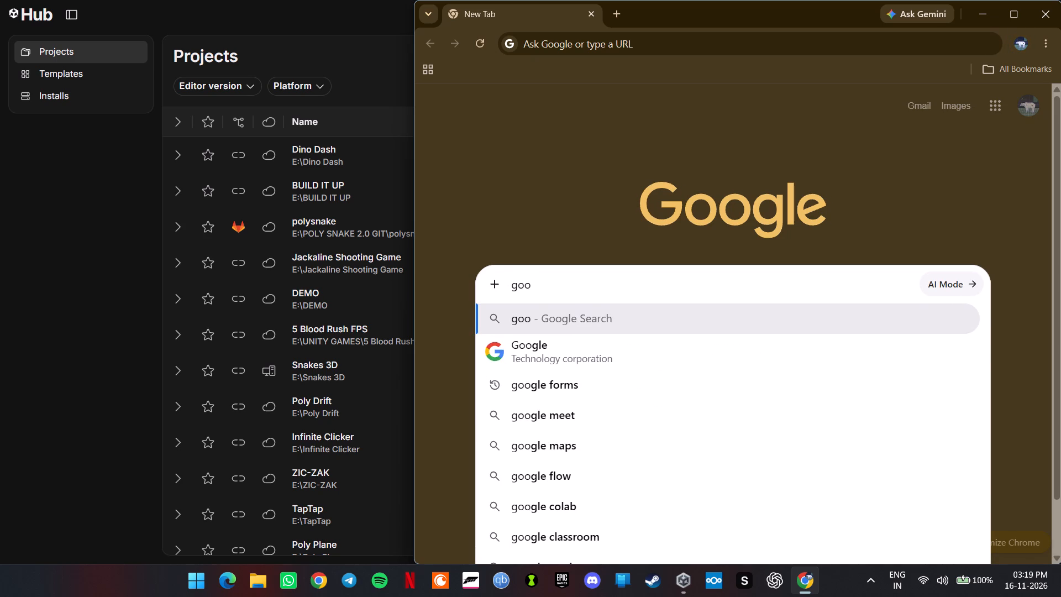
{"action": "type", "text": "gle sheets"}
{"action": "key", "text": "Return"}
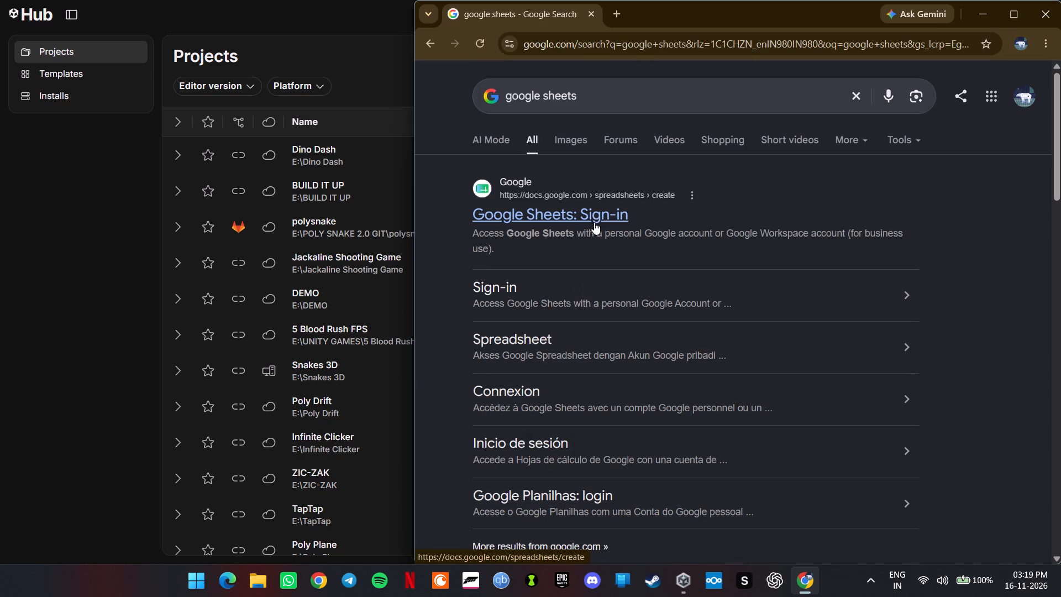
Open a blank Google Sheets spreadsheet from the sign-in search result and maximize the browser window.
{"action": "left_click", "coordinate": [591, 222]}
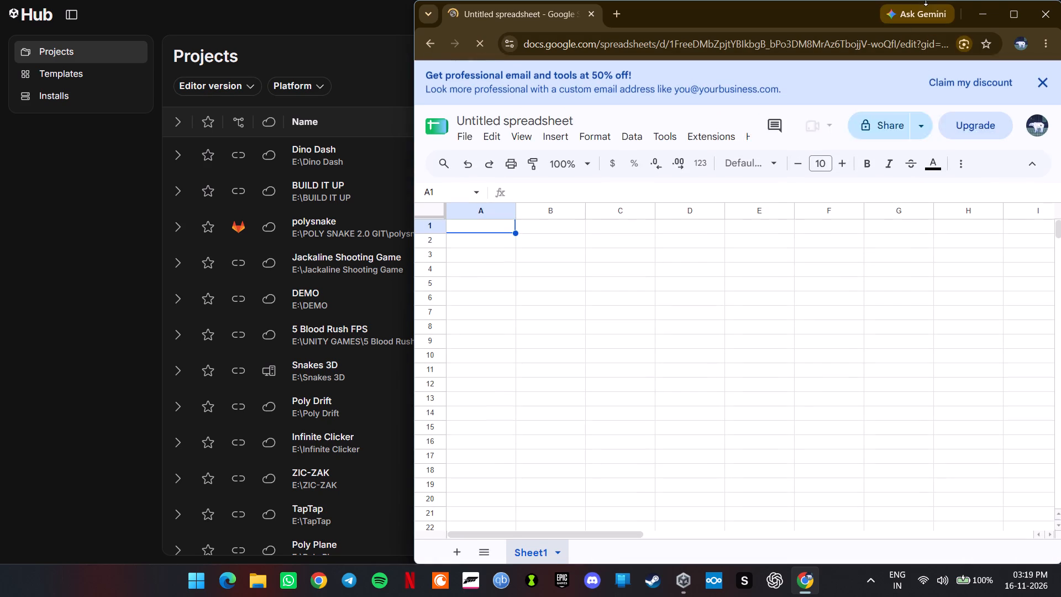
{"action": "left_click", "coordinate": [1008, 15]}
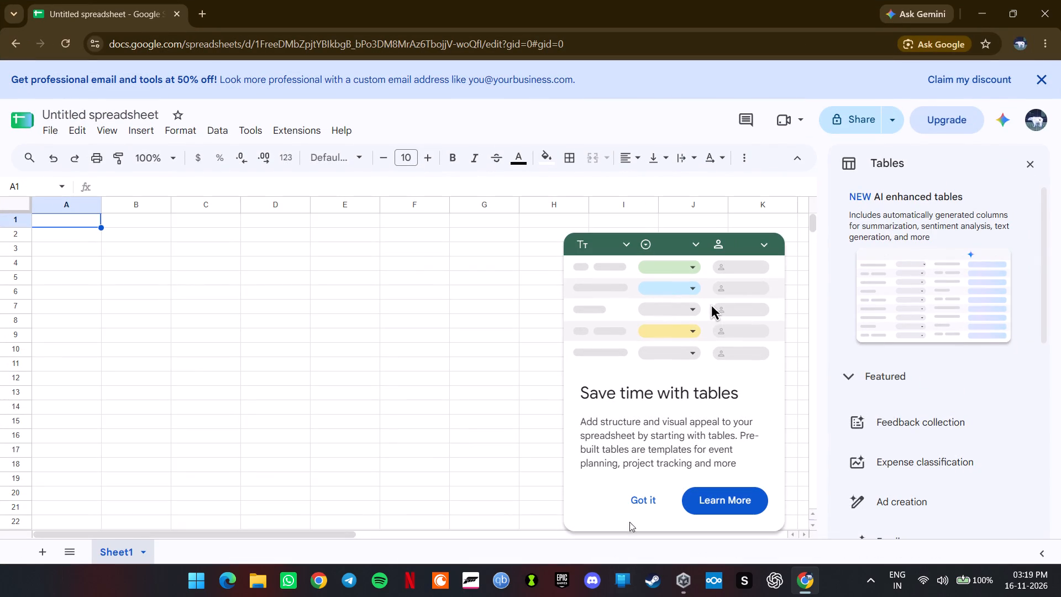
Dismiss the "Save time with tables" tip and the professional email discount banner.
{"action": "left_click", "coordinate": [638, 507]}
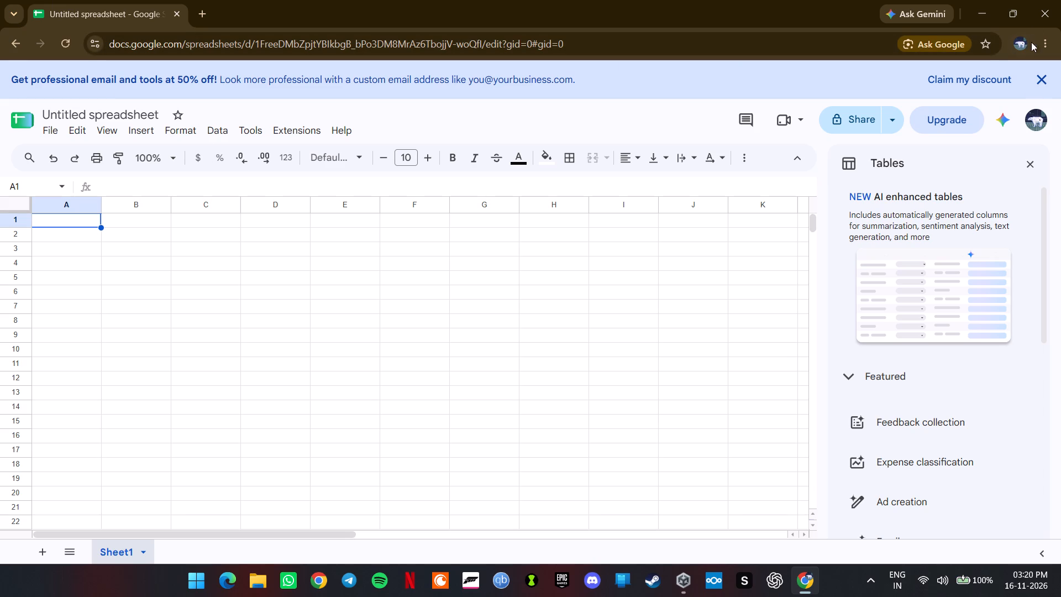
{"action": "left_click", "coordinate": [1039, 78]}
Bring up the file commands for the untitled spreadsheet.
{"action": "left_click", "coordinate": [50, 96]}
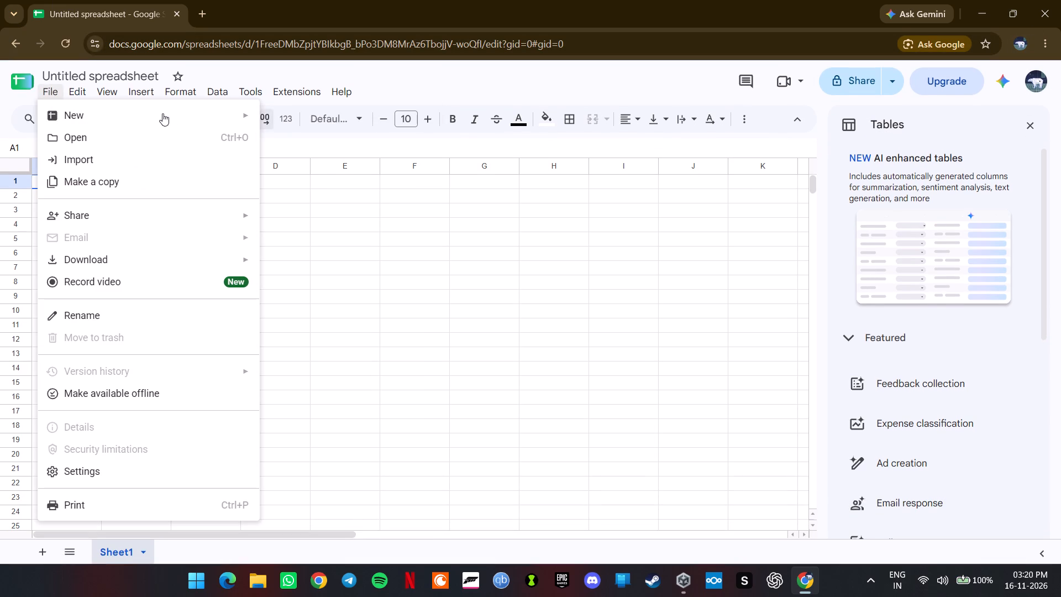
Start a fresh blank spreadsheet, closing the previous spreadsheet's tab and the Tables suggestions.
{"action": "left_click", "coordinate": [334, 111]}
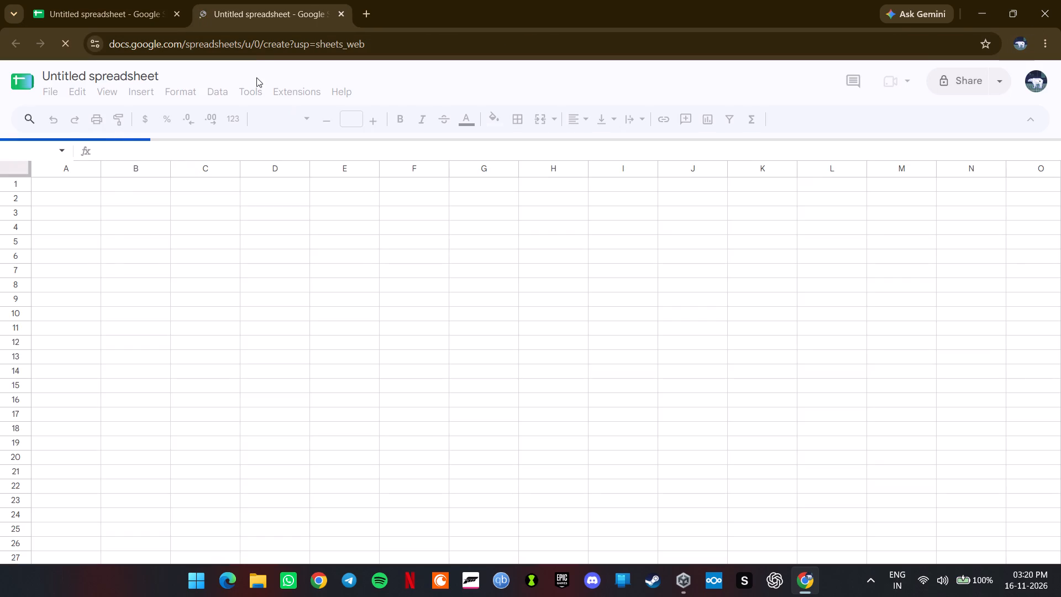
{"action": "left_click", "coordinate": [174, 12]}
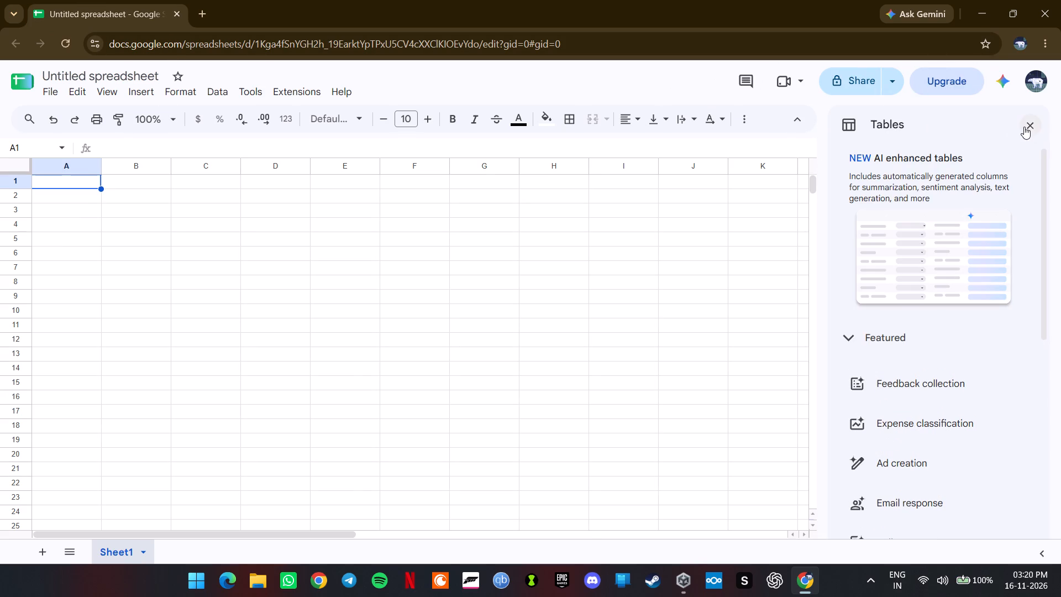
{"action": "left_click", "coordinate": [1024, 127]}
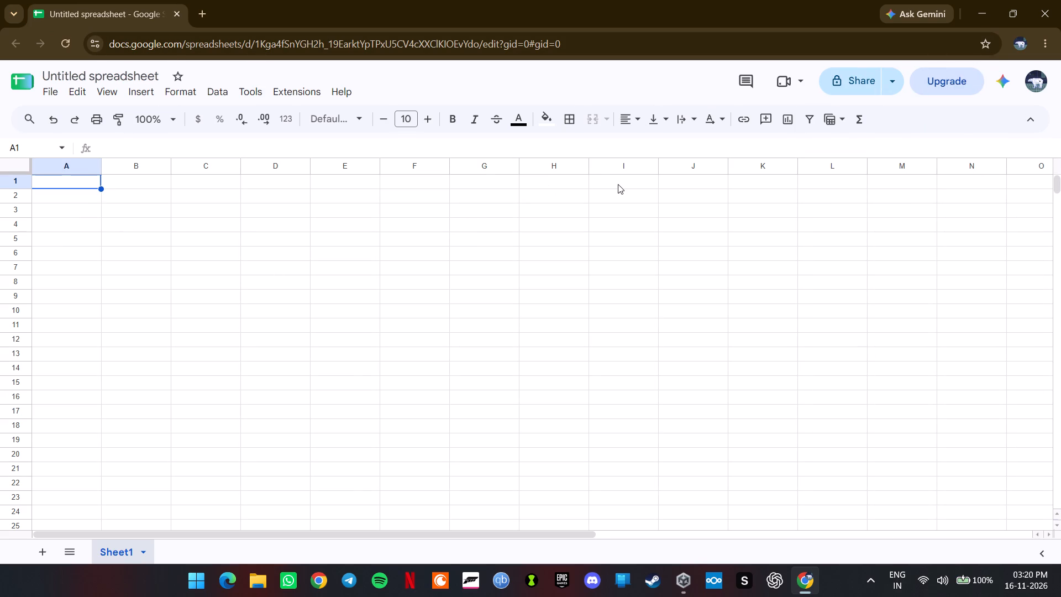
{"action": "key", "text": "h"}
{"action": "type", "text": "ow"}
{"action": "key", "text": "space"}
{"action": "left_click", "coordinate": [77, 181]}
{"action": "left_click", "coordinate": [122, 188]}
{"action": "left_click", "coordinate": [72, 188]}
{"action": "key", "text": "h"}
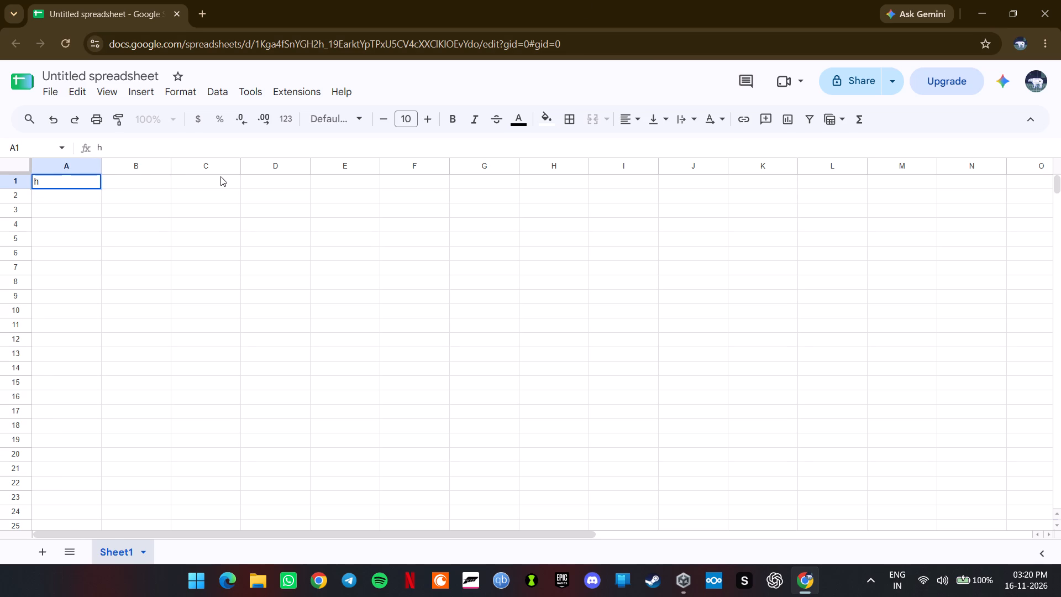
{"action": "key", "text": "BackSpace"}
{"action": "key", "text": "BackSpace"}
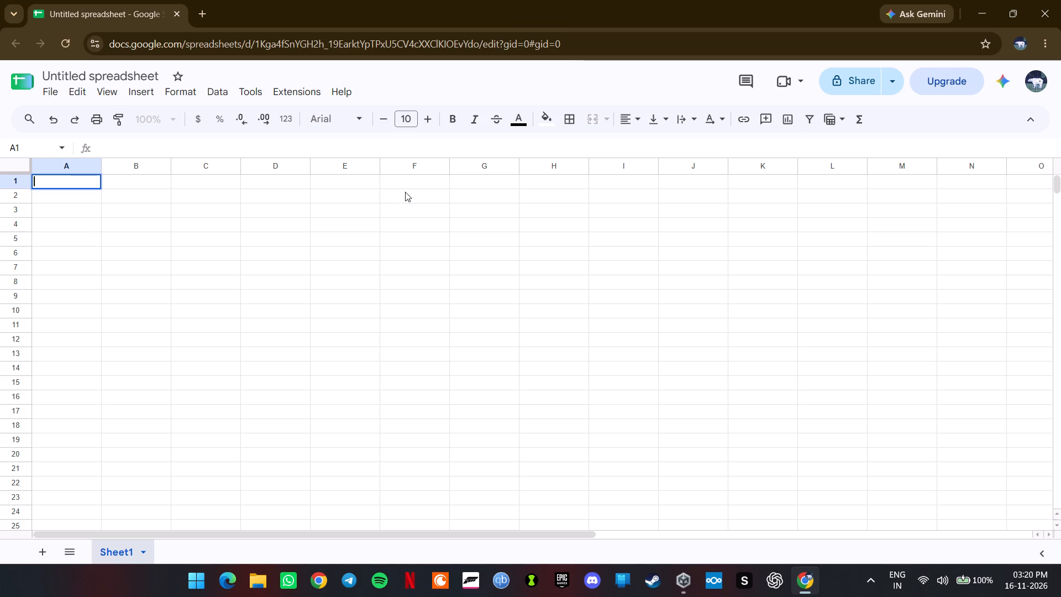
Enter the labels SMOOTHNESS in cell A2 and LOOK & FEEL in cell A3.
{"action": "key", "text": "Down"}
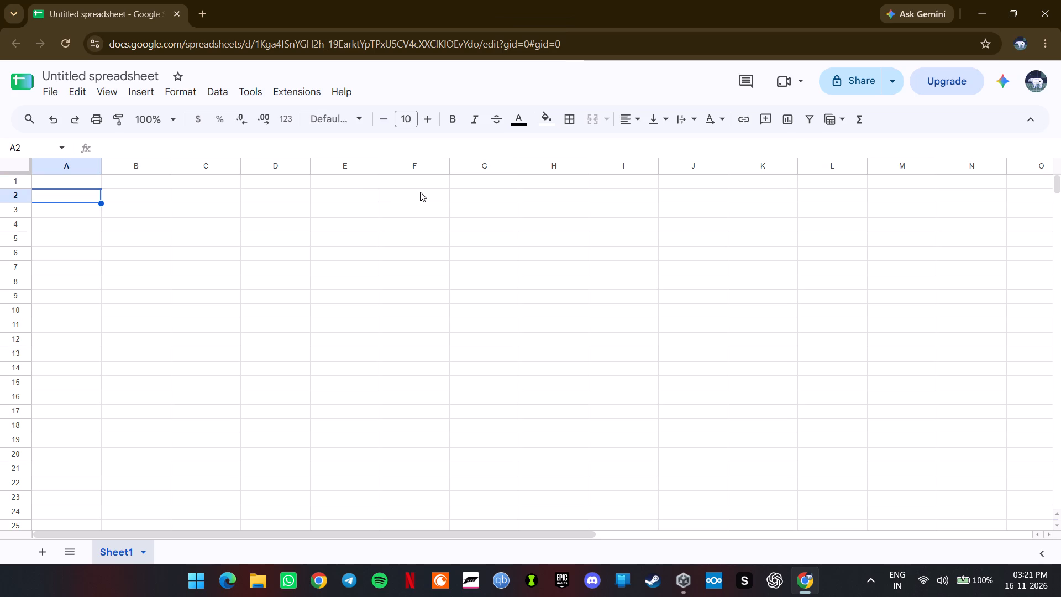
{"action": "type", "text": "SM"}
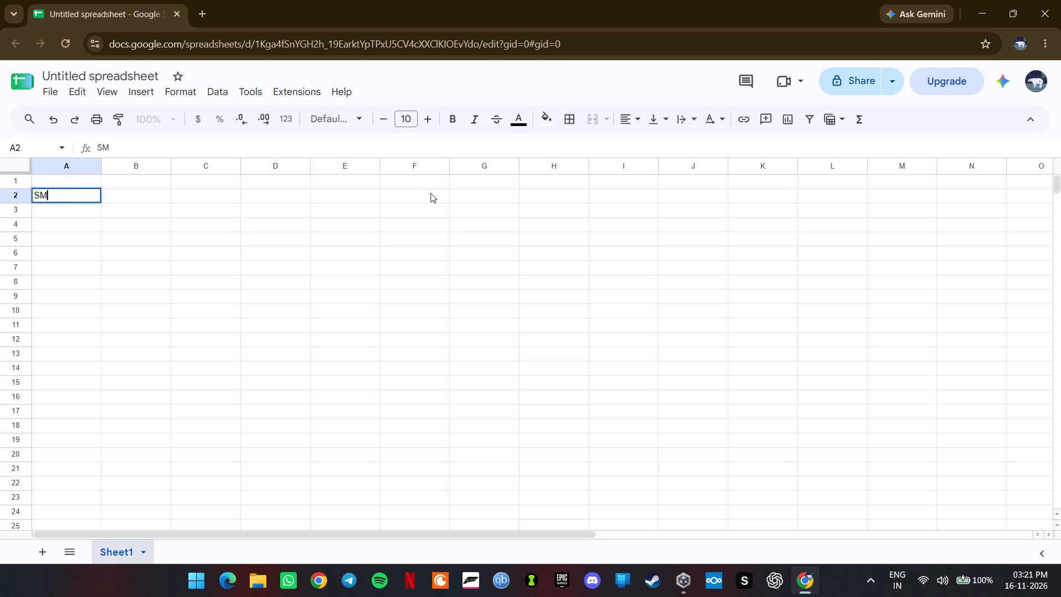
{"action": "type", "text": "OOTHNESS"}
{"action": "key", "text": "Down"}
{"action": "type", "text": "LOOK"}
{"action": "key", "text": "space"}
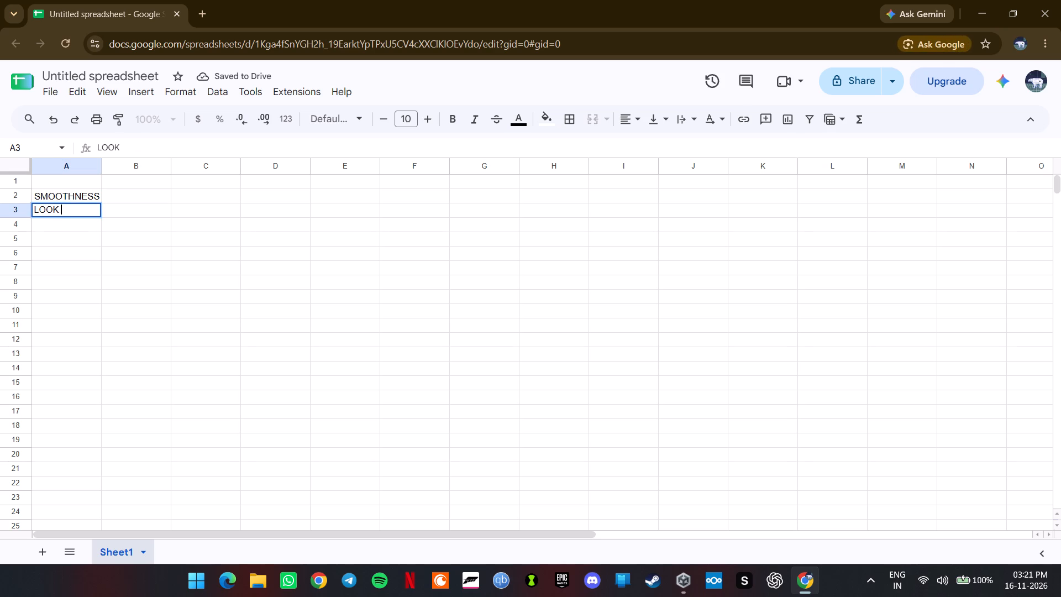
{"action": "type", "text": "& FEEL"}
{"action": "key", "text": "Up"}
{"action": "key", "text": "Up"}
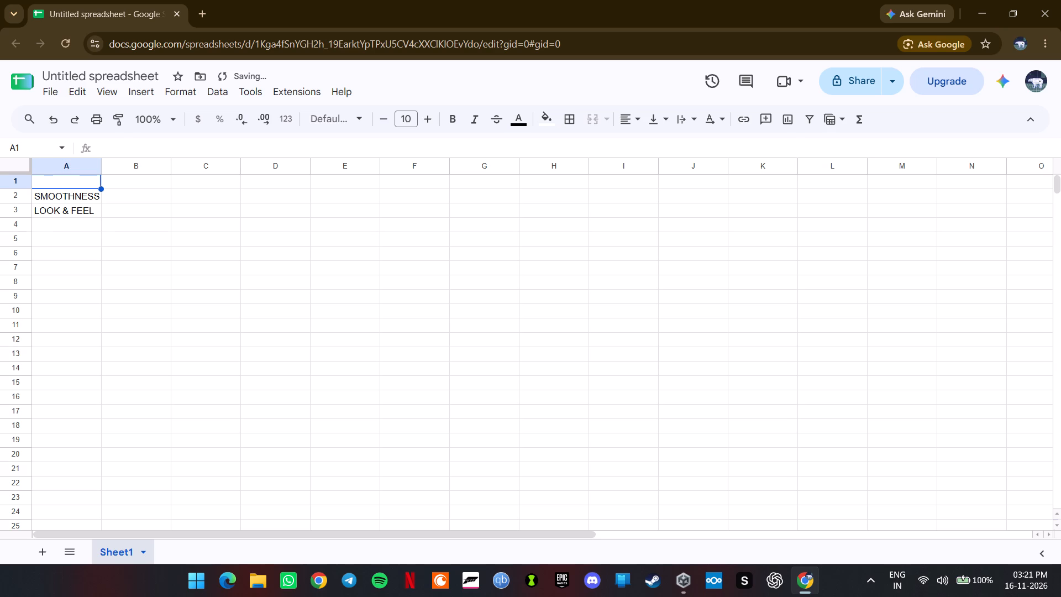
Enter the label ESE OF USE in cell A1, above the other two labels.
{"action": "key", "text": "e"}
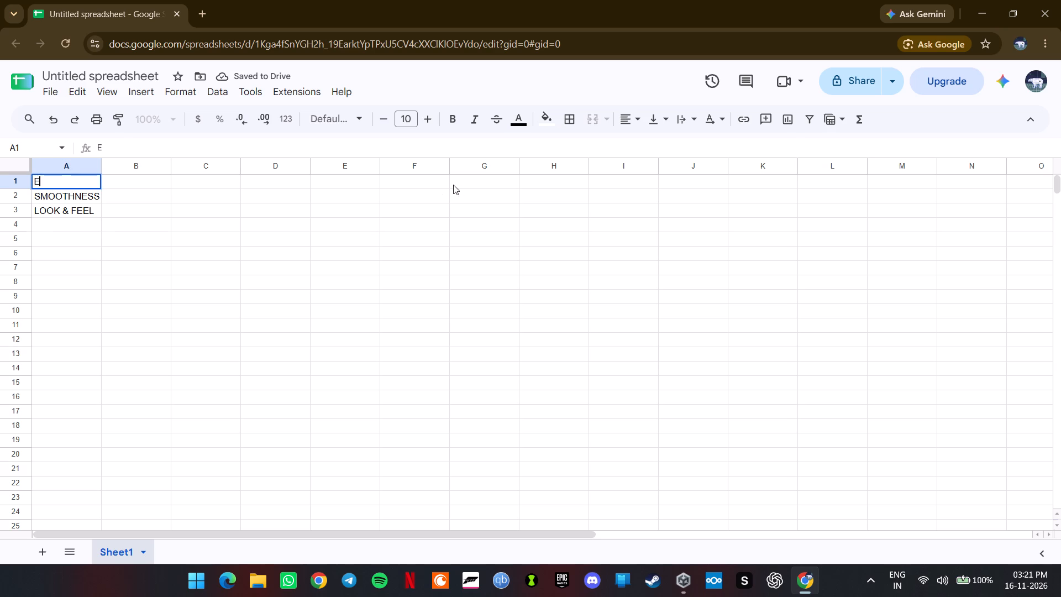
{"action": "key", "text": "s"}
{"action": "type", "text": "E"}
{"action": "key", "text": "space"}
{"action": "type", "text": "OF USE"}
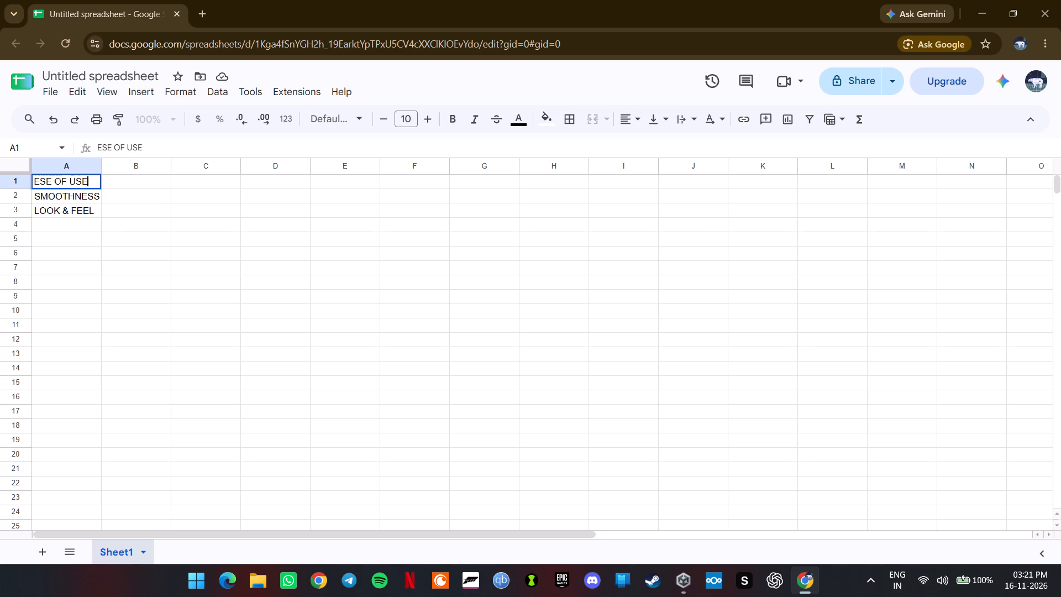
{"action": "left_click_drag", "start_coordinate": [94, 182], "coordinate": [87, 218]}
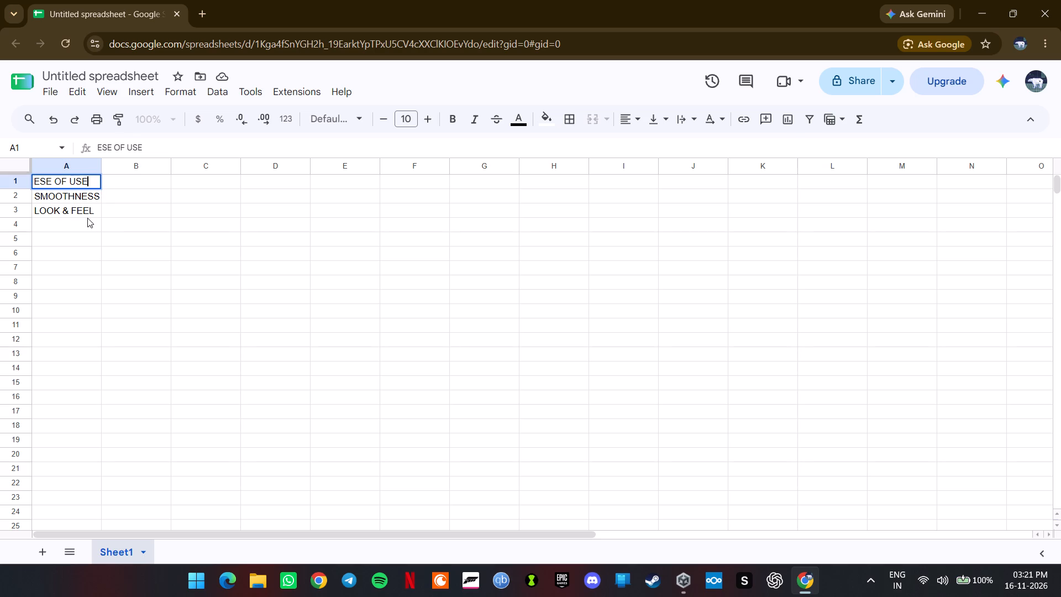
{"action": "left_click_drag", "start_coordinate": [87, 218], "coordinate": [87, 218]}
{"action": "left_click", "coordinate": [87, 210]}
{"action": "left_click", "coordinate": [87, 210]}
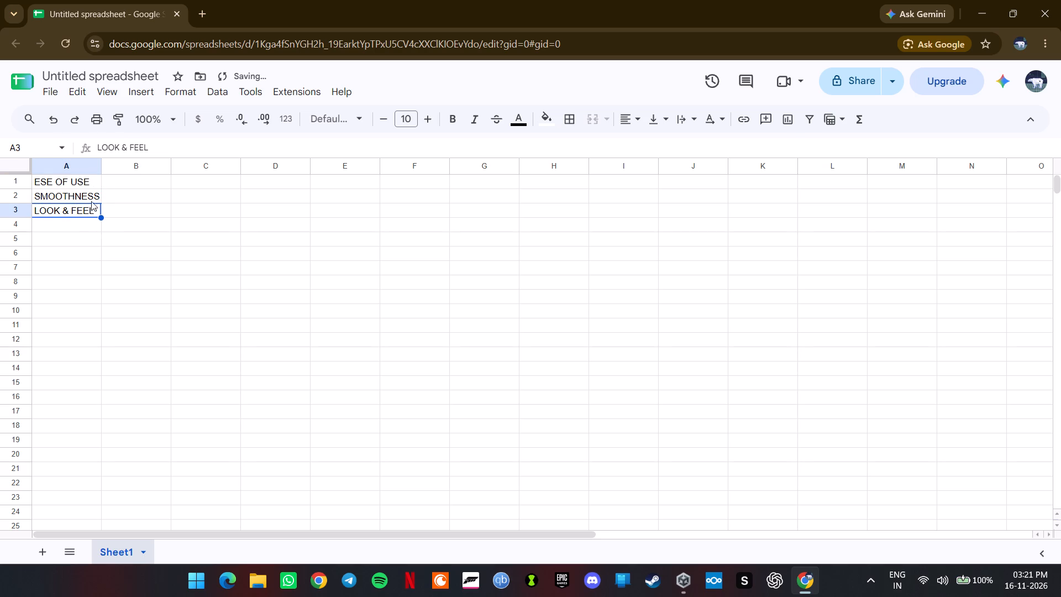
Cut the three labels in A1:A3 and paste their values only into column C, starting at C1.
{"action": "left_click_drag", "start_coordinate": [64, 177], "coordinate": [87, 209]}
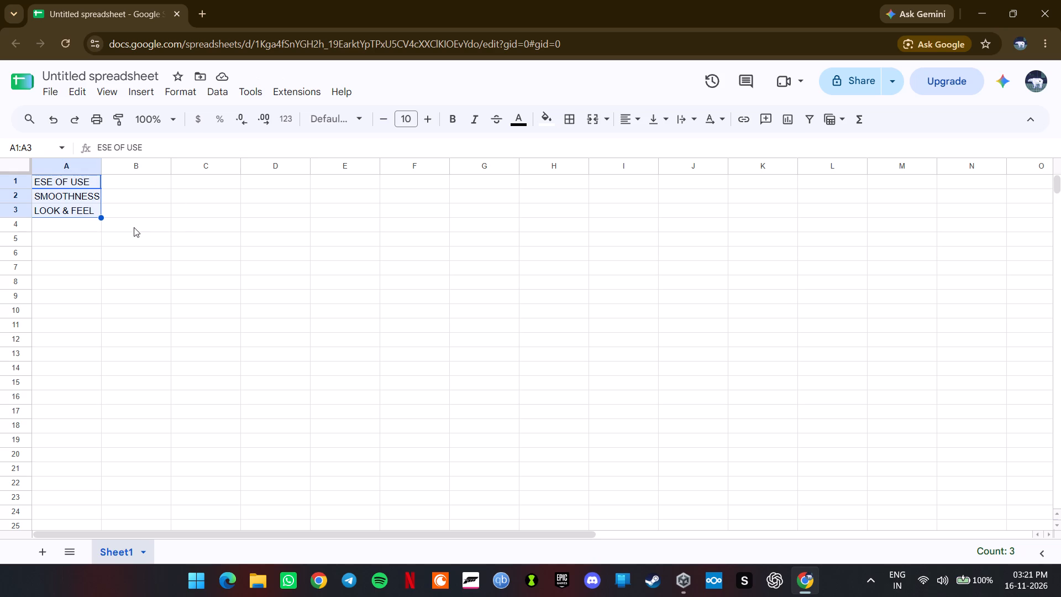
{"action": "left_click", "coordinate": [87, 196]}
{"action": "left_click", "coordinate": [86, 217]}
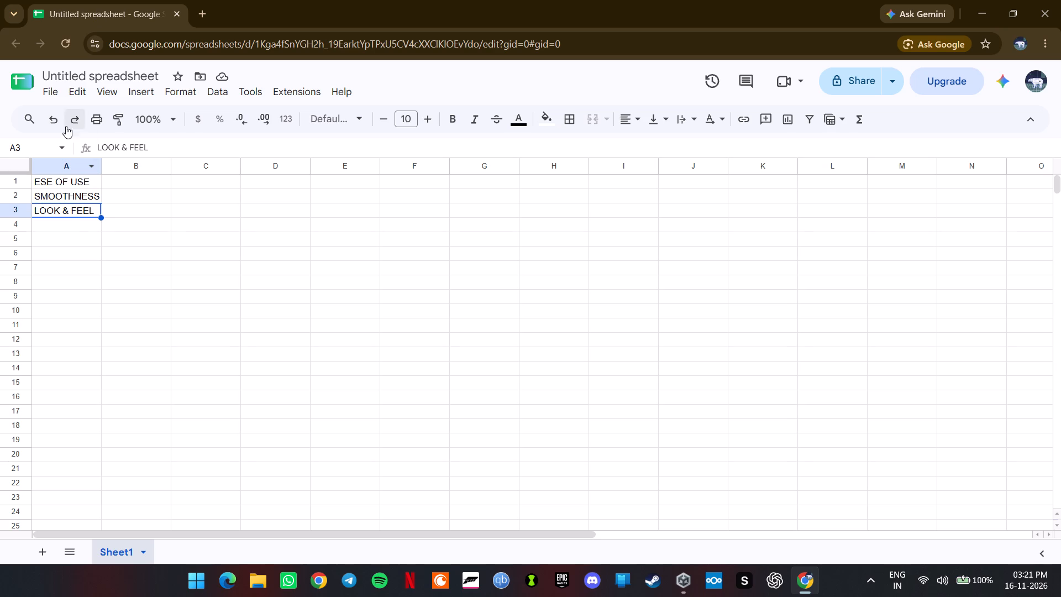
{"action": "scroll", "coordinate": [53, 144], "scroll_direction": "up", "scroll_amount": 1}
{"action": "left_click", "coordinate": [77, 182]}
{"action": "left_click_drag", "start_coordinate": [77, 182], "coordinate": [79, 202]}
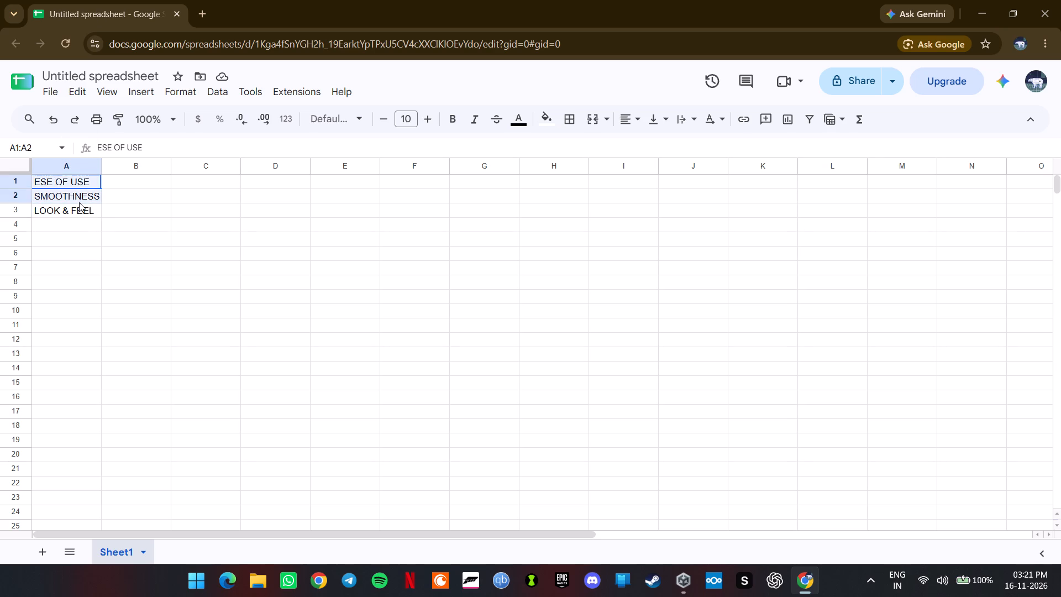
{"action": "left_click_drag", "start_coordinate": [79, 202], "coordinate": [81, 210]}
{"action": "key", "text": "ctrl+x"}
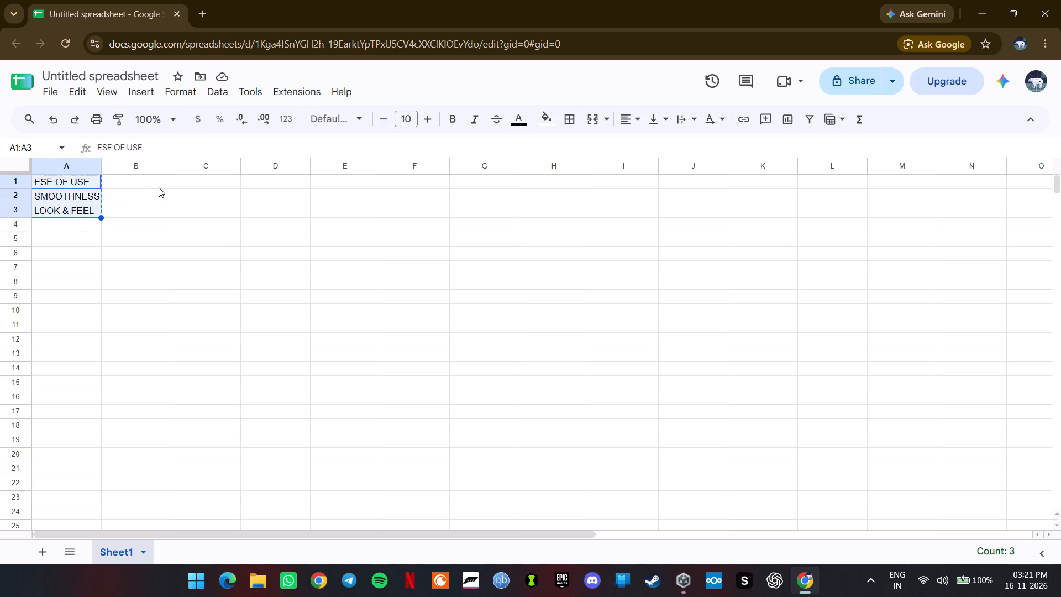
{"action": "left_click", "coordinate": [174, 188]}
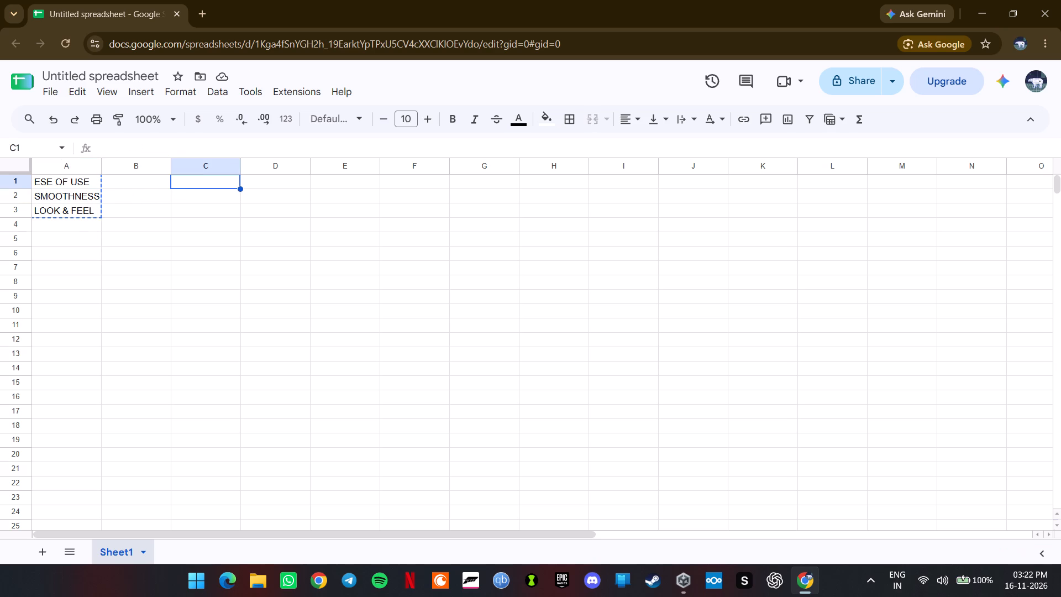
{"action": "key", "text": "ctrl+shift+v"}
Clear the original labels from cells A1, A2 and A3.
{"action": "left_click", "coordinate": [76, 181]}
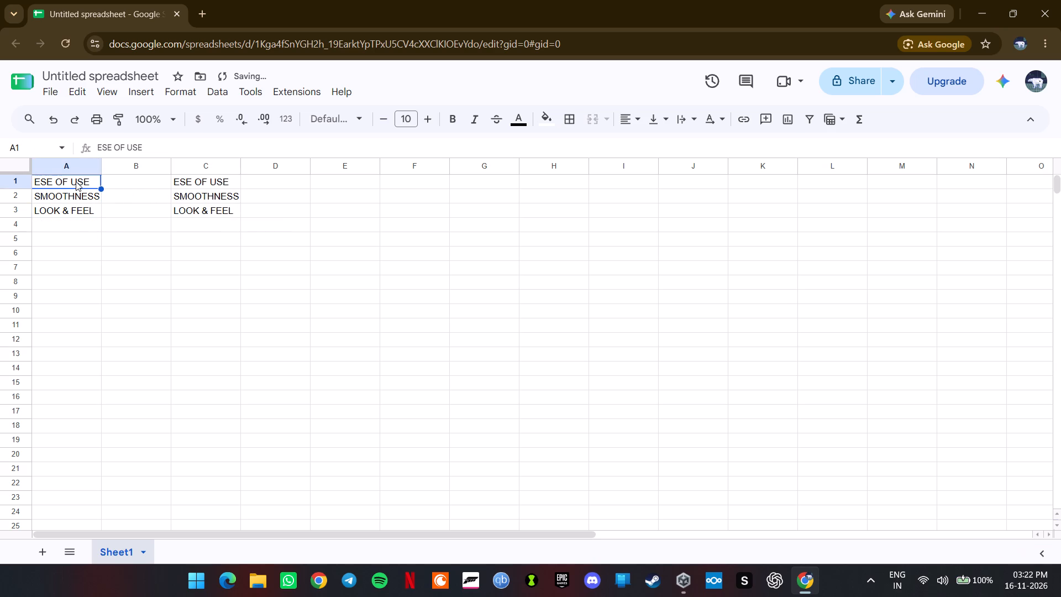
{"action": "key", "text": "BackSpace"}
{"action": "left_click", "coordinate": [77, 202]}
{"action": "key", "text": "BackSpace"}
{"action": "left_click", "coordinate": [80, 210]}
{"action": "key", "text": "BackSpace"}
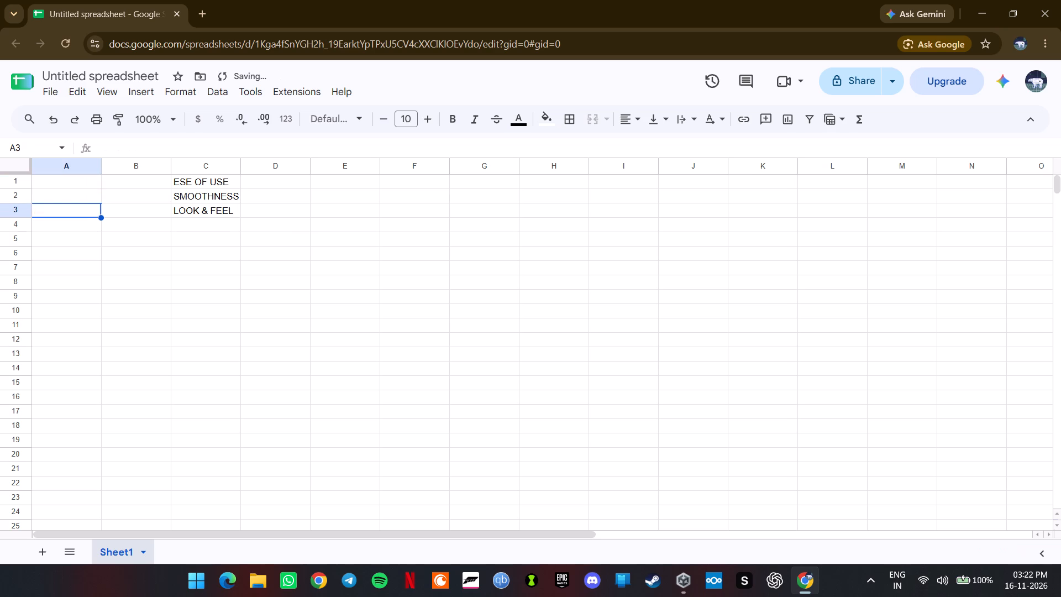
Cut SMOOTHNESS from C2 and paste its value only into D1, beside ESE OF USE.
{"action": "left_click", "coordinate": [214, 198]}
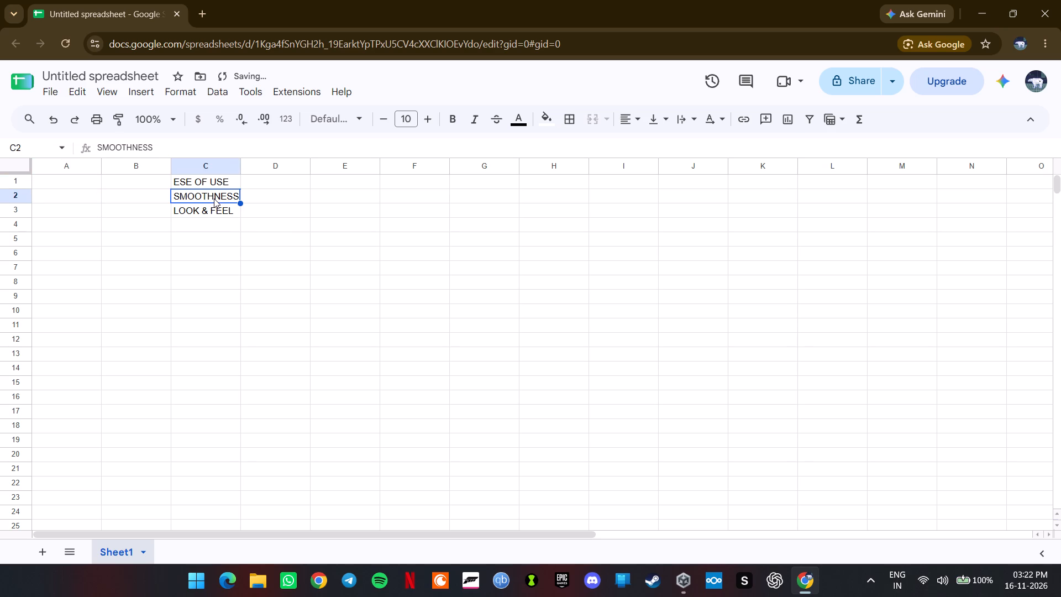
{"action": "key", "text": "ctrl+x"}
{"action": "left_click", "coordinate": [265, 182]}
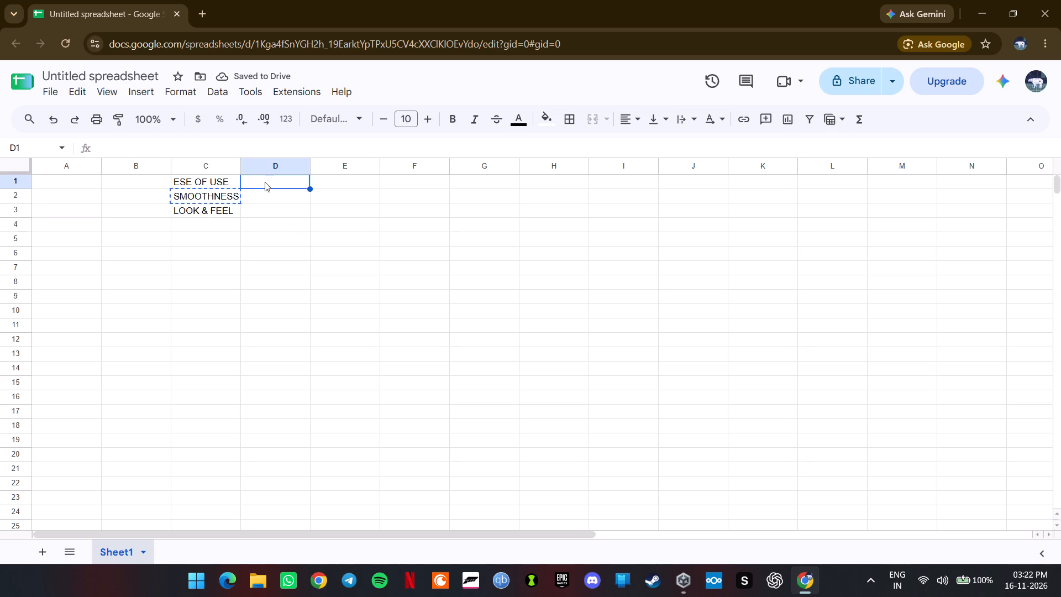
{"action": "key", "text": "ctrl+shift+v"}
Copy LOOK & FEEL from C3 into E1 as the third label in the first row.
{"action": "left_click", "coordinate": [207, 211]}
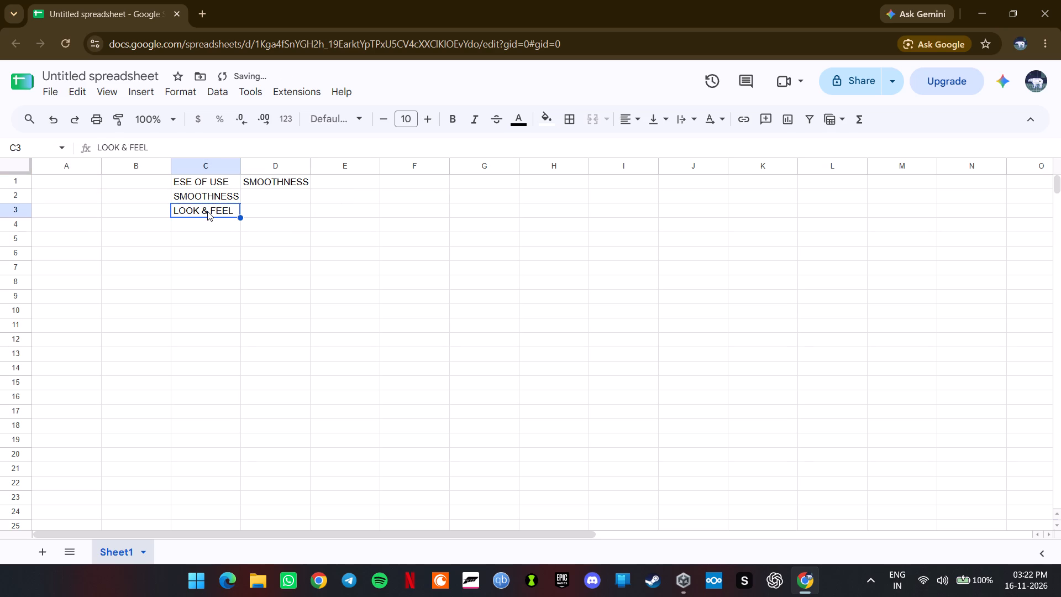
{"action": "key", "text": "ctrl+c"}
{"action": "left_click", "coordinate": [347, 176]}
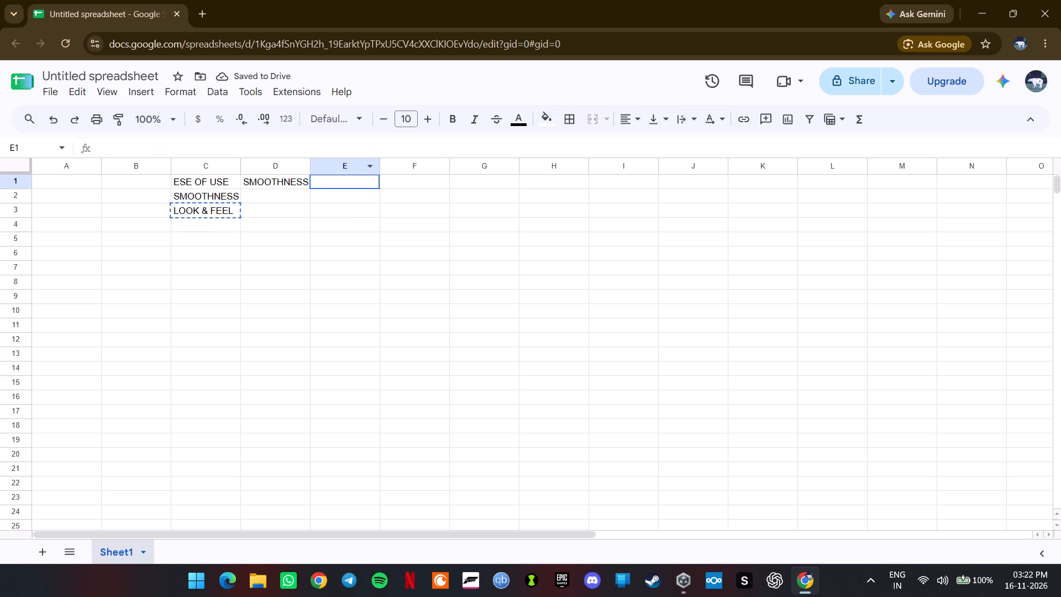
{"action": "key", "text": "ctrl+v"}
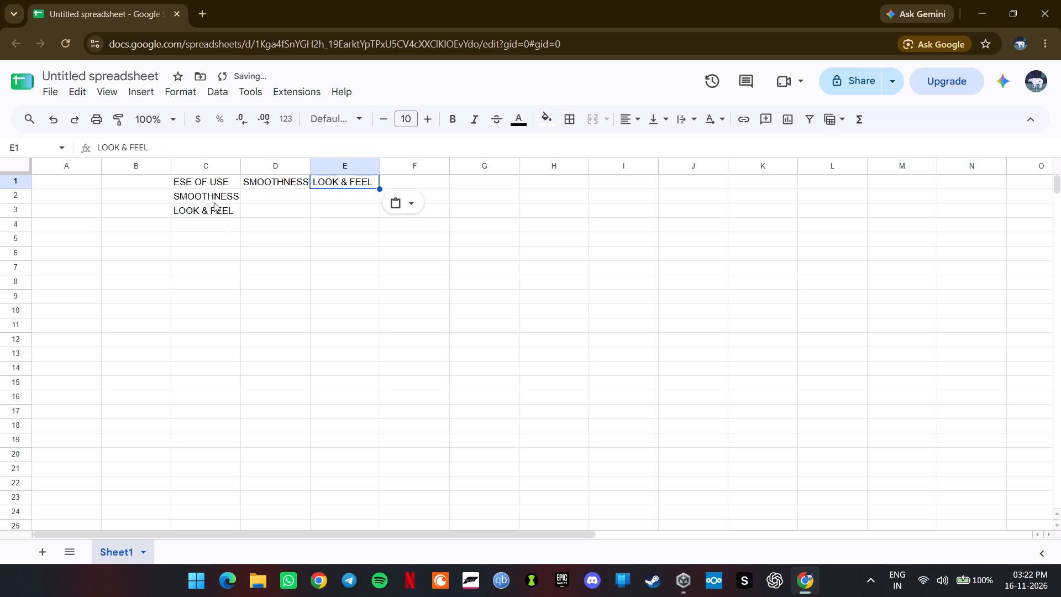
Clear the leftover SMOOTHNESS and LOOK & FEEL labels from cells C2 and C3.
{"action": "left_click", "coordinate": [213, 200]}
{"action": "key", "text": "BackSpace"}
{"action": "left_click", "coordinate": [208, 210]}
{"action": "key", "text": "BackSpace"}
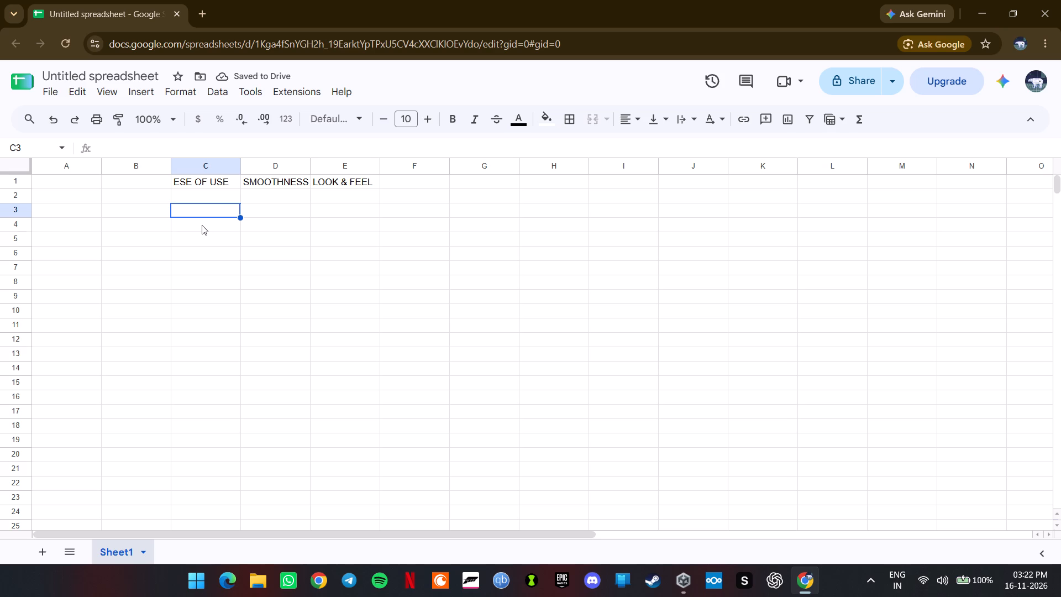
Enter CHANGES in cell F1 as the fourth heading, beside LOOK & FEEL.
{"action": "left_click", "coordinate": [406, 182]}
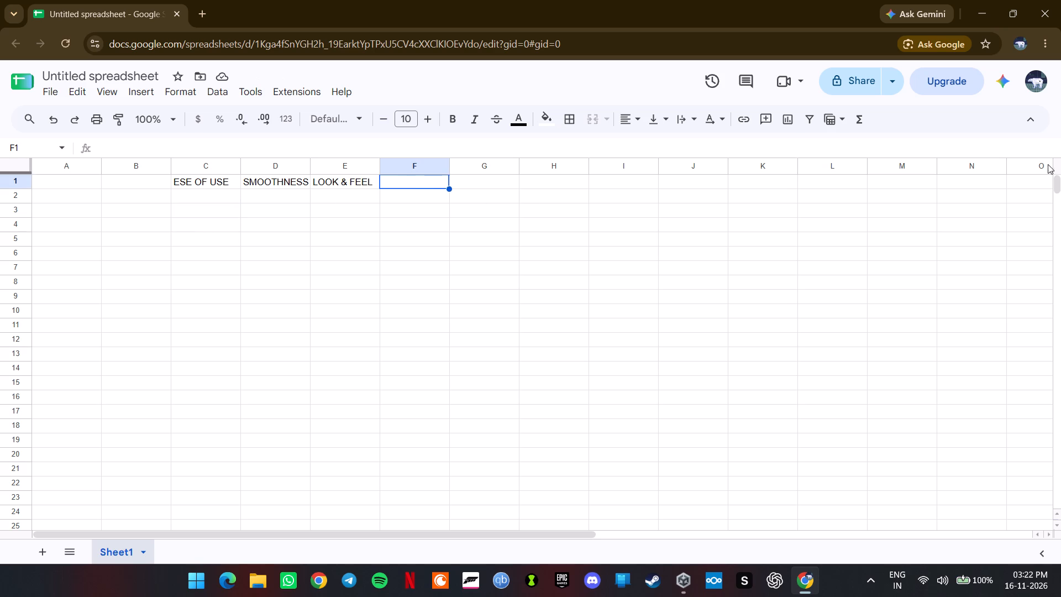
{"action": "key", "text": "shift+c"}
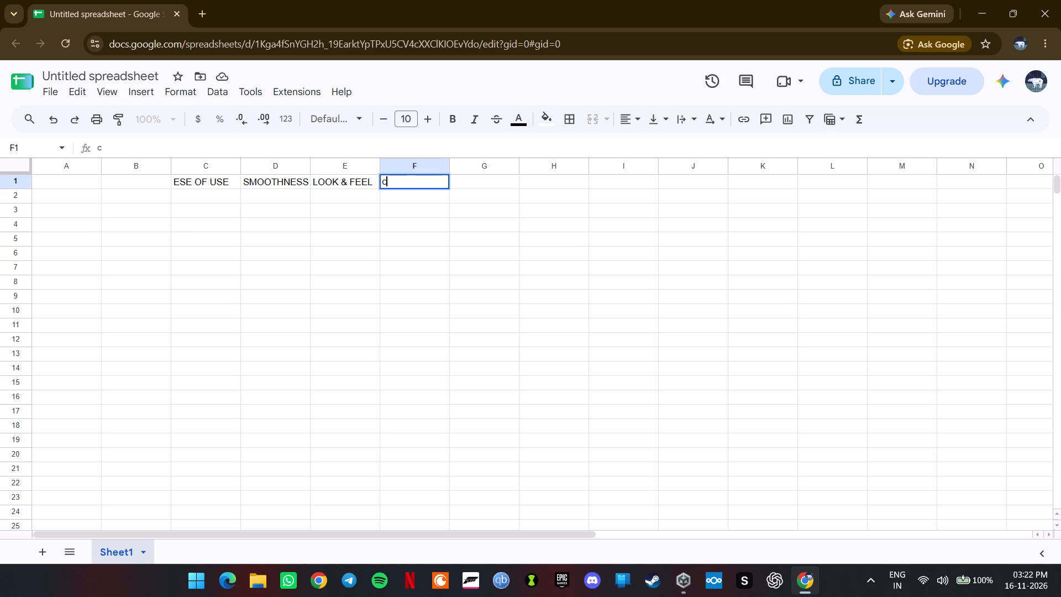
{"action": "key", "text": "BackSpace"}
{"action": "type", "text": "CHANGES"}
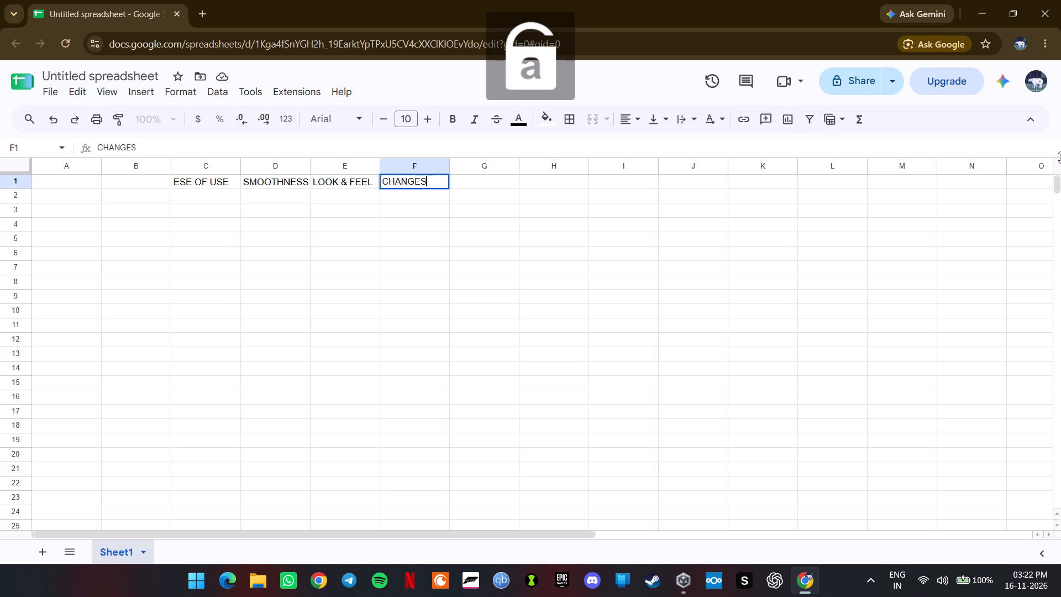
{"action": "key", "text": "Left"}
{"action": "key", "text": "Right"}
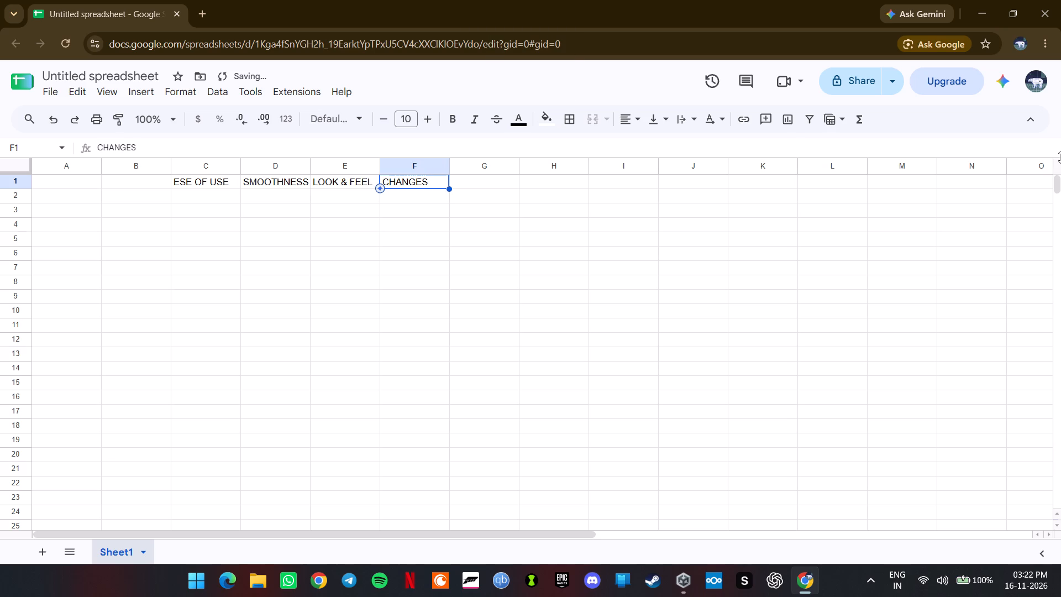
Replace the heading in cell F1 with Changes.
{"action": "key", "text": "shift+c"}
{"action": "type", "text": "hanges"}
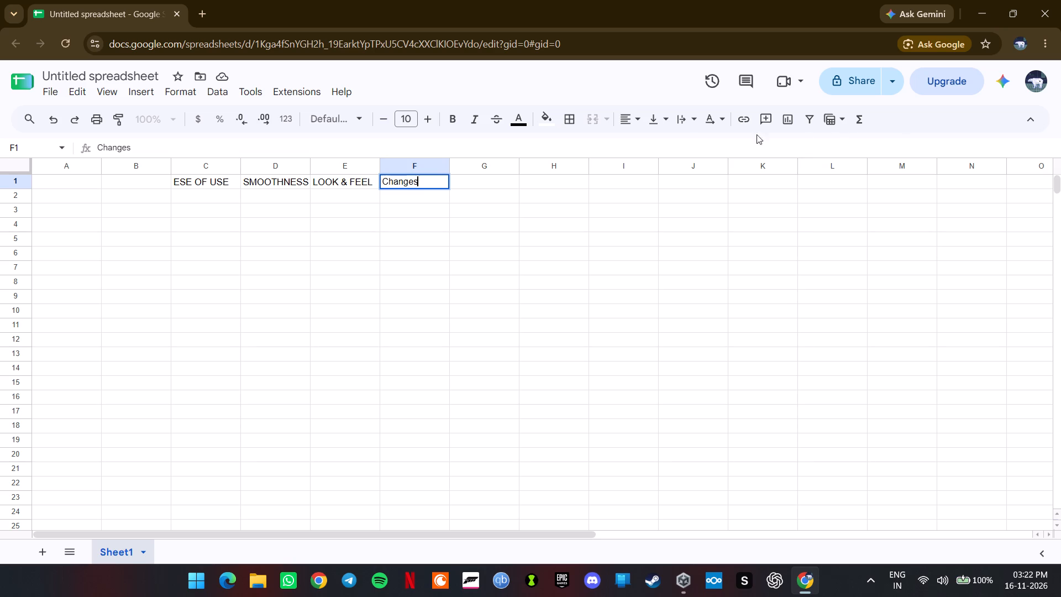
Widen columns C, D, E and F to about twice their default width, one after another.
{"action": "left_click", "coordinate": [197, 170]}
{"action": "left_click_drag", "start_coordinate": [241, 168], "coordinate": [283, 171]}
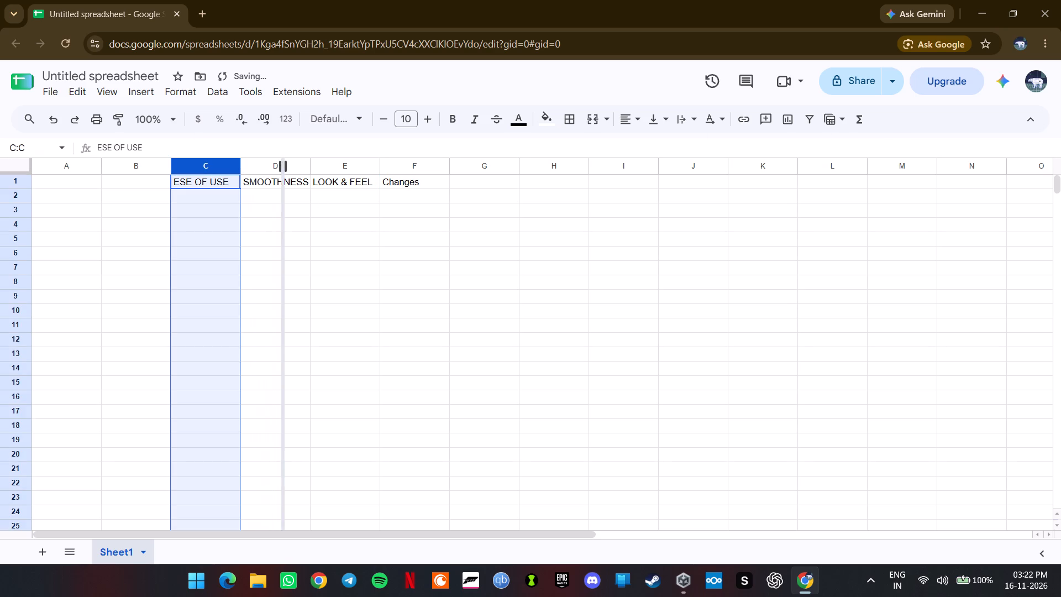
{"action": "left_click_drag", "start_coordinate": [283, 171], "coordinate": [308, 172]}
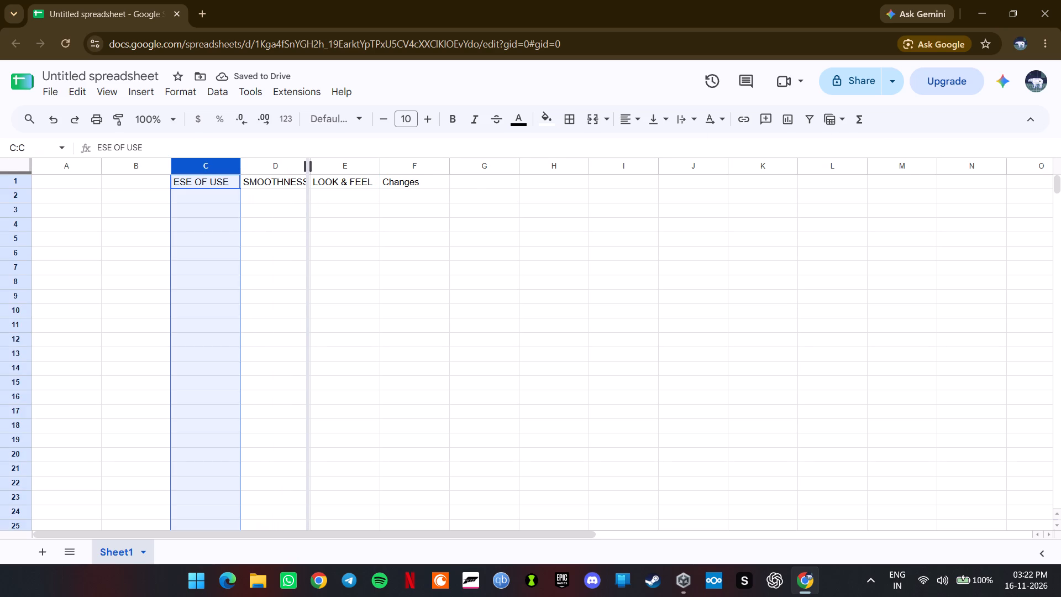
{"action": "left_click_drag", "start_coordinate": [308, 172], "coordinate": [309, 172]}
{"action": "left_click_drag", "start_coordinate": [377, 162], "coordinate": [378, 162]}
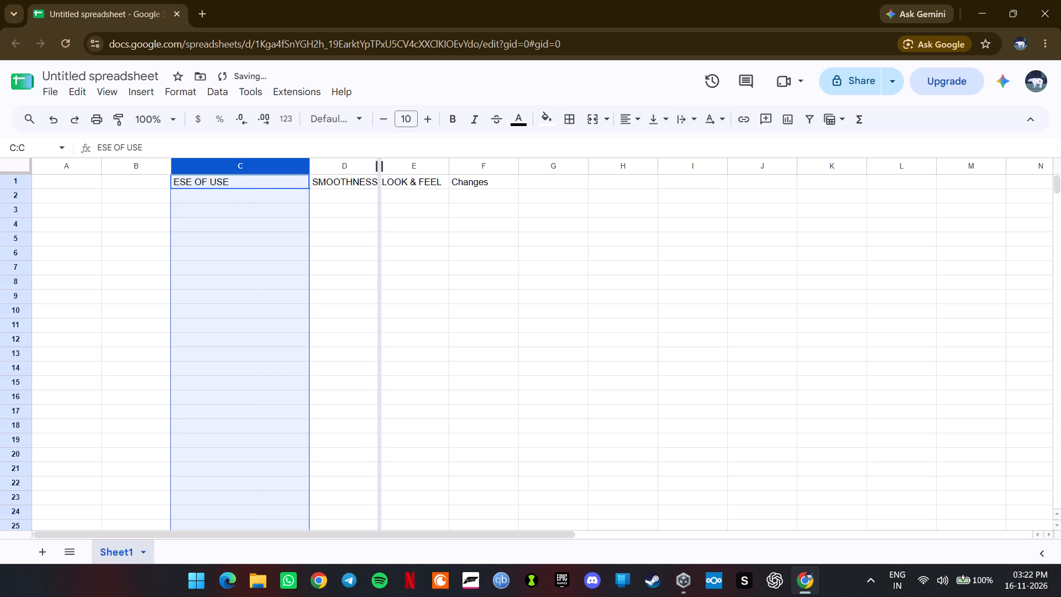
{"action": "left_click_drag", "start_coordinate": [378, 162], "coordinate": [446, 163]}
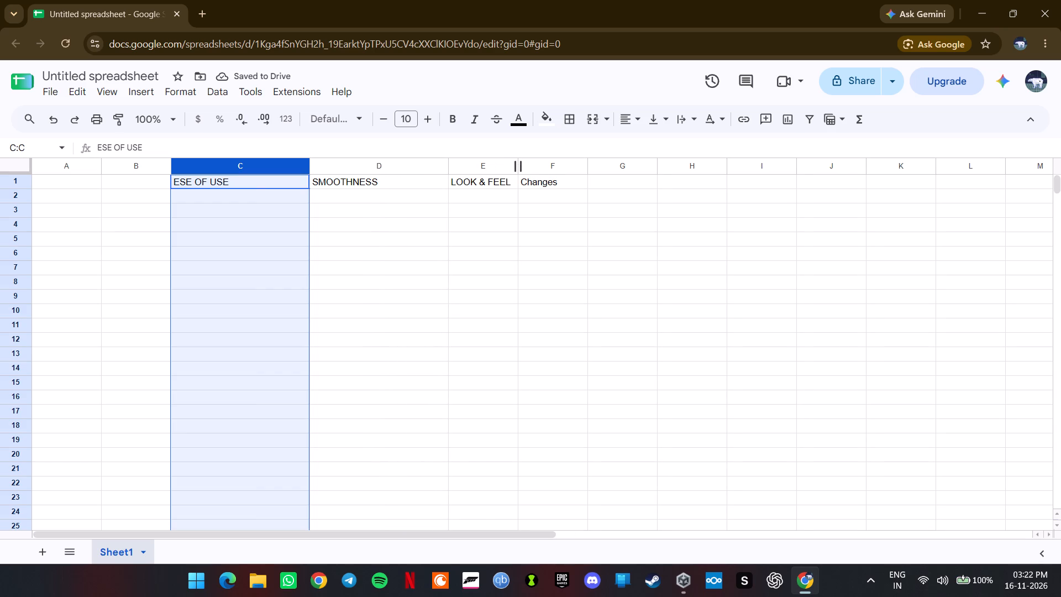
{"action": "left_click_drag", "start_coordinate": [518, 166], "coordinate": [539, 167]}
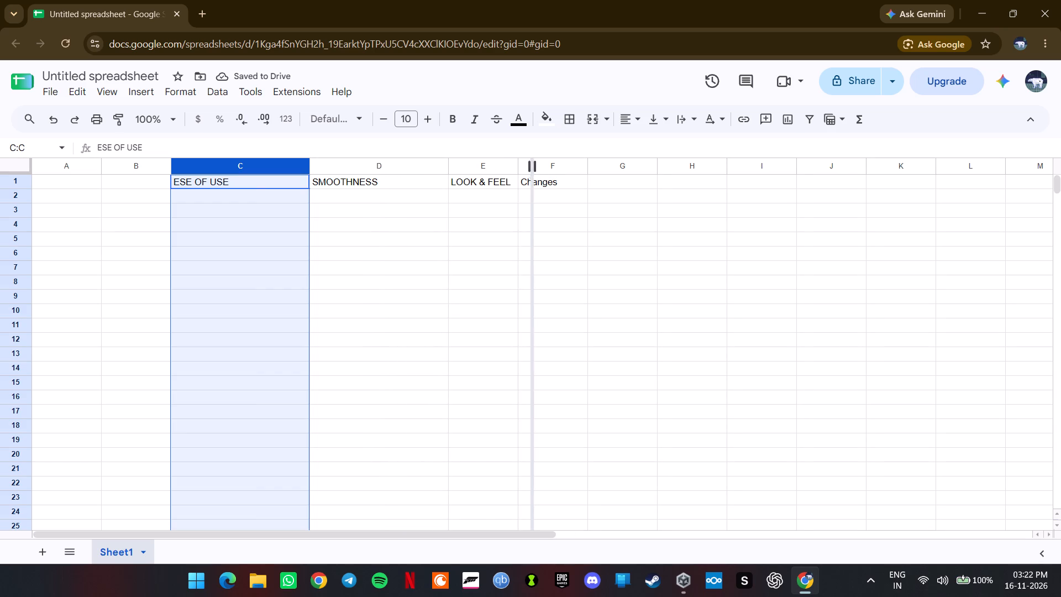
{"action": "left_click_drag", "start_coordinate": [539, 167], "coordinate": [589, 172]}
{"action": "left_click_drag", "start_coordinate": [660, 165], "coordinate": [730, 162]}
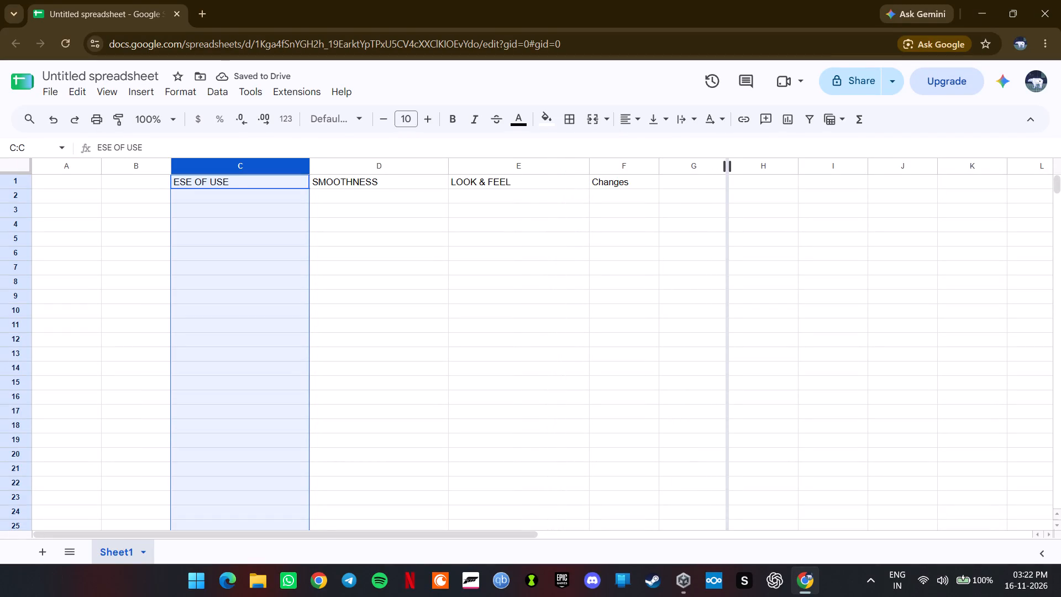
{"action": "left_click_drag", "start_coordinate": [730, 162], "coordinate": [731, 162]}
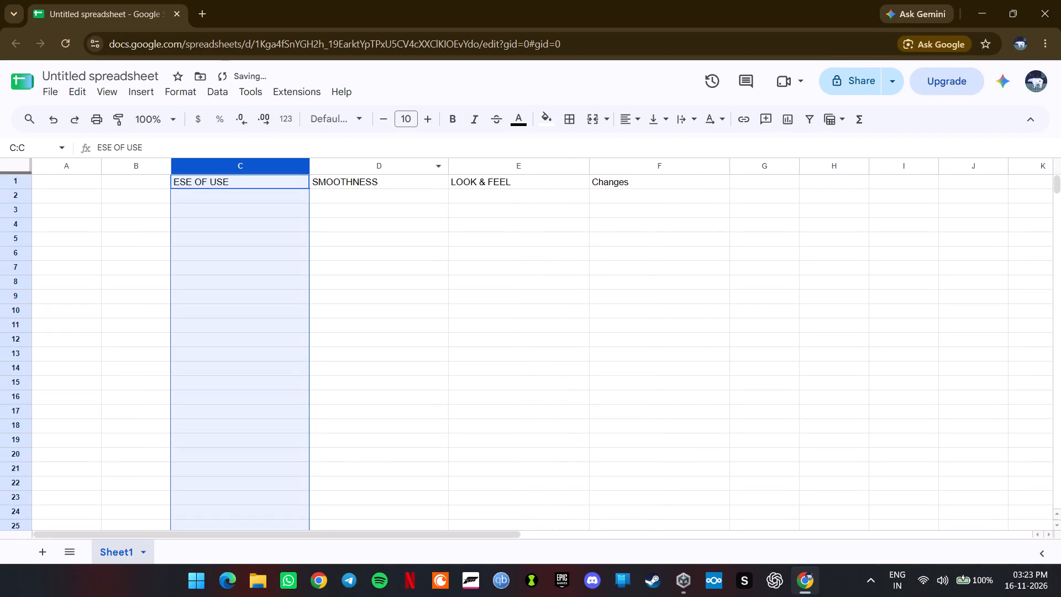
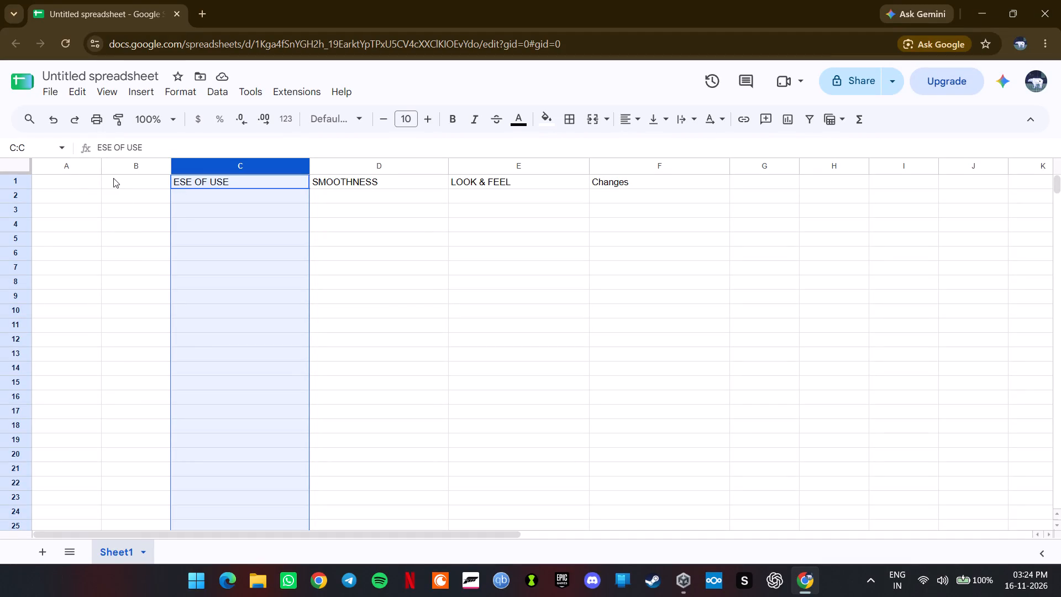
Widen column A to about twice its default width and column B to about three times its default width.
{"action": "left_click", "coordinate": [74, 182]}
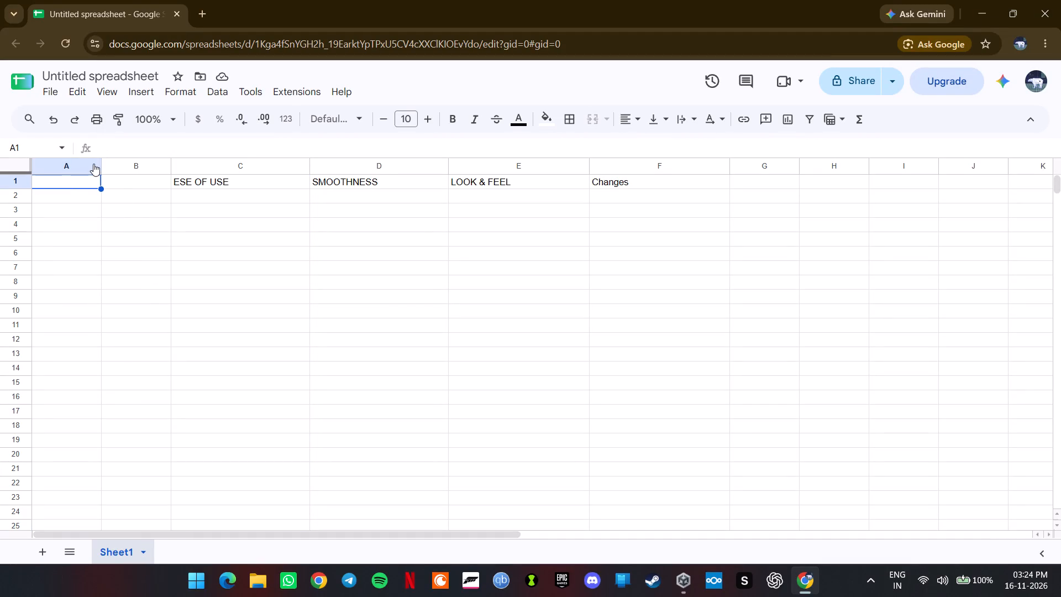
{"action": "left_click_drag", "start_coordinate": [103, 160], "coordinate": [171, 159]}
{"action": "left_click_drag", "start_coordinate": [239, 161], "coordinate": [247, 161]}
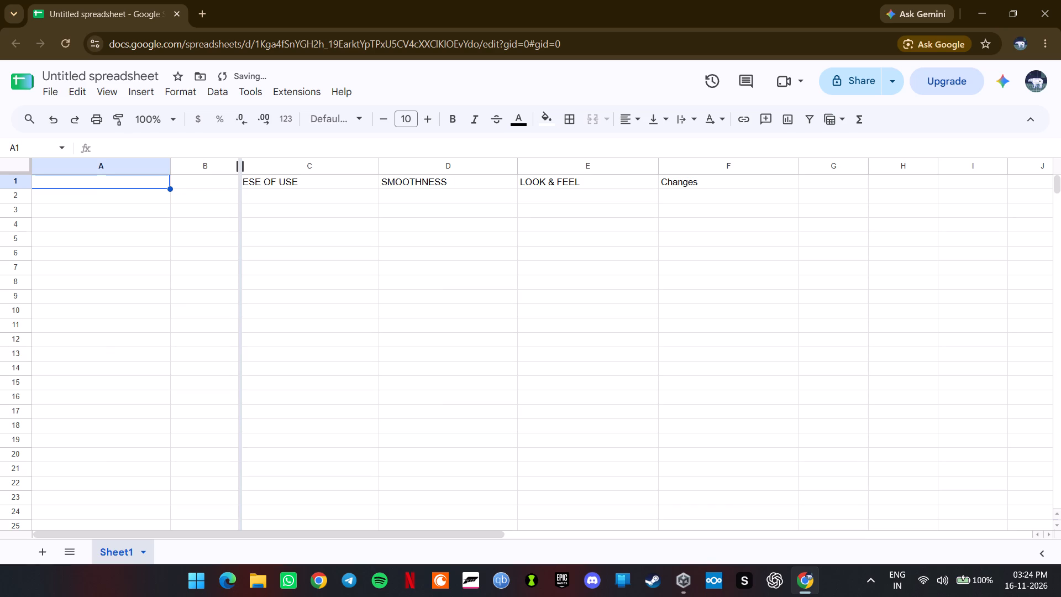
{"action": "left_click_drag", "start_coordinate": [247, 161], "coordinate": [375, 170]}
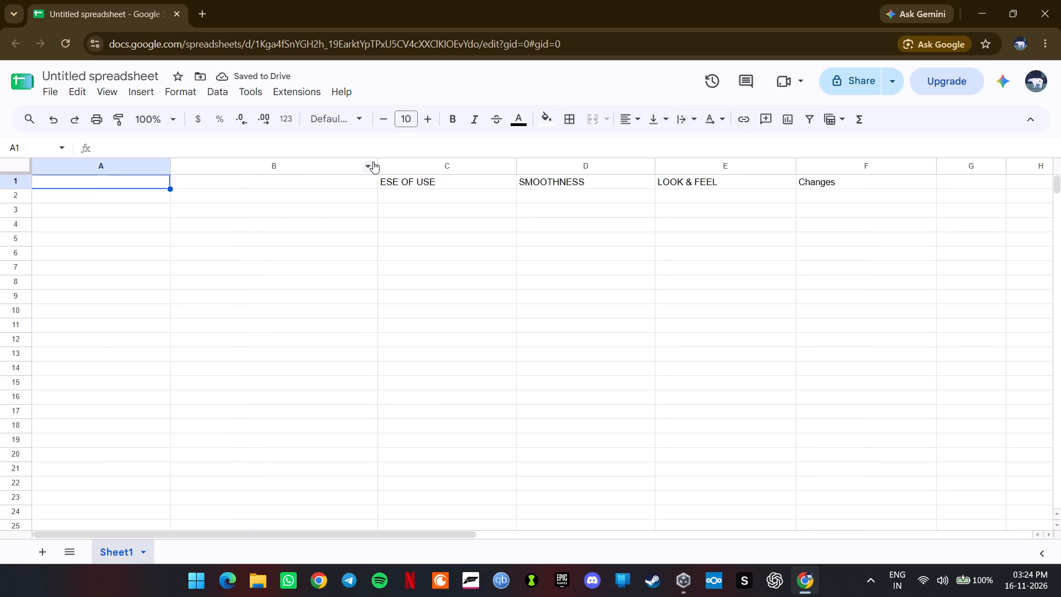
Undo all the column widenings and the last F1 heading replacement, back to CHANGES in default-width columns.
{"action": "key", "text": "ctrl+z"}
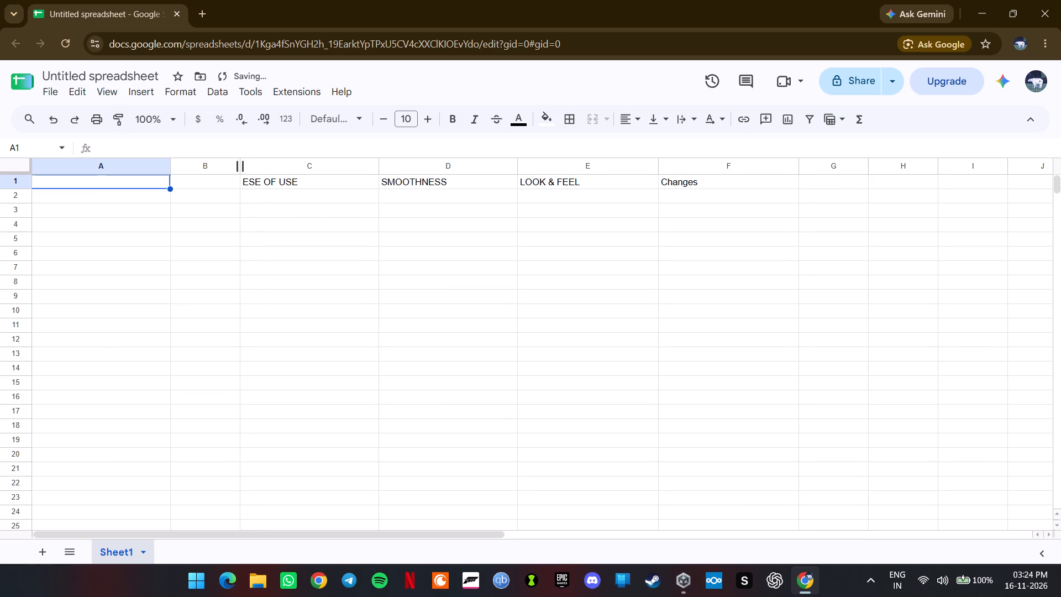
{"action": "key", "text": "ctrl+z"}
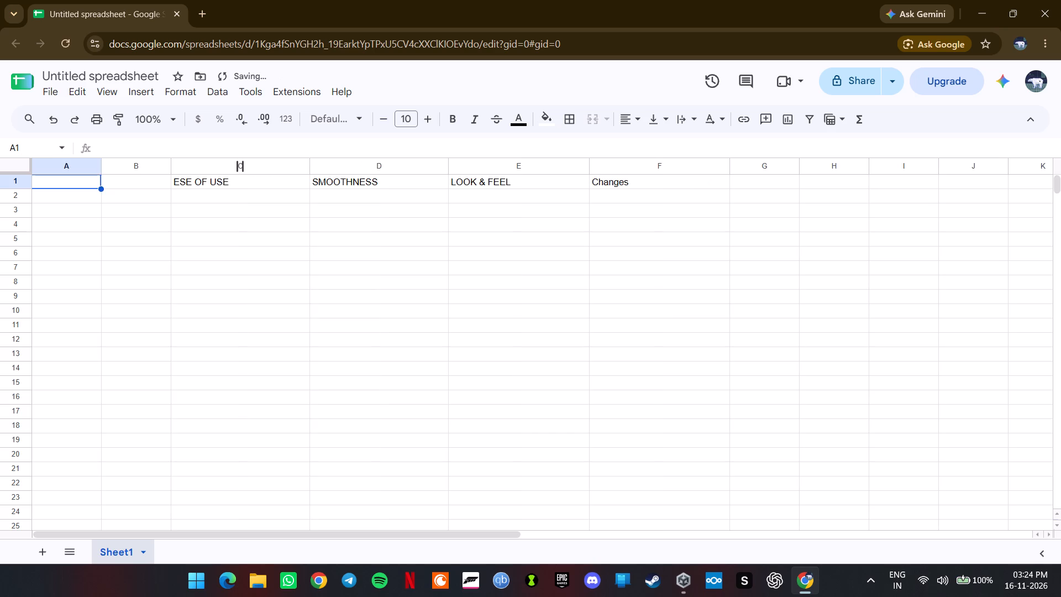
{"action": "key", "text": "ctrl+z"}
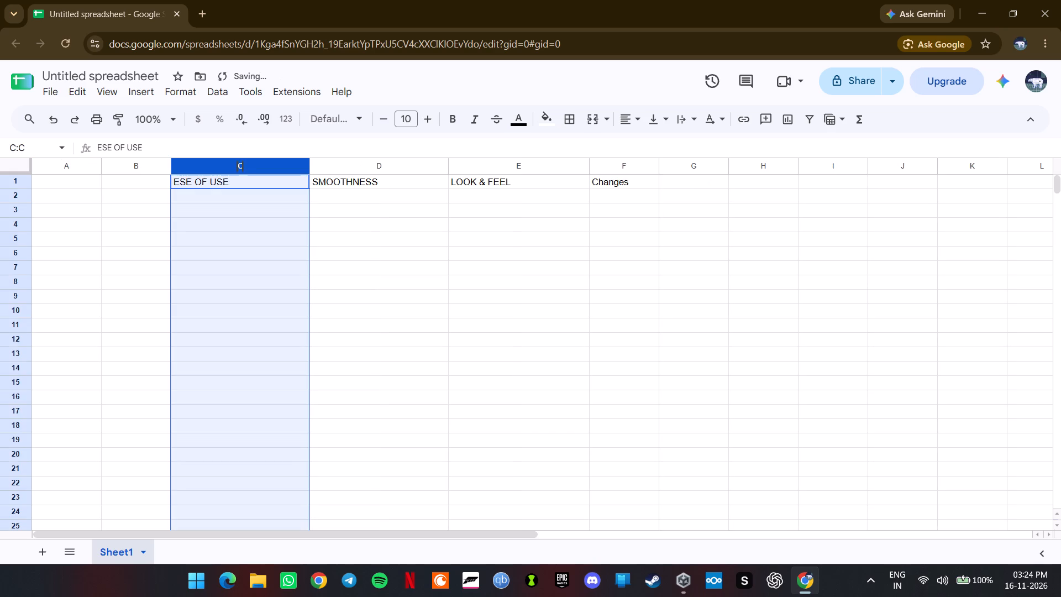
{"action": "key", "text": "ctrl+z"}
{"action": "key", "text": "ctrl+z"}
{"action": "key", "text": "ctrl+z"}
{"action": "key", "text": "ctrl+z"}
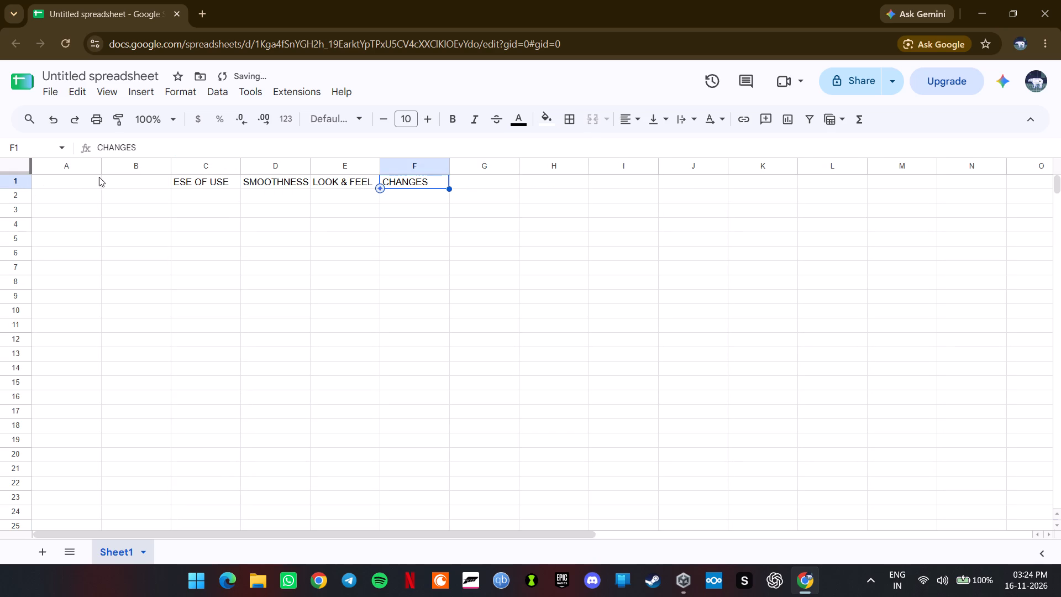
Enter Phases as the heading in cell A1.
{"action": "left_click", "coordinate": [76, 179]}
{"action": "key", "text": "shift+p"}
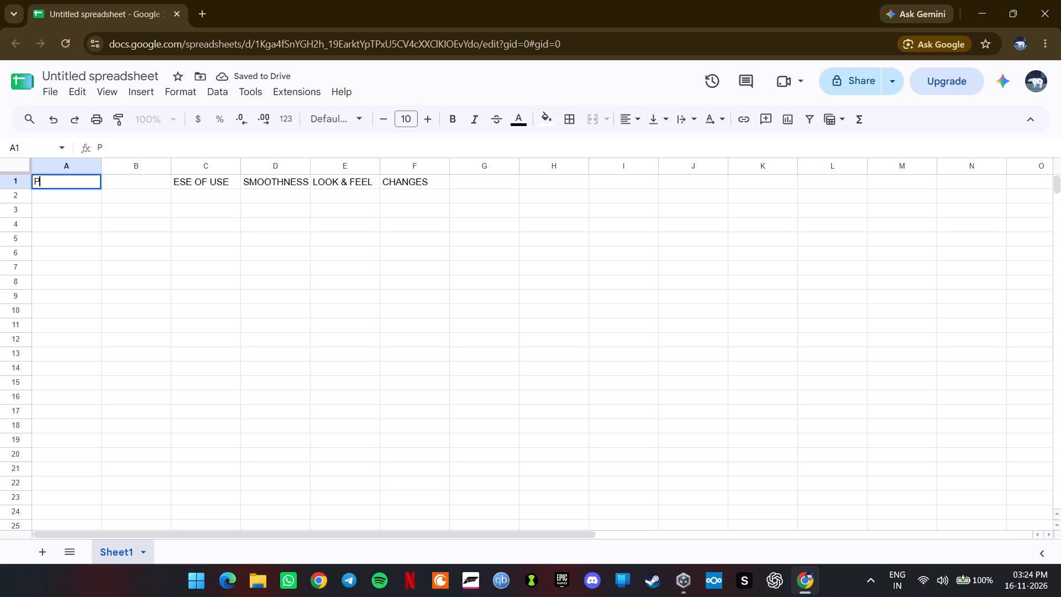
{"action": "type", "text": "hases"}
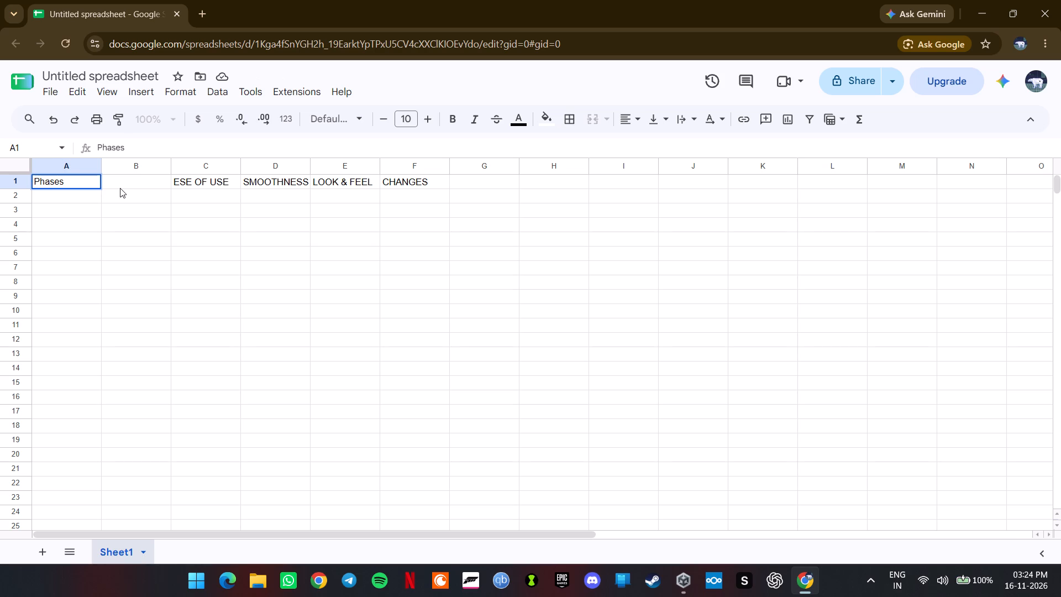
{"action": "left_click", "coordinate": [132, 180]}
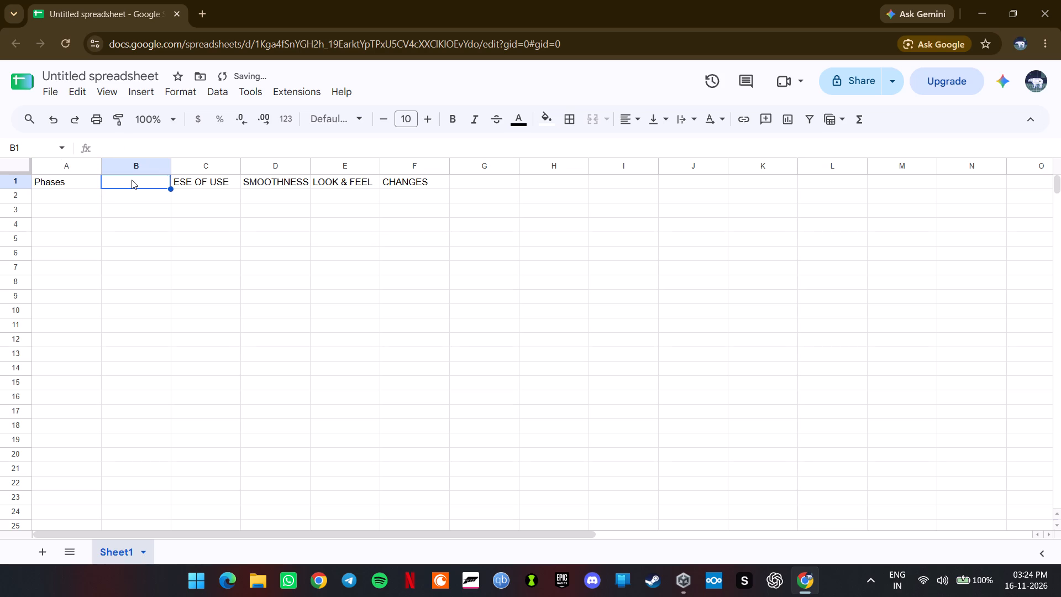
Move the CHANGES heading from cell F1 to cell B1, beside Phases.
{"action": "left_click", "coordinate": [419, 177]}
{"action": "key", "text": "ctrl+x"}
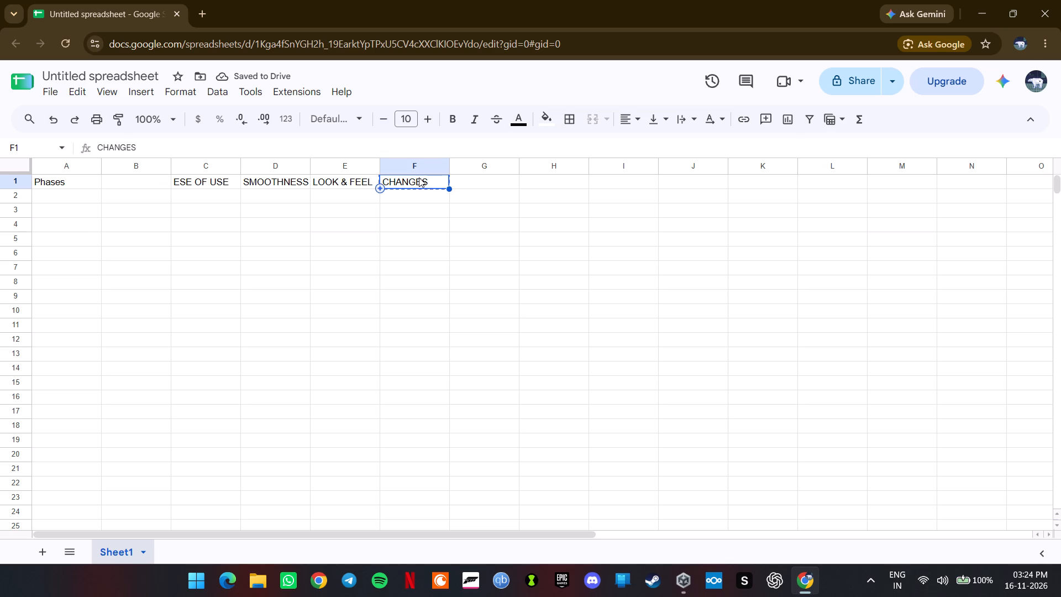
{"action": "left_click", "coordinate": [125, 189]}
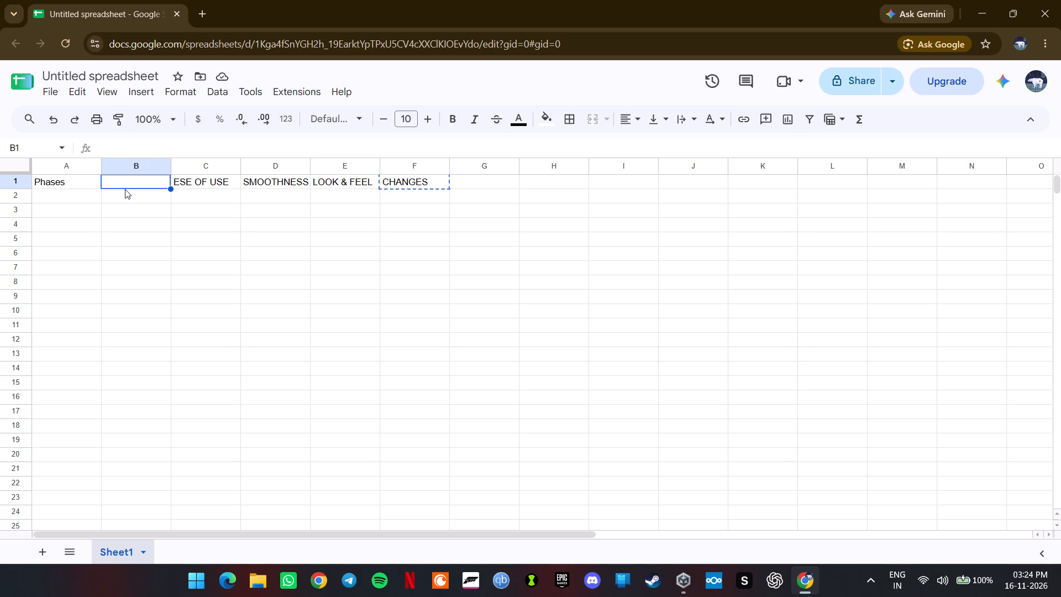
{"action": "key", "text": "ctrl+v"}
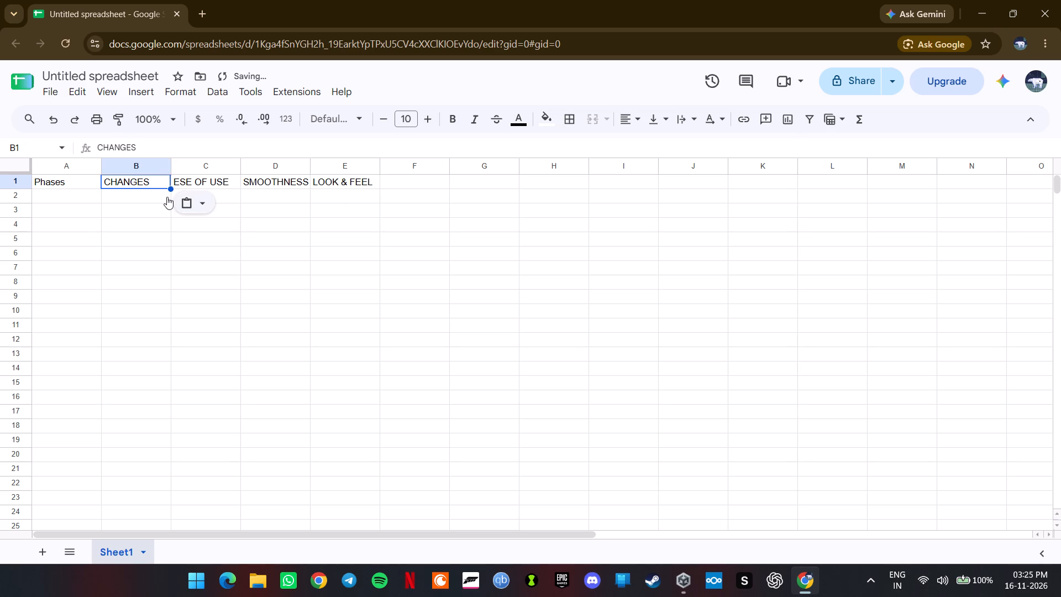
Widen columns A, B, C, D and E to about twice their default width, one after another.
{"action": "left_click_drag", "start_coordinate": [101, 164], "coordinate": [150, 166]}
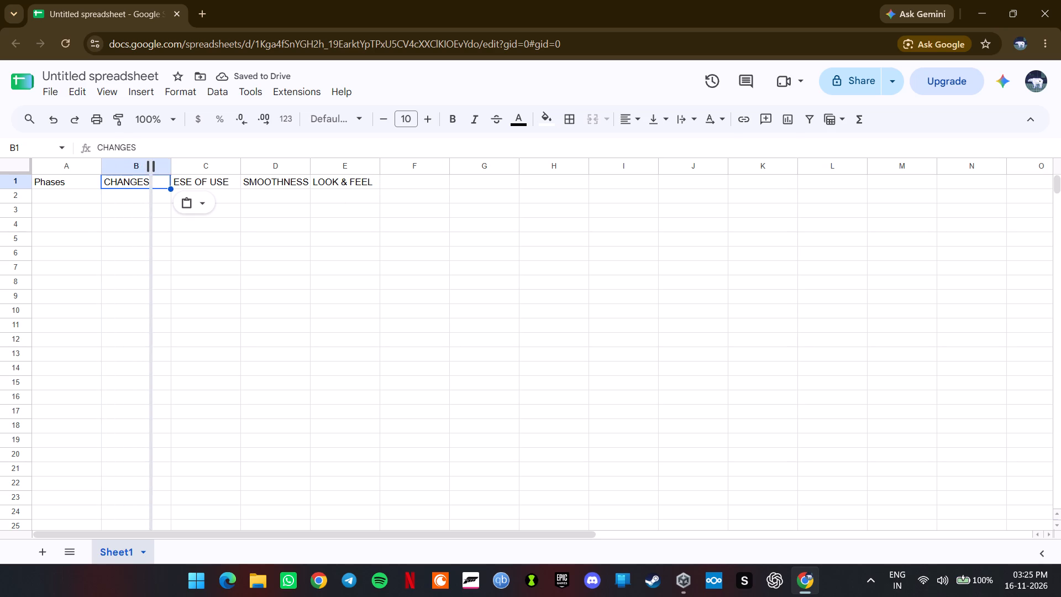
{"action": "left_click_drag", "start_coordinate": [150, 166], "coordinate": [171, 170]}
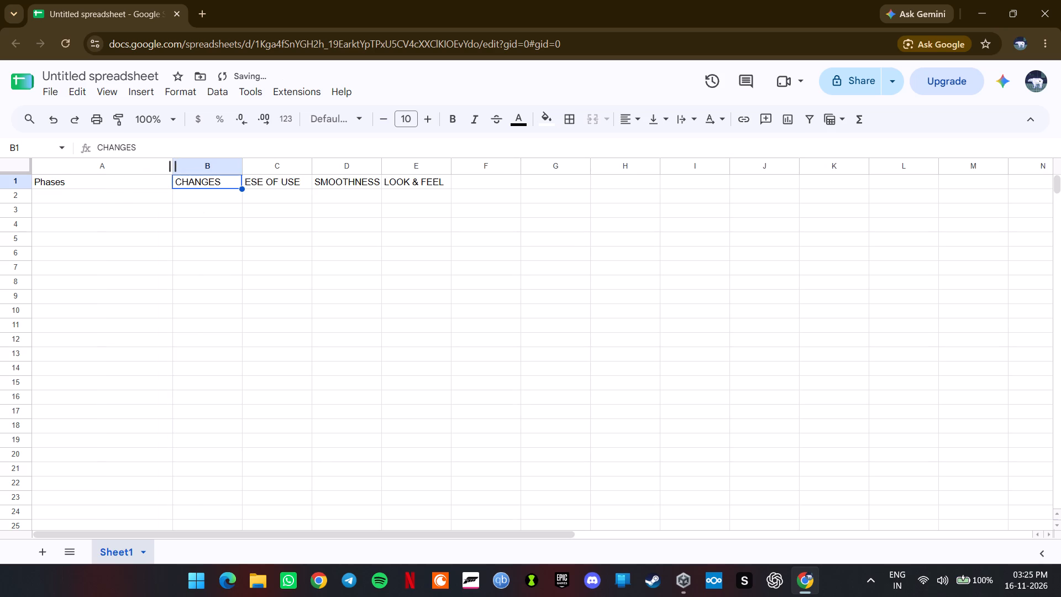
{"action": "left_click_drag", "start_coordinate": [242, 167], "coordinate": [253, 166]}
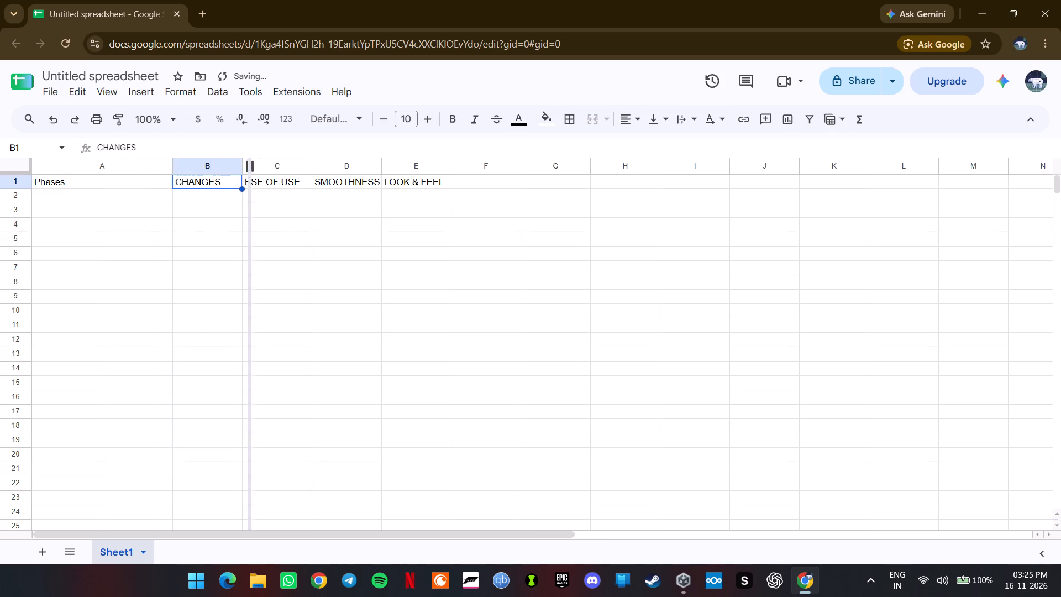
{"action": "left_click_drag", "start_coordinate": [253, 166], "coordinate": [309, 158]}
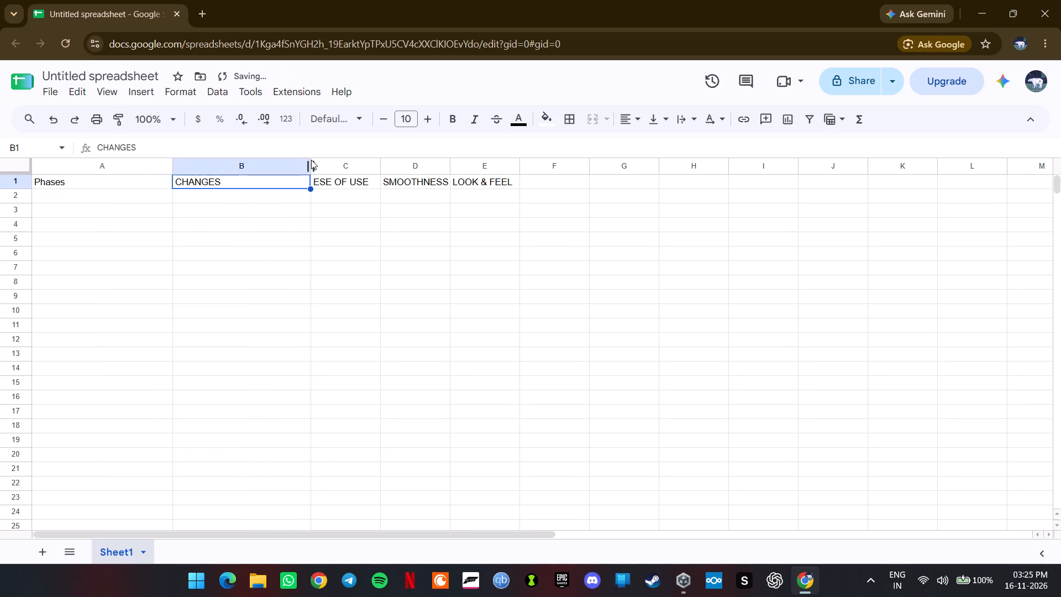
{"action": "left_click_drag", "start_coordinate": [382, 163], "coordinate": [435, 162]}
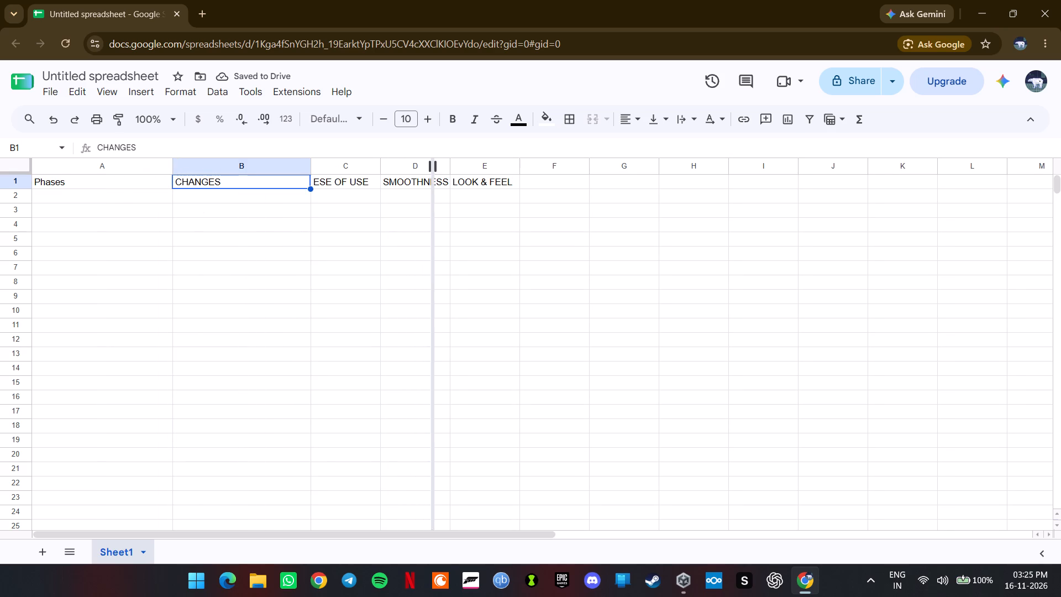
{"action": "left_click_drag", "start_coordinate": [435, 162], "coordinate": [450, 161]}
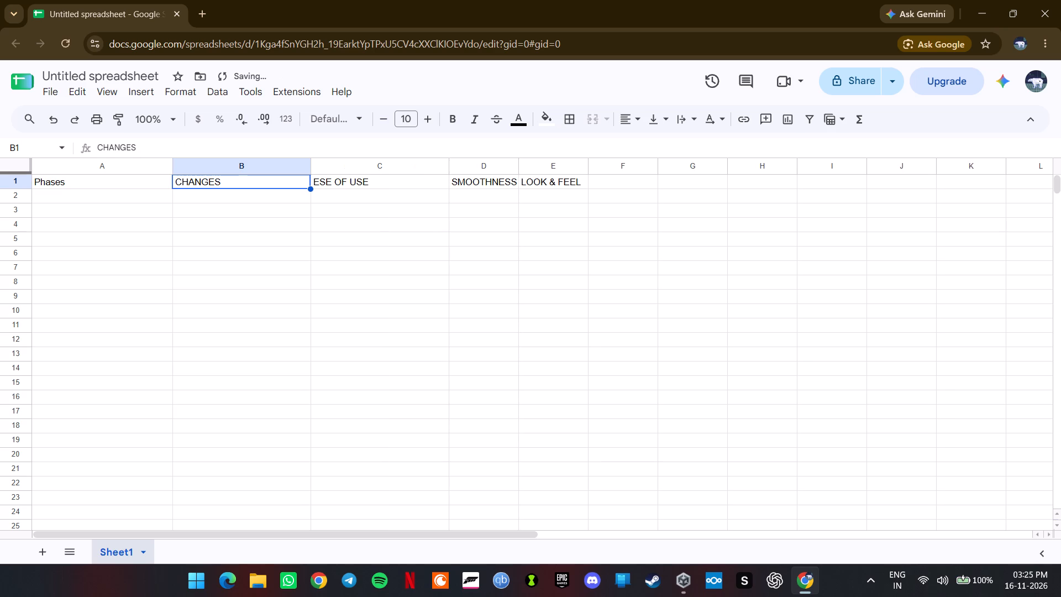
{"action": "left_click_drag", "start_coordinate": [518, 169], "coordinate": [587, 165]}
{"action": "left_click_drag", "start_coordinate": [658, 165], "coordinate": [721, 160]}
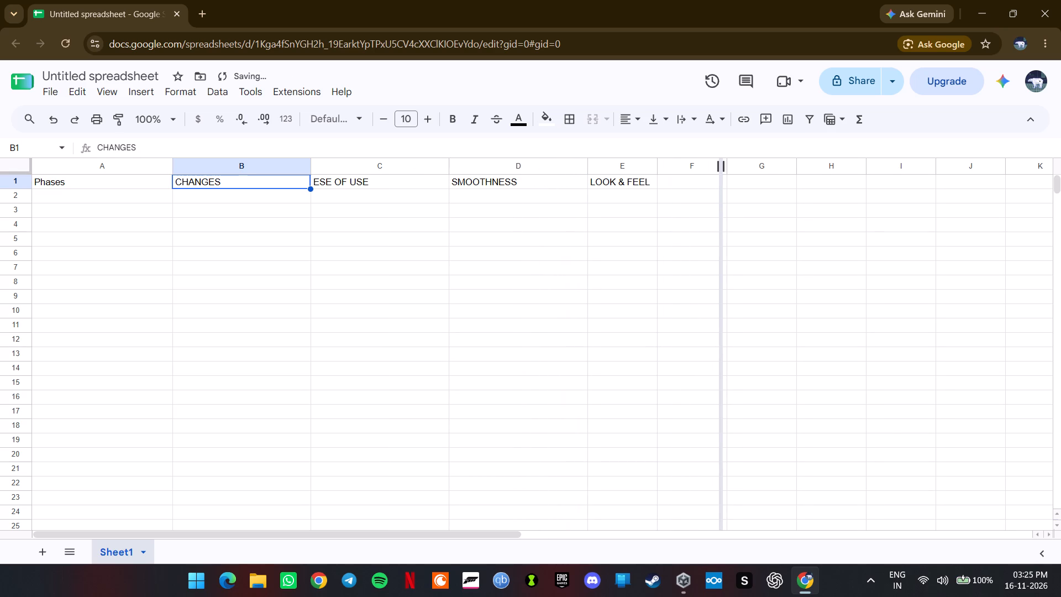
{"action": "left_click_drag", "start_coordinate": [721, 160], "coordinate": [728, 158]}
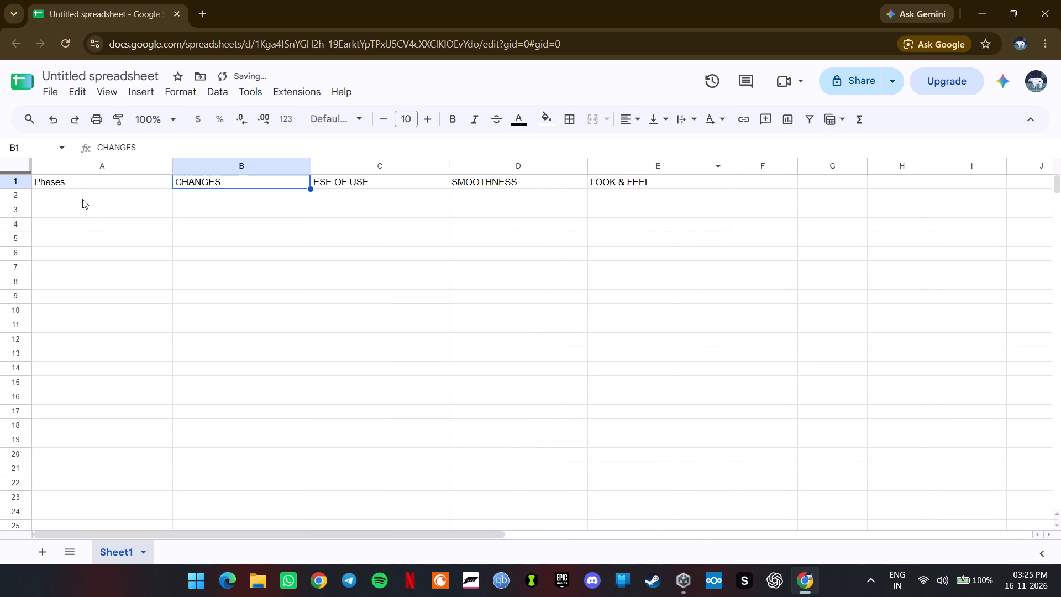
{"action": "left_click_drag", "start_coordinate": [73, 188], "coordinate": [643, 184]}
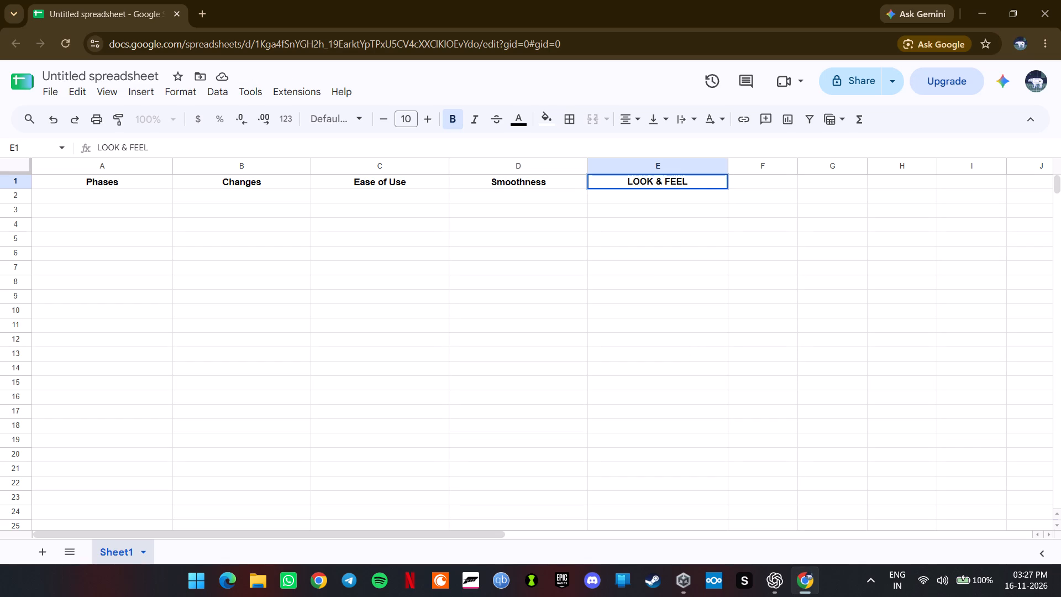
{"action": "left_click_drag", "start_coordinate": [704, 188], "coordinate": [630, 189]}
{"action": "key", "text": "ctrl+v"}
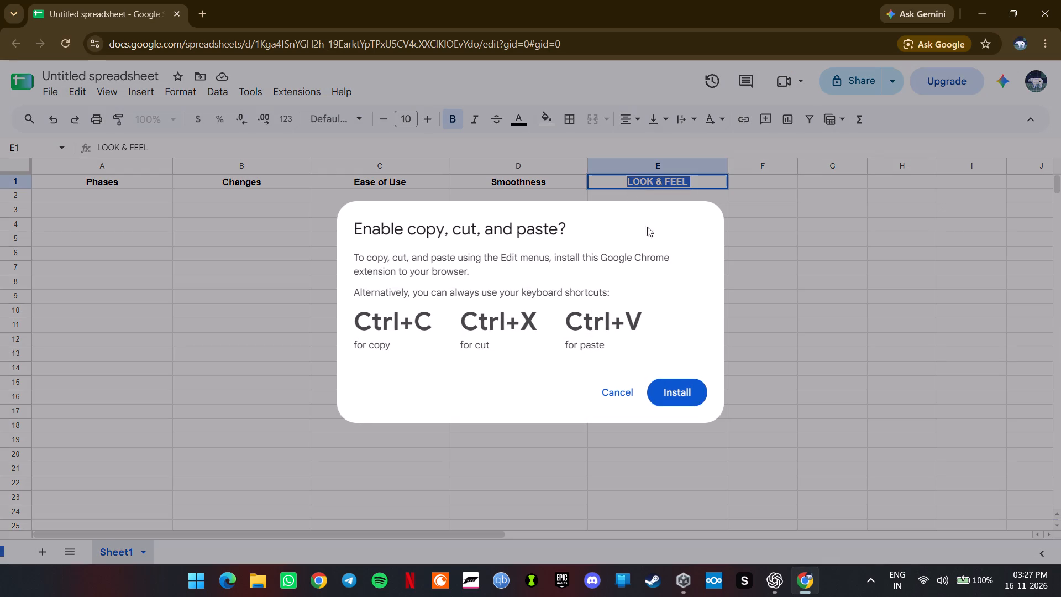
{"action": "left_click", "coordinate": [599, 397]}
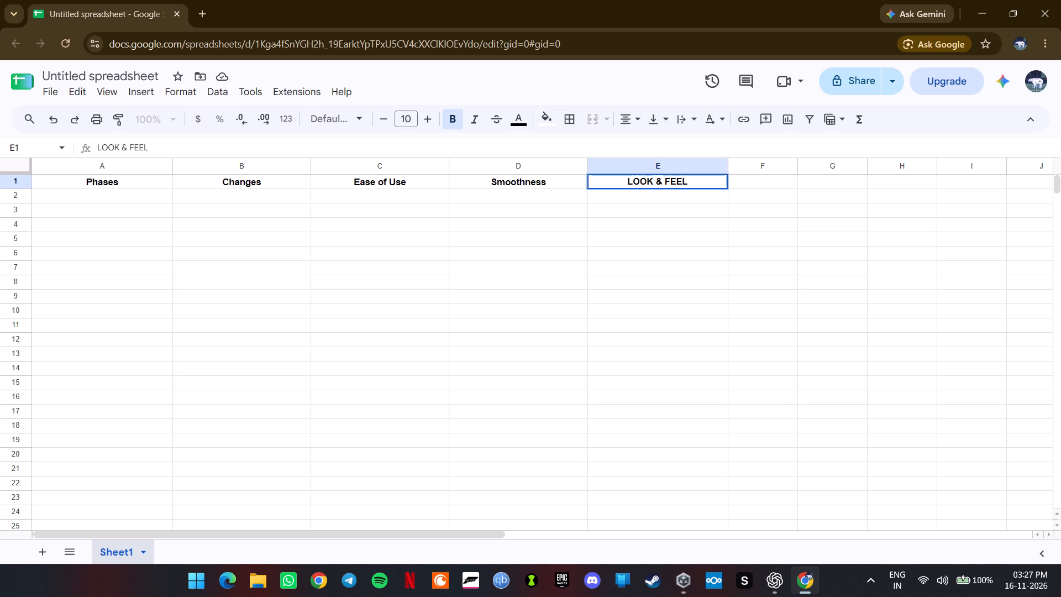
{"action": "key", "text": "BackSpace"}
{"action": "key", "text": "BackSpace"}
{"action": "key", "text": "BackSpace"}
{"action": "key", "text": "BackSpace"}
{"action": "key", "text": "BackSpace"}
{"action": "key", "text": "BackSpace"}
{"action": "key", "text": "BackSpace"}
{"action": "key", "text": "BackSpace"}
{"action": "key", "text": "BackSpace"}
{"action": "key", "text": "BackSpace"}
{"action": "key", "text": "BackSpace"}
{"action": "key", "text": "BackSpace"}
{"action": "key", "text": "BackSpace"}
{"action": "key", "text": "BackSpace"}
{"action": "key", "text": "BackSpace"}
{"action": "key", "text": "BackSpace"}
{"action": "key", "text": "ctrl+v"}
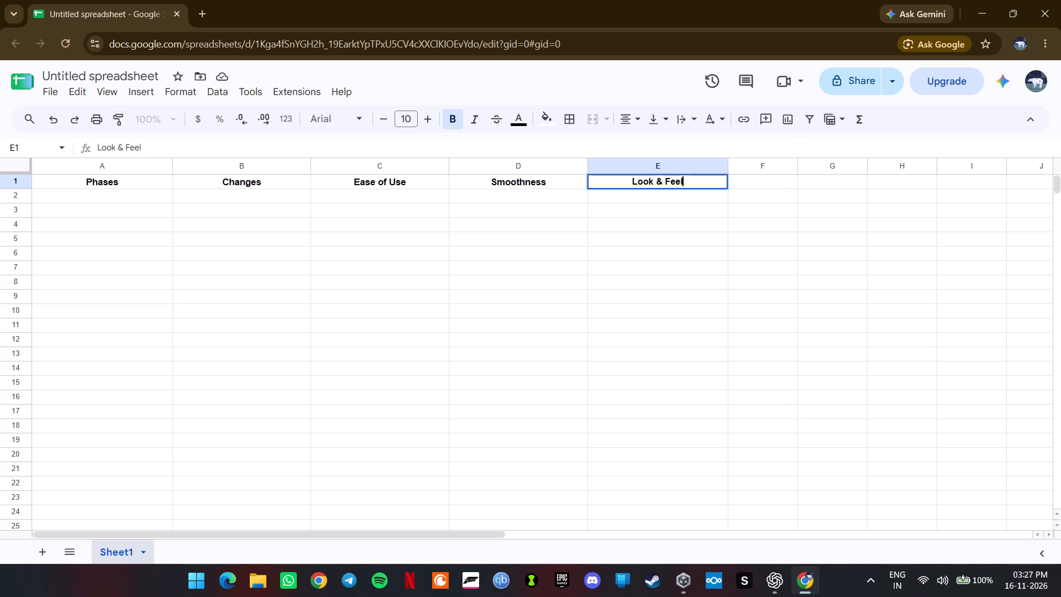
{"action": "left_click", "coordinate": [763, 196]}
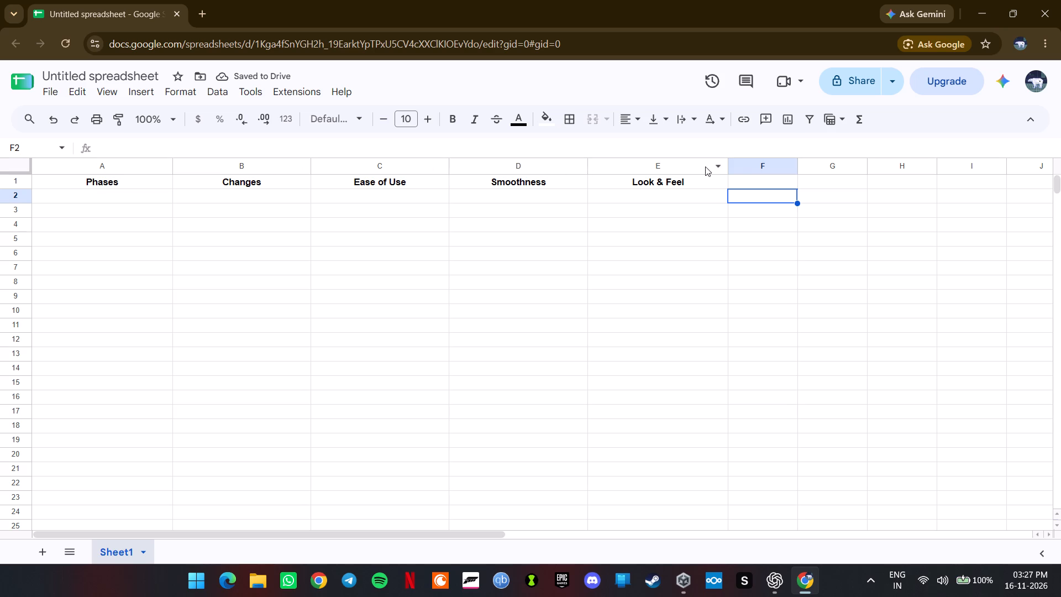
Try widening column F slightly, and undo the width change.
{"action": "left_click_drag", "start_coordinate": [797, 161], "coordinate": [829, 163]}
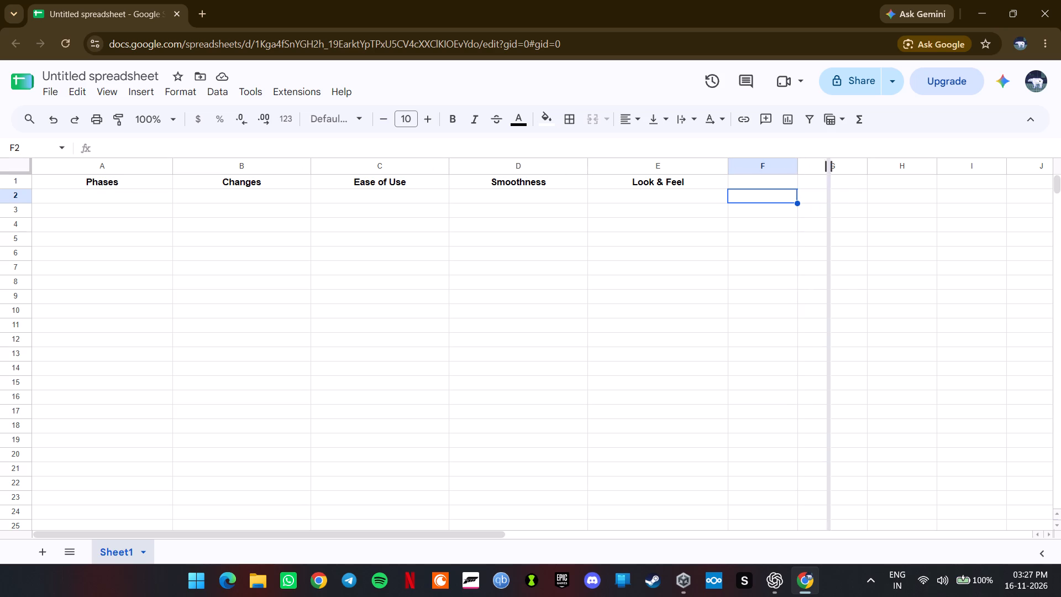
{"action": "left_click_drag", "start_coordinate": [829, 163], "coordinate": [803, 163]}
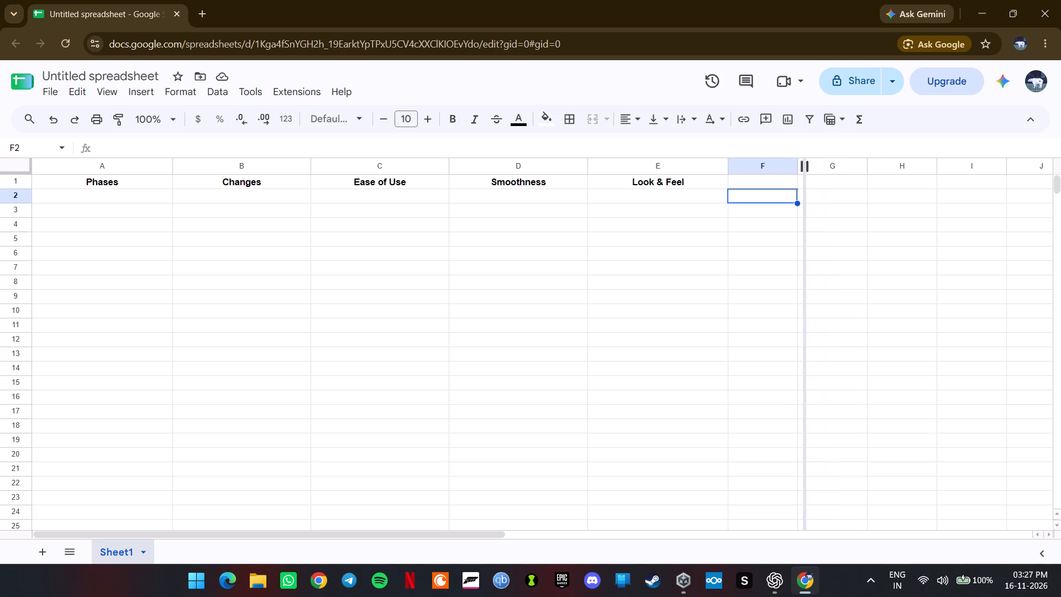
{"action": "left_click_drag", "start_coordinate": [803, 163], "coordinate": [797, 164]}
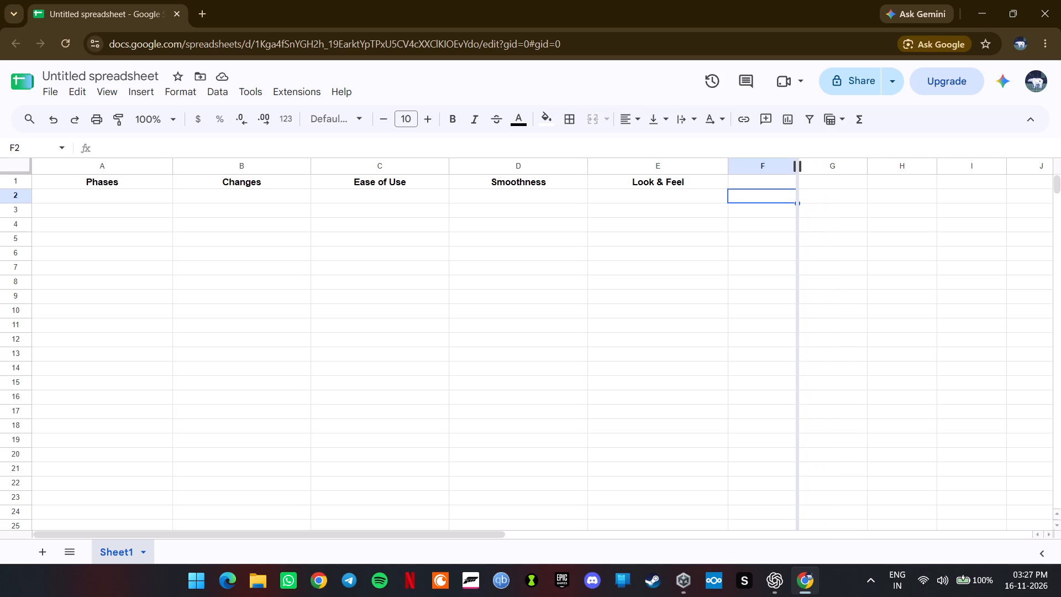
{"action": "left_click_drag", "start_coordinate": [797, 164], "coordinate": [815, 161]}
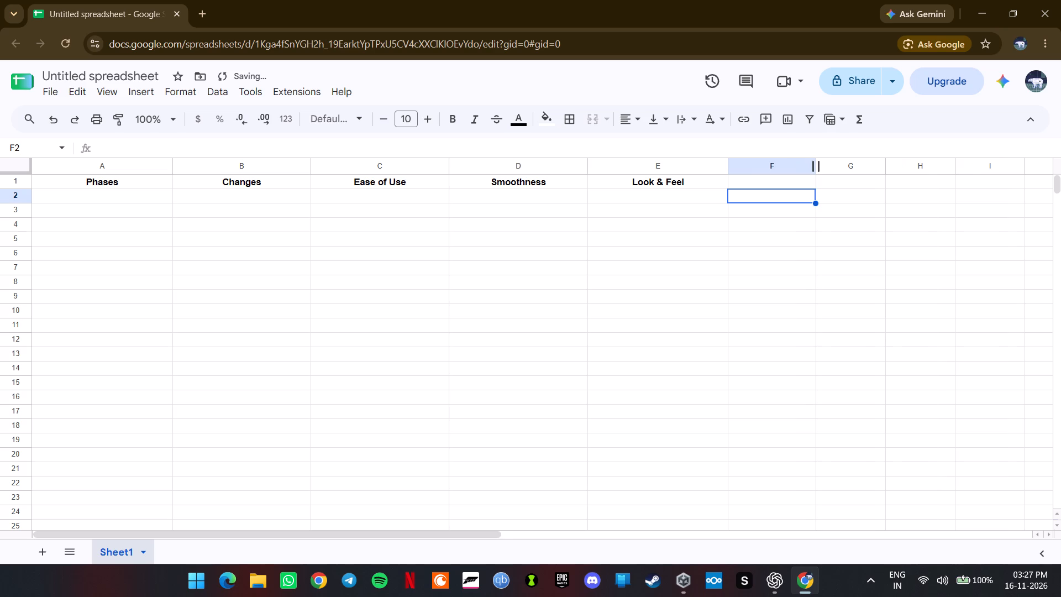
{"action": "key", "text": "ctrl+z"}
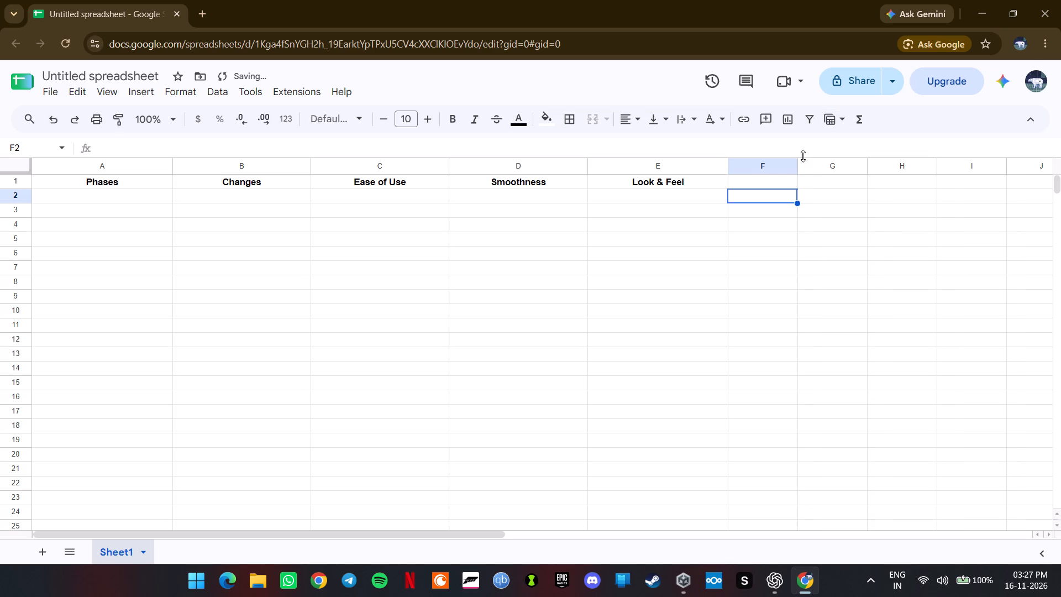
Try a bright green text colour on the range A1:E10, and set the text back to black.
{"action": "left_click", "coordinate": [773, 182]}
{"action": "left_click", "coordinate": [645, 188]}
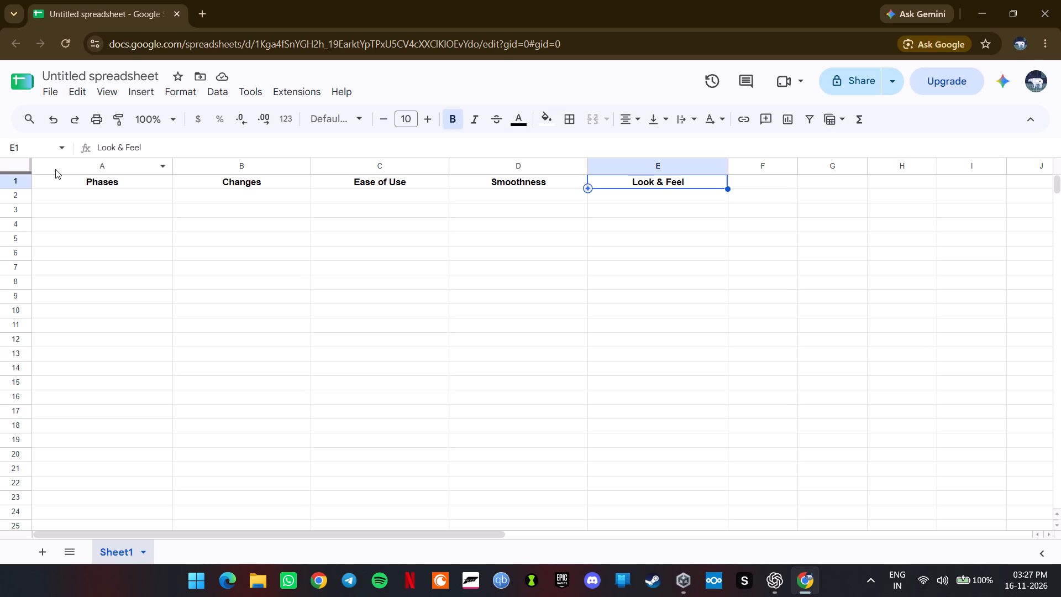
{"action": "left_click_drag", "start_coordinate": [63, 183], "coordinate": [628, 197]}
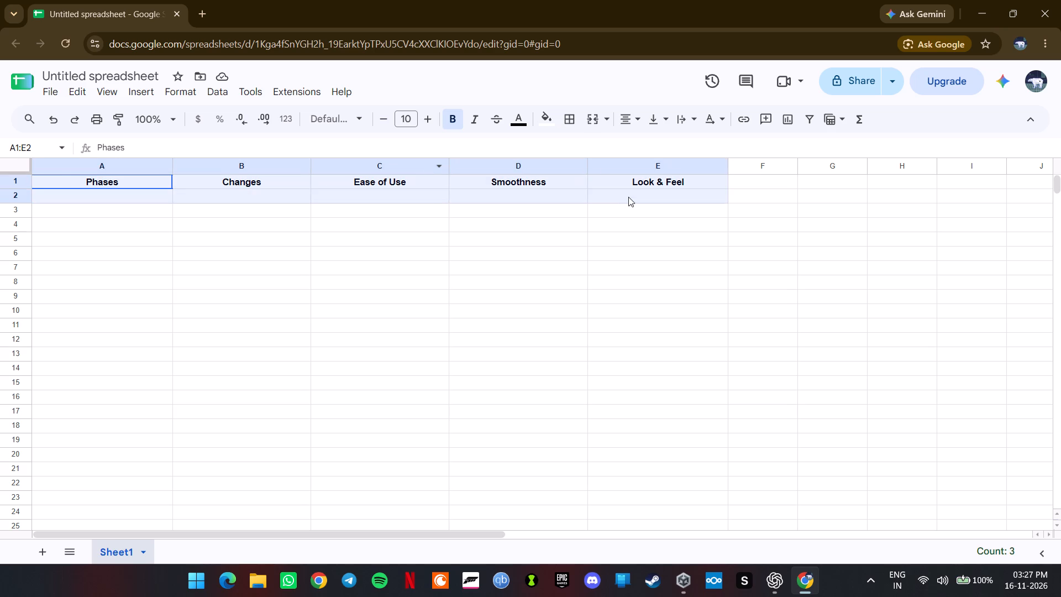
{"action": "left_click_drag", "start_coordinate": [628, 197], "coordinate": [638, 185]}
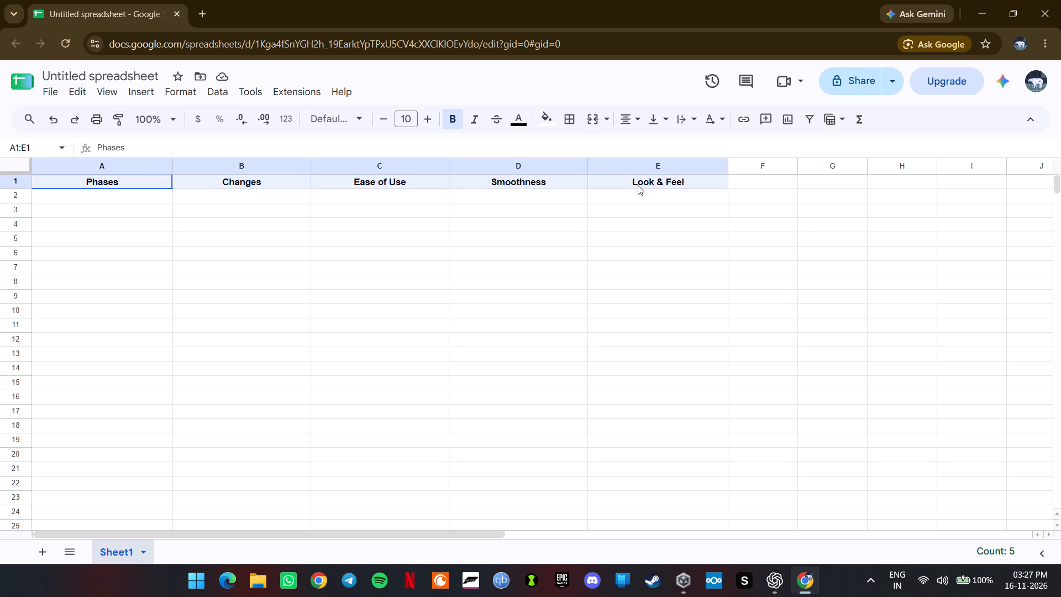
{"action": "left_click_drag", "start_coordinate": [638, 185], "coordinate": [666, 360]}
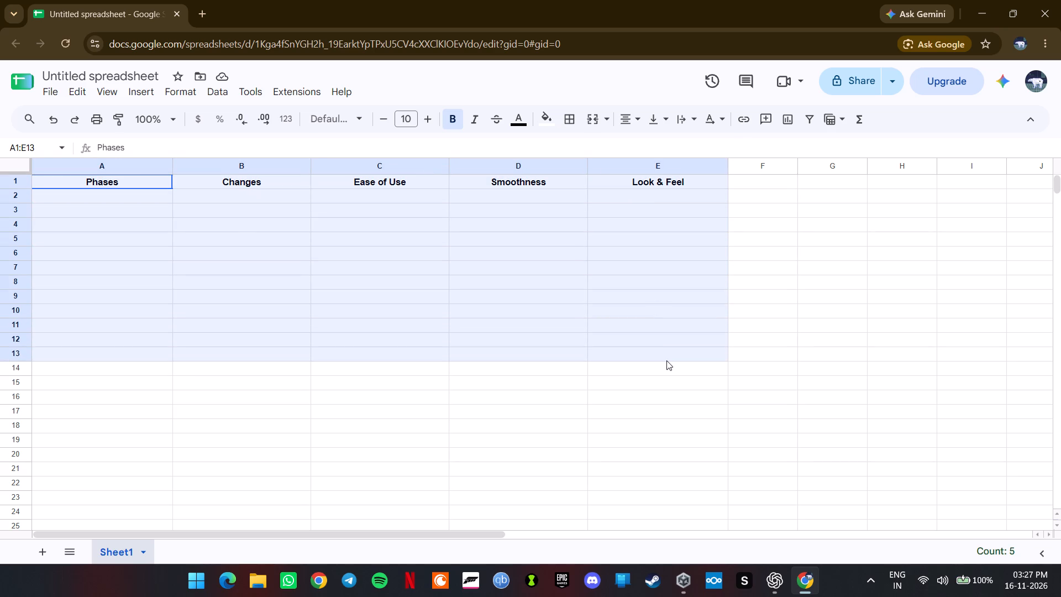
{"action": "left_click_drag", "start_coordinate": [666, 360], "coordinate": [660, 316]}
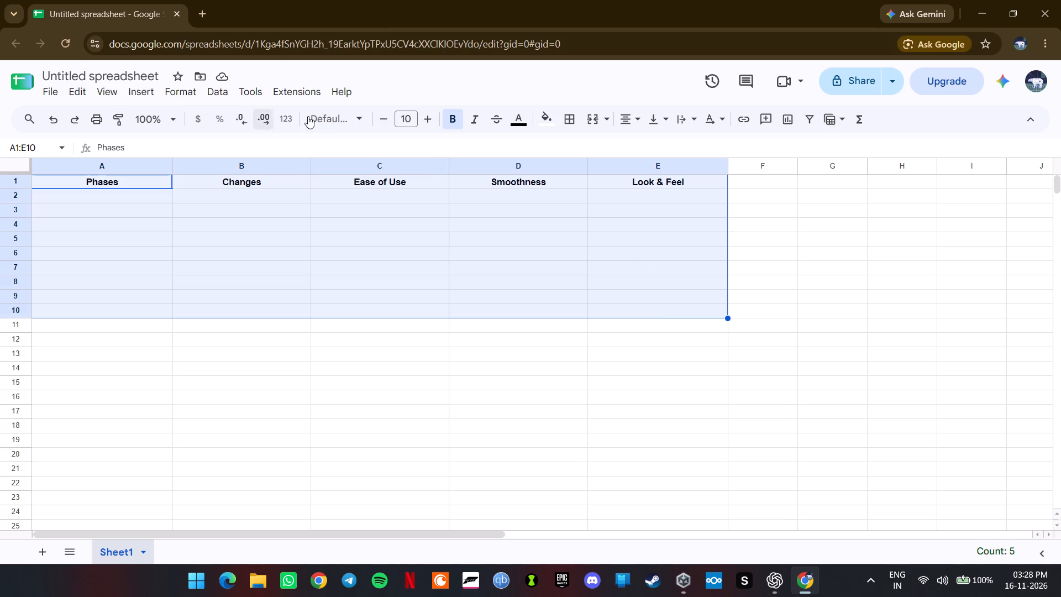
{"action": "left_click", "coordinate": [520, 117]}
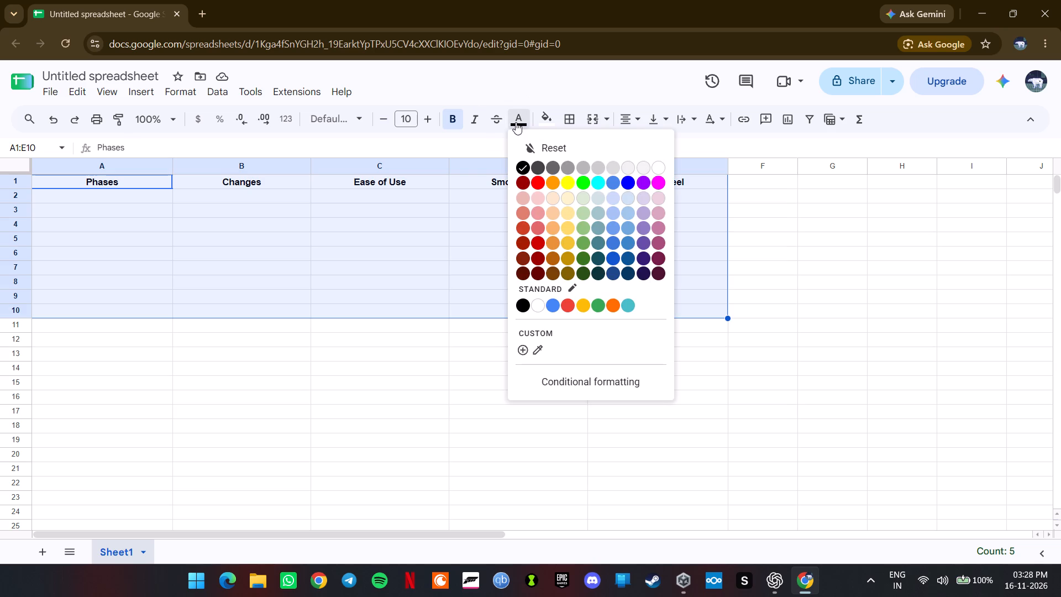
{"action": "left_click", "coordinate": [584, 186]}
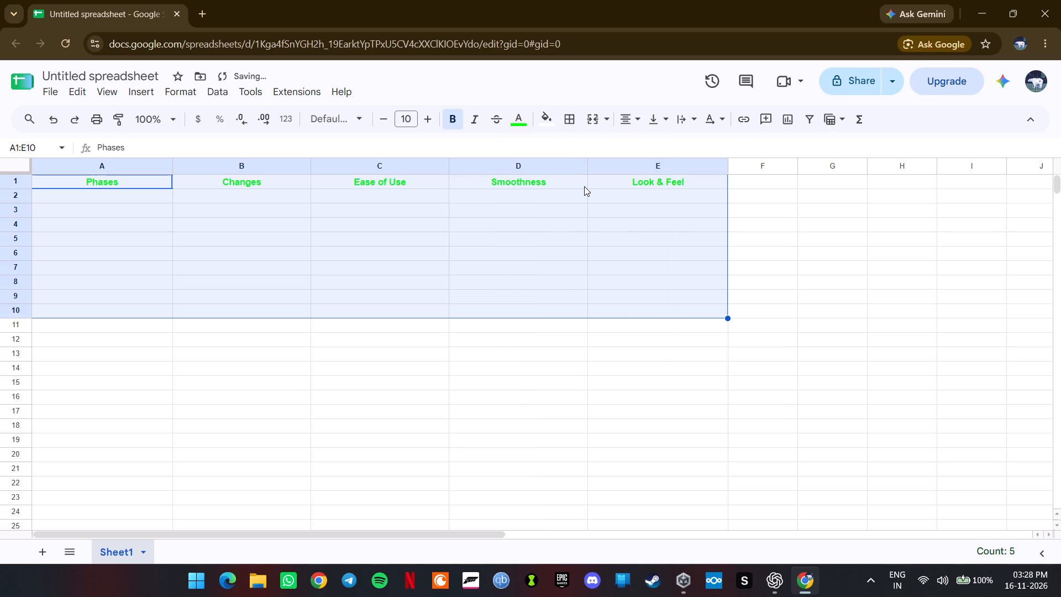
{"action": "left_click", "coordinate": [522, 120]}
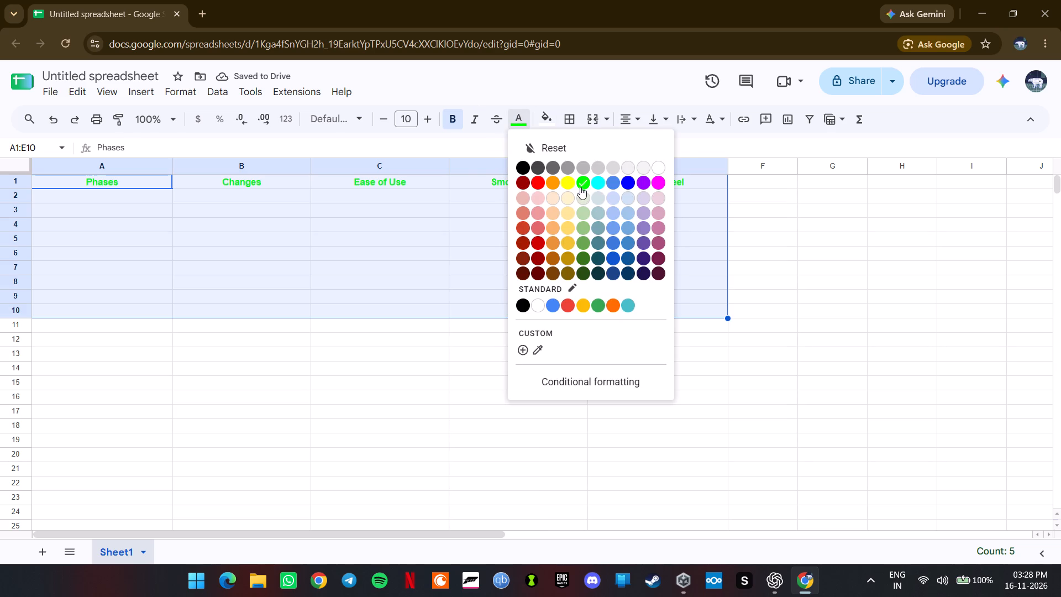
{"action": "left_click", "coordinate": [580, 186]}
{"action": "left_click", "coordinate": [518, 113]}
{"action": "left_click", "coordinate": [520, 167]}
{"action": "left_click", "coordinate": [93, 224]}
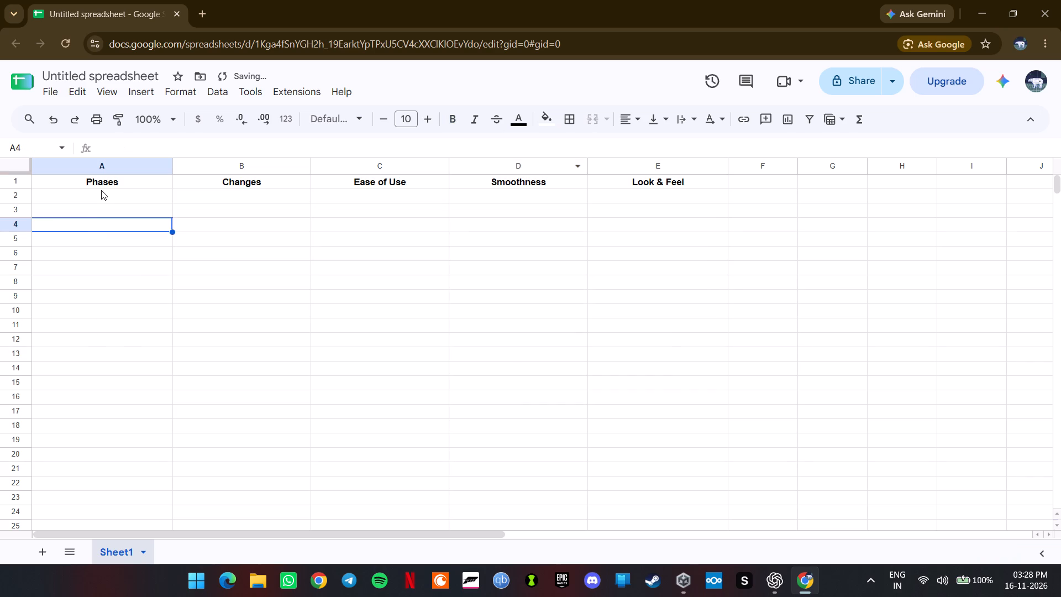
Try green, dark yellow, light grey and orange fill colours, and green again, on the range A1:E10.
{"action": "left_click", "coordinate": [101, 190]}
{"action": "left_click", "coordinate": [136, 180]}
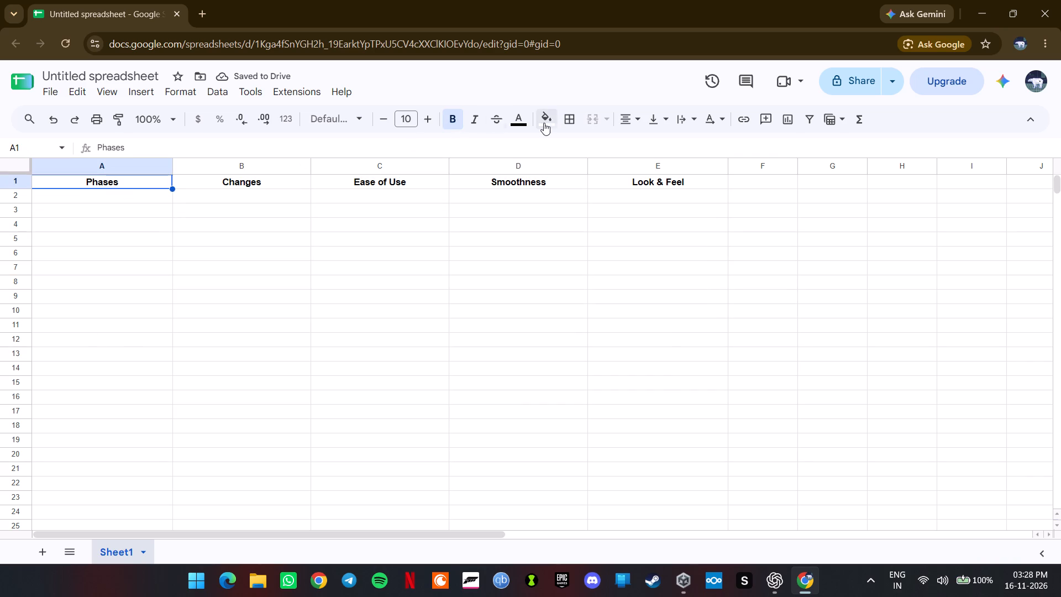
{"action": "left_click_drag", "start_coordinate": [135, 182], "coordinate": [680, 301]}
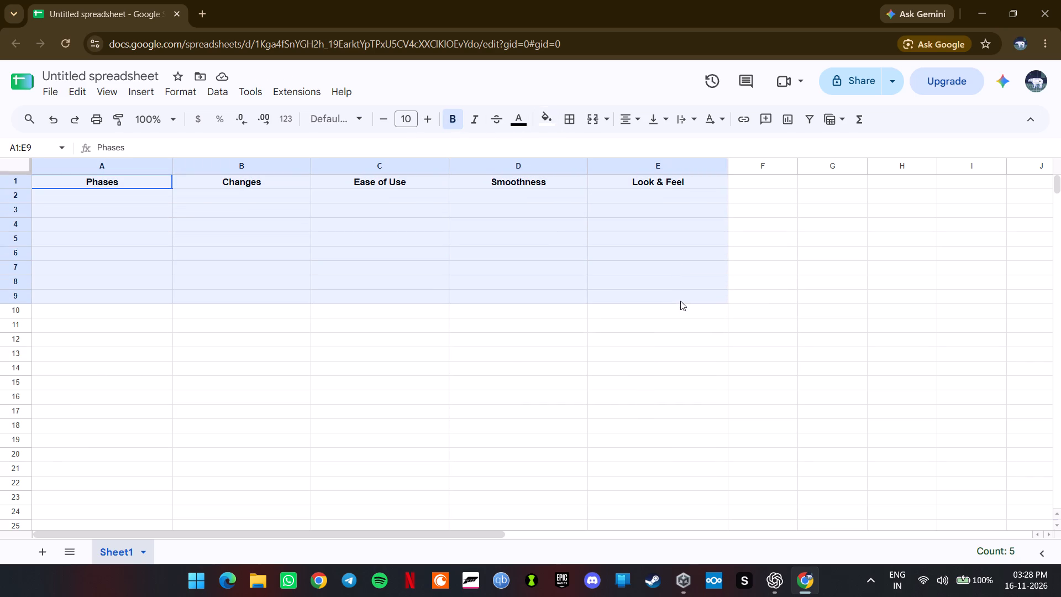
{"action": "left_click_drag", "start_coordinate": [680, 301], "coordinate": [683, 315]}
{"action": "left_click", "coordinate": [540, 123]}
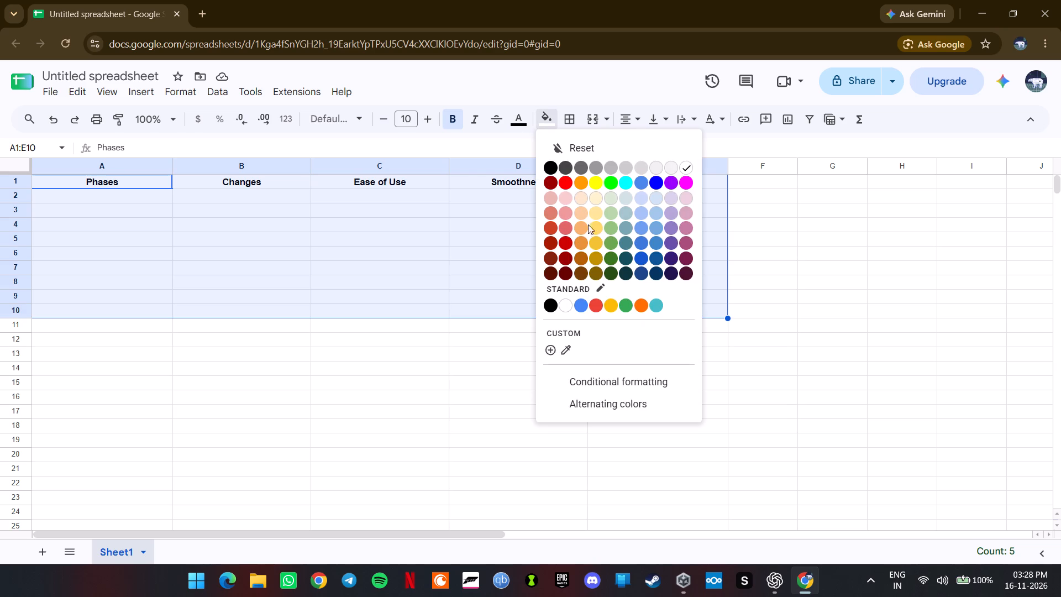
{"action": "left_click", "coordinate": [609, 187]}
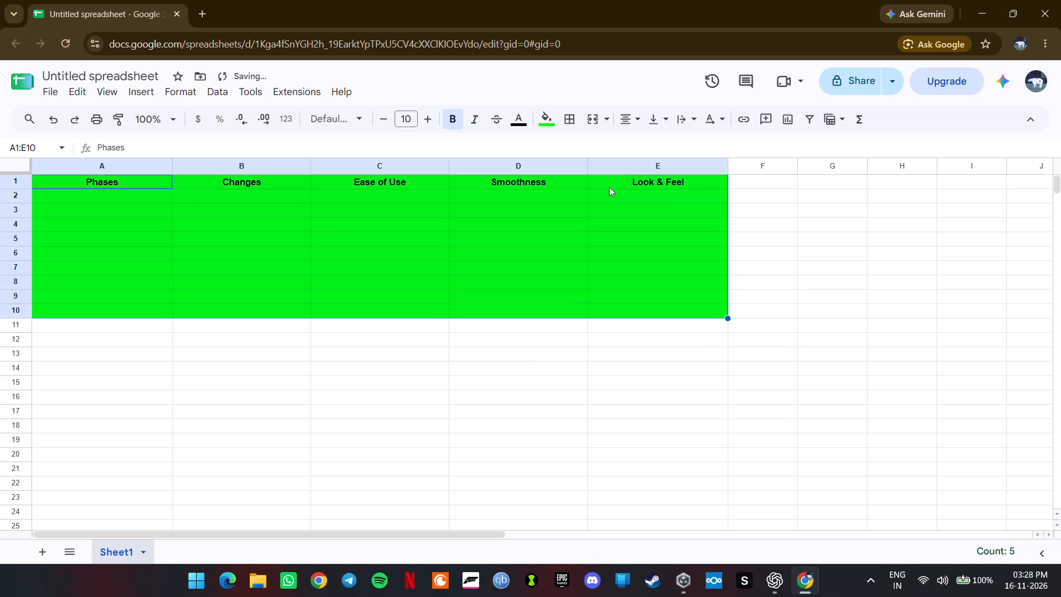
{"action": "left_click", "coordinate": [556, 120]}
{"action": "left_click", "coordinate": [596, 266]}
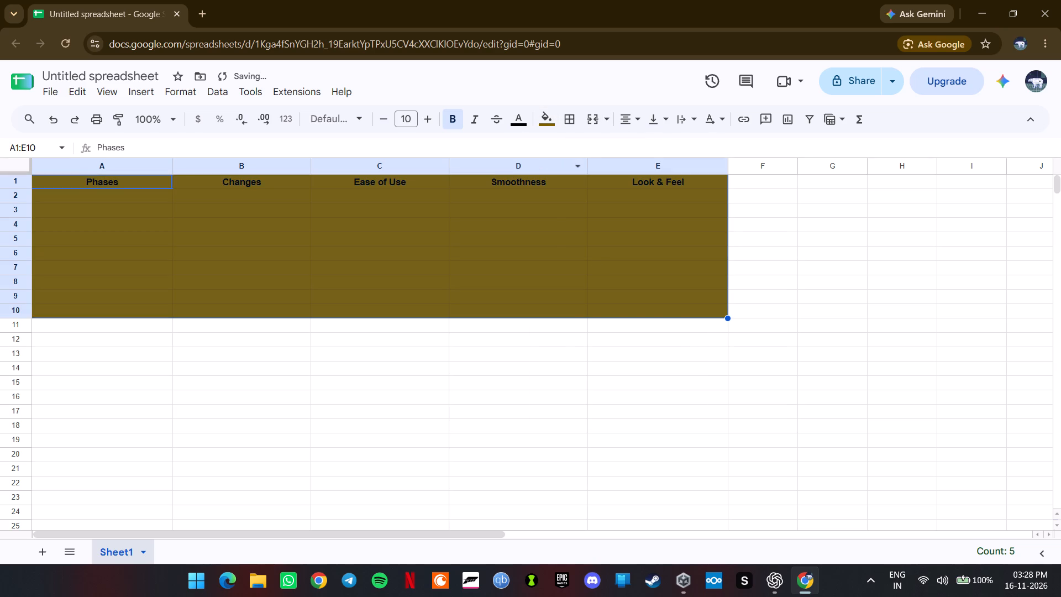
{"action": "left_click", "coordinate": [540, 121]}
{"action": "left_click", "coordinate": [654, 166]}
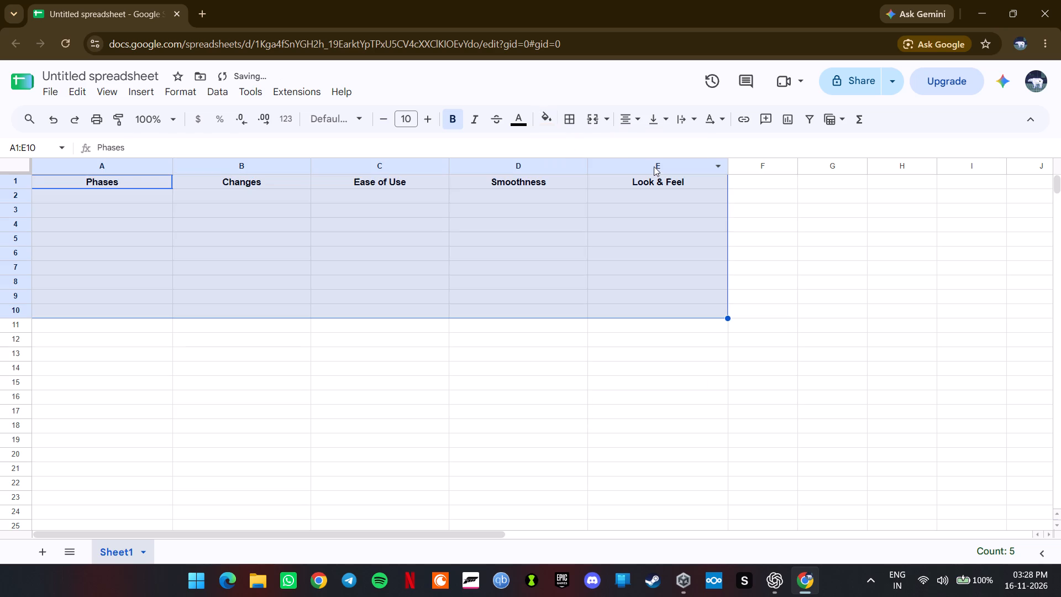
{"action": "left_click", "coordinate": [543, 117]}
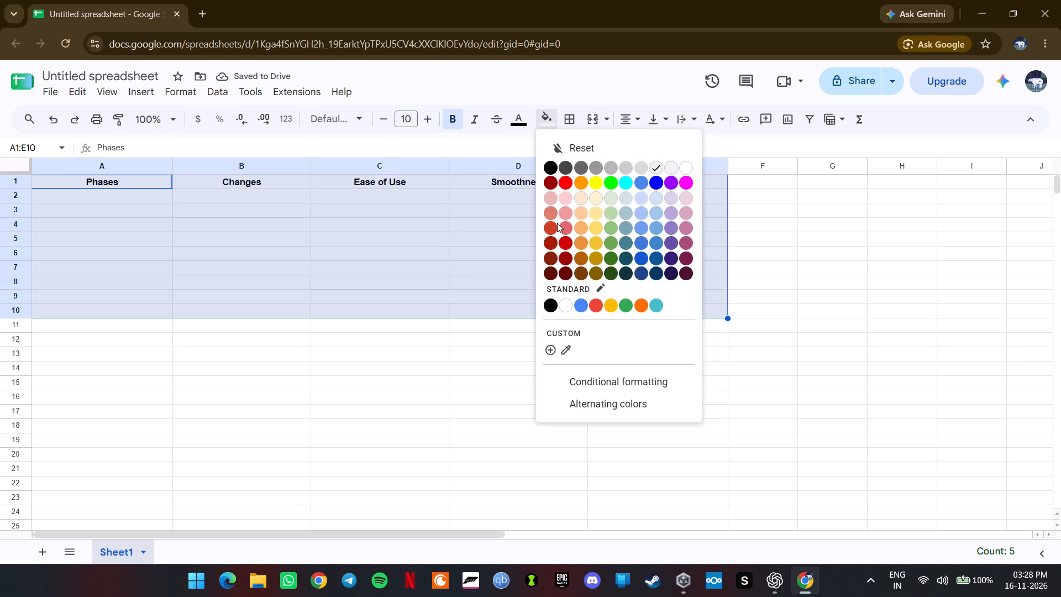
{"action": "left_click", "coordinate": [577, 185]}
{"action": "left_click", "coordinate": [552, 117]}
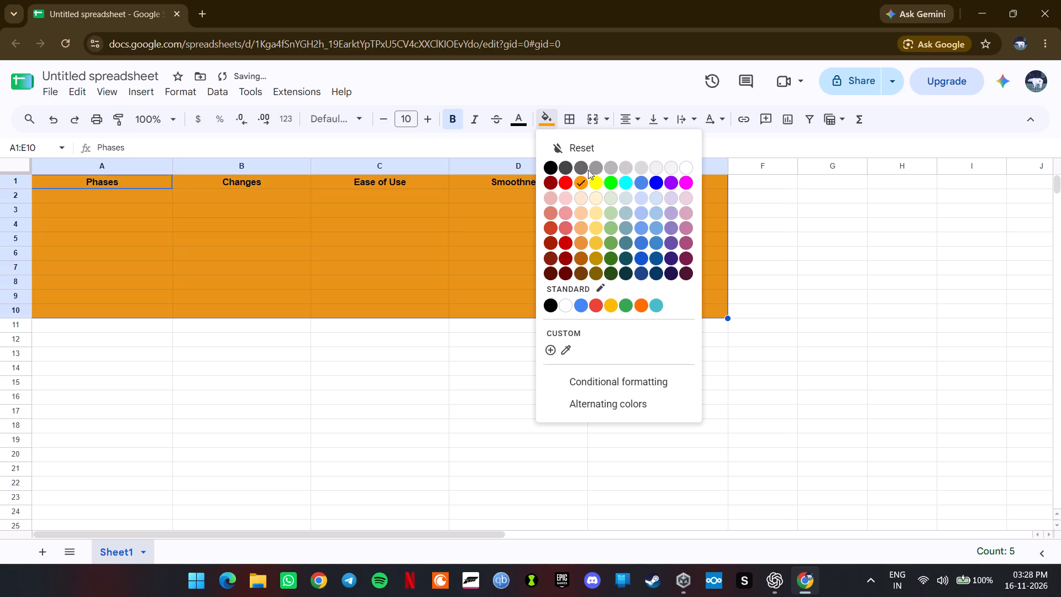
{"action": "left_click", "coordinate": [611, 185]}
Fill the range A1:E10 with yellow.
{"action": "left_click", "coordinate": [546, 119]}
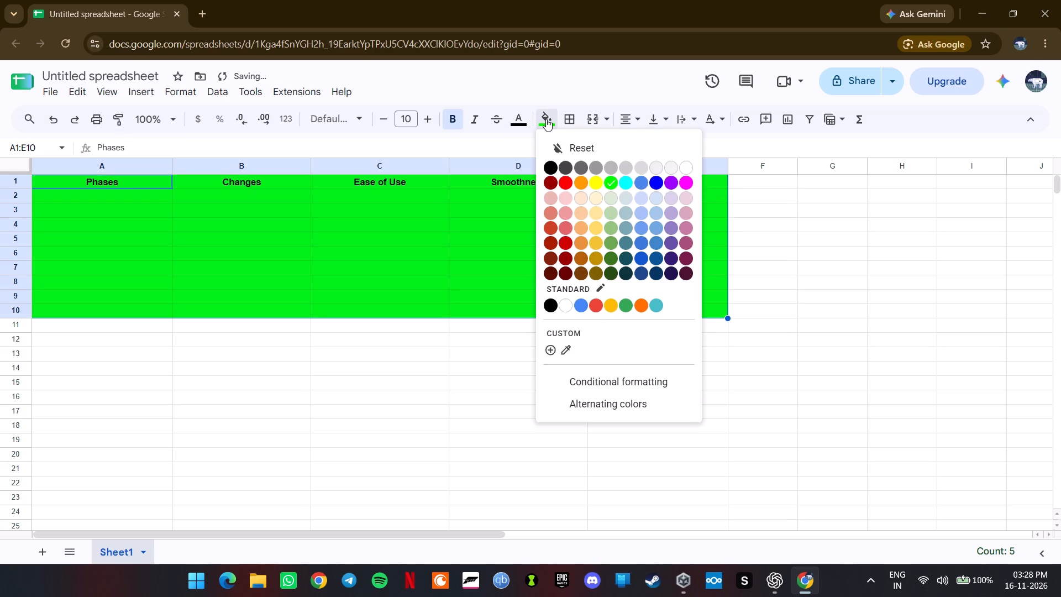
{"action": "left_click", "coordinate": [597, 182]}
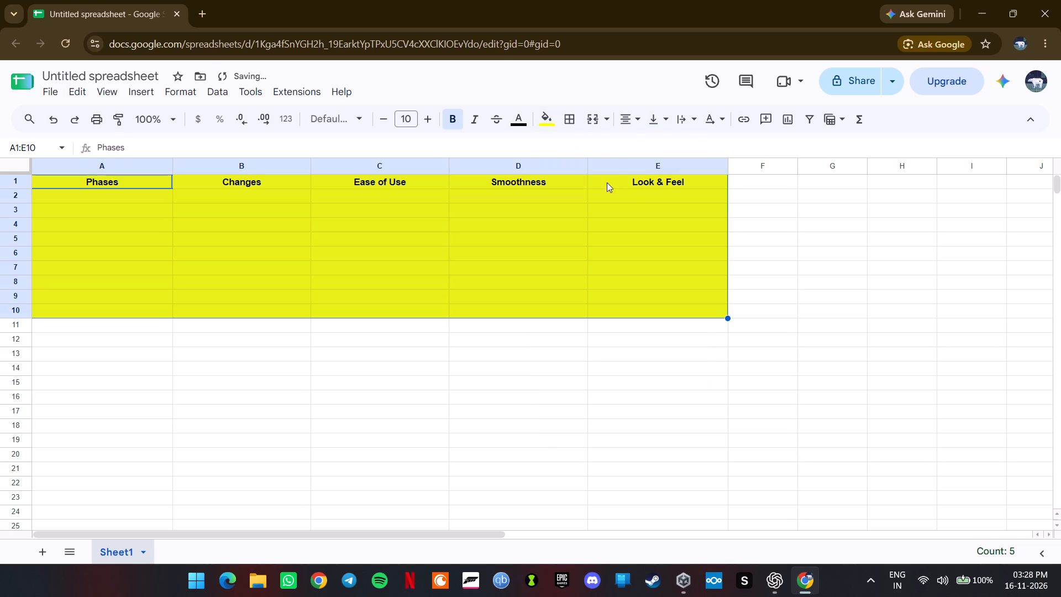
{"action": "left_click", "coordinate": [774, 191]}
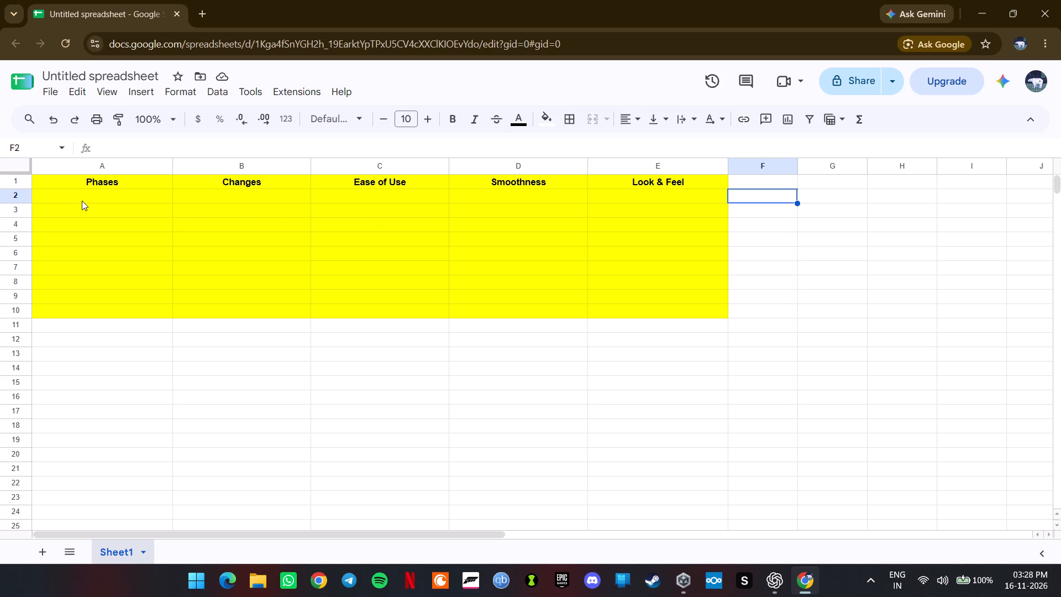
Apply black borders around all cells in the range A1:E10.
{"action": "left_click_drag", "start_coordinate": [48, 180], "coordinate": [624, 292]}
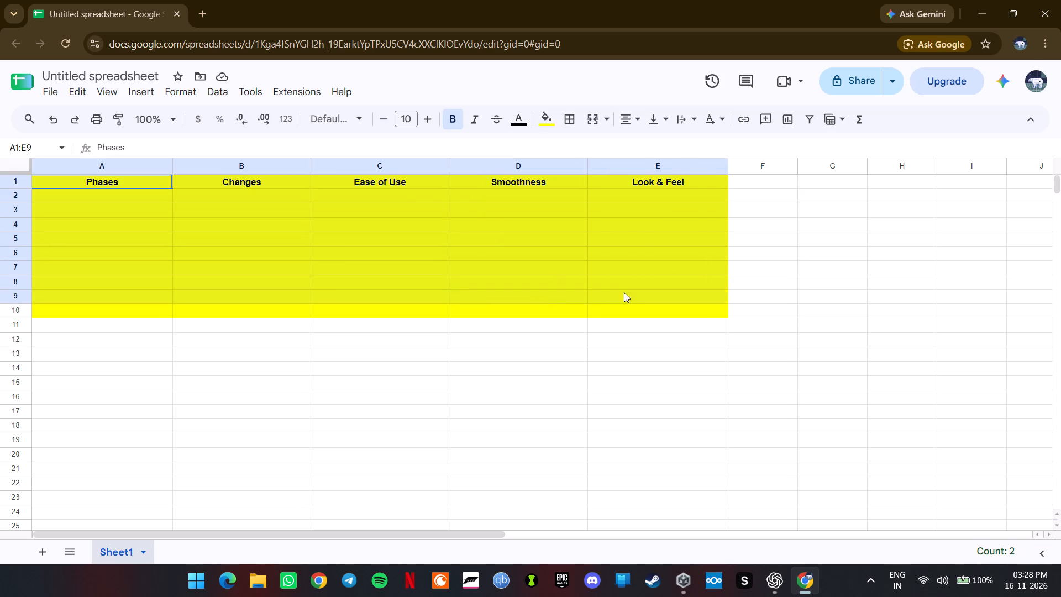
{"action": "left_click_drag", "start_coordinate": [624, 292], "coordinate": [632, 309]}
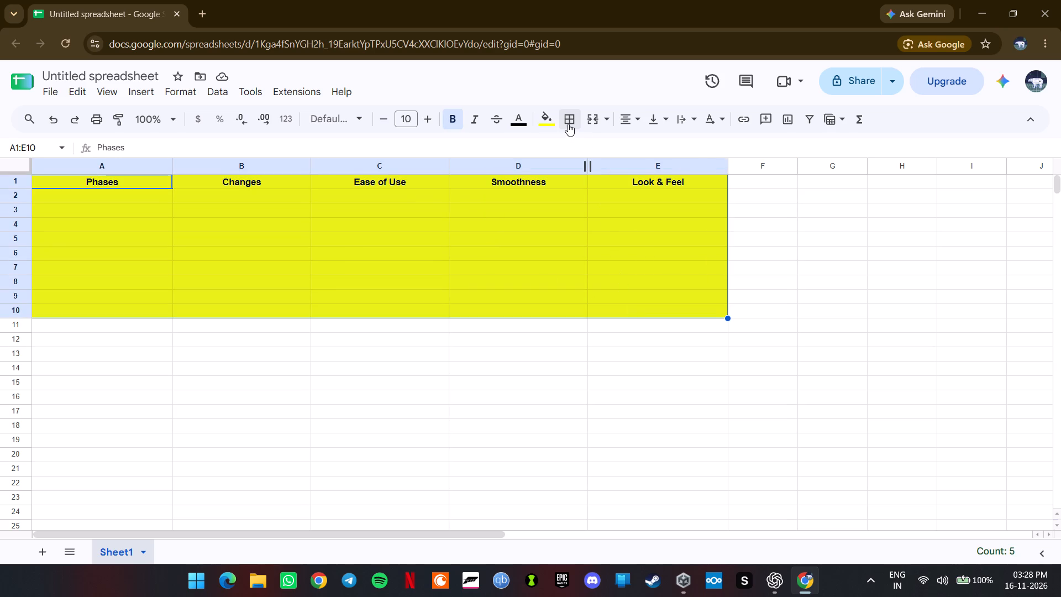
{"action": "left_click", "coordinate": [568, 124]}
{"action": "left_click", "coordinate": [581, 156]}
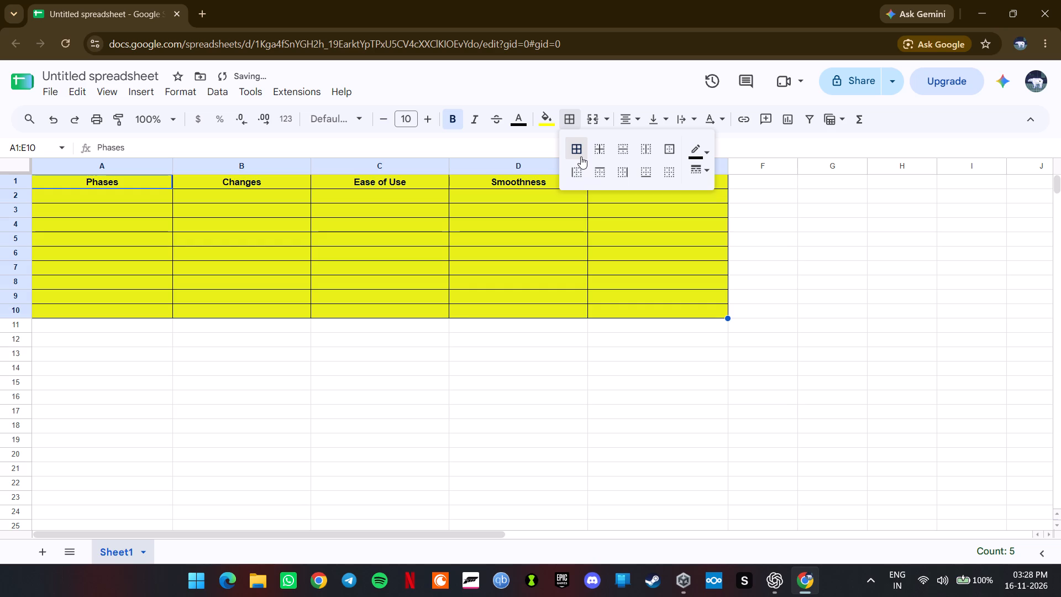
{"action": "left_click", "coordinate": [461, 148]}
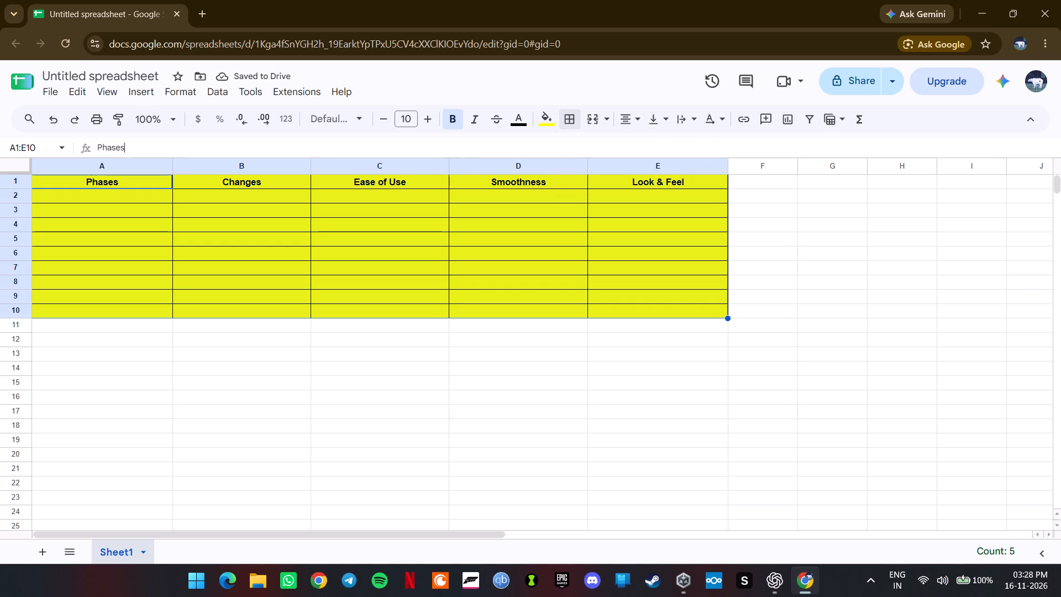
{"action": "left_click", "coordinate": [123, 330]}
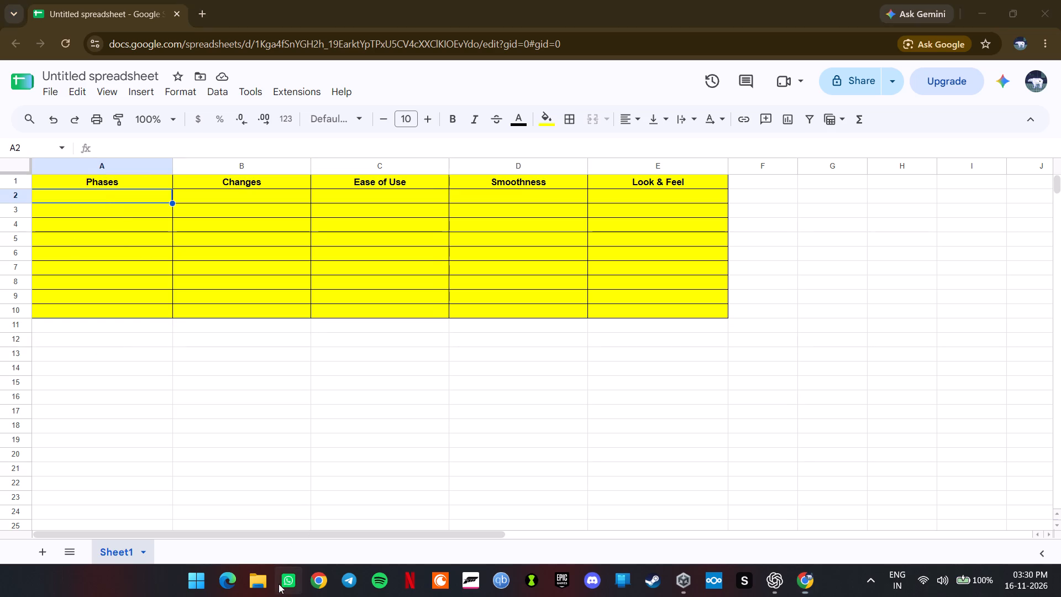
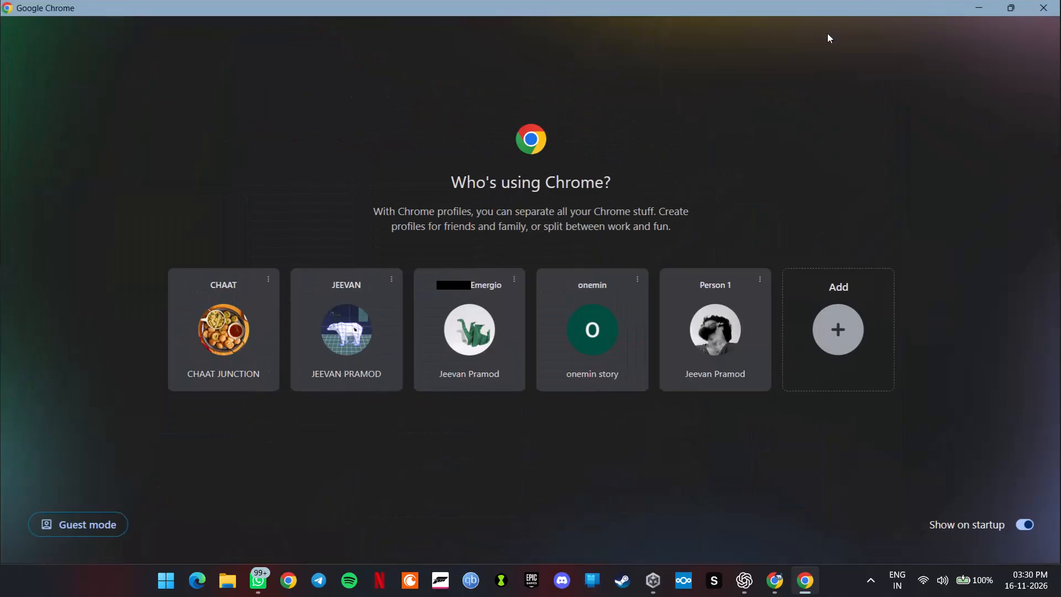
Open a Chrome window with the Person 1 profile and enter the web address emergio.in.
{"action": "left_click", "coordinate": [722, 327]}
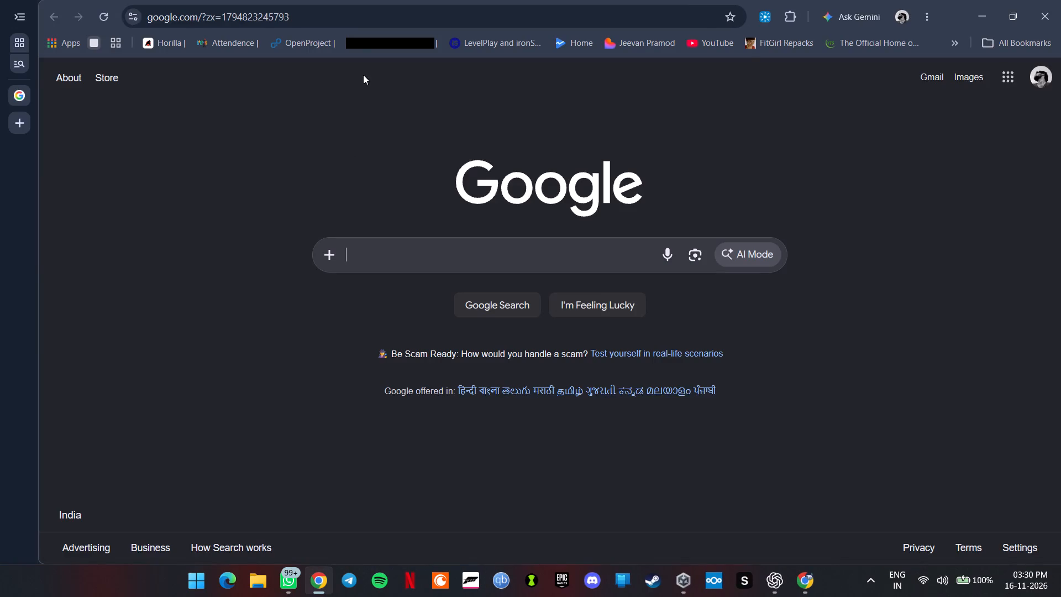
{"action": "left_click", "coordinate": [335, 16]}
{"action": "type", "text": "emergi"}
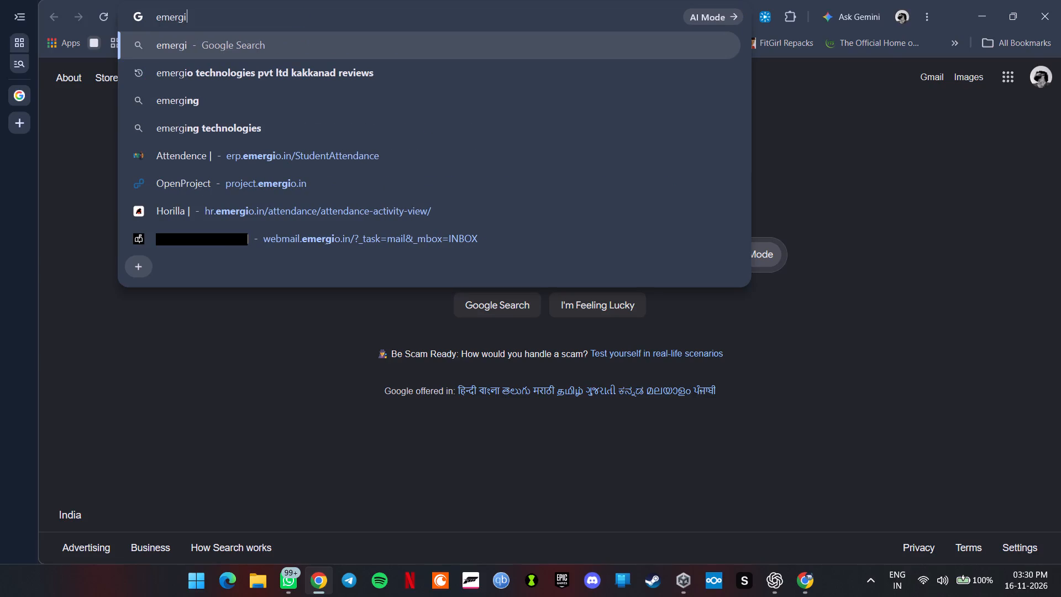
{"action": "key", "text": "o"}
{"action": "type", "text": ".in"}
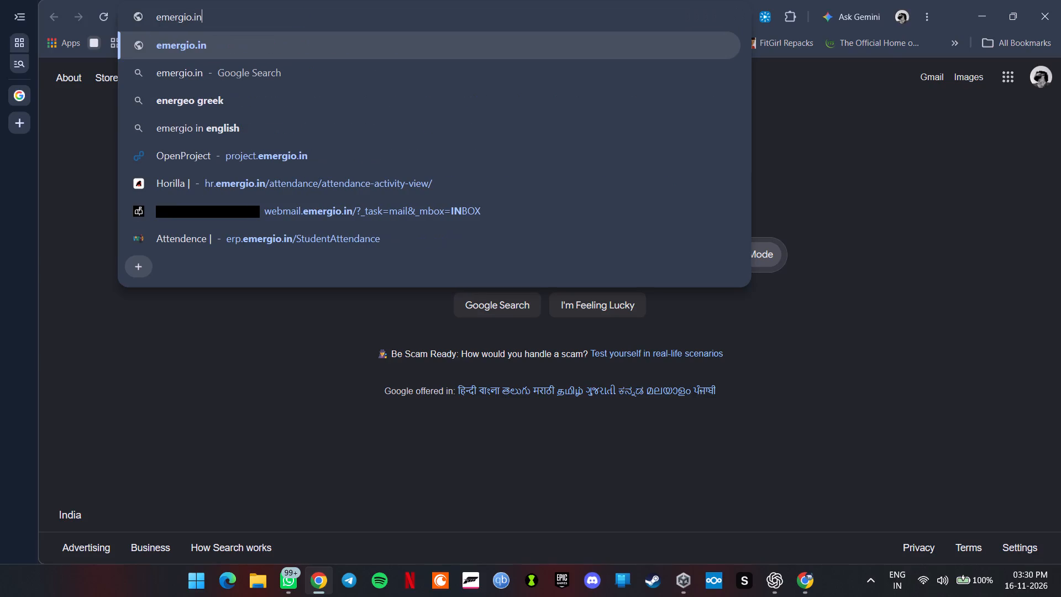
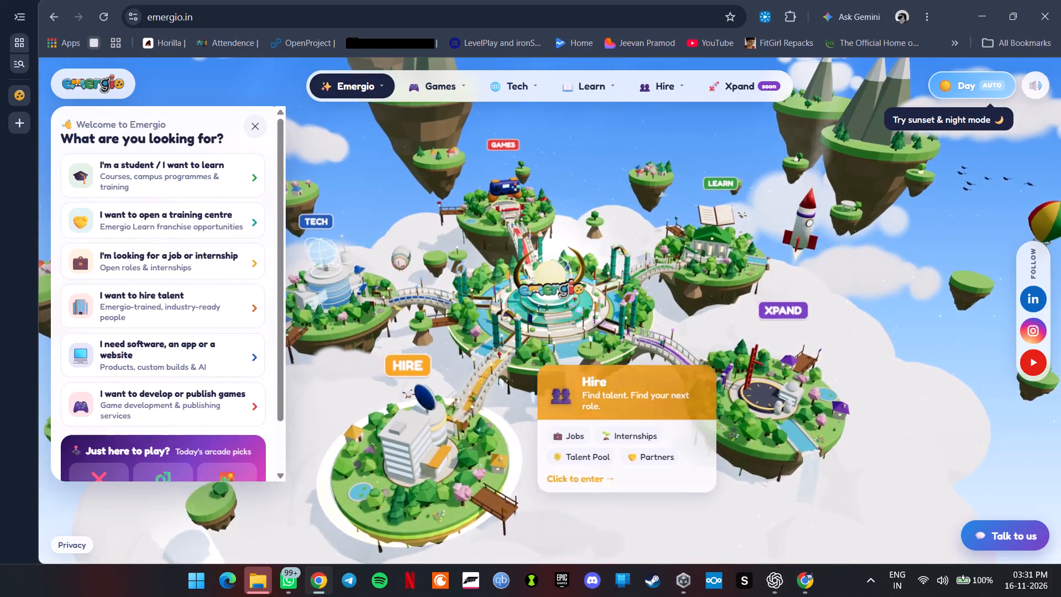
Choose "I need software, an app or a website" from the What are you looking for? list on the Emergio home scene.
{"action": "right_click_drag", "start_coordinate": [564, 435], "coordinate": [586, 389]}
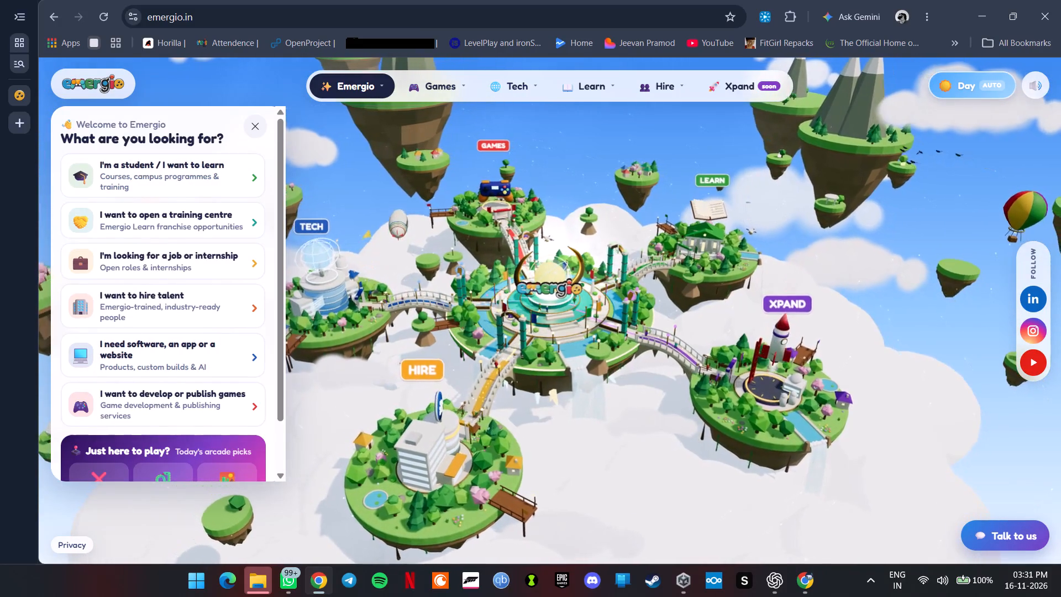
{"action": "right_click_drag", "start_coordinate": [586, 389], "coordinate": [633, 361]}
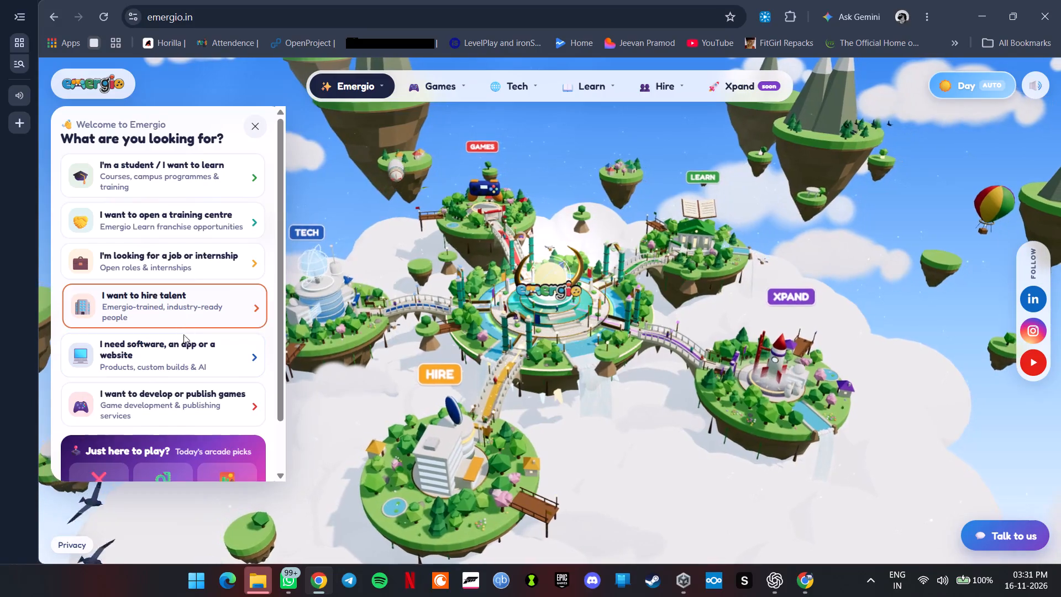
{"action": "left_click", "coordinate": [182, 358]}
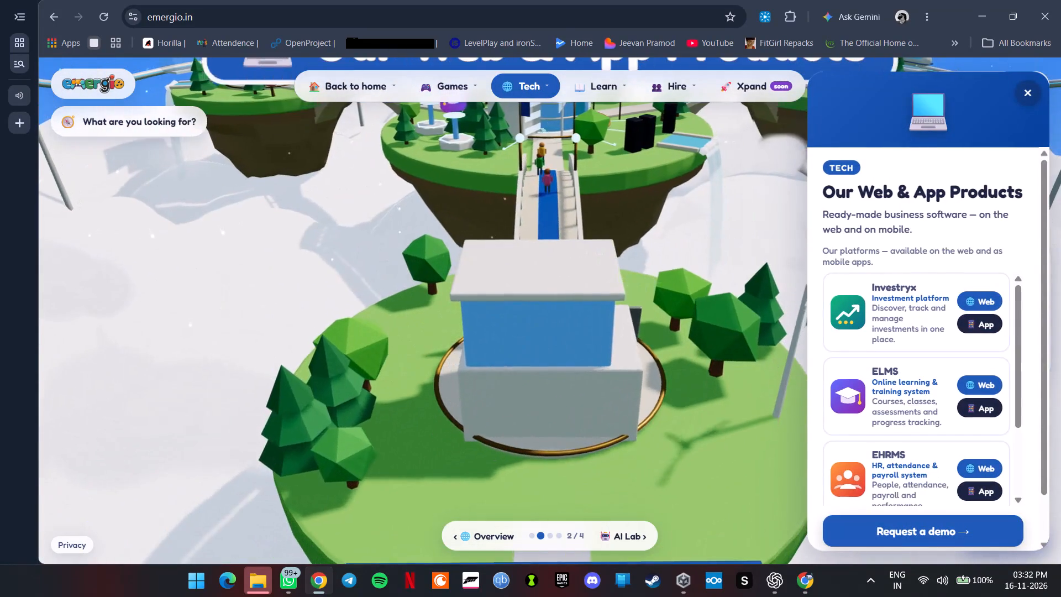
Examine the Our Web & App Products island and its surroundings from a wider view.
{"action": "scroll", "coordinate": [634, 253], "scroll_direction": "down", "scroll_amount": 3}
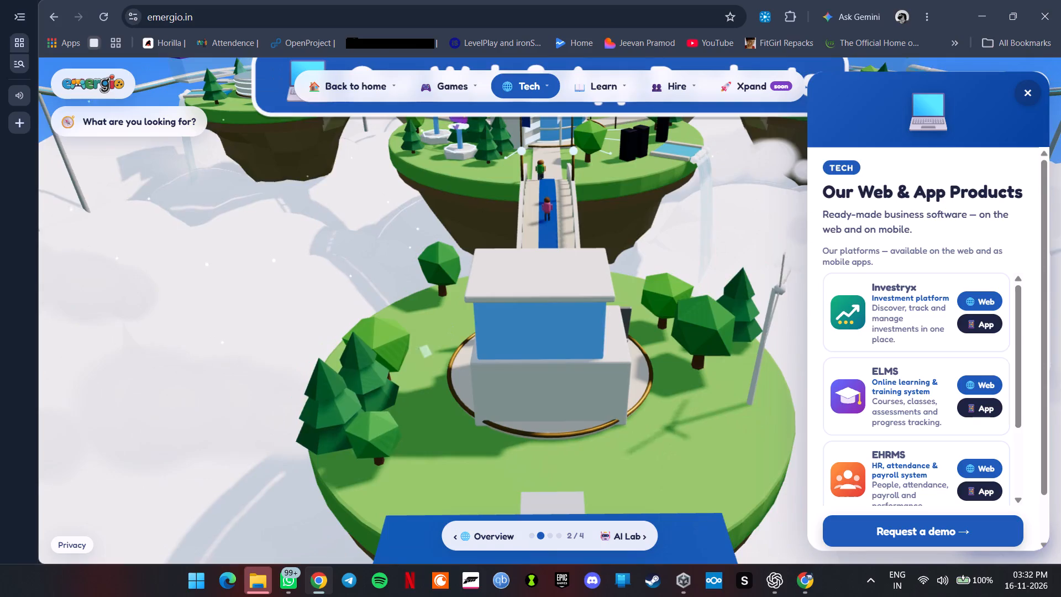
{"action": "scroll", "coordinate": [634, 253], "scroll_direction": "up", "scroll_amount": 2}
{"action": "scroll", "coordinate": [634, 253], "scroll_direction": "down", "scroll_amount": 8}
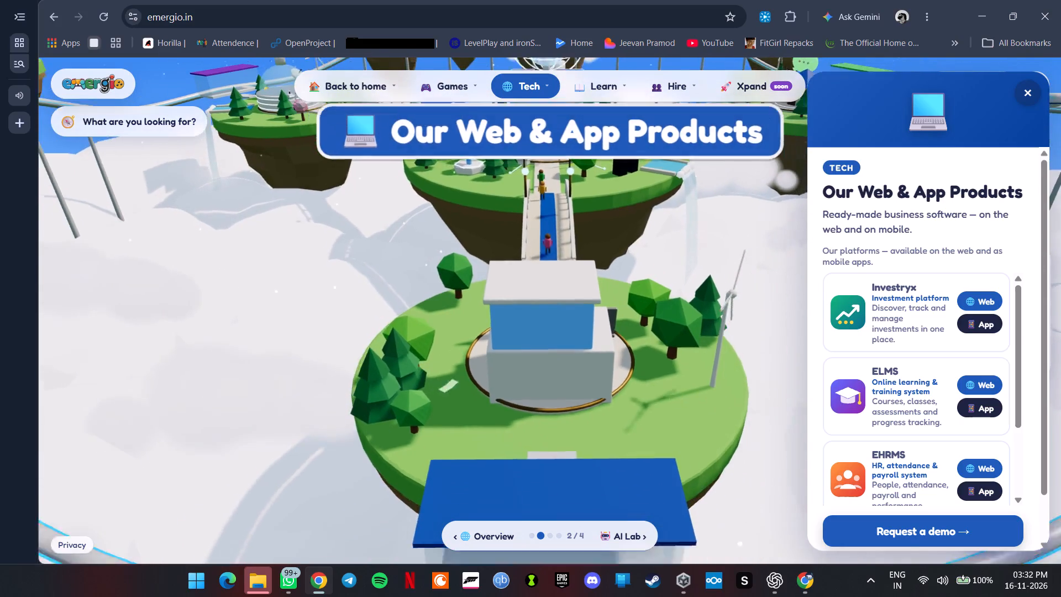
{"action": "scroll", "coordinate": [634, 253], "scroll_direction": "down", "scroll_amount": 8}
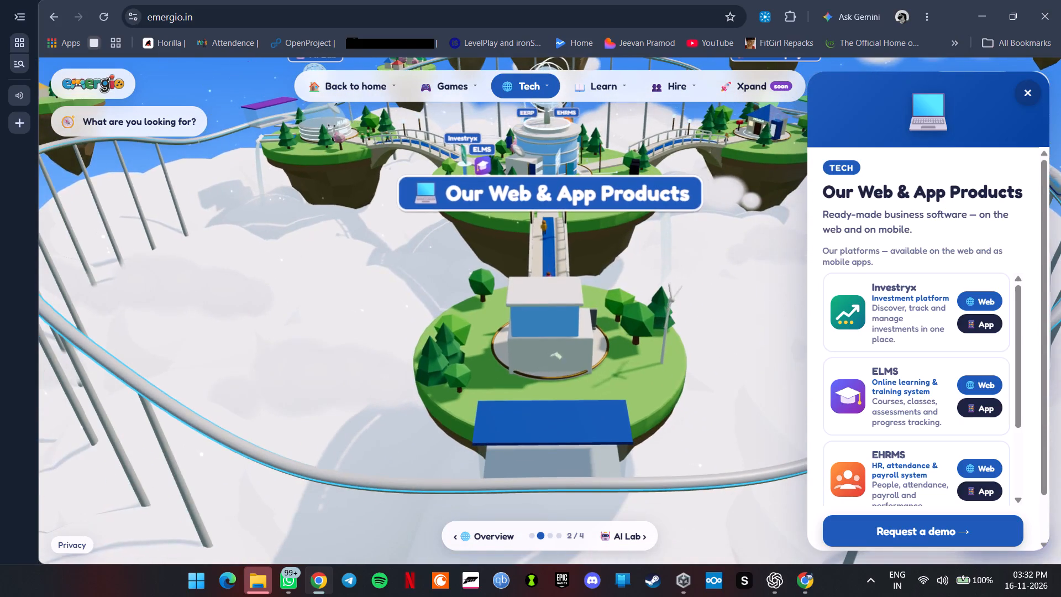
Read through the Our Web & App Products platform list from Investryx to EERP.
{"action": "scroll", "coordinate": [923, 307], "scroll_direction": "down", "scroll_amount": 1}
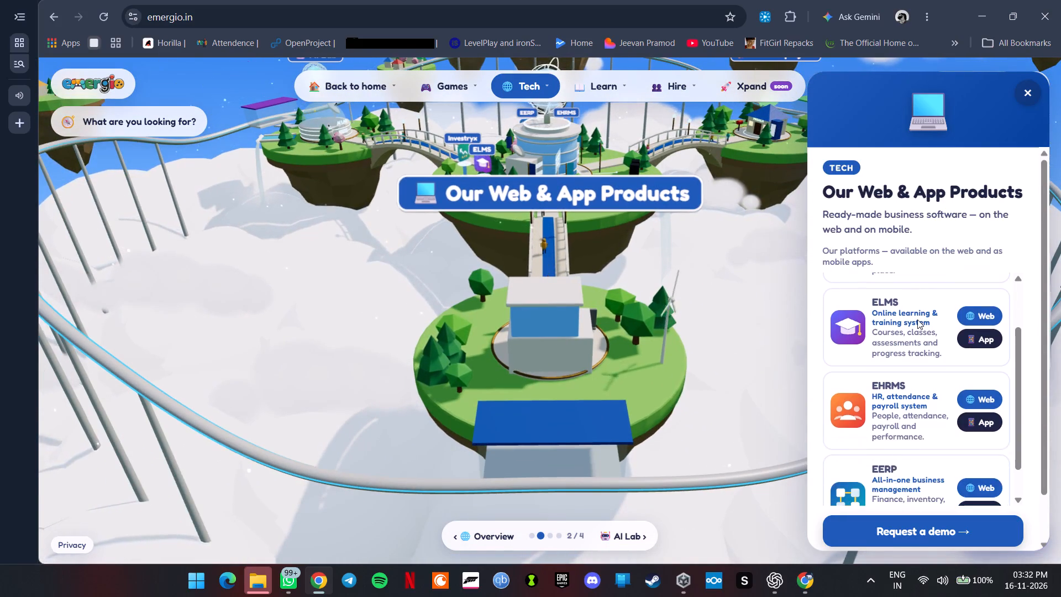
{"action": "scroll", "coordinate": [894, 319], "scroll_direction": "up", "scroll_amount": 3}
{"action": "scroll", "coordinate": [894, 319], "scroll_direction": "down", "scroll_amount": 7}
{"action": "scroll", "coordinate": [894, 319], "scroll_direction": "up", "scroll_amount": 5}
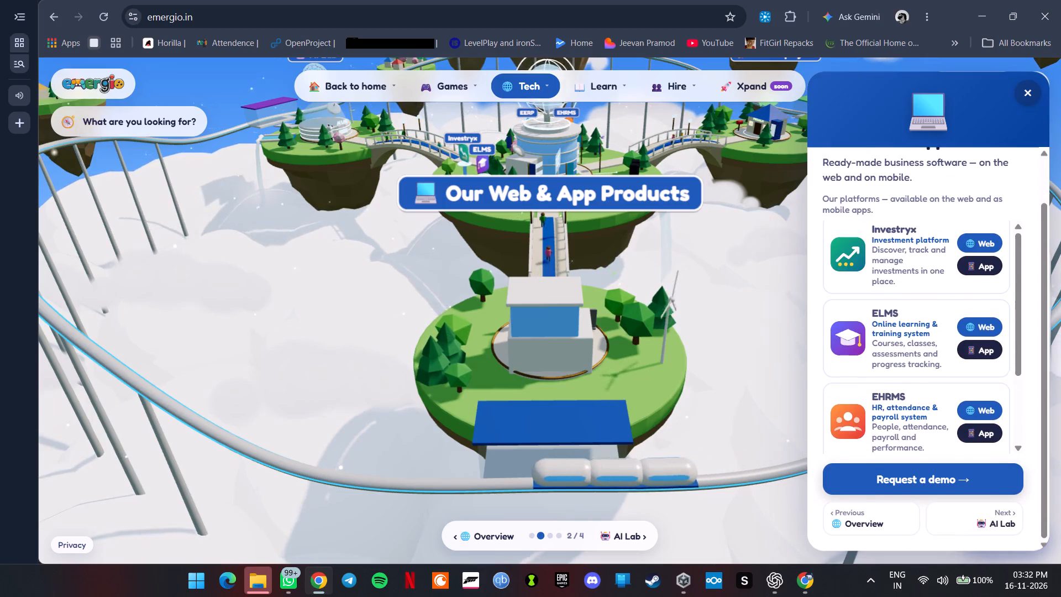
{"action": "scroll", "coordinate": [894, 319], "scroll_direction": "up", "scroll_amount": 5}
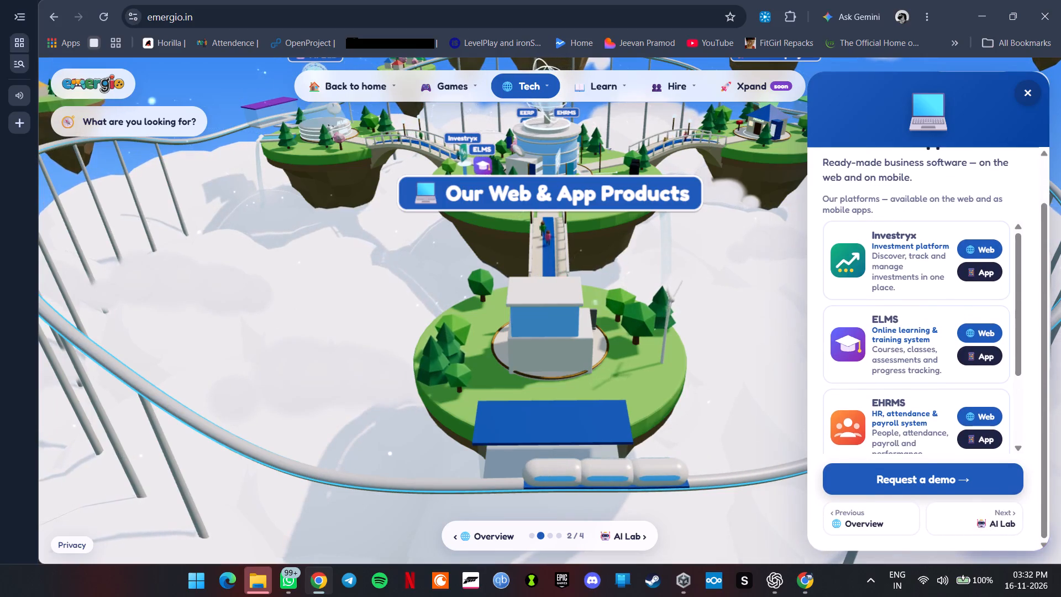
{"action": "scroll", "coordinate": [883, 171], "scroll_direction": "up", "scroll_amount": 4}
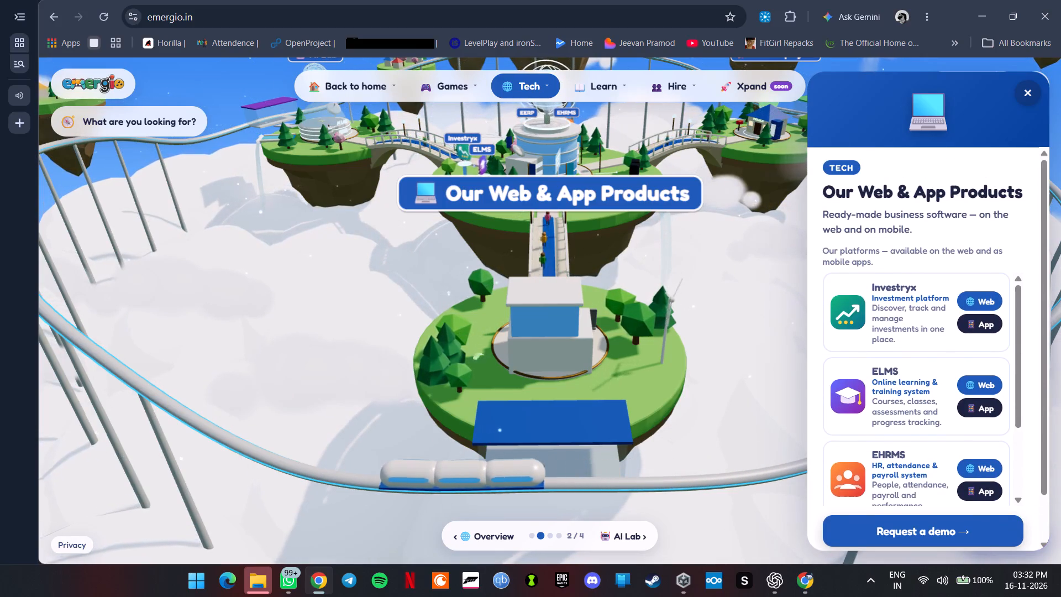
{"action": "scroll", "coordinate": [875, 368], "scroll_direction": "down", "scroll_amount": 1}
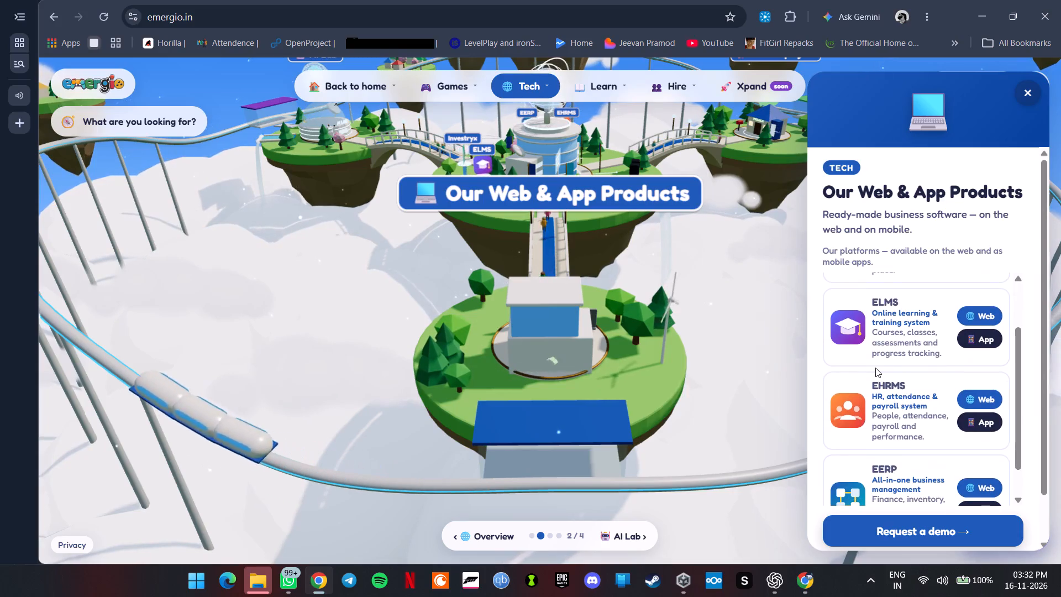
{"action": "scroll", "coordinate": [875, 368], "scroll_direction": "down", "scroll_amount": 1}
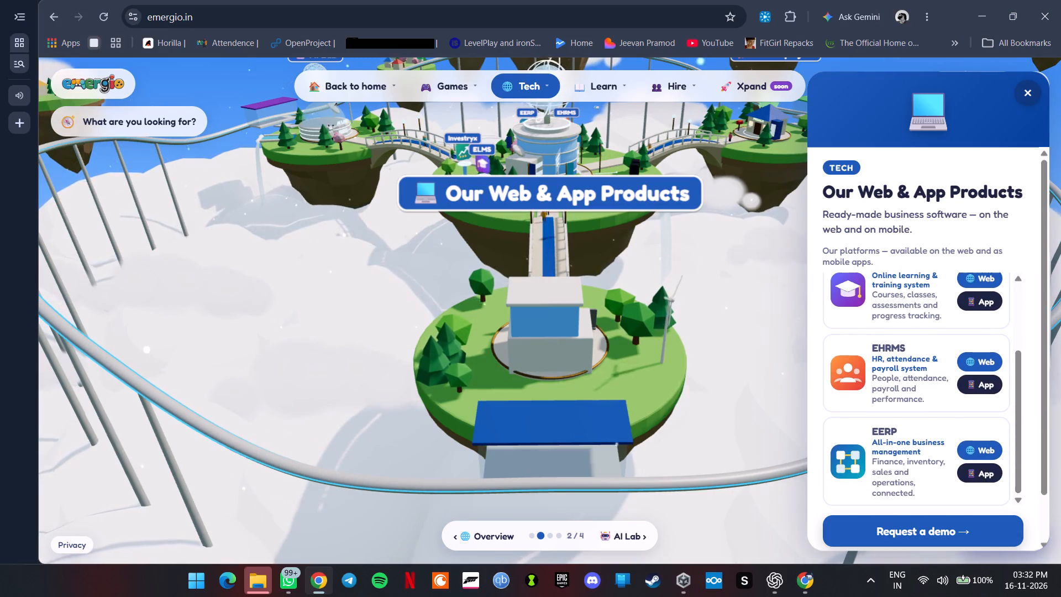
{"action": "scroll", "coordinate": [875, 368], "scroll_direction": "down", "scroll_amount": 3}
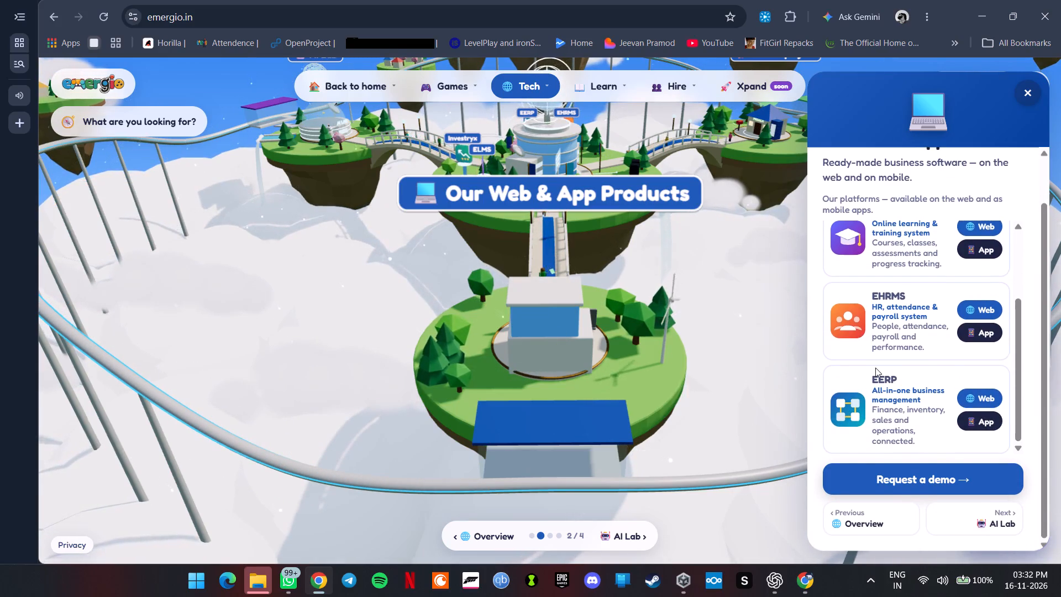
{"action": "scroll", "coordinate": [875, 368], "scroll_direction": "down", "scroll_amount": 9}
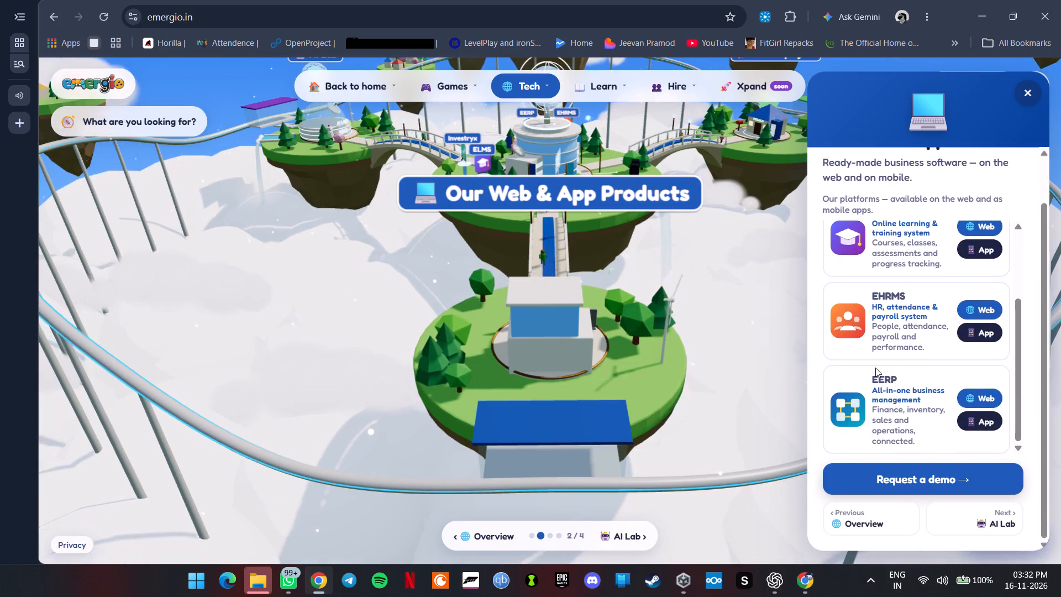
{"action": "scroll", "coordinate": [875, 368], "scroll_direction": "down", "scroll_amount": 2}
{"action": "left_click", "coordinate": [900, 426]}
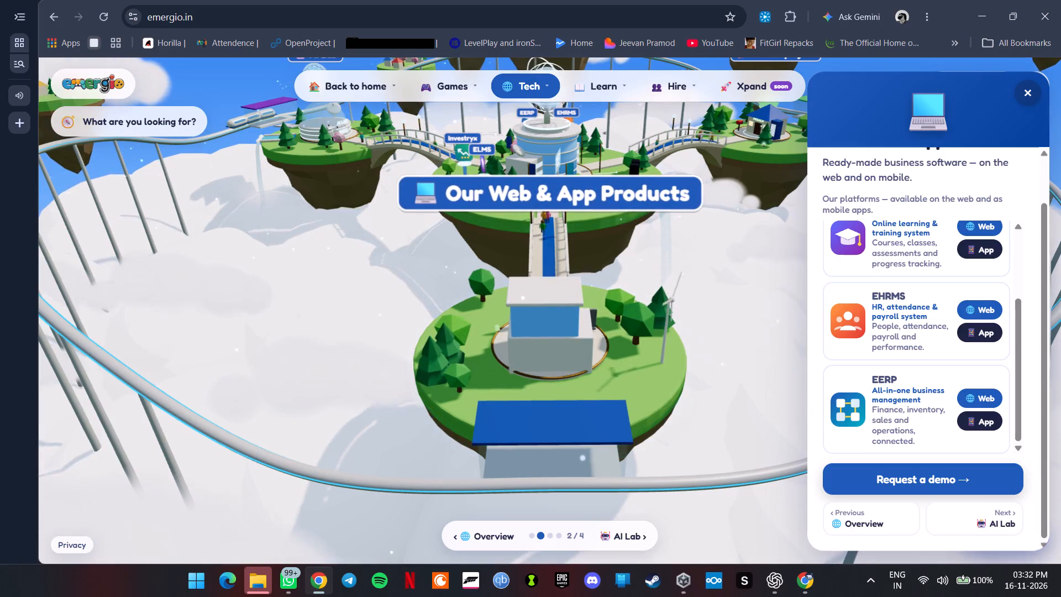
Open the AI Lab island's information from the Tech scene.
{"action": "right_click_drag", "start_coordinate": [734, 266], "coordinate": [692, 253]}
{"action": "scroll", "coordinate": [556, 170], "scroll_direction": "down", "scroll_amount": 4}
{"action": "scroll", "coordinate": [354, 142], "scroll_direction": "down", "scroll_amount": 3}
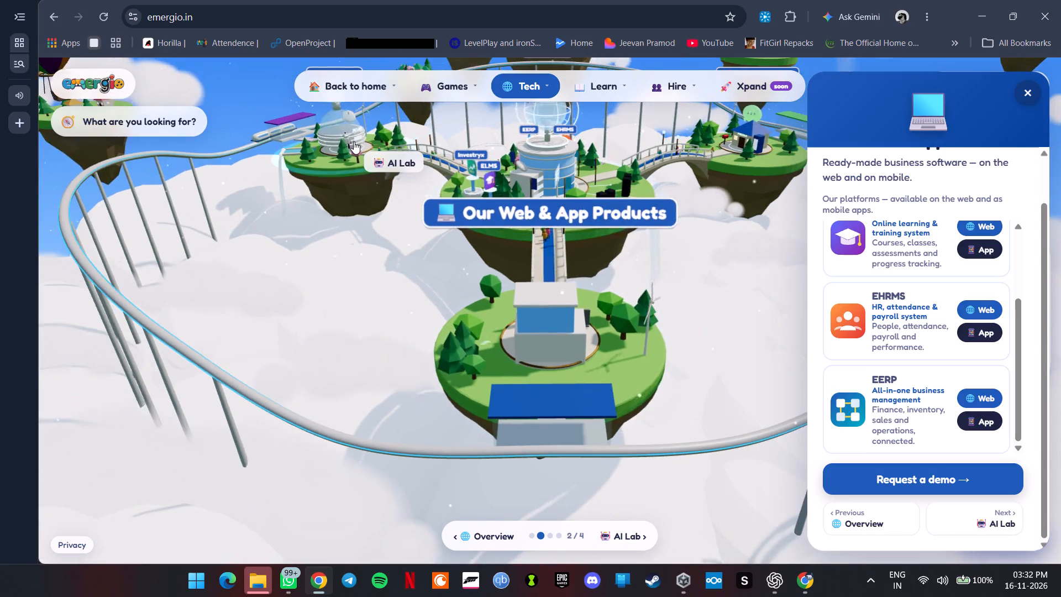
{"action": "scroll", "coordinate": [354, 142], "scroll_direction": "down", "scroll_amount": 10}
{"action": "left_click", "coordinate": [384, 138]}
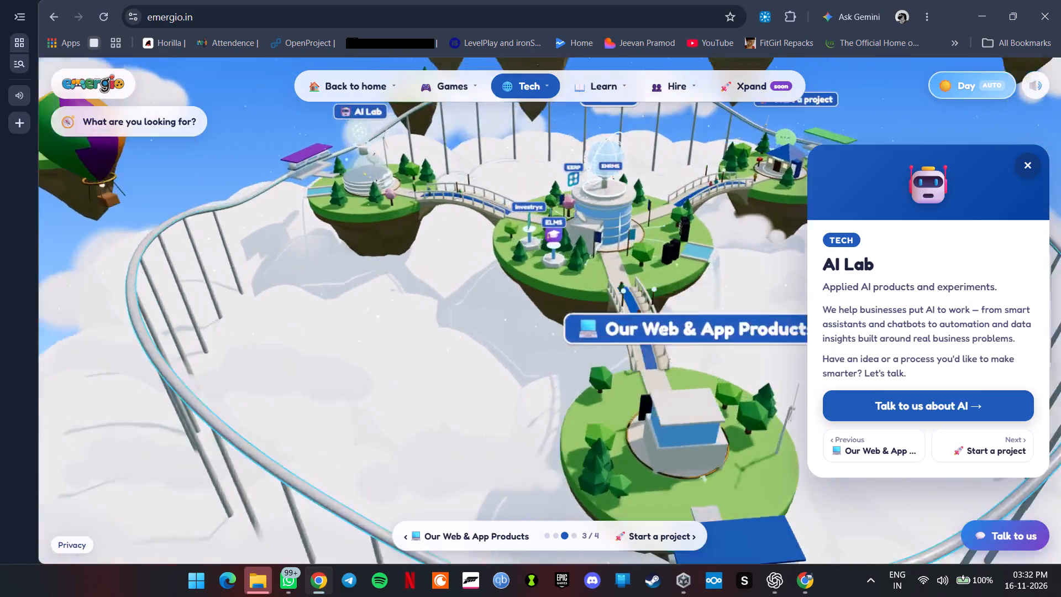
Open the Start a project section of the Tech world.
{"action": "left_click", "coordinate": [261, 115]}
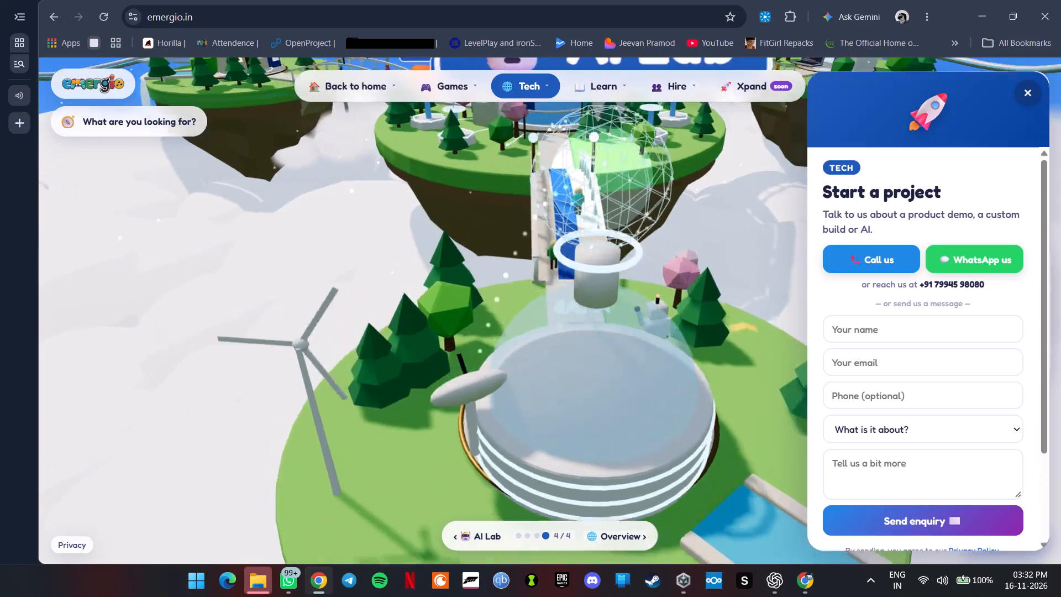
Go back to the Our Web & App Products island from the Start a project scene.
{"action": "scroll", "coordinate": [402, 201], "scroll_direction": "down", "scroll_amount": 17}
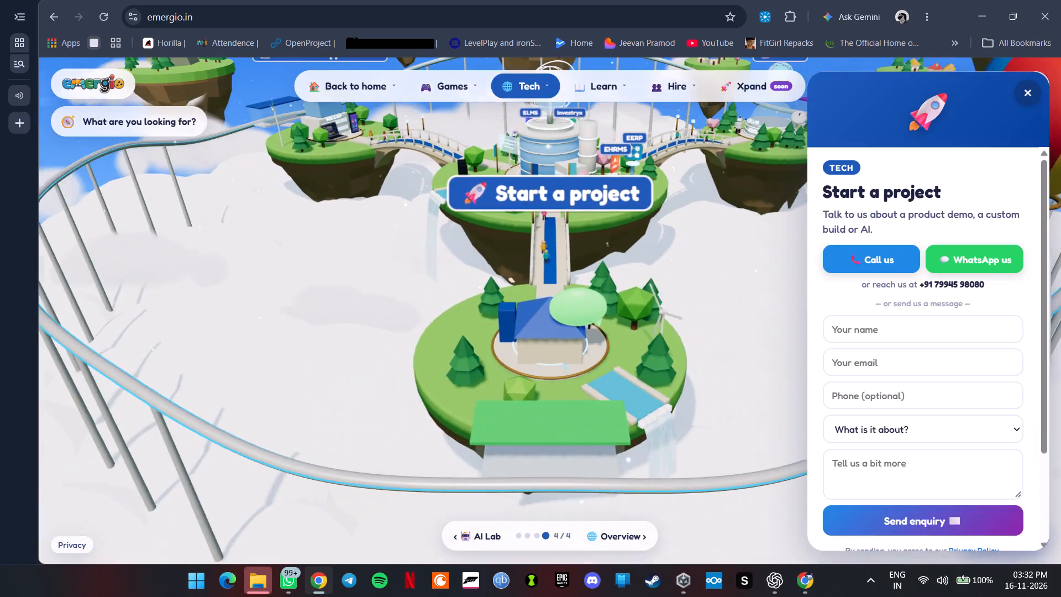
{"action": "scroll", "coordinate": [402, 201], "scroll_direction": "down", "scroll_amount": 8}
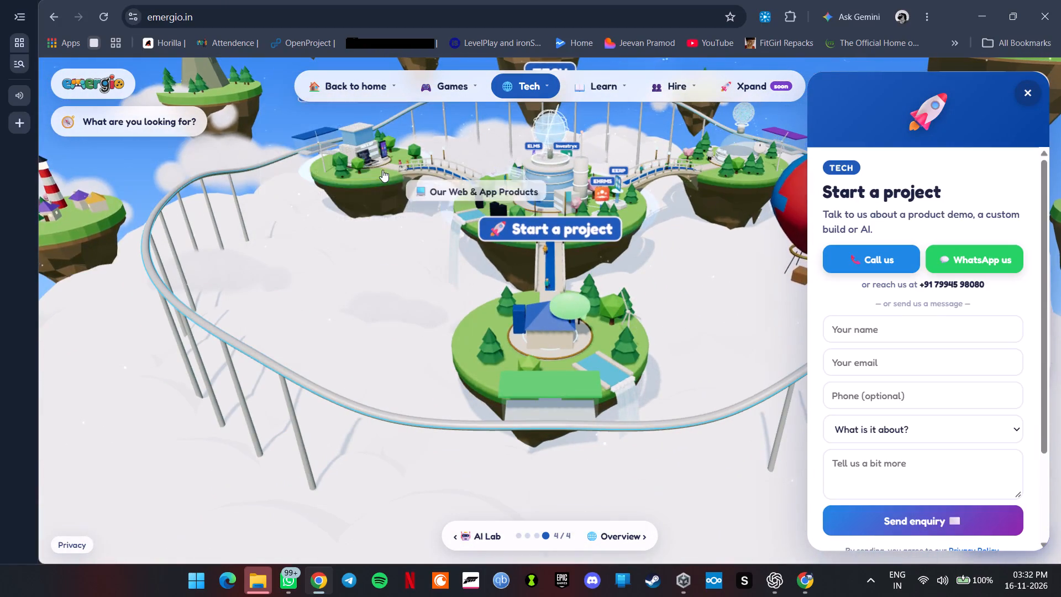
{"action": "left_click", "coordinate": [364, 157]}
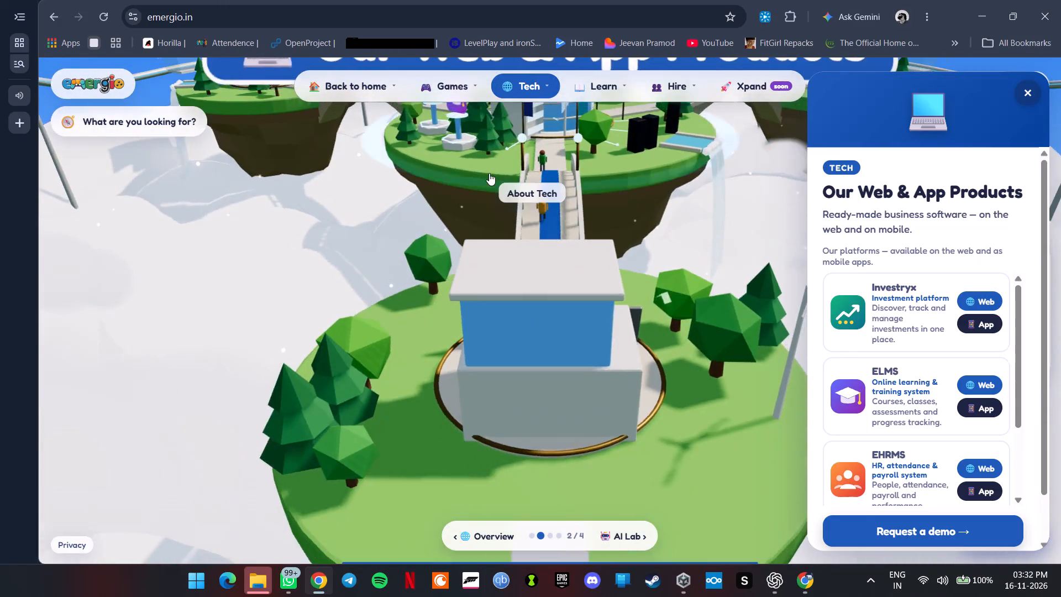
Open the Start a project island from the Our Web & App Products scene.
{"action": "scroll", "coordinate": [489, 173], "scroll_direction": "down", "scroll_amount": 19}
{"action": "scroll", "coordinate": [490, 173], "scroll_direction": "down", "scroll_amount": 8}
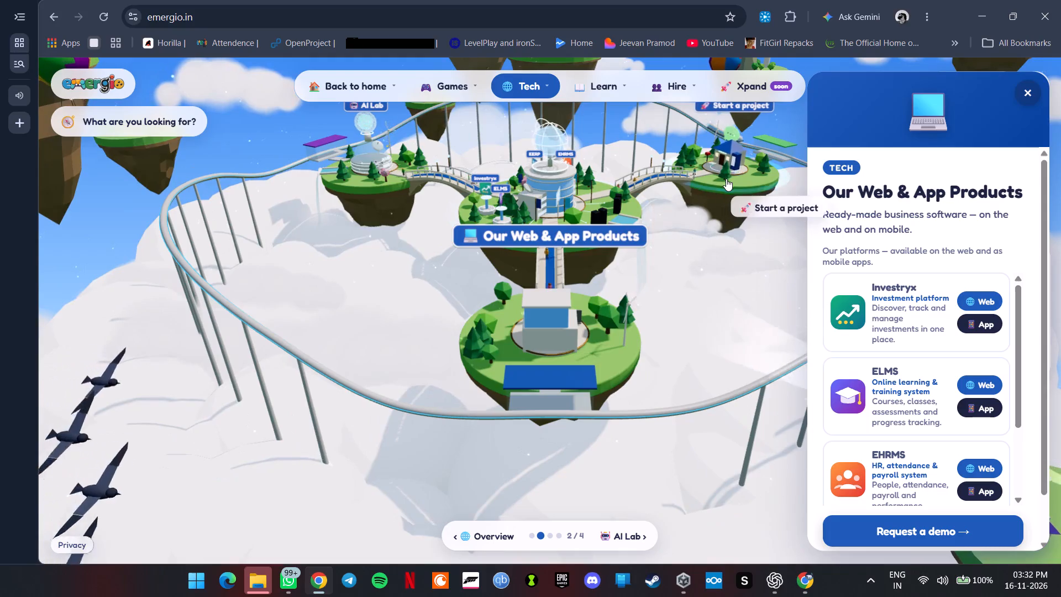
{"action": "left_click", "coordinate": [726, 177]}
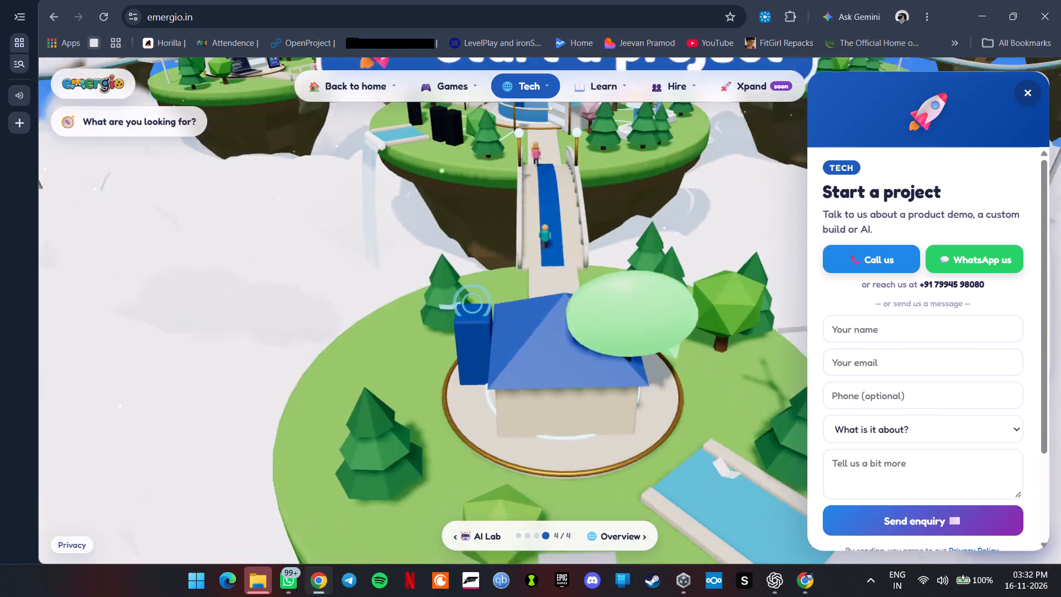
Examine the Start a project island from different angles and distances.
{"action": "scroll", "coordinate": [644, 223], "scroll_direction": "down", "scroll_amount": 10}
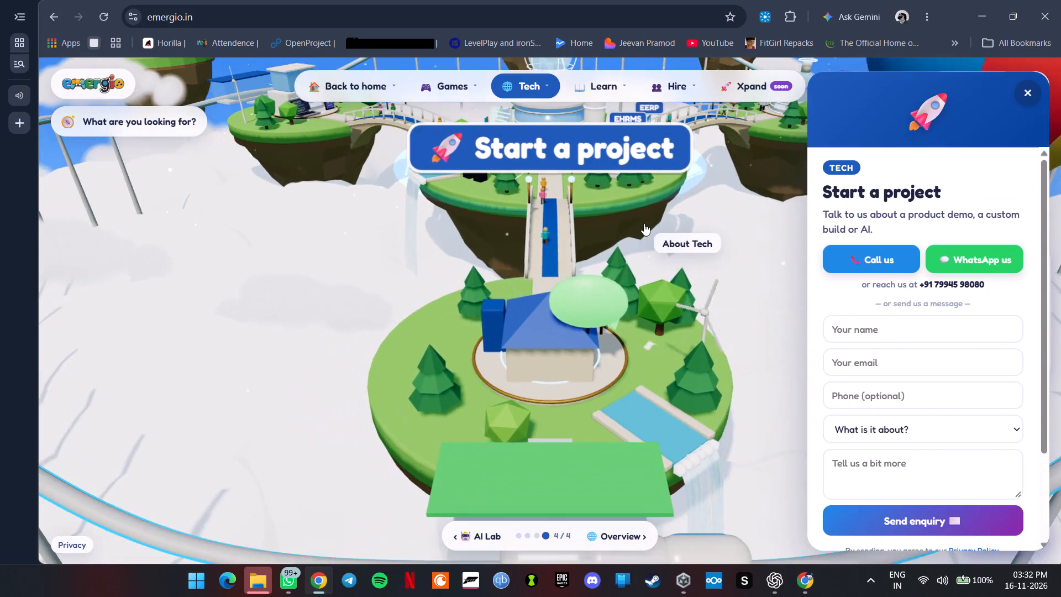
{"action": "scroll", "coordinate": [644, 223], "scroll_direction": "down", "scroll_amount": 2}
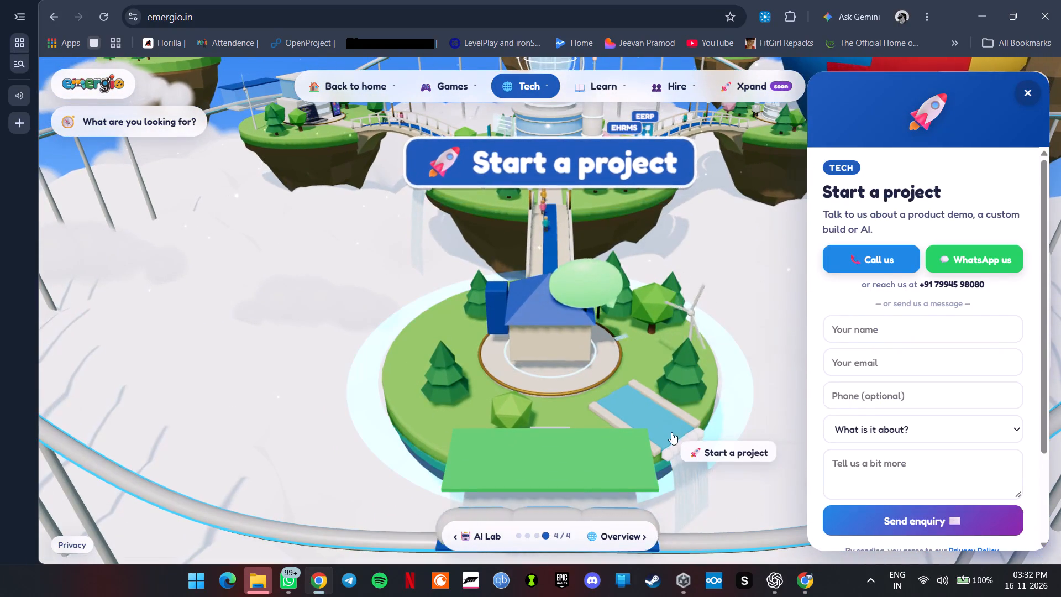
{"action": "right_click_drag", "start_coordinate": [671, 432], "coordinate": [650, 394]}
{"action": "left_click_drag", "start_coordinate": [650, 393], "coordinate": [619, 355]}
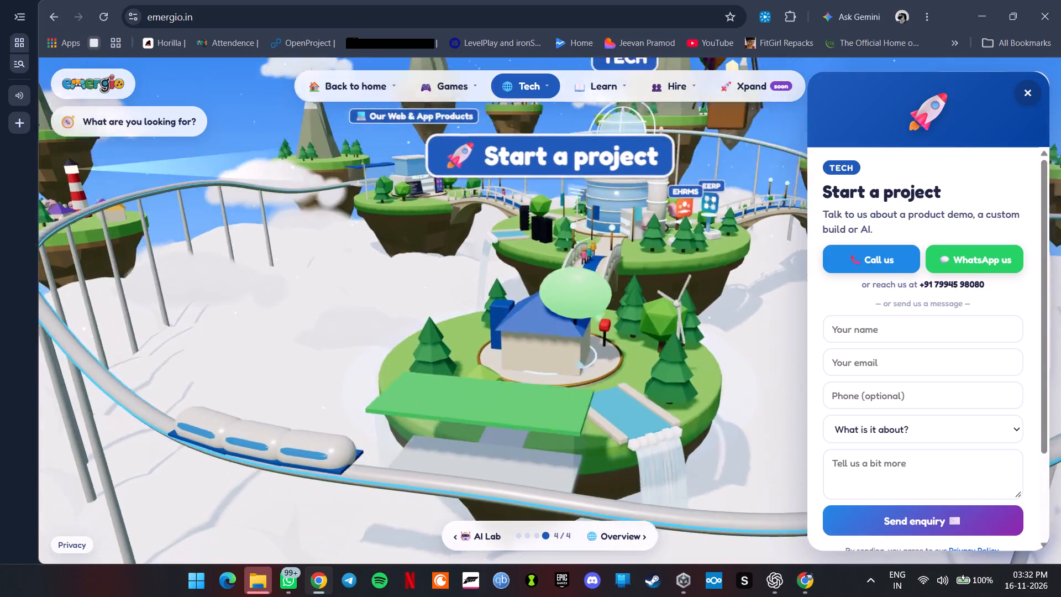
{"action": "left_click_drag", "start_coordinate": [619, 355], "coordinate": [659, 373]}
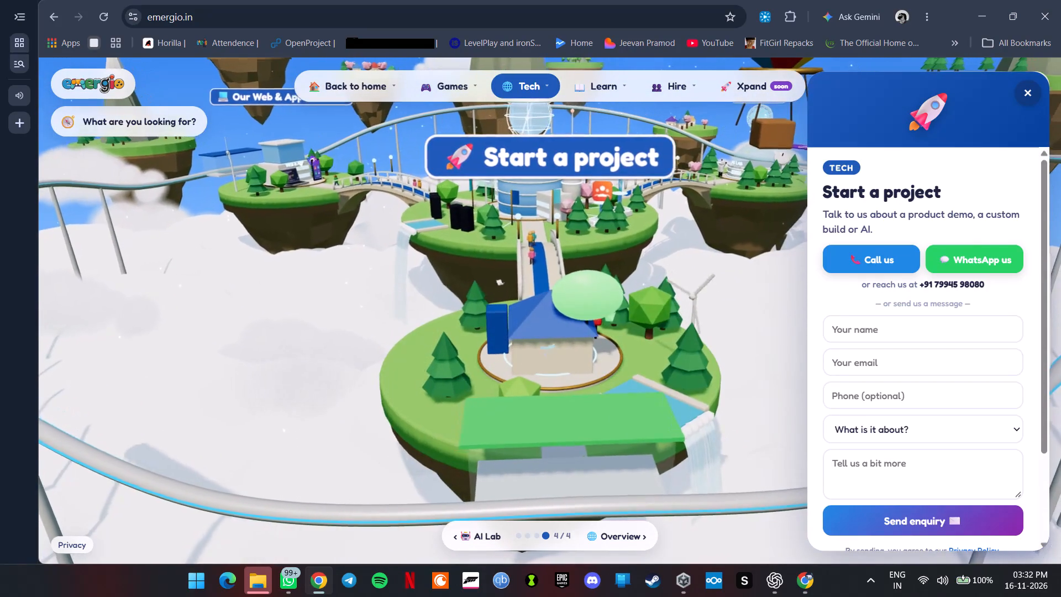
{"action": "left_click_drag", "start_coordinate": [659, 373], "coordinate": [644, 370]}
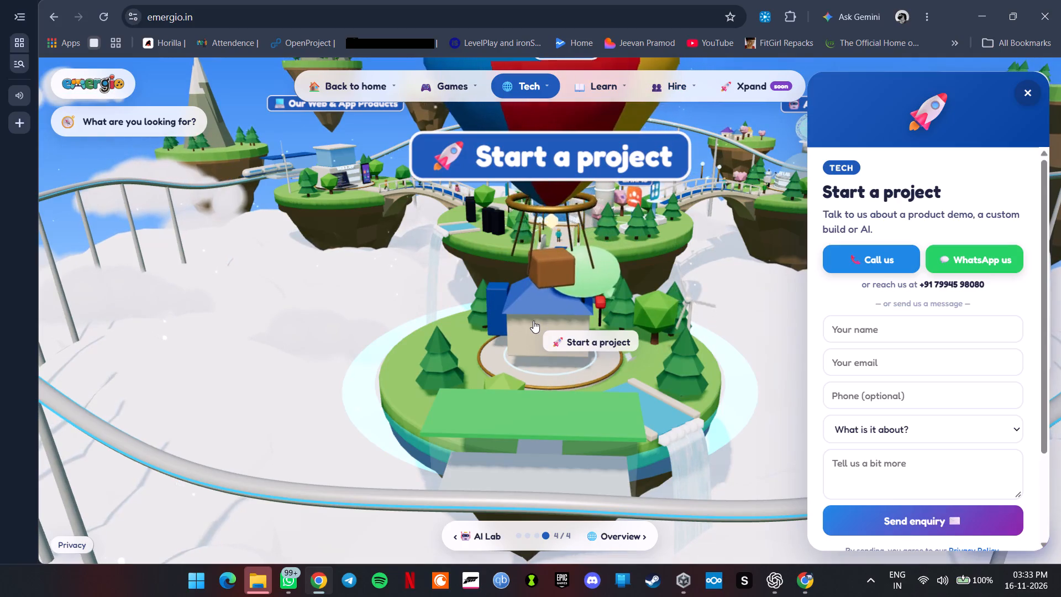
{"action": "scroll", "coordinate": [533, 321], "scroll_direction": "down", "scroll_amount": 7}
{"action": "scroll", "coordinate": [533, 321], "scroll_direction": "up", "scroll_amount": 1}
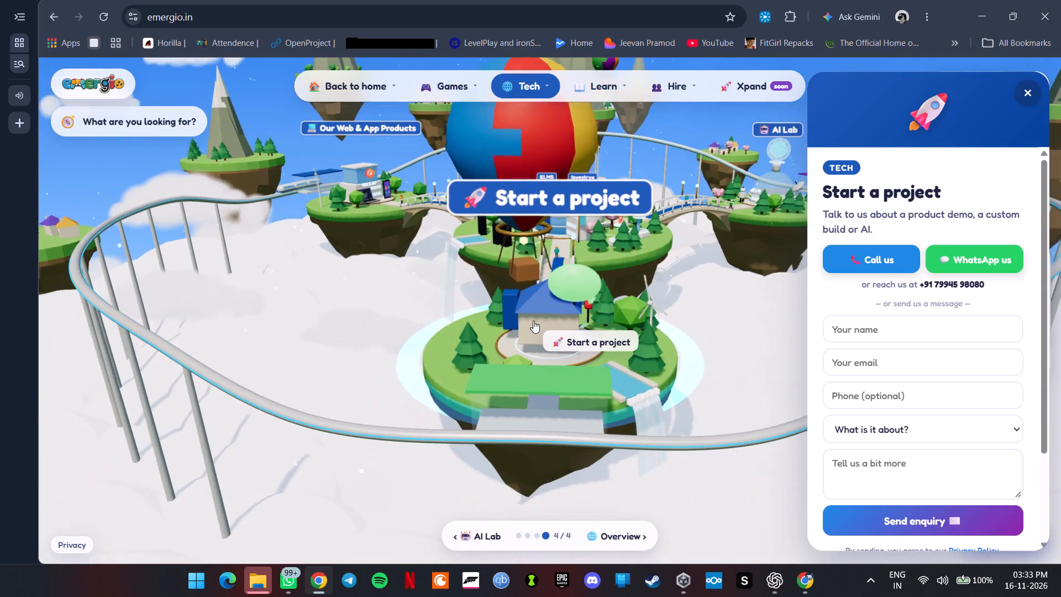
{"action": "scroll", "coordinate": [533, 321], "scroll_direction": "up", "scroll_amount": 2}
Review the Start a project enquiry form from top to bottom and activate its name field.
{"action": "scroll", "coordinate": [936, 376], "scroll_direction": "down", "scroll_amount": 6}
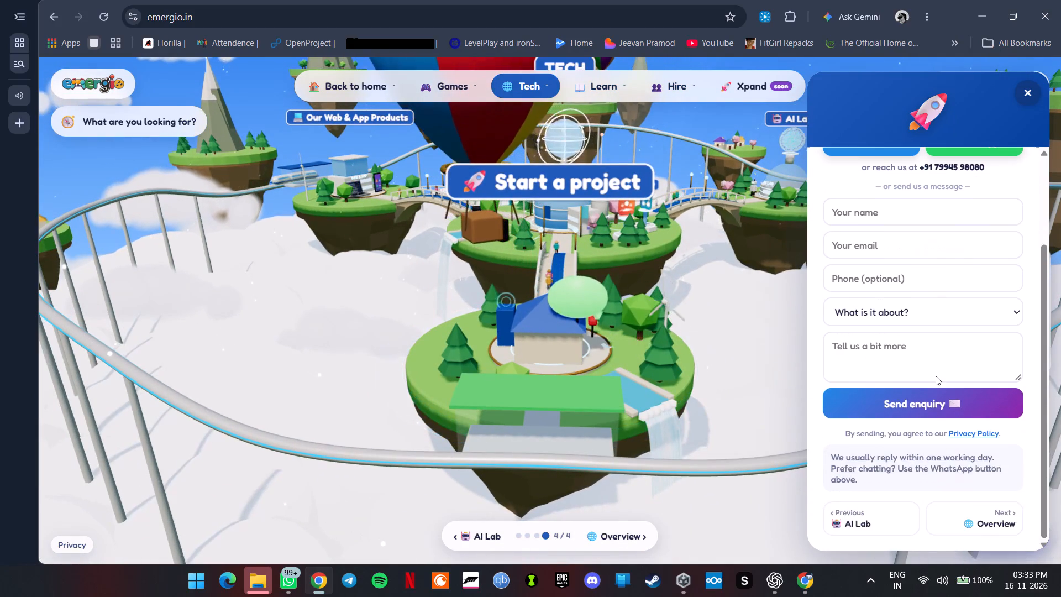
{"action": "scroll", "coordinate": [936, 376], "scroll_direction": "up", "scroll_amount": 6}
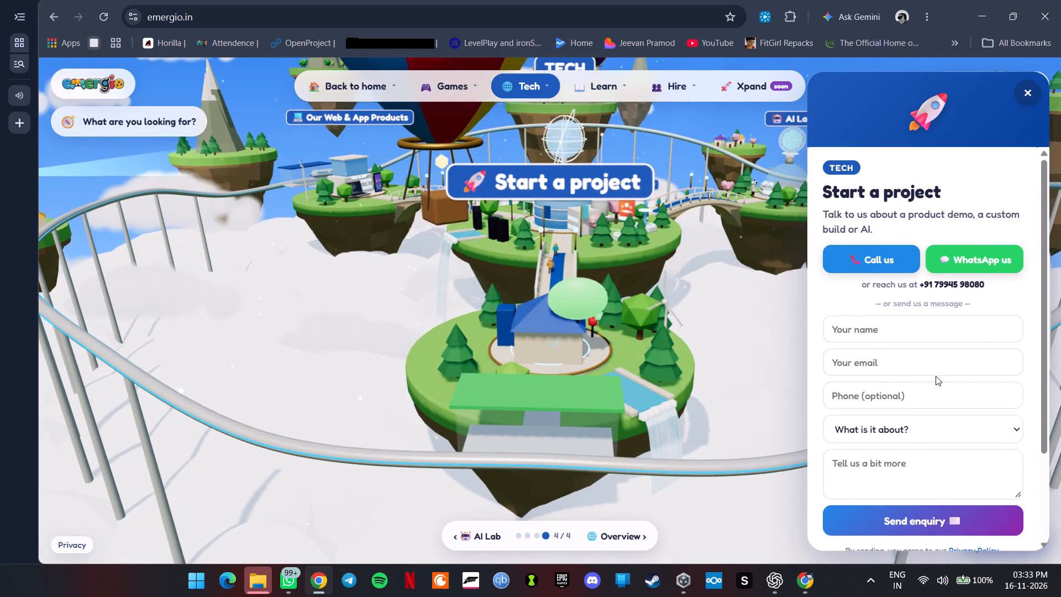
{"action": "left_click", "coordinate": [912, 324]}
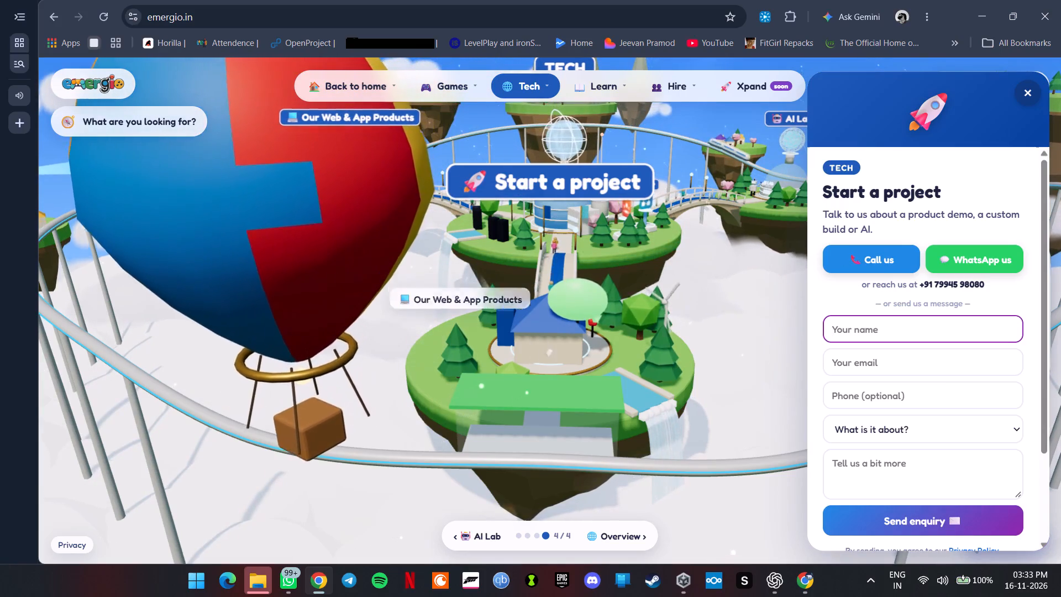
Close the Start a project information and return to the Emergio home scene.
{"action": "scroll", "coordinate": [391, 308], "scroll_direction": "down", "scroll_amount": 12}
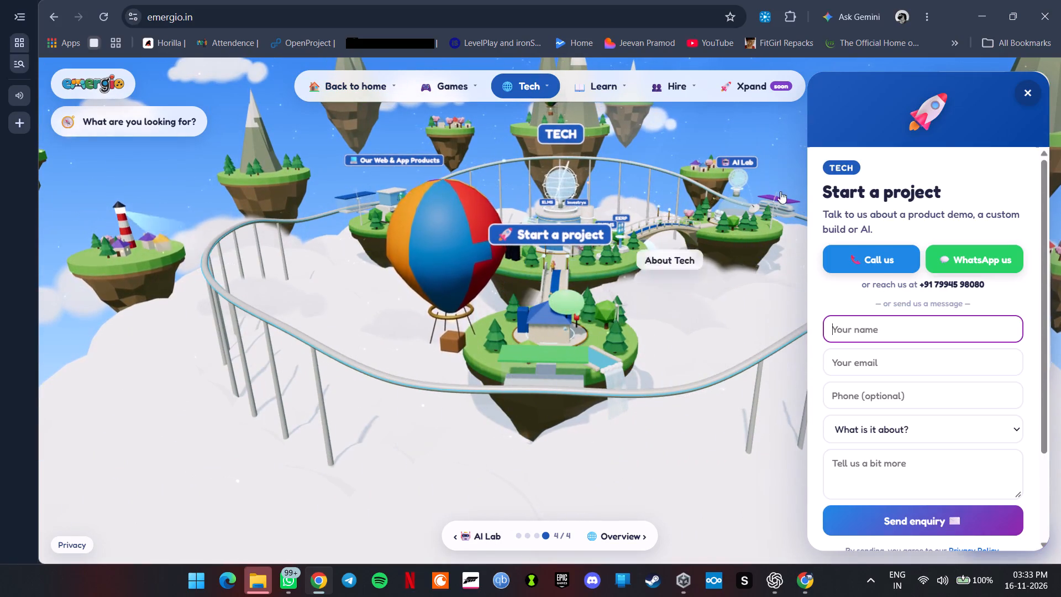
{"action": "left_click", "coordinate": [1031, 96]}
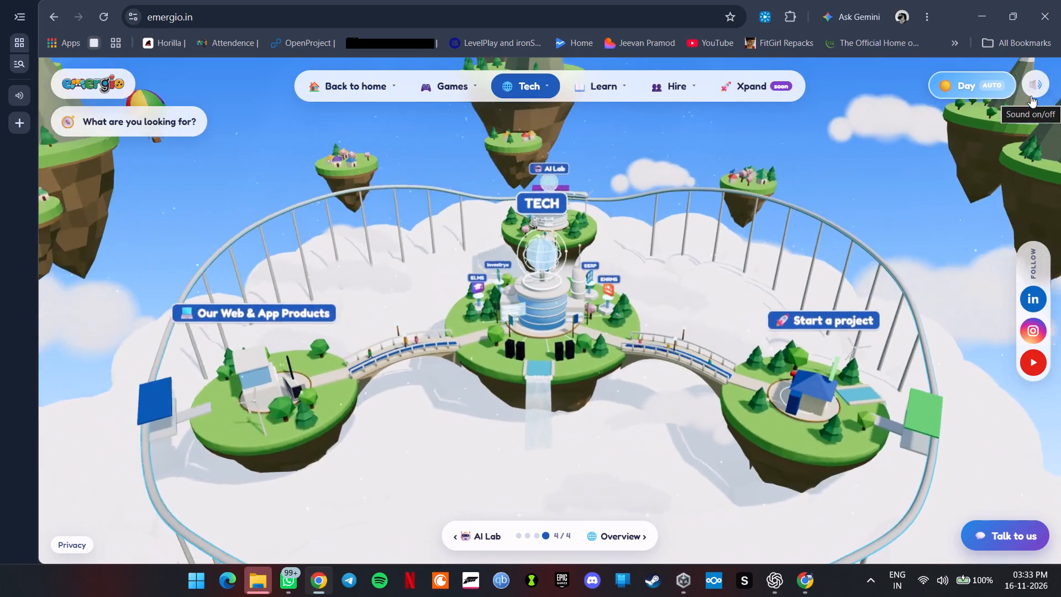
{"action": "left_click", "coordinate": [82, 81]}
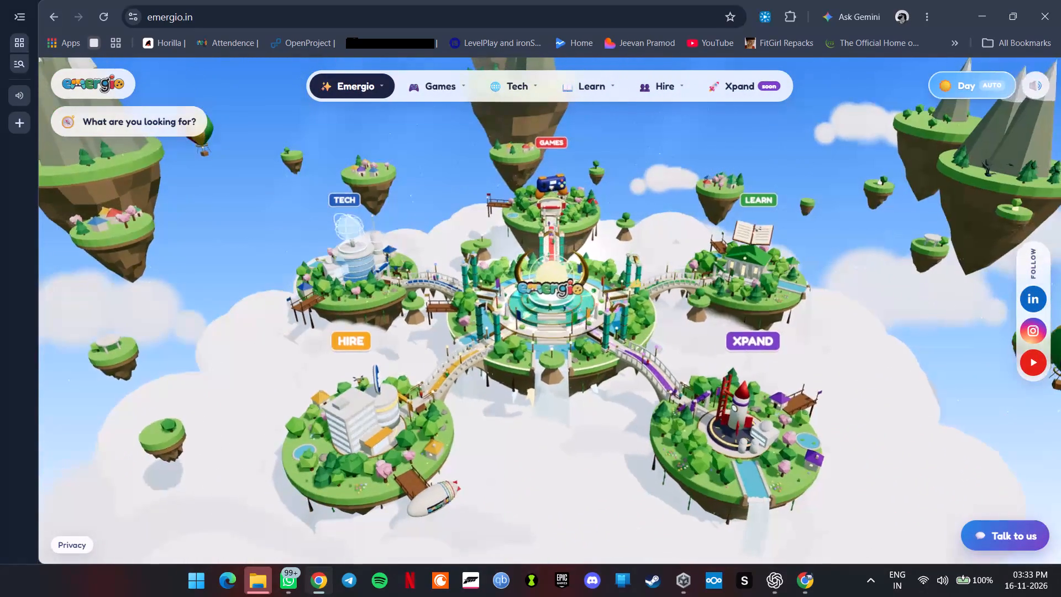
Examine the floating islands of the Emergio home scene from different angles and distances.
{"action": "left_click_drag", "start_coordinate": [534, 469], "coordinate": [533, 451]}
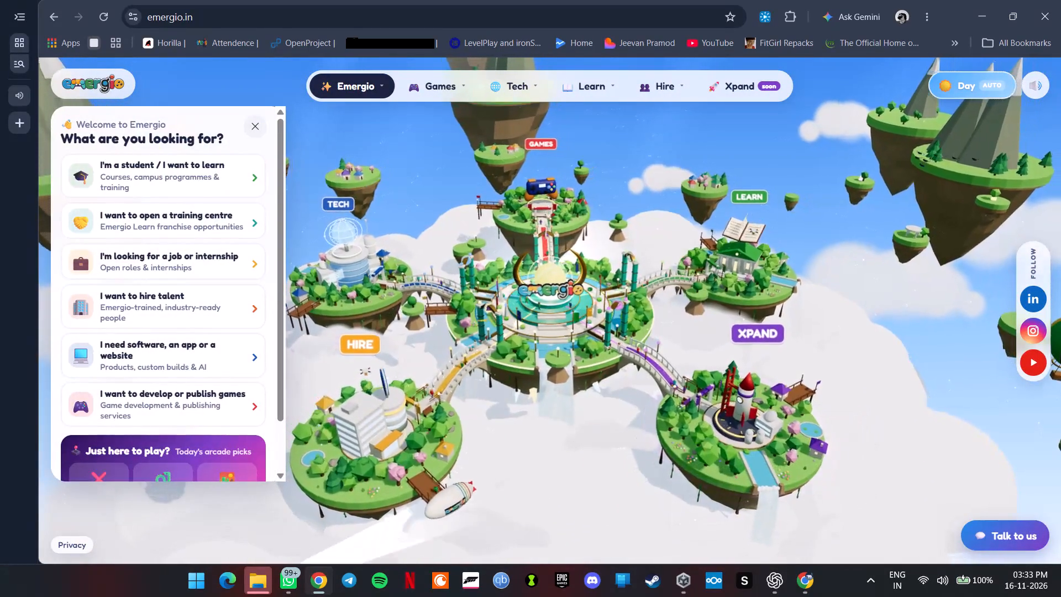
{"action": "left_click_drag", "start_coordinate": [533, 451], "coordinate": [535, 436]}
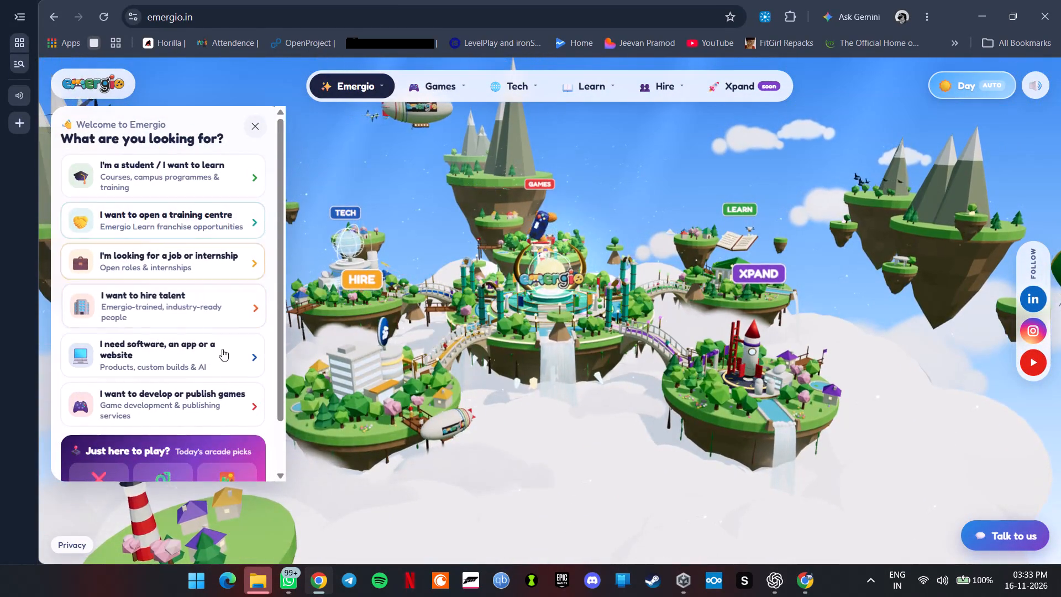
{"action": "scroll", "coordinate": [412, 356], "scroll_direction": "down", "scroll_amount": 3}
{"action": "left_click_drag", "start_coordinate": [561, 469], "coordinate": [656, 469]}
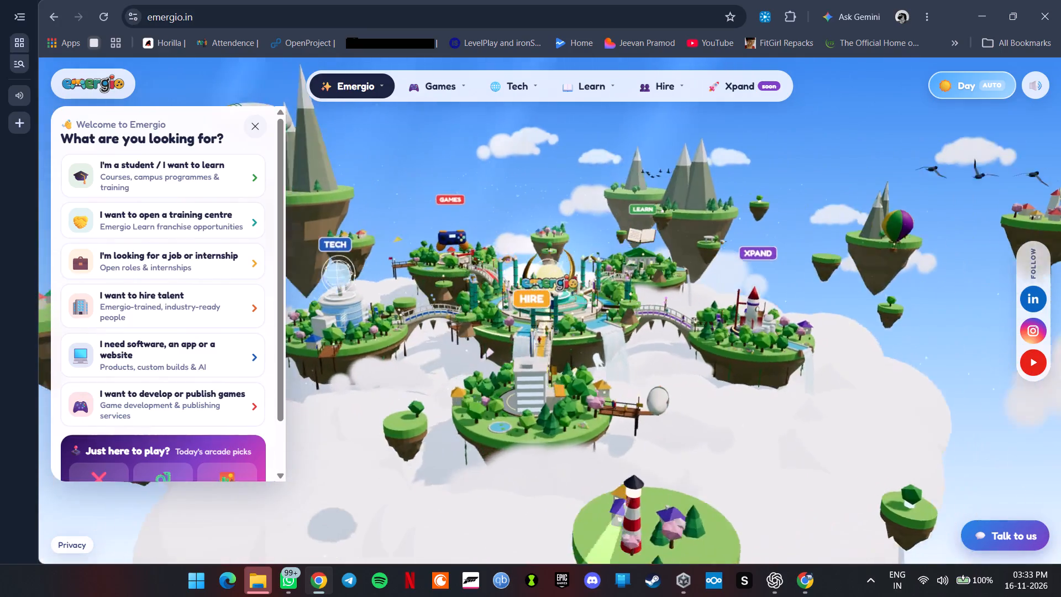
{"action": "left_click_drag", "start_coordinate": [656, 469], "coordinate": [801, 470]}
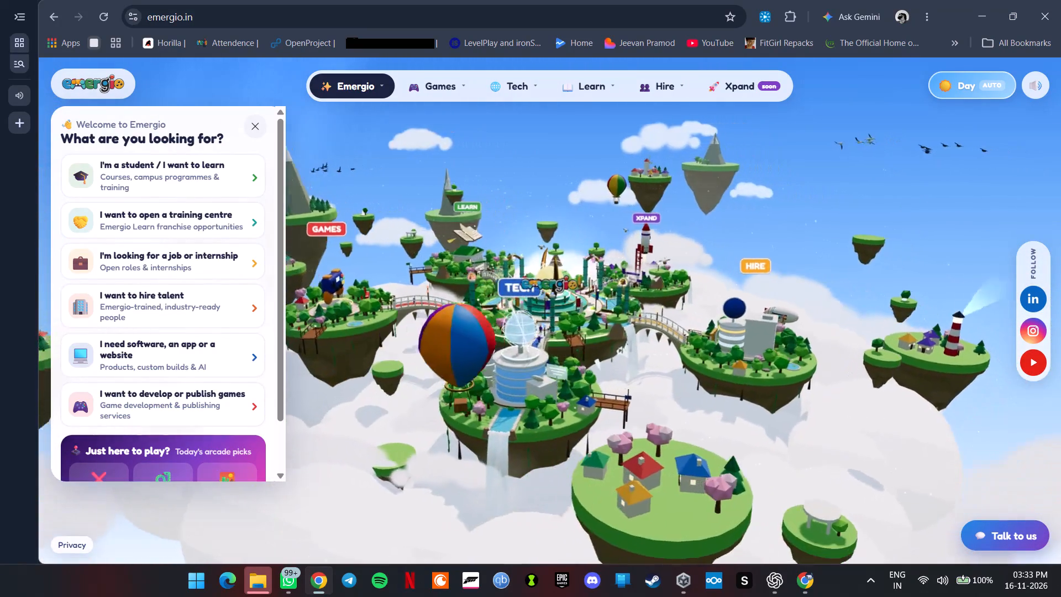
{"action": "left_click_drag", "start_coordinate": [801, 470], "coordinate": [808, 469]}
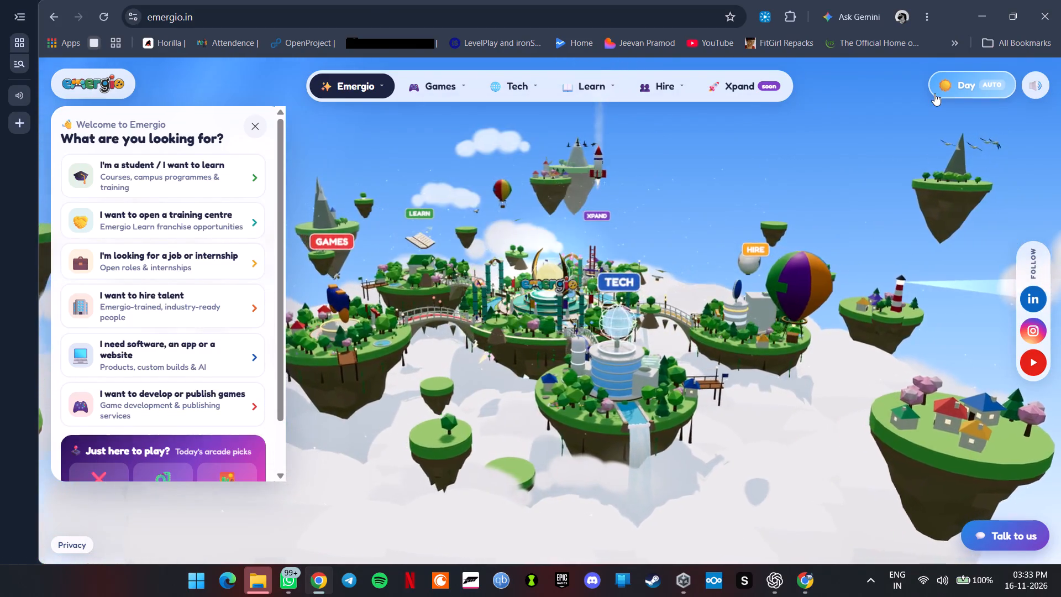
Cycle the home scene through its time-of-day modes, including Sunset, and leave it on Night.
{"action": "left_click", "coordinate": [935, 93]}
{"action": "left_click", "coordinate": [968, 94]}
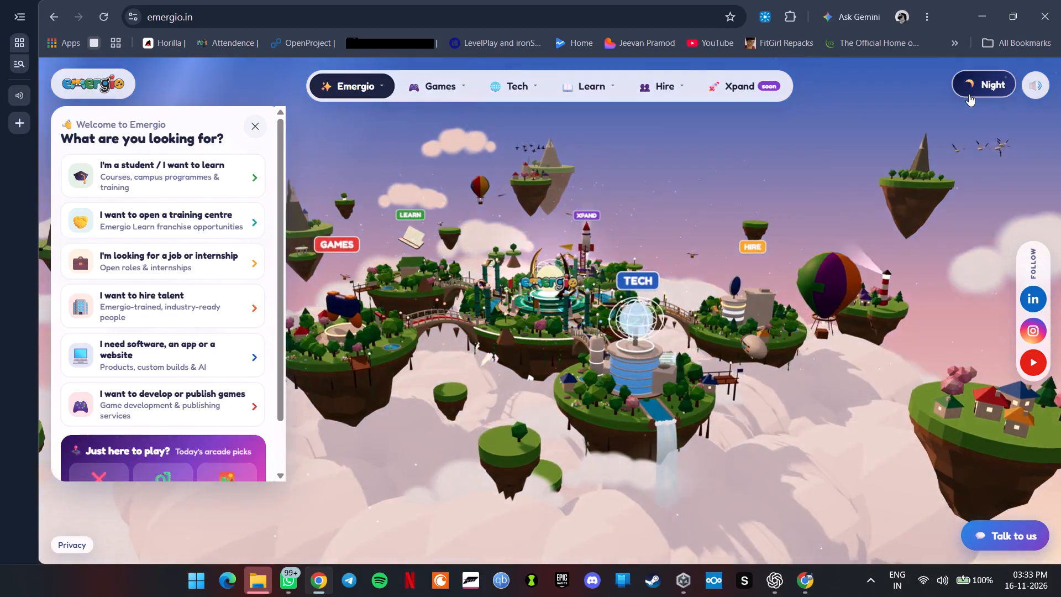
{"action": "left_click", "coordinate": [969, 94]}
{"action": "left_click", "coordinate": [969, 94]}
{"action": "triple_click", "coordinate": [969, 94]}
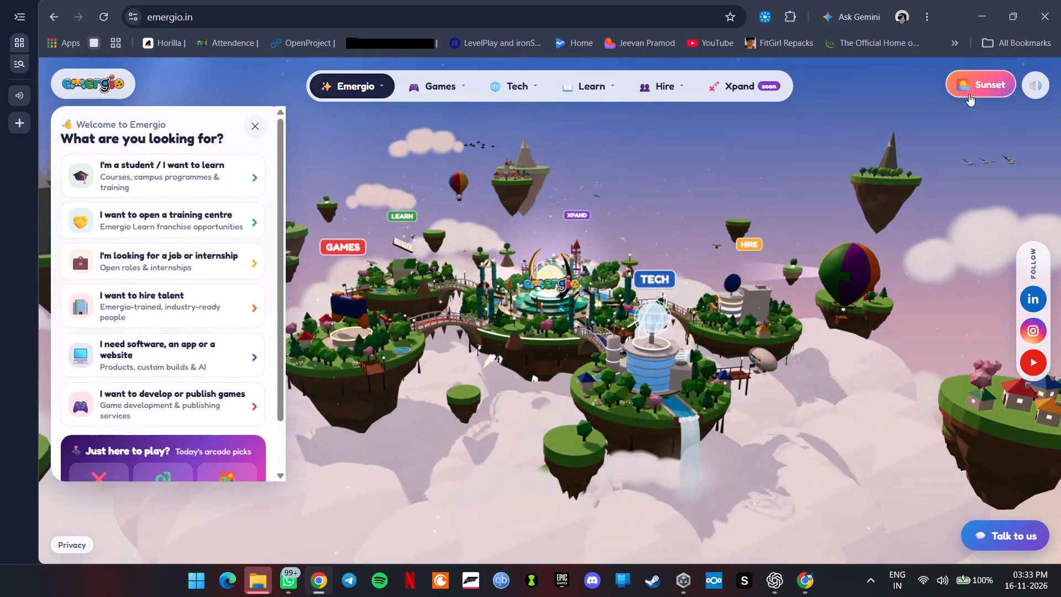
{"action": "left_click", "coordinate": [969, 94]}
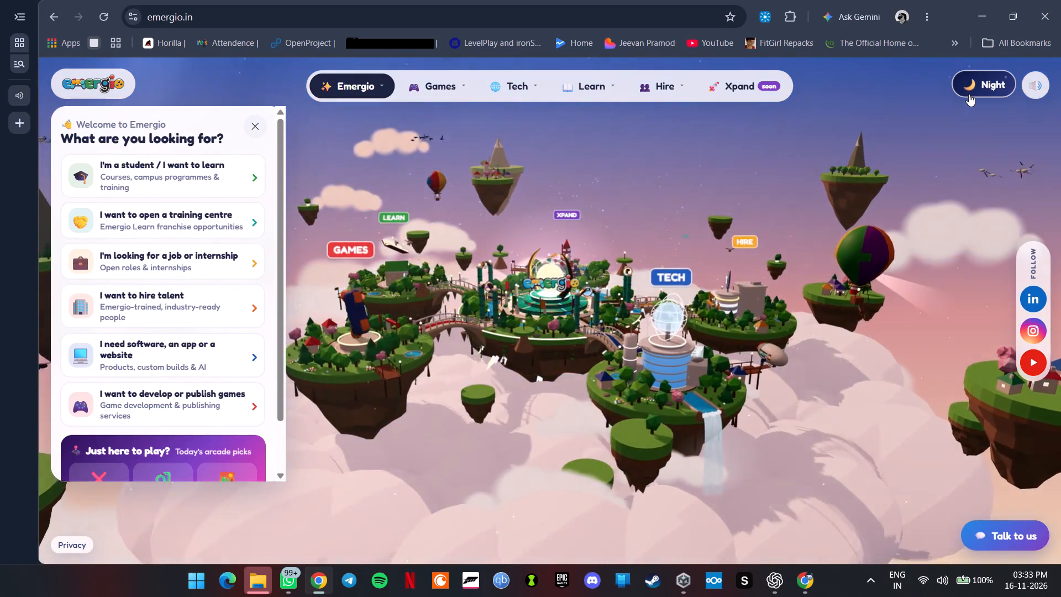
{"action": "left_click", "coordinate": [969, 94]}
{"action": "left_click", "coordinate": [969, 94]}
{"action": "left_click", "coordinate": [969, 94]}
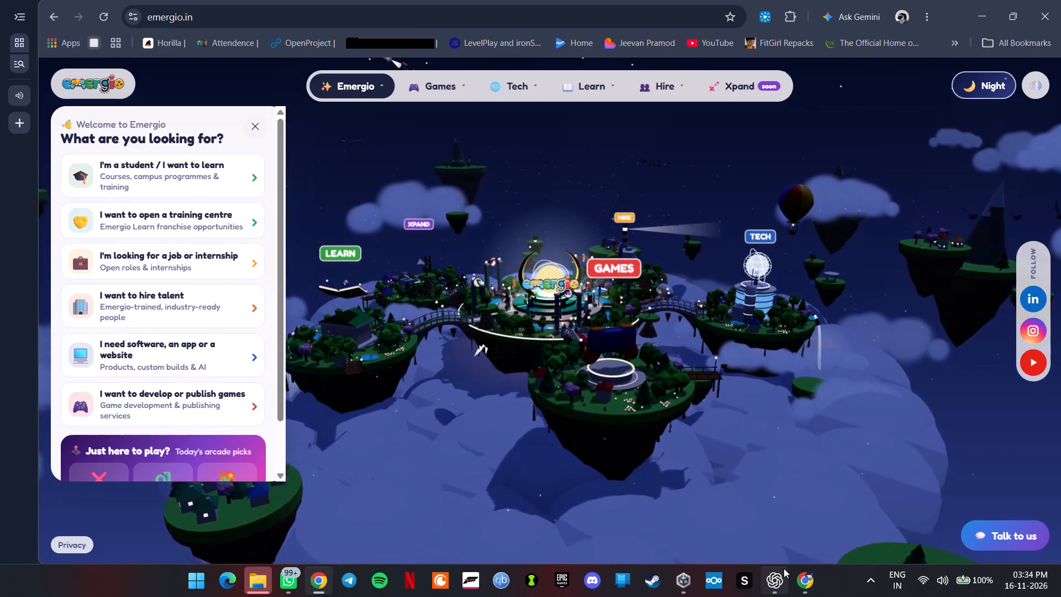
Switch to the Google Sheets feedback table and enter Phase 1 in cell A2 under Phases.
{"action": "left_click", "coordinate": [798, 586]}
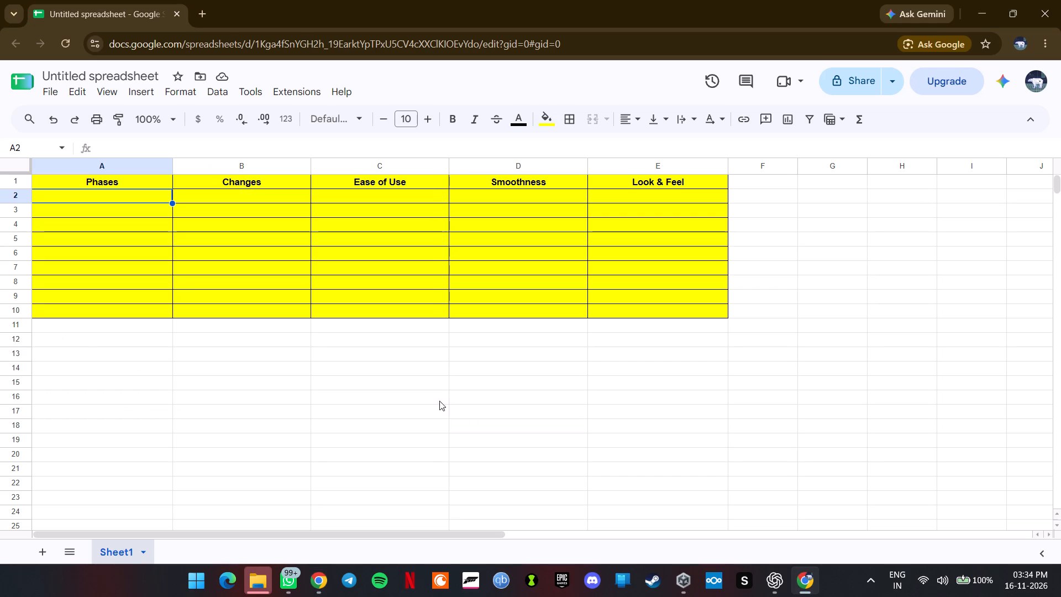
{"action": "left_click", "coordinate": [110, 211]}
{"action": "left_click", "coordinate": [99, 200]}
{"action": "key", "text": "shift+p"}
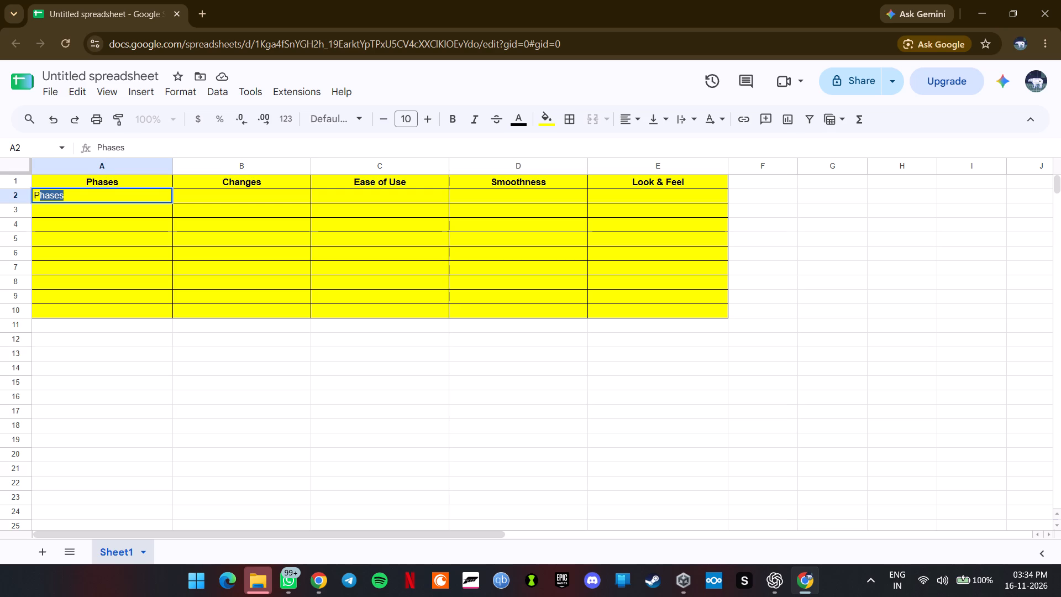
{"action": "key", "text": "Tab"}
{"action": "key", "text": "Left"}
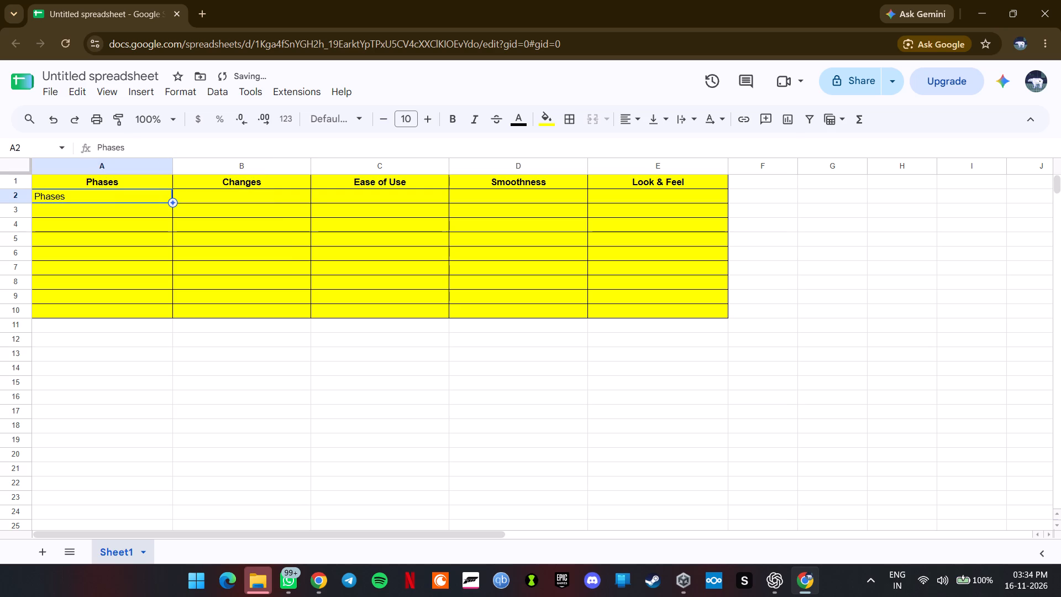
{"action": "key", "text": "Down"}
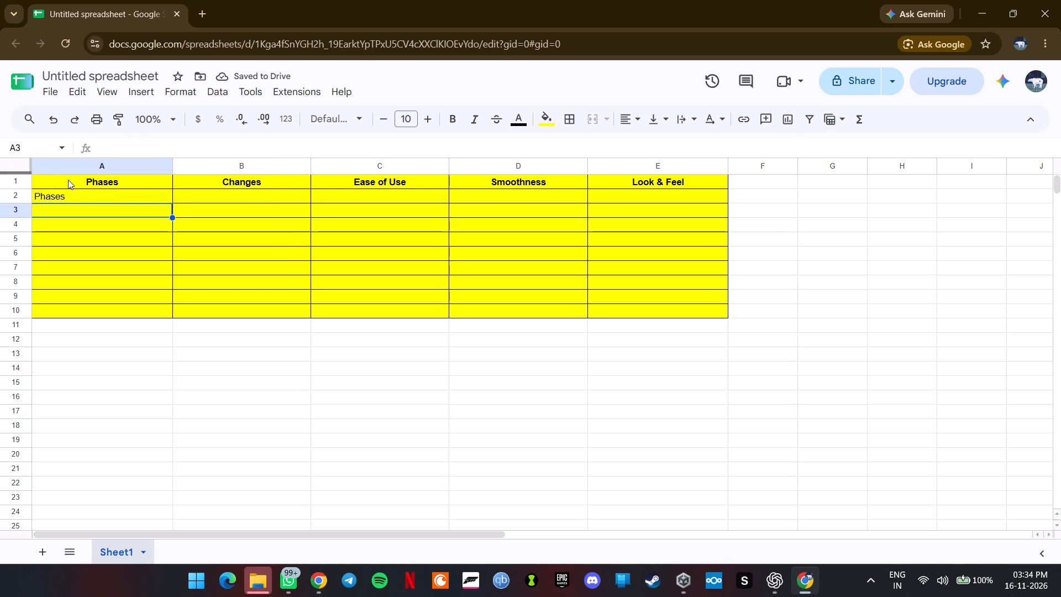
{"action": "double_click", "coordinate": [76, 196]}
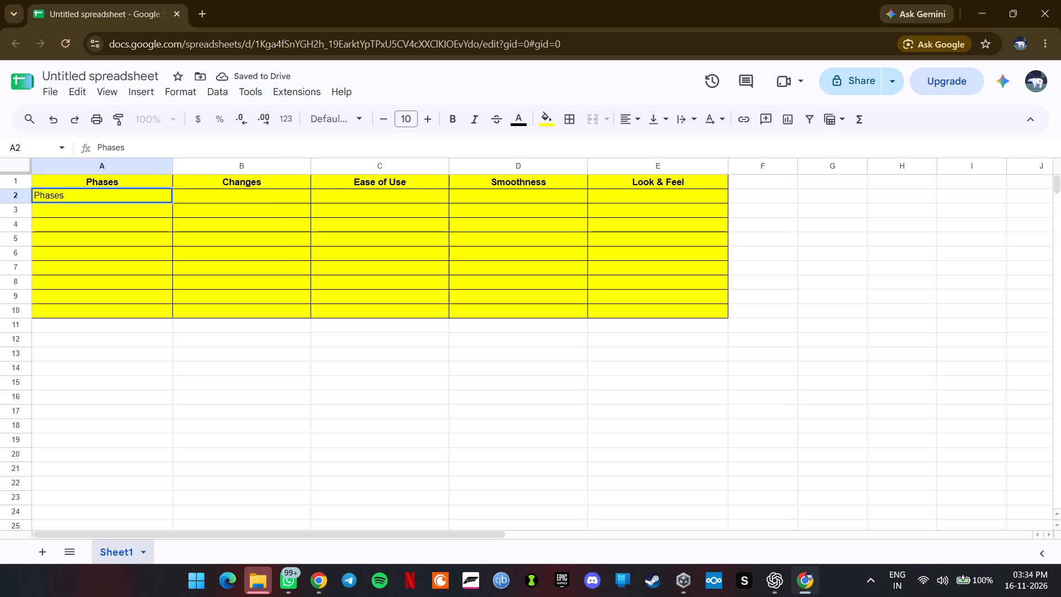
{"action": "key", "text": "BackSpace"}
{"action": "key", "text": "space"}
{"action": "type", "text": "1"}
{"action": "key", "text": "space"}
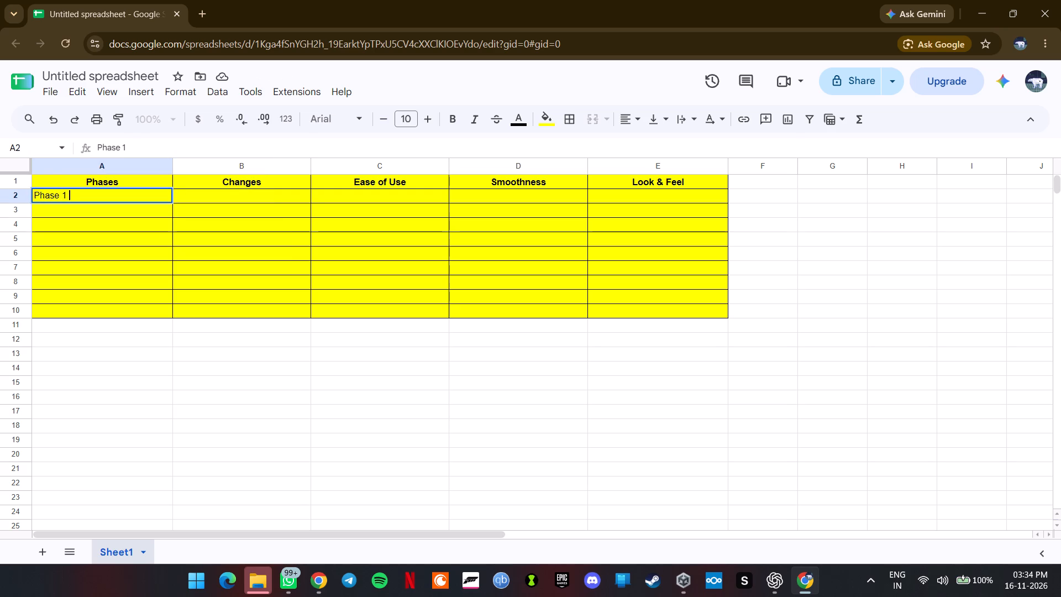
Append (Normal) to the text in A2 so that it reads Phase 1 (Normal).
{"action": "key", "text": "Up"}
{"action": "key", "text": "Right"}
{"action": "key", "text": "Right"}
{"action": "key", "text": "Right"}
{"action": "key", "text": "Right"}
{"action": "key", "text": "Right"}
{"action": "key", "text": "Right"}
{"action": "key", "text": "Right"}
{"action": "key", "text": "Right"}
{"action": "key", "text": "Right"}
{"action": "key", "text": "Right"}
{"action": "key", "text": "Right"}
{"action": "type", "text": "(0"}
{"action": "key", "text": "BackSpace"}
{"action": "key", "text": "shift+parenright"}
{"action": "key", "text": "Left"}
{"action": "key", "text": "shift+n"}
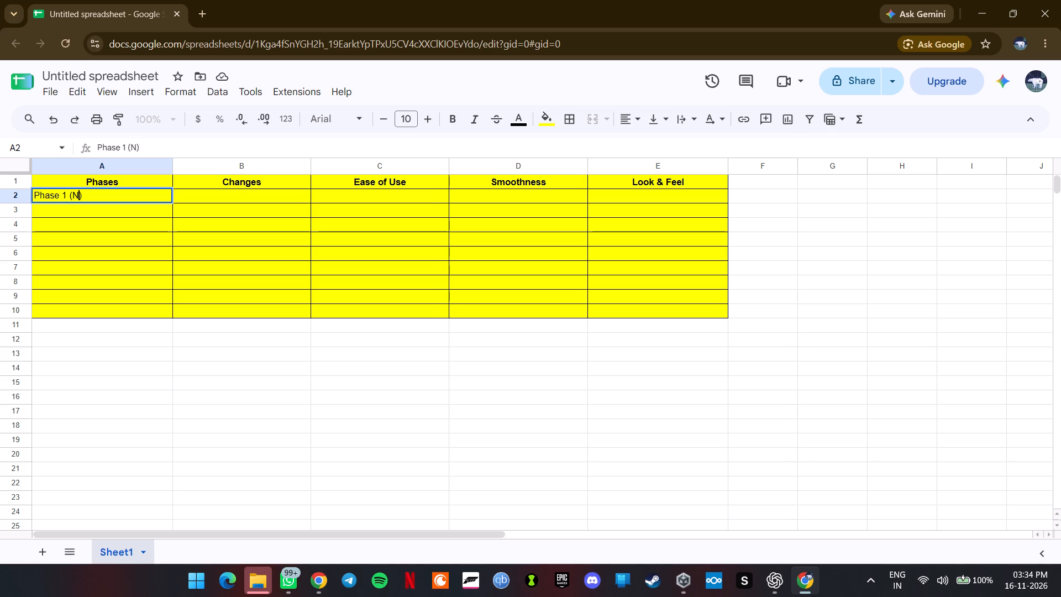
{"action": "type", "text": "ormal"}
Enter a dash (-) in cell B2 under Changes for the Phase 1 row.
{"action": "left_click", "coordinate": [249, 192]}
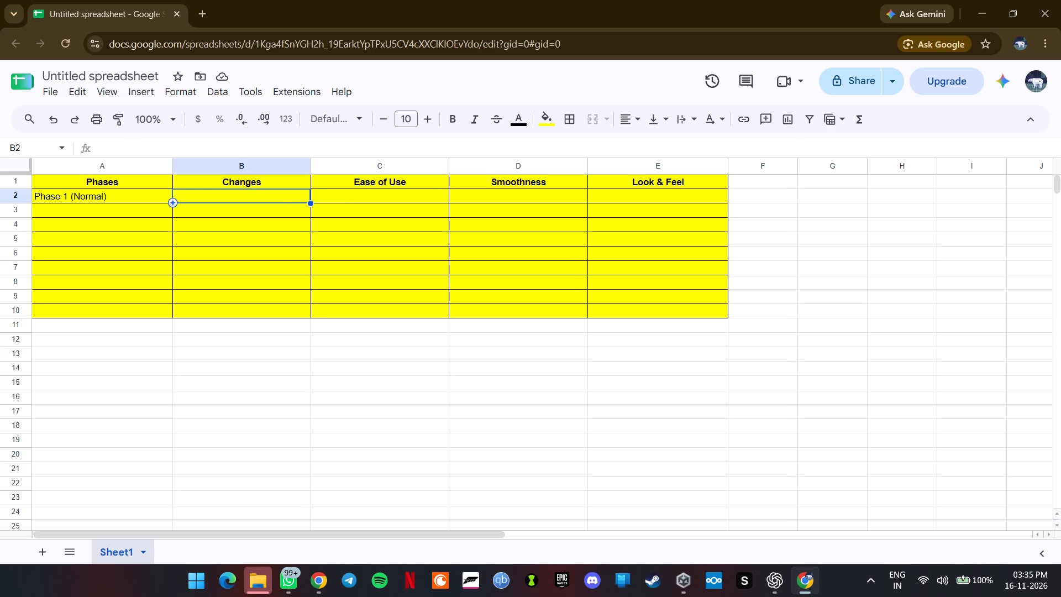
{"action": "key", "text": "minus"}
{"action": "left_click", "coordinate": [348, 200]}
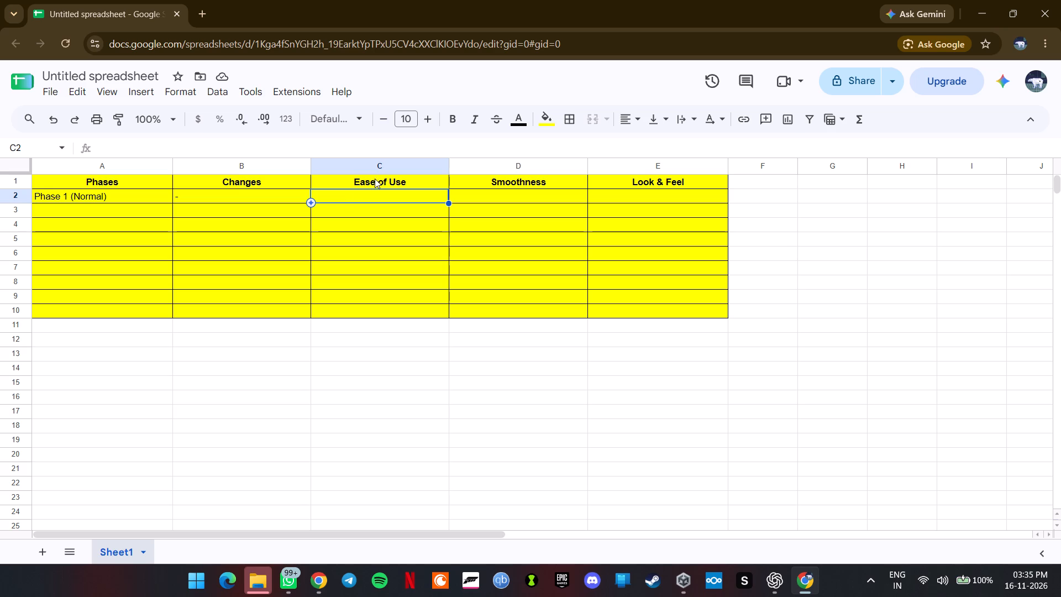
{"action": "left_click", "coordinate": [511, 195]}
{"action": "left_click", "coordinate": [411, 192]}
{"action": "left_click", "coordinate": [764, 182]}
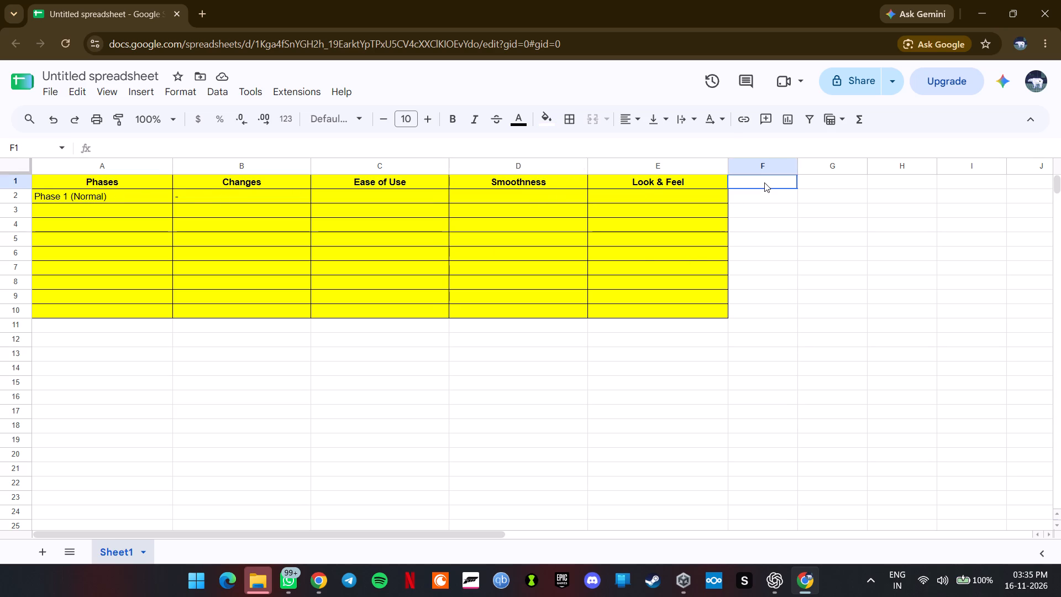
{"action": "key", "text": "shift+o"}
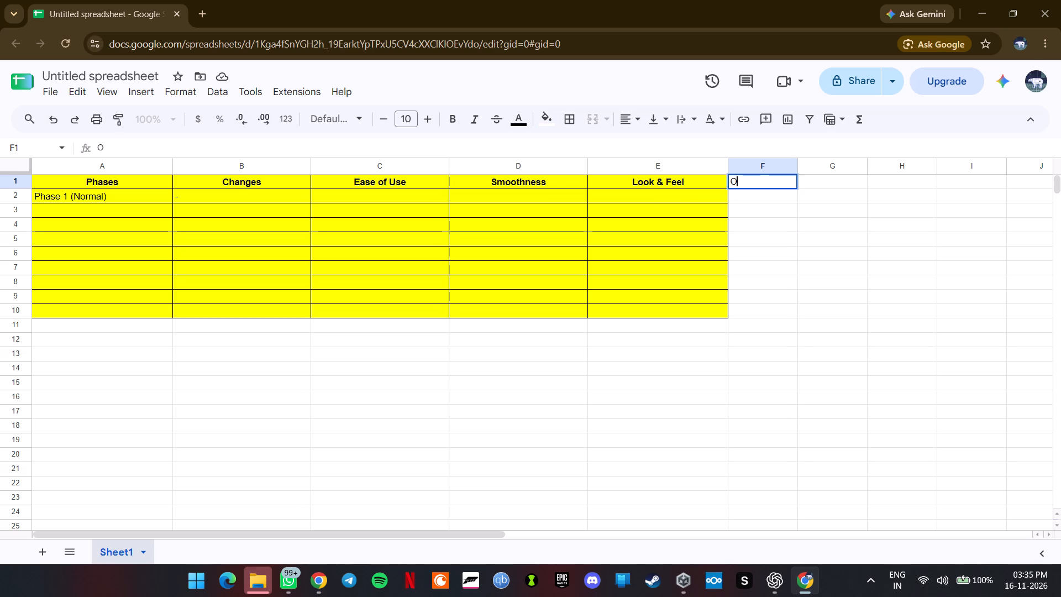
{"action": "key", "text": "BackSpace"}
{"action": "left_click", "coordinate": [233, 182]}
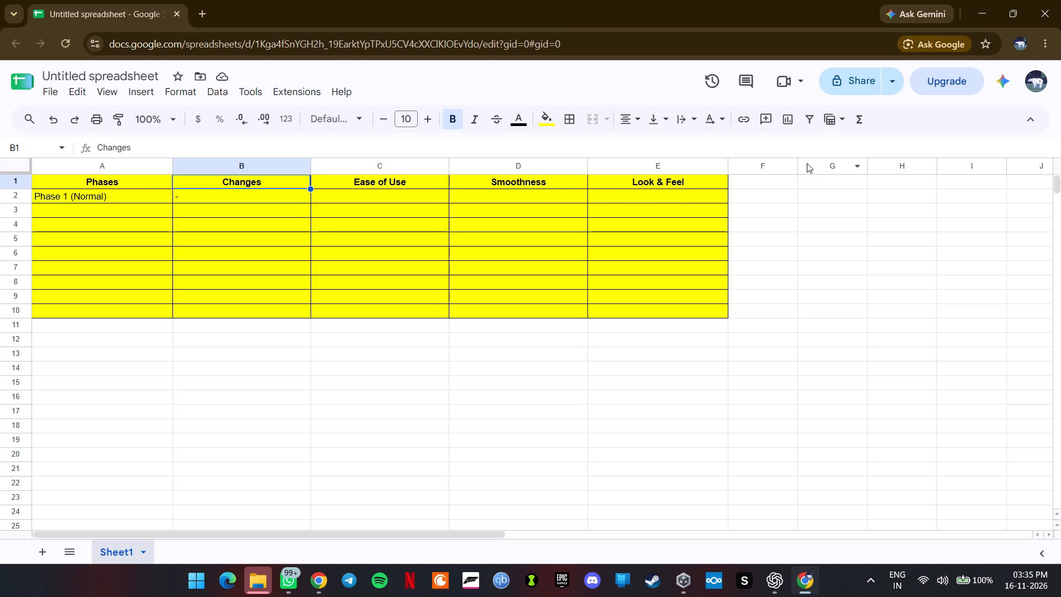
Widen column F to about the same width as column E.
{"action": "left_click_drag", "start_coordinate": [799, 162], "coordinate": [866, 159]}
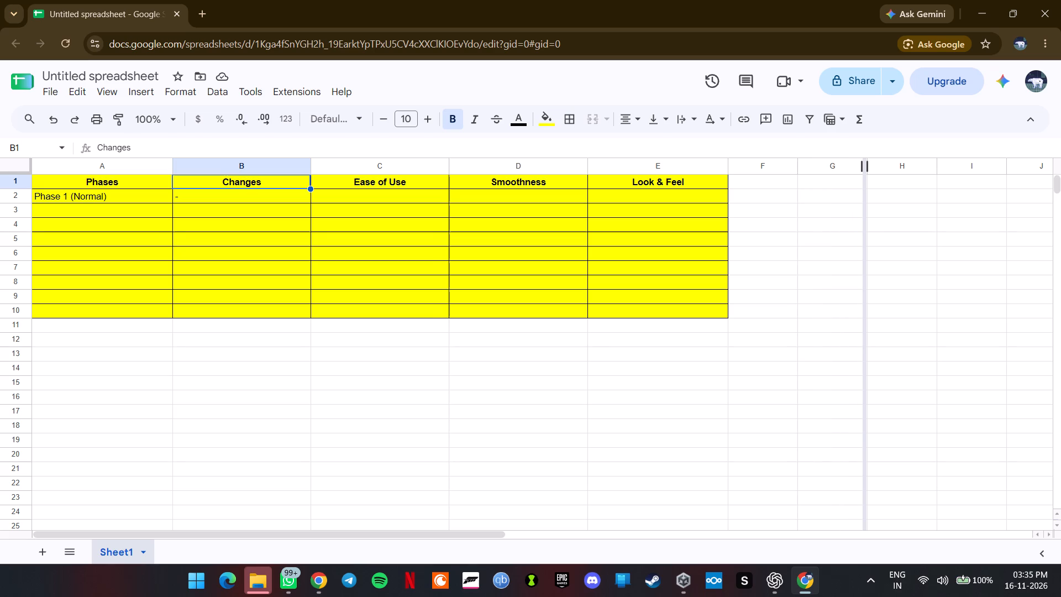
{"action": "left_click_drag", "start_coordinate": [866, 159], "coordinate": [866, 159]}
Copy the Look & Feel header into F1 and the Smoothness header into E1, moving both one column over.
{"action": "left_click", "coordinate": [699, 184]}
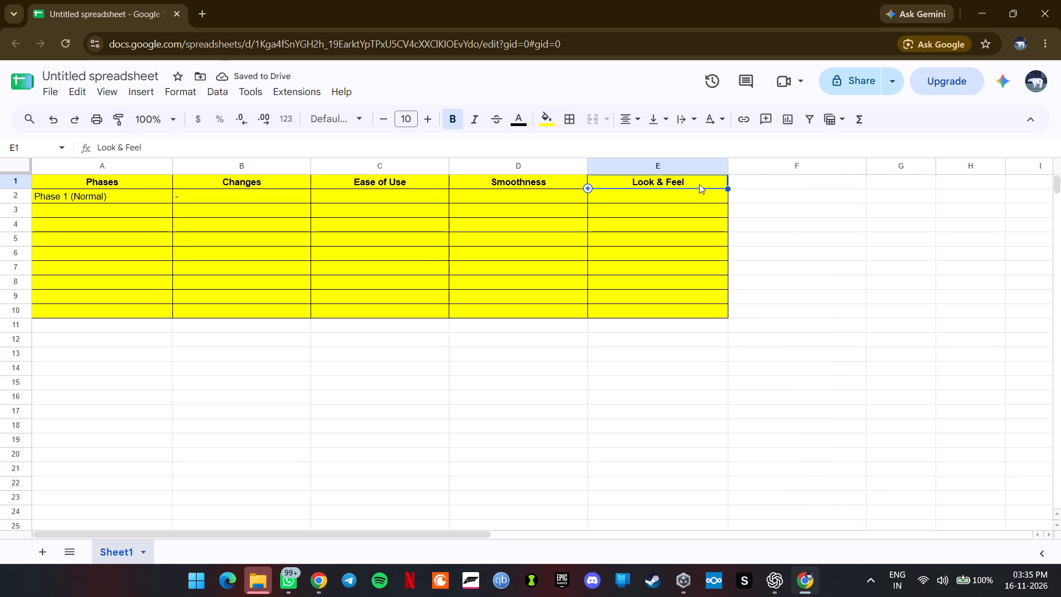
{"action": "key", "text": "ctrl+c"}
{"action": "left_click", "coordinate": [763, 182]}
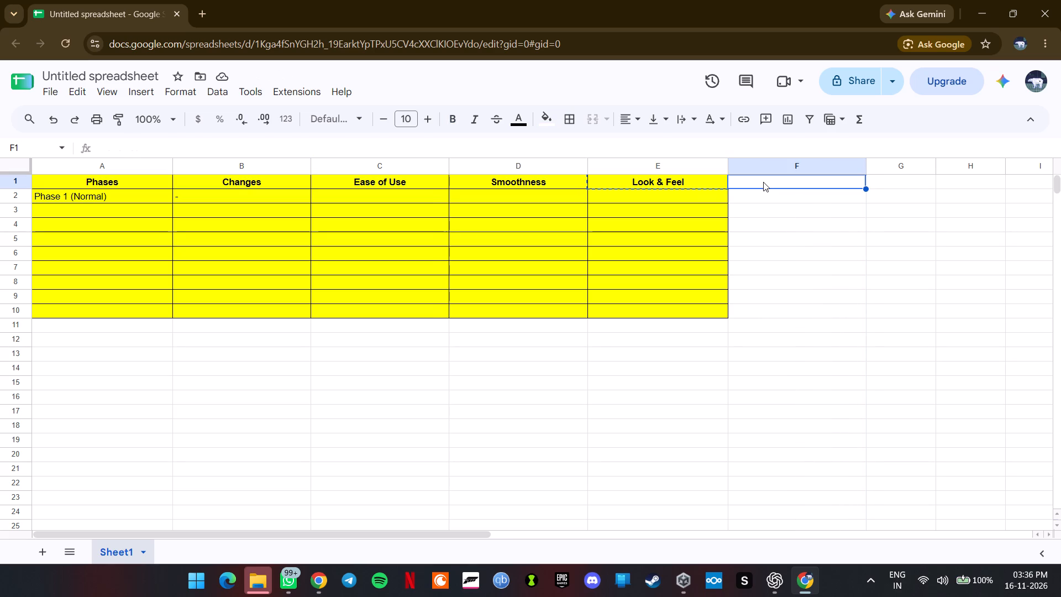
{"action": "key", "text": "ctrl+v"}
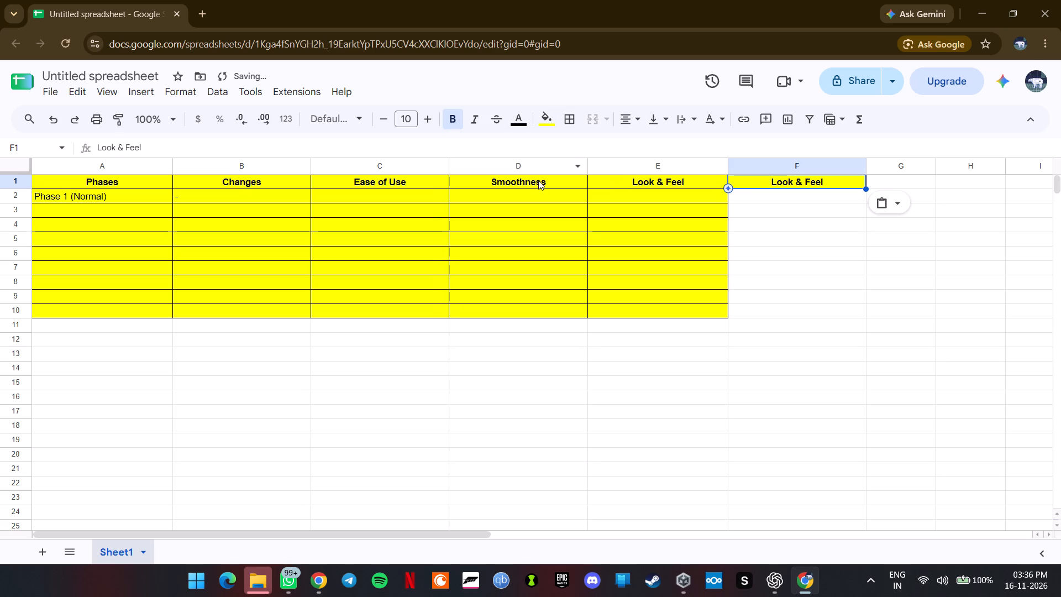
{"action": "left_click", "coordinate": [532, 186]}
{"action": "key", "text": "ctrl+c"}
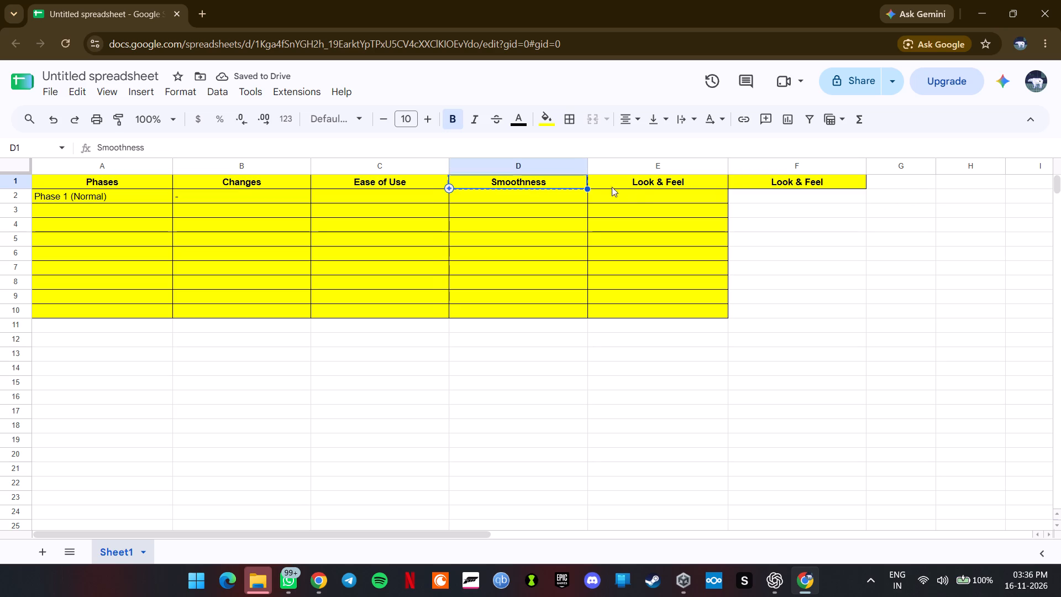
{"action": "left_click", "coordinate": [639, 181]}
{"action": "key", "text": "ctrl+v"}
Copy the Ease of Use header into D1 and the Changes header into C1, moving both one column over.
{"action": "left_click", "coordinate": [405, 182]}
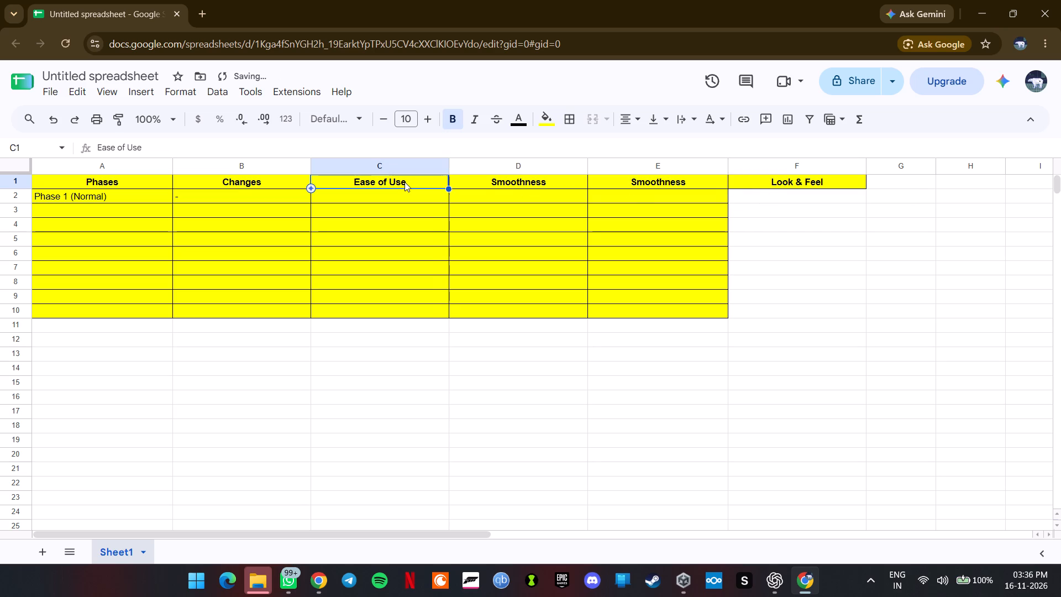
{"action": "key", "text": "ctrl+c"}
{"action": "left_click", "coordinate": [529, 181]}
{"action": "key", "text": "ctrl+v"}
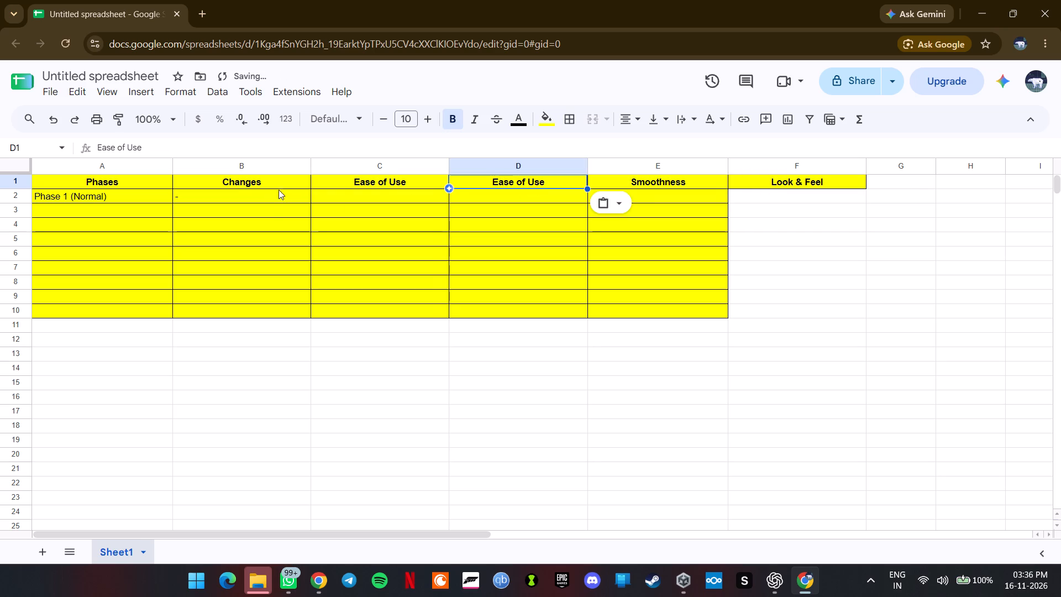
{"action": "left_click", "coordinate": [269, 184]}
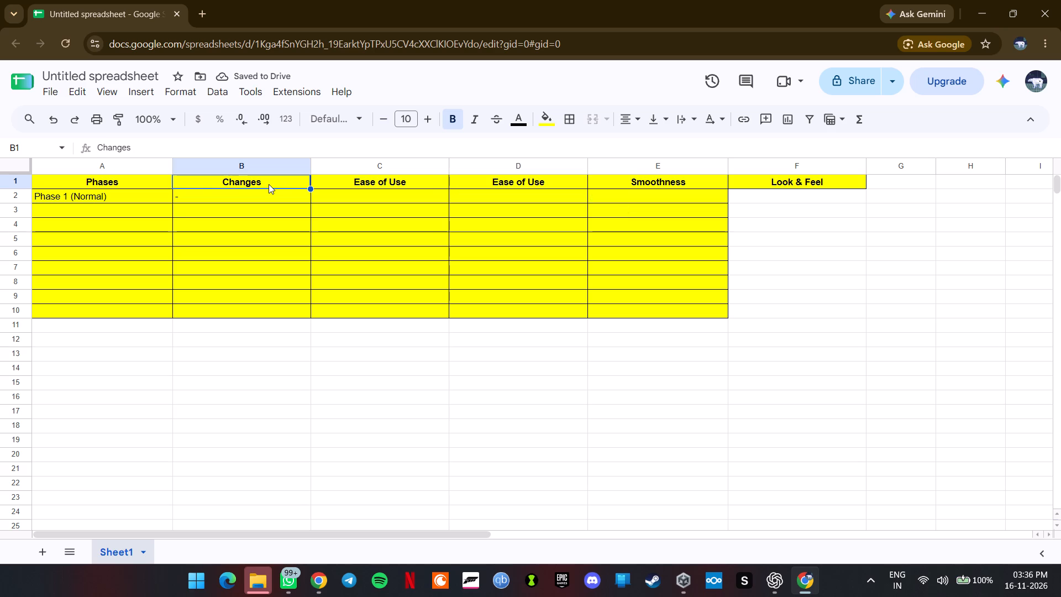
{"action": "key", "text": "ctrl+c"}
{"action": "left_click", "coordinate": [399, 181]}
{"action": "key", "text": "ctrl+v"}
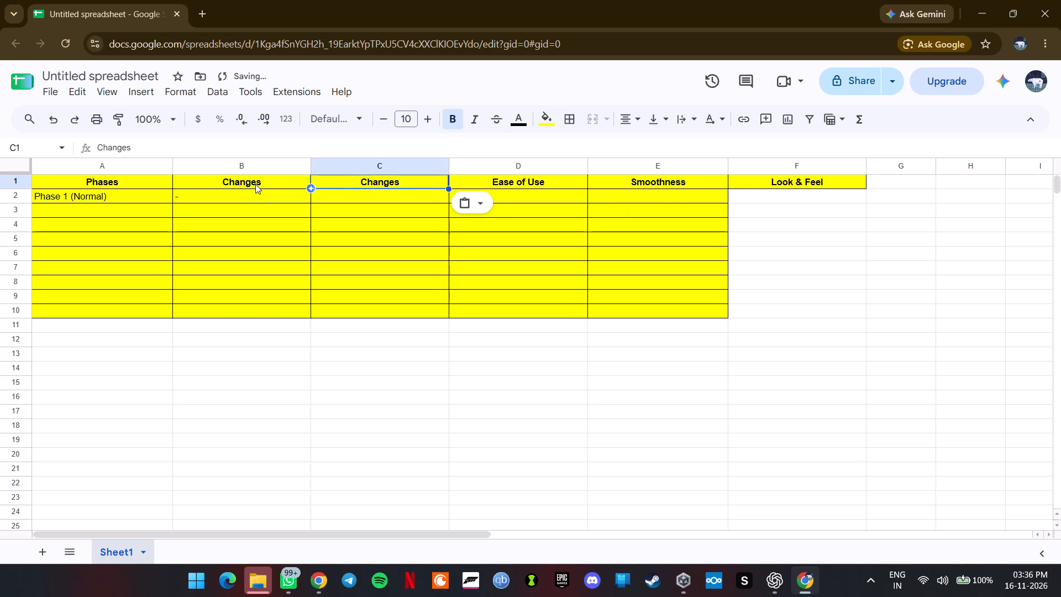
Replace the duplicate Changes header in B1 with Objectives.
{"action": "left_click", "coordinate": [255, 184]}
{"action": "left_click", "coordinate": [255, 184]}
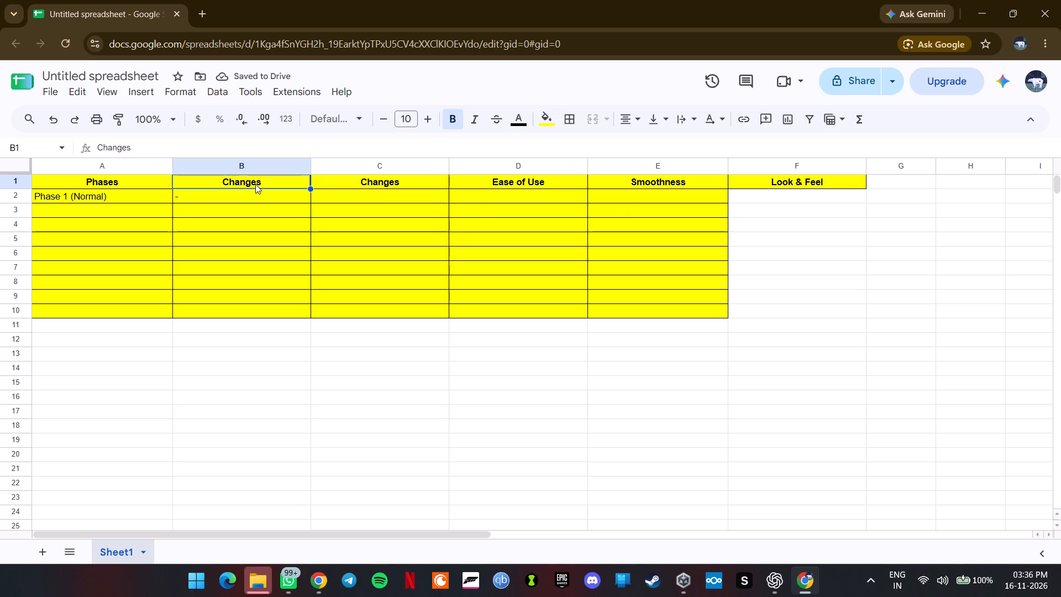
{"action": "left_click", "coordinate": [255, 184]}
{"action": "double_click", "coordinate": [267, 181]}
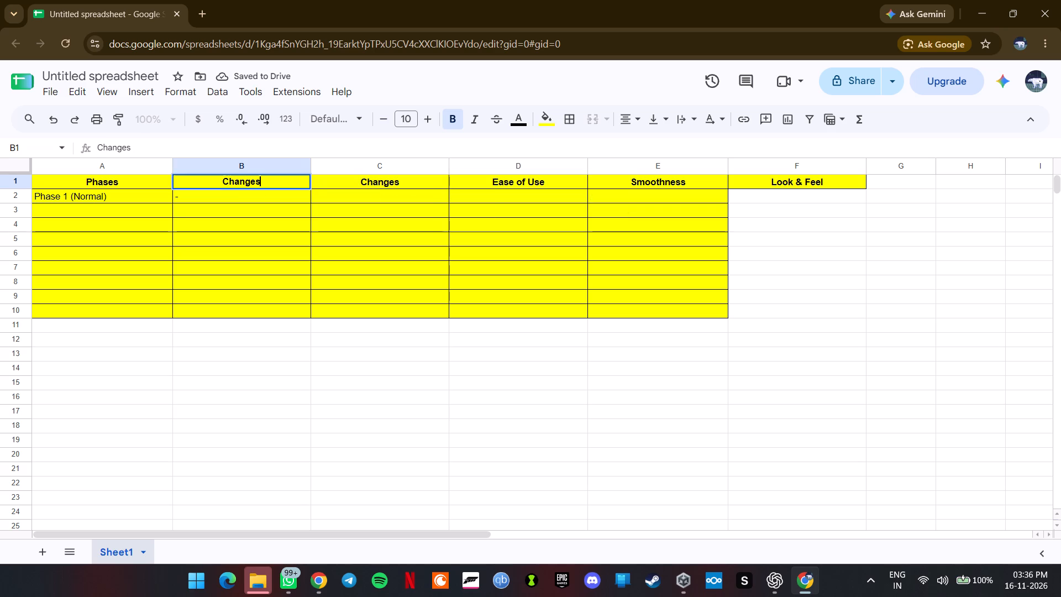
{"action": "key", "text": "BackSpace"}
{"action": "key", "text": "BackSpace"}
{"action": "key", "text": "BackSpace"}
{"action": "key", "text": "BackSpace"}
{"action": "key", "text": "BackSpace"}
{"action": "key", "text": "BackSpace"}
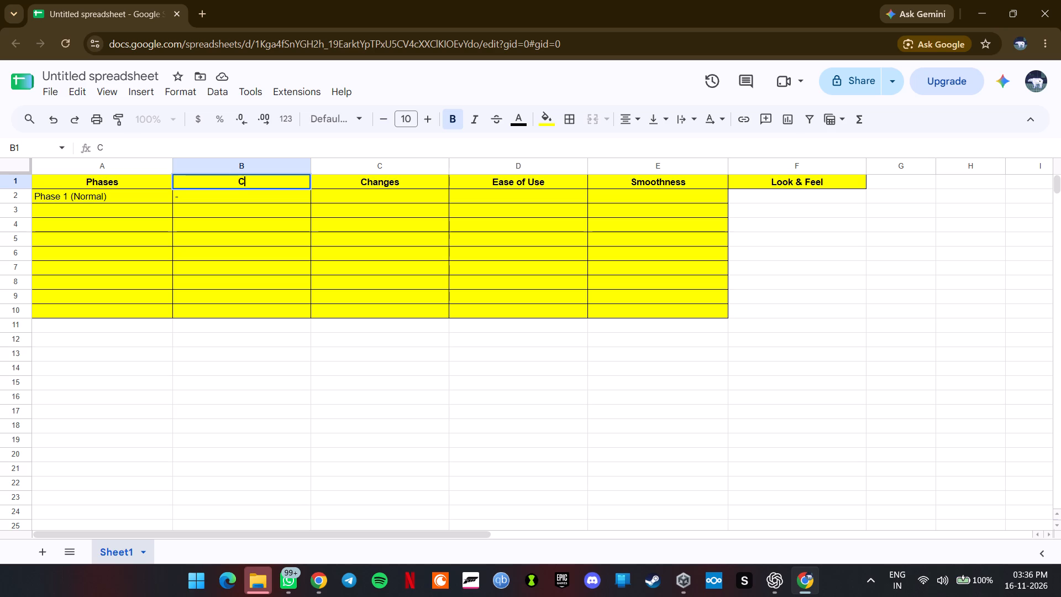
{"action": "key", "text": "BackSpace"}
{"action": "key", "text": "shift+o"}
{"action": "type", "text": "bjective"}
{"action": "key", "text": "s"}
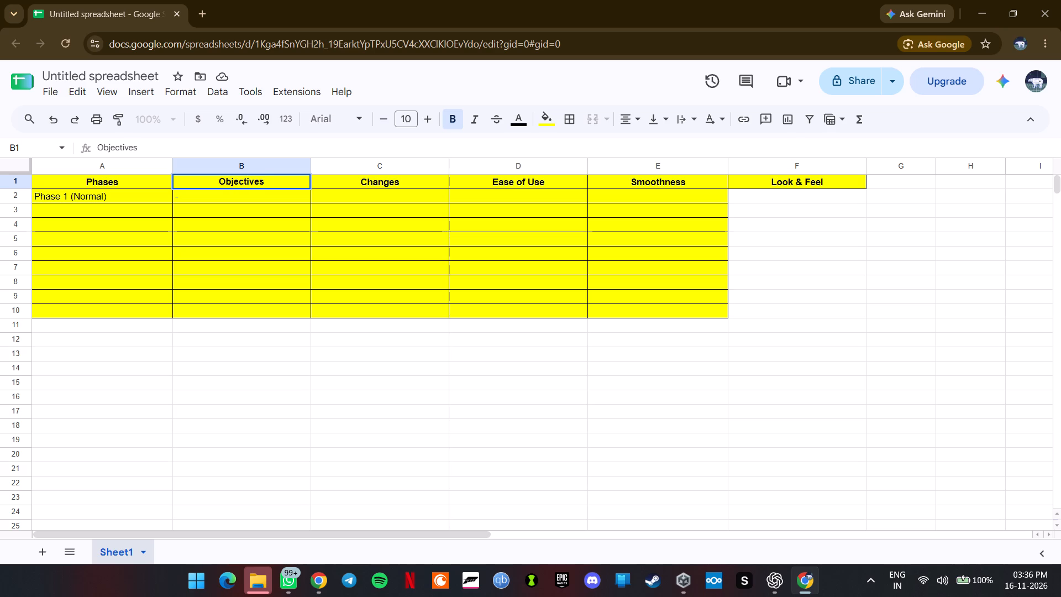
{"action": "left_click", "coordinate": [745, 196]}
Enter a dash (-) in cell C2 under Changes for the Phase 1 (Normal) row.
{"action": "left_click", "coordinate": [239, 193]}
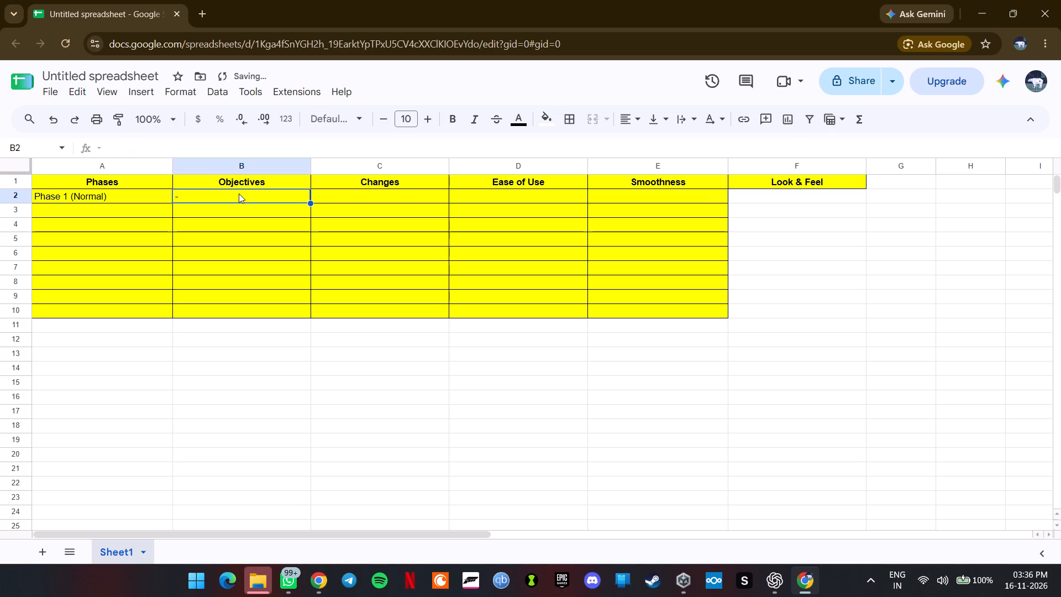
{"action": "left_click", "coordinate": [353, 196]}
{"action": "key", "text": "minus"}
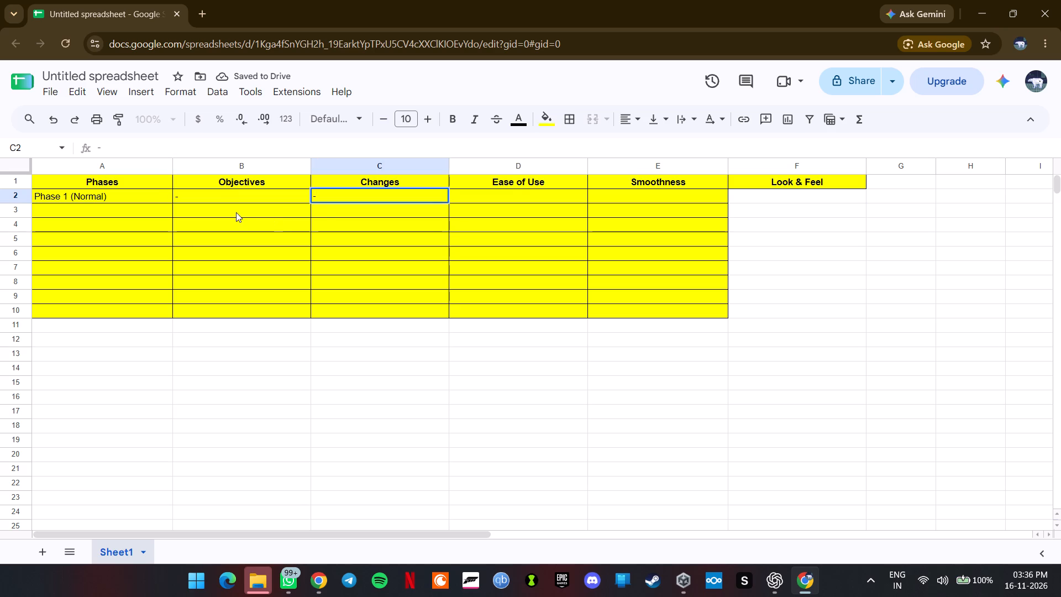
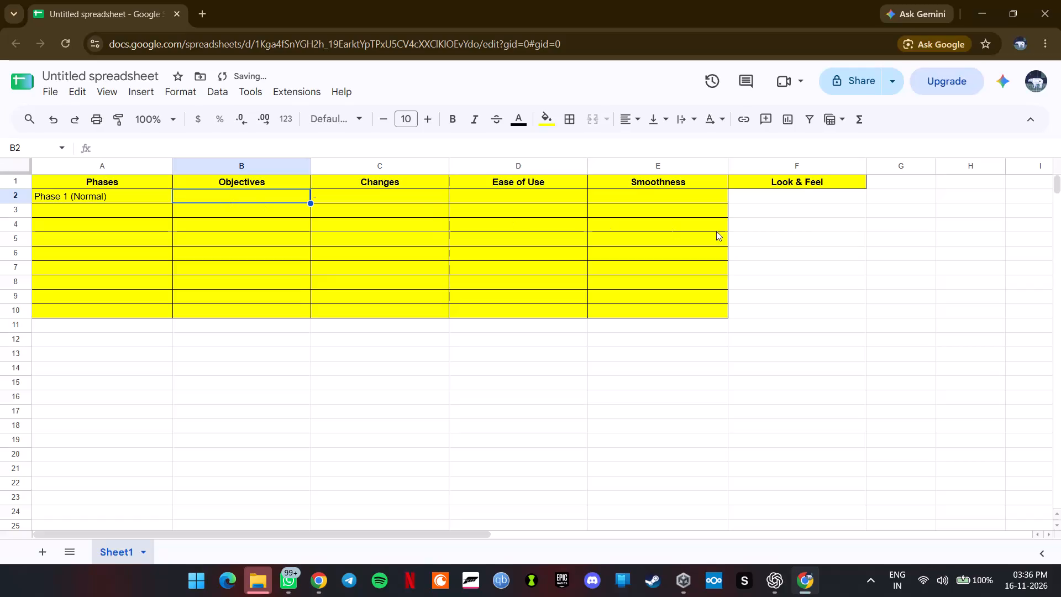
Apply yellow fill and all borders to E1:F10, covering the Smoothness and Look & Feel columns.
{"action": "left_click", "coordinate": [795, 187]}
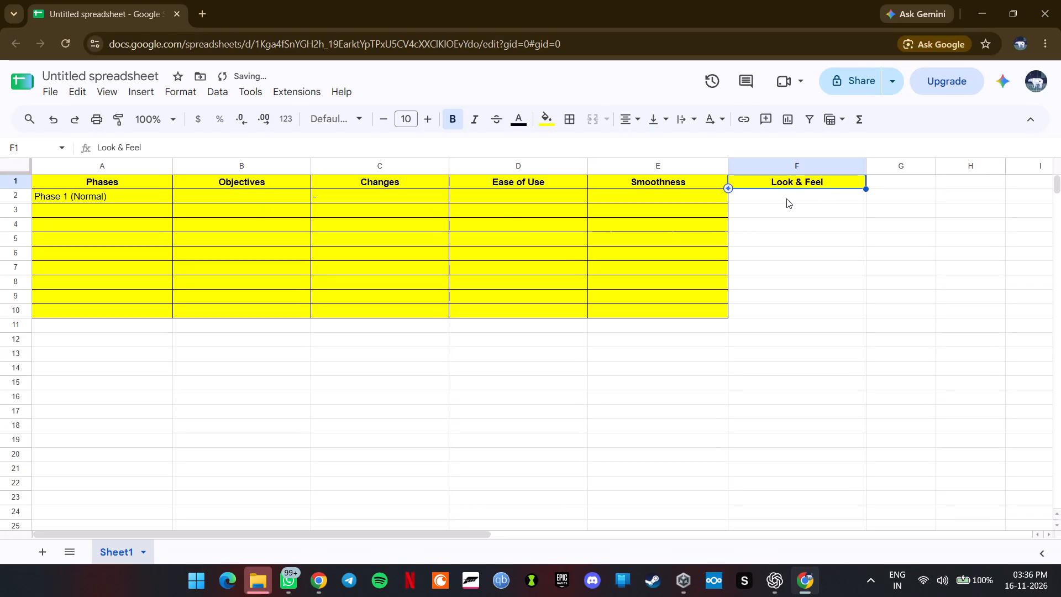
{"action": "left_click", "coordinate": [785, 200]}
{"action": "left_click_drag", "start_coordinate": [608, 181], "coordinate": [774, 294]}
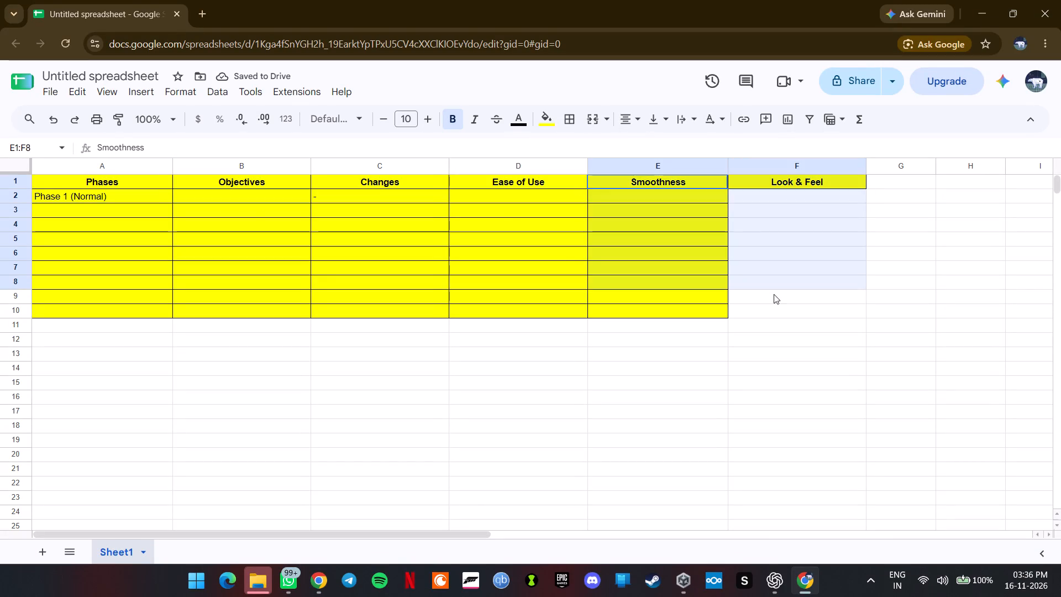
{"action": "left_click_drag", "start_coordinate": [774, 294], "coordinate": [798, 314]}
{"action": "left_click", "coordinate": [545, 117]}
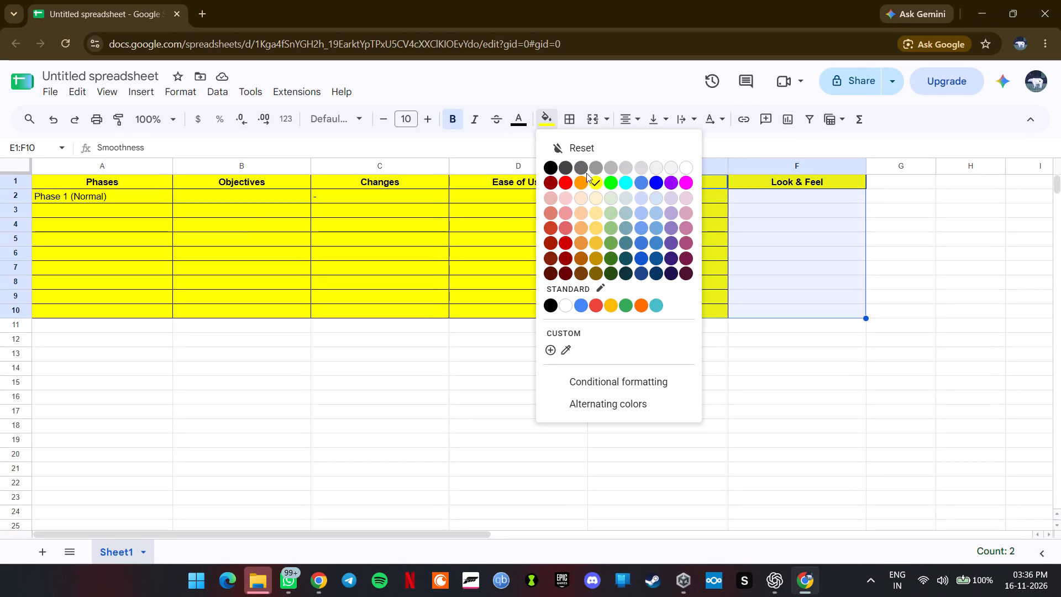
{"action": "left_click", "coordinate": [599, 181]}
{"action": "left_click", "coordinate": [570, 122]}
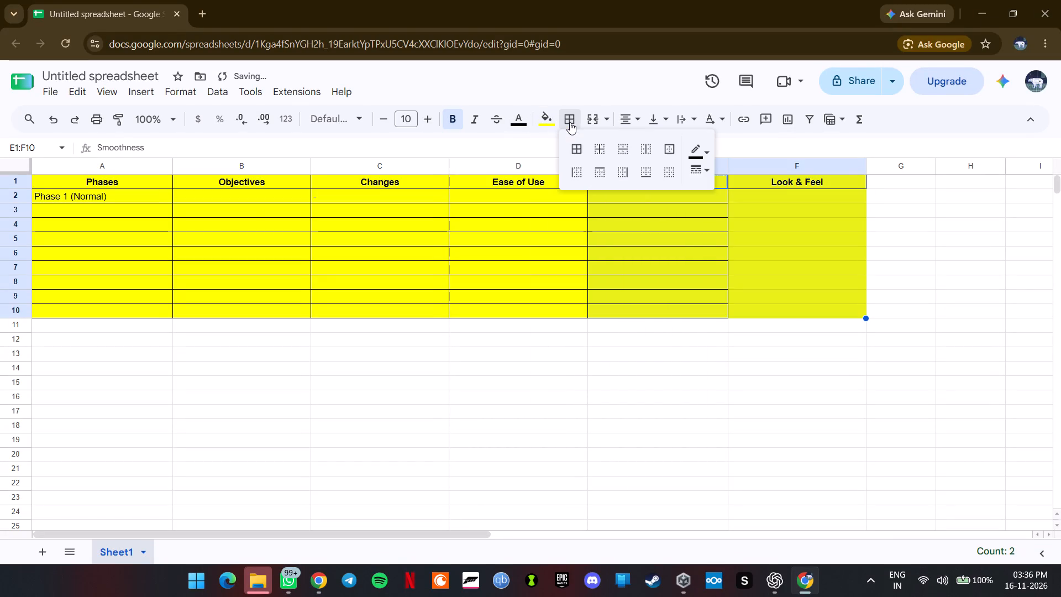
{"action": "left_click", "coordinate": [581, 154]}
{"action": "left_click", "coordinate": [598, 324]}
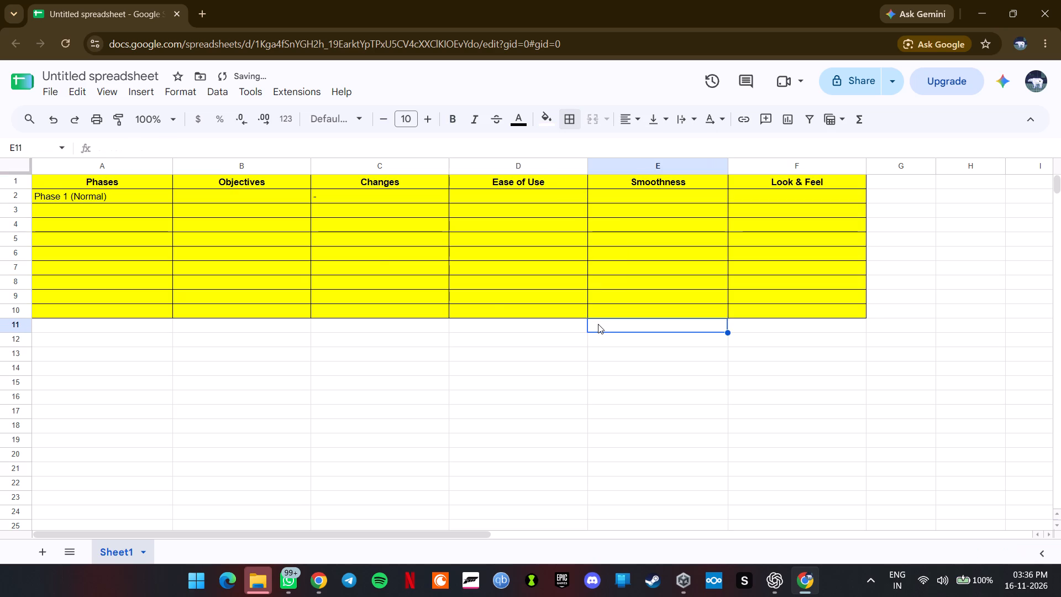
Enter "To develop a new Software" in B2 under Objectives for the Phase 1 (Normal) row.
{"action": "left_click", "coordinate": [275, 196]}
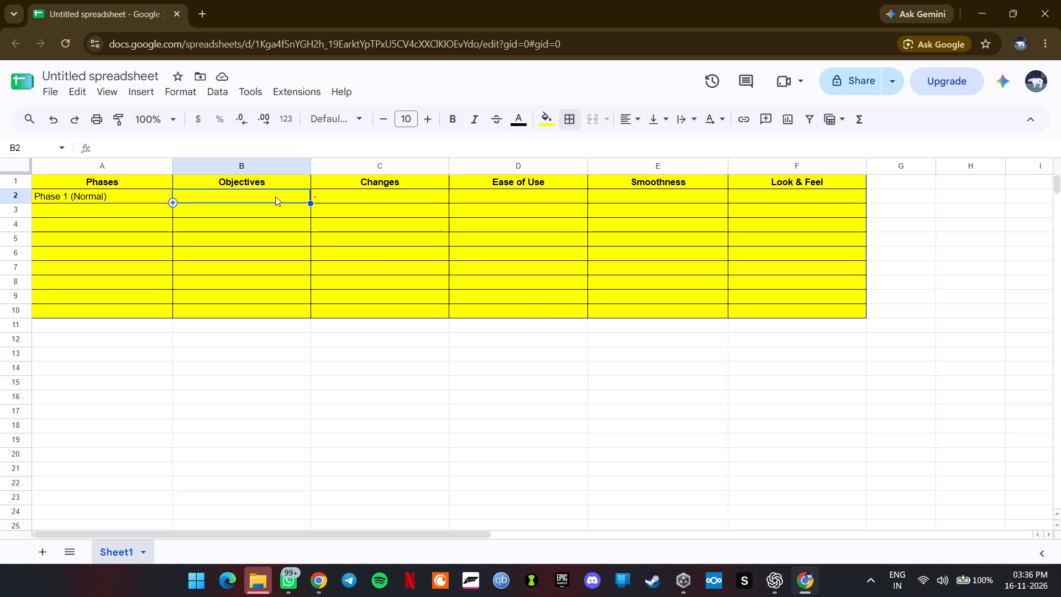
{"action": "left_click", "coordinate": [238, 197]}
{"action": "key", "text": "shift+t"}
{"action": "type", "text": "o"}
{"action": "key", "text": "space"}
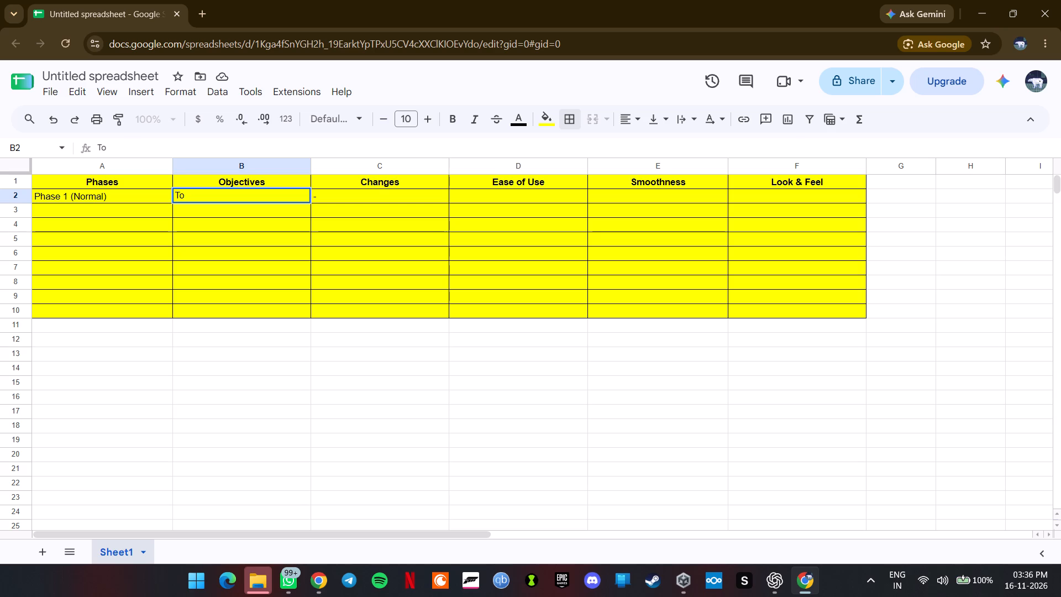
{"action": "type", "text": "develop a new p"}
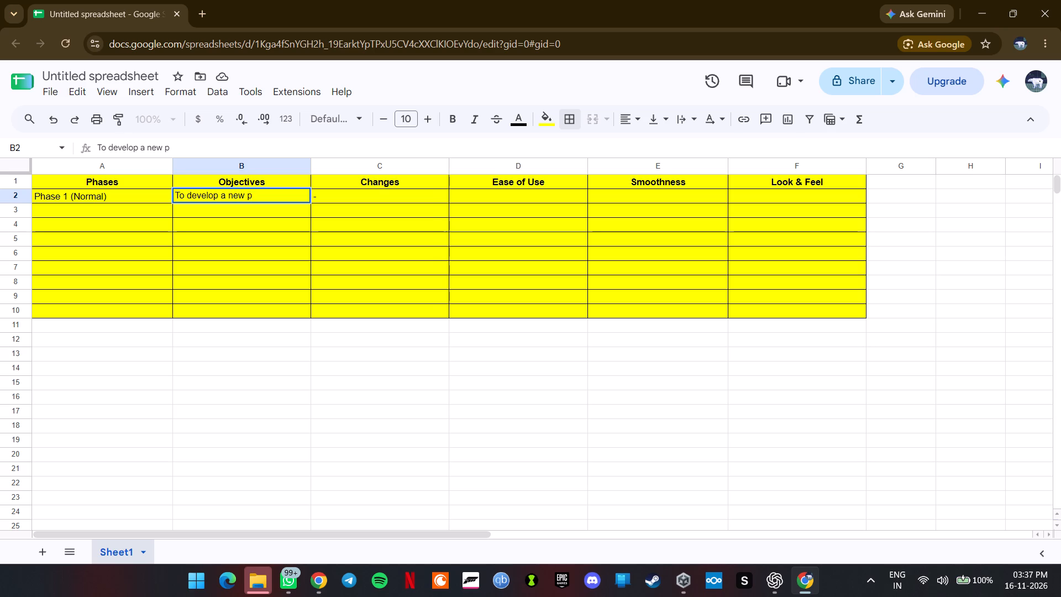
{"action": "key", "text": "BackSpace"}
{"action": "type", "text": "Project"}
{"action": "key", "text": "space"}
{"action": "key", "text": "BackSpace"}
{"action": "key", "text": "BackSpace"}
{"action": "key", "text": "BackSpace"}
{"action": "key", "text": "BackSpace"}
{"action": "key", "text": "BackSpace"}
{"action": "key", "text": "BackSpace"}
{"action": "key", "text": "BackSpace"}
{"action": "key", "text": "BackSpace"}
{"action": "key", "text": "shift+s"}
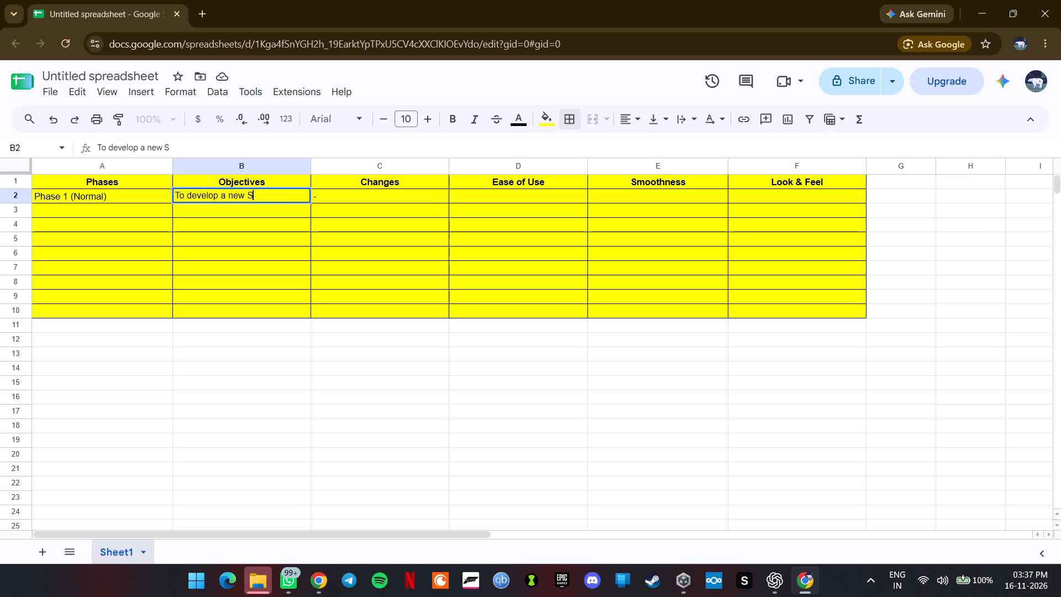
{"action": "type", "text": "oftware"}
Capitalize the word "Develop" in the B2 objective text.
{"action": "left_click", "coordinate": [192, 192]}
{"action": "key", "text": "BackSpace"}
{"action": "key", "text": "shift+d"}
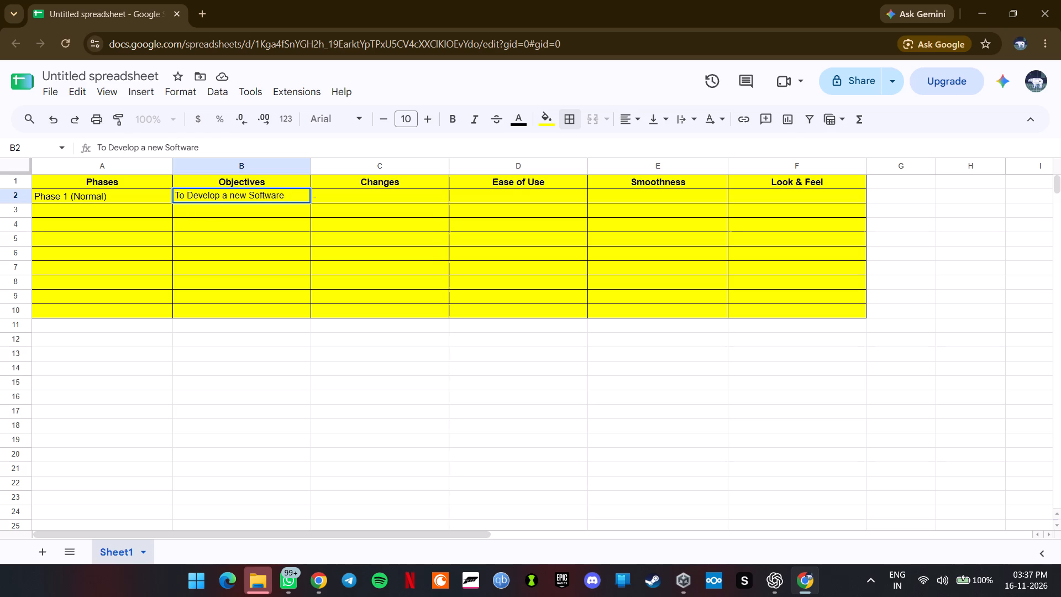
{"action": "left_click", "coordinate": [304, 196]}
Increase the height of row 2 to about three times the standard row height.
{"action": "left_click_drag", "start_coordinate": [17, 203], "coordinate": [13, 221]}
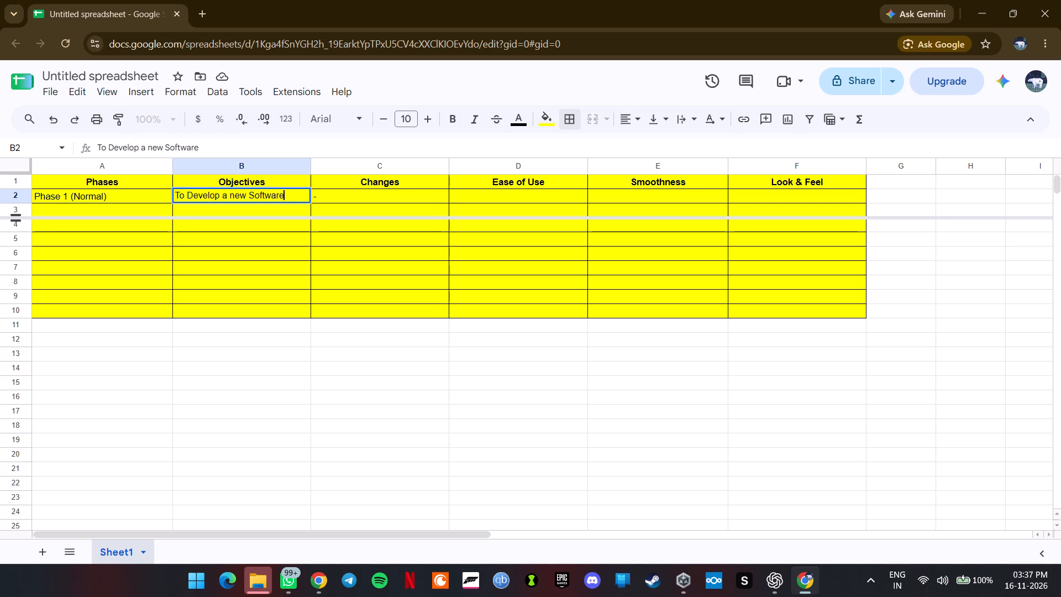
{"action": "left_click_drag", "start_coordinate": [13, 221], "coordinate": [24, 213]}
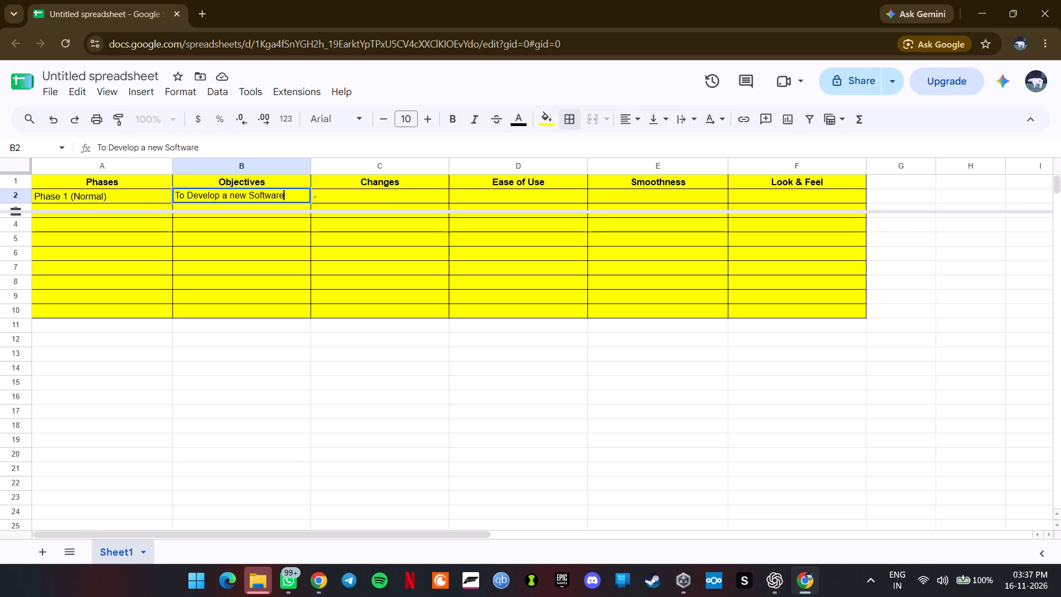
{"action": "left_click_drag", "start_coordinate": [24, 213], "coordinate": [27, 217]}
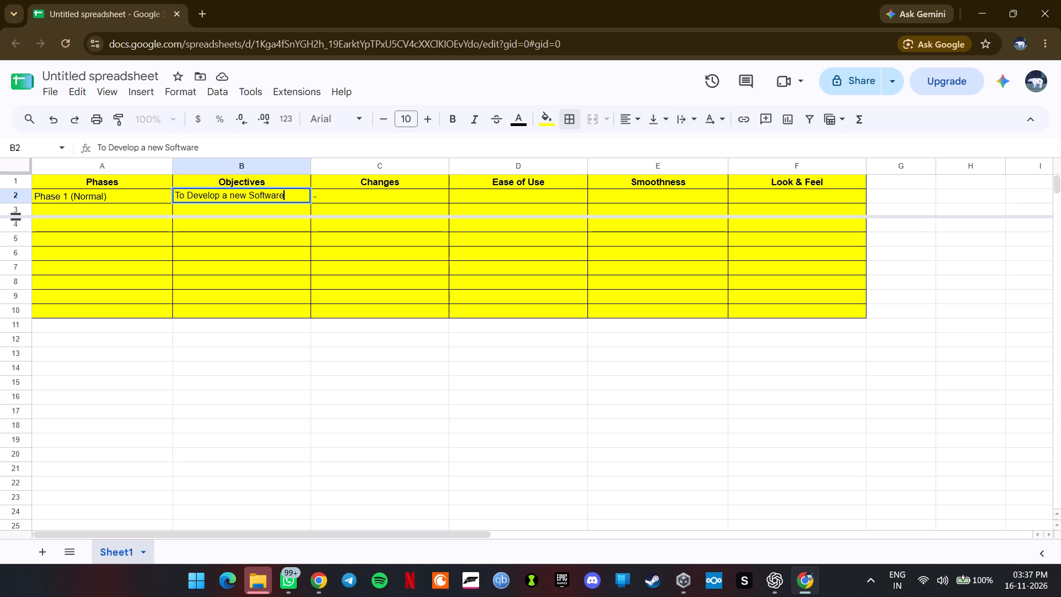
{"action": "left_click_drag", "start_coordinate": [27, 217], "coordinate": [20, 233]}
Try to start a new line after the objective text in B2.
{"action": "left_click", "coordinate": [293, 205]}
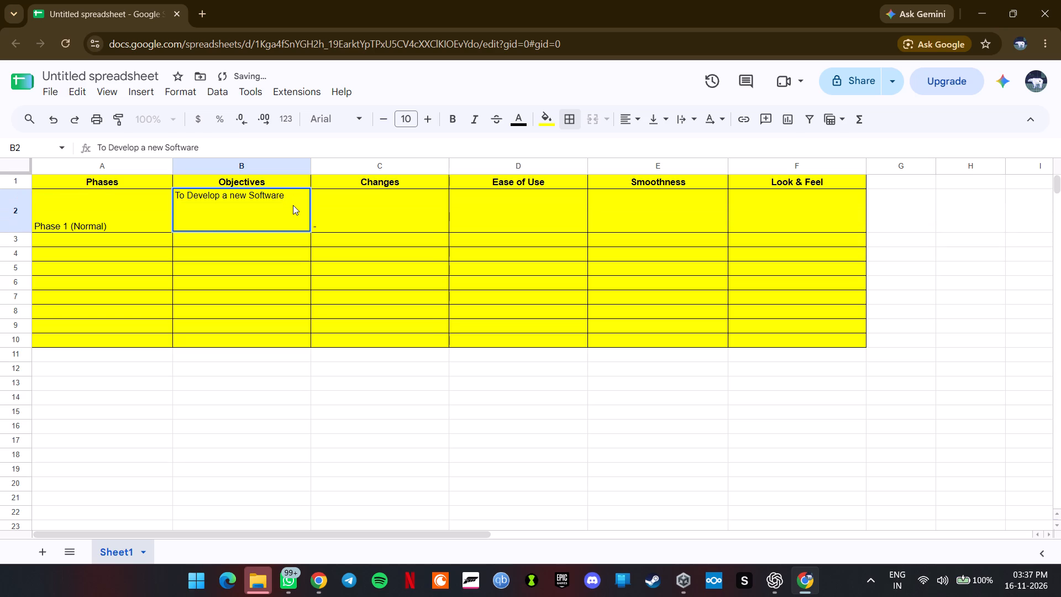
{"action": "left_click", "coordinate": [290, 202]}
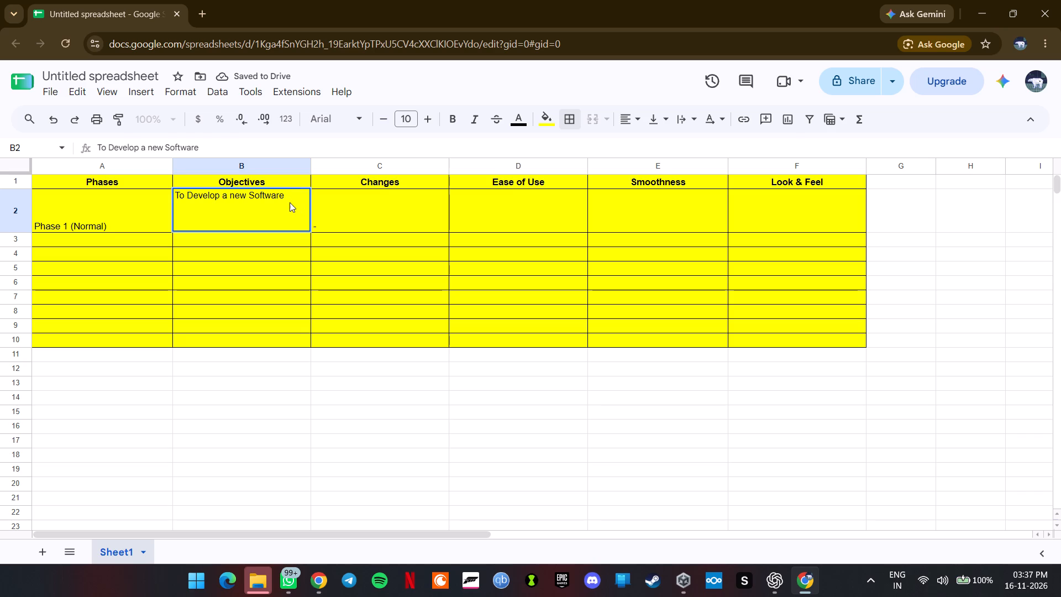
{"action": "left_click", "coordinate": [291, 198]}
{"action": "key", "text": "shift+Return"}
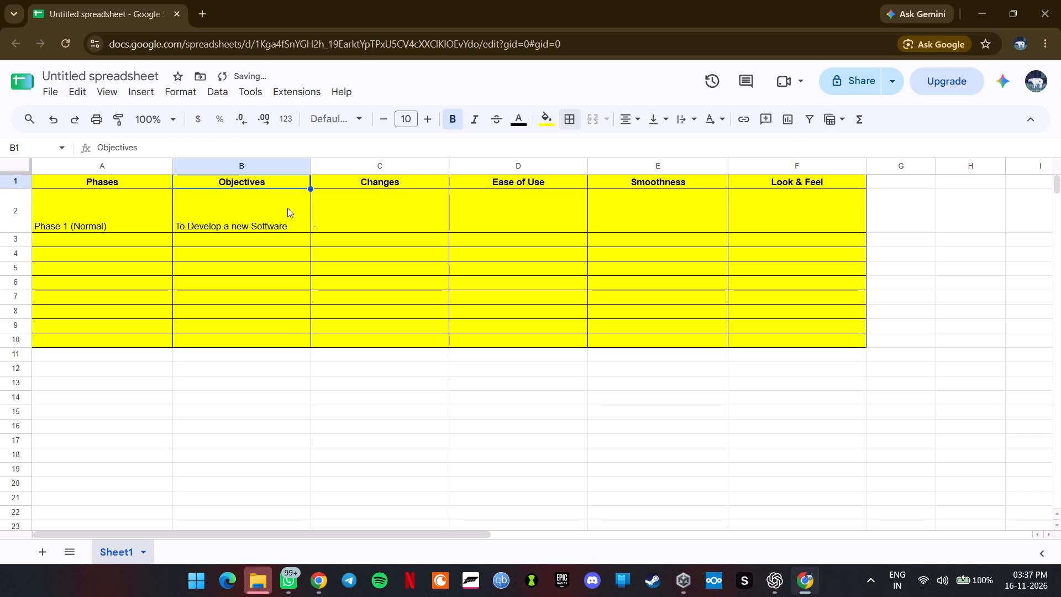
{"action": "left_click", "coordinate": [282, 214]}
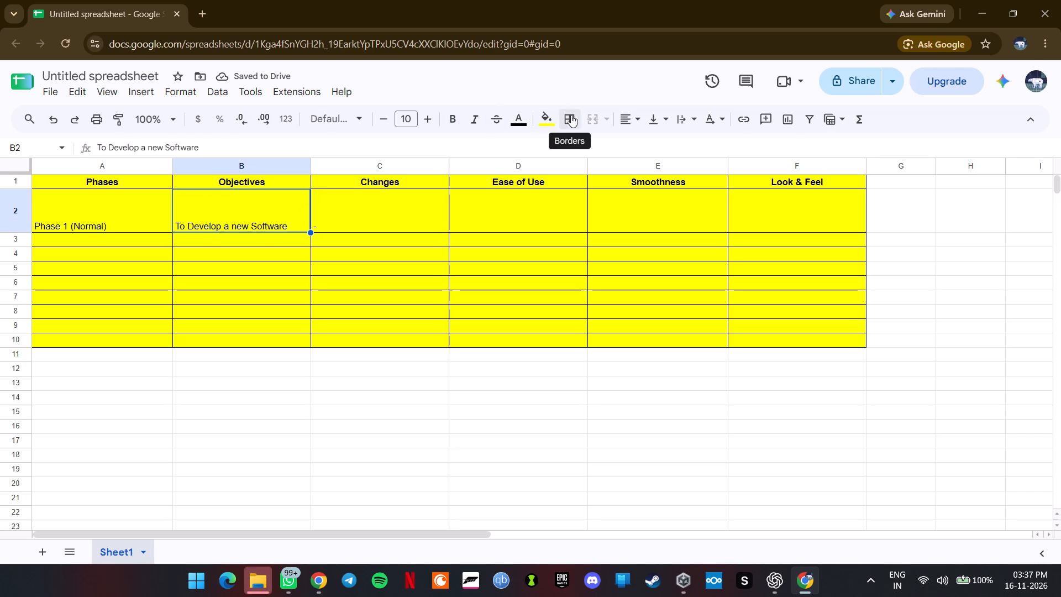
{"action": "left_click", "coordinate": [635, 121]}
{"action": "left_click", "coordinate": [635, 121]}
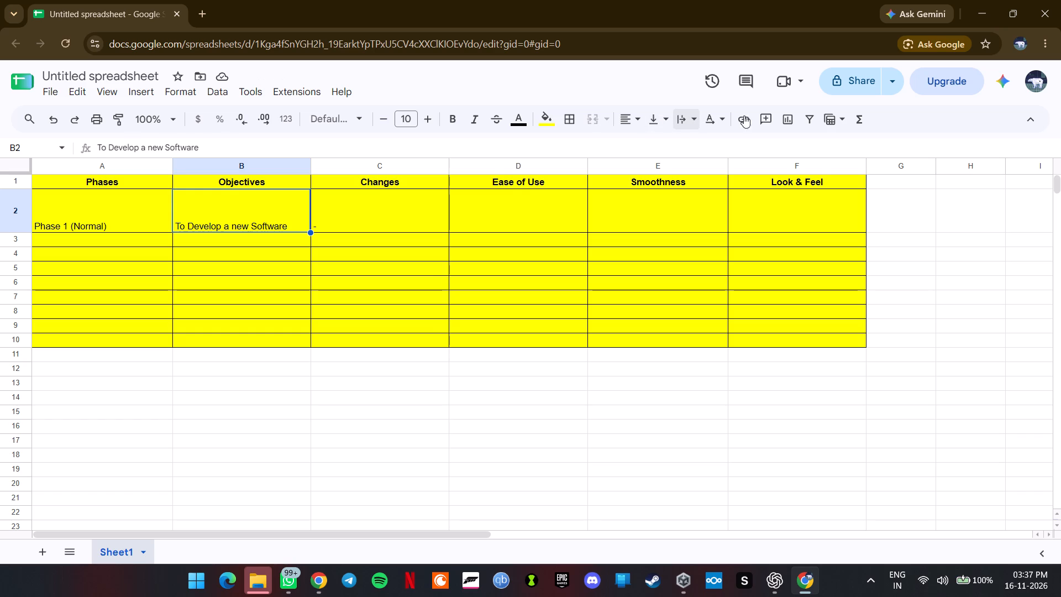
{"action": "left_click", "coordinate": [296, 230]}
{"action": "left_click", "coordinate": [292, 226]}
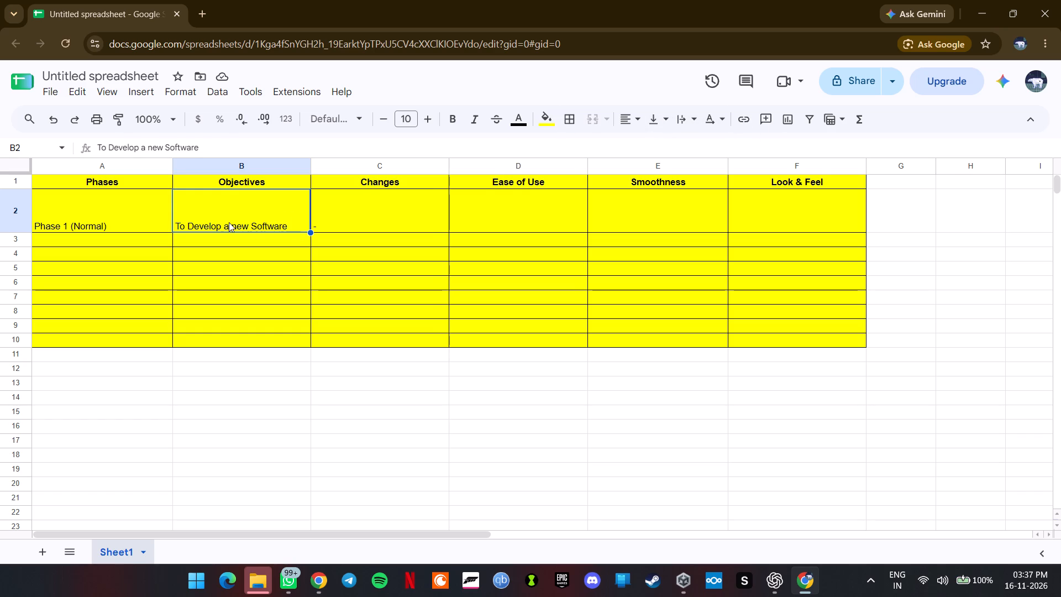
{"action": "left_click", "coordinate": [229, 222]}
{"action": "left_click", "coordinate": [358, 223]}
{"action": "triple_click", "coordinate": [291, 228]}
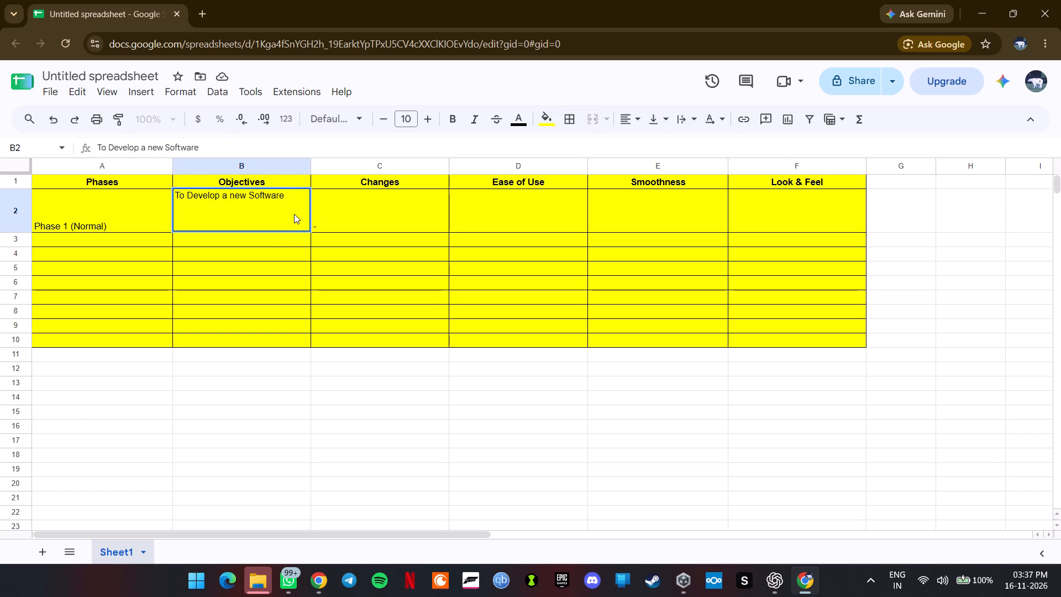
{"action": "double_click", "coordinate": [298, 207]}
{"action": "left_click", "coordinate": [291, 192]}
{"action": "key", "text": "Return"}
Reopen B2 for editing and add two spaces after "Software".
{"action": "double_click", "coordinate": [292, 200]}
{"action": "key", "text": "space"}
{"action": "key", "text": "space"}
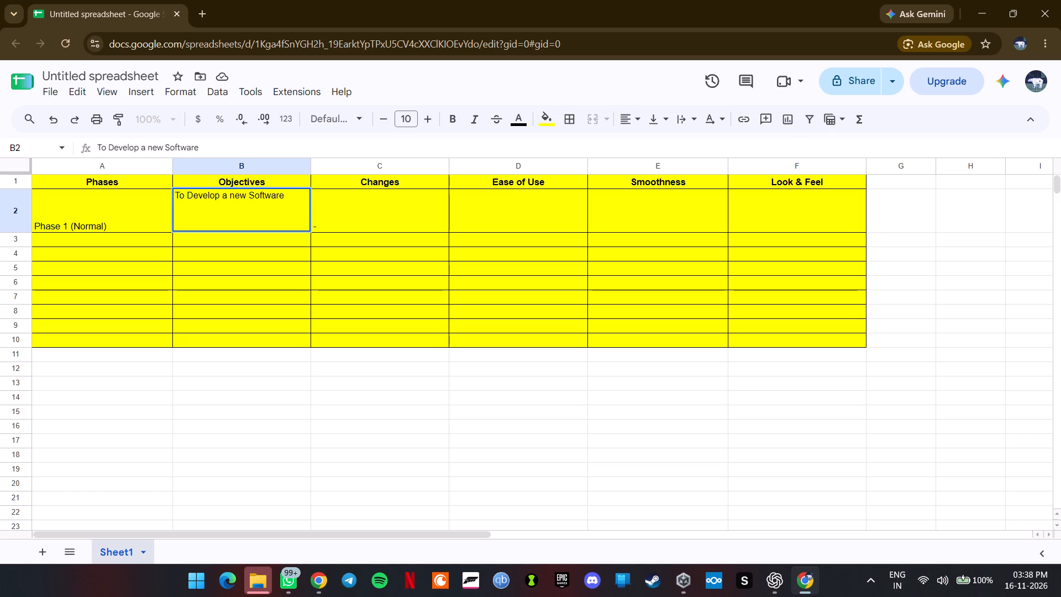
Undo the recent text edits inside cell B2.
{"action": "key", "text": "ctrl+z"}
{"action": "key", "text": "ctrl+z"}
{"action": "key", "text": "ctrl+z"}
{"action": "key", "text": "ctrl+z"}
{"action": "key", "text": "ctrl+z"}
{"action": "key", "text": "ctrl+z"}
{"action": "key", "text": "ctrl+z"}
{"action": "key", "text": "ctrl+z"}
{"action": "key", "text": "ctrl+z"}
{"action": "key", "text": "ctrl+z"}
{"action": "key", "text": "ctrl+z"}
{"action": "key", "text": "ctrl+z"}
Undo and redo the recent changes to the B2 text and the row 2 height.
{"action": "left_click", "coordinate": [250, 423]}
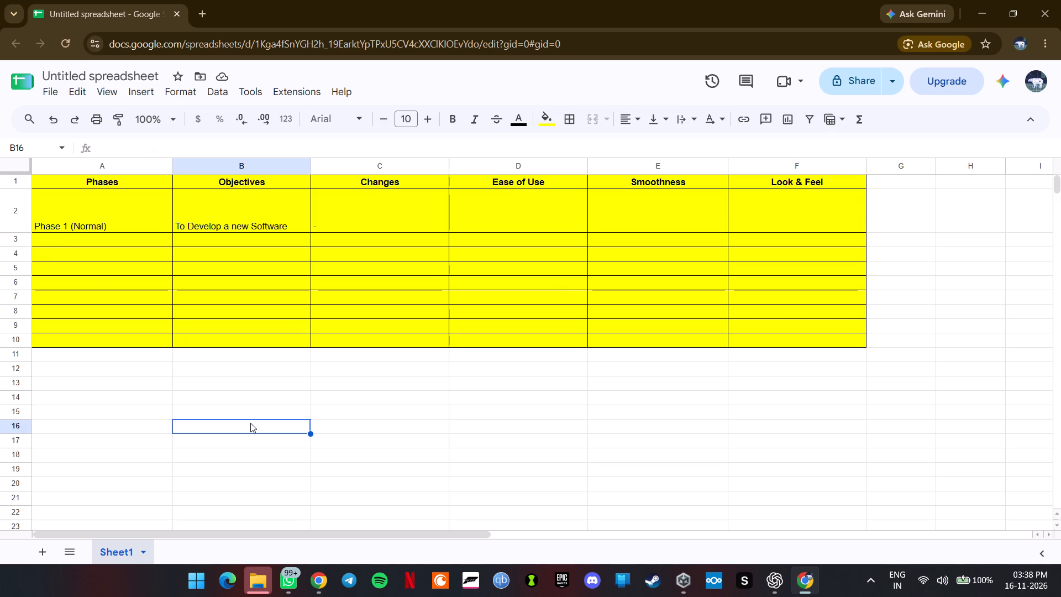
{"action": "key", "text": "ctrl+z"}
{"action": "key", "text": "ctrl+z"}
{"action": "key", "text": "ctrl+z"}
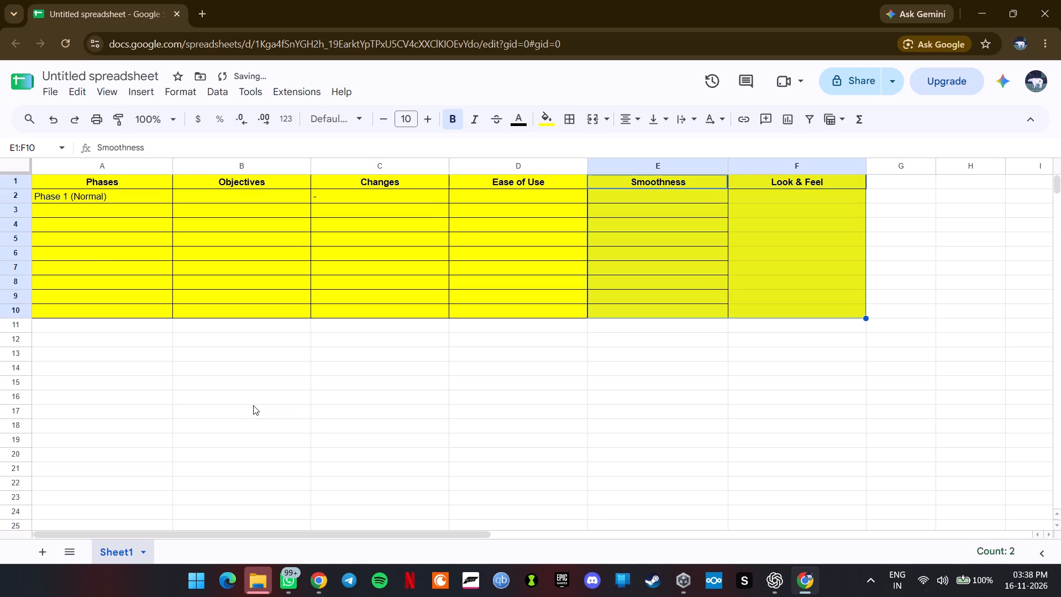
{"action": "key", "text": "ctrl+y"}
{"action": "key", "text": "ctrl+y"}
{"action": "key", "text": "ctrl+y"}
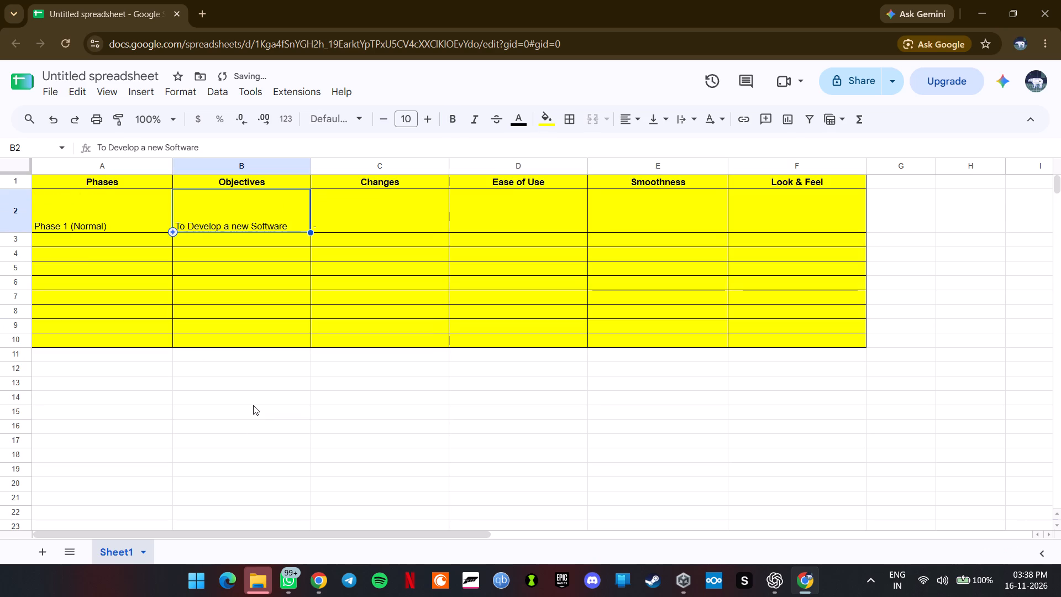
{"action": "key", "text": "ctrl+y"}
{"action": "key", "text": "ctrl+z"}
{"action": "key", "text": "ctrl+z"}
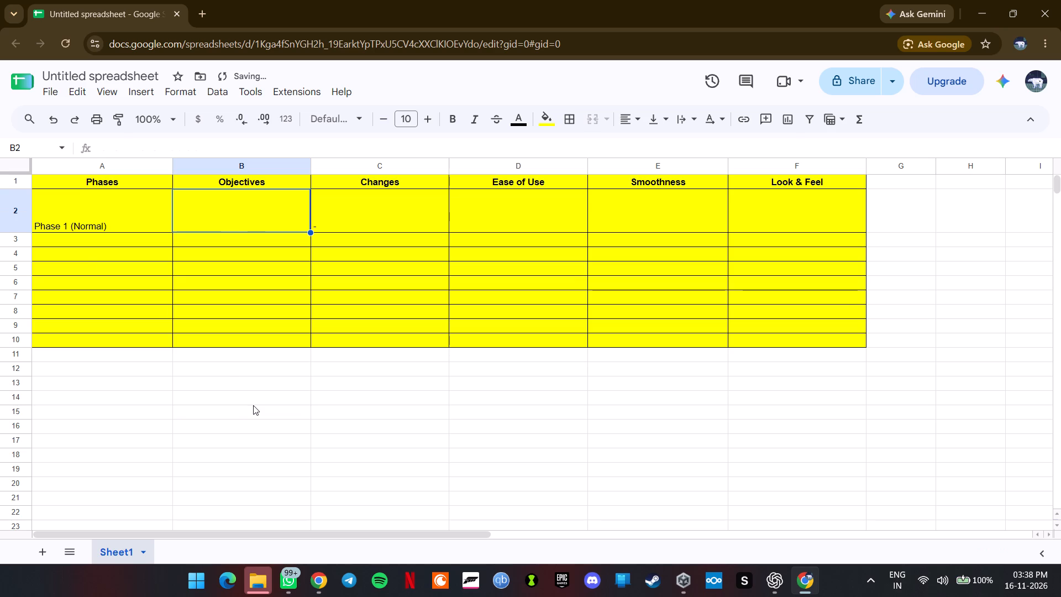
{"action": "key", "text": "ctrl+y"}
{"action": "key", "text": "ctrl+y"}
Copy the full objective text inside cell B2.
{"action": "left_click", "coordinate": [291, 228]}
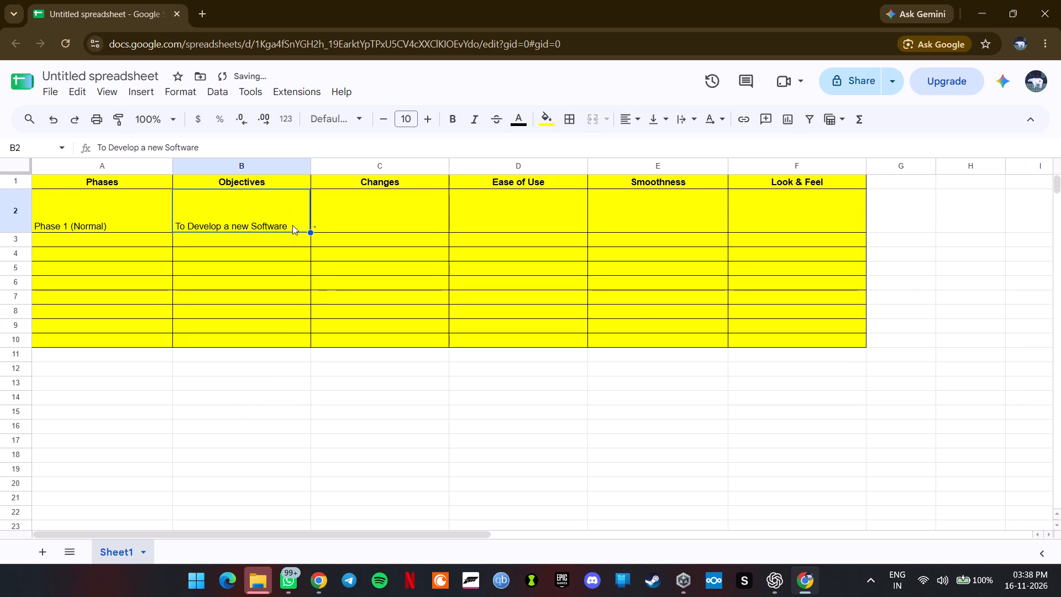
{"action": "double_click", "coordinate": [289, 218]}
{"action": "left_click_drag", "start_coordinate": [303, 196], "coordinate": [174, 201]}
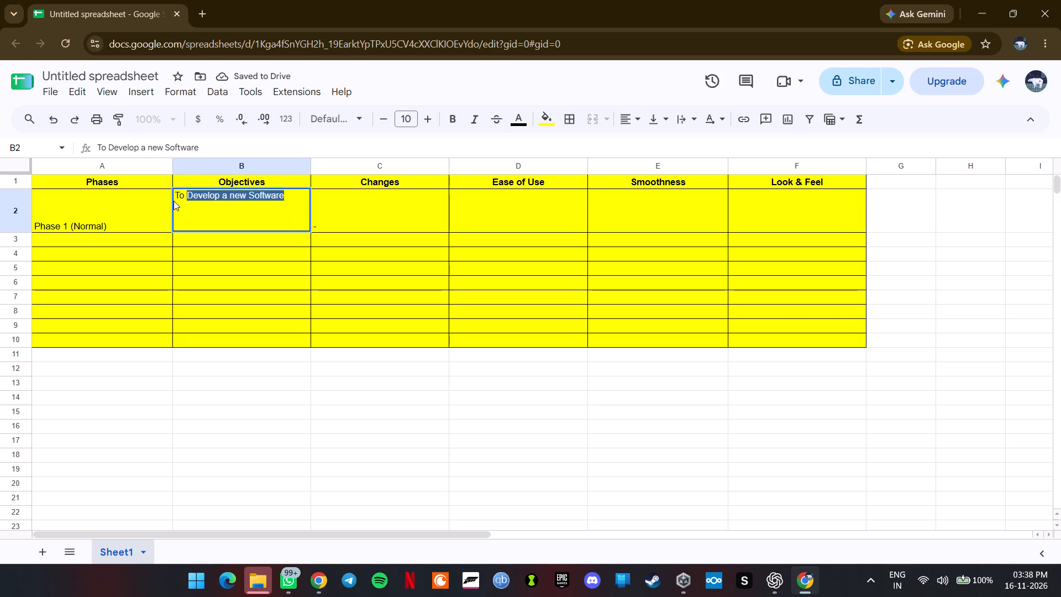
{"action": "key", "text": "ctrl+c"}
Undo the B2 text entry and the row 2 height increase.
{"action": "key", "text": "ctrl+z"}
{"action": "key", "text": "ctrl+z"}
{"action": "key", "text": "ctrl+z"}
{"action": "key", "text": "ctrl+z"}
{"action": "key", "text": "ctrl+z"}
{"action": "key", "text": "ctrl+z"}
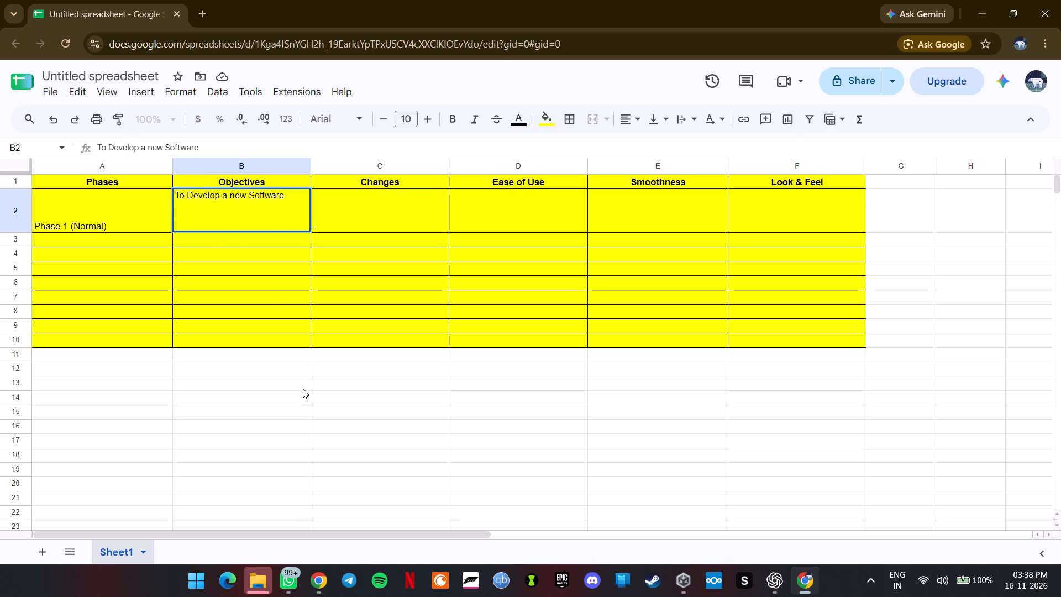
{"action": "left_click", "coordinate": [303, 391]}
{"action": "key", "text": "ctrl+z"}
{"action": "key", "text": "ctrl+z"}
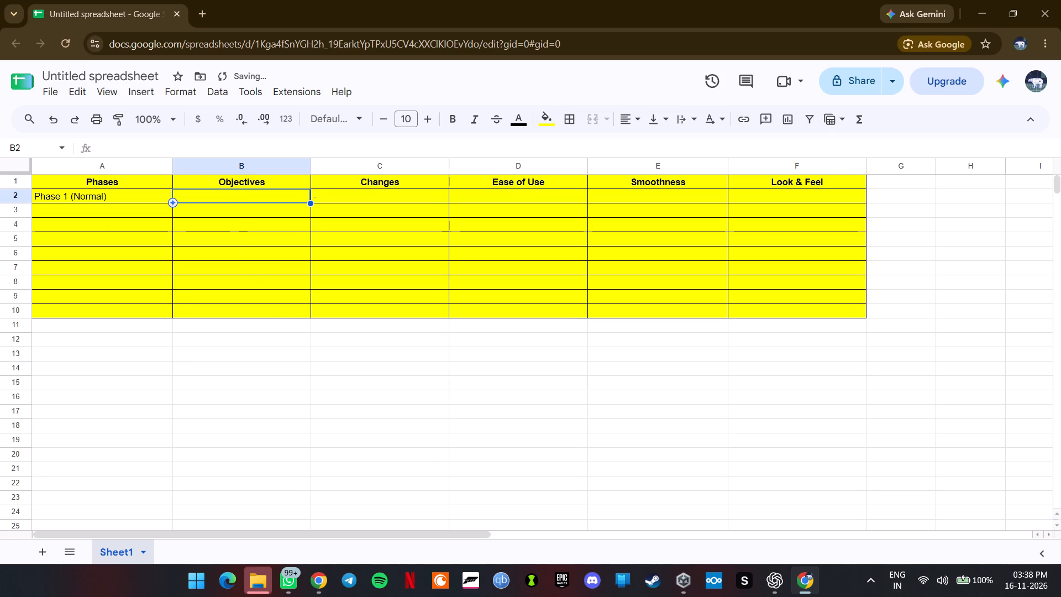
Paste the copied objective "To Develop a new Software" into cell B2.
{"action": "left_click", "coordinate": [231, 196]}
{"action": "key", "text": "ctrl+v"}
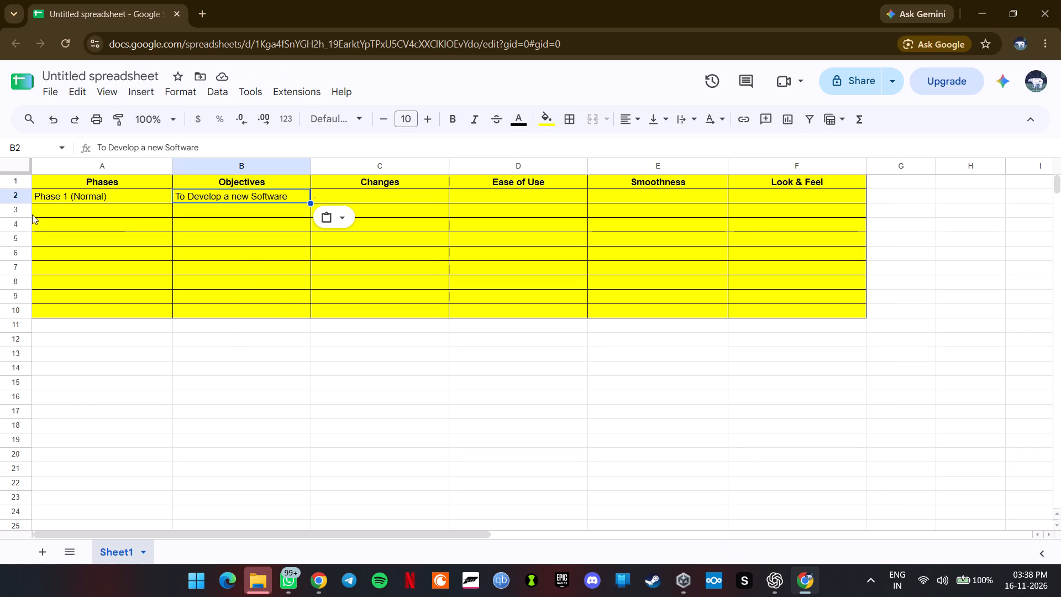
Enter "in quick search" in cell B3 below the objective.
{"action": "left_click", "coordinate": [232, 213]}
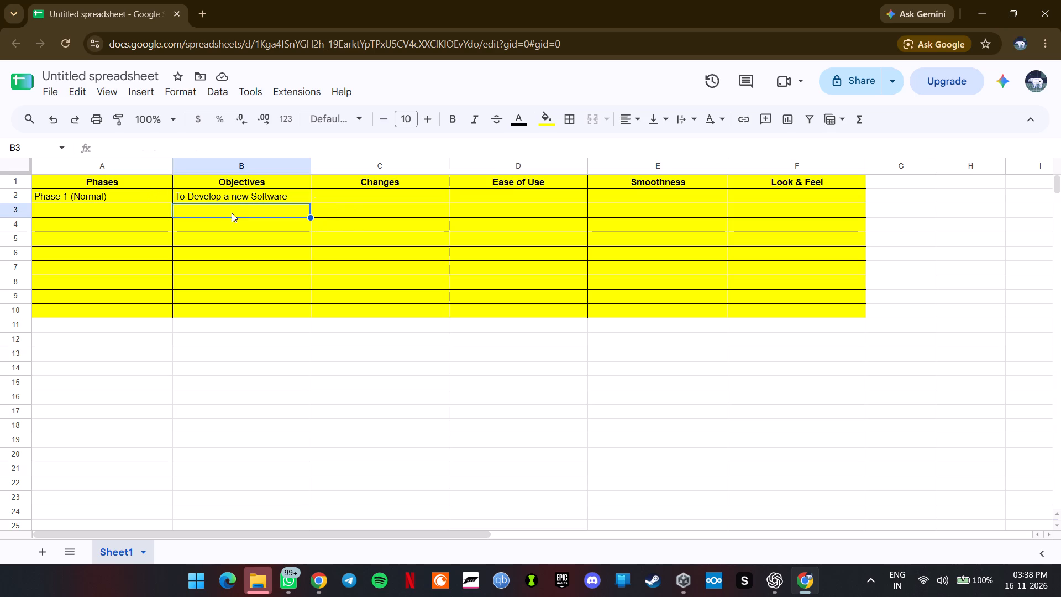
{"action": "left_click", "coordinate": [289, 197]}
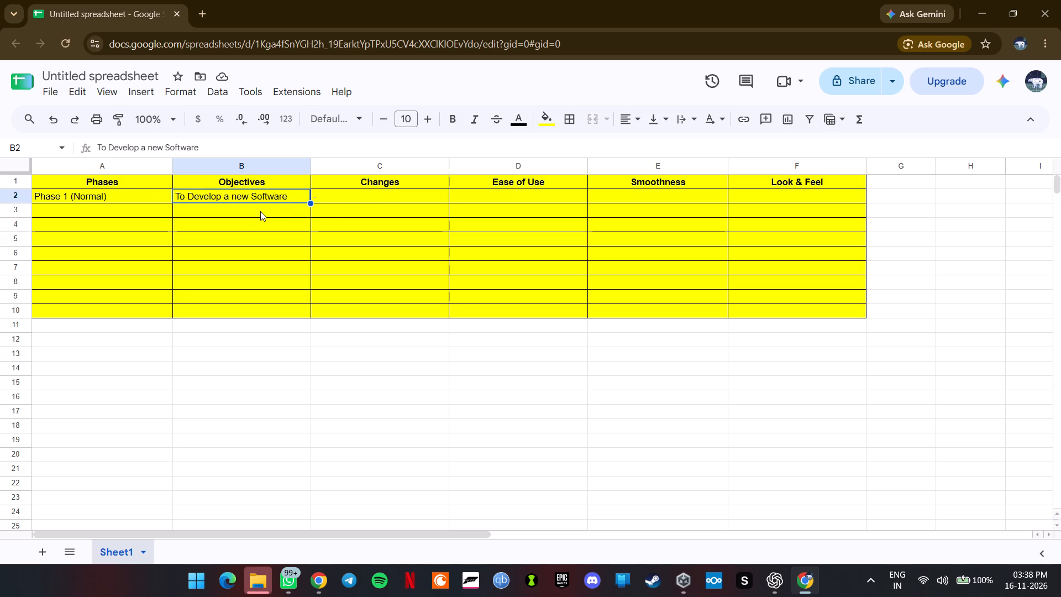
{"action": "left_click", "coordinate": [260, 211]}
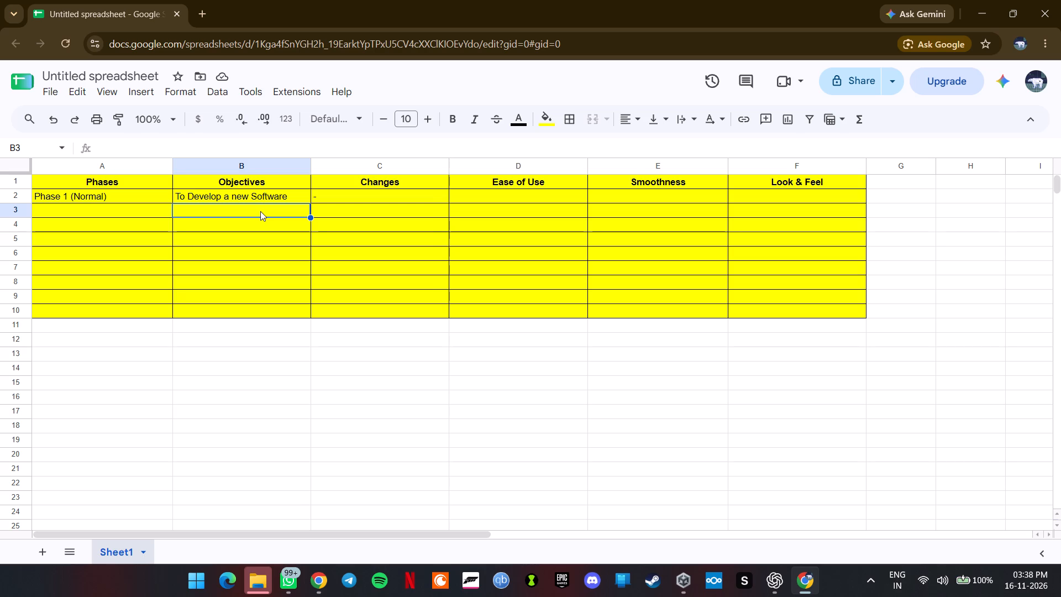
{"action": "type", "text": "as"}
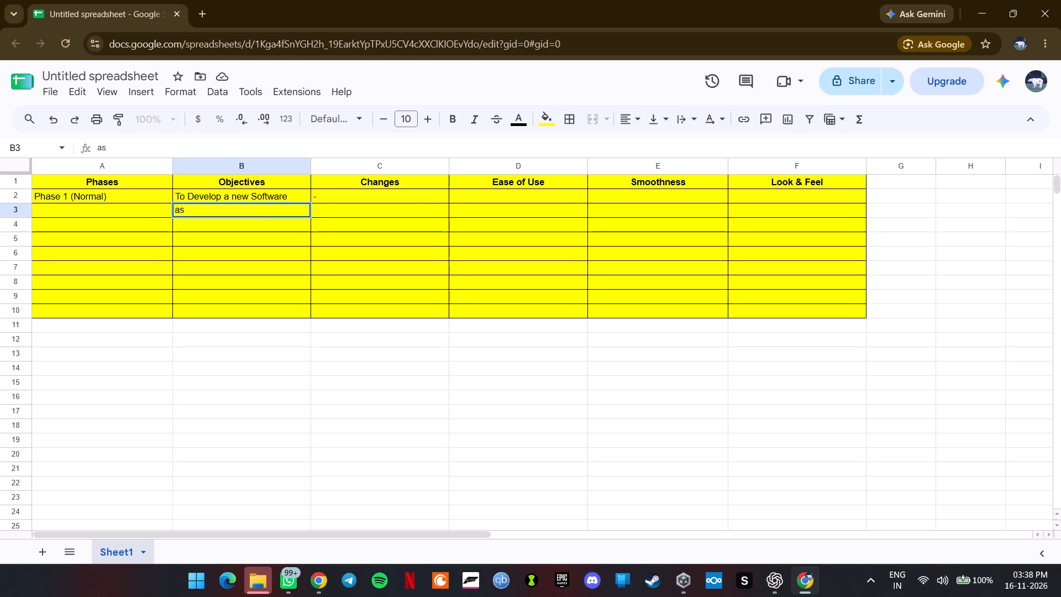
{"action": "key", "text": "BackSpace"}
{"action": "key", "text": "BackSpace"}
{"action": "type", "text": "in"}
{"action": "key", "text": "space"}
{"action": "type", "text": "quick search"}
{"action": "key", "text": "space"}
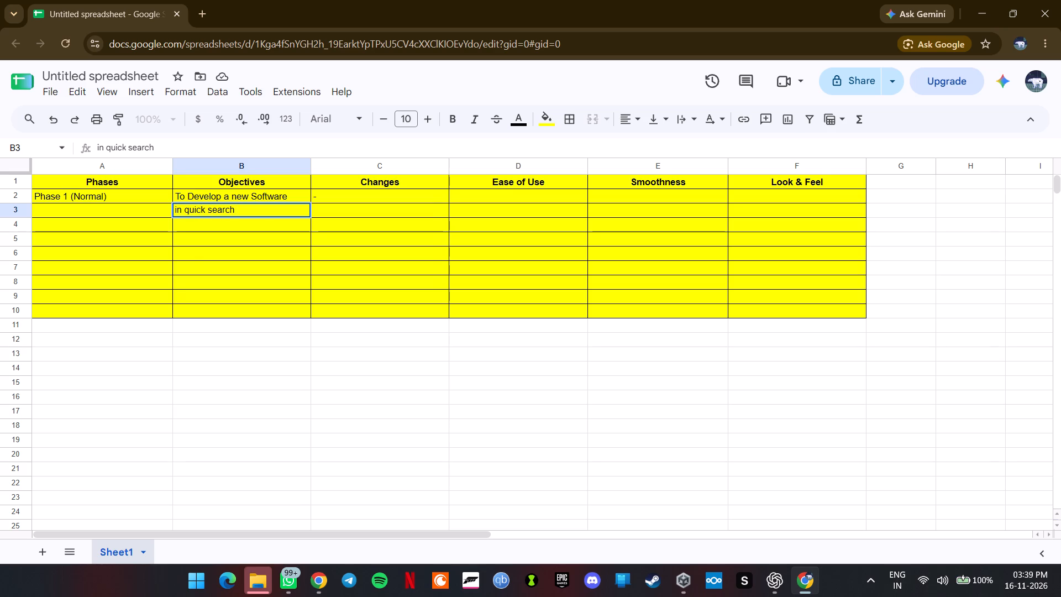
{"action": "left_click", "coordinate": [189, 224]}
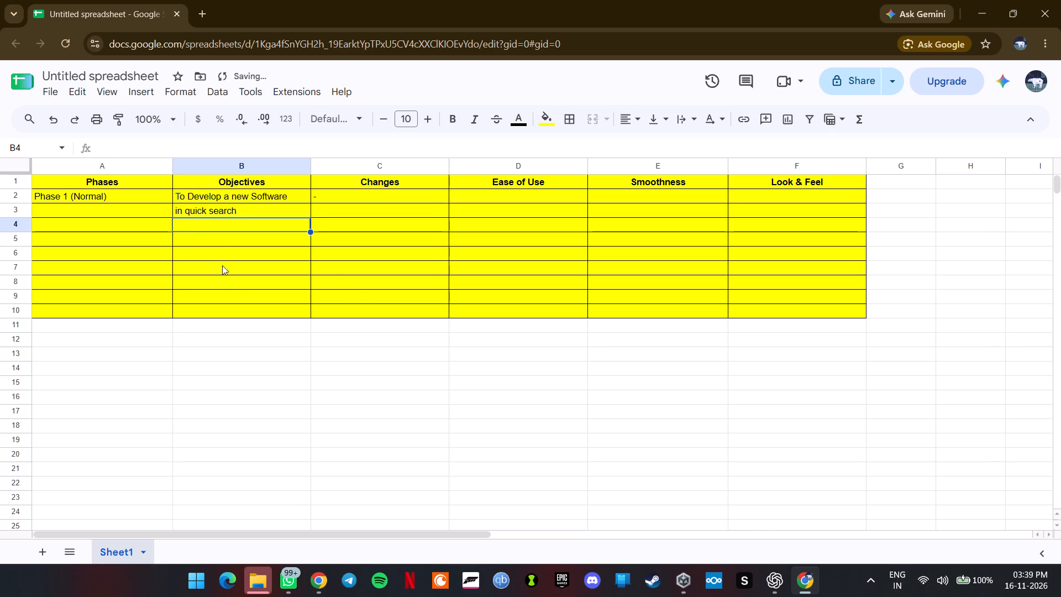
Replace "in" with "from" in cell B3 so it reads "from quick search".
{"action": "double_click", "coordinate": [180, 206]}
{"action": "left_click", "coordinate": [182, 208]}
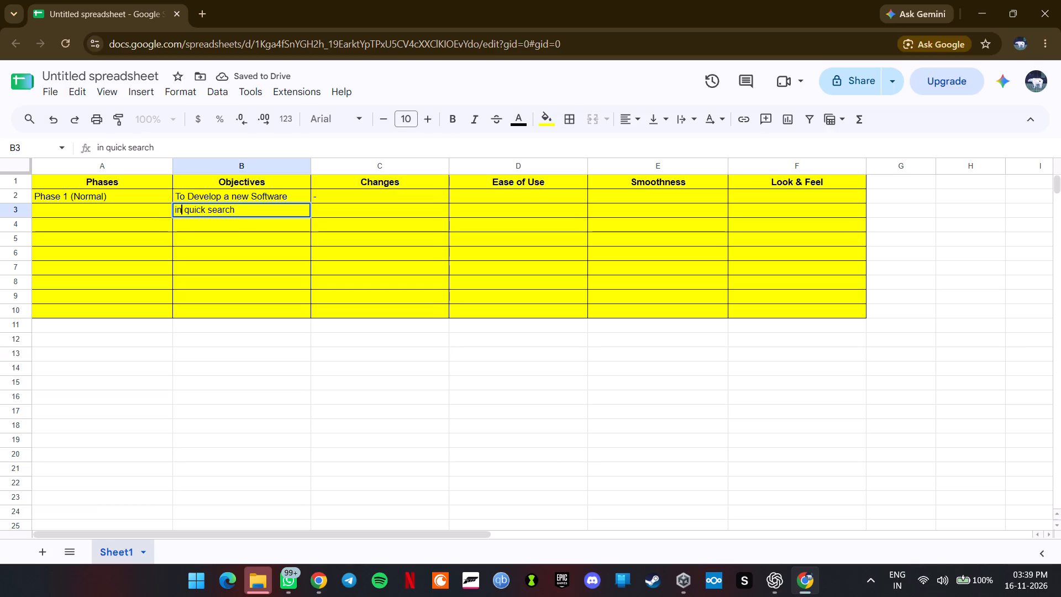
{"action": "key", "text": "BackSpace"}
{"action": "key", "text": "BackSpace"}
{"action": "type", "text": "from"}
{"action": "left_click", "coordinate": [190, 234]}
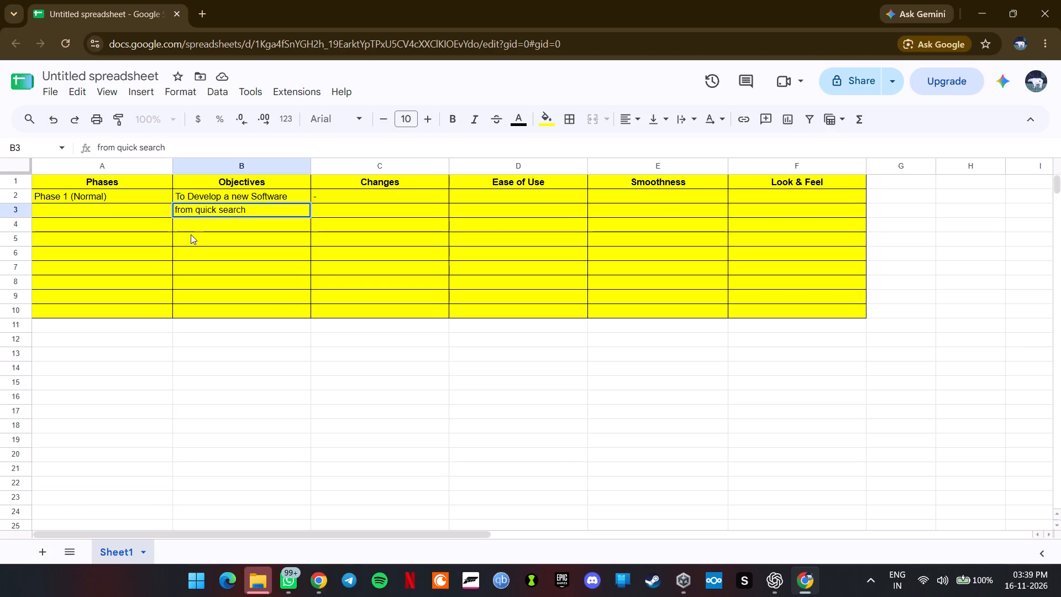
{"action": "left_click", "coordinate": [202, 223]}
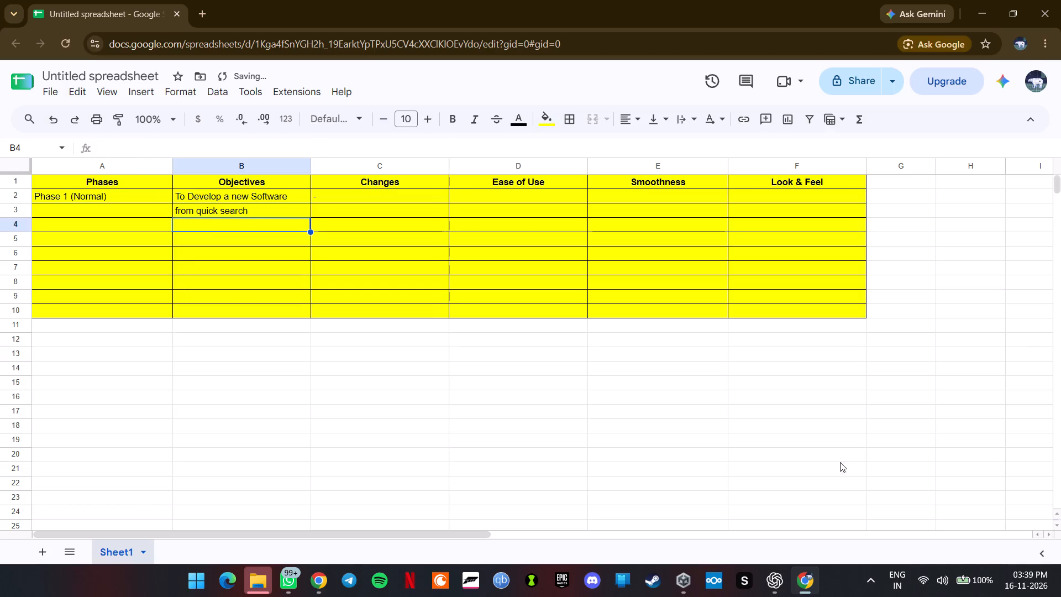
Glance at the emergio.in homepage, return to the spreadsheet and enter "from top bar" in cell B4.
{"action": "left_click", "coordinate": [815, 584]}
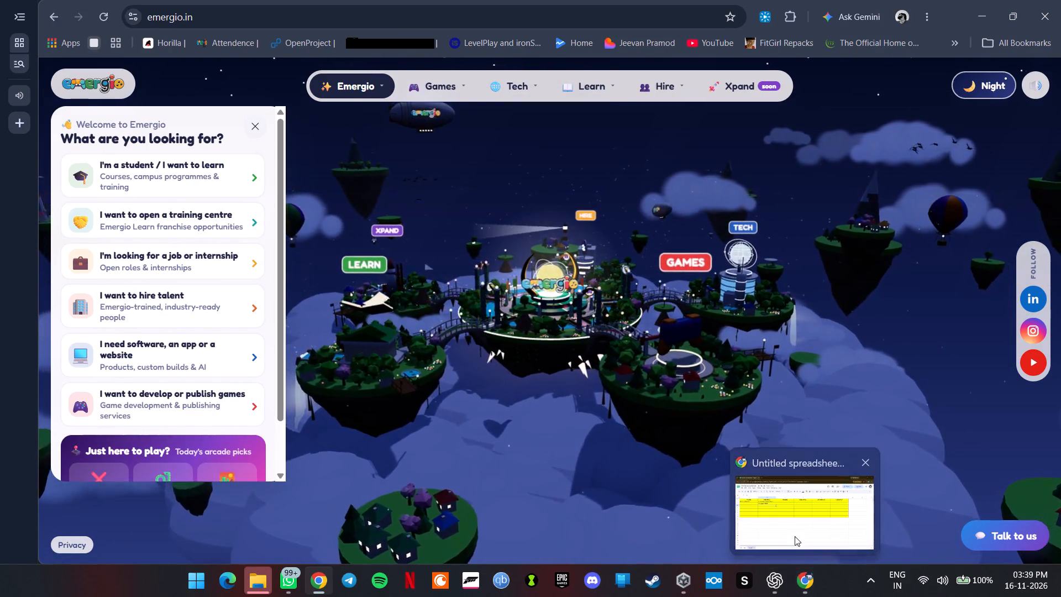
{"action": "left_click", "coordinate": [795, 536]}
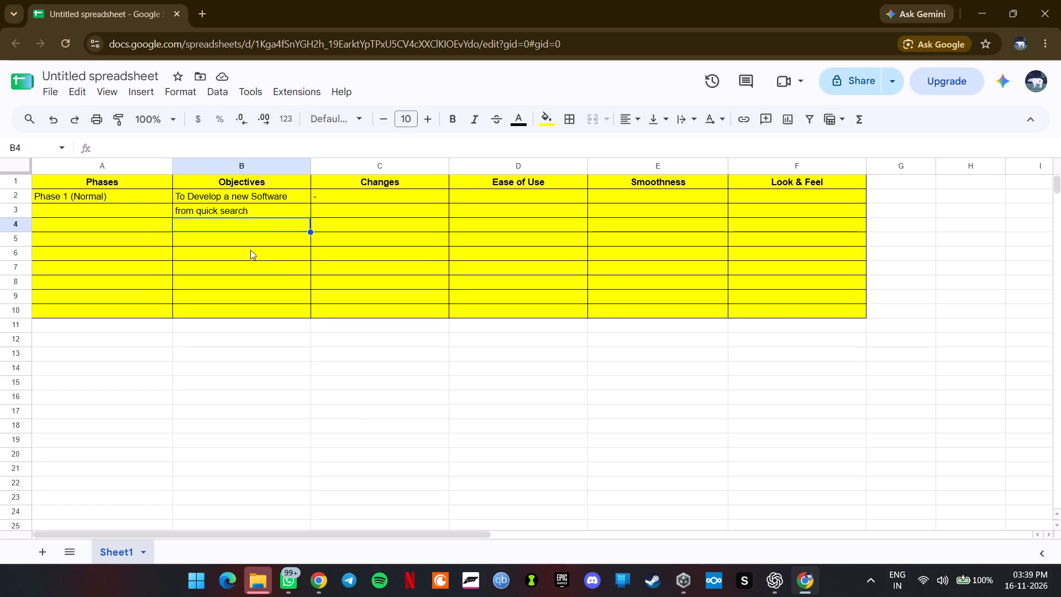
{"action": "type", "text": "from to"}
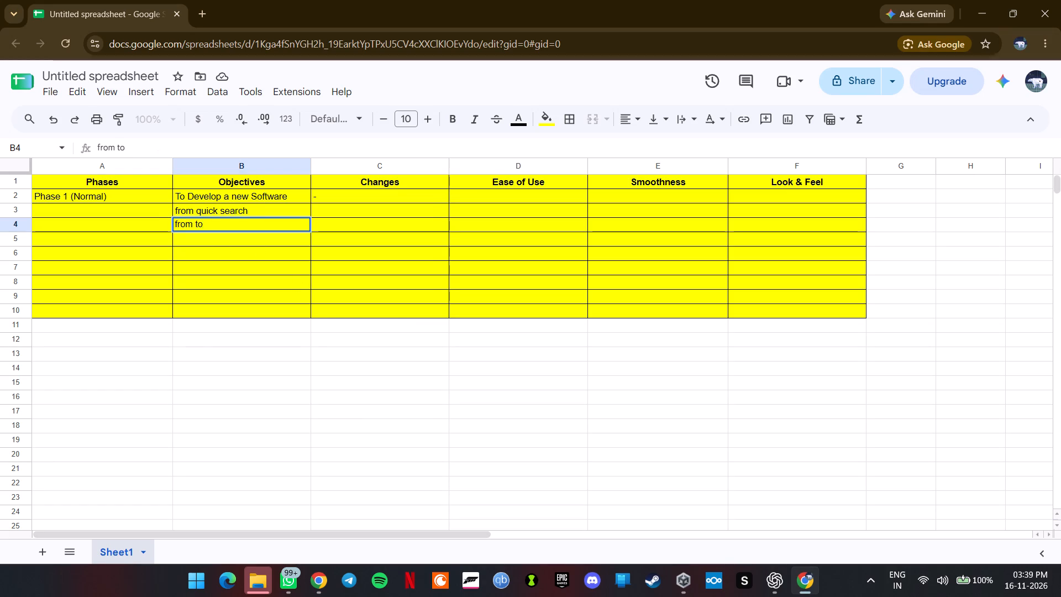
{"action": "type", "text": "p bar"}
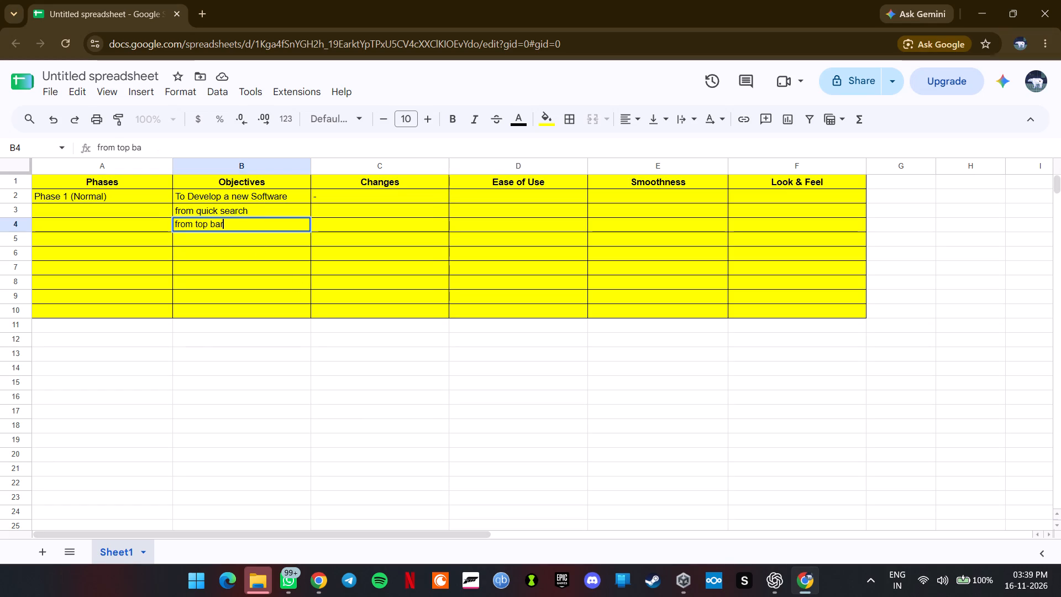
{"action": "key", "text": "space"}
{"action": "left_click", "coordinate": [208, 247]}
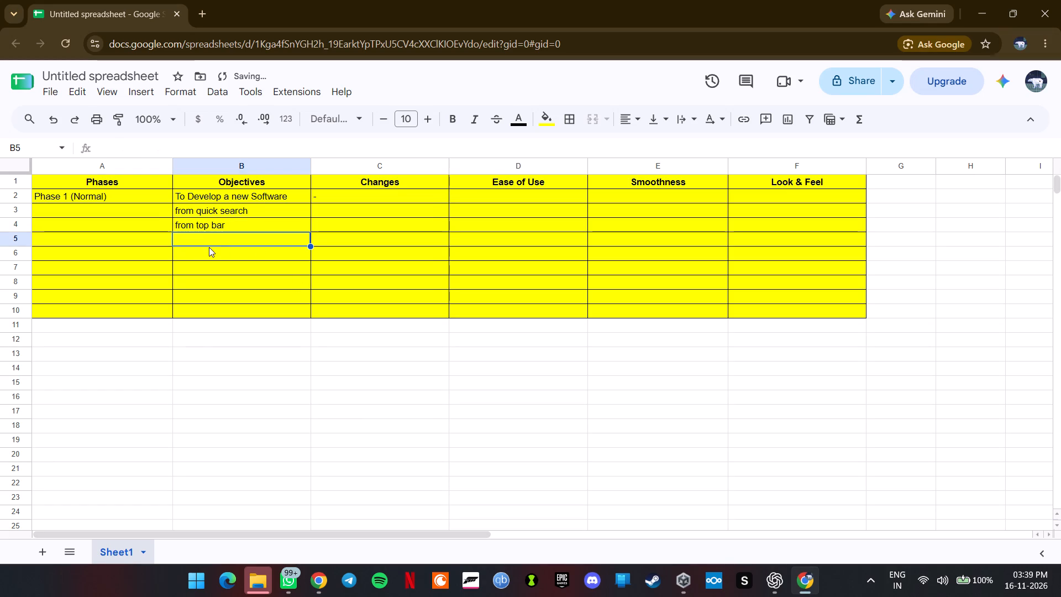
Enter "from the actual 3d world" in cell B5.
{"action": "type", "text": "from"}
{"action": "key", "text": "space"}
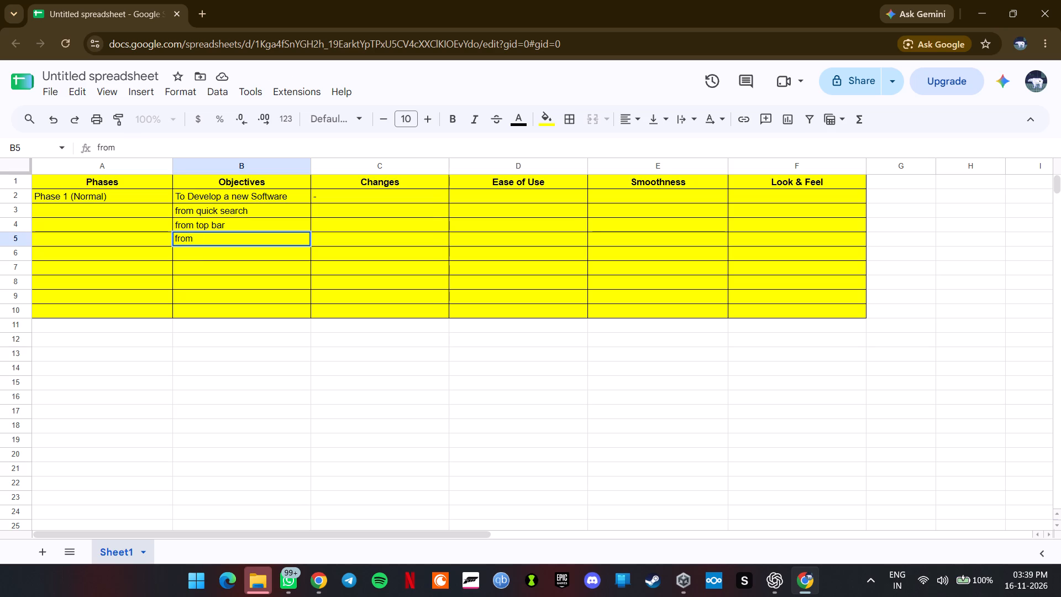
{"action": "type", "text": "the actual"}
{"action": "key", "text": "space"}
{"action": "type", "text": "3d world"}
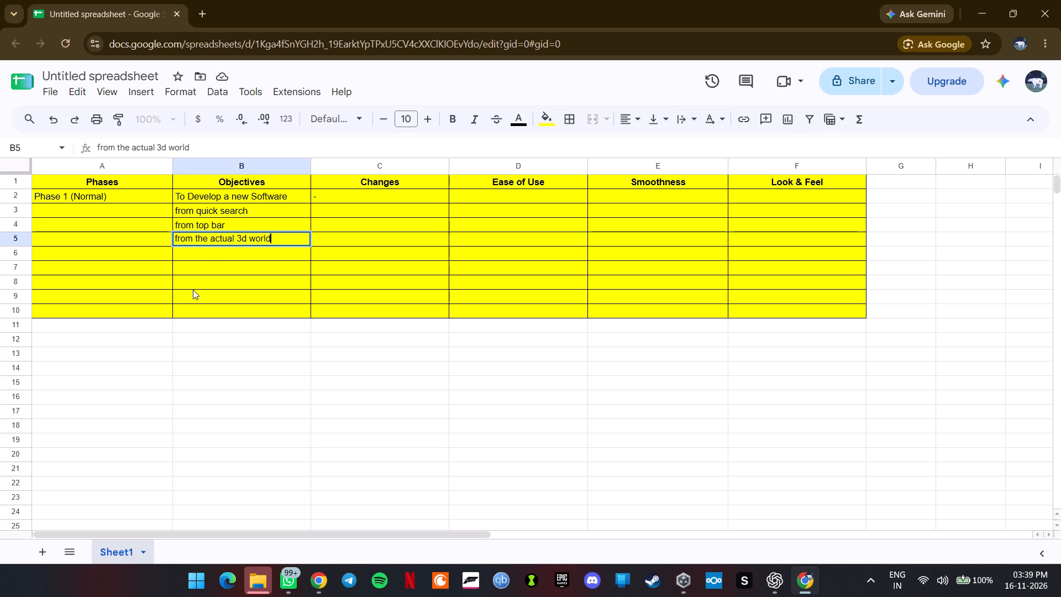
{"action": "left_click", "coordinate": [222, 361]}
Remove all borders from cells A2 to A5 in the Phases column.
{"action": "left_click_drag", "start_coordinate": [108, 198], "coordinate": [113, 216]}
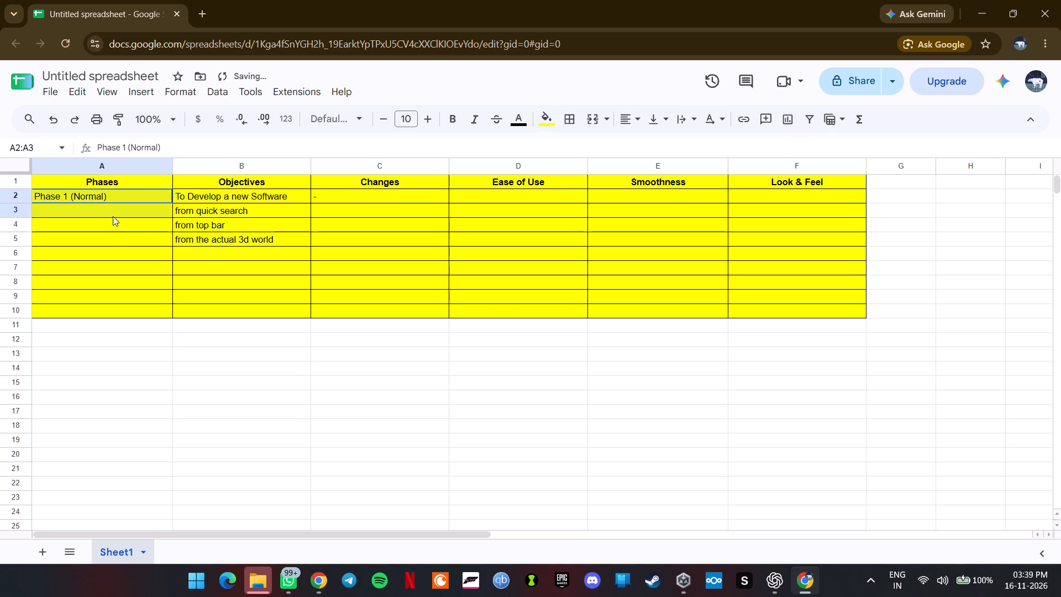
{"action": "left_click_drag", "start_coordinate": [113, 216], "coordinate": [119, 238]}
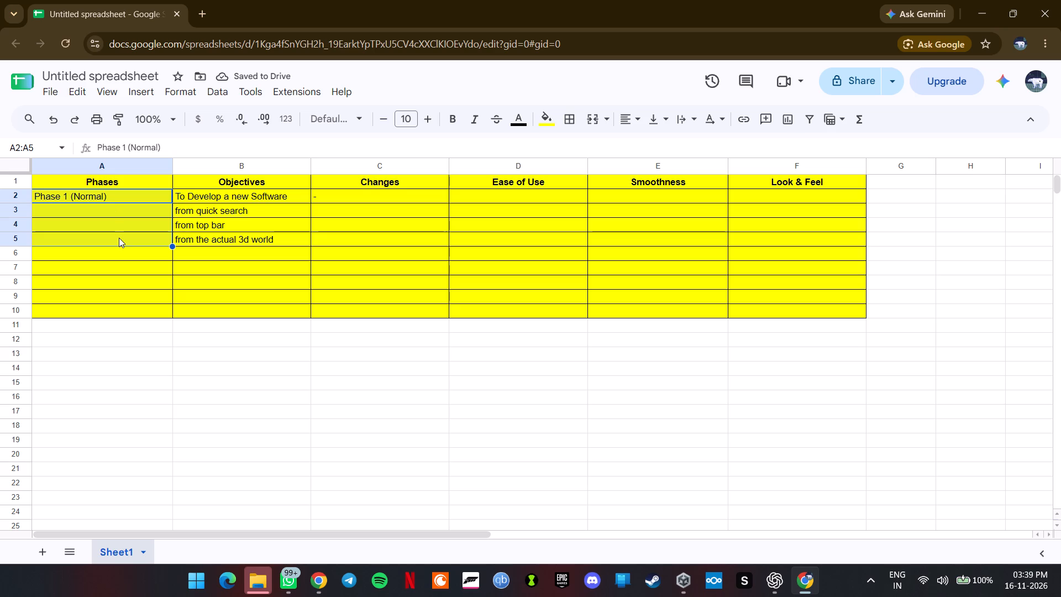
{"action": "left_click", "coordinate": [574, 124]}
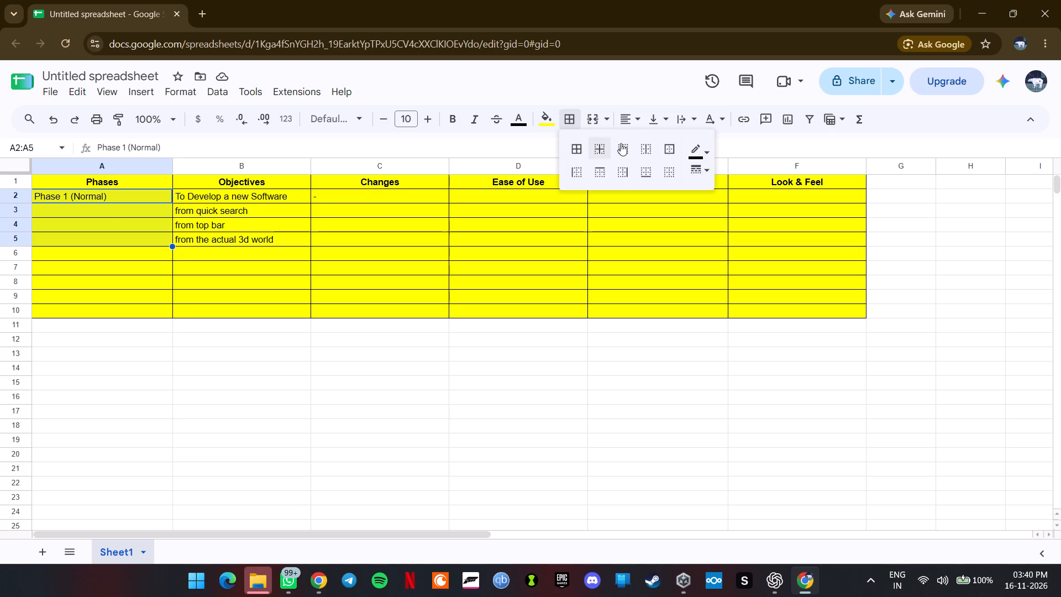
{"action": "left_click", "coordinate": [669, 171]}
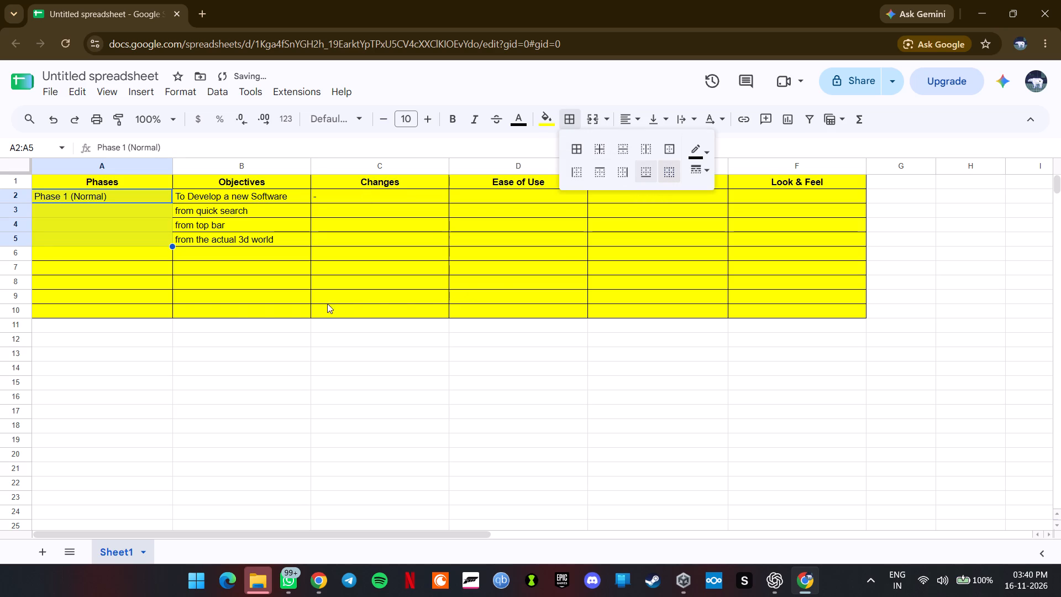
Apply all borders to cells B2 to B5 in the Objectives column.
{"action": "left_click_drag", "start_coordinate": [219, 193], "coordinate": [220, 216]}
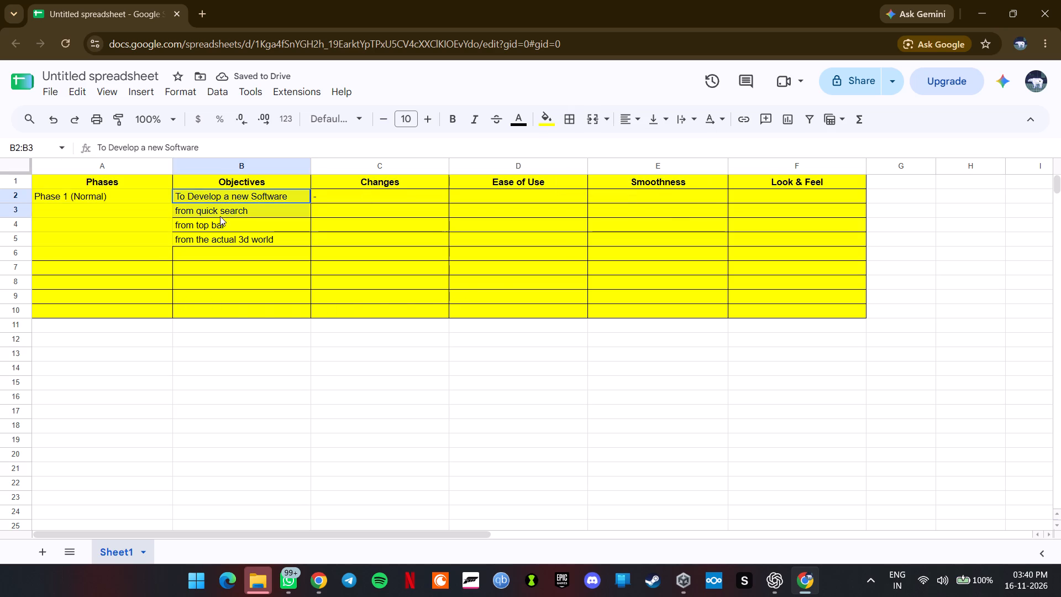
{"action": "left_click_drag", "start_coordinate": [220, 216], "coordinate": [217, 237]}
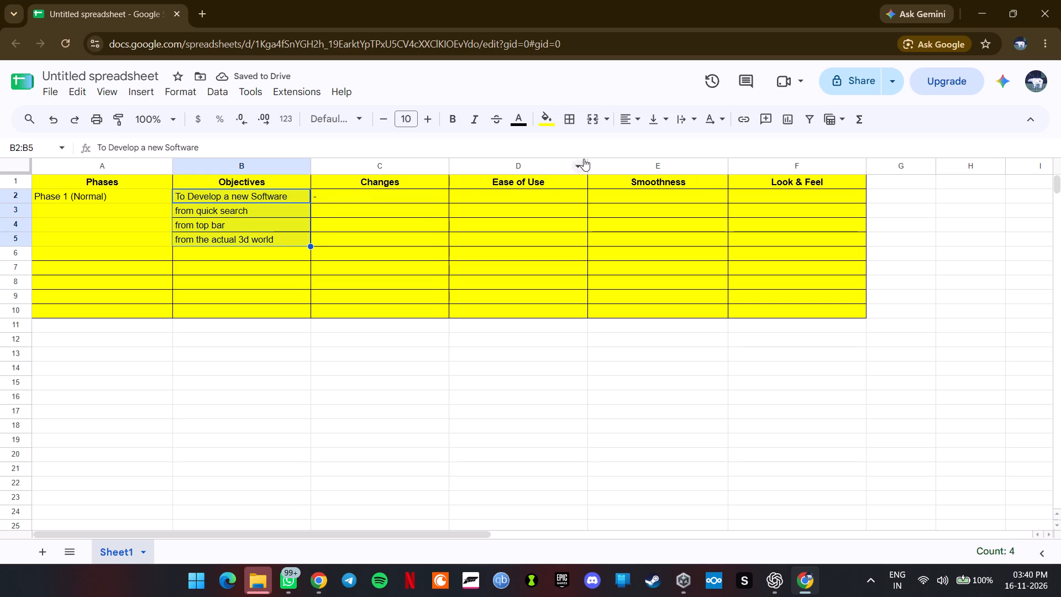
{"action": "left_click", "coordinate": [598, 116]}
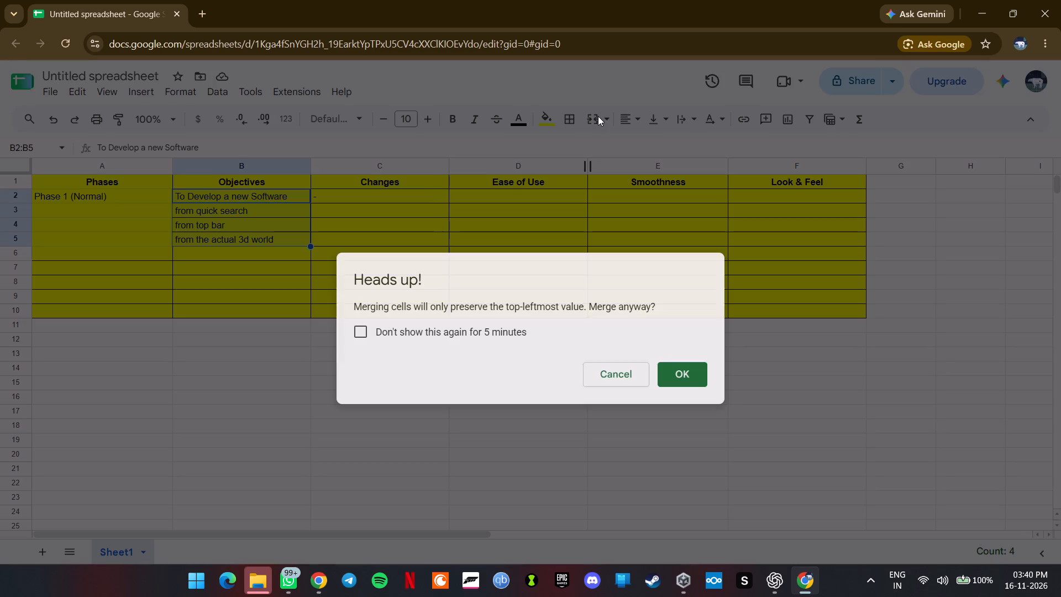
{"action": "left_click", "coordinate": [695, 276]}
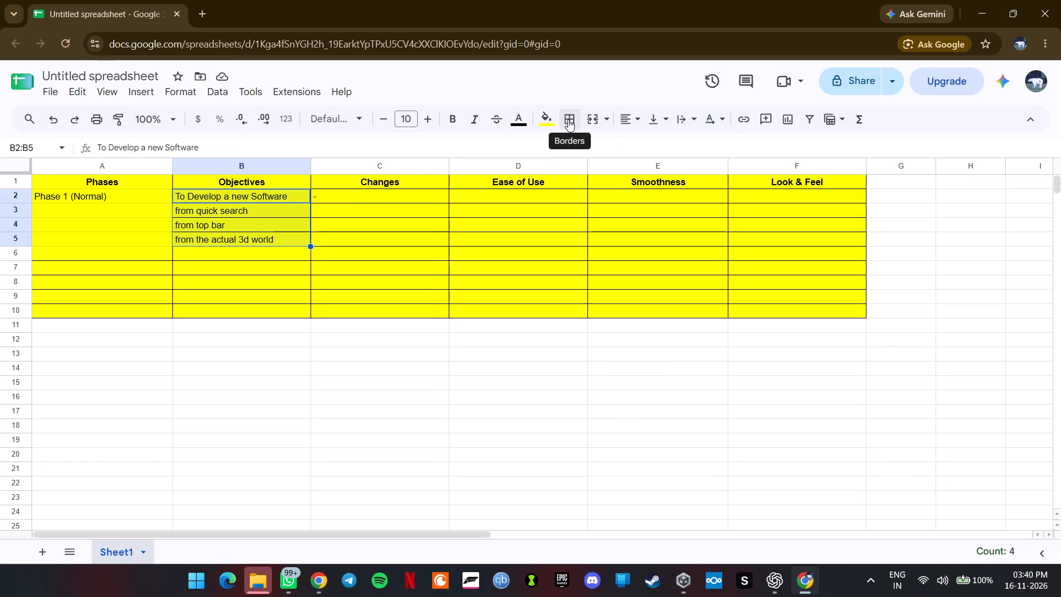
{"action": "left_click", "coordinate": [568, 119]}
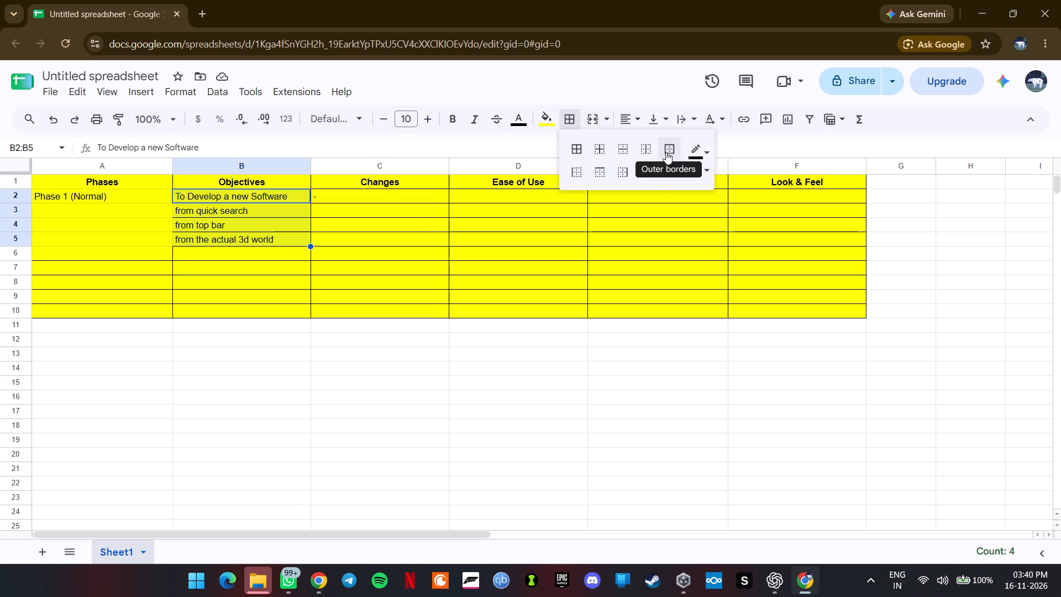
{"action": "left_click", "coordinate": [582, 153]}
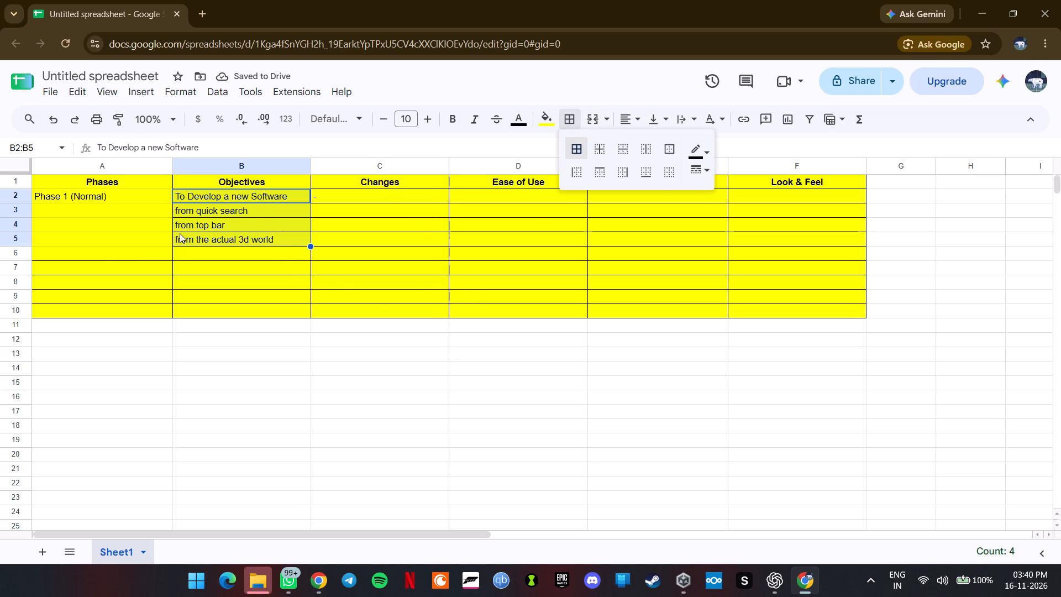
Apply all borders to cell A6 in the Phases column.
{"action": "left_click", "coordinate": [99, 255]}
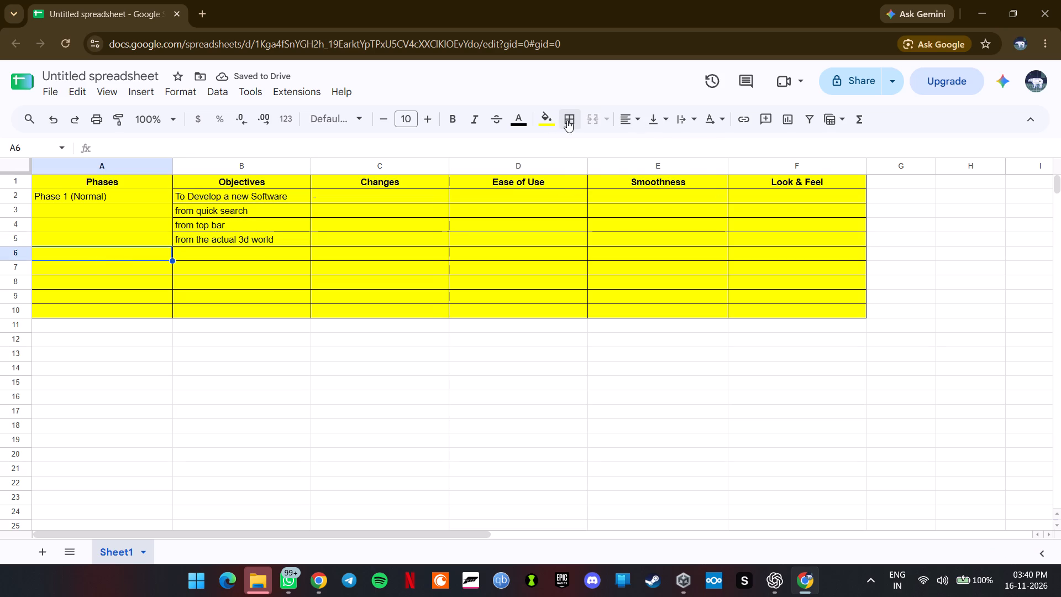
{"action": "left_click", "coordinate": [571, 119]}
{"action": "left_click", "coordinate": [335, 352]}
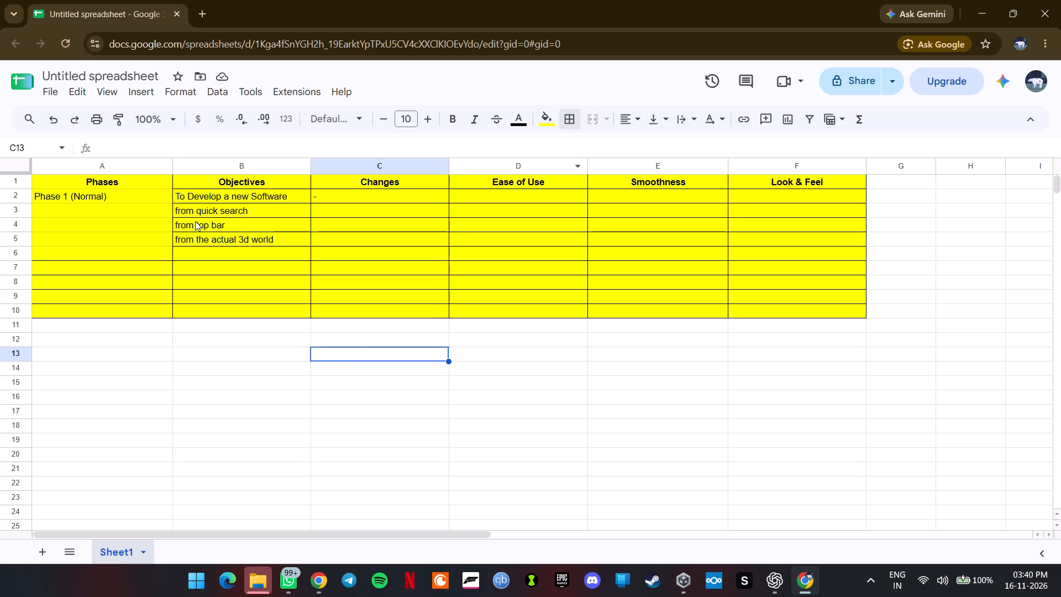
{"action": "left_click", "coordinate": [151, 256]}
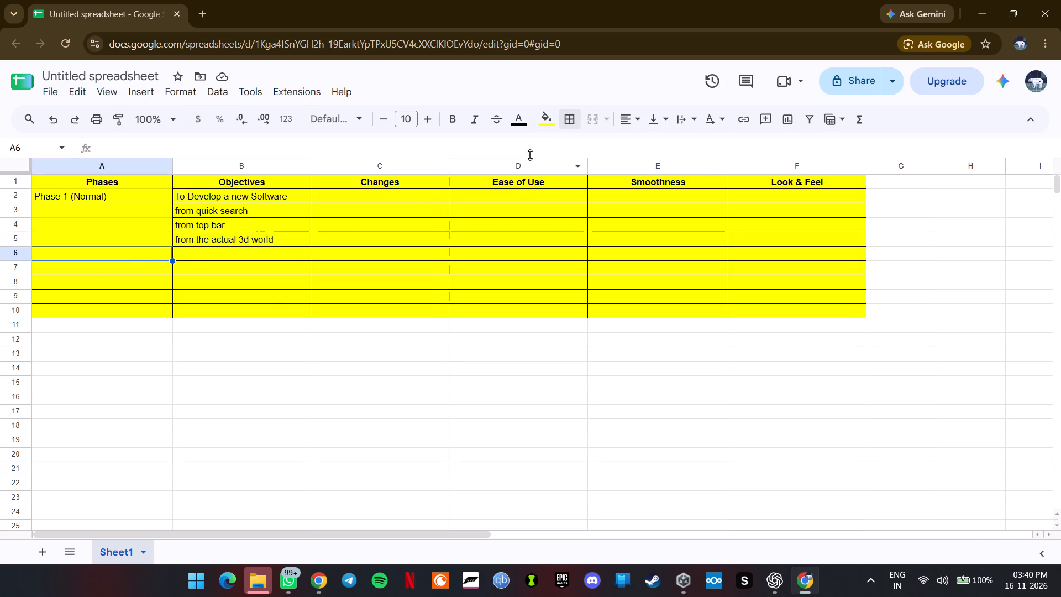
{"action": "left_click", "coordinate": [577, 119]}
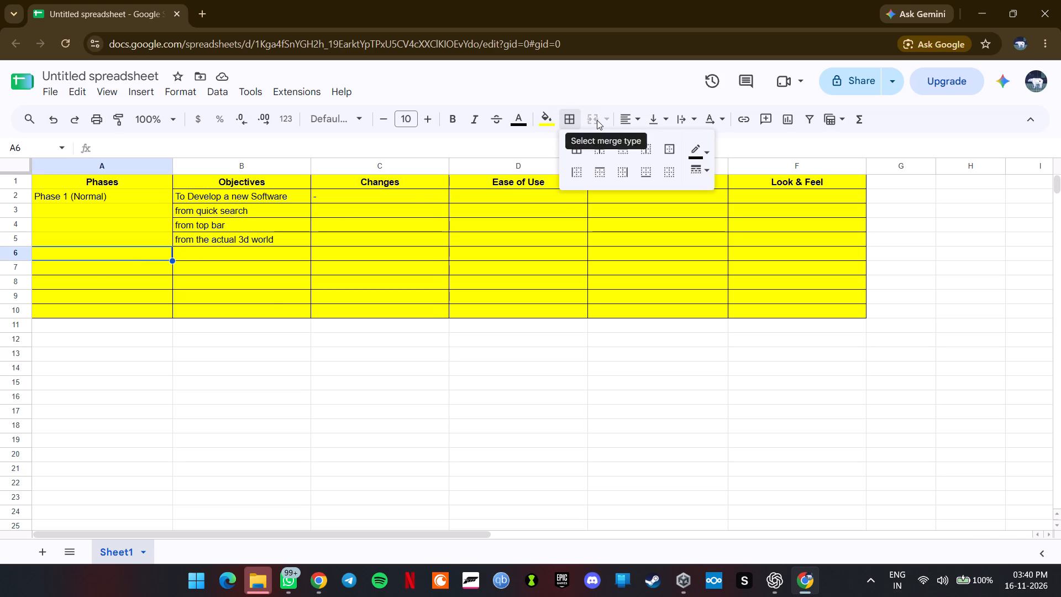
{"action": "left_click", "coordinate": [579, 155]}
{"action": "left_click", "coordinate": [424, 352]}
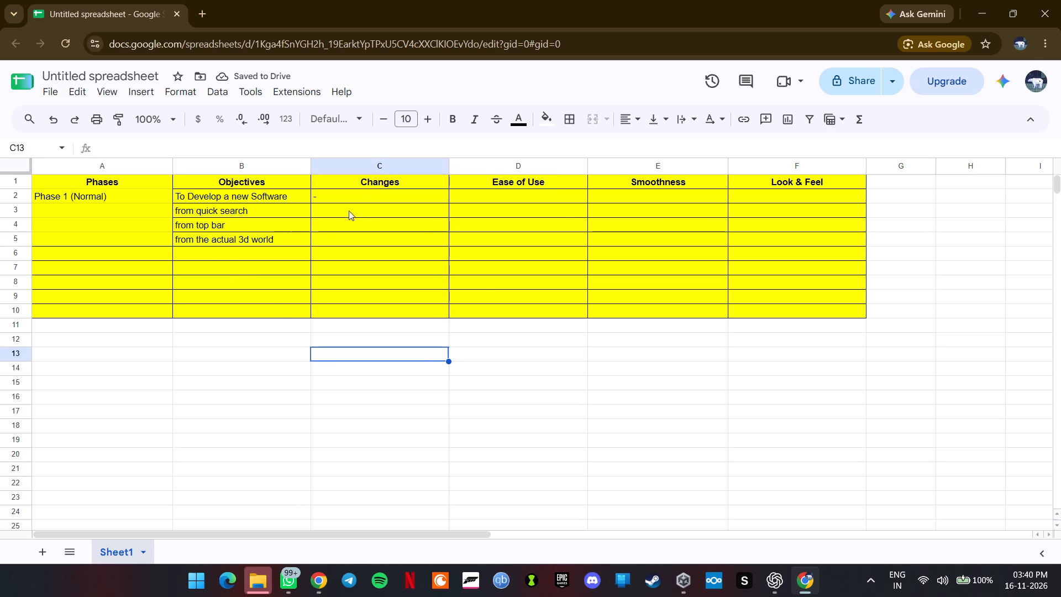
Enter "-" in cells C3, C4 and C5 of the Changes column.
{"action": "left_click", "coordinate": [363, 200]}
{"action": "left_click", "coordinate": [363, 214]}
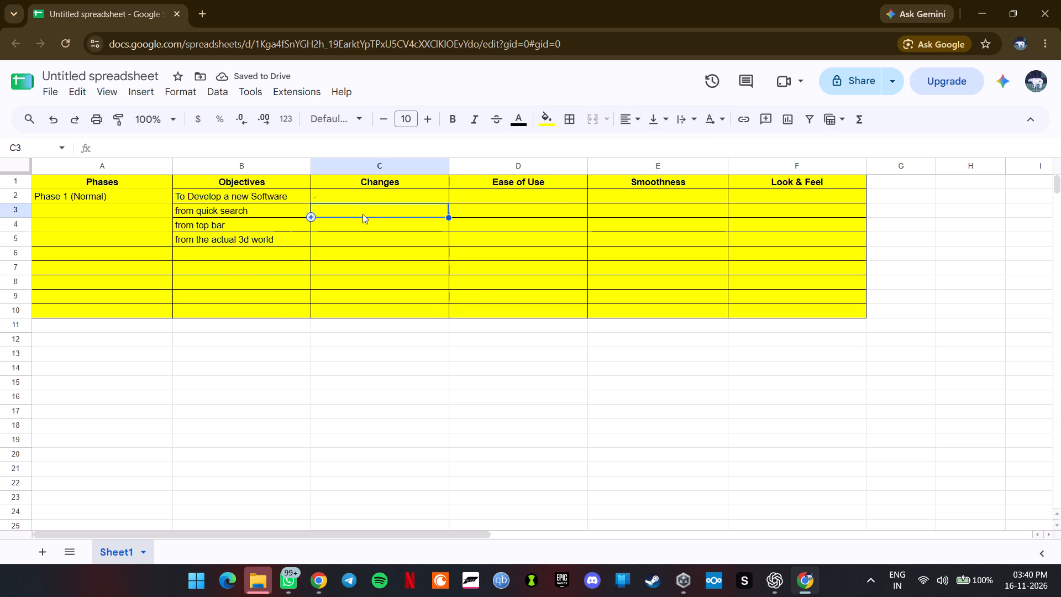
{"action": "key", "text": "minus"}
{"action": "left_click", "coordinate": [364, 229]}
{"action": "key", "text": "minus"}
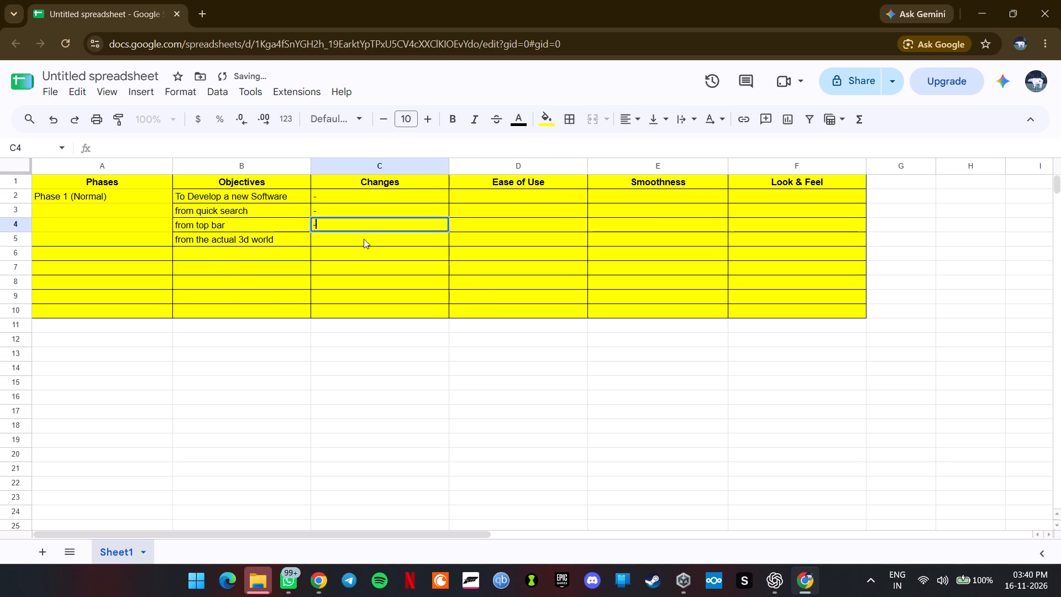
{"action": "left_click", "coordinate": [364, 243]}
{"action": "key", "text": "minus"}
{"action": "left_click", "coordinate": [489, 198]}
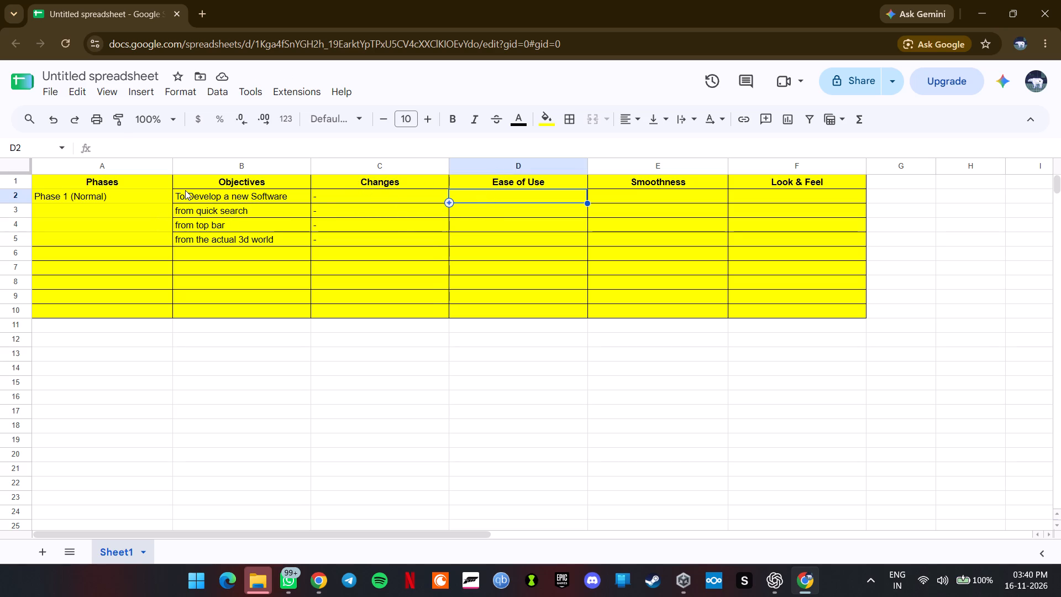
Insert a new column between Phases and Objectives and give it the header "Task".
{"action": "right_click", "coordinate": [158, 182]}
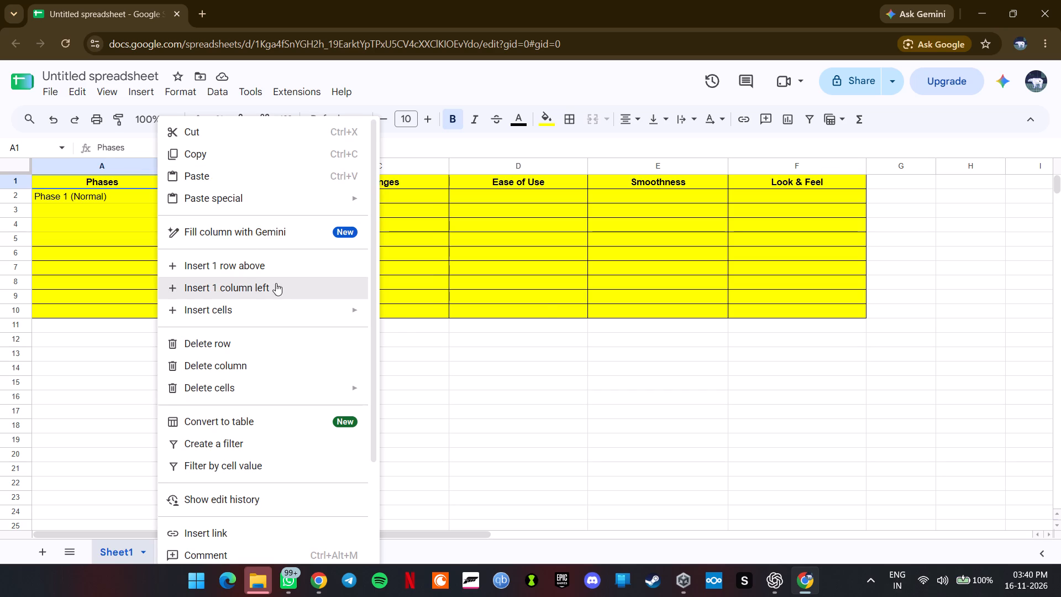
{"action": "left_click", "coordinate": [110, 384]}
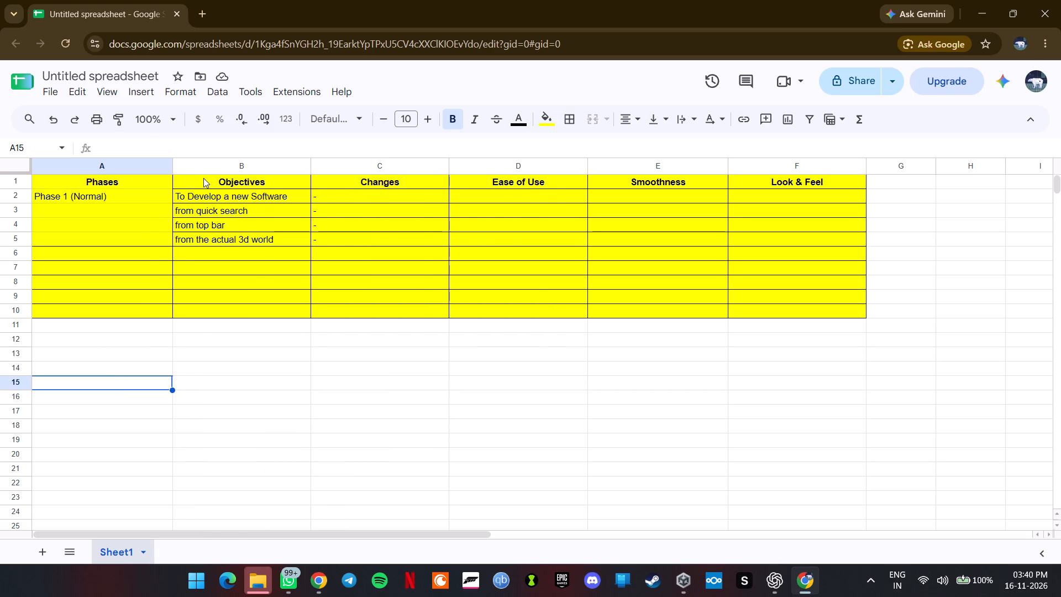
{"action": "right_click", "coordinate": [203, 178]}
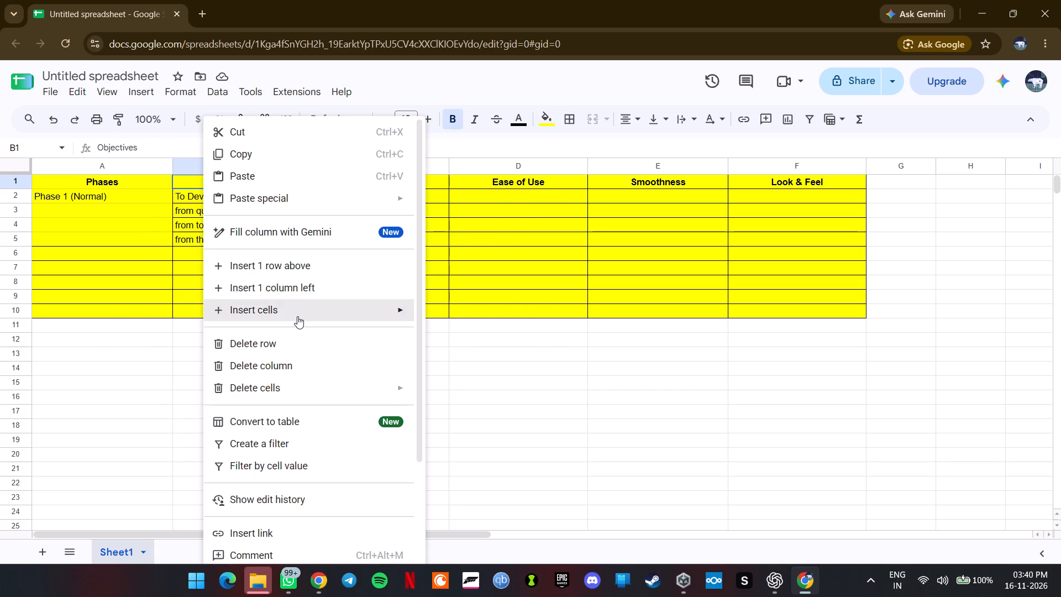
{"action": "left_click", "coordinate": [291, 292]}
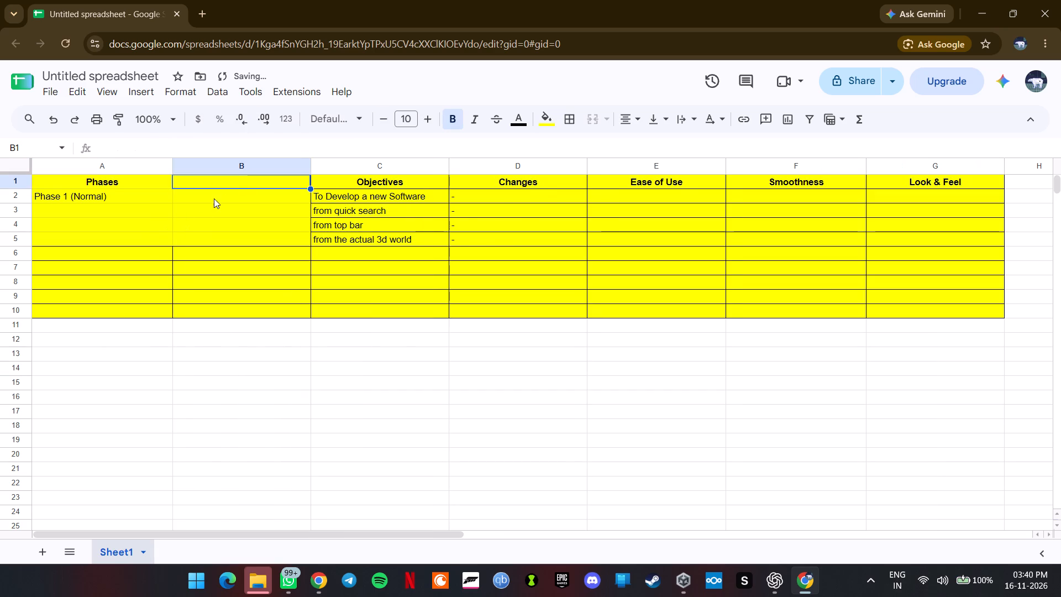
{"action": "double_click", "coordinate": [238, 180]}
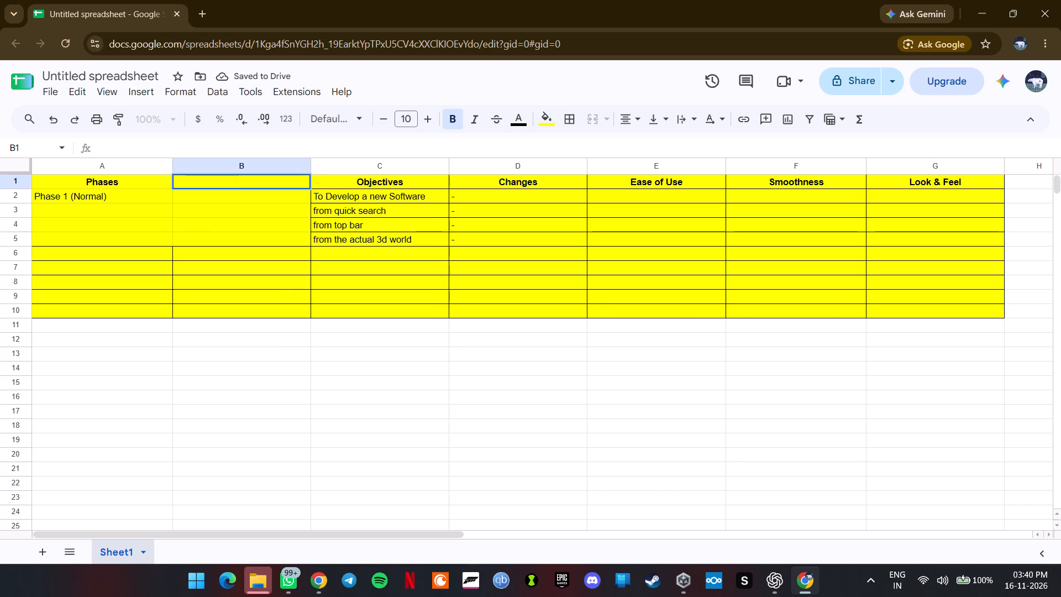
{"action": "type", "text": "Task"}
Move "To Develop a new Software" from Objectives cell C2 to cell B3 in the Task column.
{"action": "left_click", "coordinate": [335, 192]}
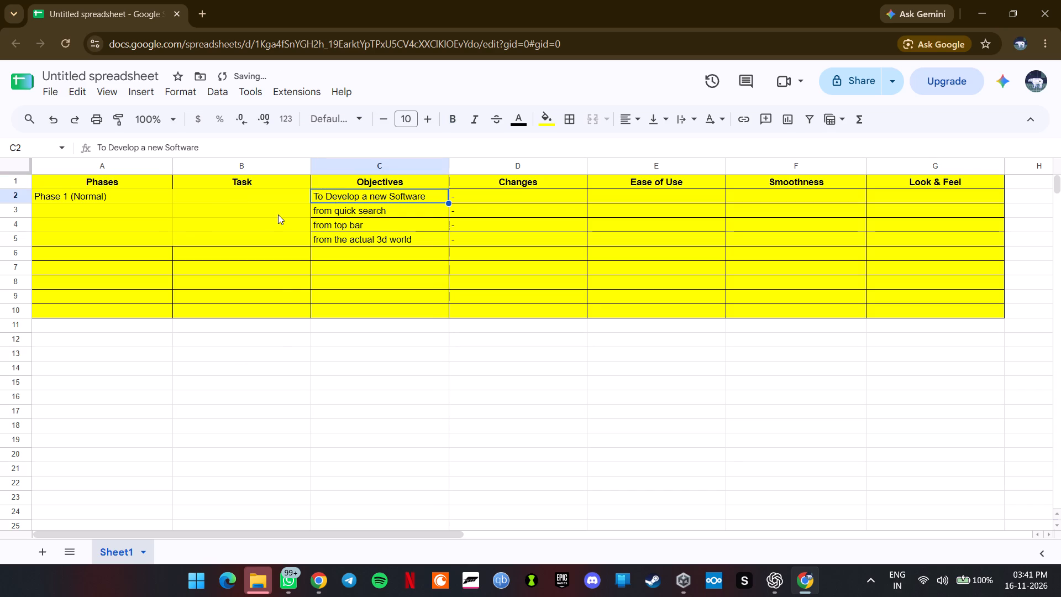
{"action": "key", "text": "ctrl+x"}
{"action": "left_click", "coordinate": [239, 212]}
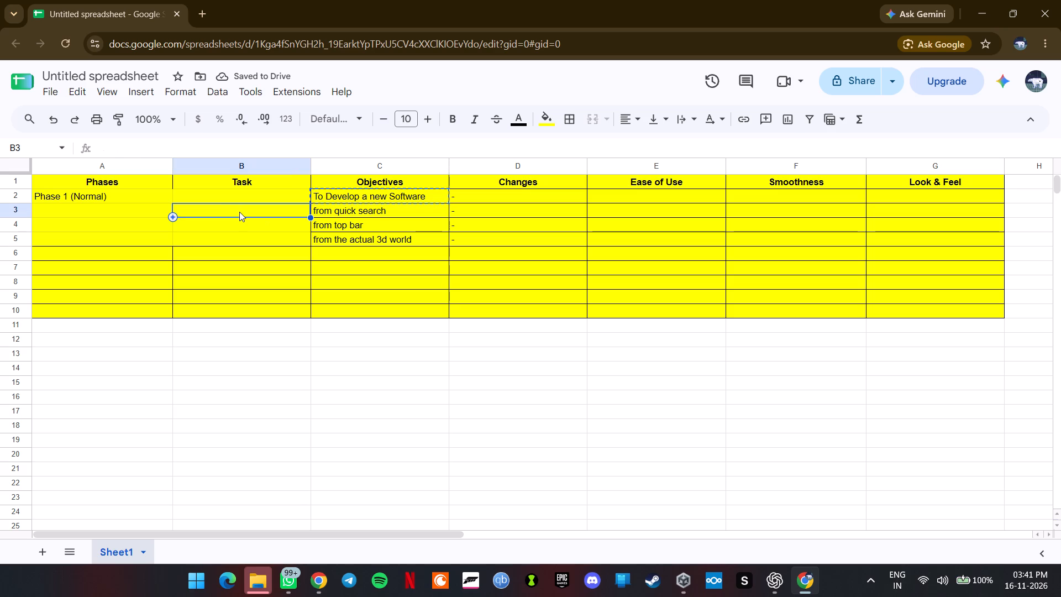
{"action": "key", "text": "ctrl+v"}
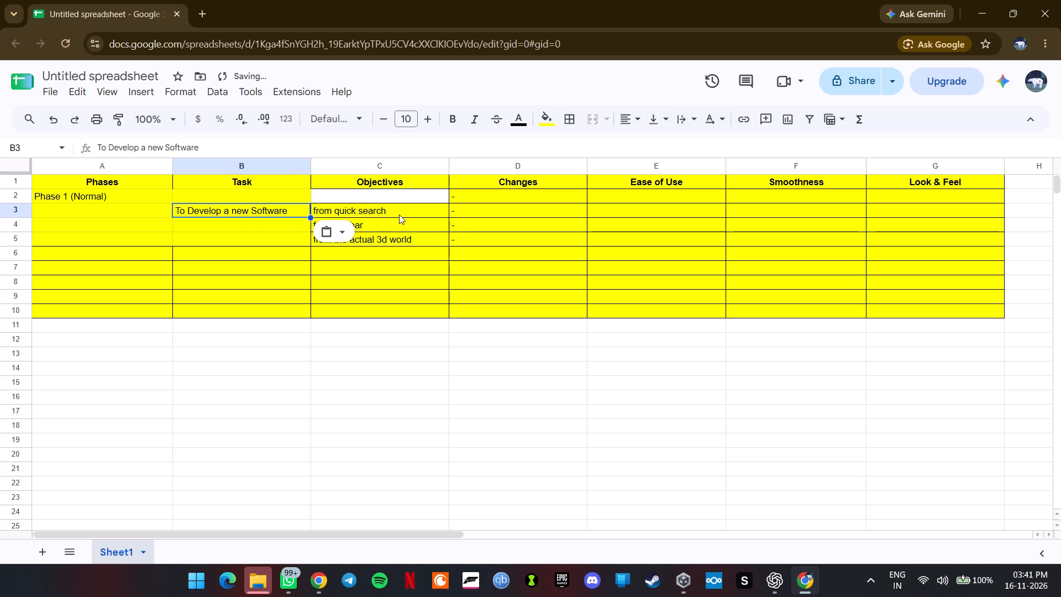
{"action": "left_click", "coordinate": [396, 213]}
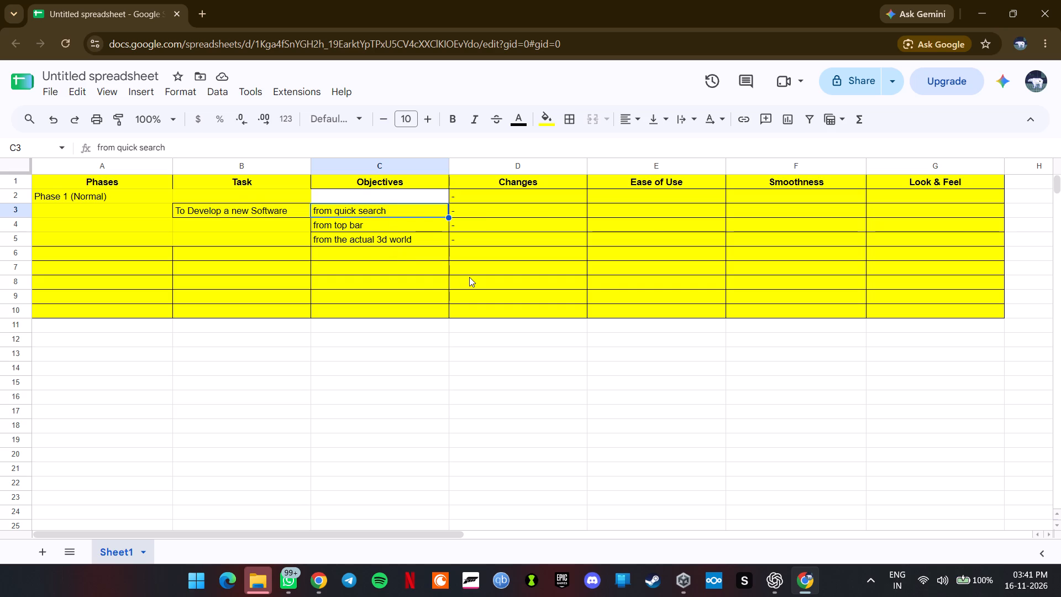
Move "To Develop a new Software" from cell B3 up to cell B2 in the Task column.
{"action": "left_click", "coordinate": [246, 209]}
{"action": "key", "text": "ctrl+x"}
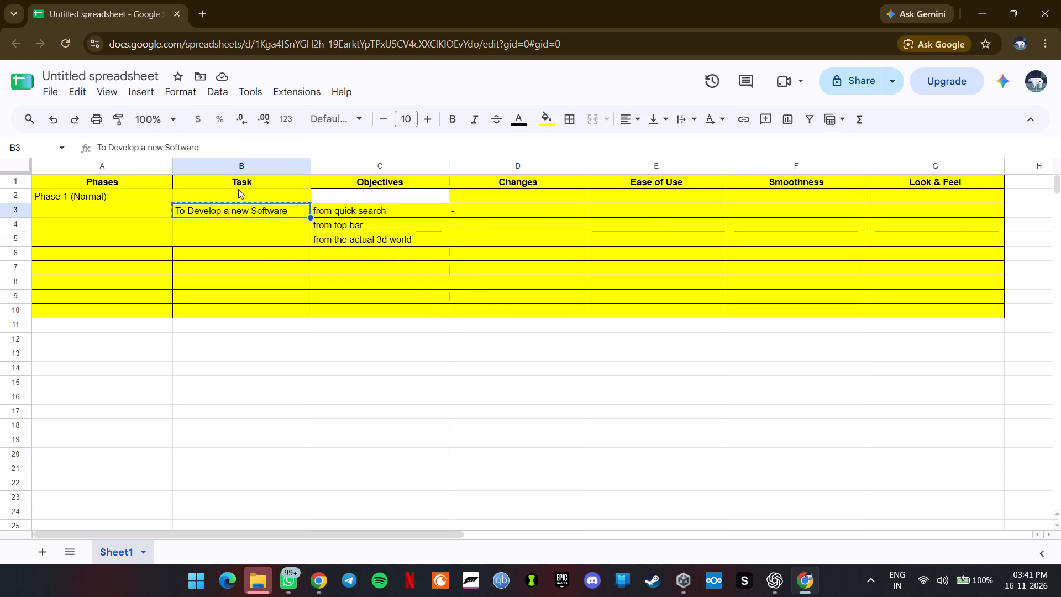
{"action": "left_click", "coordinate": [244, 197]}
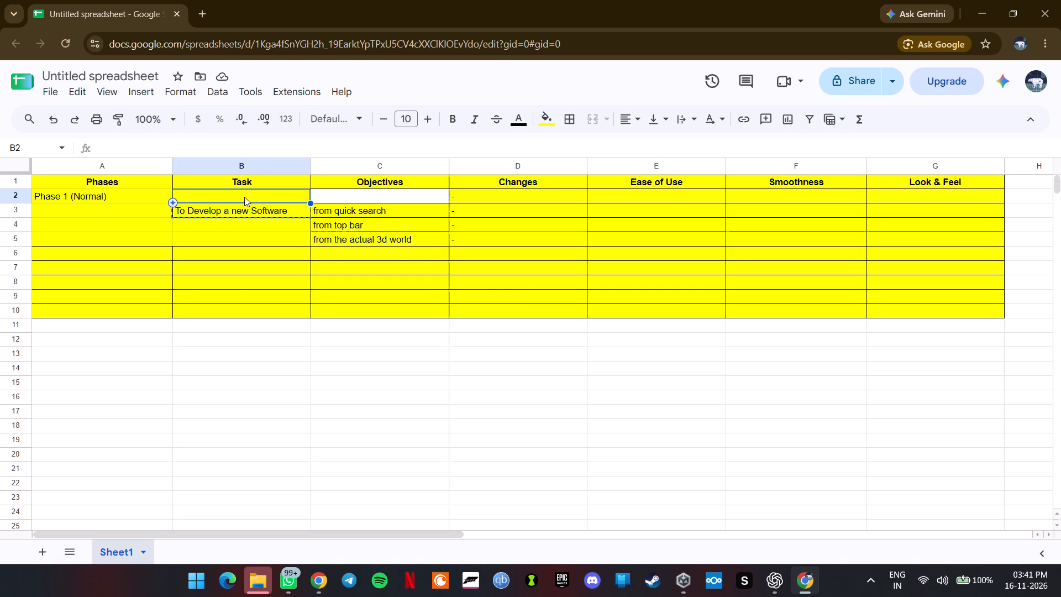
{"action": "key", "text": "ctrl+v"}
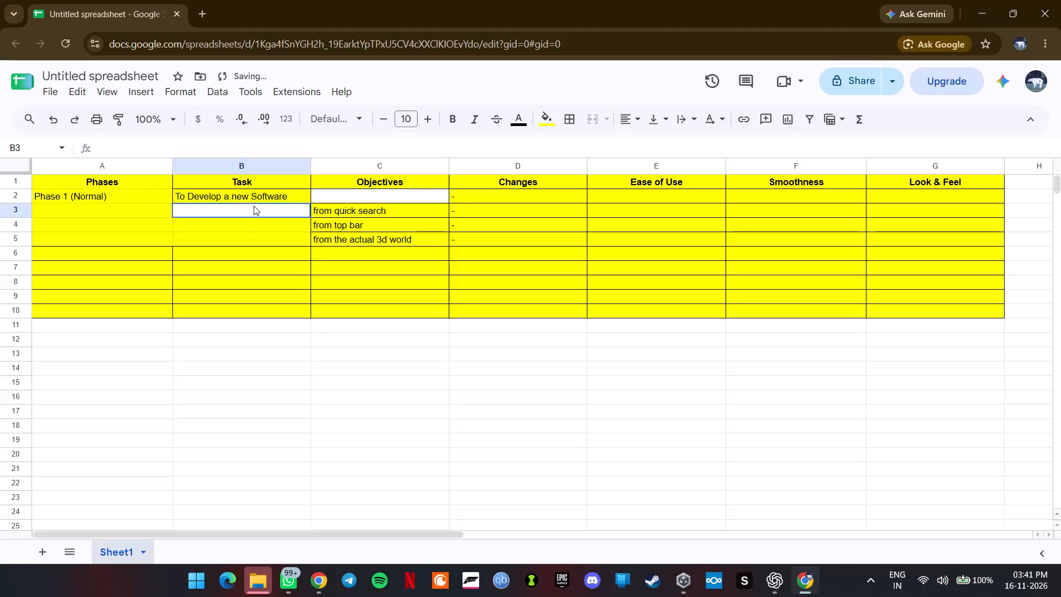
Fill the blank cells B3 and C2 with yellow to match the table.
{"action": "left_click", "coordinate": [254, 206]}
{"action": "left_click", "coordinate": [552, 112]}
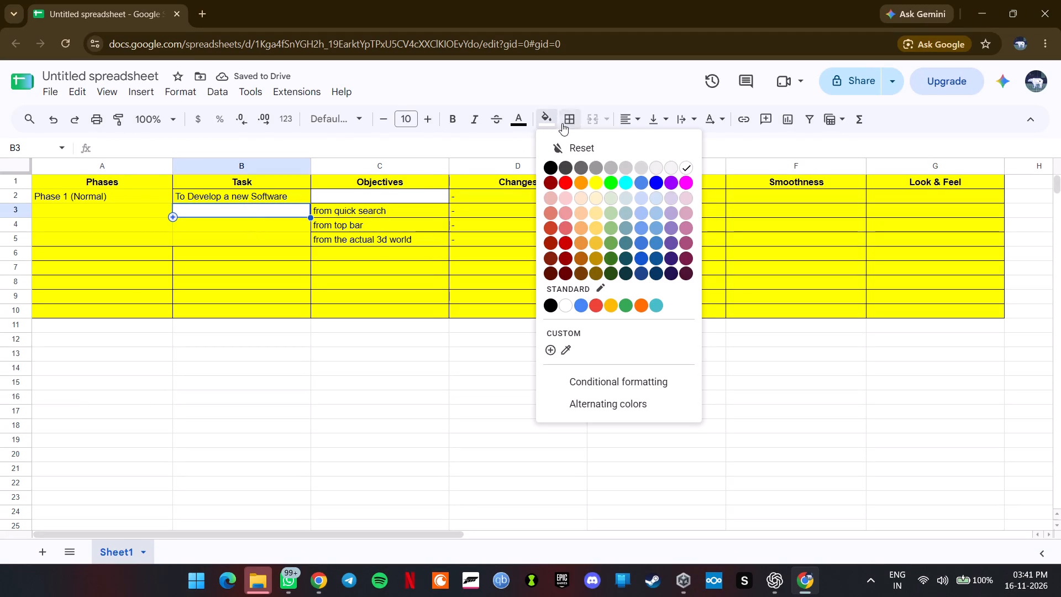
{"action": "left_click", "coordinate": [600, 180]}
{"action": "left_click", "coordinate": [376, 196]}
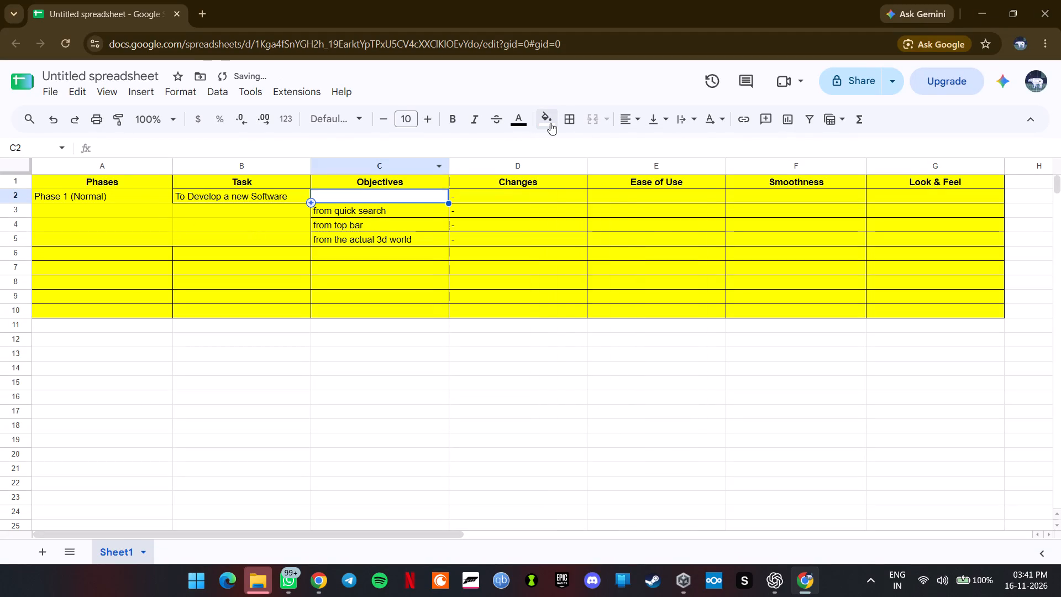
{"action": "left_click", "coordinate": [556, 122]}
{"action": "left_click", "coordinate": [599, 181]}
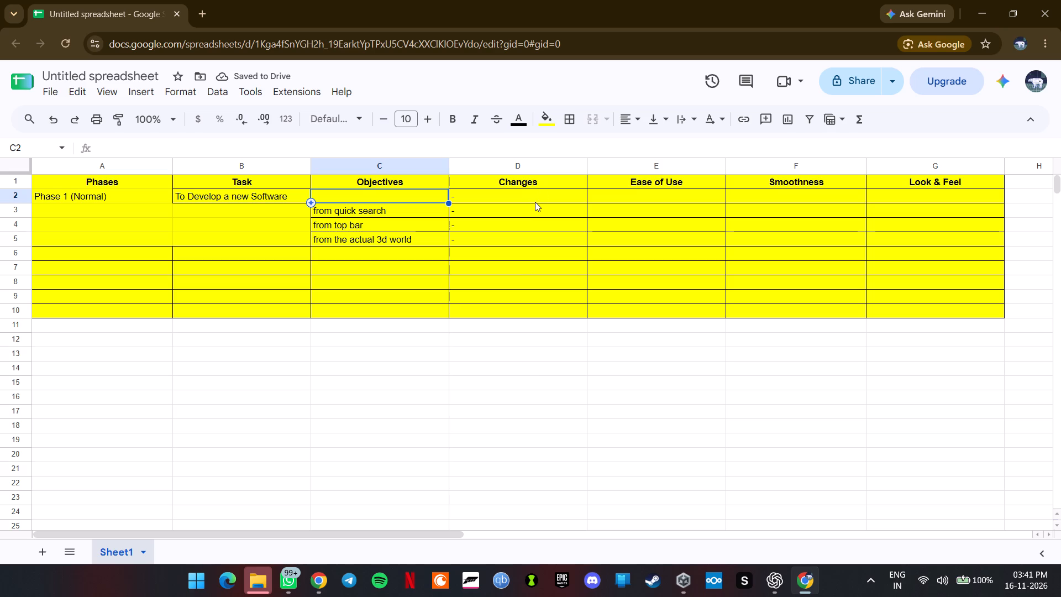
Enter 5 in cell E2 under Ease of Use.
{"action": "left_click", "coordinate": [654, 200]}
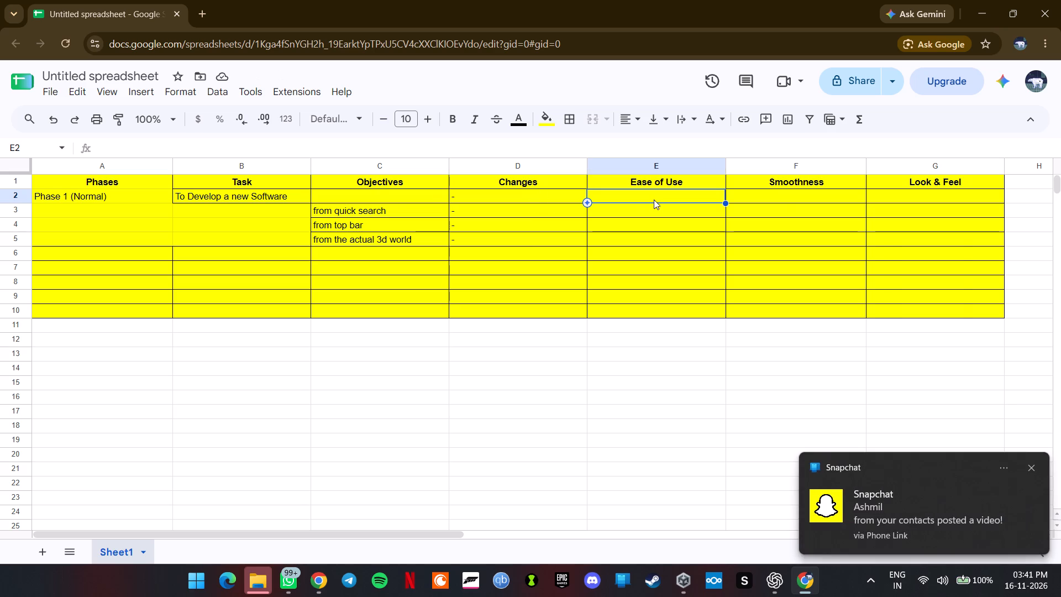
{"action": "key", "text": "5"}
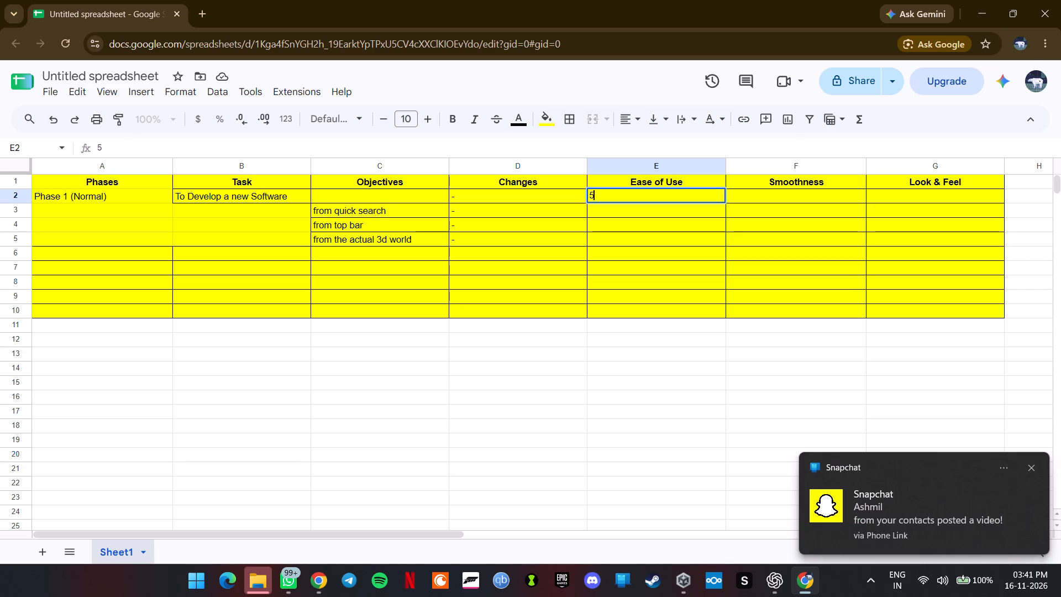
{"action": "left_click", "coordinate": [624, 331]}
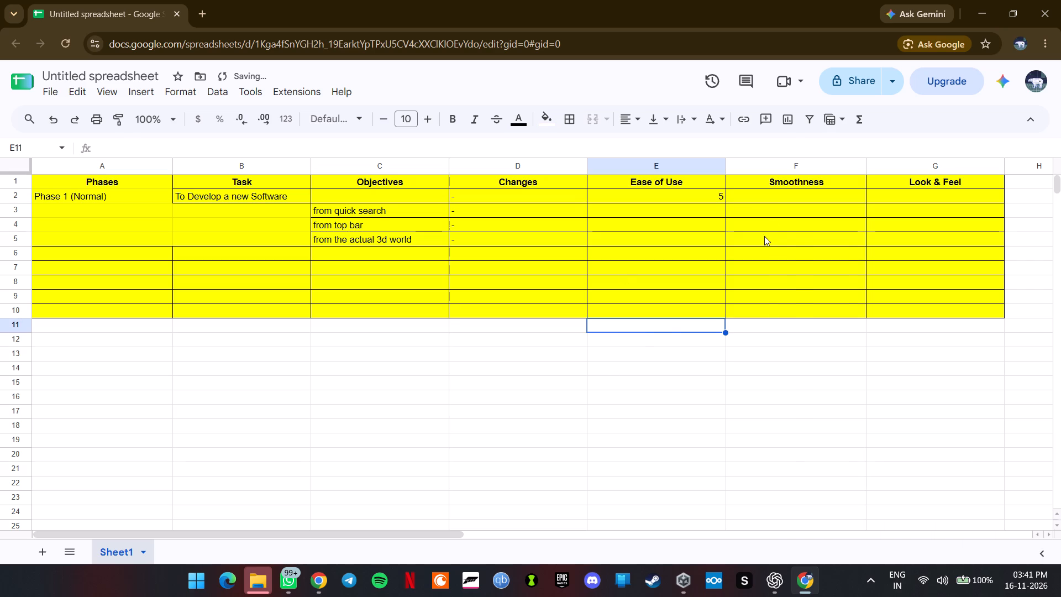
Enter Smoothness ratings of 5, 4 and 3 in cells F3, F4 and F5.
{"action": "left_click", "coordinate": [748, 212]}
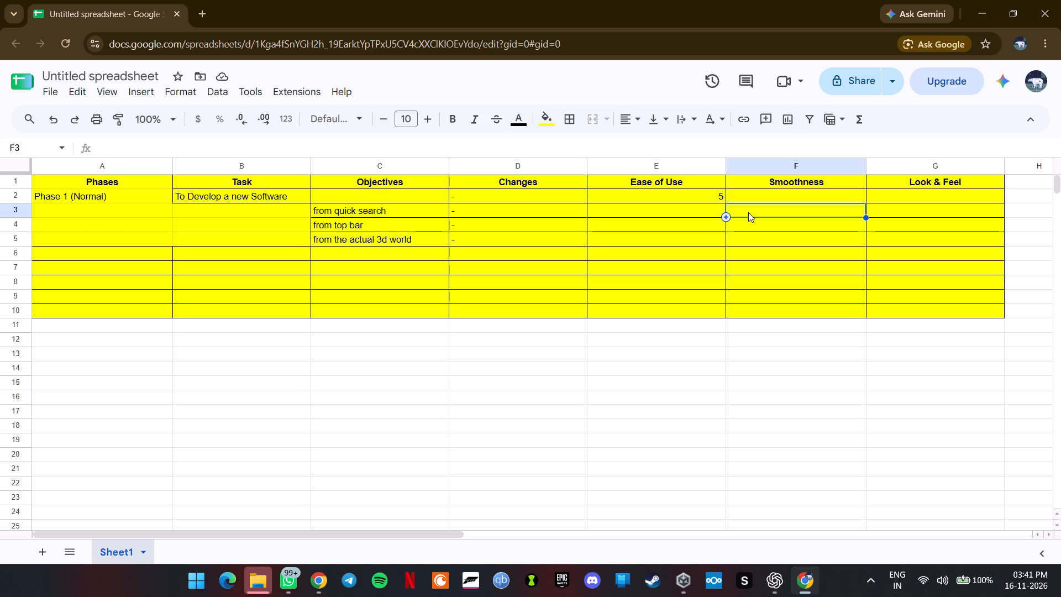
{"action": "key", "text": "5"}
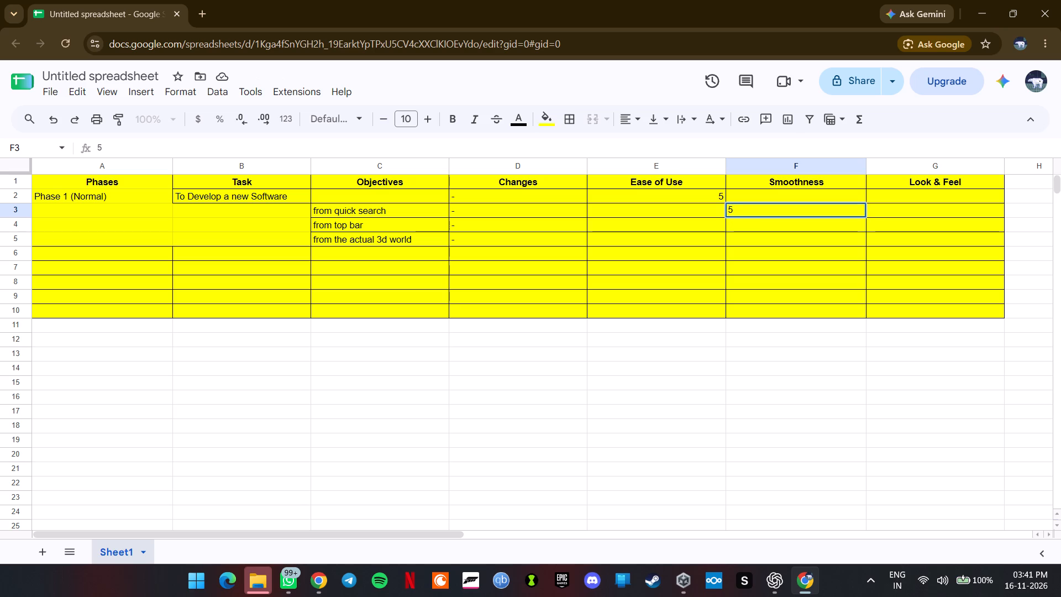
{"action": "left_click", "coordinate": [748, 224]}
{"action": "key", "text": "4"}
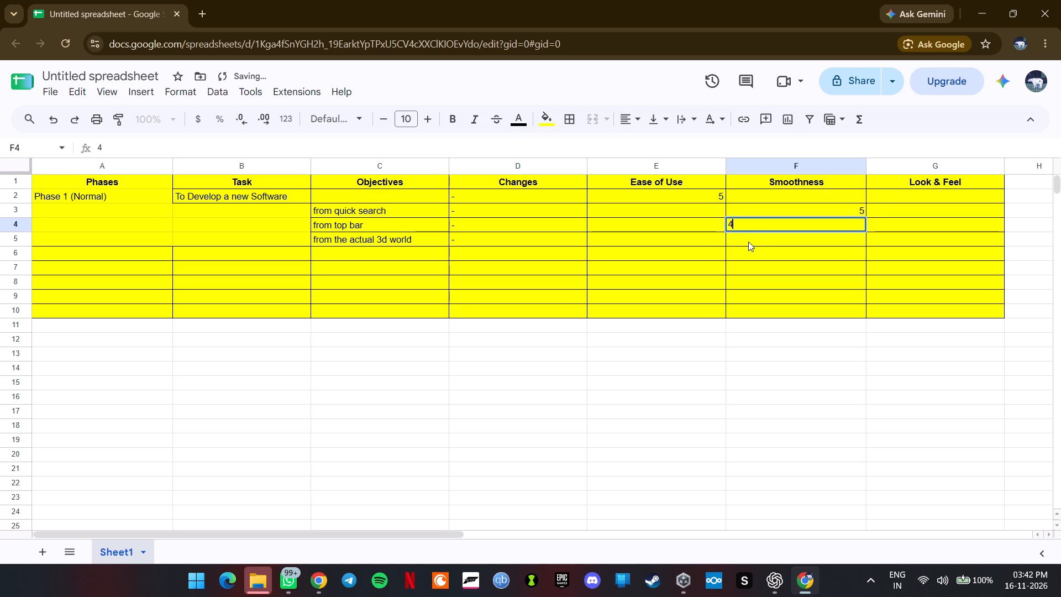
{"action": "left_click", "coordinate": [748, 242]}
{"action": "key", "text": "3"}
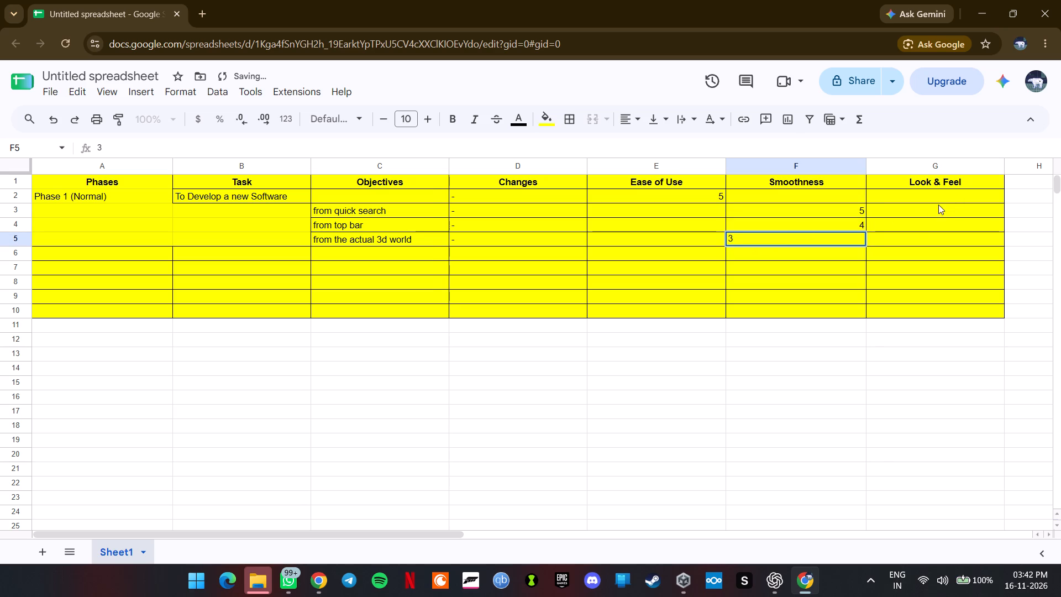
Enter a Look & Feel rating of 5 in each of cells G3, G4 and G5.
{"action": "left_click", "coordinate": [920, 213]}
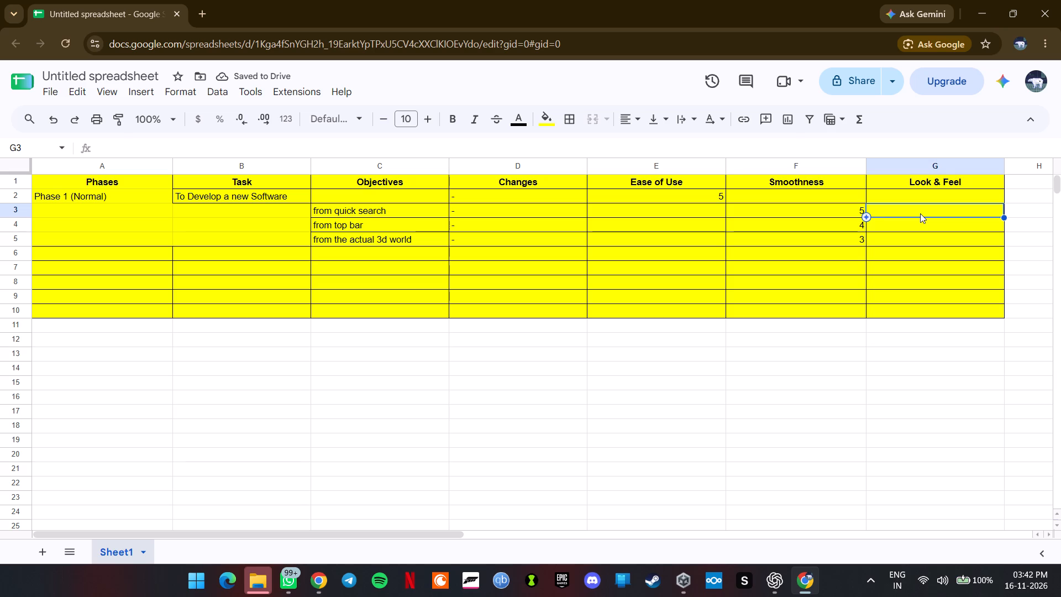
{"action": "key", "text": "5"}
{"action": "left_click", "coordinate": [922, 226]}
{"action": "key", "text": "5"}
{"action": "left_click", "coordinate": [922, 241]}
{"action": "key", "text": "5"}
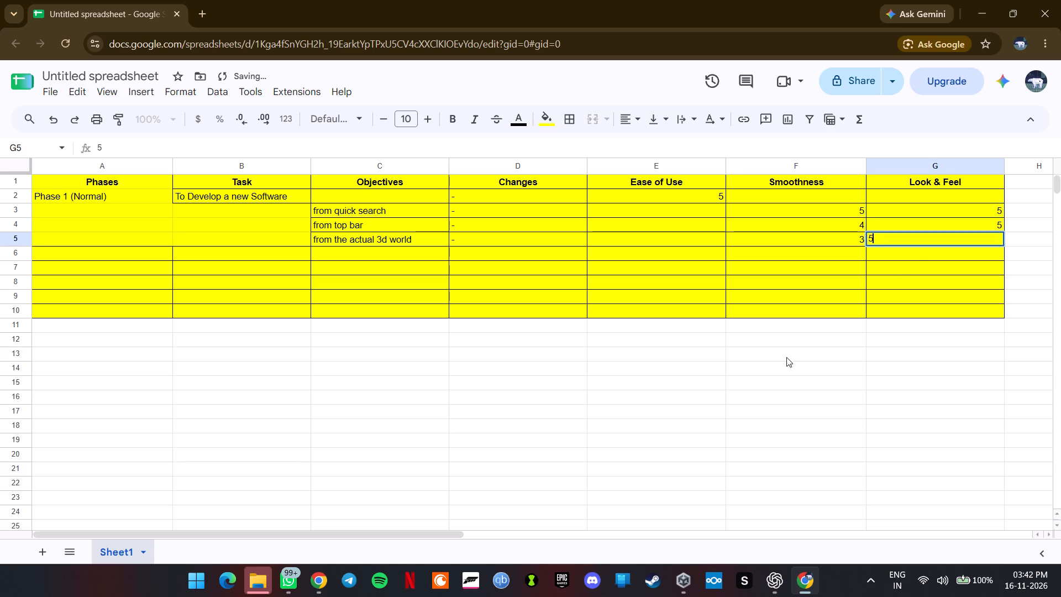
{"action": "left_click", "coordinate": [780, 329]}
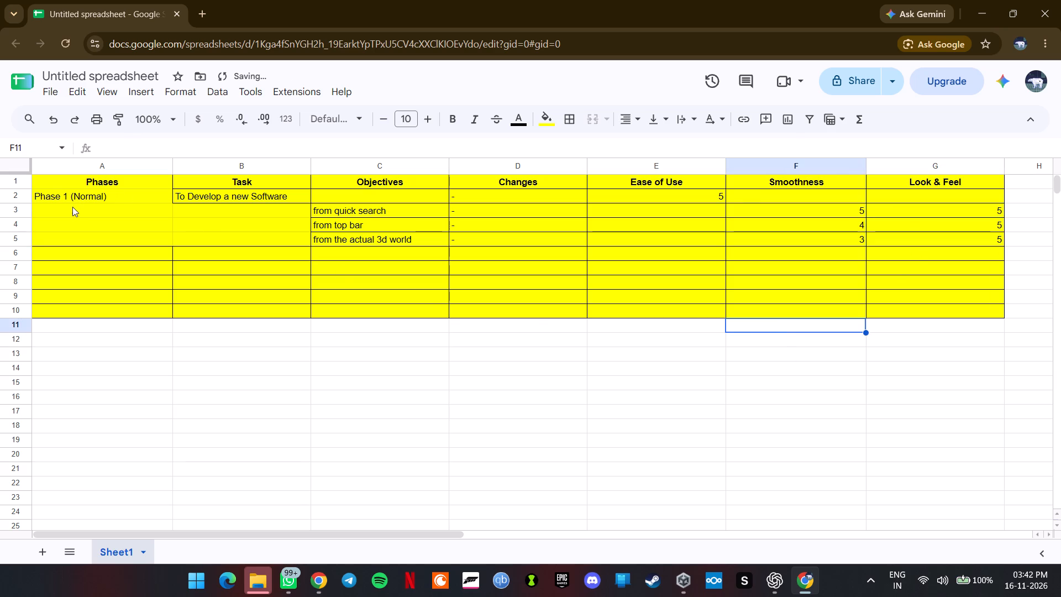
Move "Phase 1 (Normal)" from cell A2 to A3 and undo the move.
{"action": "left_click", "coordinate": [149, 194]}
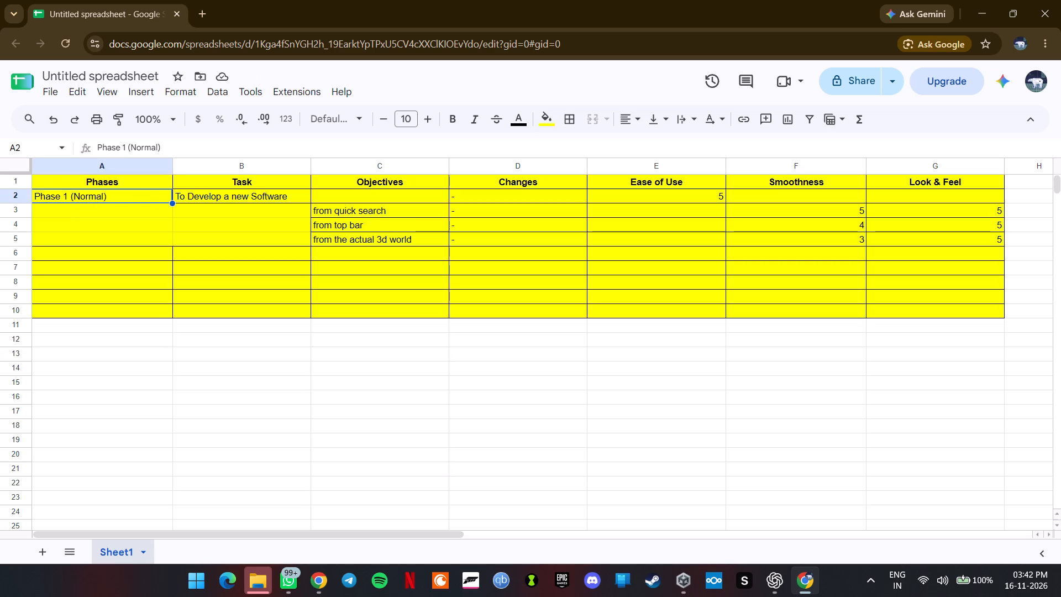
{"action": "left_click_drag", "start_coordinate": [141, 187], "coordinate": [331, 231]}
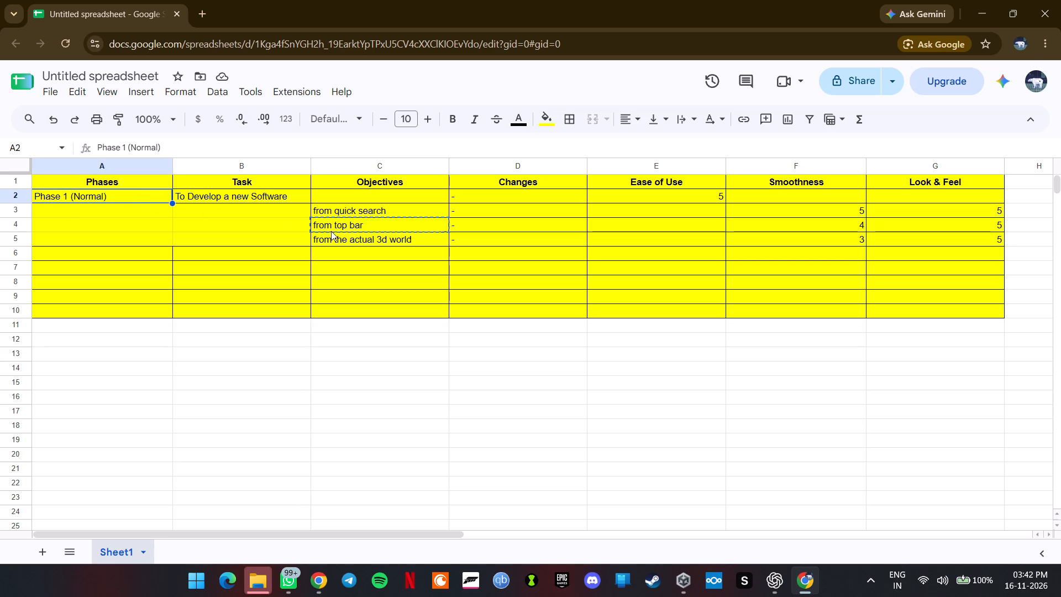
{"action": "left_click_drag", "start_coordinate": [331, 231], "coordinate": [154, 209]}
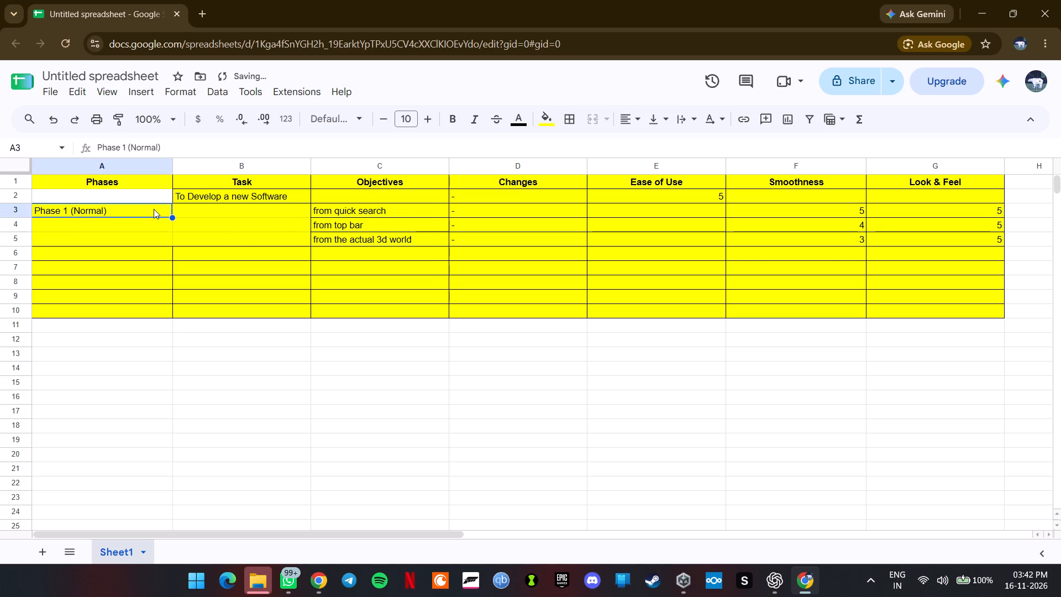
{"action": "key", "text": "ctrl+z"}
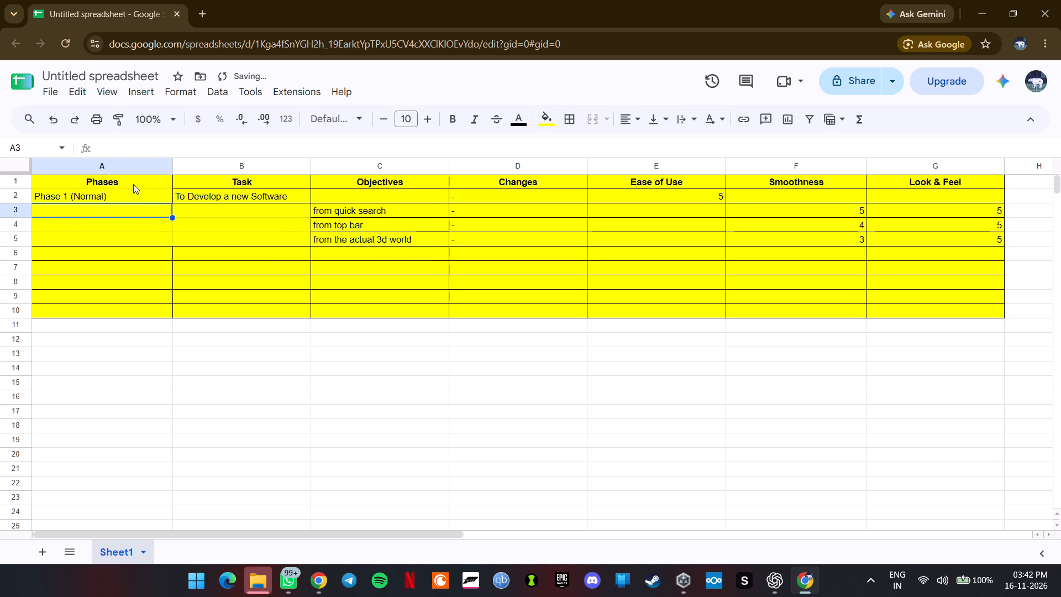
Apply all borders to the range A1:C10 covering the Phases, Task and Objectives columns.
{"action": "left_click_drag", "start_coordinate": [133, 184], "coordinate": [361, 290]}
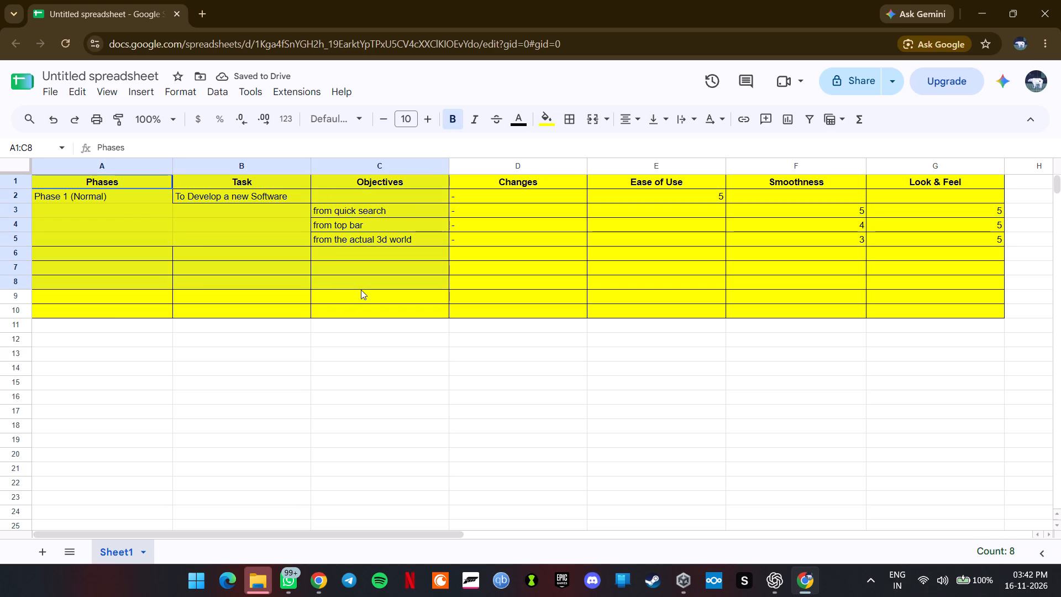
{"action": "left_click_drag", "start_coordinate": [361, 290], "coordinate": [364, 305]}
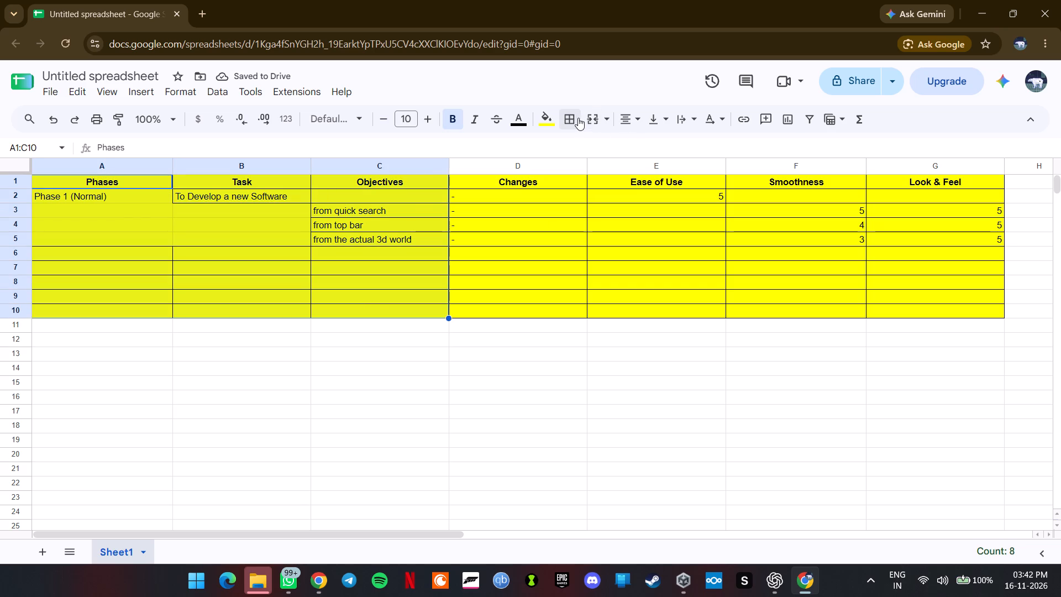
{"action": "left_click", "coordinate": [578, 121]}
{"action": "left_click", "coordinate": [577, 144]}
{"action": "left_click", "coordinate": [372, 376]}
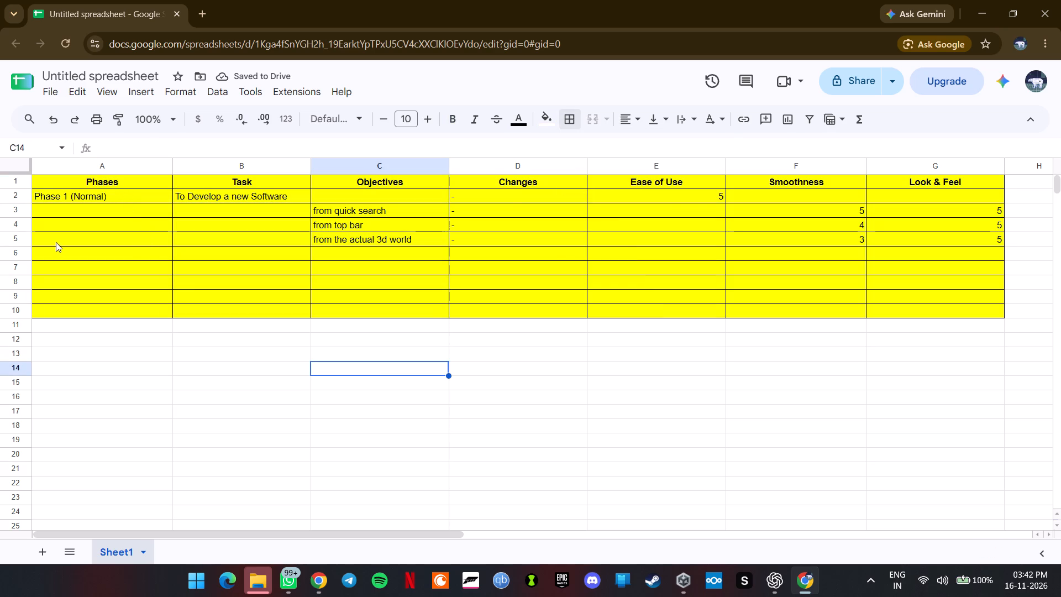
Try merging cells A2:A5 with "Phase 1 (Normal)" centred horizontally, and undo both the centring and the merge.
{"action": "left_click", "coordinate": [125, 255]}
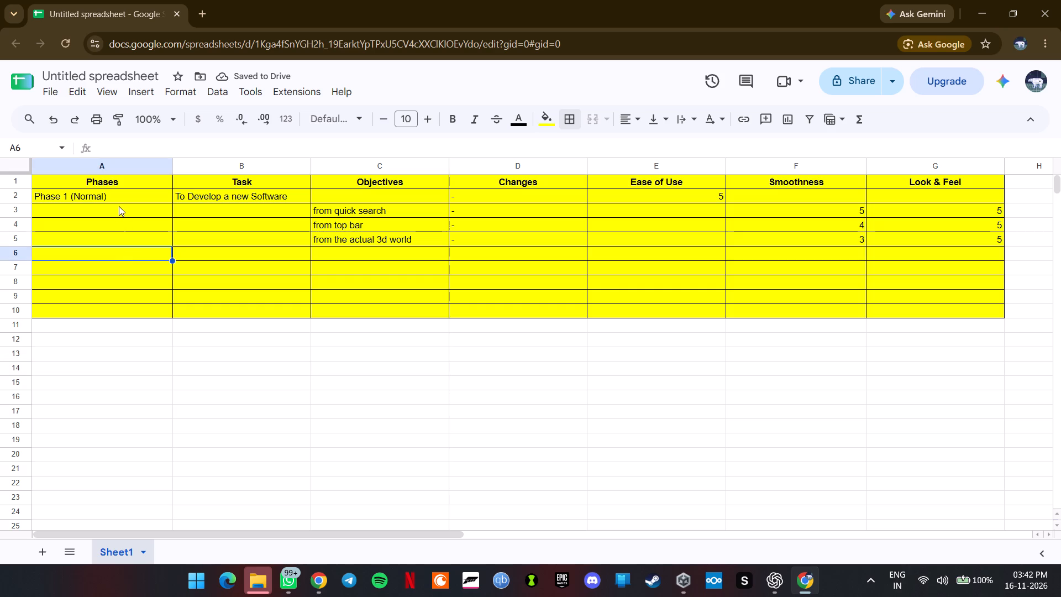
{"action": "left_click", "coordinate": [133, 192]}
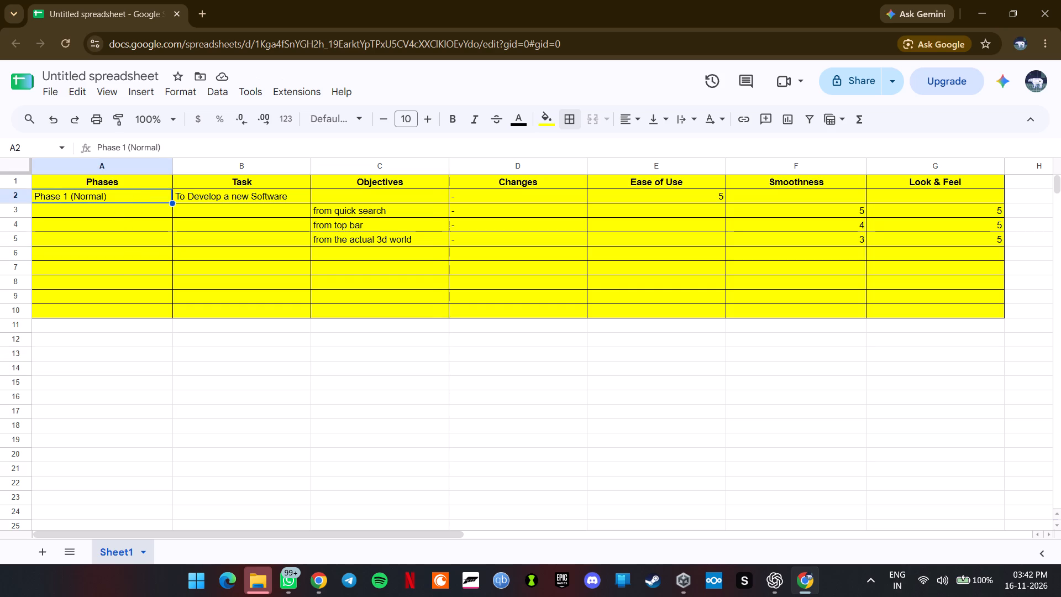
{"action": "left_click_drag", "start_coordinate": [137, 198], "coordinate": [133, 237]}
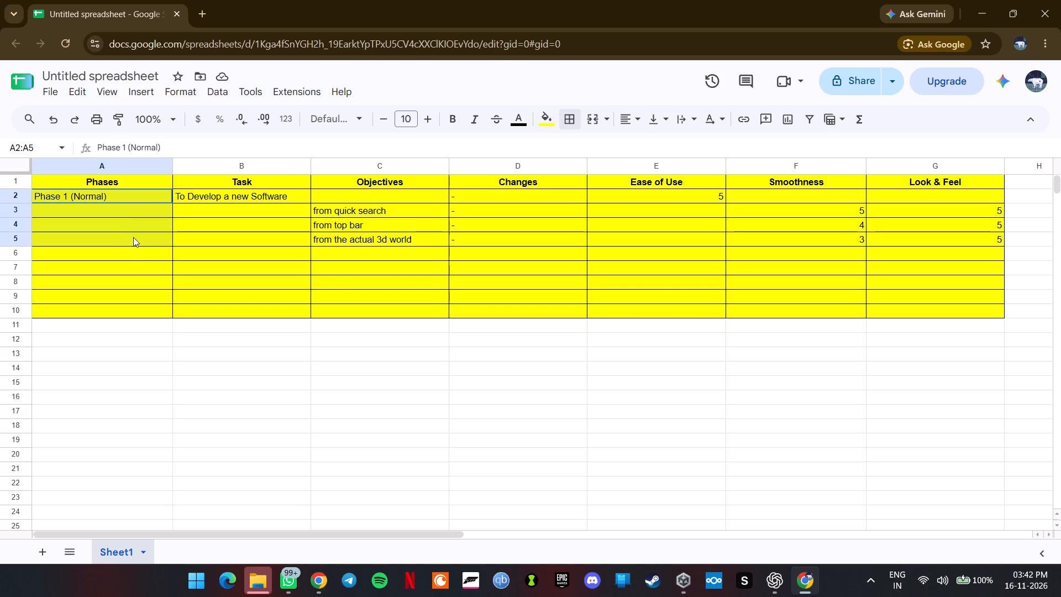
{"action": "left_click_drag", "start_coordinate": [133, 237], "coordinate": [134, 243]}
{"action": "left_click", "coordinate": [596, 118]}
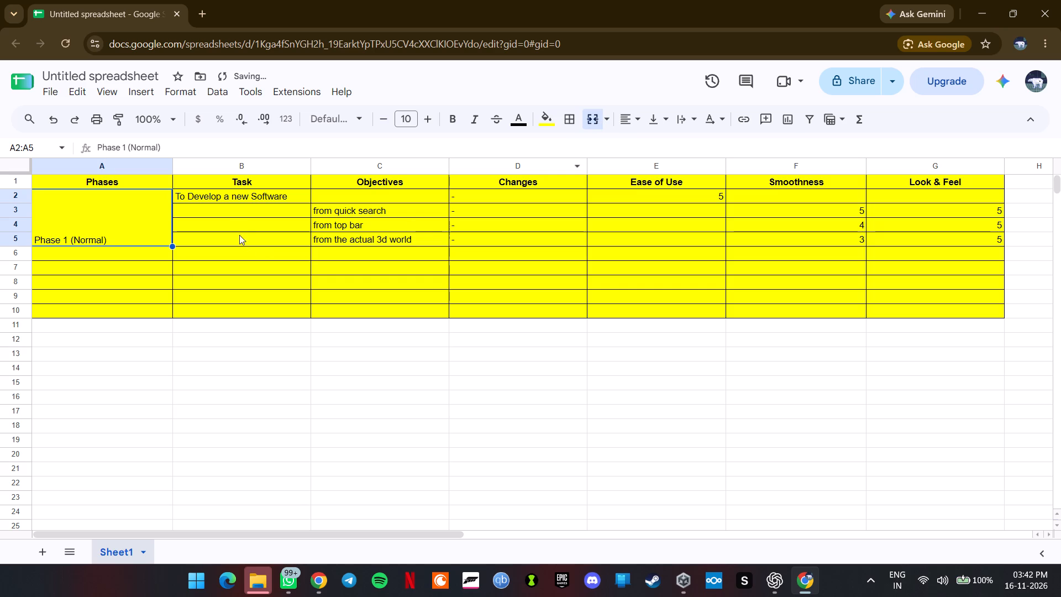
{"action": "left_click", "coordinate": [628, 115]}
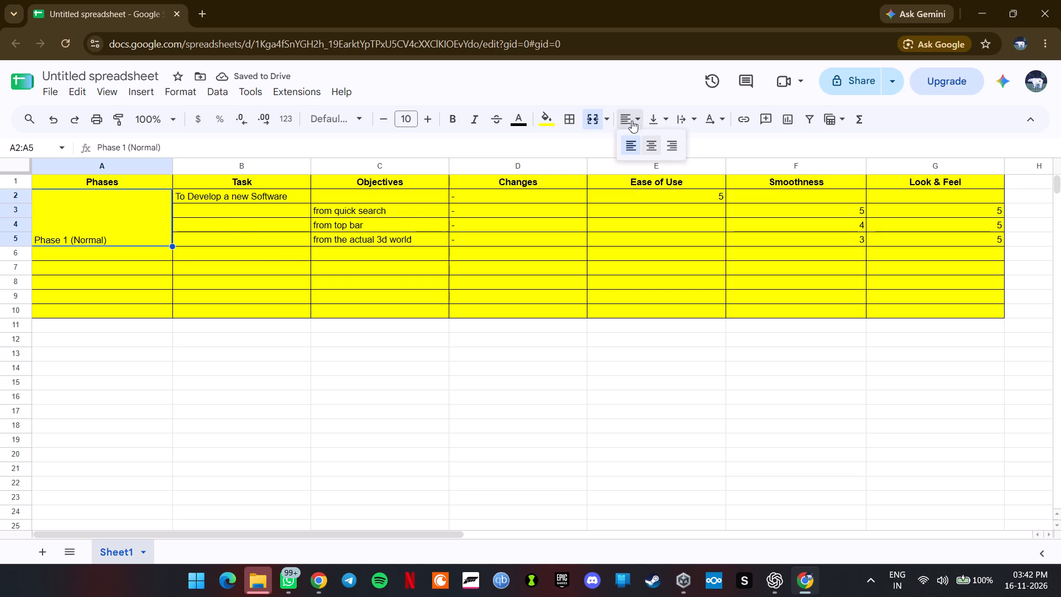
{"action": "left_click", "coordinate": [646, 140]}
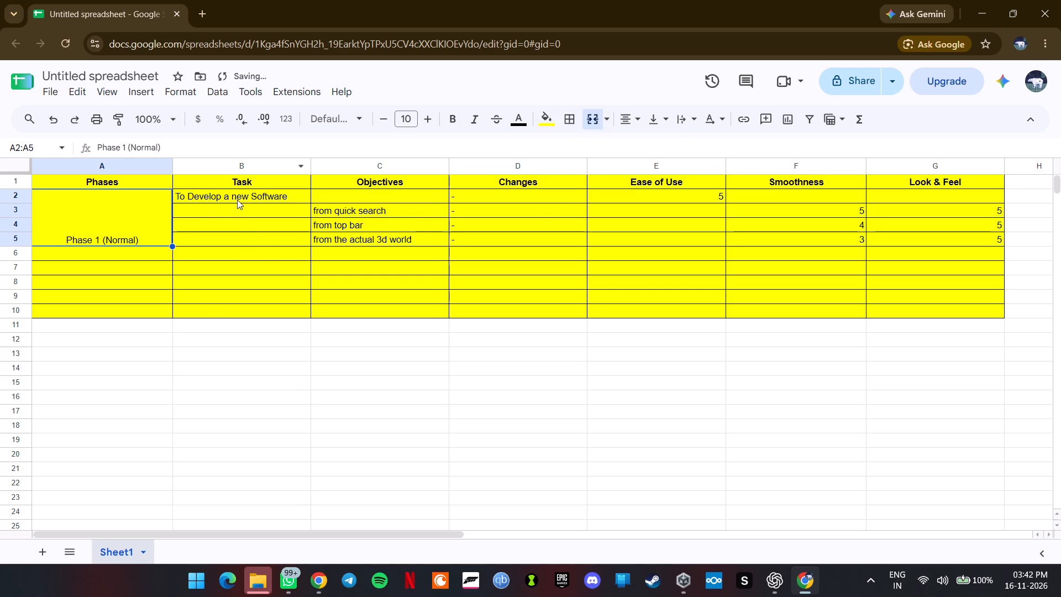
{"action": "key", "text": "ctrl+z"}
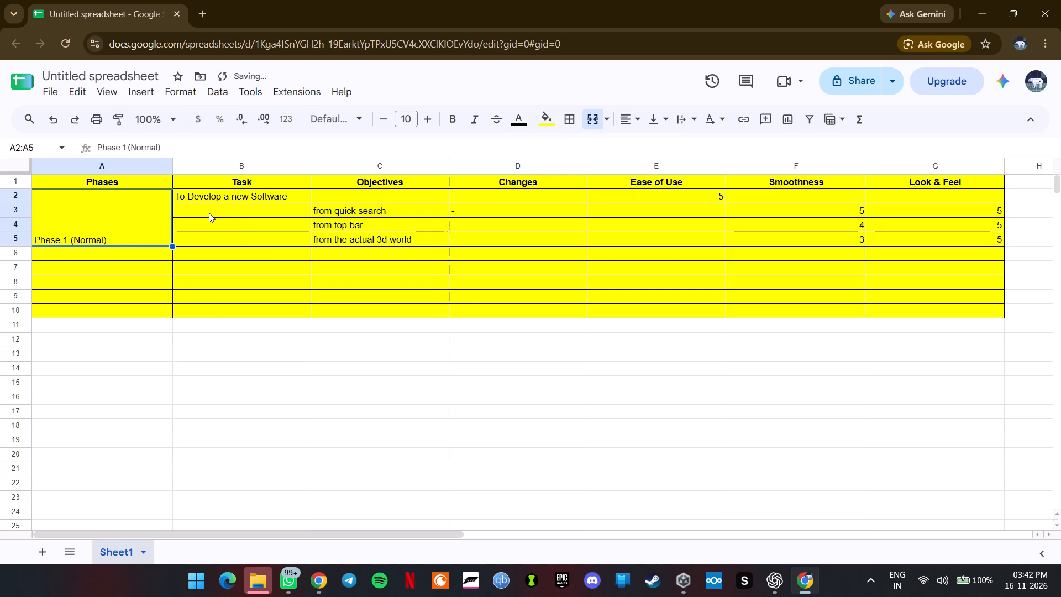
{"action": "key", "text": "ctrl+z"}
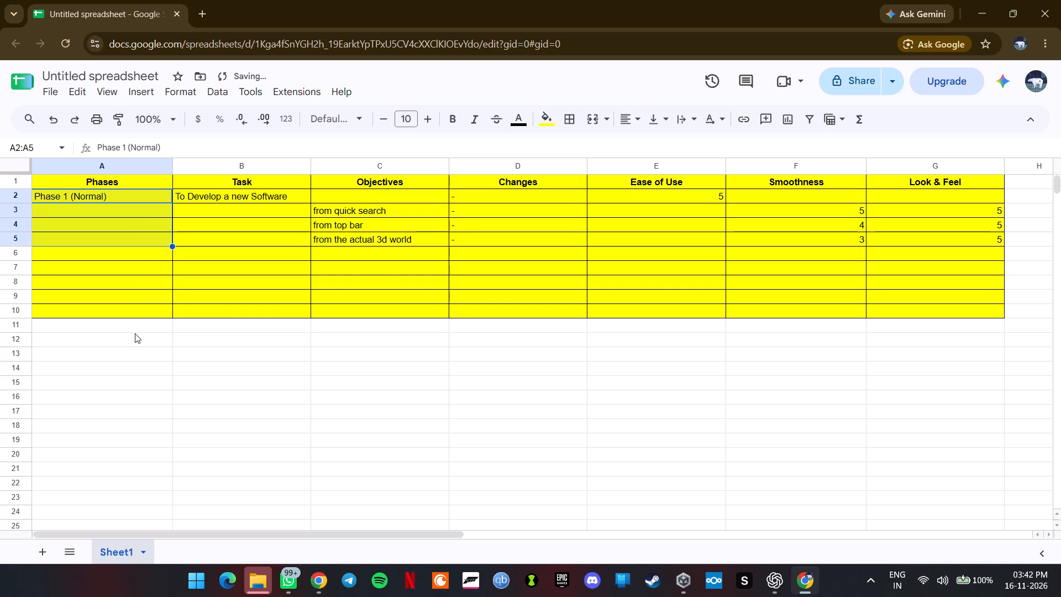
Clear the borders from the Phase 1 cells A2:A5 in the Phases column.
{"action": "left_click", "coordinate": [133, 324]}
{"action": "left_click_drag", "start_coordinate": [143, 197], "coordinate": [128, 229]}
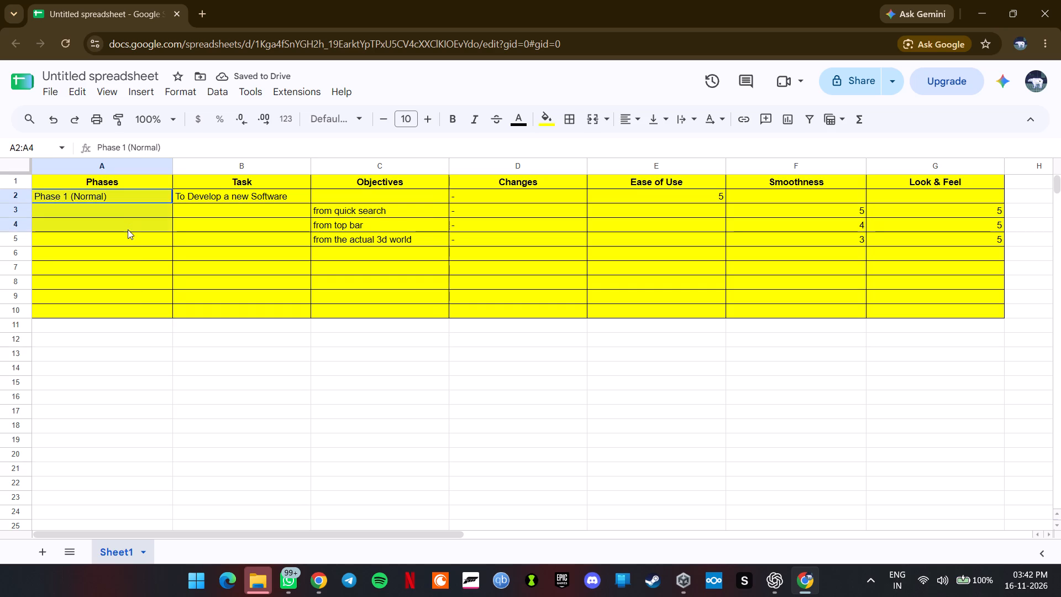
{"action": "left_click_drag", "start_coordinate": [128, 229], "coordinate": [127, 237]}
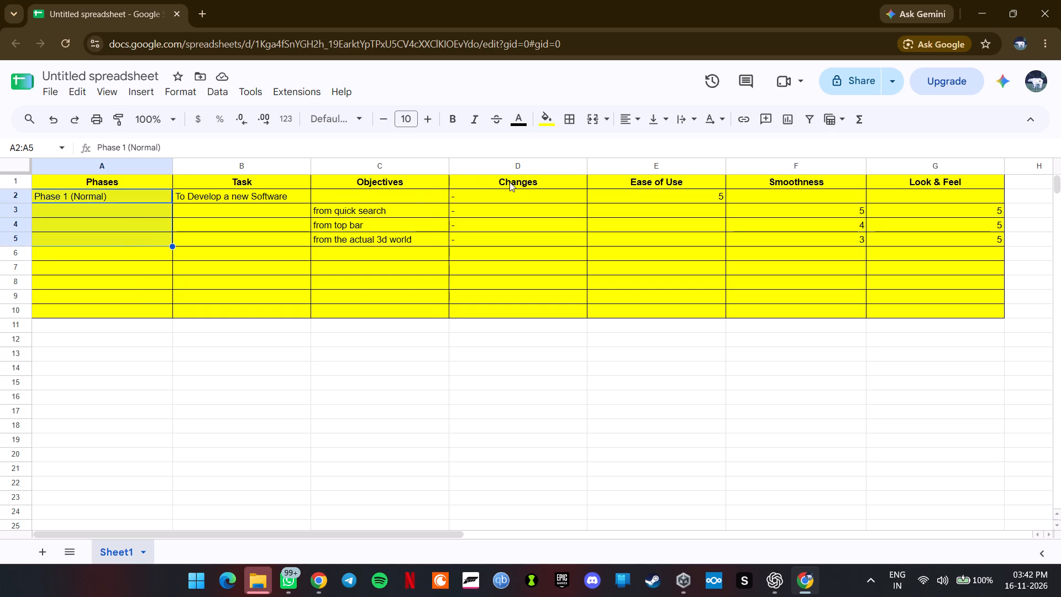
{"action": "left_click", "coordinate": [571, 115]}
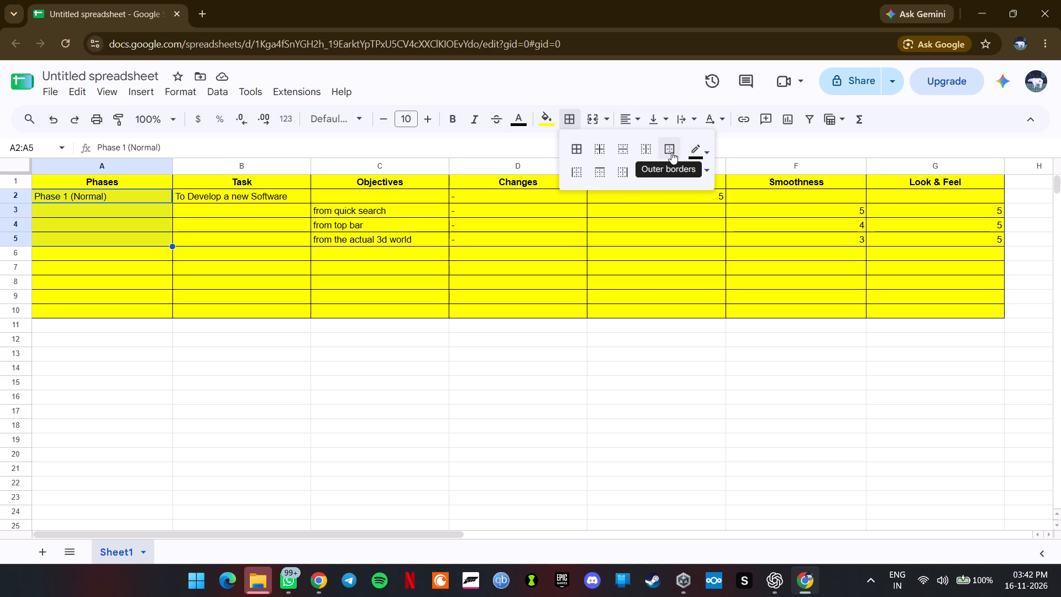
{"action": "left_click", "coordinate": [671, 152]}
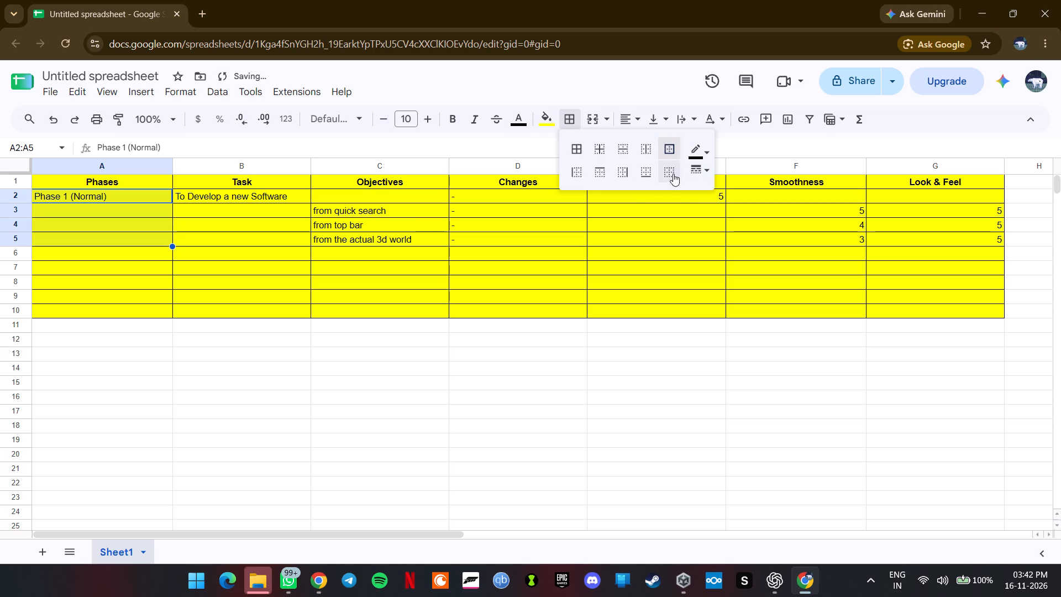
{"action": "left_click", "coordinate": [673, 174]}
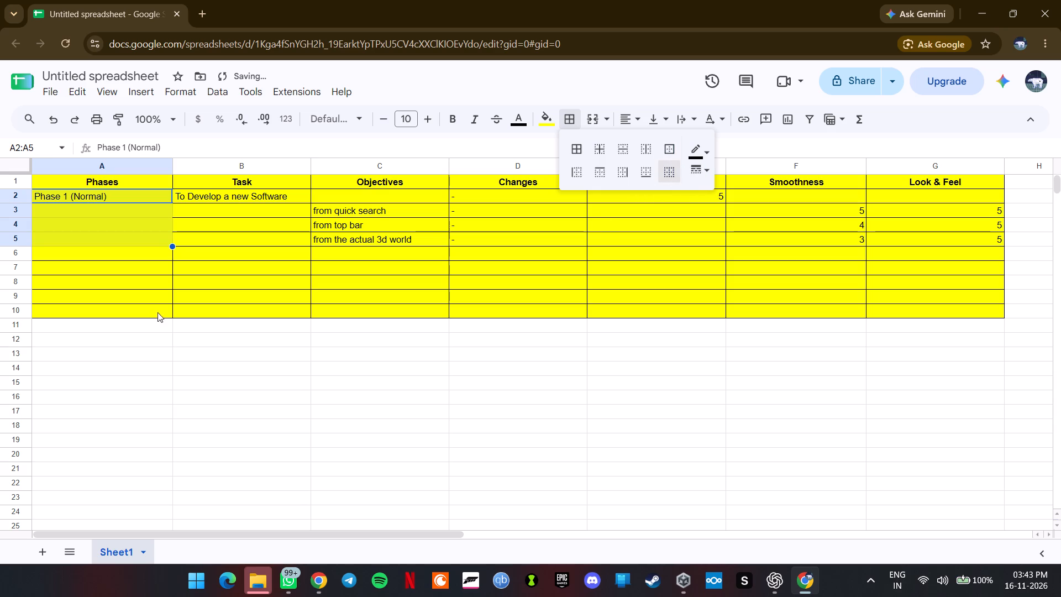
{"action": "left_click", "coordinate": [125, 342]}
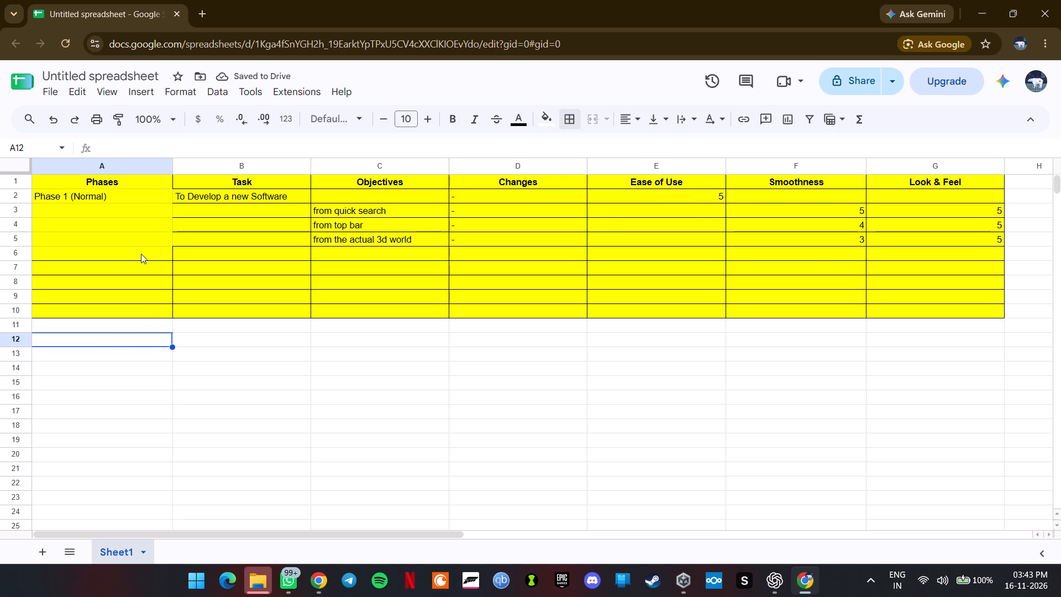
Apply all borders to cell A6, just below the Phase 1 block.
{"action": "left_click", "coordinate": [141, 254]}
{"action": "left_click", "coordinate": [570, 122]}
{"action": "left_click", "coordinate": [582, 145]}
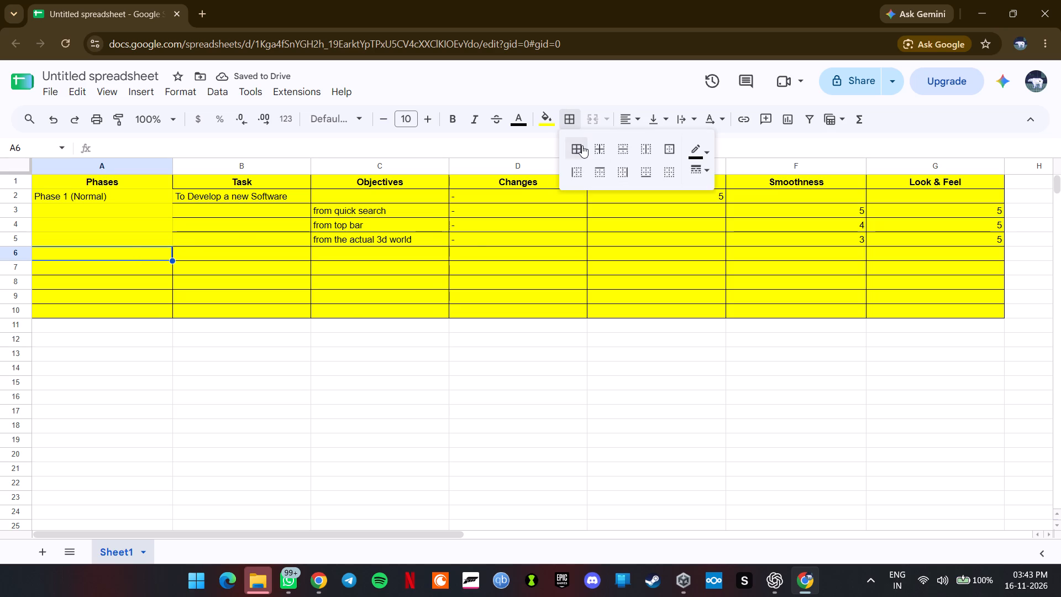
{"action": "left_click", "coordinate": [275, 342]}
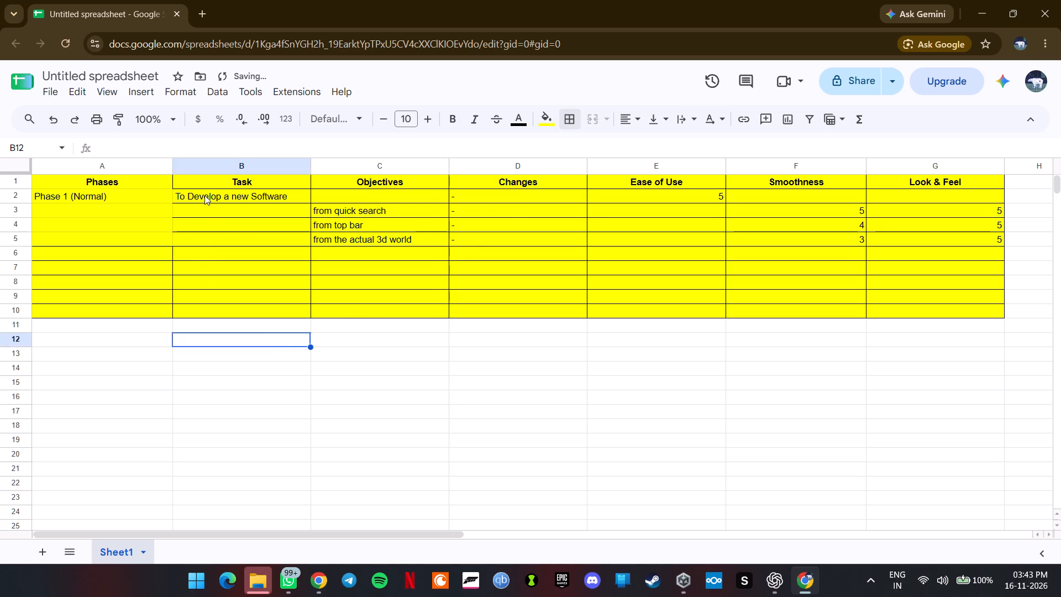
Apply a left border to the Task cells B2:B5.
{"action": "left_click_drag", "start_coordinate": [204, 195], "coordinate": [209, 234]}
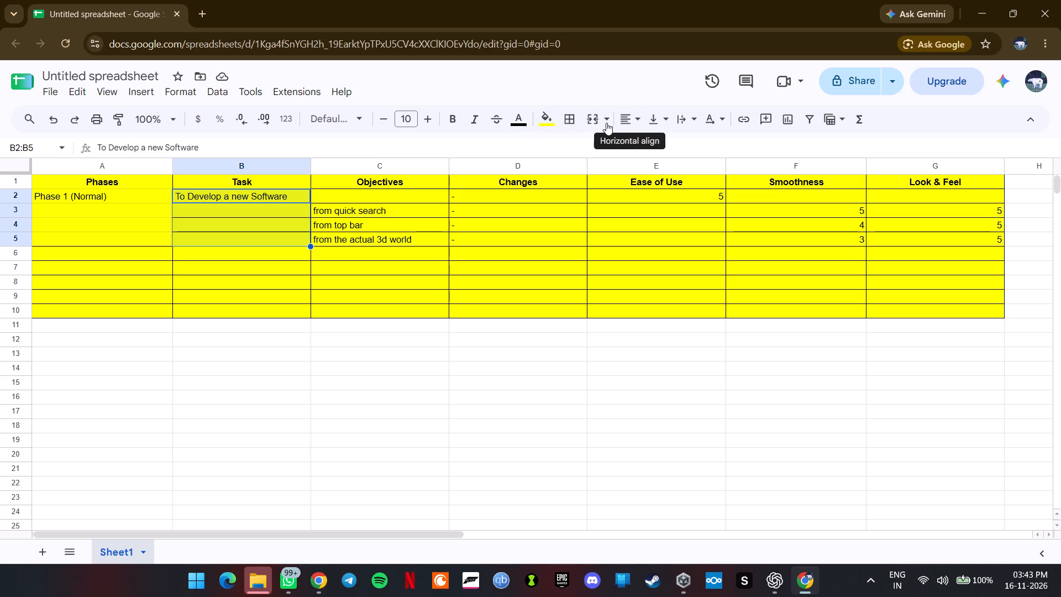
{"action": "left_click", "coordinate": [579, 119]}
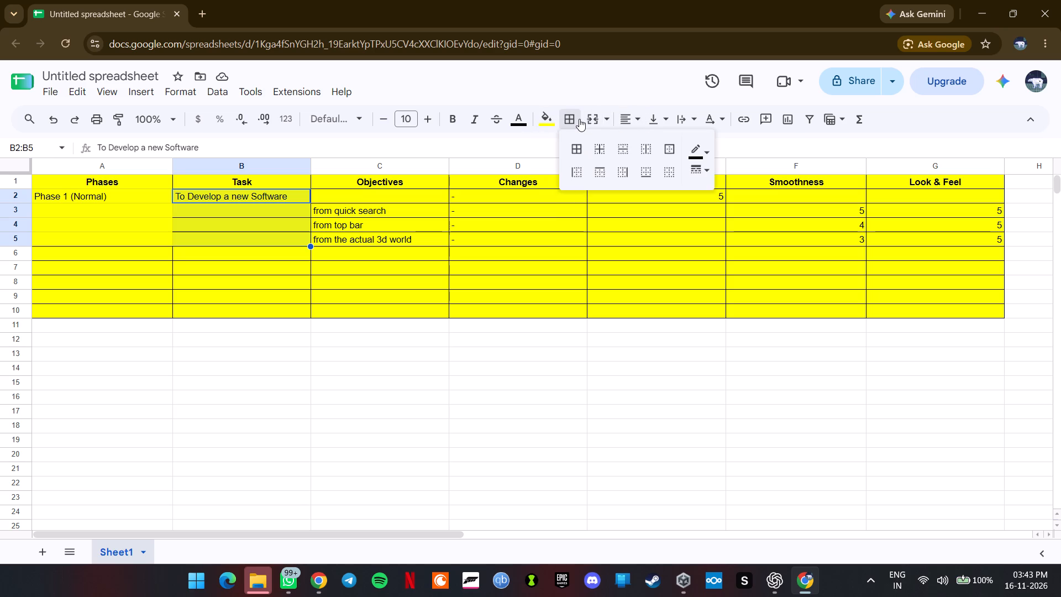
{"action": "left_click", "coordinate": [579, 171]}
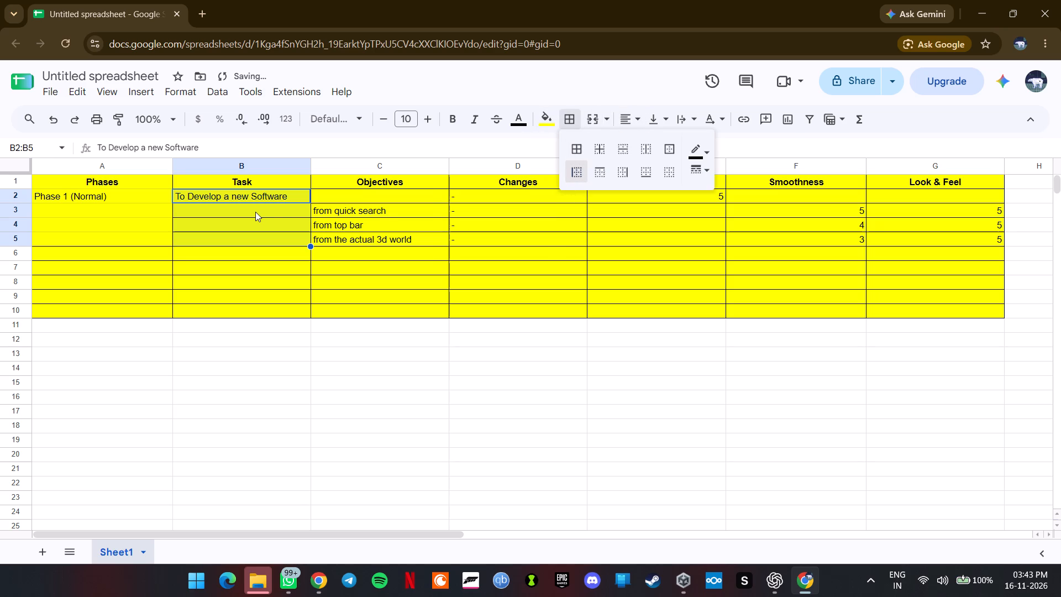
Clear all borders from the Phase 1 cells B2:B5 in the Task column.
{"action": "left_click", "coordinate": [250, 193]}
{"action": "left_click_drag", "start_coordinate": [250, 193], "coordinate": [250, 228]}
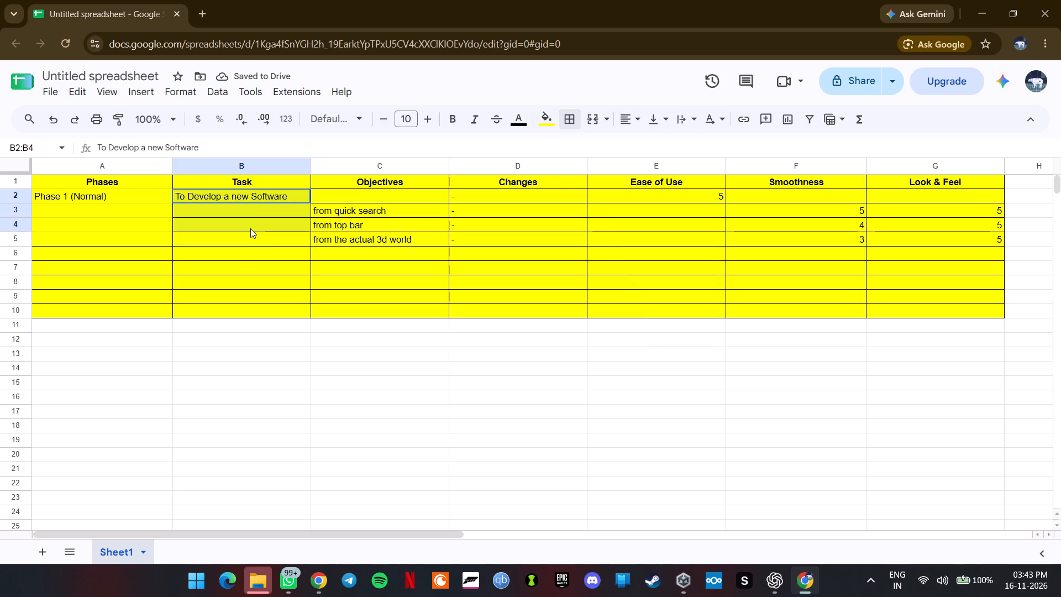
{"action": "left_click_drag", "start_coordinate": [250, 228], "coordinate": [251, 237]}
{"action": "left_click", "coordinate": [571, 113]}
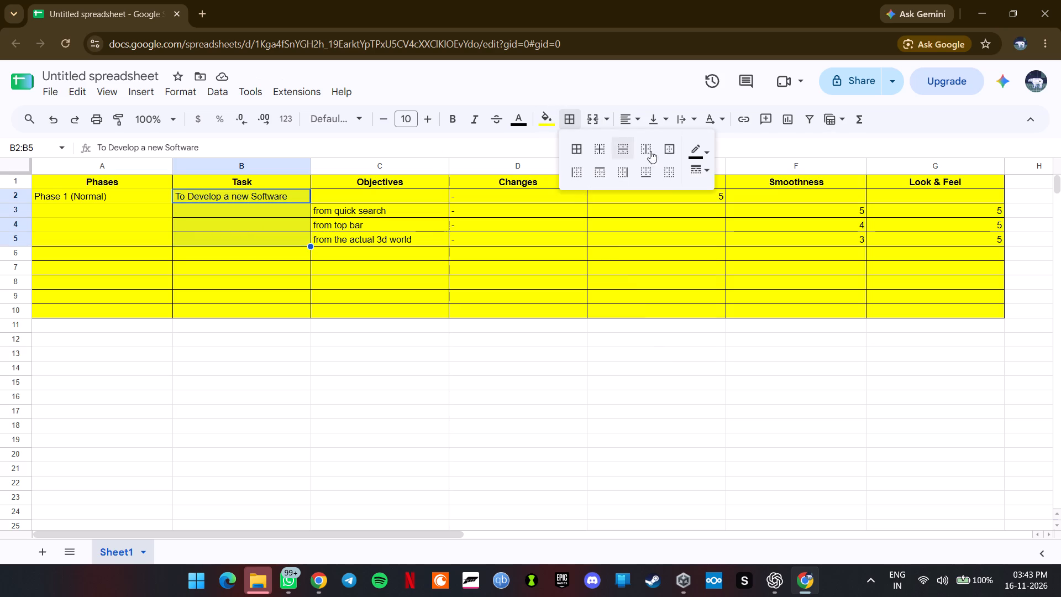
{"action": "left_click", "coordinate": [667, 176]}
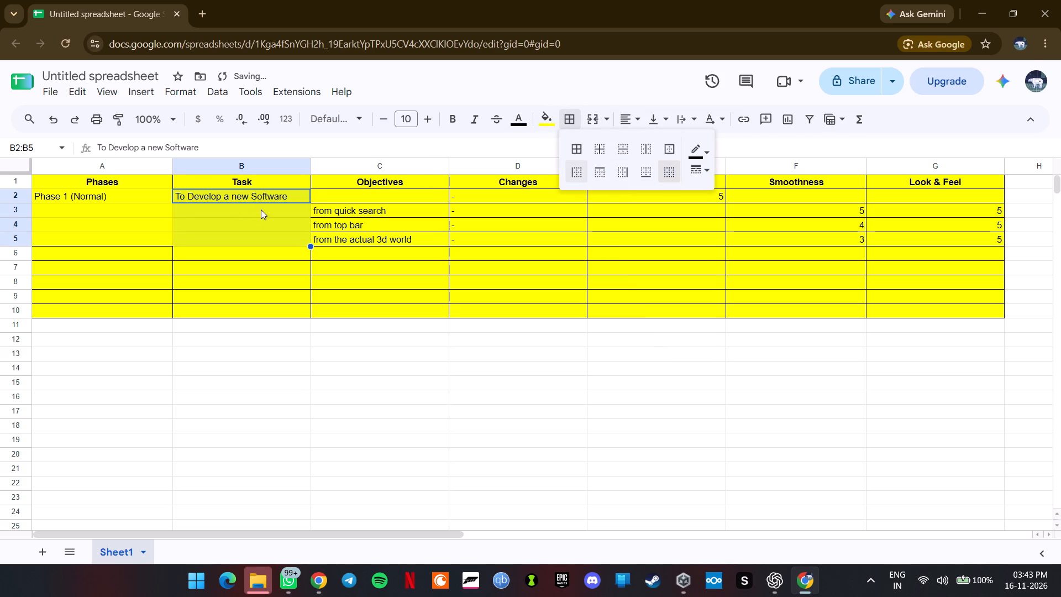
{"action": "left_click", "coordinate": [261, 210]}
{"action": "left_click_drag", "start_coordinate": [256, 194], "coordinate": [255, 234]}
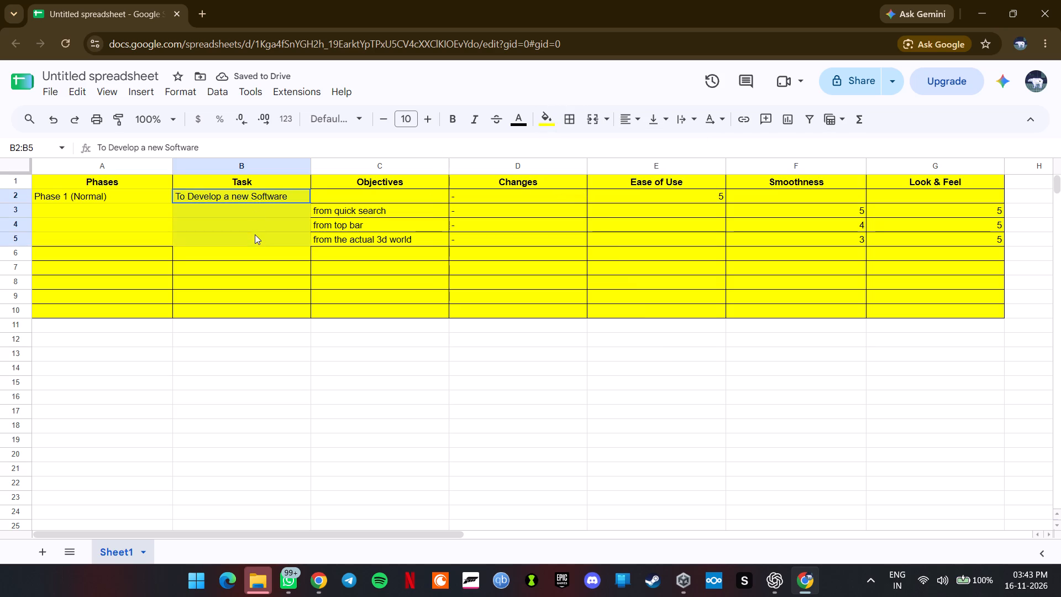
{"action": "left_click_drag", "start_coordinate": [255, 234], "coordinate": [255, 239]}
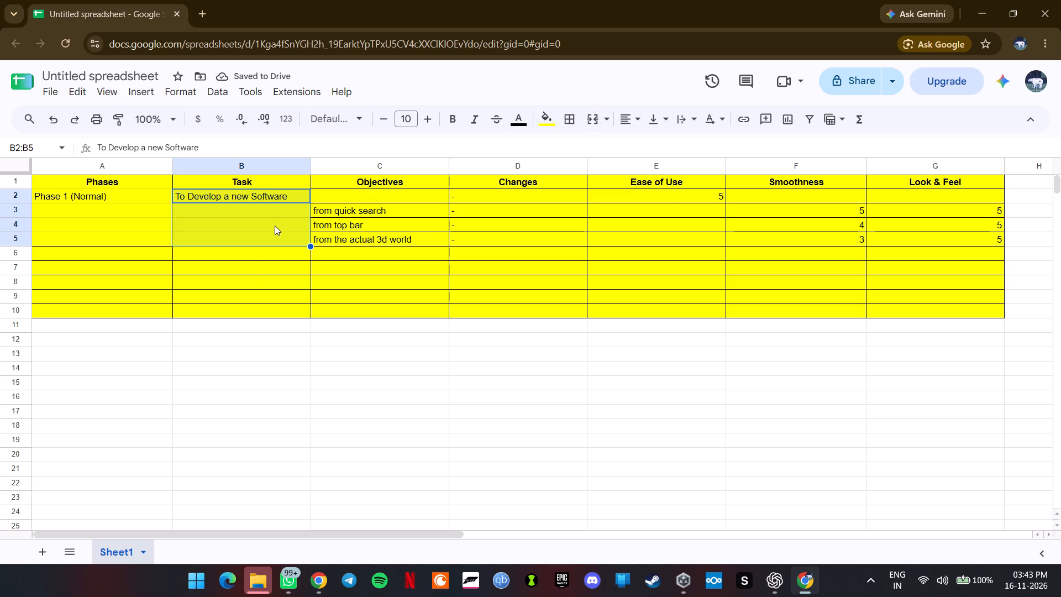
{"action": "left_click", "coordinate": [247, 347]}
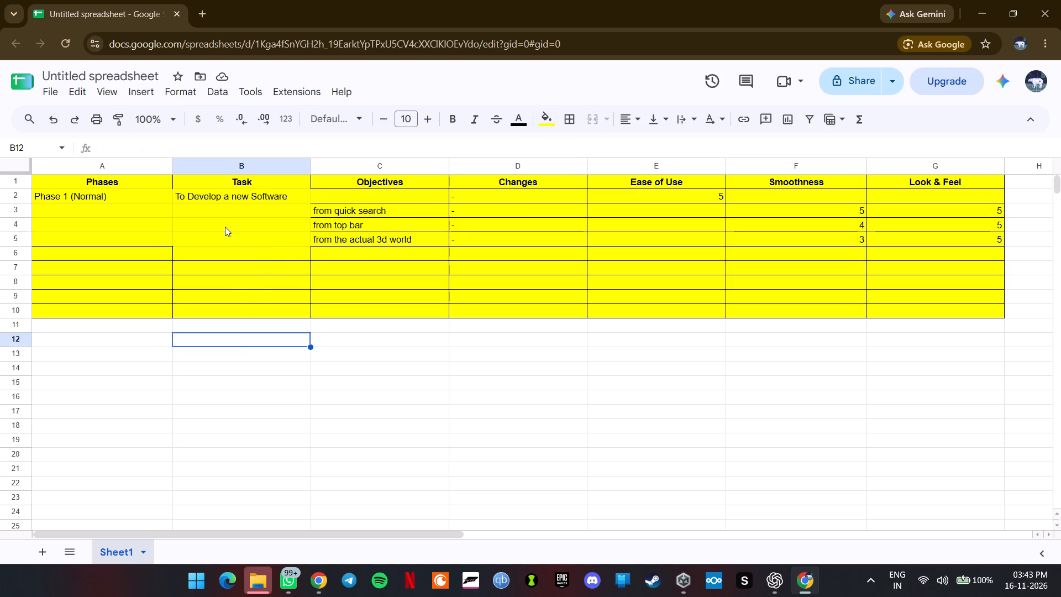
Apply outer borders around cells B1:B5 in the Task column.
{"action": "left_click", "coordinate": [211, 195]}
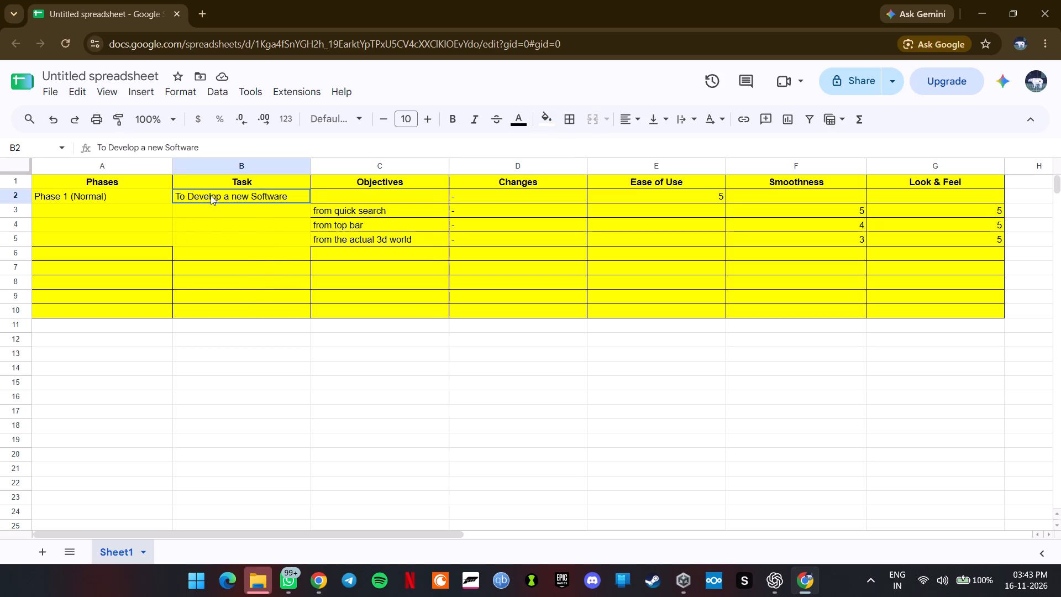
{"action": "left_click_drag", "start_coordinate": [207, 181], "coordinate": [203, 237]}
{"action": "left_click", "coordinate": [561, 124]}
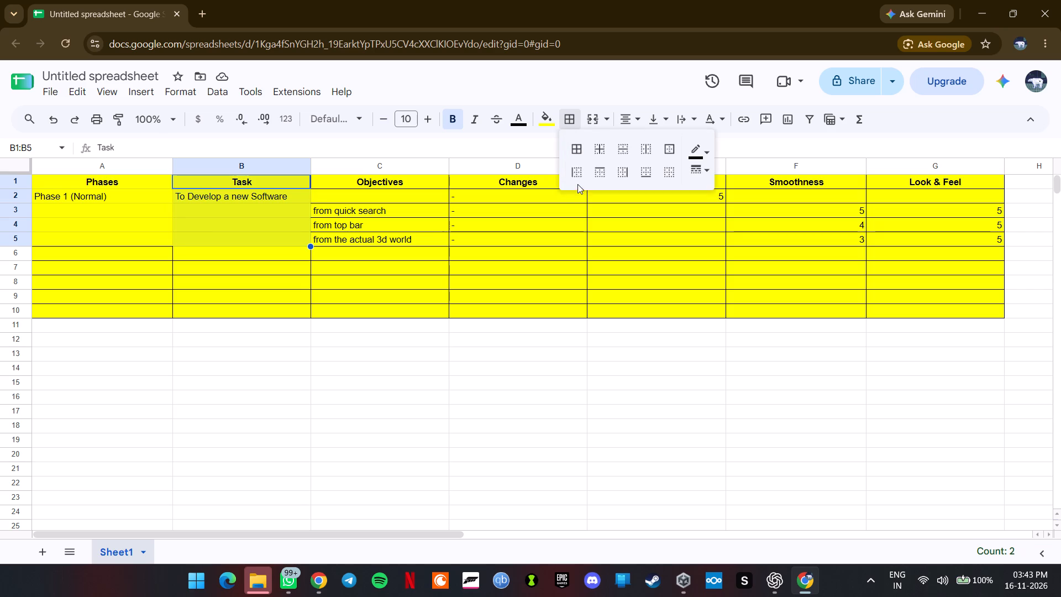
{"action": "left_click", "coordinate": [670, 150]}
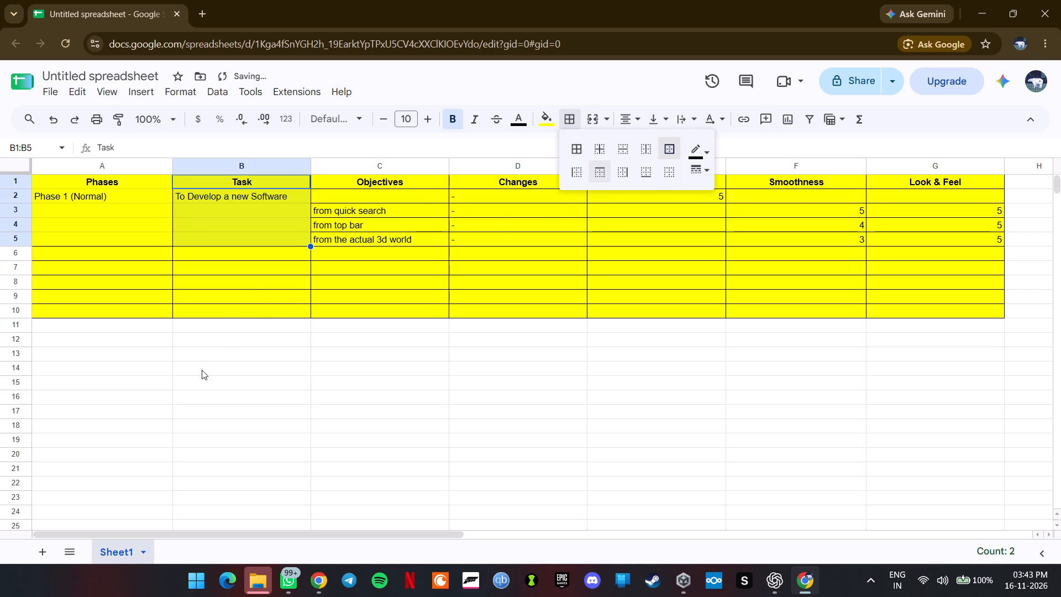
{"action": "left_click", "coordinate": [195, 381]}
Apply all borders to the Task header cell B1.
{"action": "left_click", "coordinate": [243, 184]}
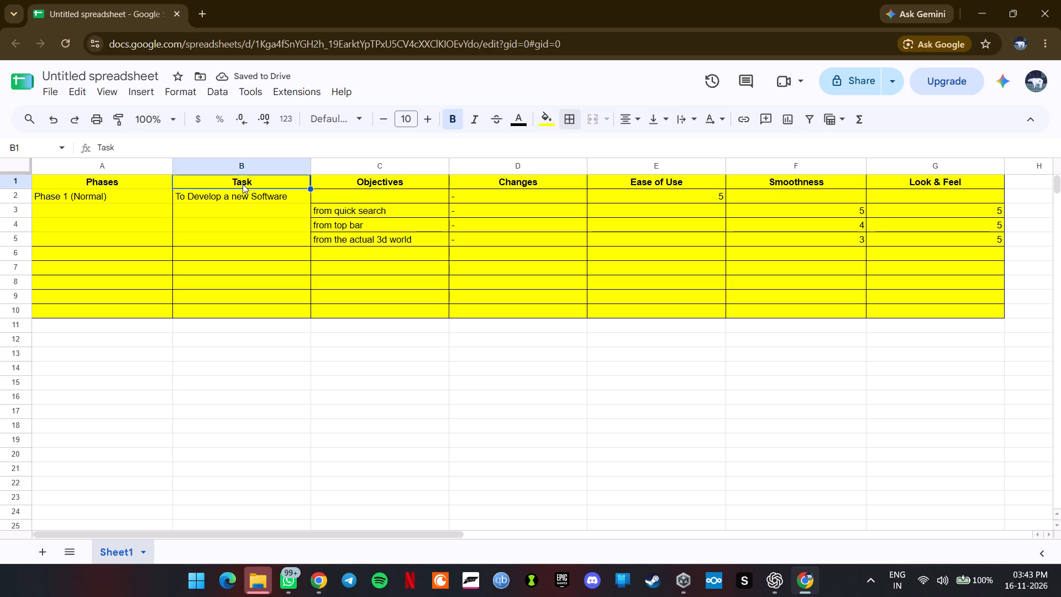
{"action": "left_click", "coordinate": [565, 121]}
{"action": "left_click", "coordinate": [582, 145]}
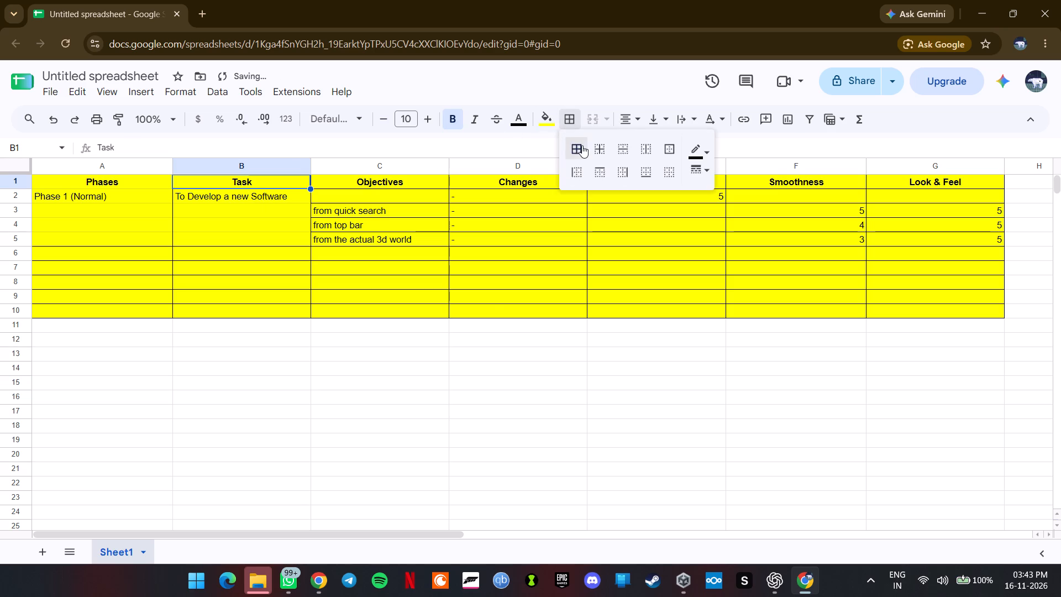
{"action": "left_click", "coordinate": [471, 332]}
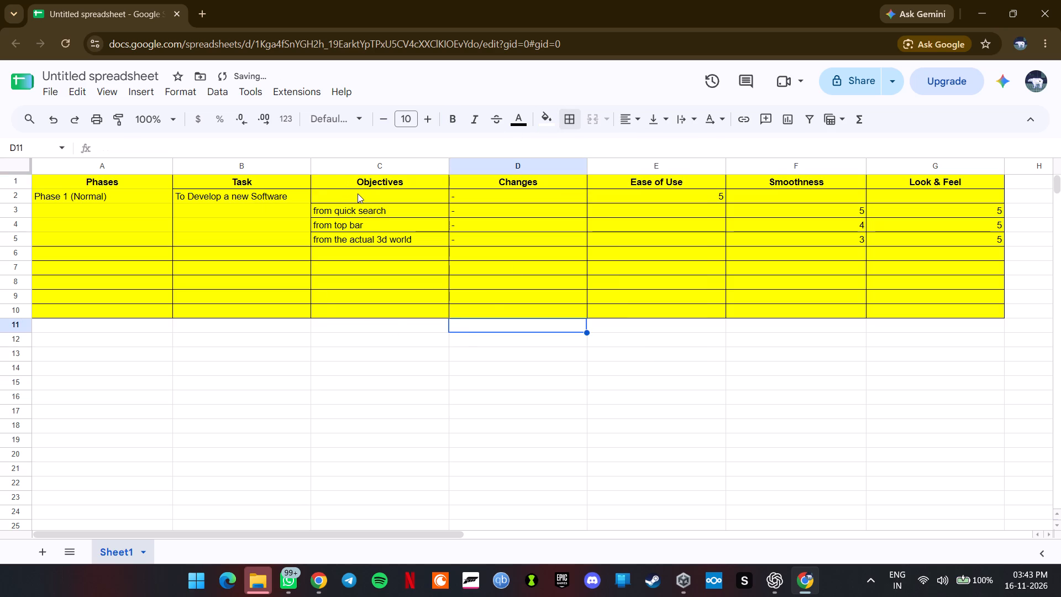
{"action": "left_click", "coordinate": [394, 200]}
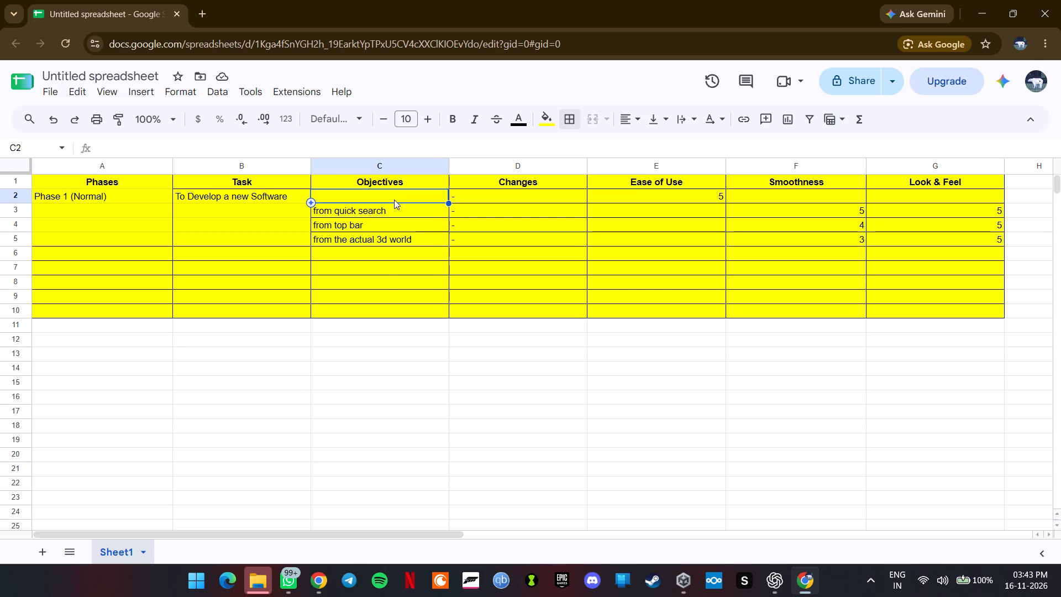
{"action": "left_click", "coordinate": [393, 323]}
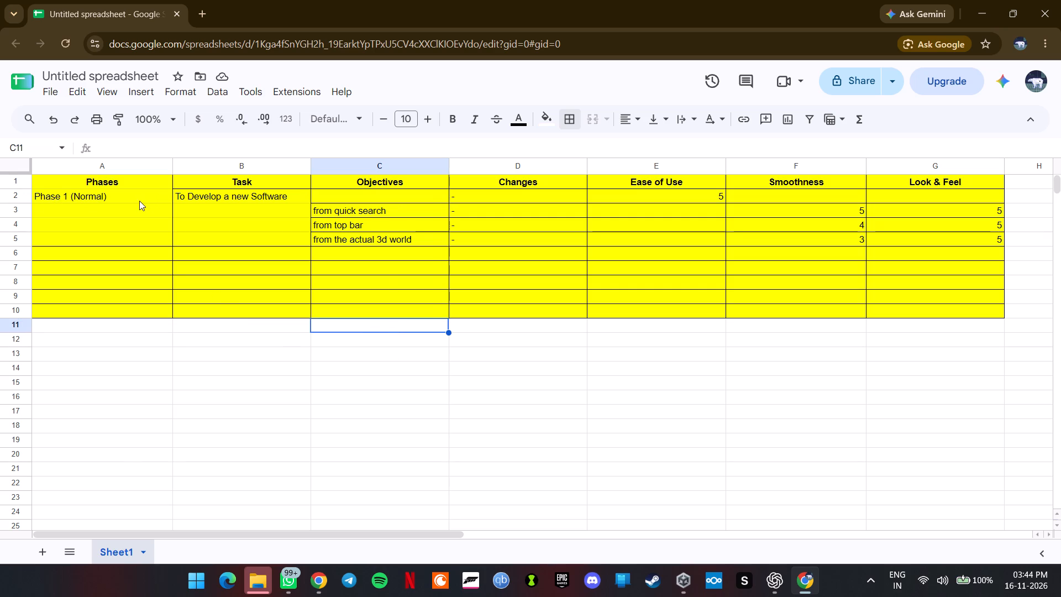
Apply all borders to the Phases header cell A1.
{"action": "left_click", "coordinate": [130, 182]}
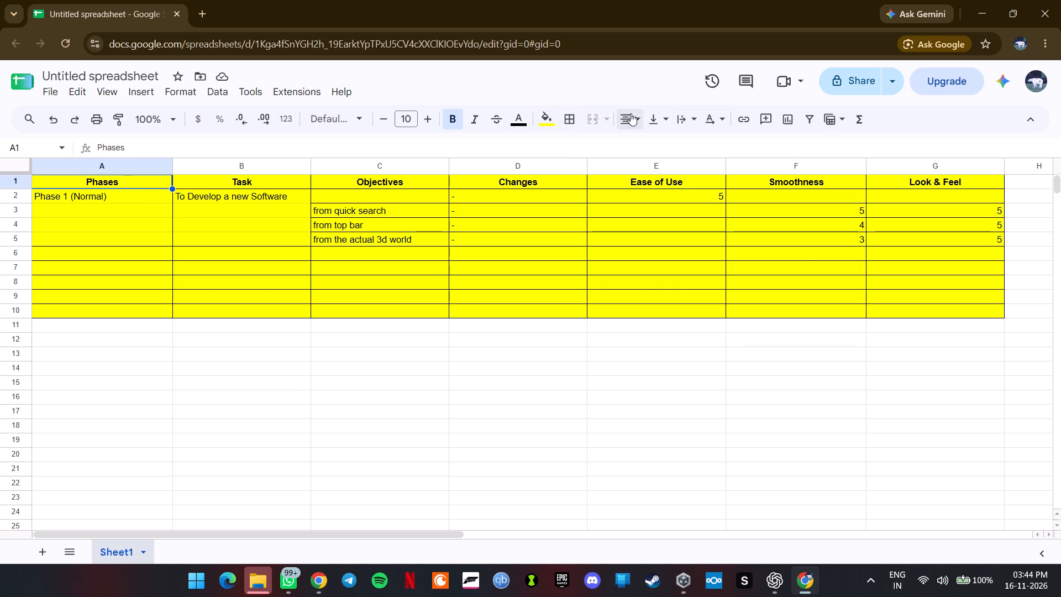
{"action": "left_click", "coordinate": [566, 118]}
{"action": "left_click", "coordinate": [583, 150]}
{"action": "left_click", "coordinate": [330, 363]}
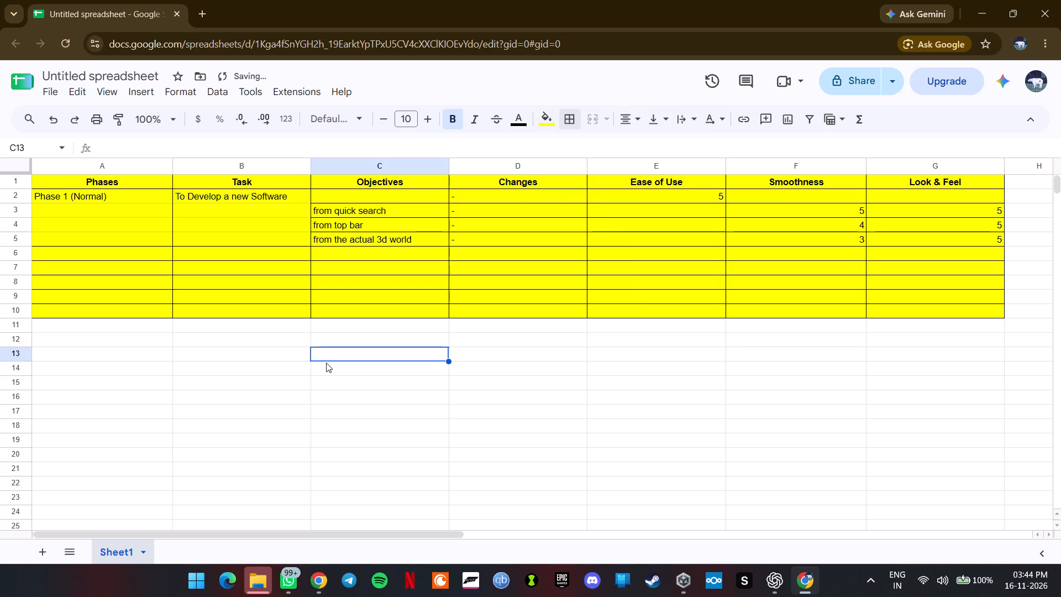
{"action": "left_click", "coordinate": [177, 380]}
Fill the first Phase 1 row, cells A2:G2, with the second-lightest shade of yellow.
{"action": "left_click", "coordinate": [128, 182]}
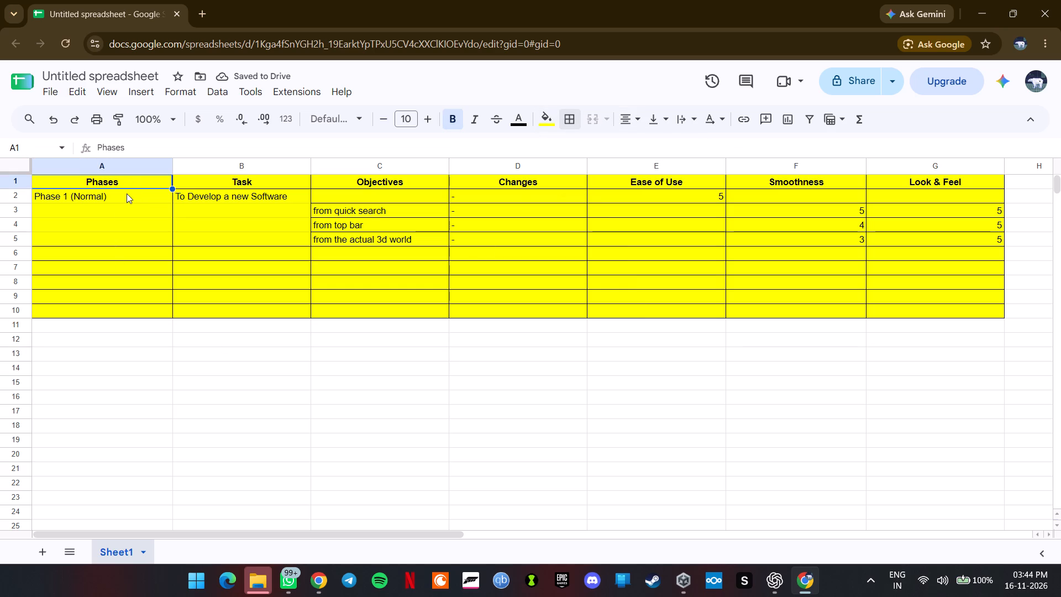
{"action": "left_click", "coordinate": [134, 198]}
{"action": "left_click_drag", "start_coordinate": [134, 198], "coordinate": [352, 207]}
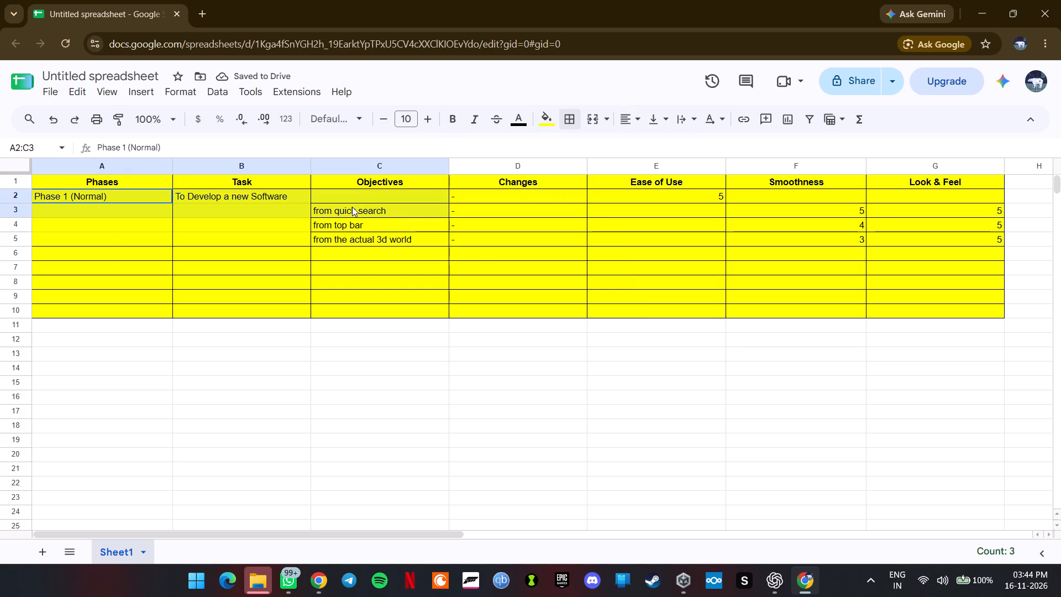
{"action": "left_click_drag", "start_coordinate": [352, 207], "coordinate": [452, 219]}
{"action": "left_click", "coordinate": [114, 338]}
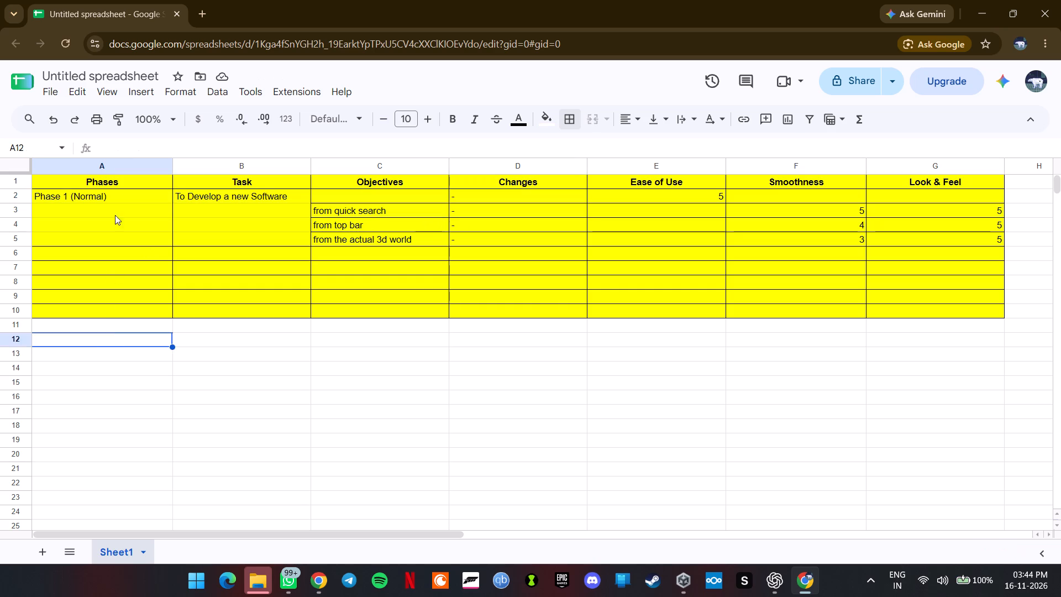
{"action": "left_click_drag", "start_coordinate": [119, 197], "coordinate": [502, 206]}
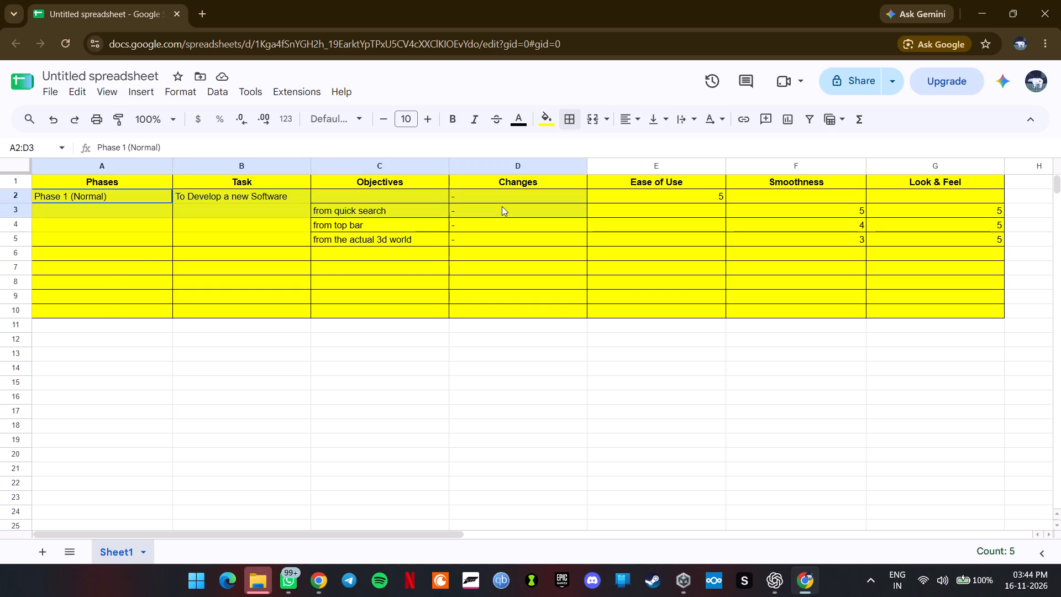
{"action": "left_click_drag", "start_coordinate": [502, 206], "coordinate": [649, 245]}
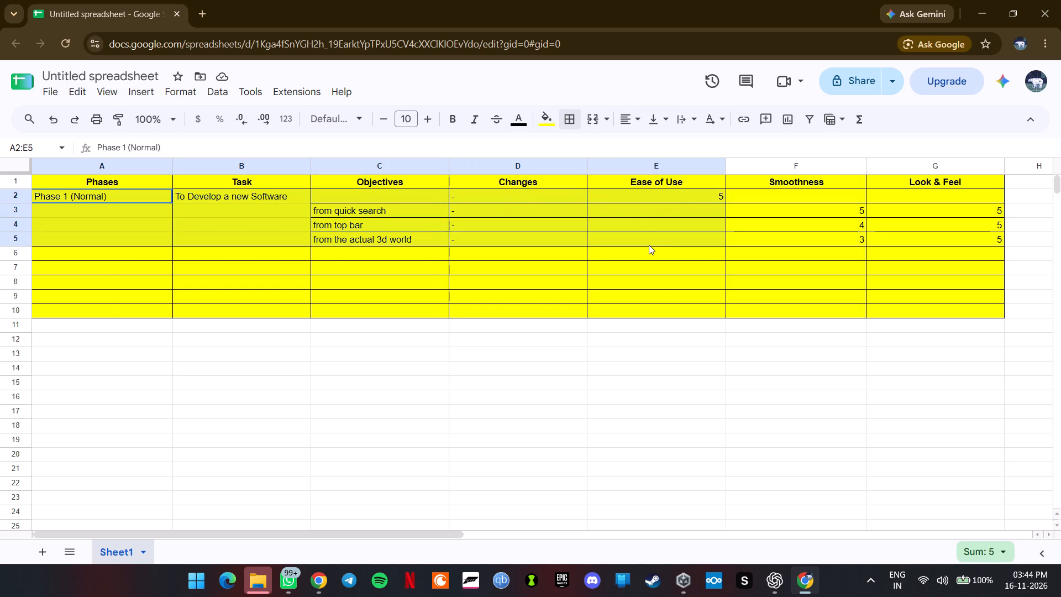
{"action": "left_click_drag", "start_coordinate": [649, 245], "coordinate": [692, 192]}
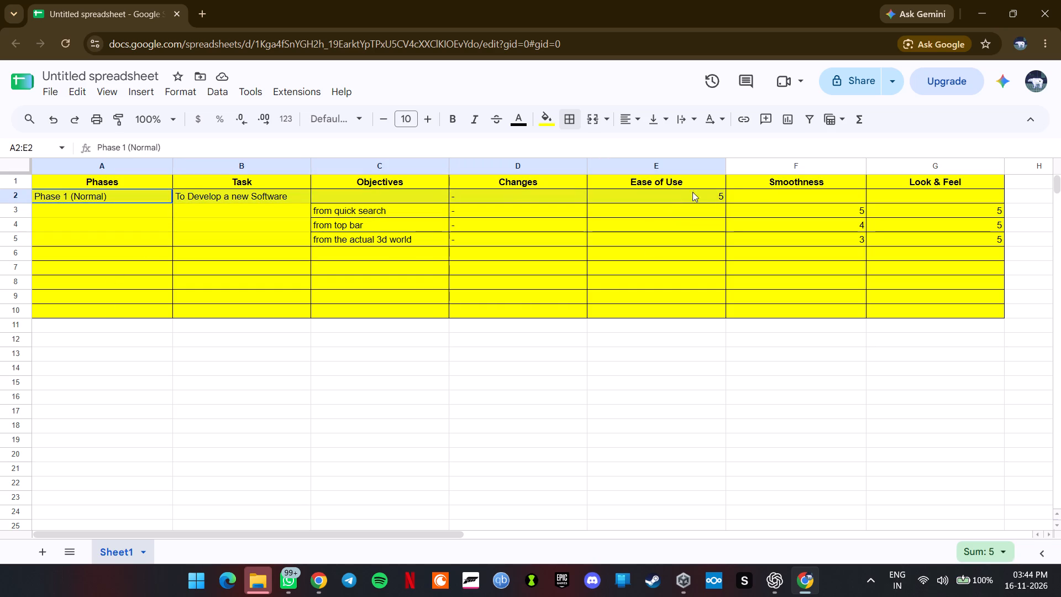
{"action": "left_click_drag", "start_coordinate": [692, 192], "coordinate": [922, 199]}
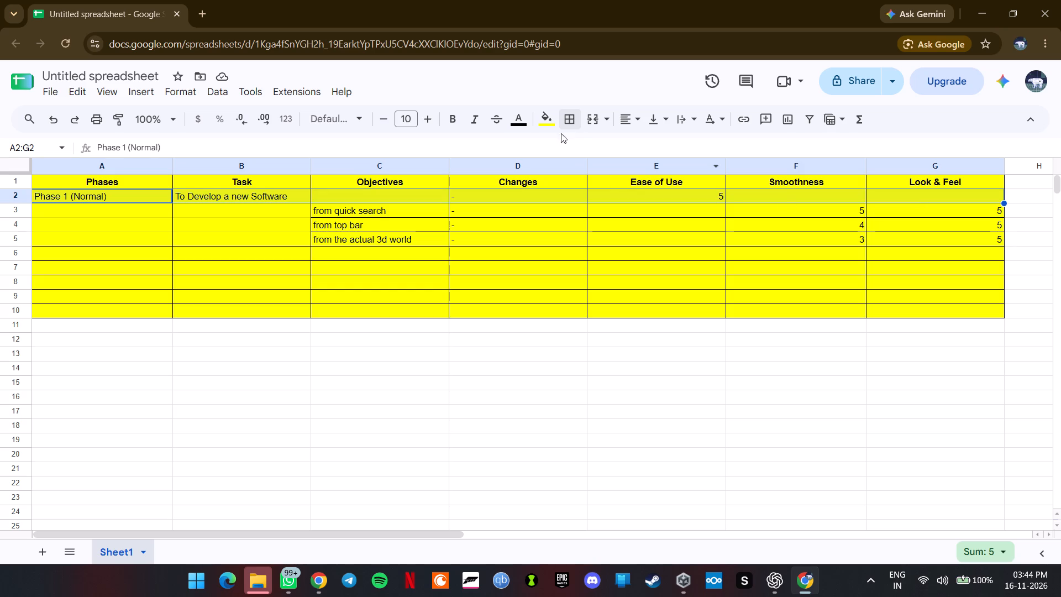
{"action": "left_click", "coordinate": [554, 117]}
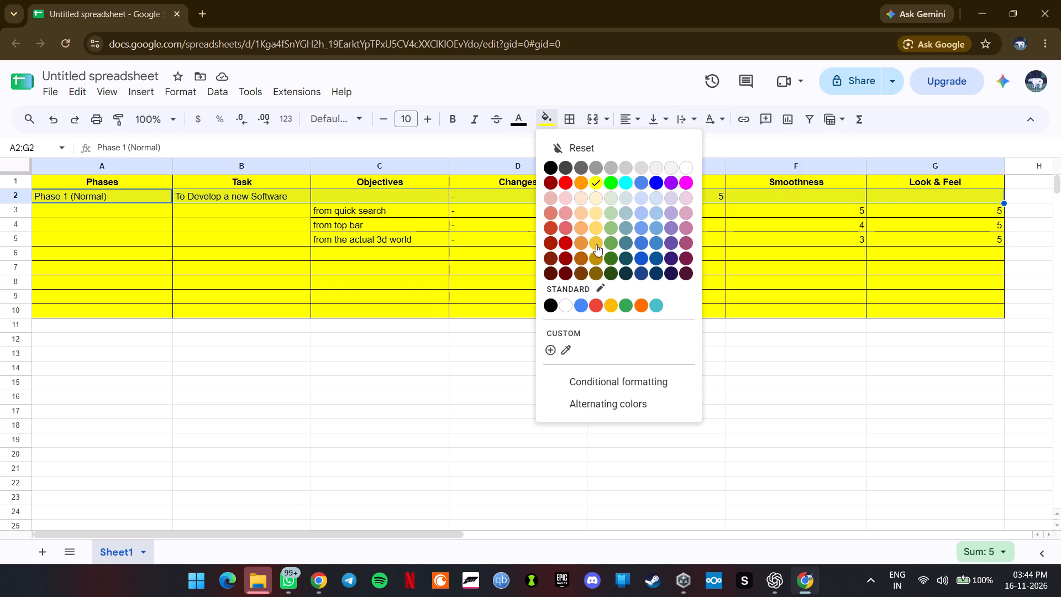
{"action": "left_click", "coordinate": [600, 214]}
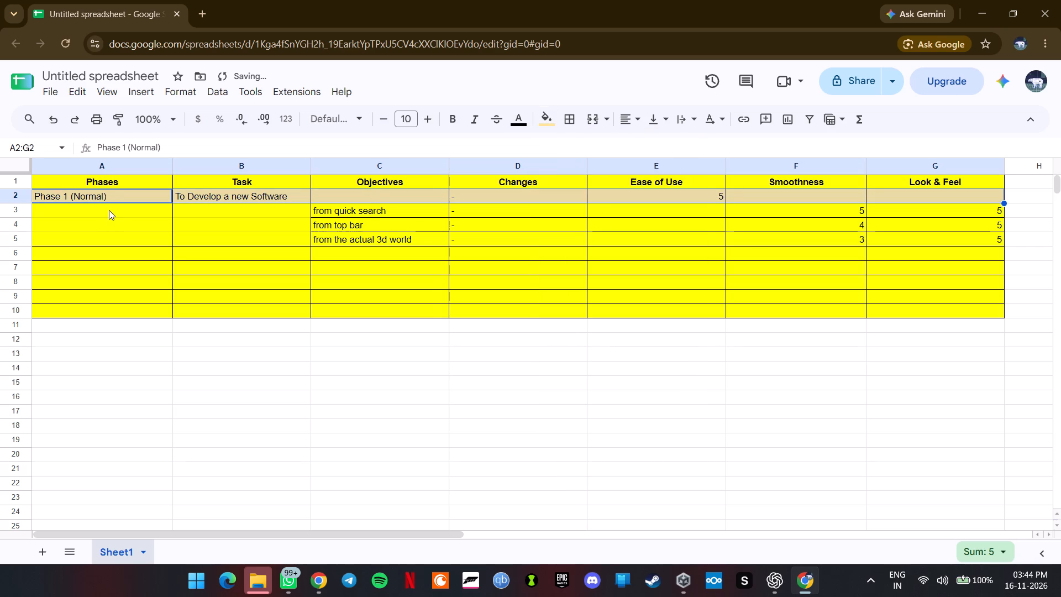
Try light green, light yellow and light orange fills on cells A3:G5, and settle on the palest yellow.
{"action": "left_click_drag", "start_coordinate": [109, 210], "coordinate": [878, 235]}
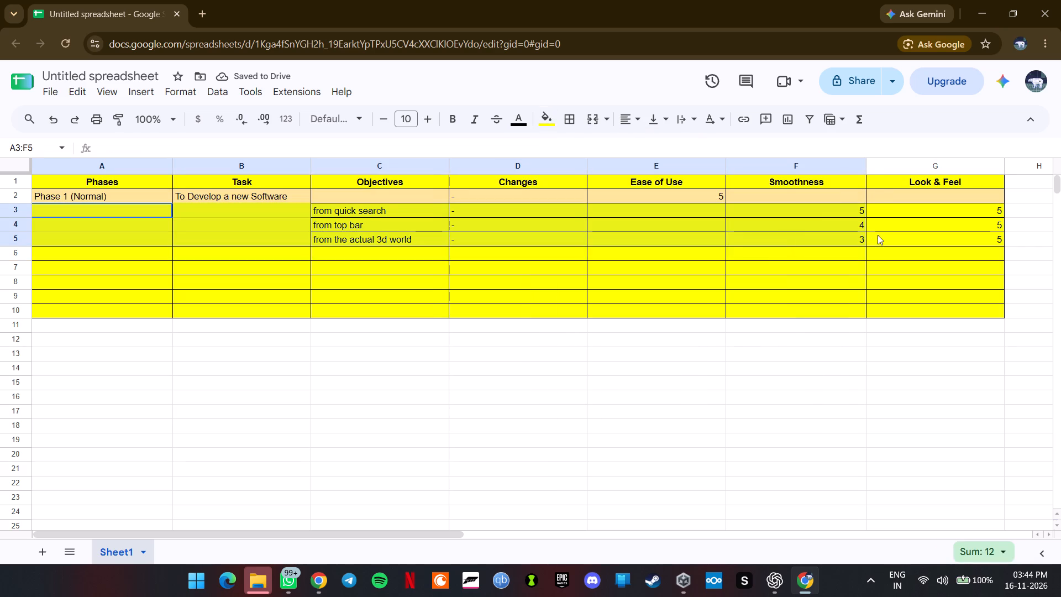
{"action": "left_click_drag", "start_coordinate": [878, 235], "coordinate": [915, 234]}
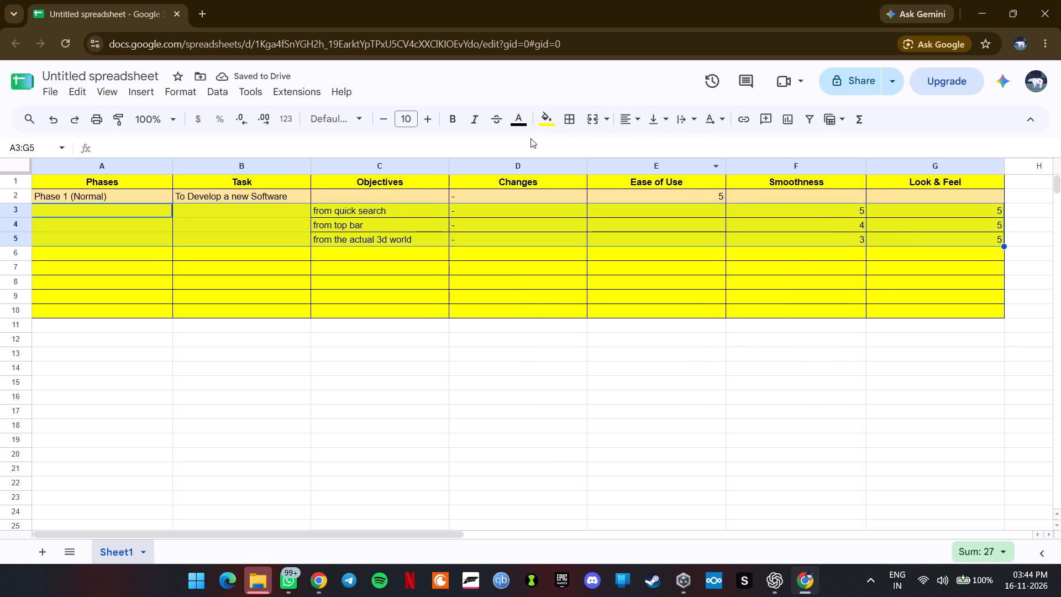
{"action": "left_click", "coordinate": [557, 116]}
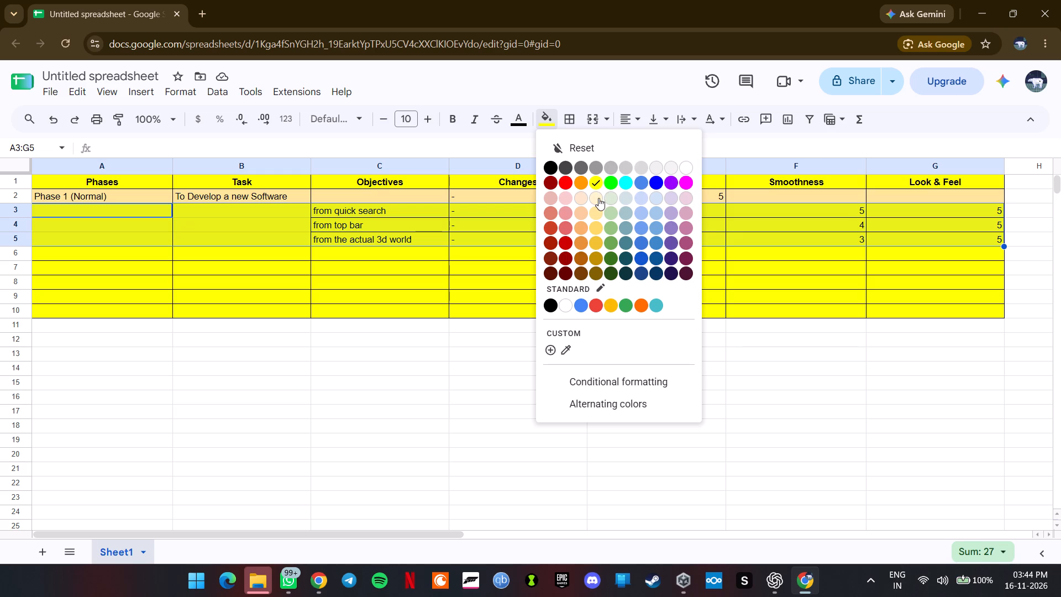
{"action": "left_click", "coordinate": [613, 211]}
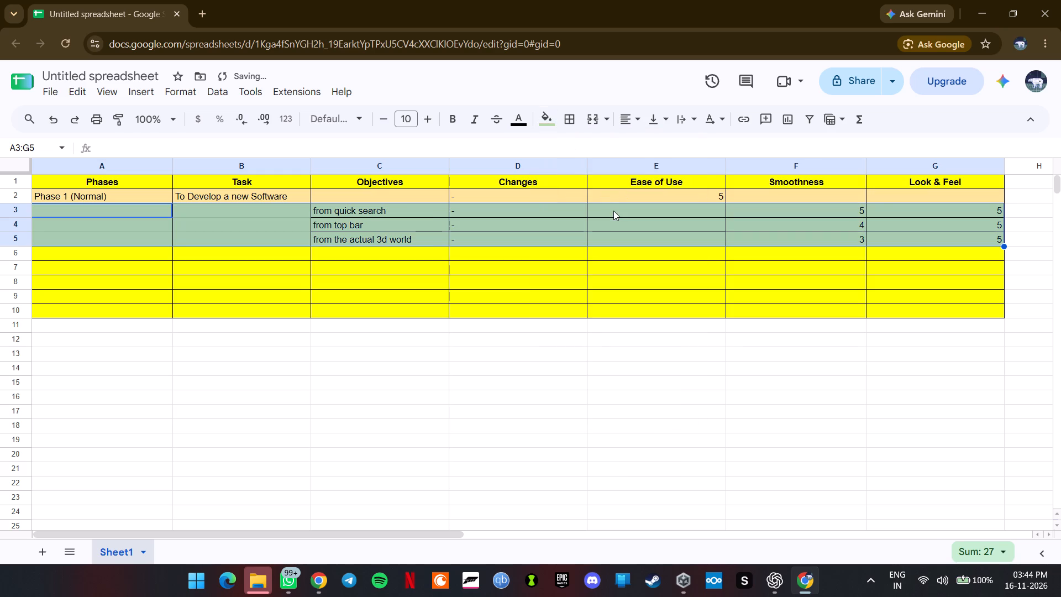
{"action": "left_click", "coordinate": [551, 122]}
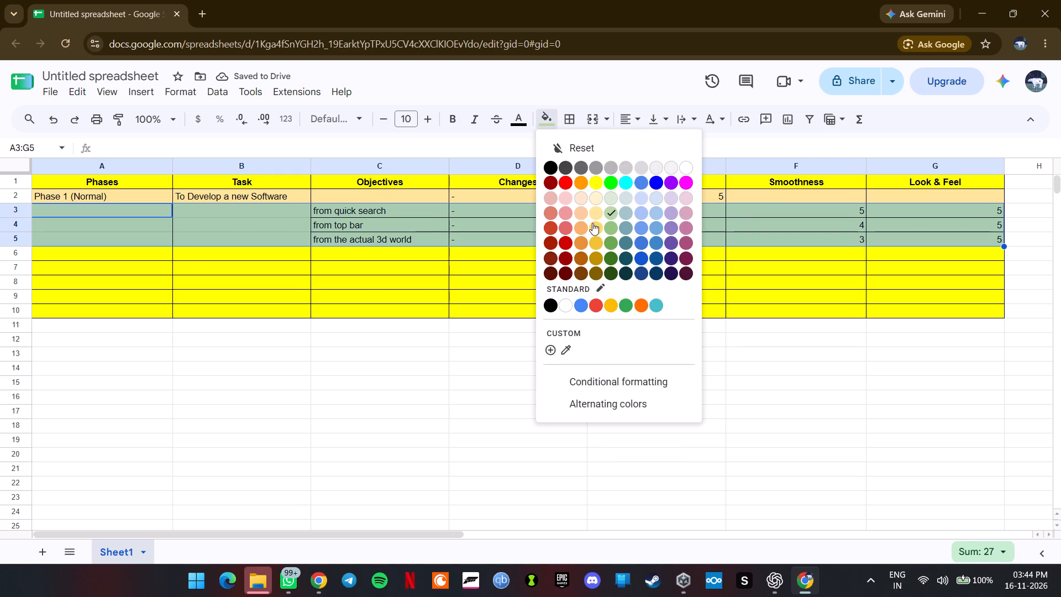
{"action": "left_click", "coordinate": [596, 213]}
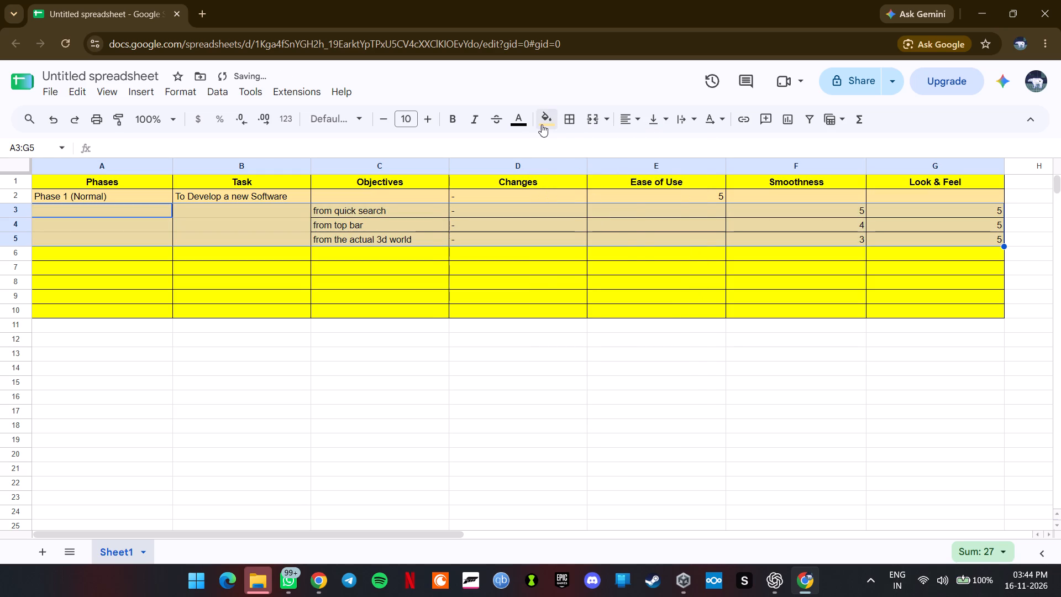
{"action": "left_click", "coordinate": [543, 123]}
{"action": "left_click", "coordinate": [587, 214]}
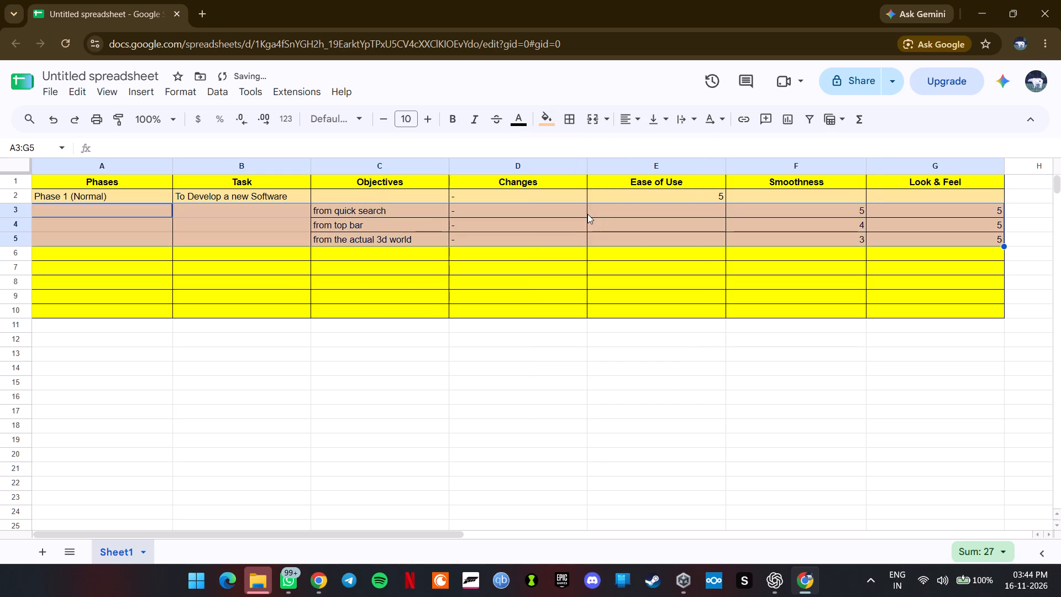
{"action": "left_click", "coordinate": [551, 114]}
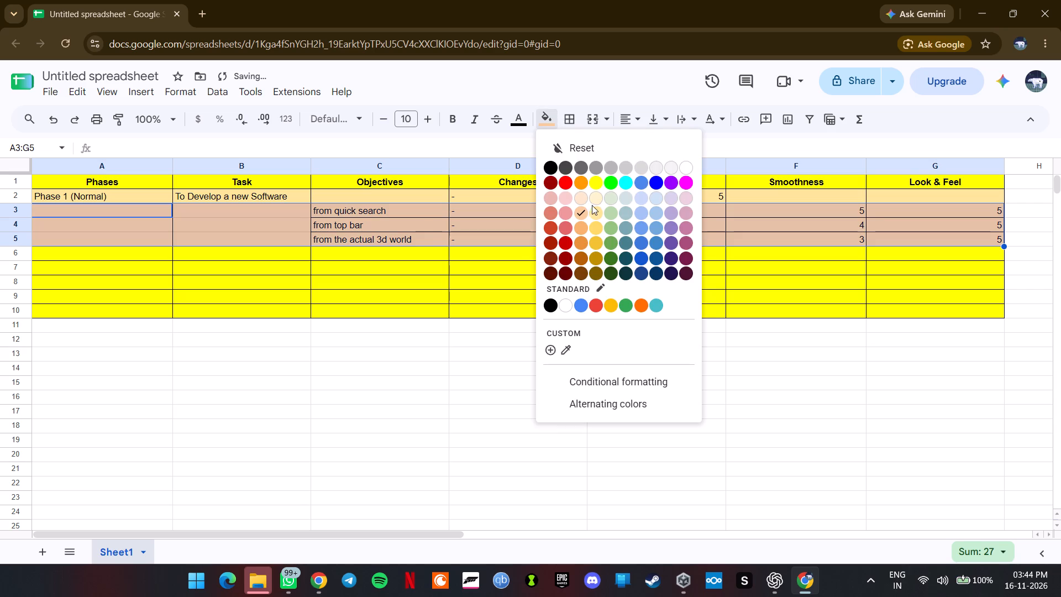
{"action": "left_click", "coordinate": [596, 213]}
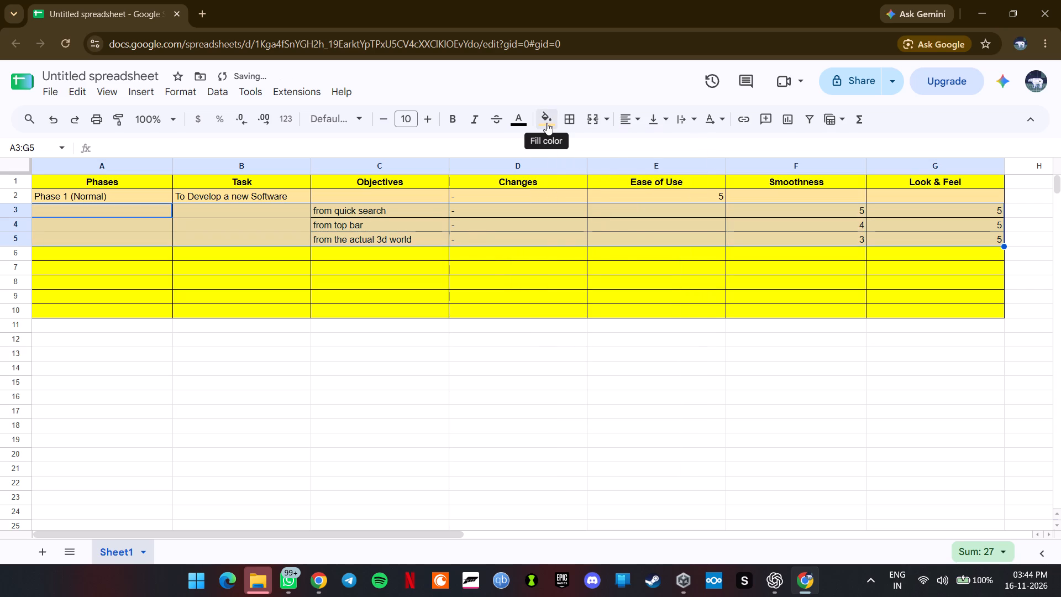
{"action": "left_click", "coordinate": [547, 123]}
{"action": "left_click", "coordinate": [602, 199]}
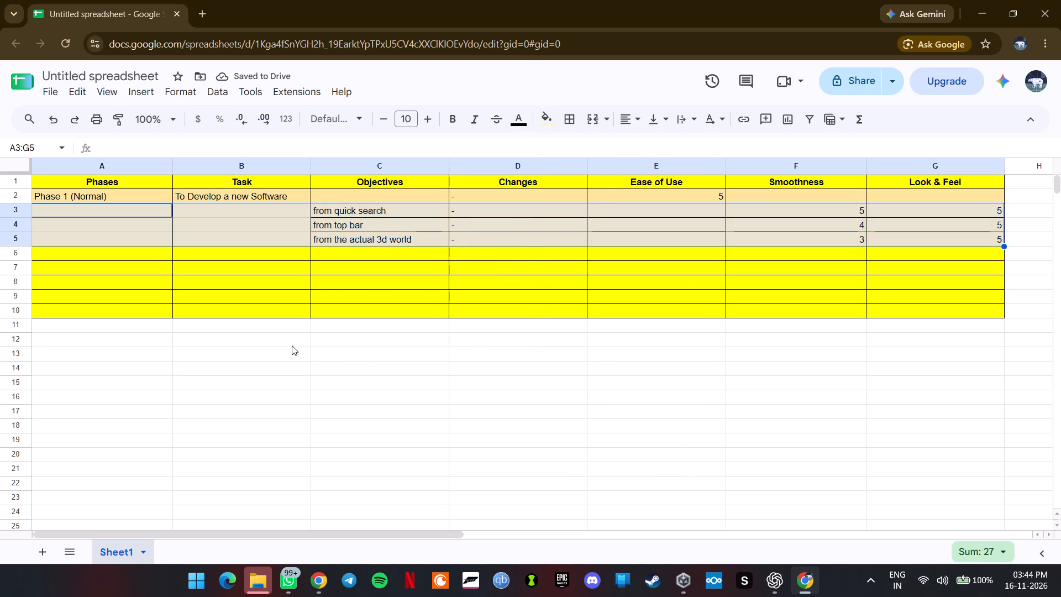
Fill the empty table rows, cells A6:G10, with white.
{"action": "left_click", "coordinate": [118, 332]}
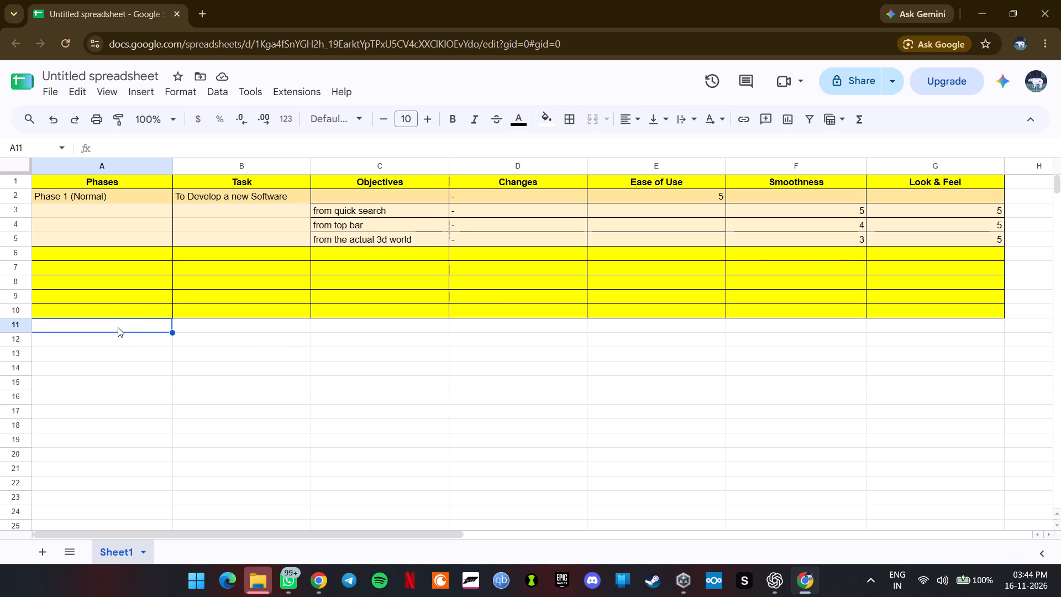
{"action": "left_click_drag", "start_coordinate": [93, 250], "coordinate": [885, 319]}
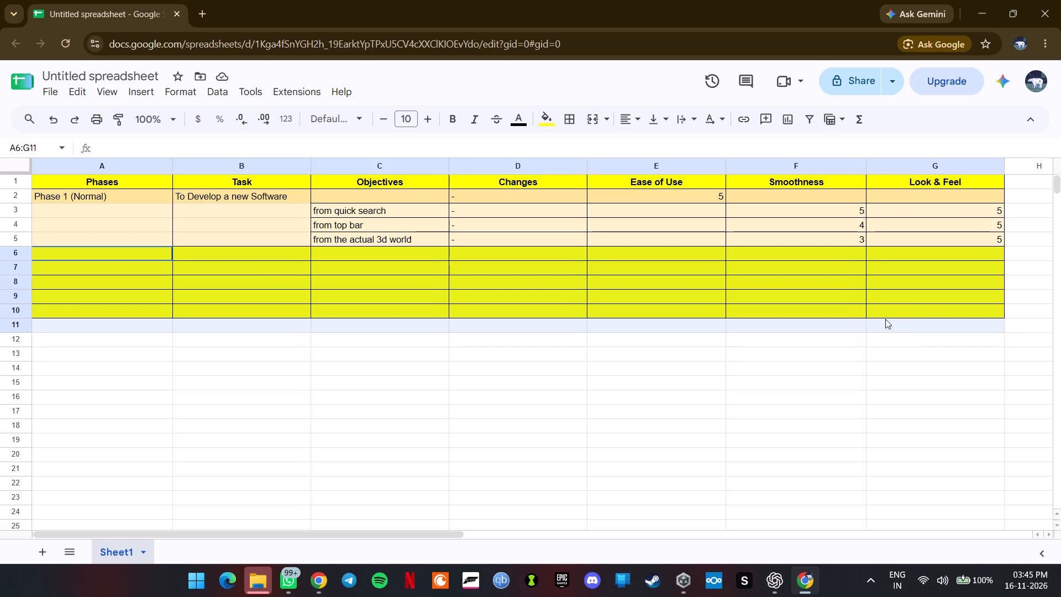
{"action": "left_click_drag", "start_coordinate": [885, 319], "coordinate": [925, 310]}
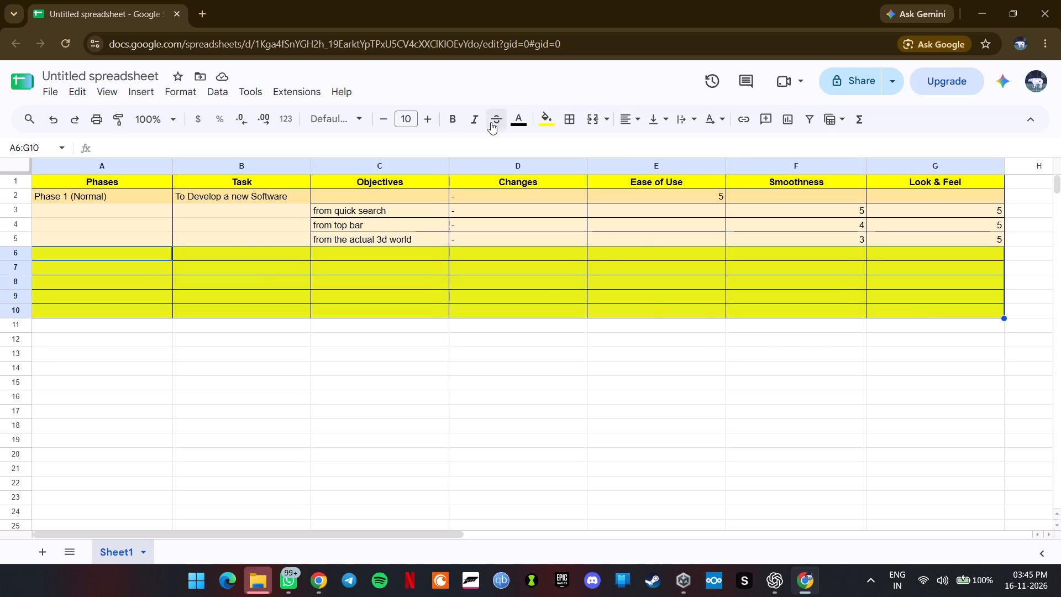
{"action": "left_click", "coordinate": [538, 114]}
{"action": "left_click", "coordinate": [692, 170]}
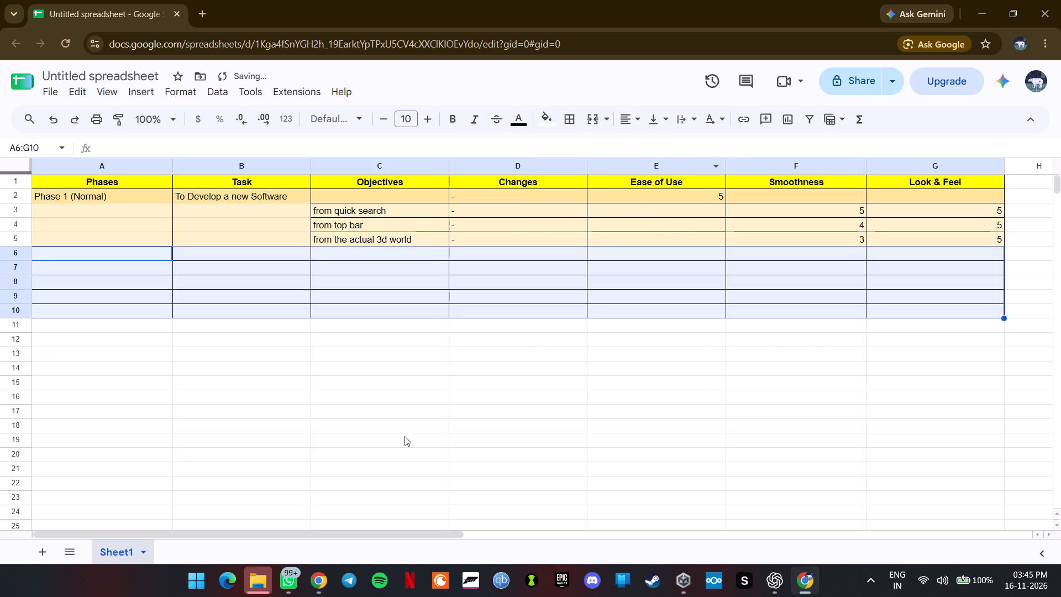
{"action": "left_click", "coordinate": [401, 438]}
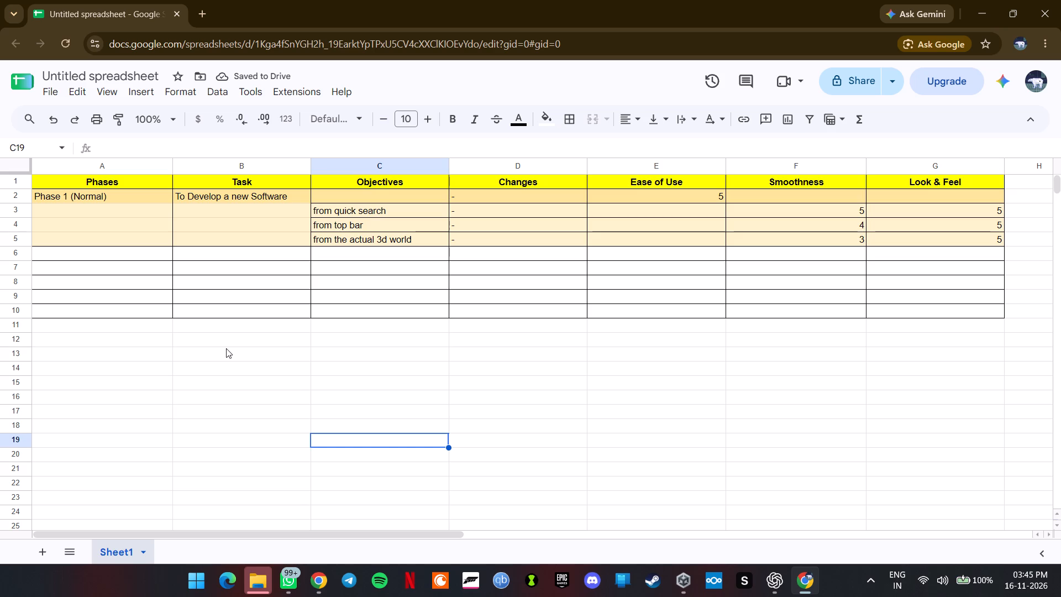
Fill the header row, cells A1:G1, with the amber yellow from the standard theme colours.
{"action": "left_click_drag", "start_coordinate": [134, 186], "coordinate": [899, 184]}
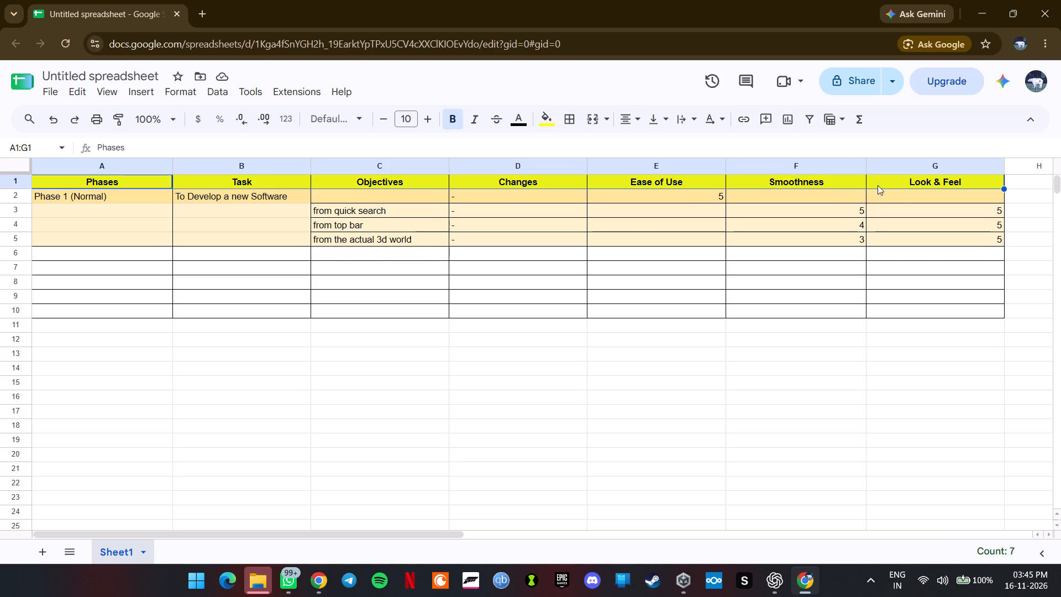
{"action": "left_click", "coordinate": [556, 115]}
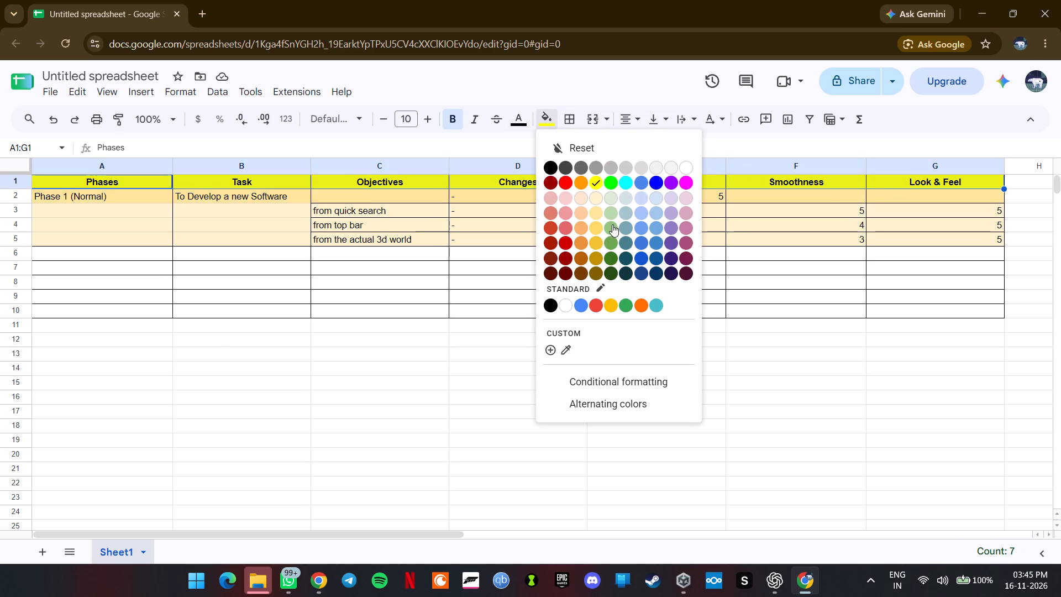
{"action": "left_click", "coordinate": [610, 308]}
{"action": "left_click", "coordinate": [503, 387]}
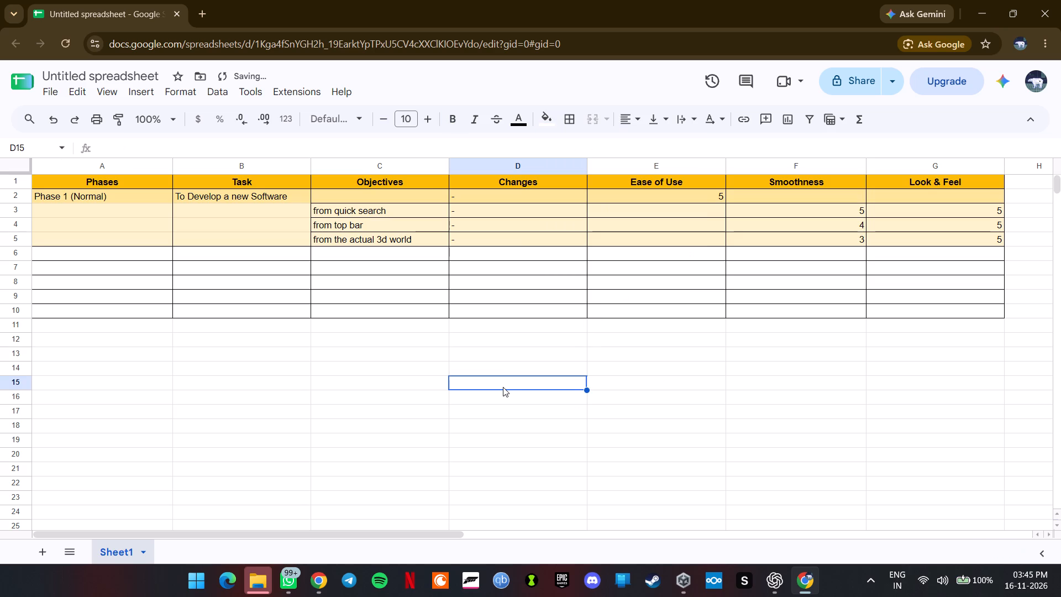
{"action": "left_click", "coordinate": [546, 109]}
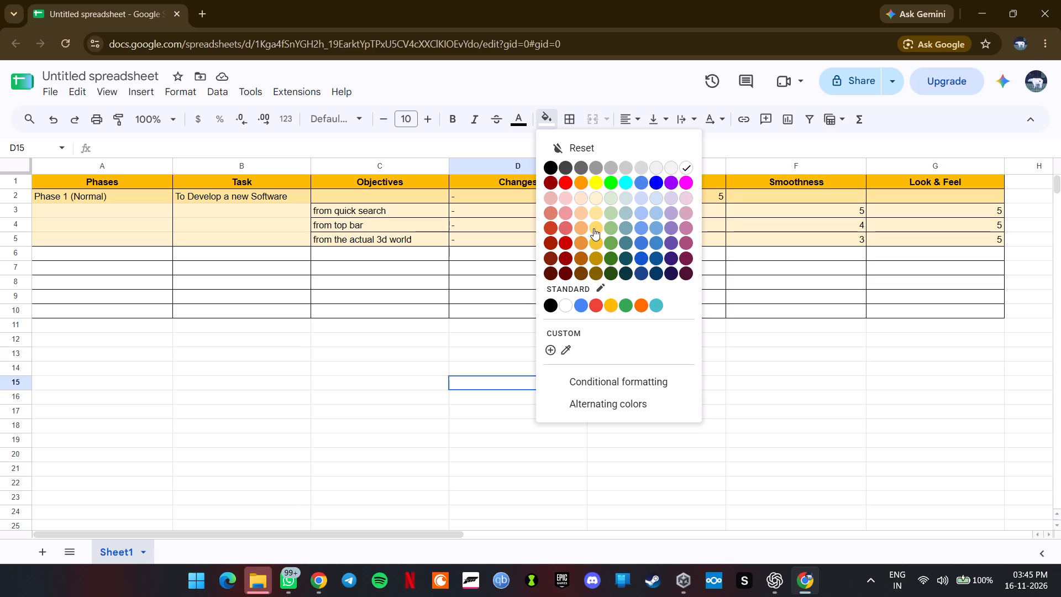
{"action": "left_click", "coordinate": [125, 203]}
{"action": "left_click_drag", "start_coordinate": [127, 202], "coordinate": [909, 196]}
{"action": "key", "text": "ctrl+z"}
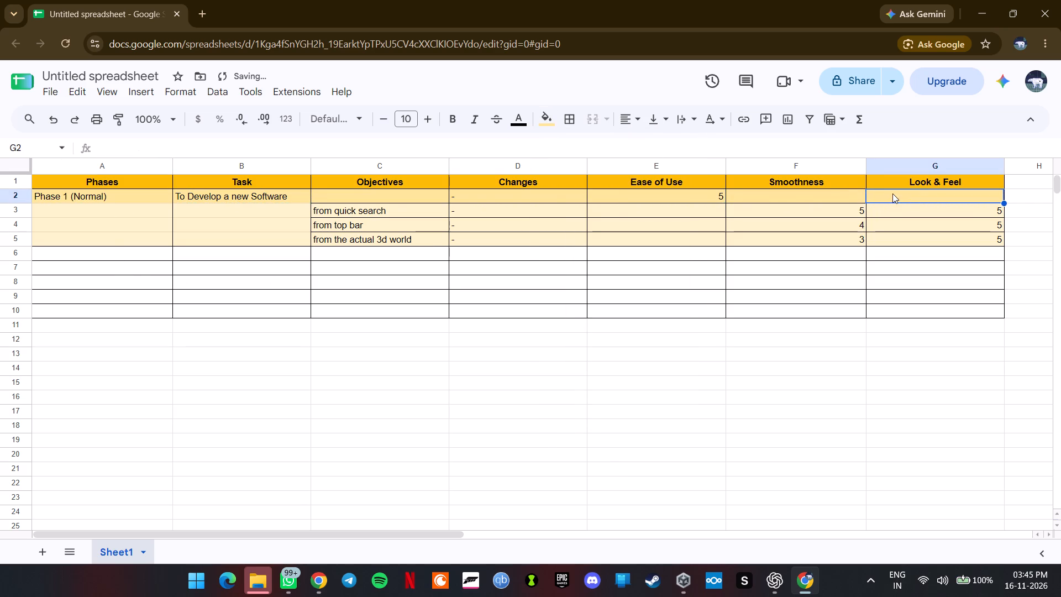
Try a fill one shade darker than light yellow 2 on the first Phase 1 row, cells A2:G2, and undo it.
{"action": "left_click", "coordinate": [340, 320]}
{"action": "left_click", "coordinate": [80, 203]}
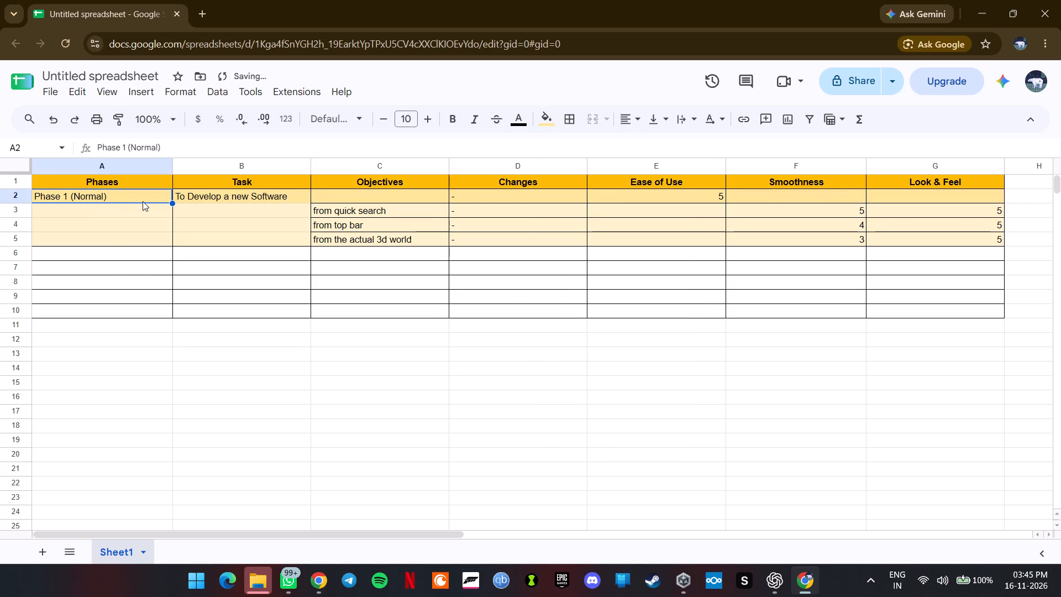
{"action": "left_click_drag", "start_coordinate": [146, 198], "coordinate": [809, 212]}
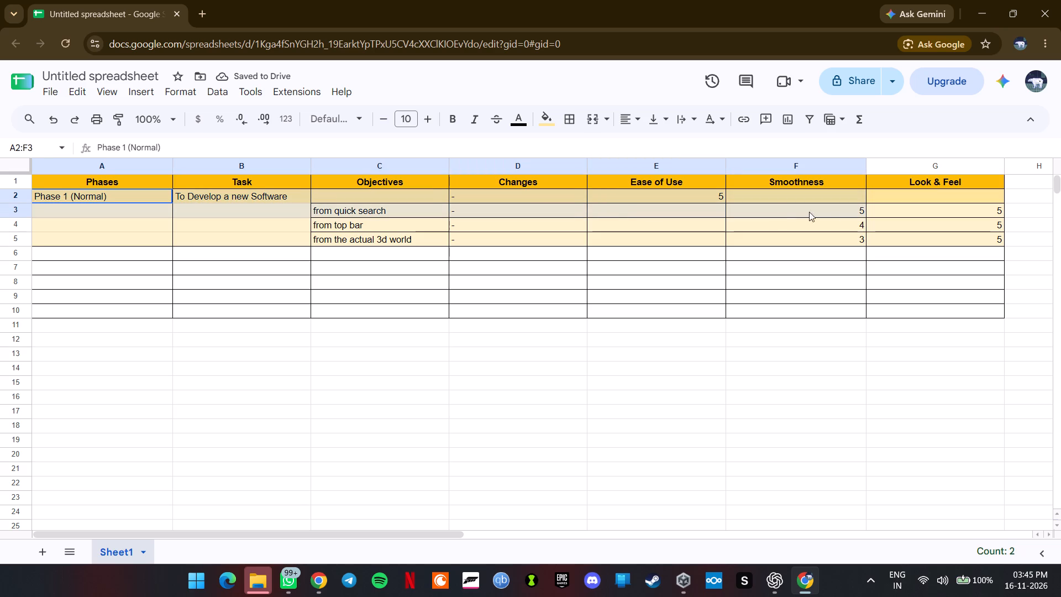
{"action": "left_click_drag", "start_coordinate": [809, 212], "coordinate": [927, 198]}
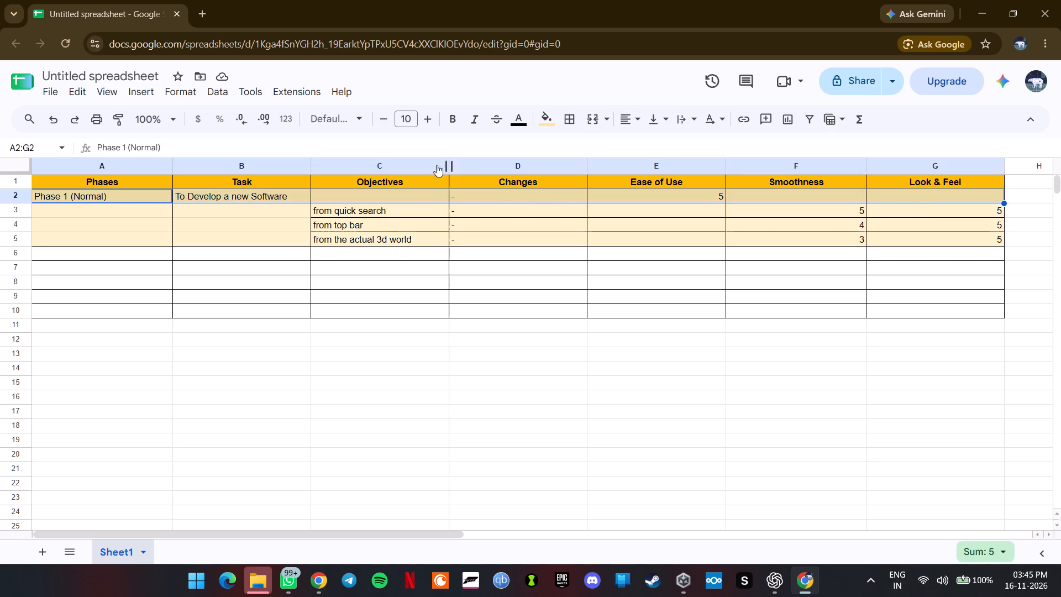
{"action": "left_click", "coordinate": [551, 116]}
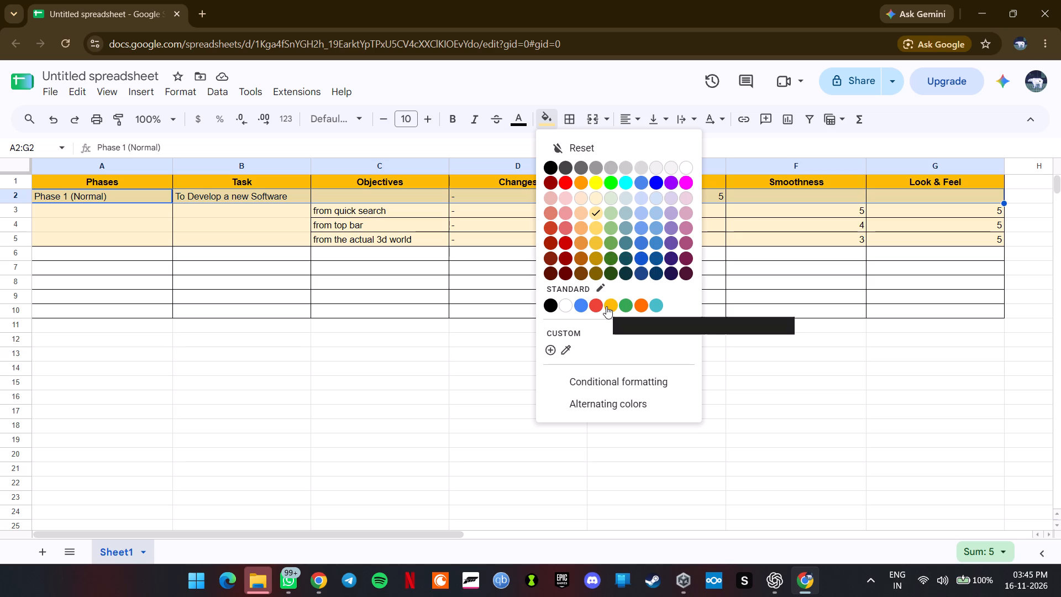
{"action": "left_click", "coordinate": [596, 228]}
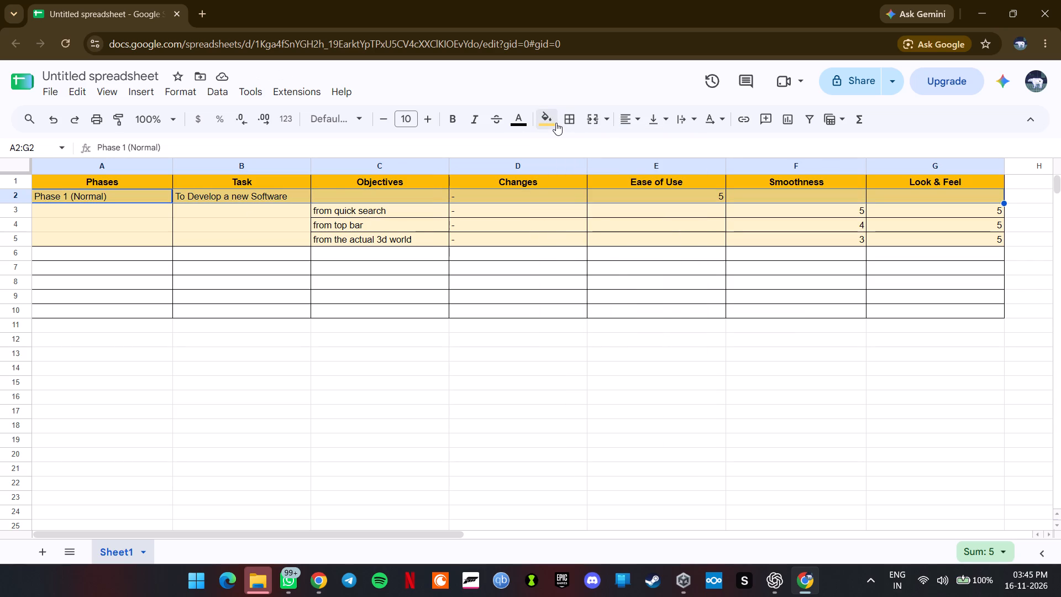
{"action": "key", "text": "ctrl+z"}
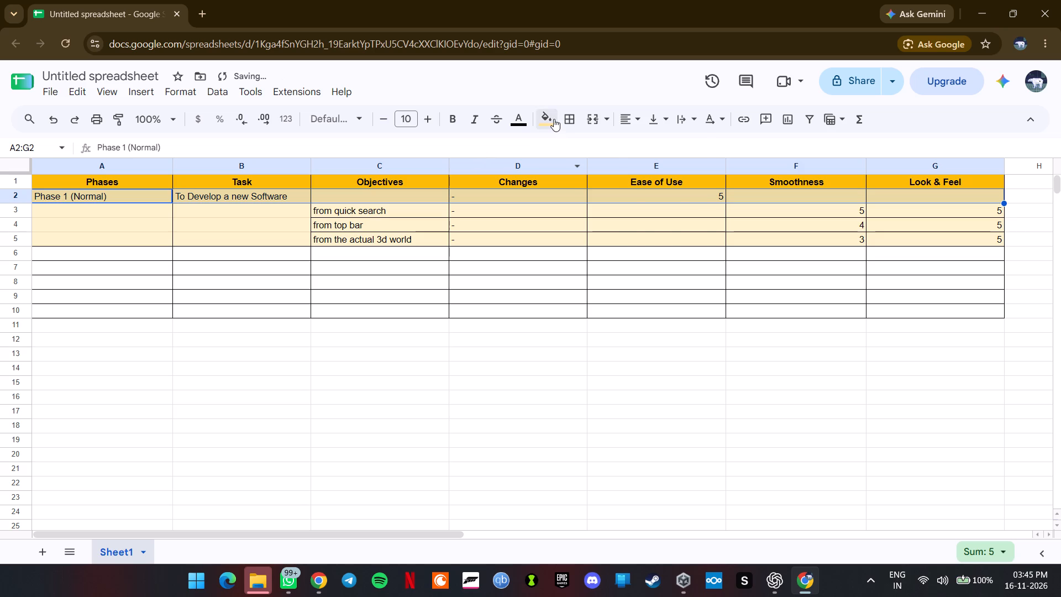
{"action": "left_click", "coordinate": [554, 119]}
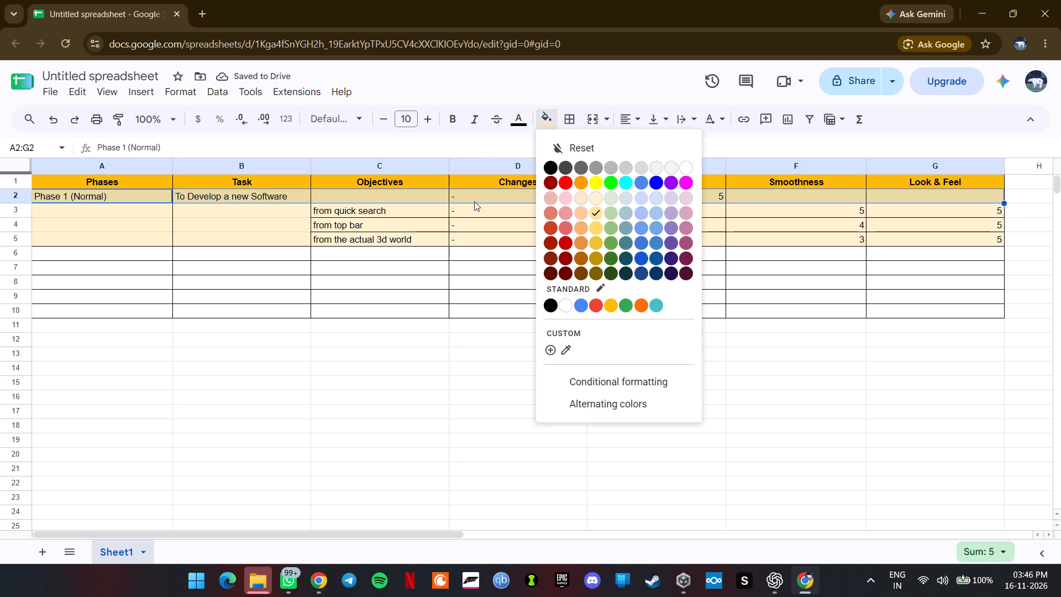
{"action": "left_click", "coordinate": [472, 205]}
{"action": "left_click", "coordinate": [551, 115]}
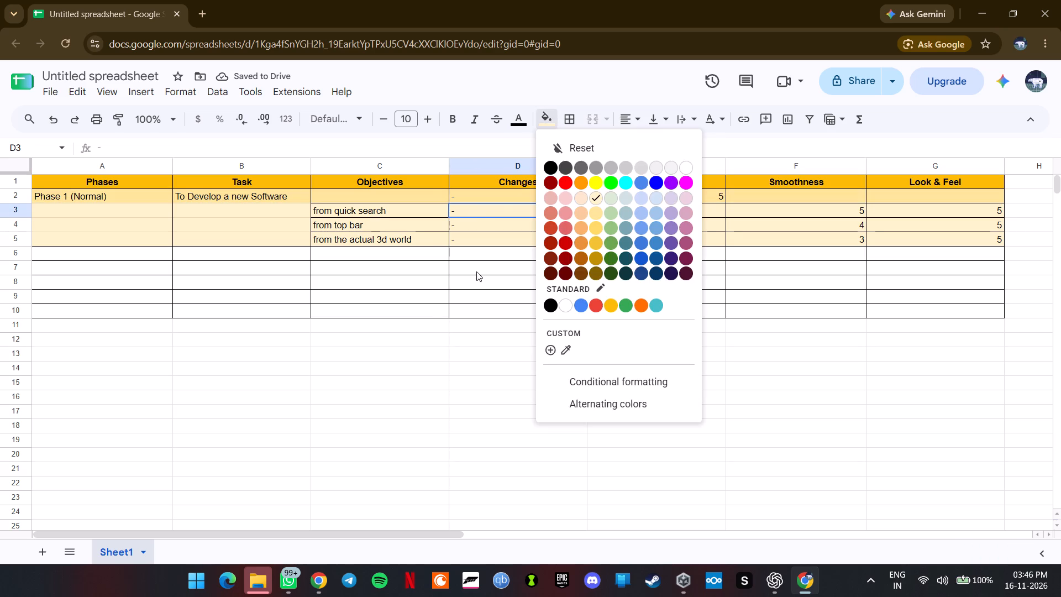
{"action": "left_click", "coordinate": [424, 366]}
Enter "Phase 2 ()" in cell A6.
{"action": "left_click", "coordinate": [94, 253]}
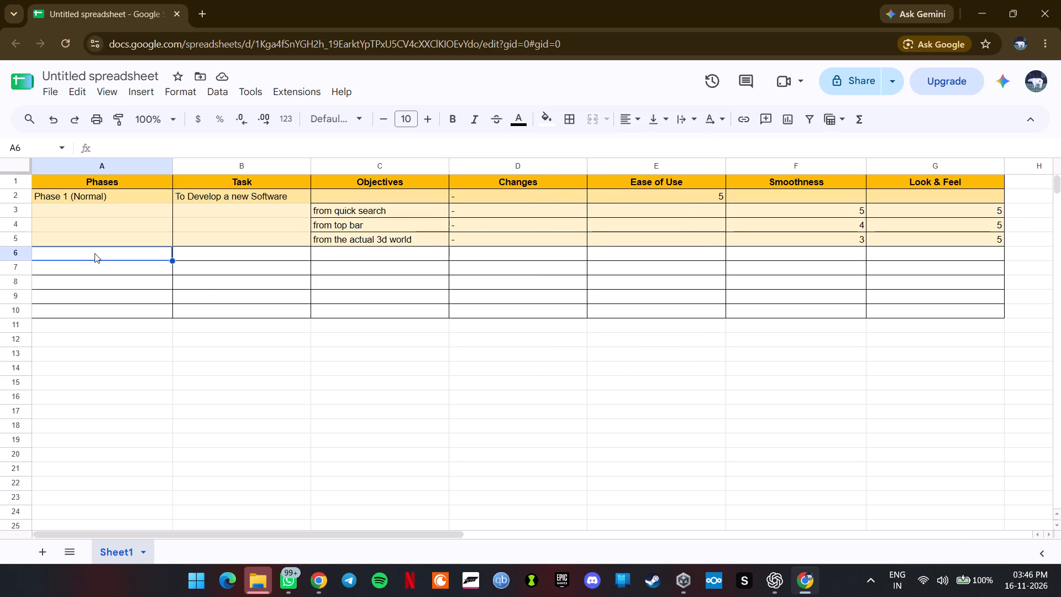
{"action": "key", "text": "shift+p"}
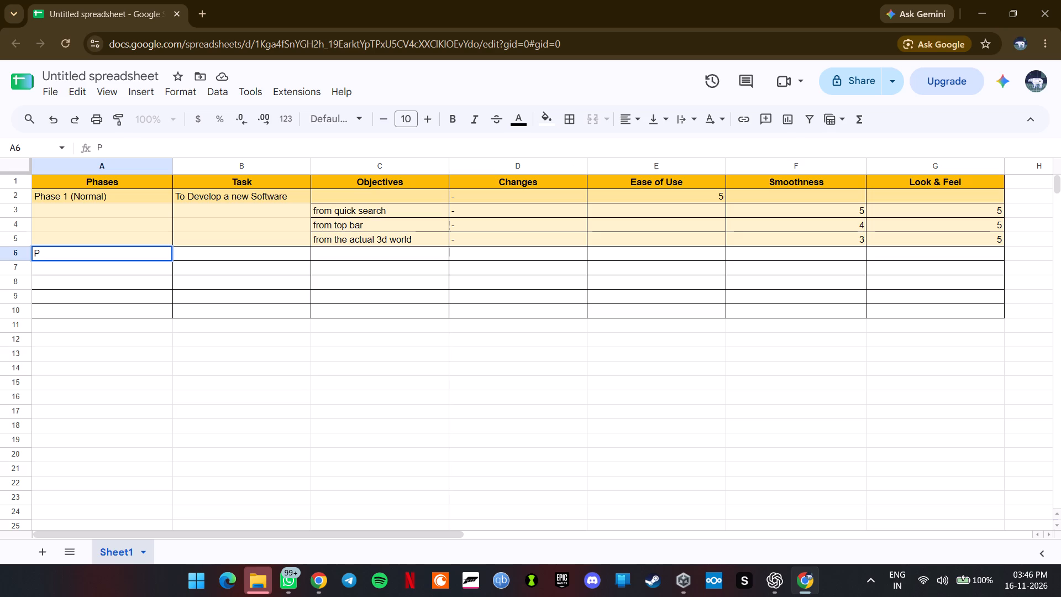
{"action": "type", "text": "hase 2"}
{"action": "key", "text": "space"}
{"action": "type", "text": "()"}
{"action": "key", "text": "Left"}
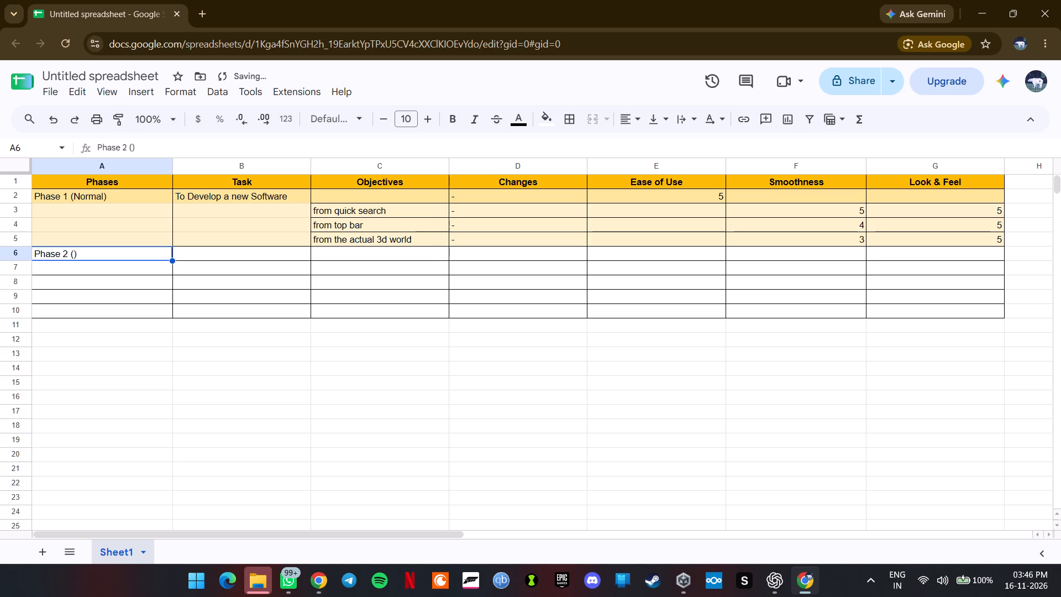
Open the Phase 2 label in A6 for editing at its brackets, and check the emergio.in site in the other browser window.
{"action": "left_click", "coordinate": [69, 254]}
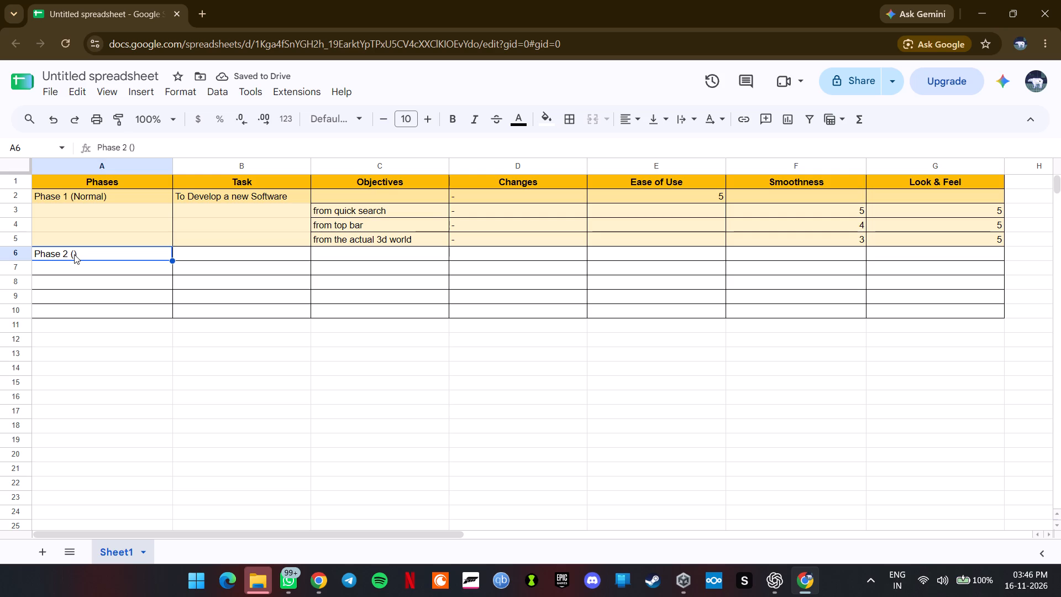
{"action": "left_click", "coordinate": [74, 254]}
{"action": "left_click", "coordinate": [74, 254]}
{"action": "double_click", "coordinate": [108, 254]}
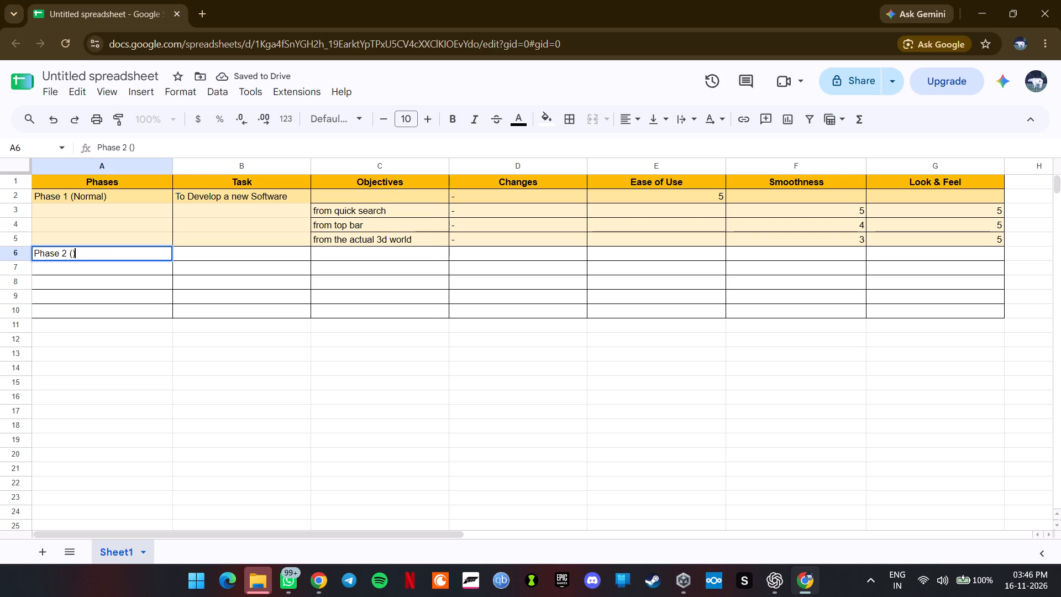
{"action": "left_click", "coordinate": [73, 255]}
{"action": "left_click", "coordinate": [804, 584]}
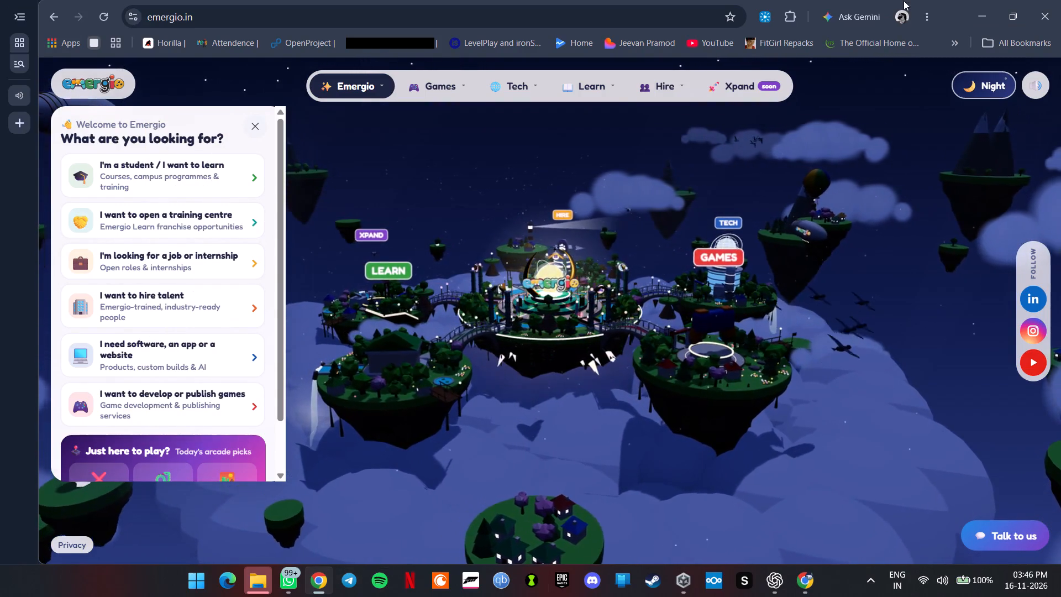
{"action": "left_click", "coordinate": [811, 591]}
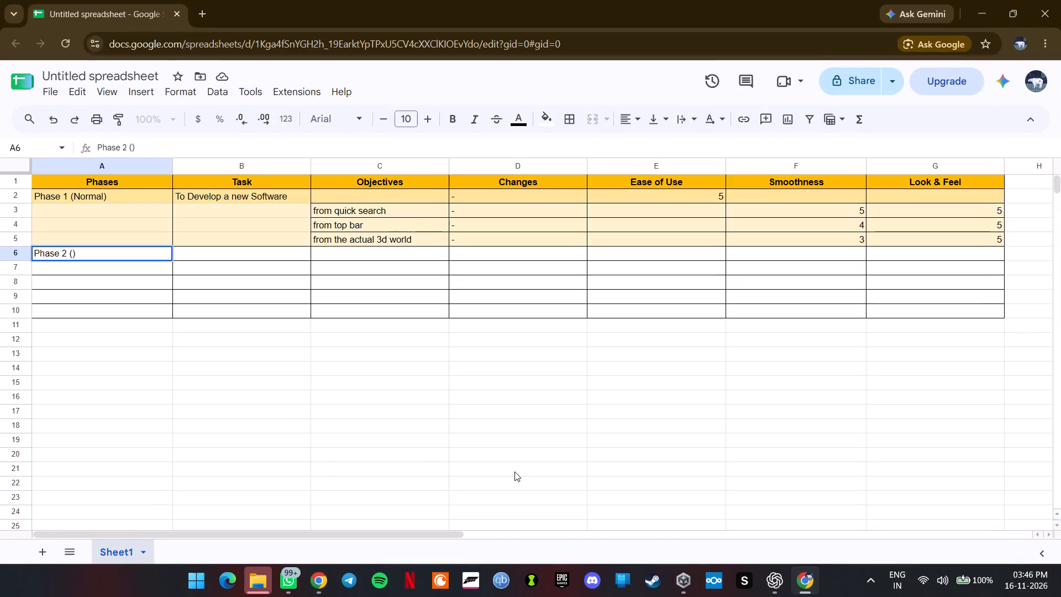
{"action": "left_click", "coordinate": [231, 326]}
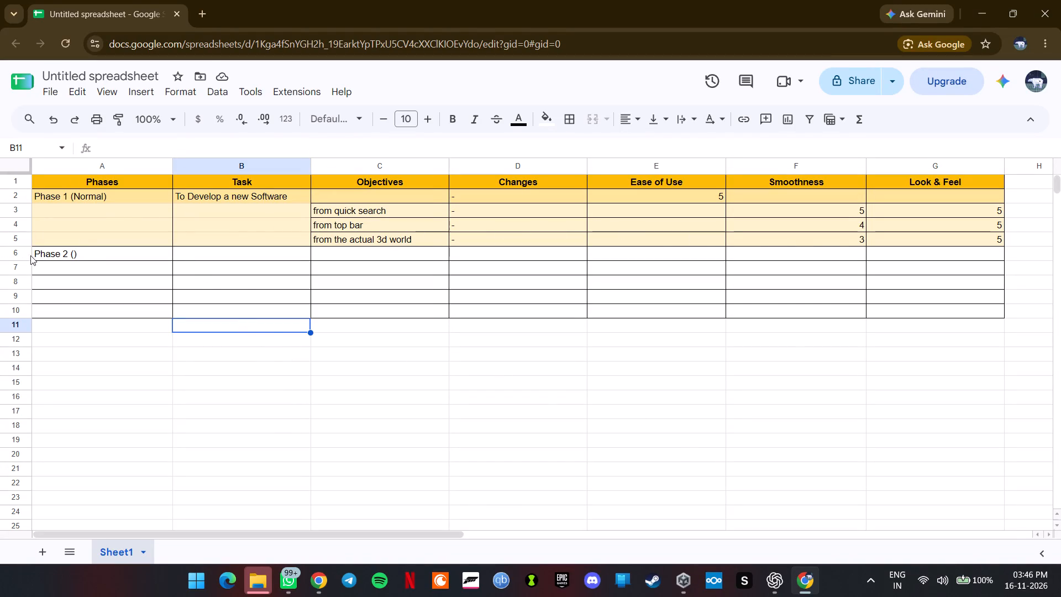
Fill the Phase 2 row, cells A6:G6, with light yellow 2 to match the first Phase 1 row.
{"action": "left_click", "coordinate": [91, 250]}
{"action": "left_click", "coordinate": [176, 196]}
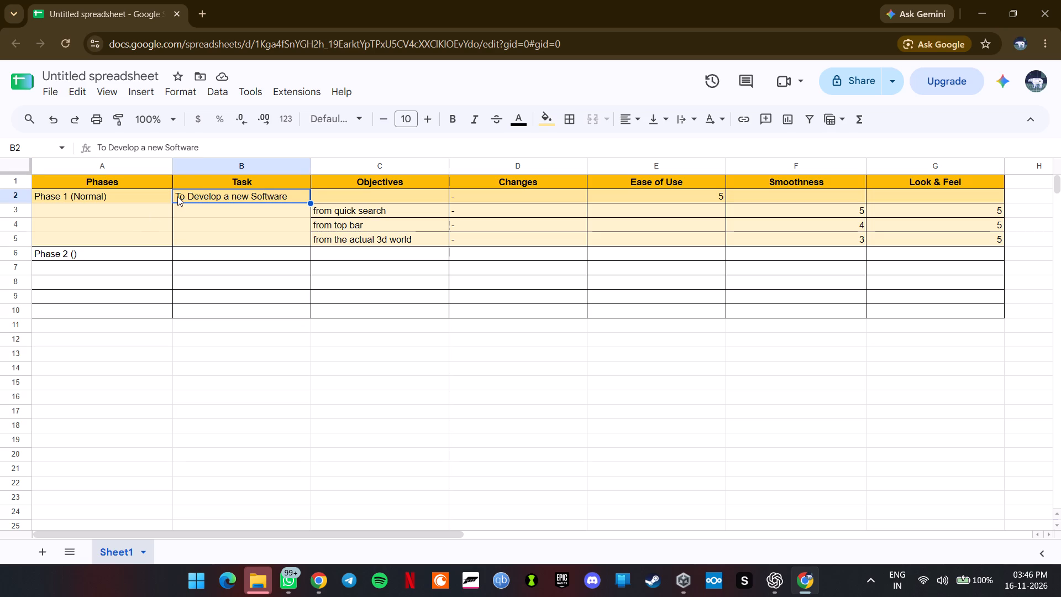
{"action": "left_click", "coordinate": [546, 119]}
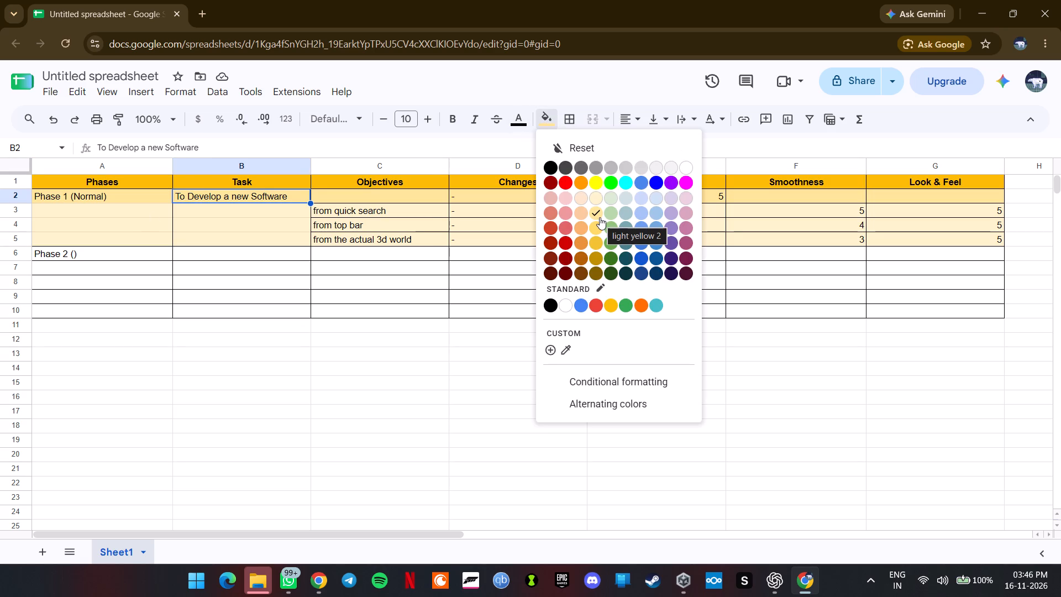
{"action": "left_click", "coordinate": [259, 409]}
{"action": "left_click_drag", "start_coordinate": [140, 252], "coordinate": [936, 258]}
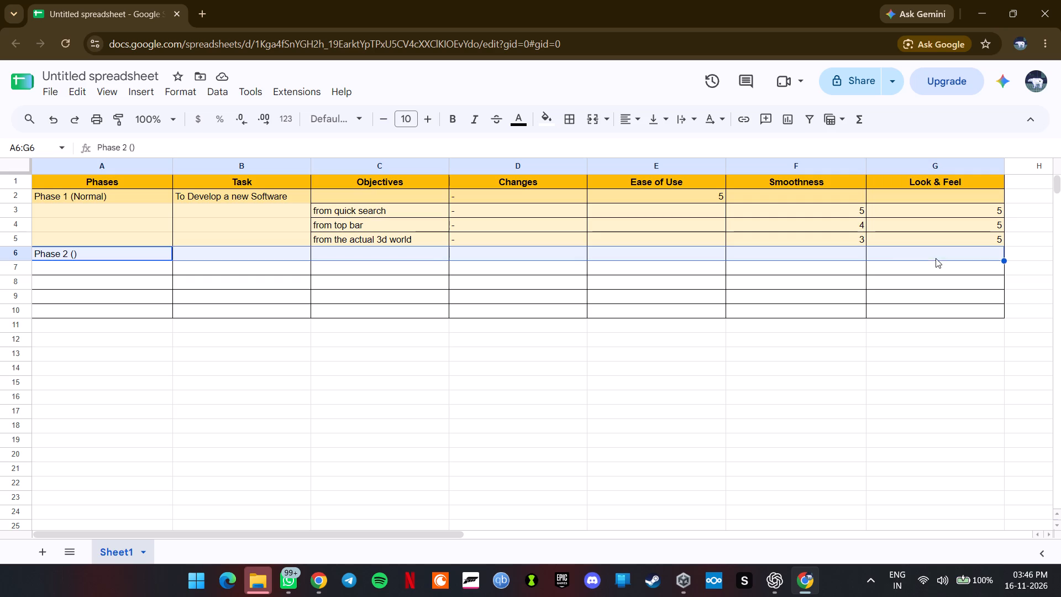
{"action": "left_click", "coordinate": [549, 116]}
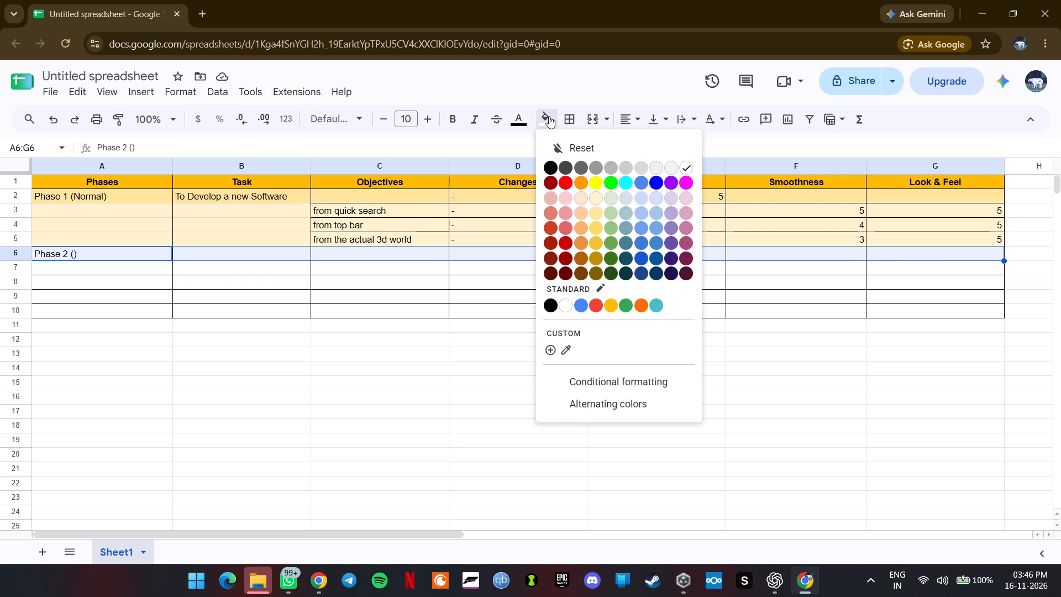
{"action": "left_click", "coordinate": [600, 213]}
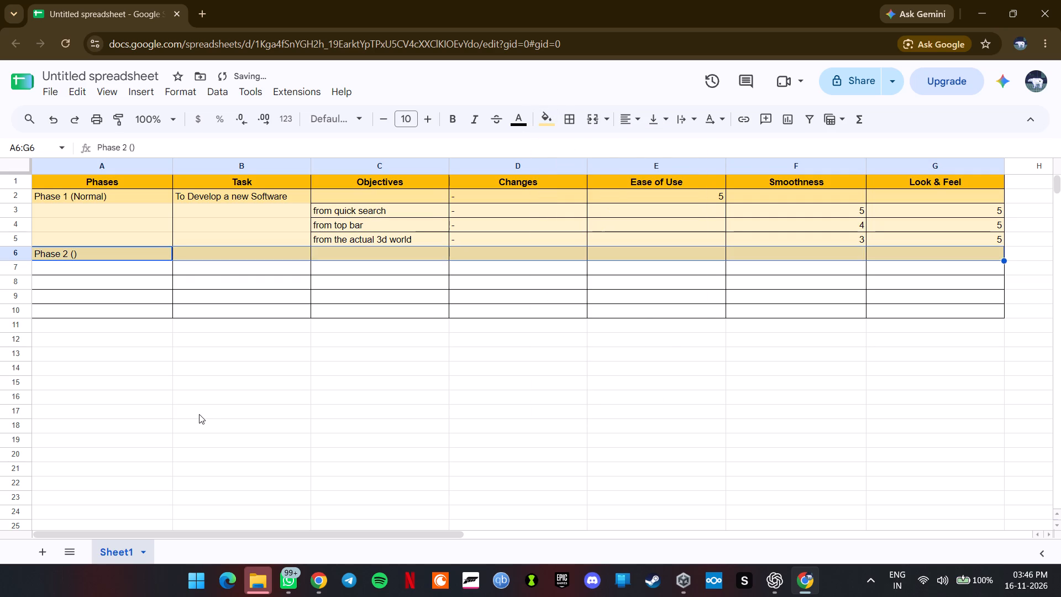
{"action": "left_click", "coordinate": [199, 414]}
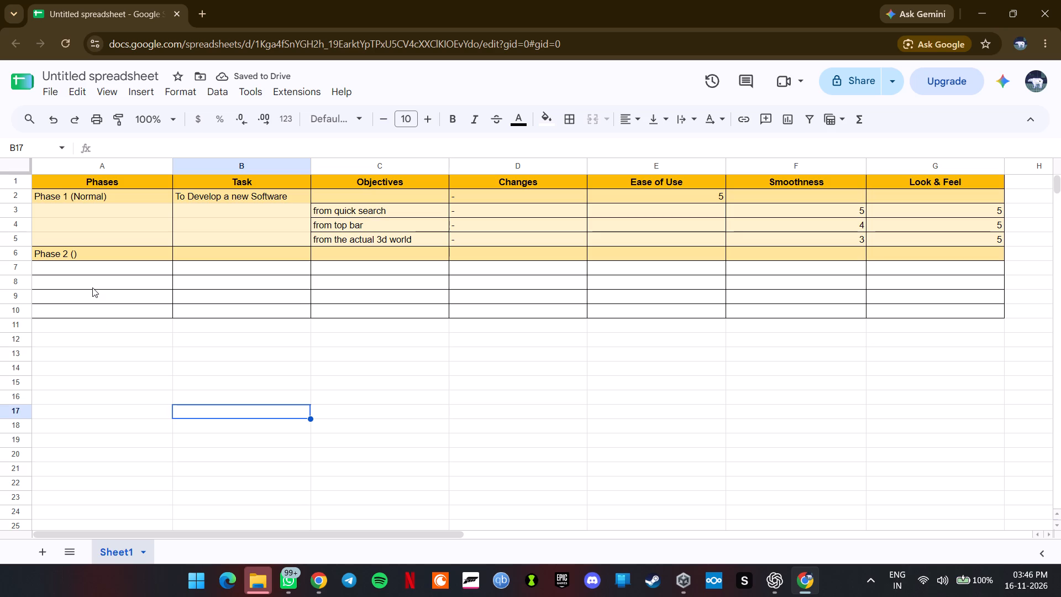
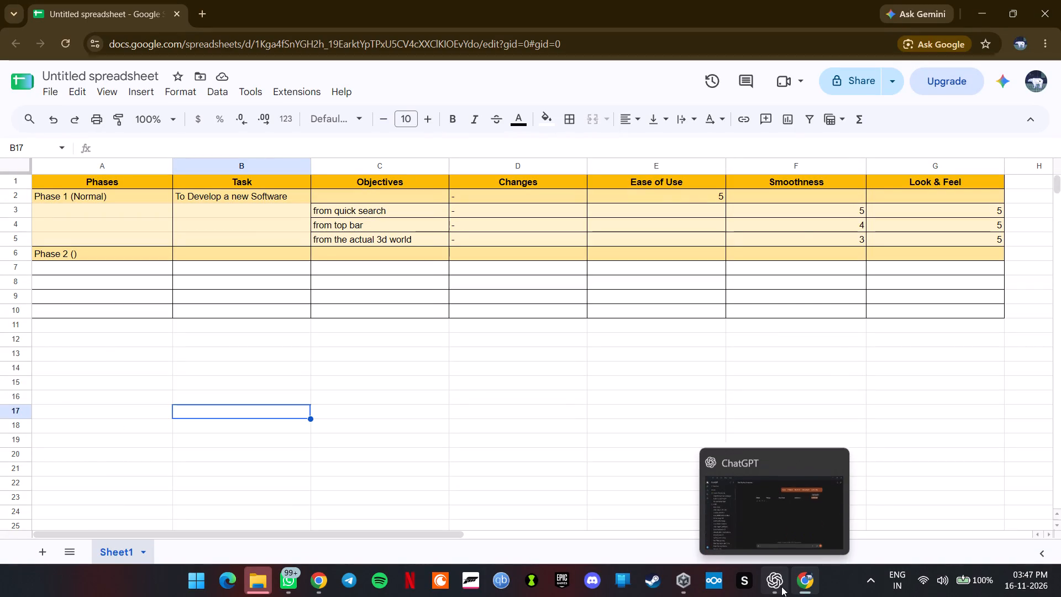
Switch to the emergio.in browser window and change the site's scene from night to day.
{"action": "left_click", "coordinate": [311, 582]}
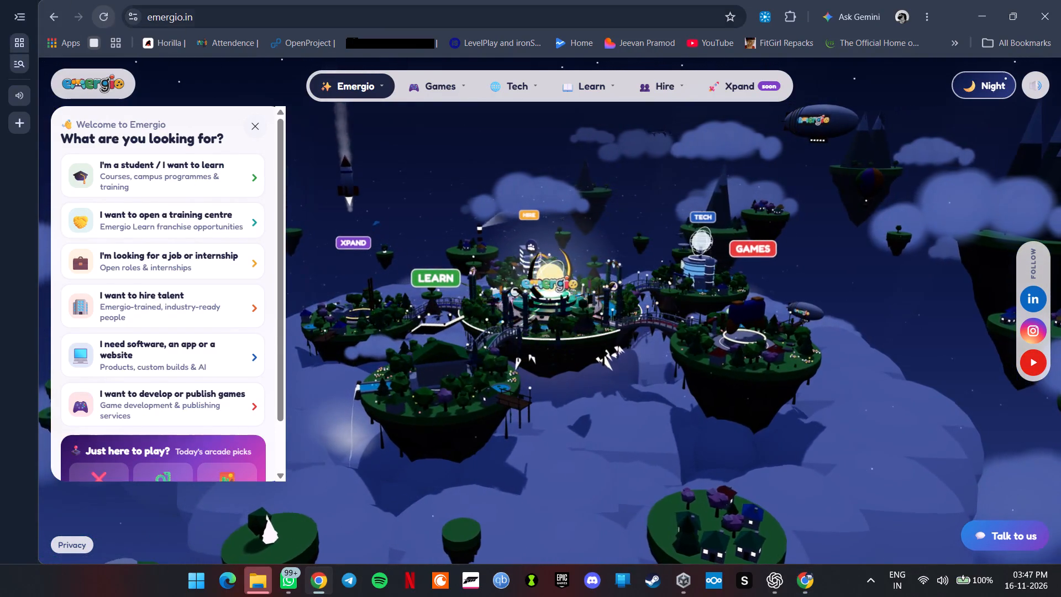
{"action": "left_click", "coordinate": [995, 99]}
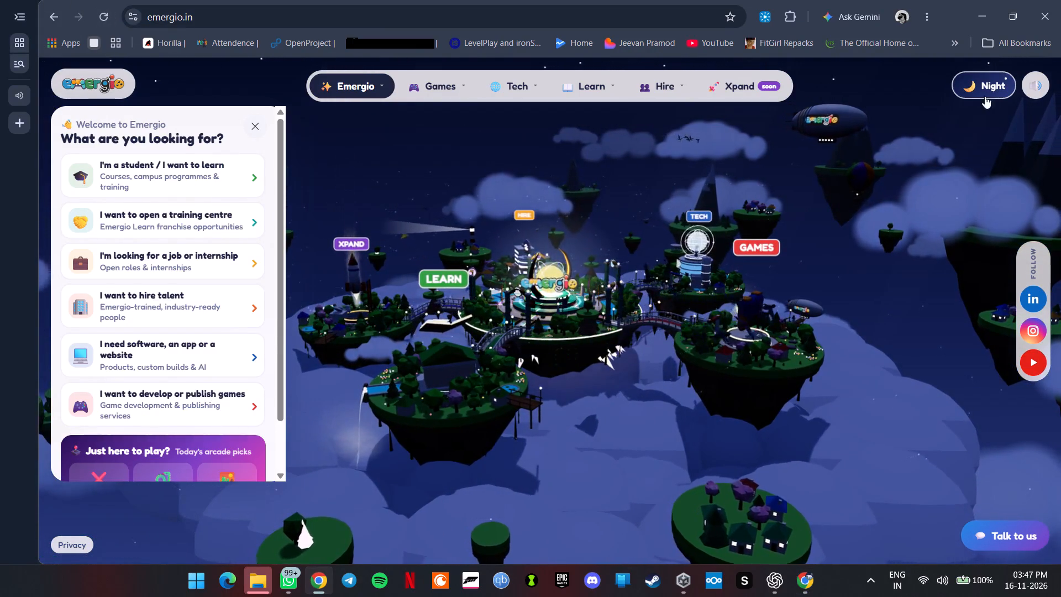
{"action": "left_click", "coordinate": [985, 96]}
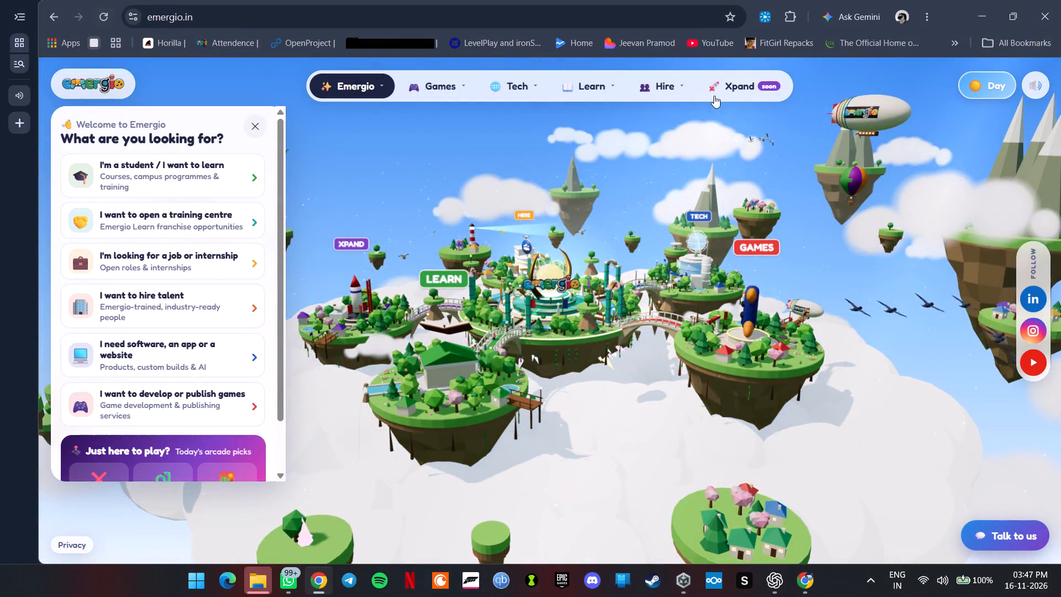
Reload emergio.in, dismiss the New Year greeting, and look over the 3D world and the quick search options.
{"action": "left_click", "coordinate": [104, 17]}
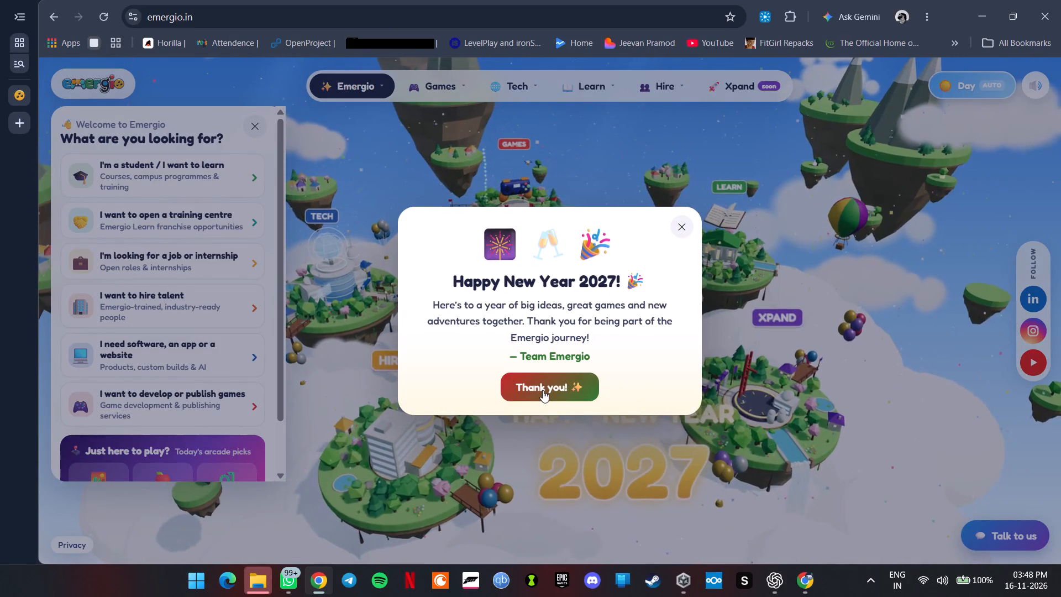
{"action": "left_click", "coordinate": [543, 390]}
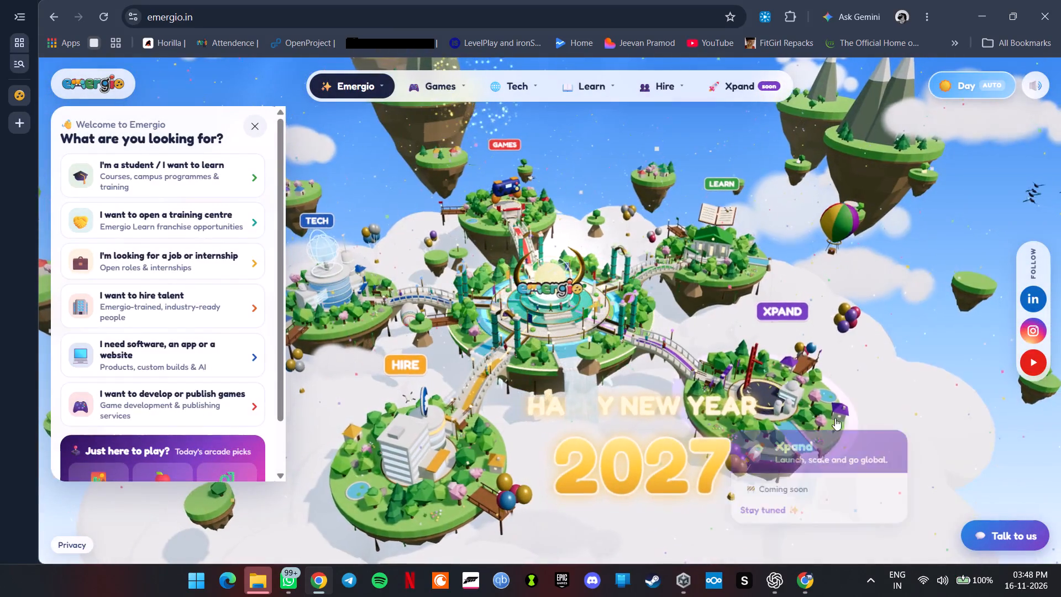
{"action": "right_click_drag", "start_coordinate": [899, 380], "coordinate": [864, 308]}
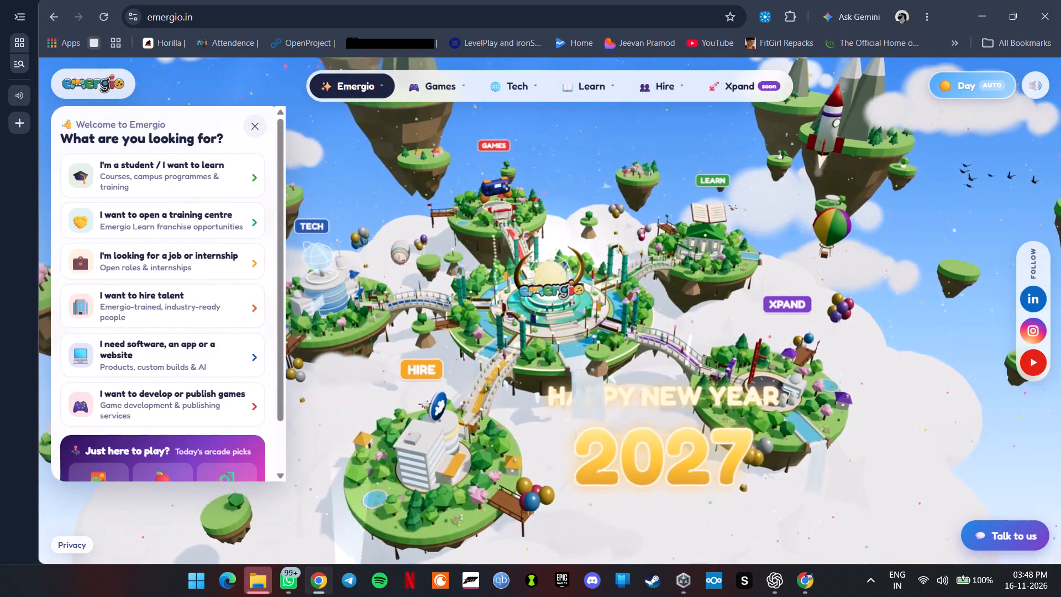
{"action": "right_click_drag", "start_coordinate": [864, 308], "coordinate": [863, 304]}
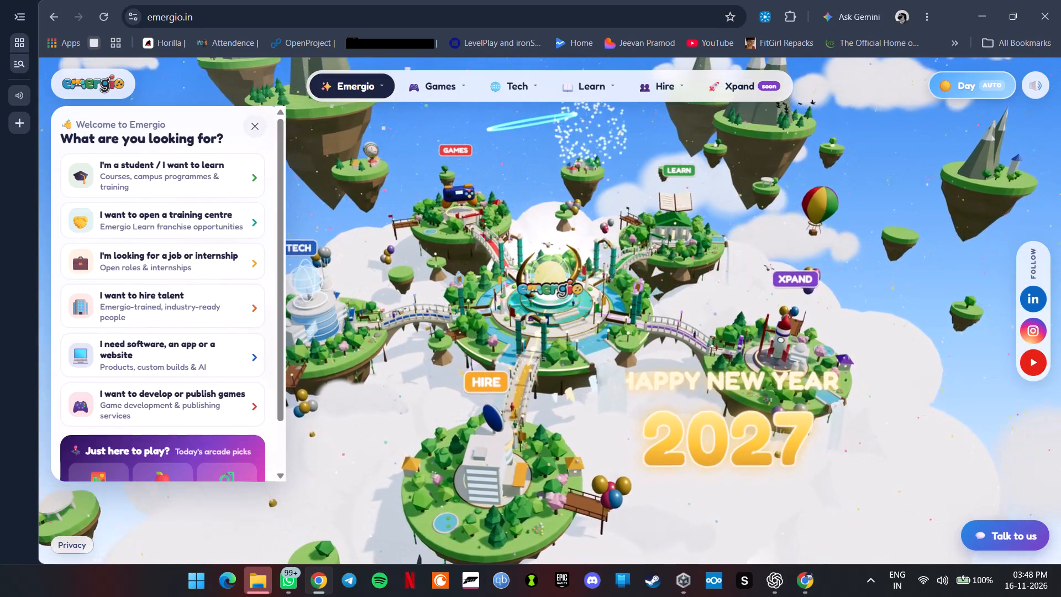
{"action": "scroll", "coordinate": [139, 417], "scroll_direction": "down", "scroll_amount": 2}
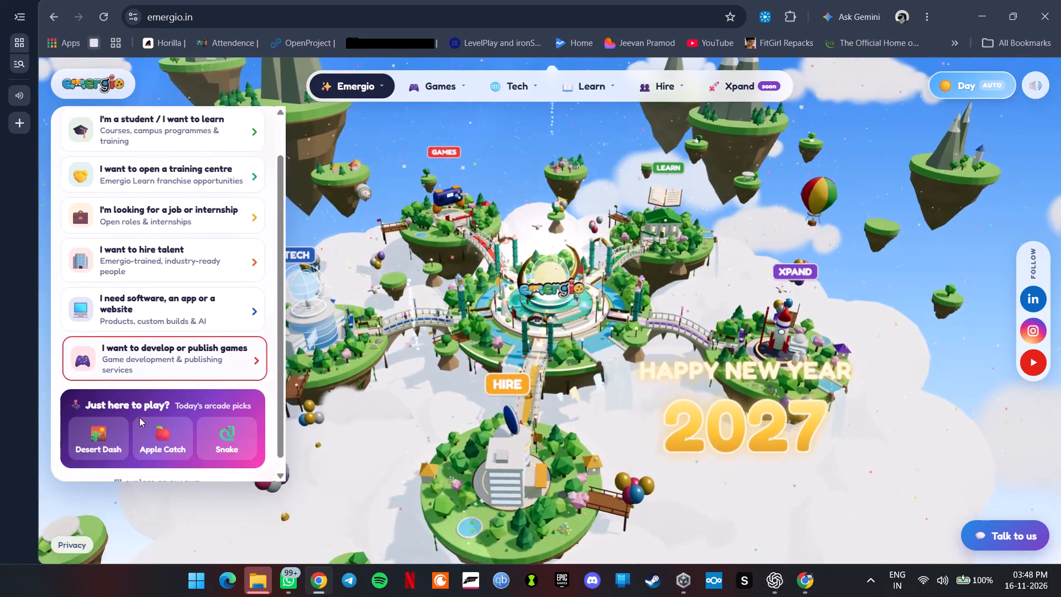
{"action": "scroll", "coordinate": [139, 417], "scroll_direction": "up", "scroll_amount": 4}
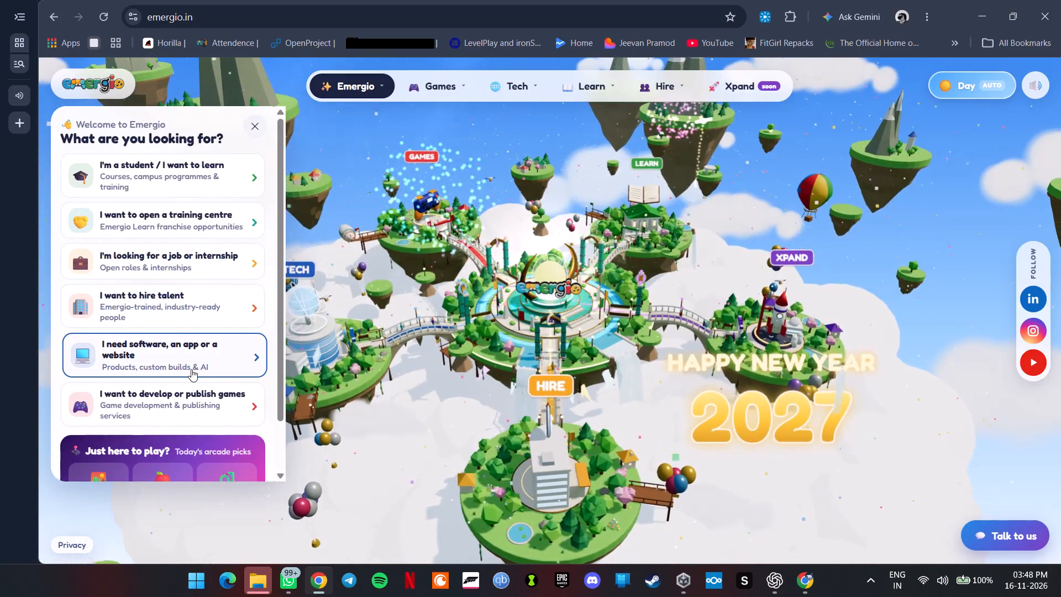
{"action": "scroll", "coordinate": [191, 369], "scroll_direction": "up", "scroll_amount": 2}
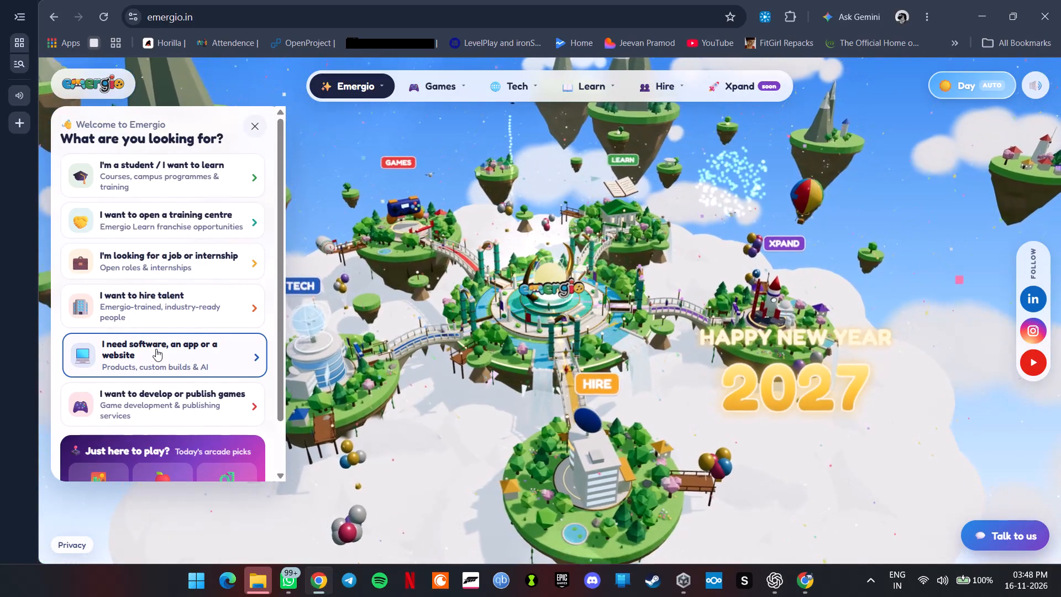
Follow the quick search option for needing software, an app or a website and examine the Our Web & App Products island and details.
{"action": "left_click", "coordinate": [156, 349]}
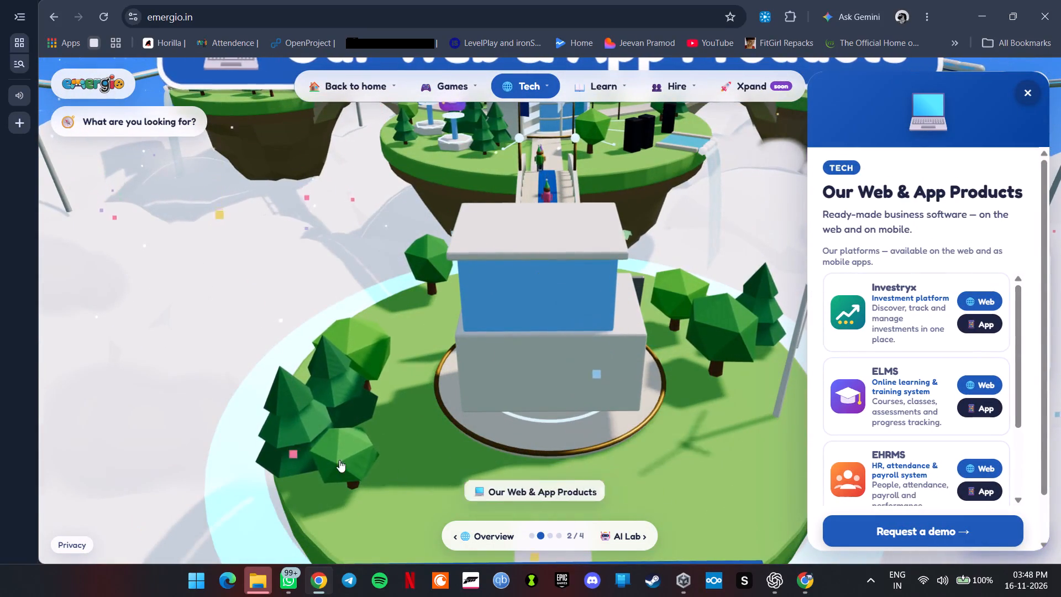
{"action": "scroll", "coordinate": [560, 314], "scroll_direction": "down", "scroll_amount": 4}
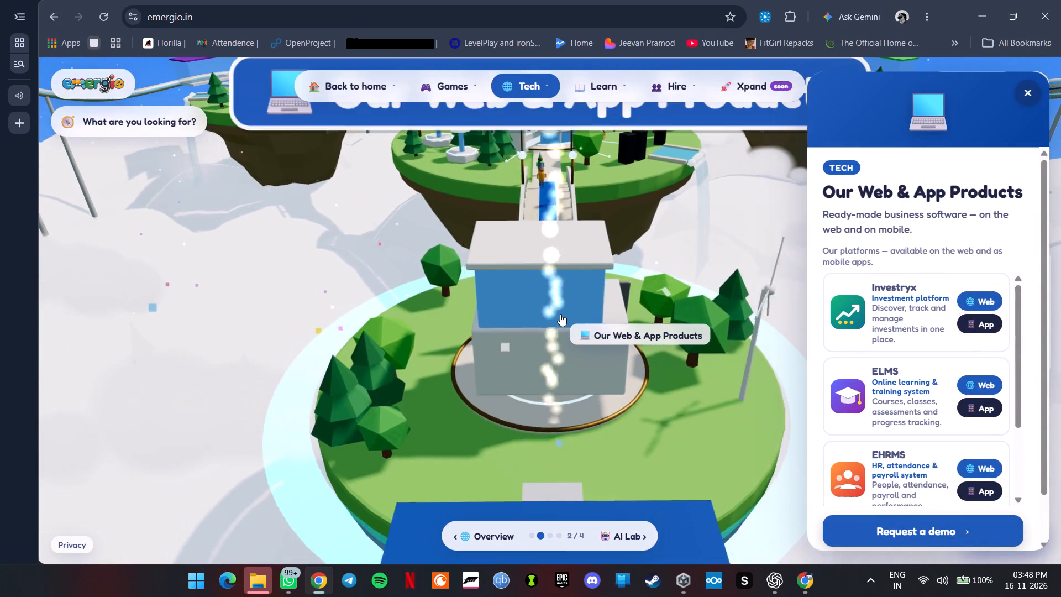
{"action": "scroll", "coordinate": [560, 314], "scroll_direction": "down", "scroll_amount": 10}
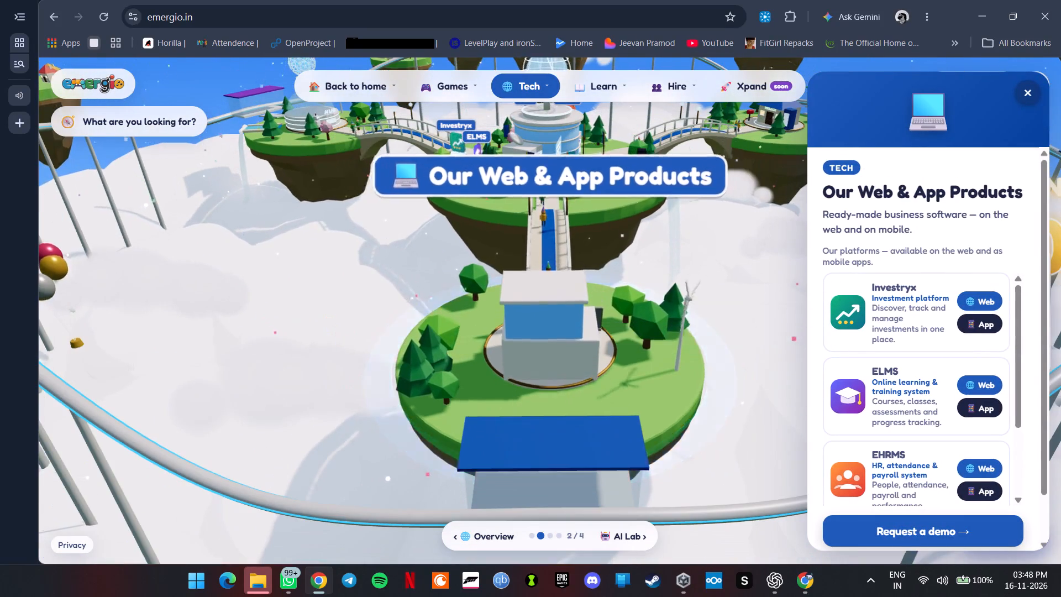
{"action": "scroll", "coordinate": [889, 306], "scroll_direction": "down", "scroll_amount": 19}
{"action": "scroll", "coordinate": [889, 306], "scroll_direction": "up", "scroll_amount": 6}
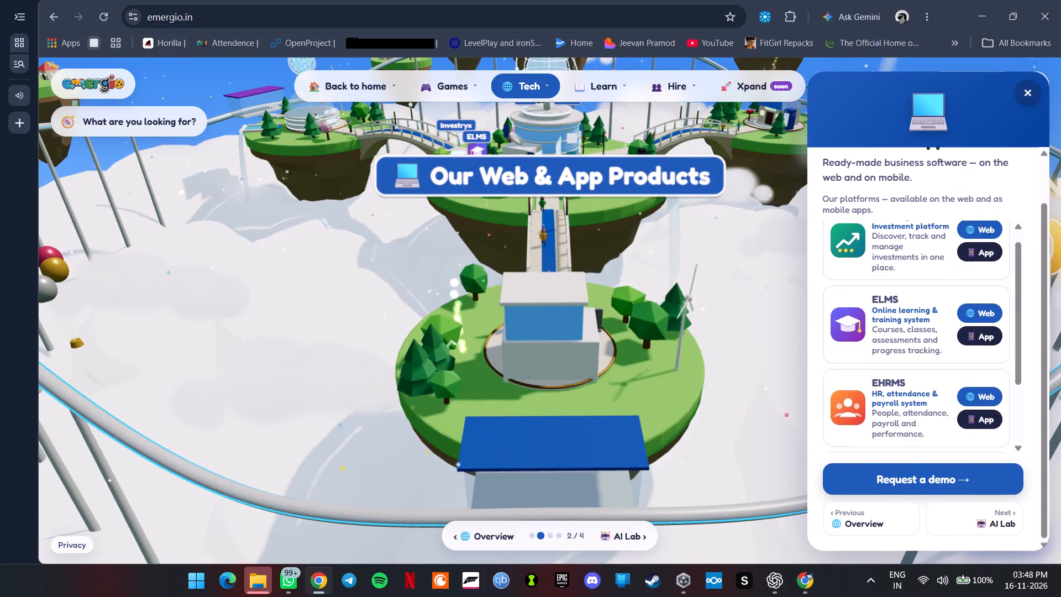
{"action": "scroll", "coordinate": [889, 306], "scroll_direction": "up", "scroll_amount": 5}
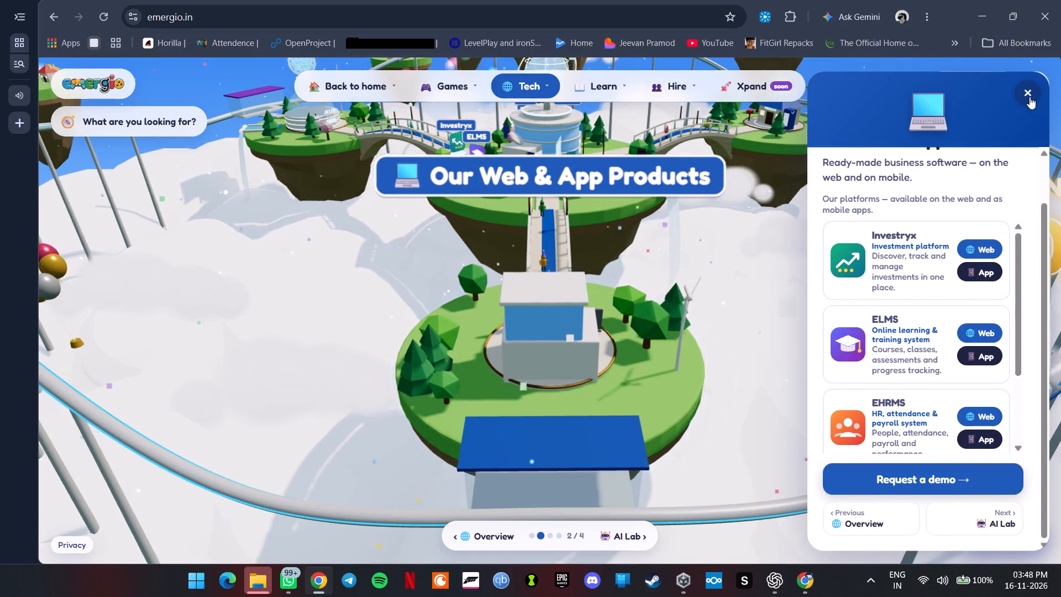
Leave the product details, go to the Start a project island in the Tech world, and examine it with its enquiry form.
{"action": "left_click", "coordinate": [1030, 97]}
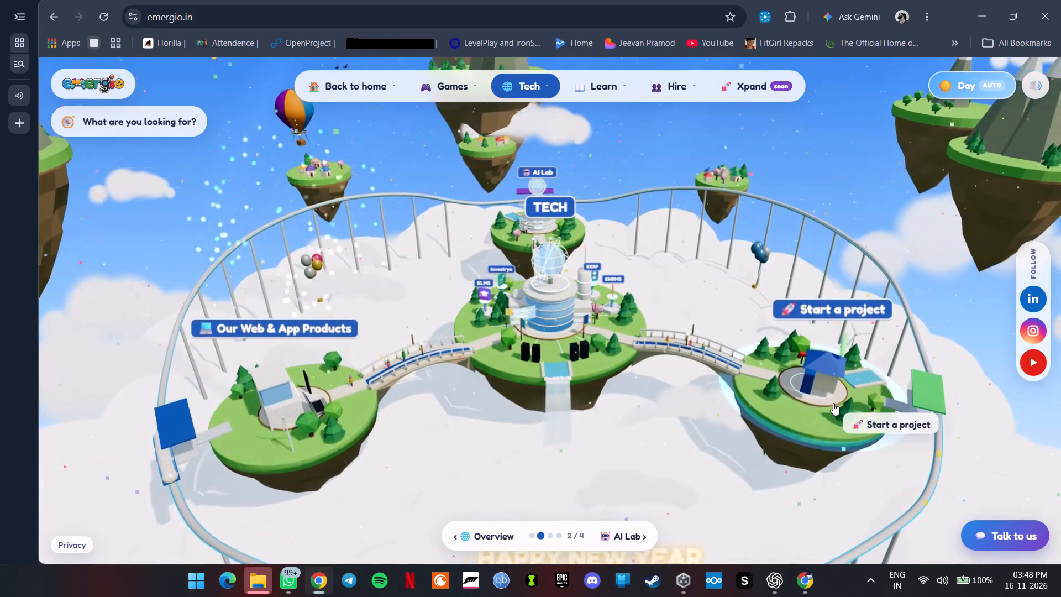
{"action": "left_click", "coordinate": [833, 403]}
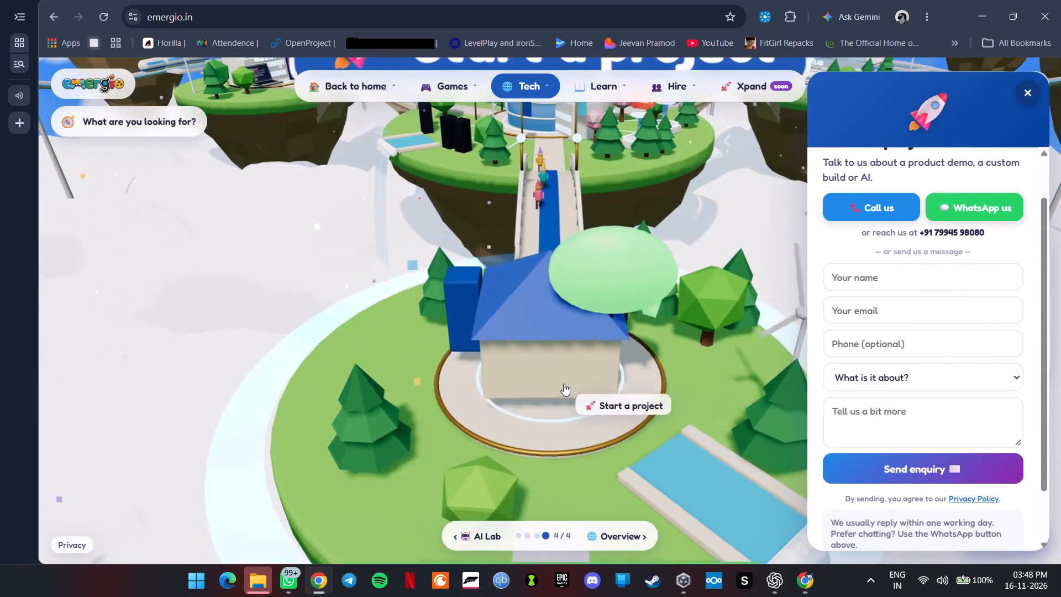
{"action": "scroll", "coordinate": [918, 364], "scroll_direction": "down", "scroll_amount": 6}
{"action": "scroll", "coordinate": [838, 364], "scroll_direction": "up", "scroll_amount": 5}
{"action": "scroll", "coordinate": [594, 373], "scroll_direction": "down", "scroll_amount": 3}
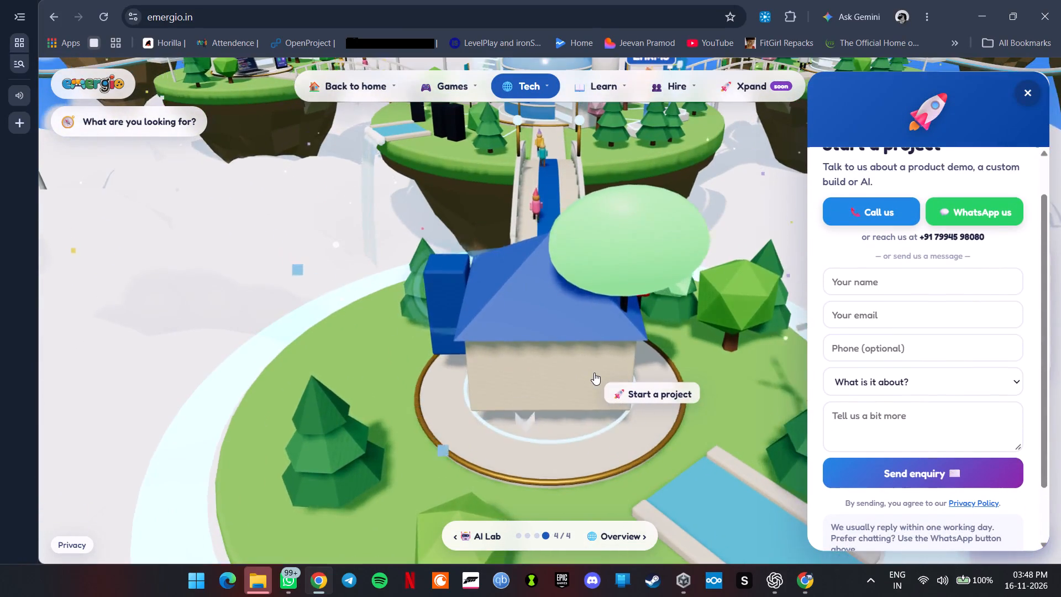
{"action": "scroll", "coordinate": [594, 373], "scroll_direction": "down", "scroll_amount": 8}
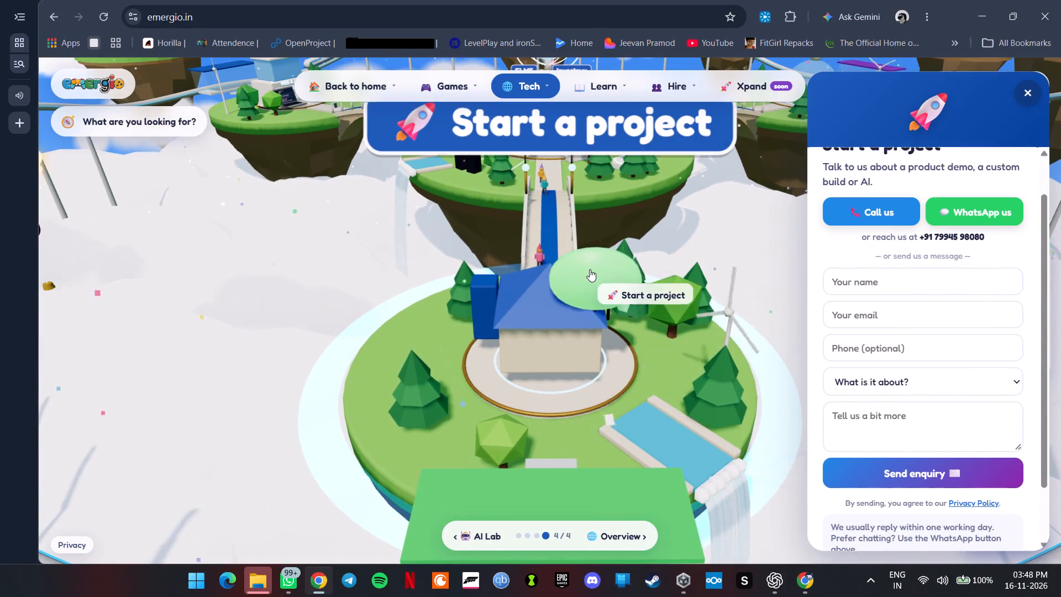
Return to the spreadsheet and copy the Phase 1 task "To Develop a new Software" from B2 into B6 for Phase 2.
{"action": "left_click", "coordinate": [795, 574]}
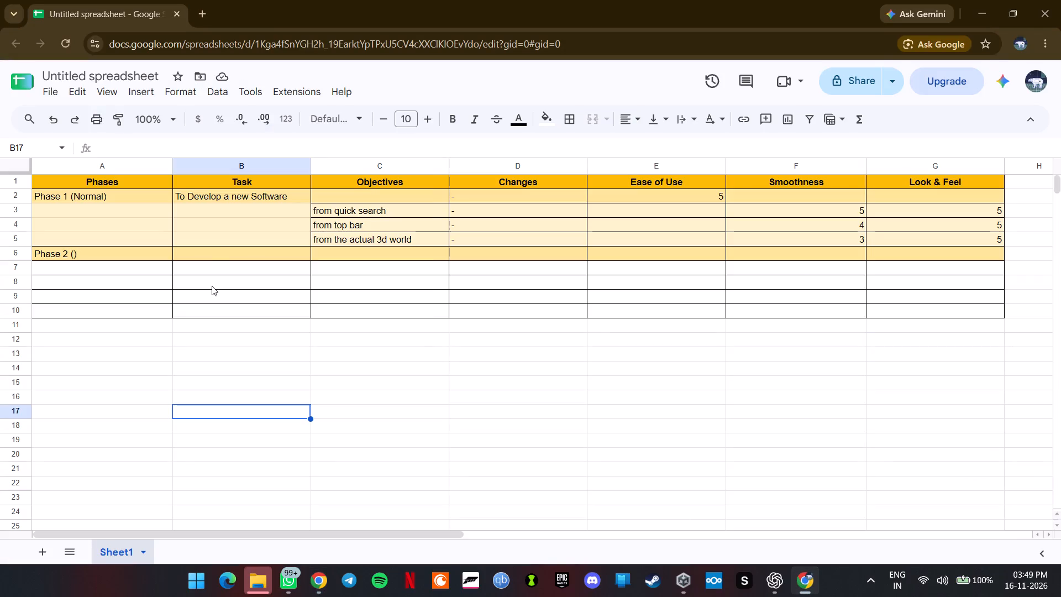
{"action": "left_click", "coordinate": [253, 196]}
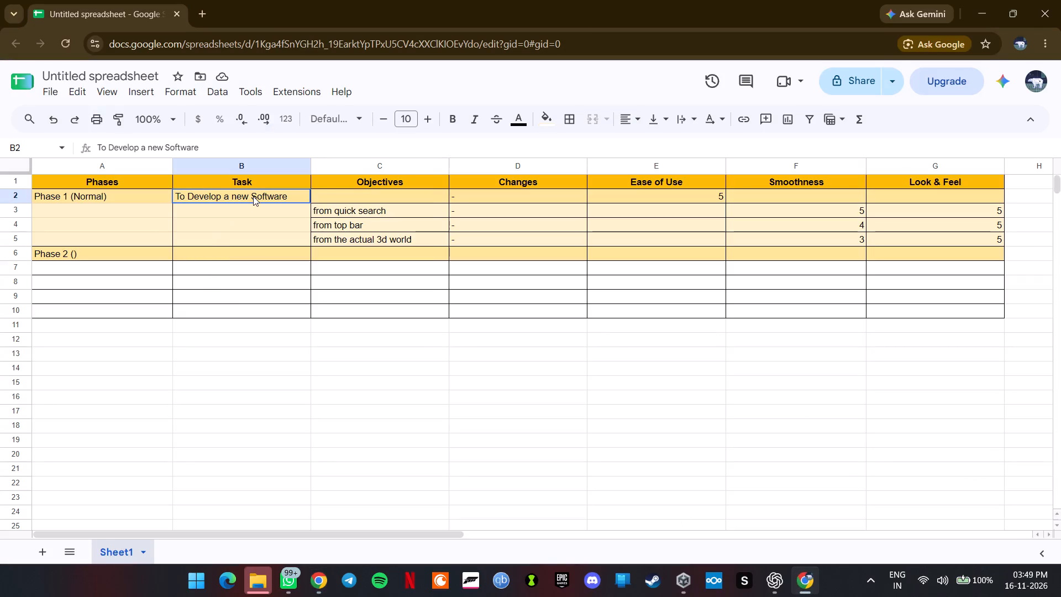
{"action": "key", "text": "ctrl+c"}
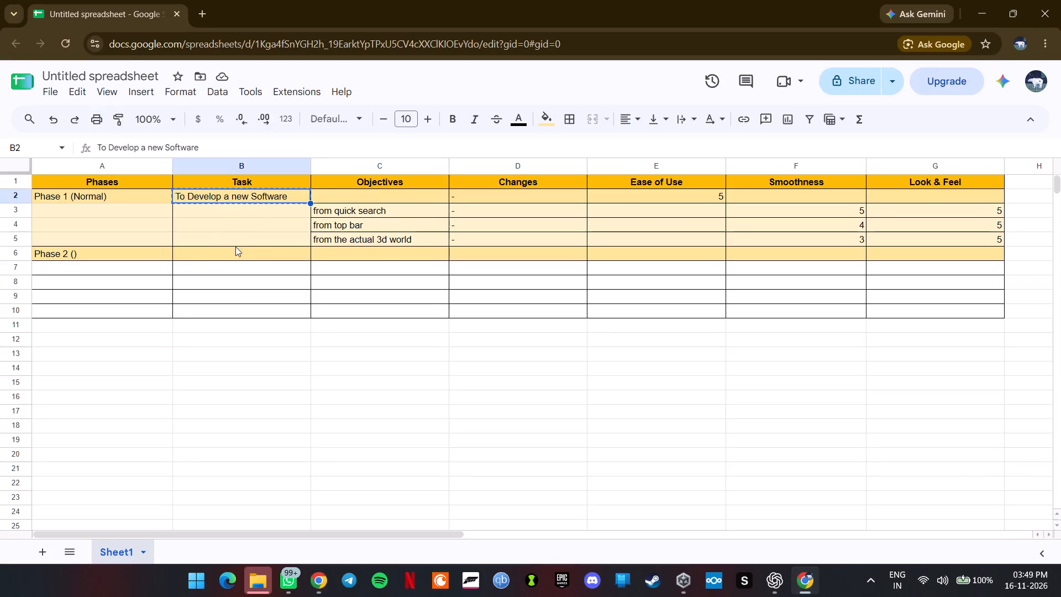
{"action": "left_click", "coordinate": [230, 259]}
{"action": "key", "text": "ctrl+v"}
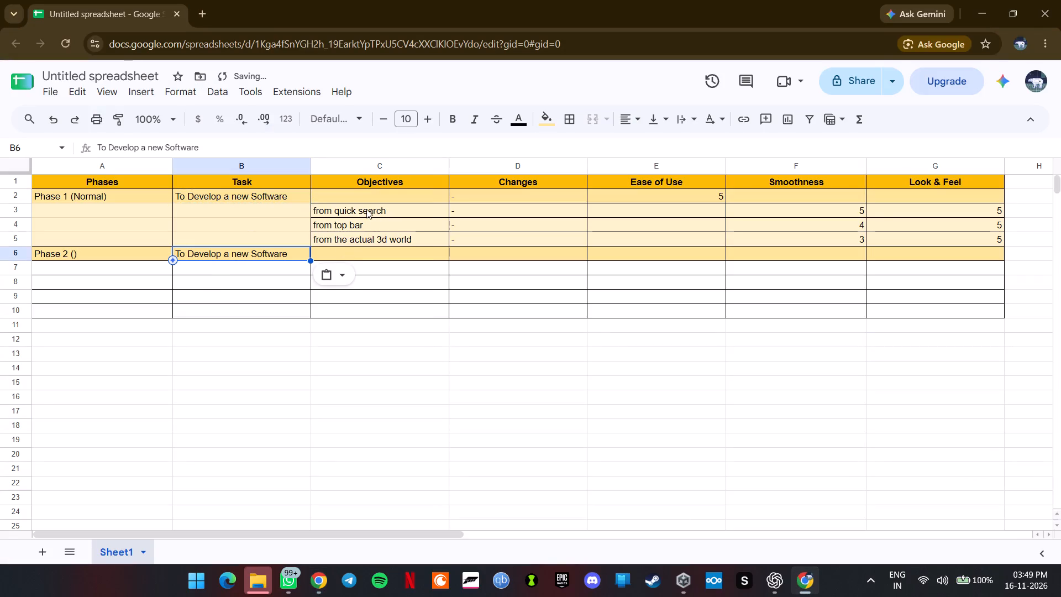
Copy the three Phase 1 objectives in C3:C5 to C7:C9 under Phase 2.
{"action": "left_click_drag", "start_coordinate": [368, 210], "coordinate": [371, 243]}
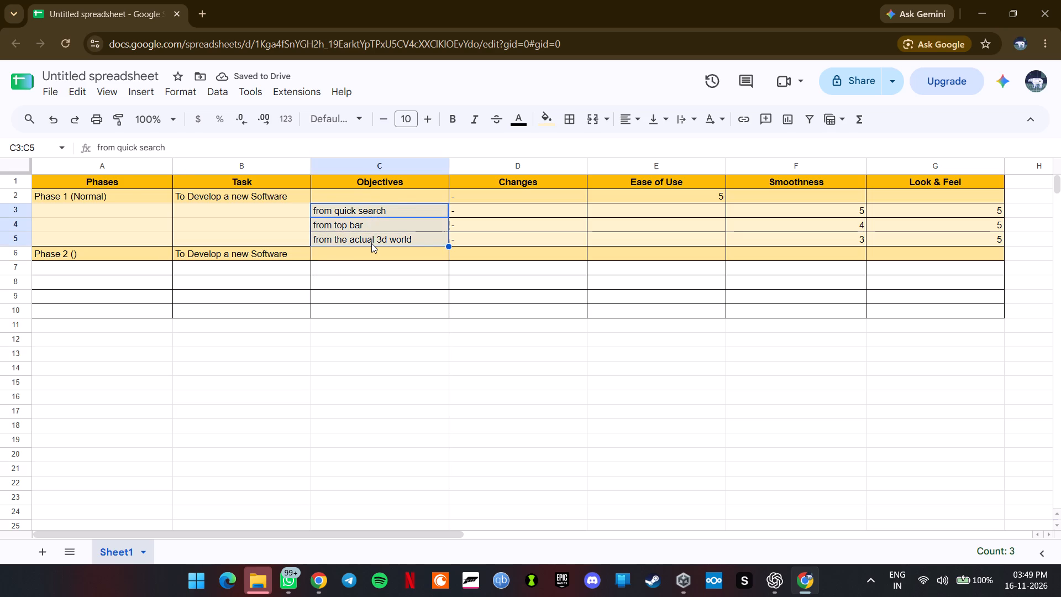
{"action": "key", "text": "ctrl+c"}
{"action": "left_click_drag", "start_coordinate": [341, 272], "coordinate": [343, 295]}
{"action": "key", "text": "ctrl+v"}
{"action": "left_click", "coordinate": [381, 373]}
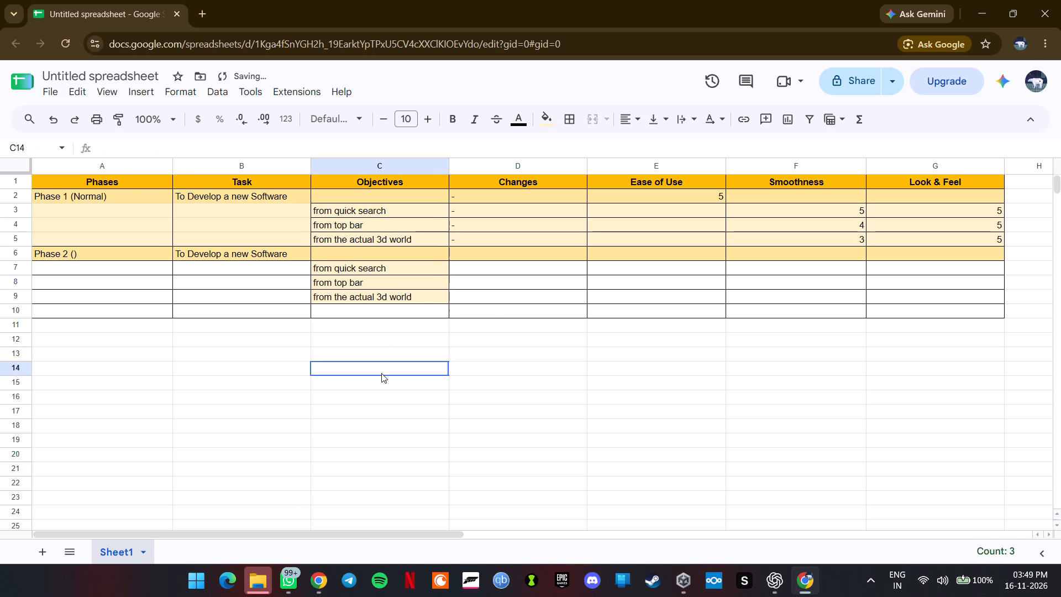
Fill the Phase 2 objective rows, cells A7:G9, with light yellow 3 to match the Phase 1 objective rows.
{"action": "left_click", "coordinate": [269, 240]}
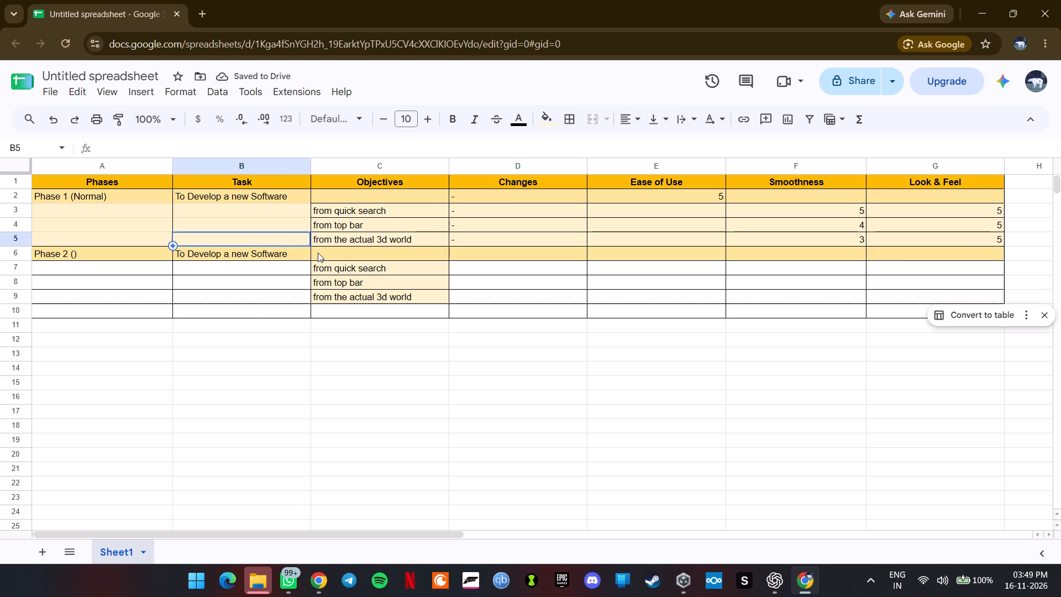
{"action": "left_click_drag", "start_coordinate": [139, 264], "coordinate": [605, 295]}
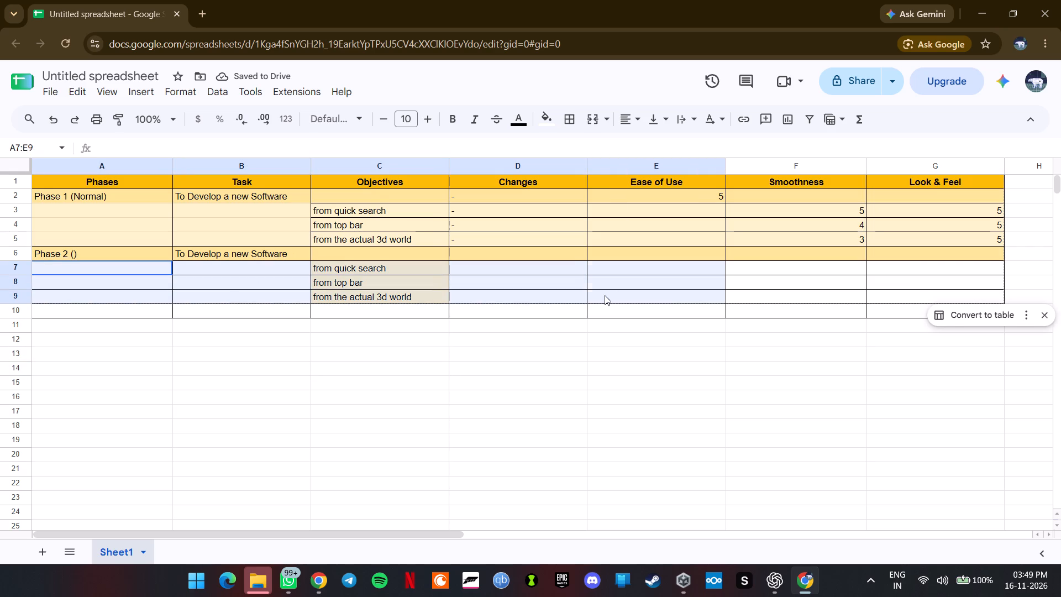
{"action": "left_click_drag", "start_coordinate": [605, 295], "coordinate": [924, 294]}
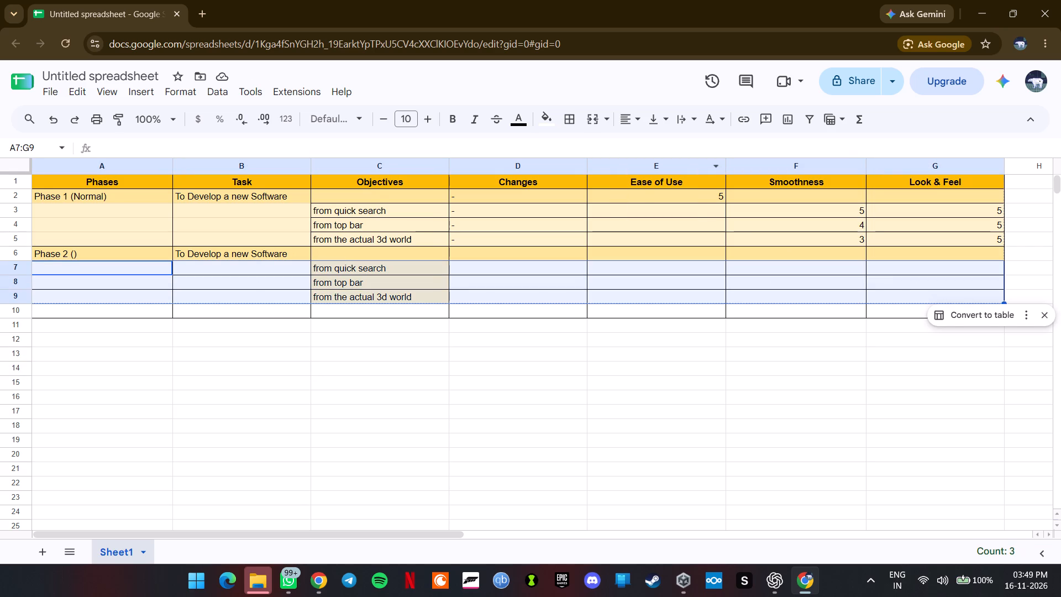
{"action": "left_click", "coordinate": [543, 117]}
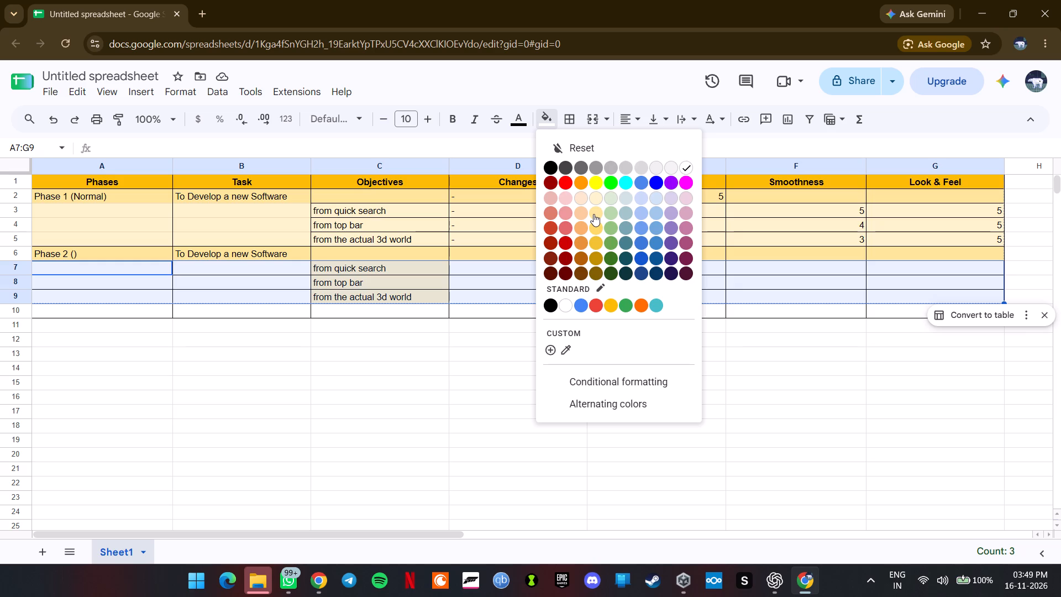
{"action": "left_click", "coordinate": [593, 202]}
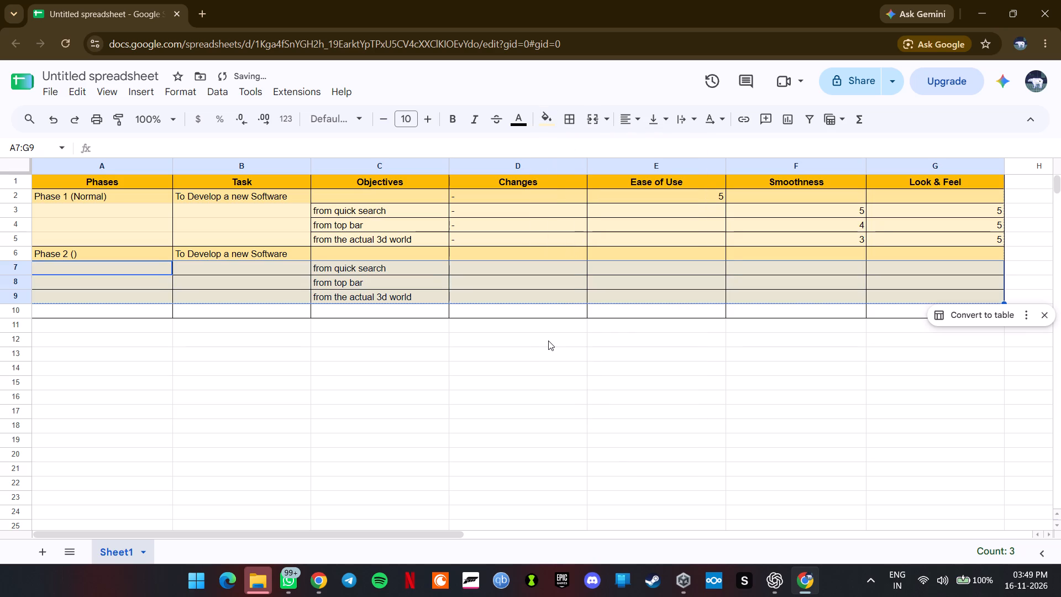
{"action": "left_click", "coordinate": [548, 341]}
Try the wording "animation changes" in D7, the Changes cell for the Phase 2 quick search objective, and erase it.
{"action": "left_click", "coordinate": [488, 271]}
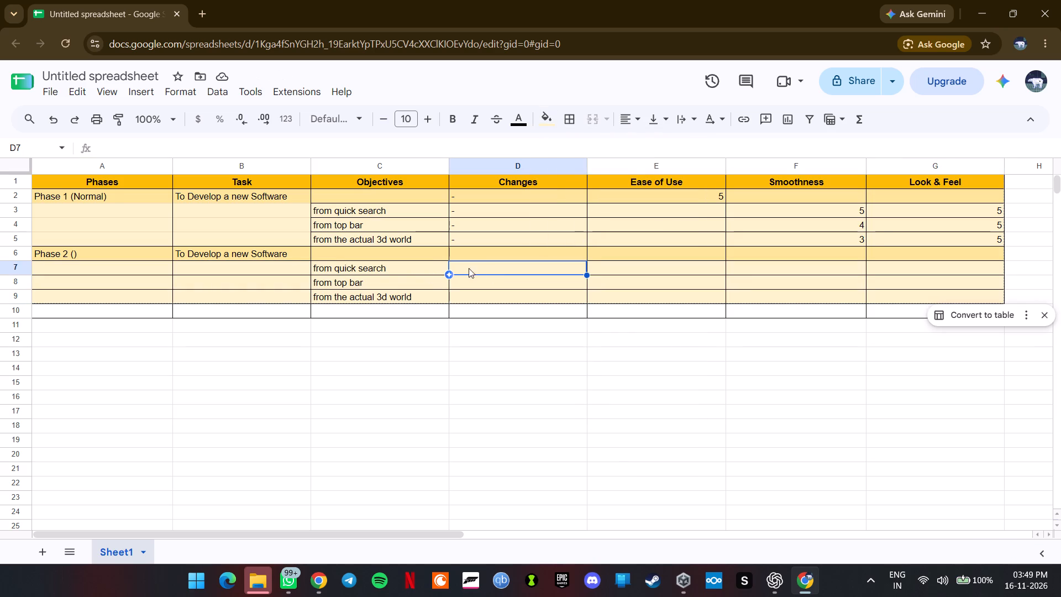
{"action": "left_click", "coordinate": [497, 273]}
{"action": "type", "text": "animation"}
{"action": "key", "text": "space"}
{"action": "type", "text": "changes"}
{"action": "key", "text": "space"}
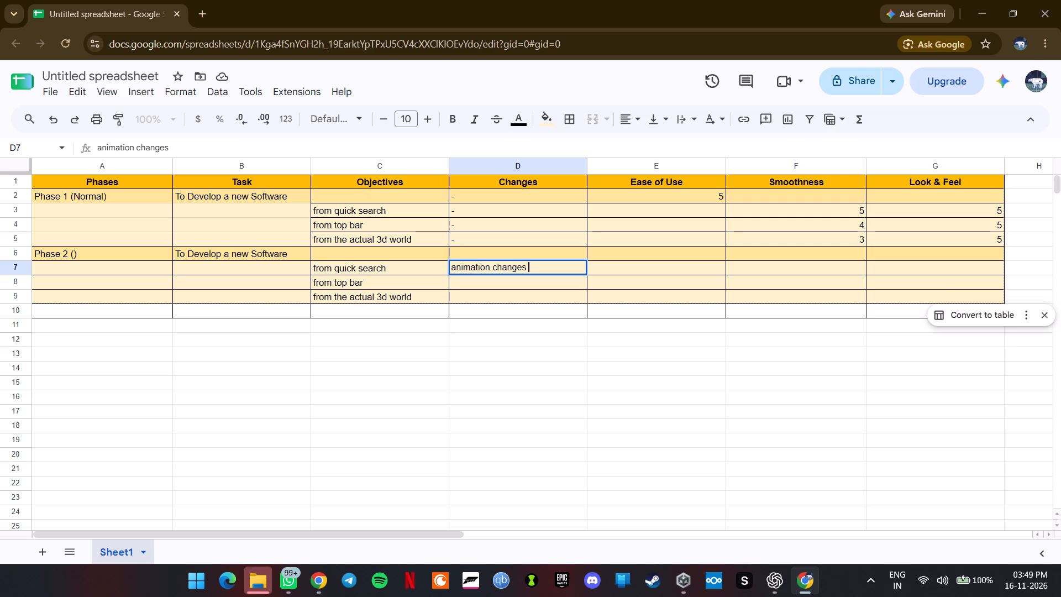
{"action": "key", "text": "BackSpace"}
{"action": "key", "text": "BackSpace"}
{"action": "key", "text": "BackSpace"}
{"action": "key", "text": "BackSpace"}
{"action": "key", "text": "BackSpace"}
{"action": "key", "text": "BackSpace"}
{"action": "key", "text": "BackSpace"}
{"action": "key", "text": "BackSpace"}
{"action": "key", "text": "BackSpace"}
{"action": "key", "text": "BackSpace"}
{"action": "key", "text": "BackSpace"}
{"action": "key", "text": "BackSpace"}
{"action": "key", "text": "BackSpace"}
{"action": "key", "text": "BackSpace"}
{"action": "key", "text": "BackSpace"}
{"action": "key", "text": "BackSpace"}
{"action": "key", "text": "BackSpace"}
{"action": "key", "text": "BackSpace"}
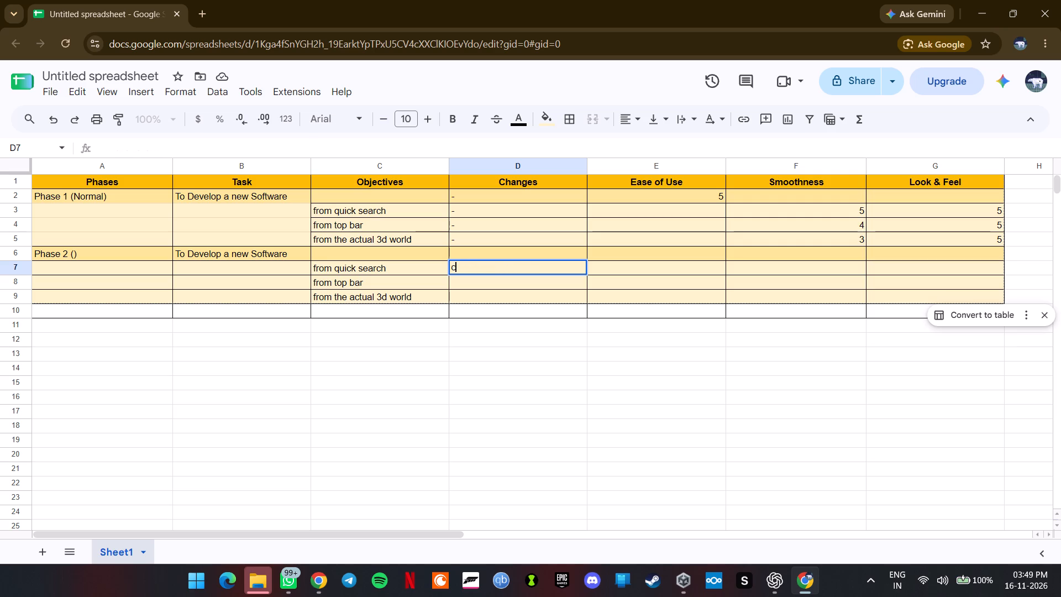
Enter "changes in selection animation" in D7, the Changes cell for the Phase 2 quick search objective.
{"action": "key", "text": "c"}
{"action": "type", "text": "hanges in"}
{"action": "key", "text": "space"}
{"action": "type", "text": "selection animation"}
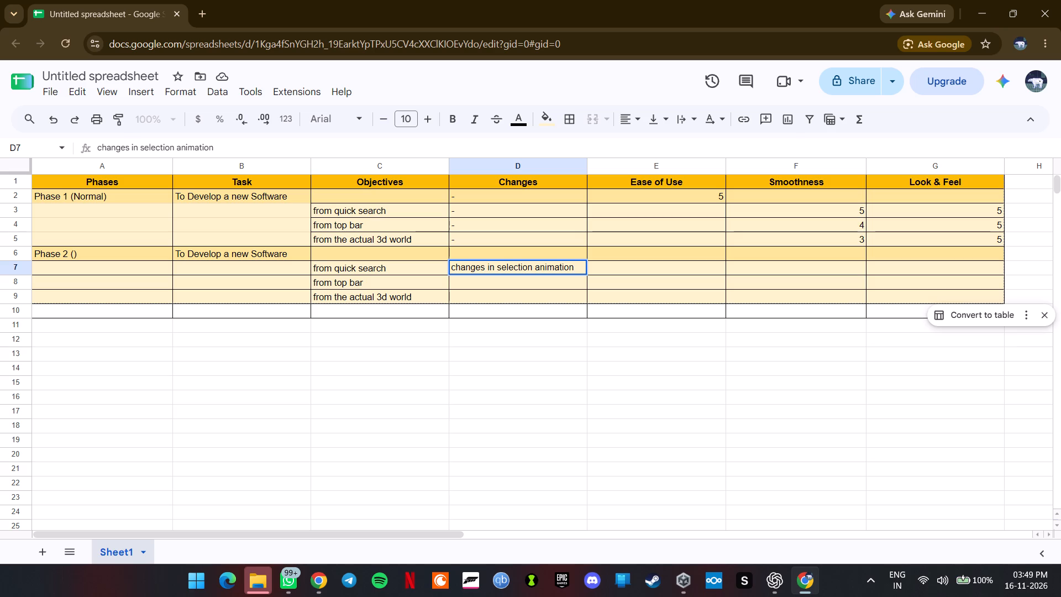
Switch to emergio.in and examine the Tech world's selection animations by visiting Our Web & App Products and AI Lab, closing each information card.
{"action": "left_click", "coordinate": [324, 572]}
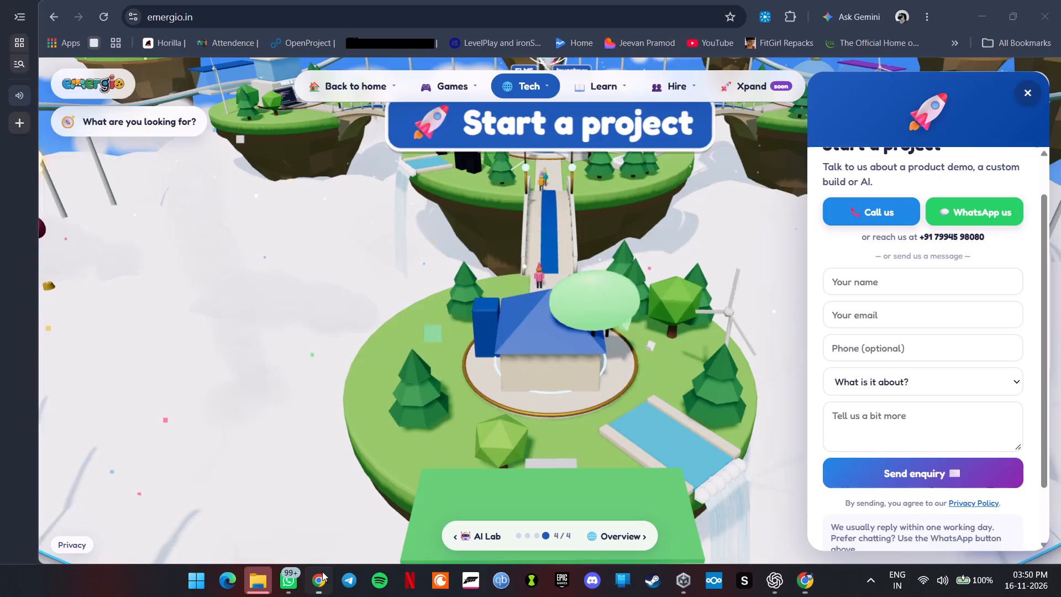
{"action": "scroll", "coordinate": [550, 282], "scroll_direction": "down", "scroll_amount": 20}
{"action": "scroll", "coordinate": [550, 282], "scroll_direction": "down", "scroll_amount": 3}
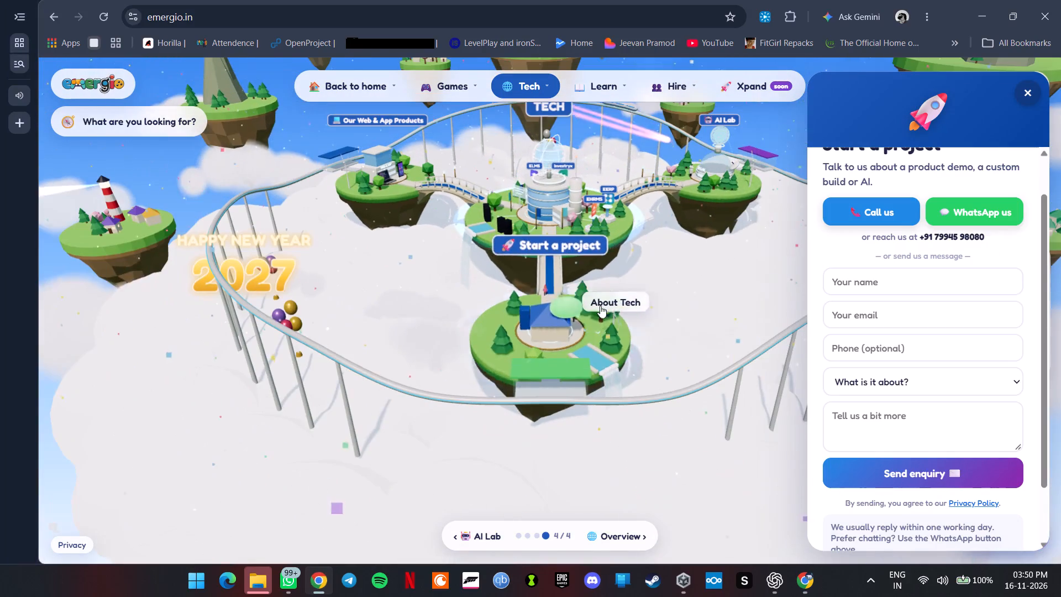
{"action": "right_click_drag", "start_coordinate": [658, 288], "coordinate": [606, 282]}
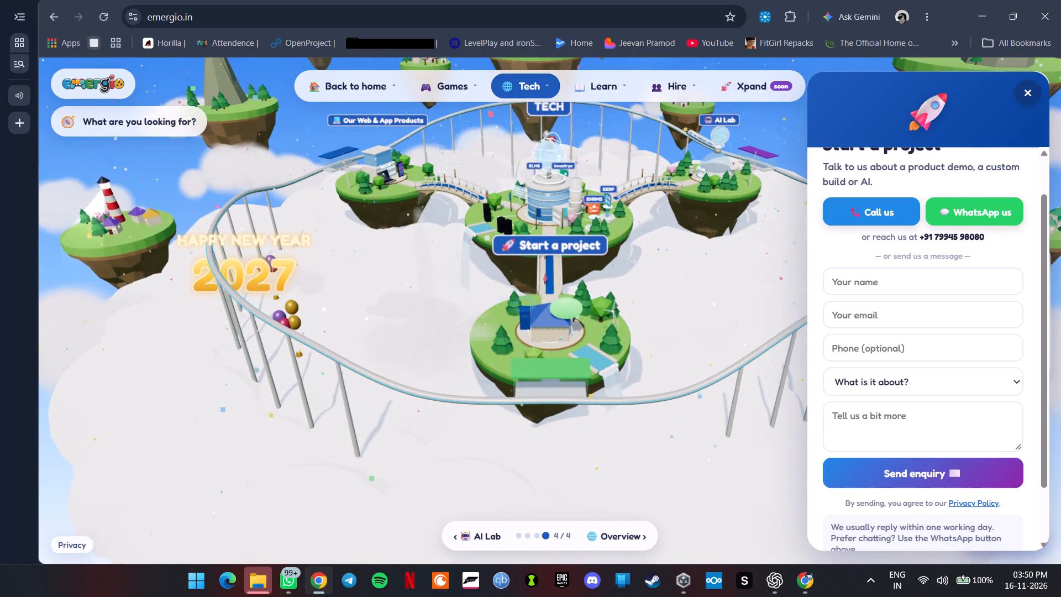
{"action": "right_click_drag", "start_coordinate": [606, 282], "coordinate": [538, 289]}
{"action": "left_click", "coordinate": [1029, 84]}
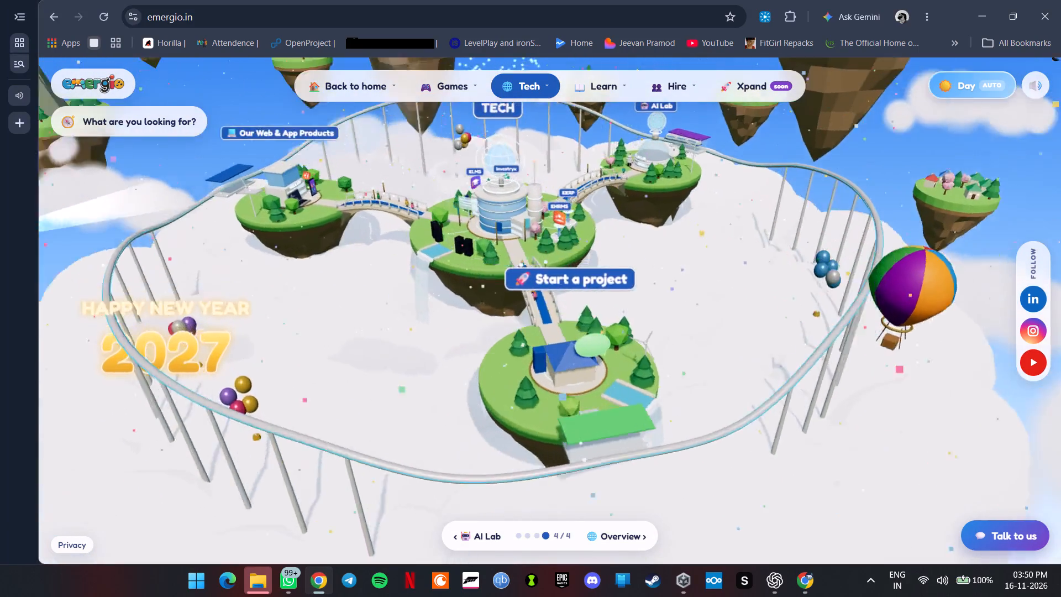
{"action": "left_click", "coordinate": [269, 406]}
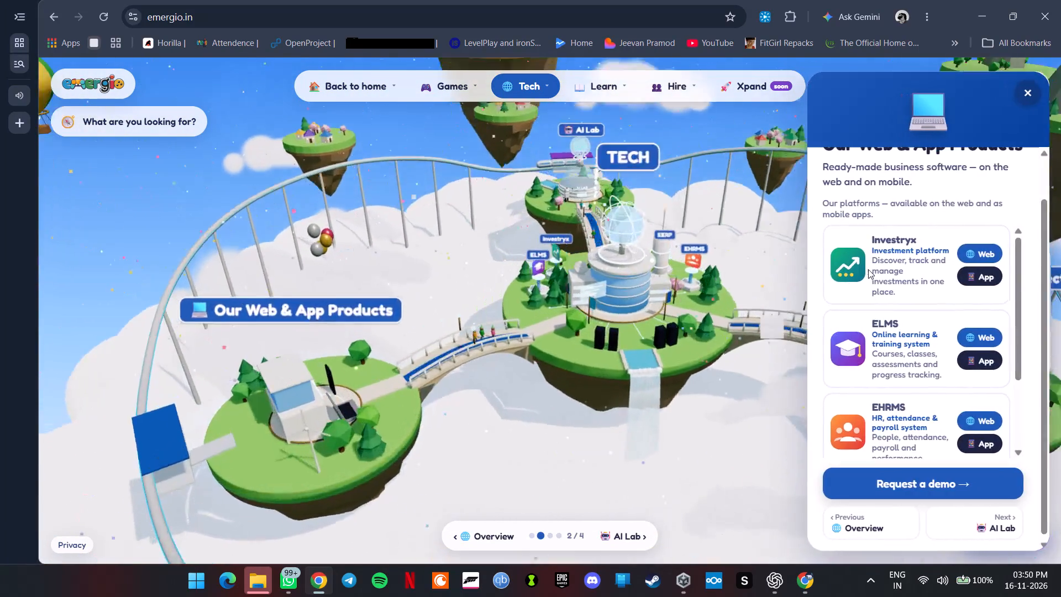
{"action": "left_click", "coordinate": [1016, 91]}
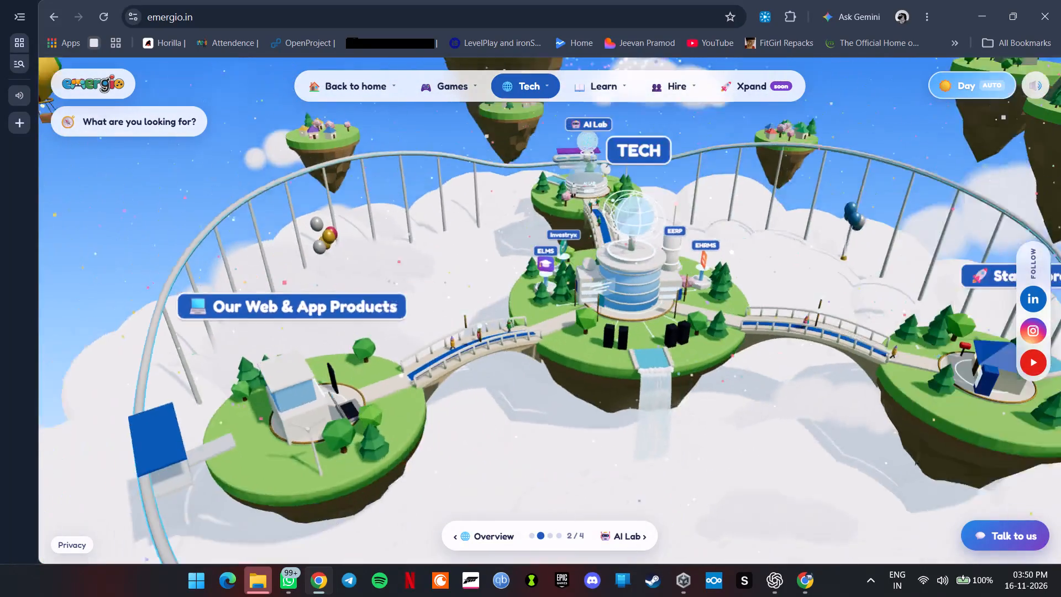
{"action": "left_click", "coordinate": [546, 175]}
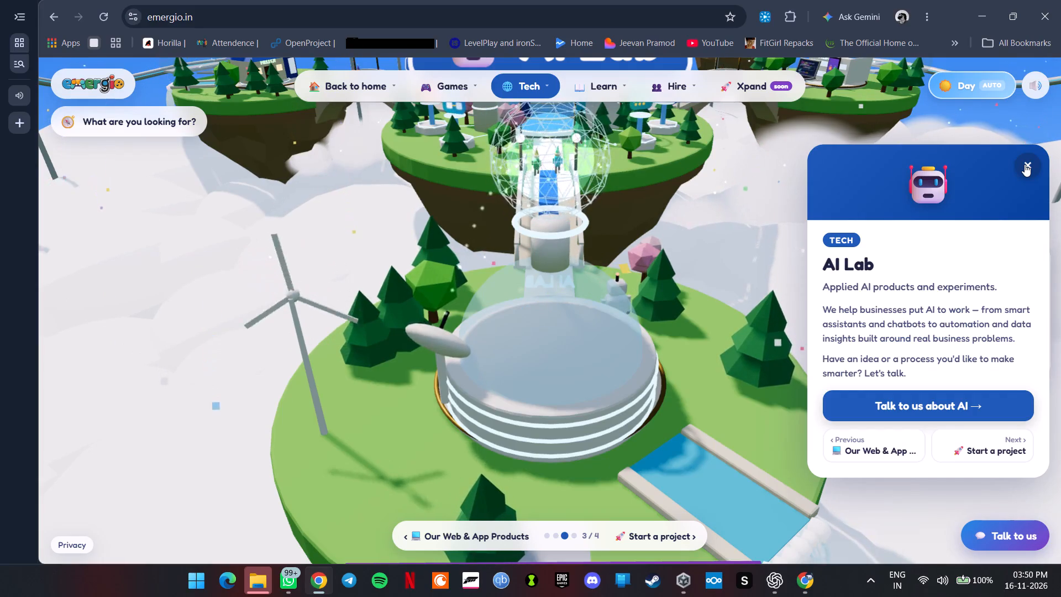
{"action": "left_click", "coordinate": [1039, 167]}
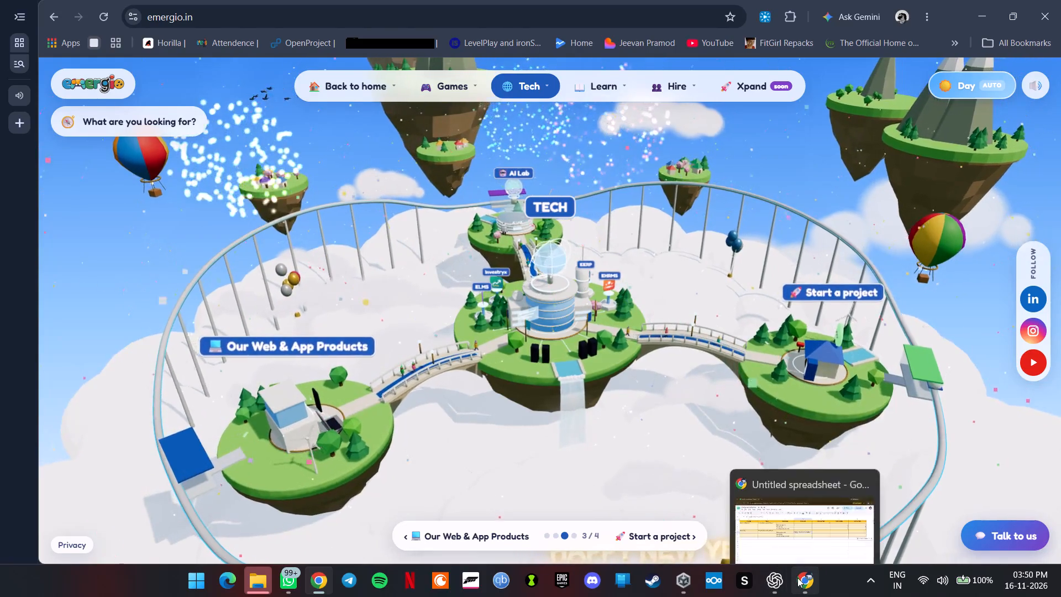
Return to the spreadsheet and enter "New Happy NewYear Animations" in D6, the Changes cell for the Phase 2 task.
{"action": "left_click", "coordinate": [797, 578]}
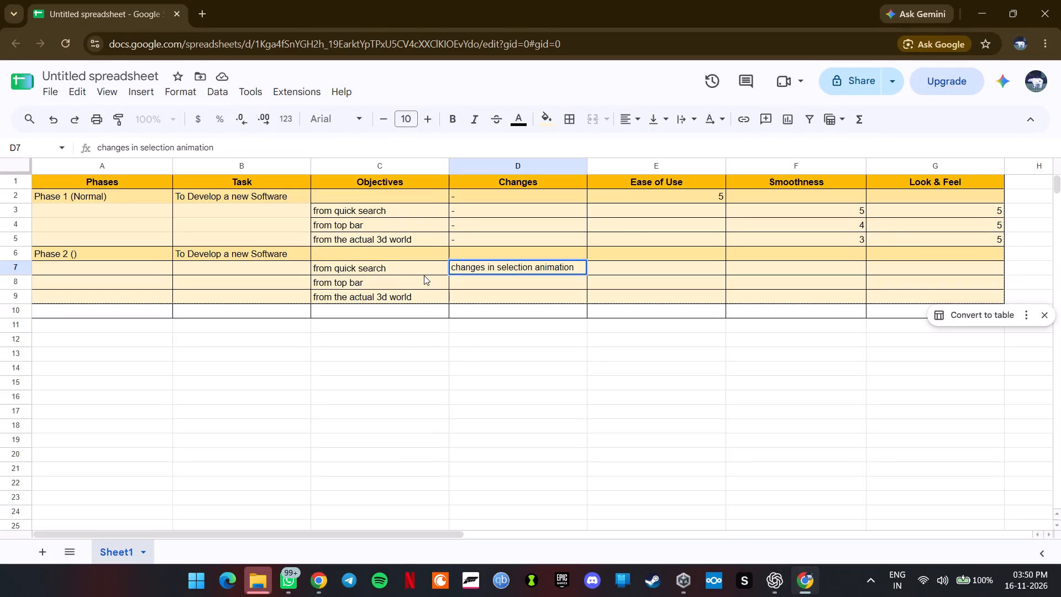
{"action": "left_click", "coordinate": [481, 251]}
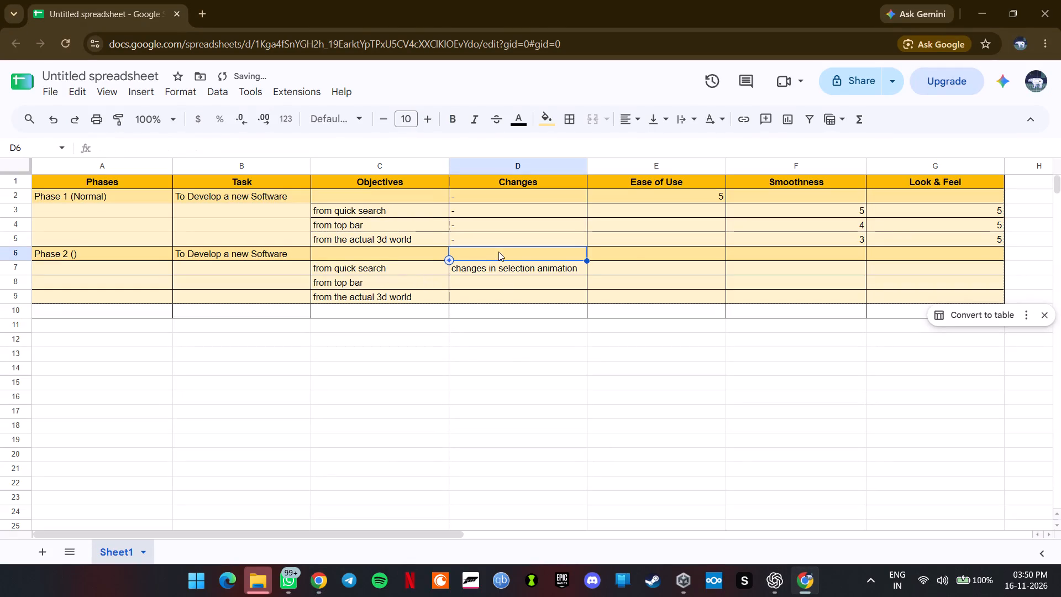
{"action": "left_click", "coordinate": [631, 256]}
{"action": "left_click", "coordinate": [536, 255]}
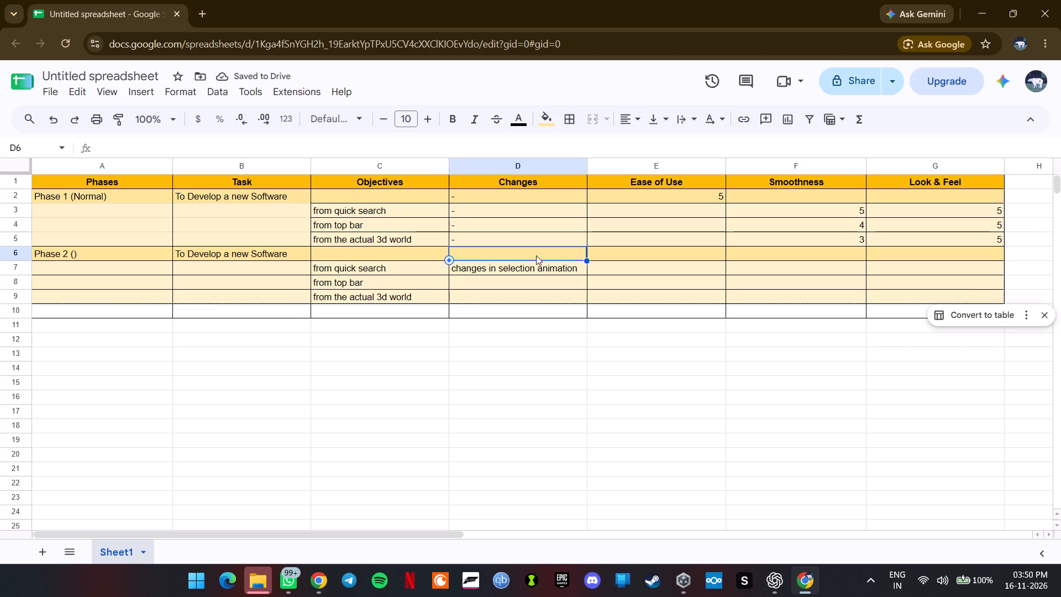
{"action": "key", "text": "shift+n"}
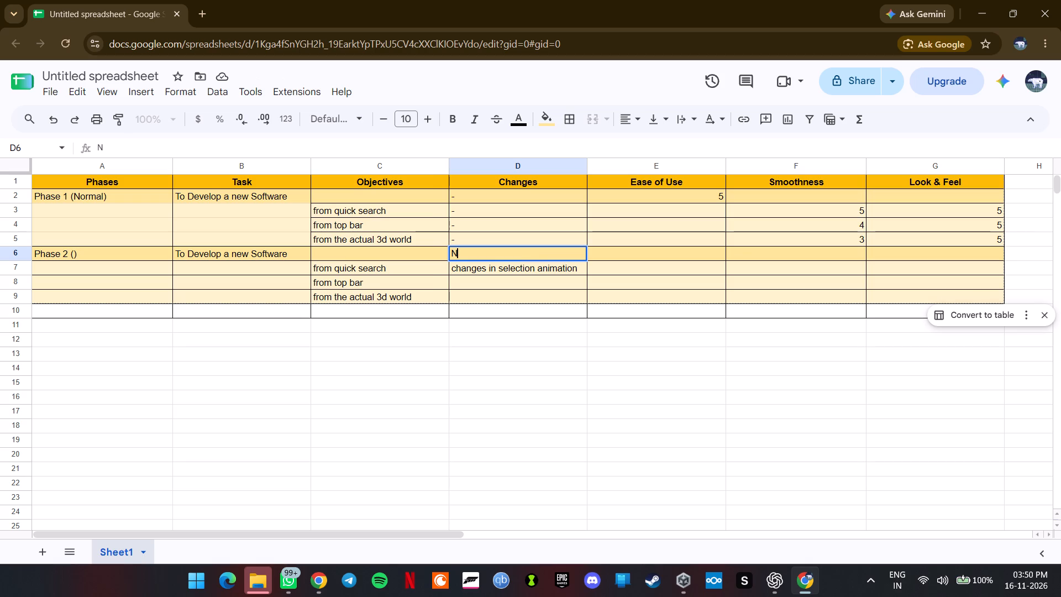
{"action": "type", "text": "ew"}
{"action": "key", "text": "space"}
{"action": "type", "text": "Happy ne"}
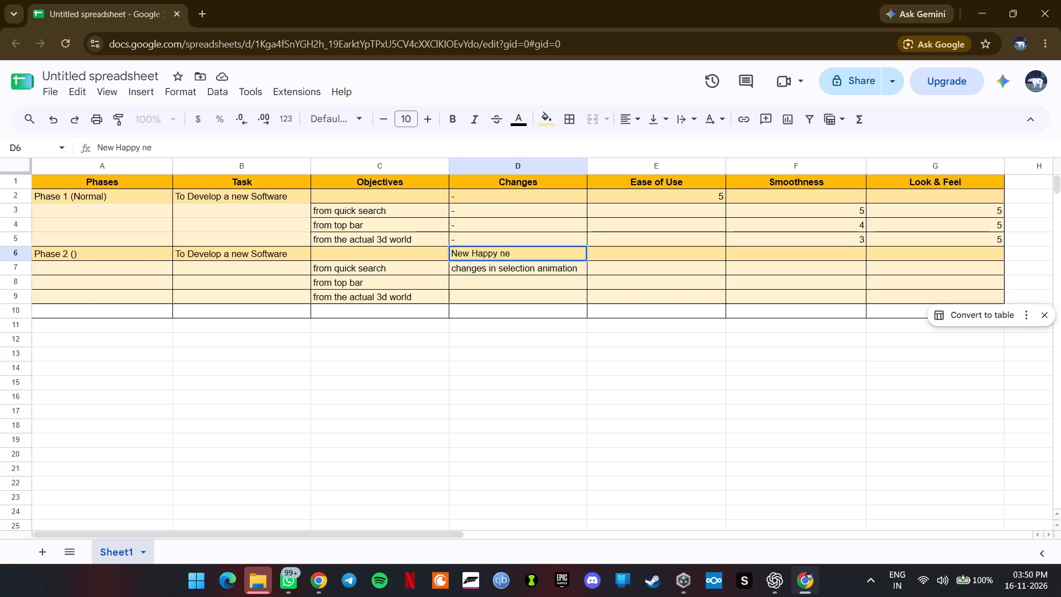
{"action": "type", "text": "wy"}
{"action": "key", "text": "BackSpace"}
{"action": "key", "text": "BackSpace"}
{"action": "key", "text": "BackSpace"}
{"action": "key", "text": "BackSpace"}
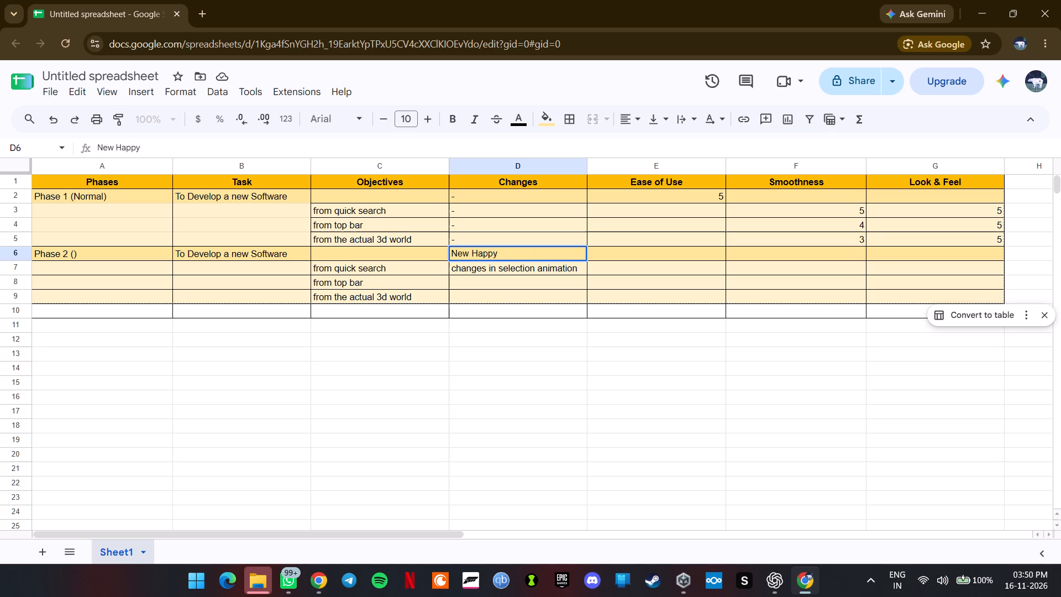
{"action": "key", "text": "shift+n"}
{"action": "key", "text": "e"}
{"action": "key", "text": "w"}
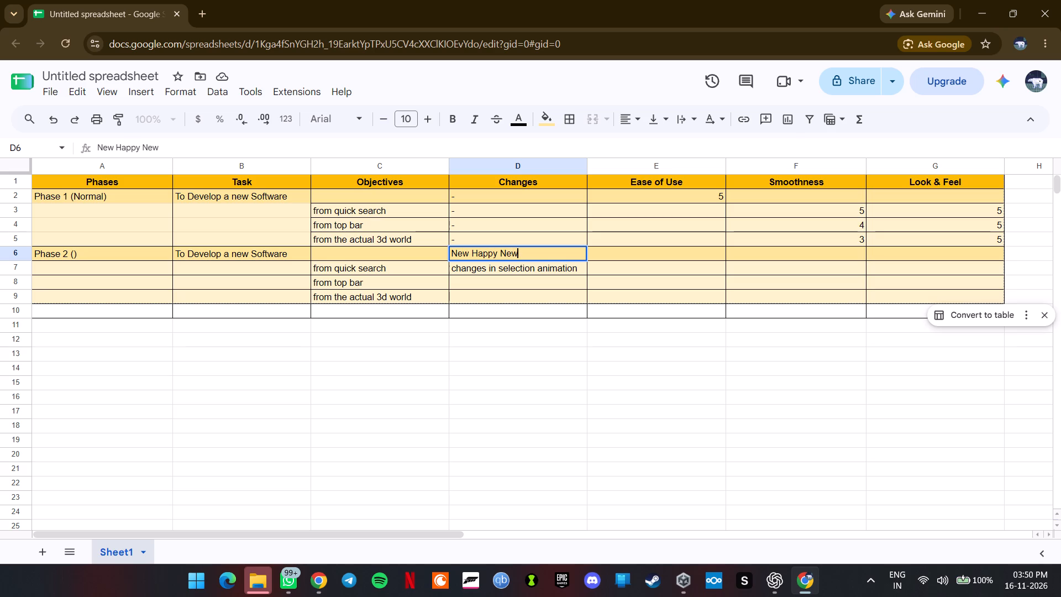
{"action": "key", "text": "shift+y"}
{"action": "key", "text": "e"}
{"action": "key", "text": "BackSpace"}
{"action": "type", "text": "ear"}
{"action": "key", "text": "space"}
{"action": "key", "text": "shift+a"}
{"action": "type", "text": "nimations"}
{"action": "key", "text": "space"}
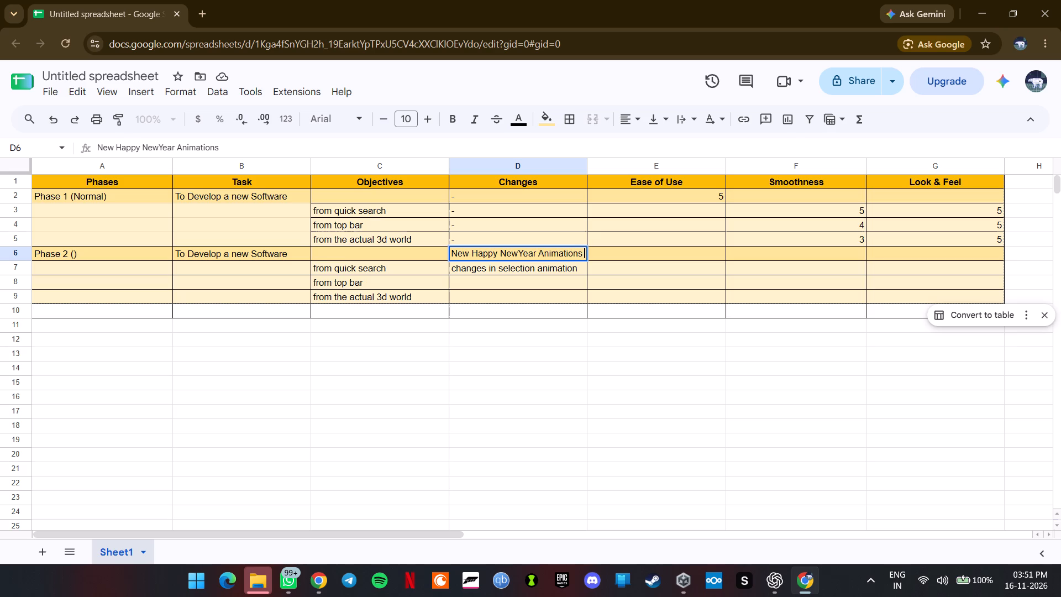
Replace "Animations" in D6 with "texts , fireworks and also new sounds".
{"action": "key", "text": "comma"}
{"action": "key", "text": "BackSpace"}
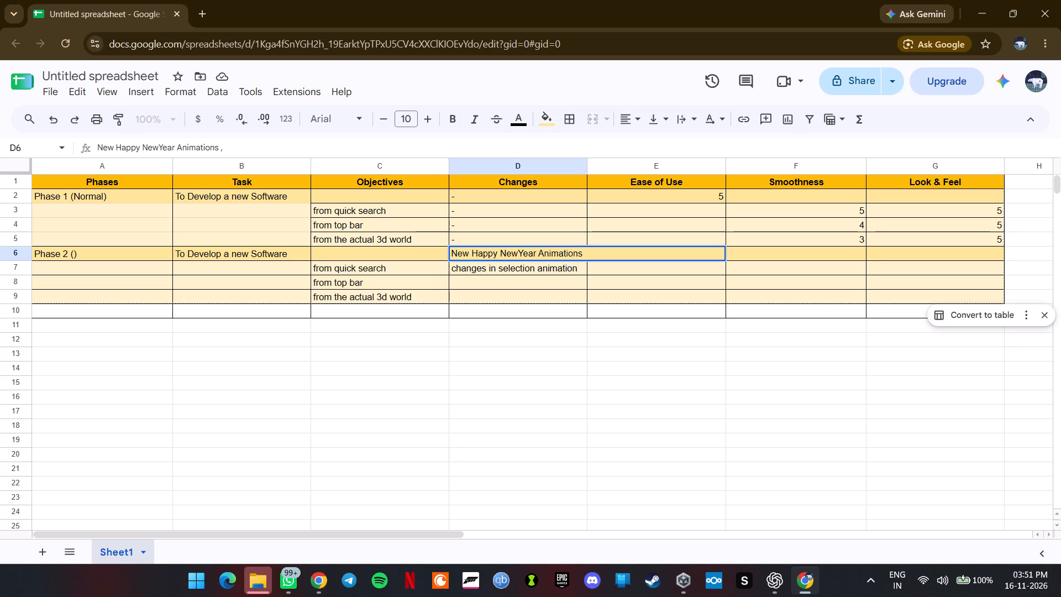
{"action": "key", "text": "BackSpace"}
{"action": "key", "text": "BackSpace"}
{"action": "key", "text": "BackSpace"}
{"action": "key", "text": "BackSpace"}
{"action": "key", "text": "BackSpace"}
{"action": "key", "text": "BackSpace"}
{"action": "key", "text": "BackSpace"}
{"action": "key", "text": "BackSpace"}
{"action": "key", "text": "BackSpace"}
{"action": "key", "text": "BackSpace"}
{"action": "key", "text": "BackSpace"}
{"action": "type", "text": "texts ,"}
{"action": "key", "text": "space"}
{"action": "type", "text": "fireworks and also"}
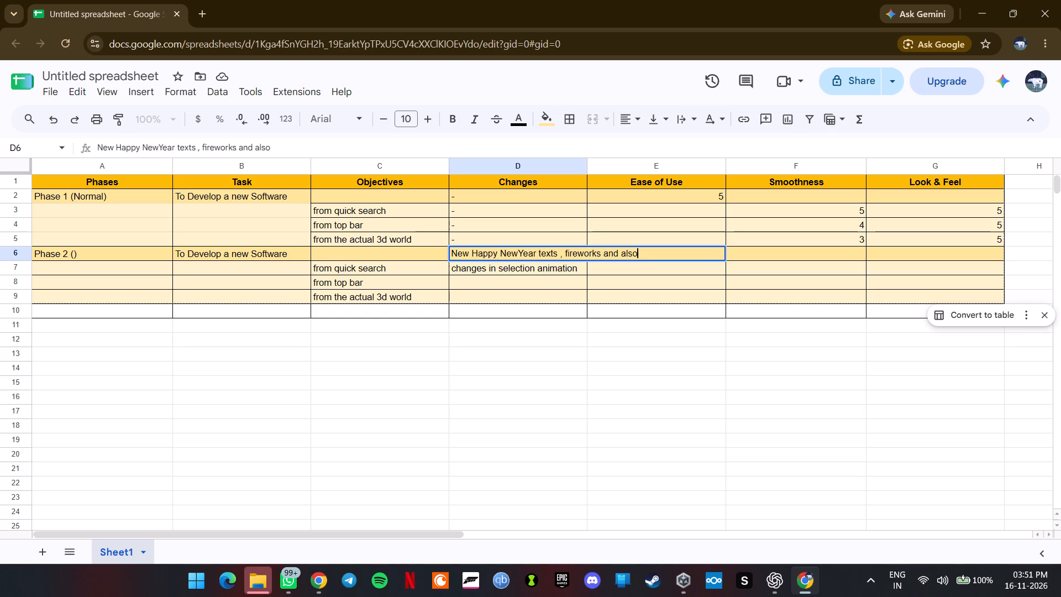
{"action": "key", "text": "space"}
{"action": "type", "text": "new"}
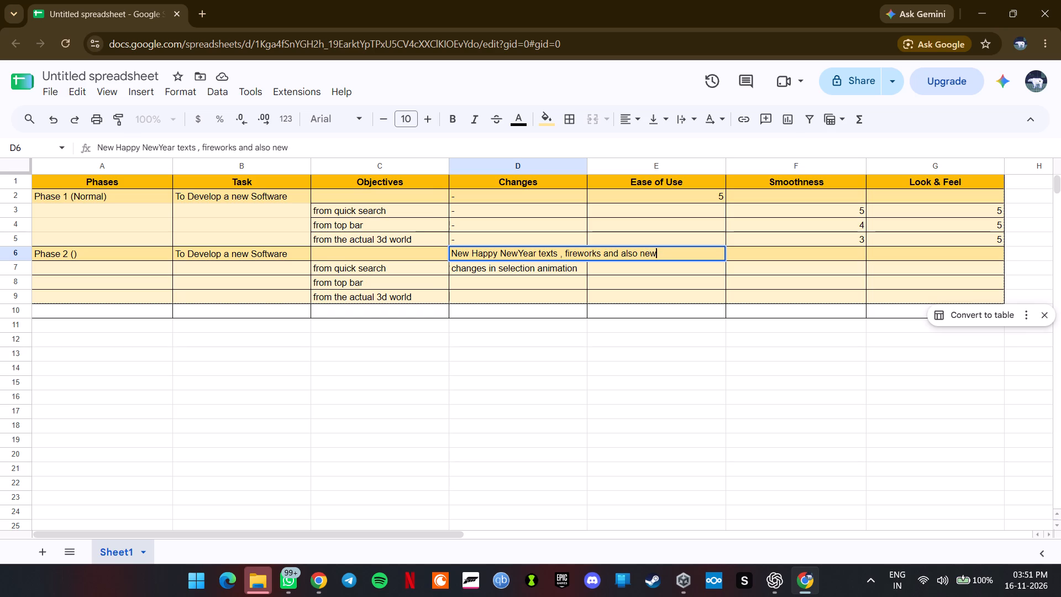
{"action": "key", "text": "space"}
{"action": "type", "text": "sound"}
{"action": "key", "text": "s"}
{"action": "left_click", "coordinate": [630, 329]}
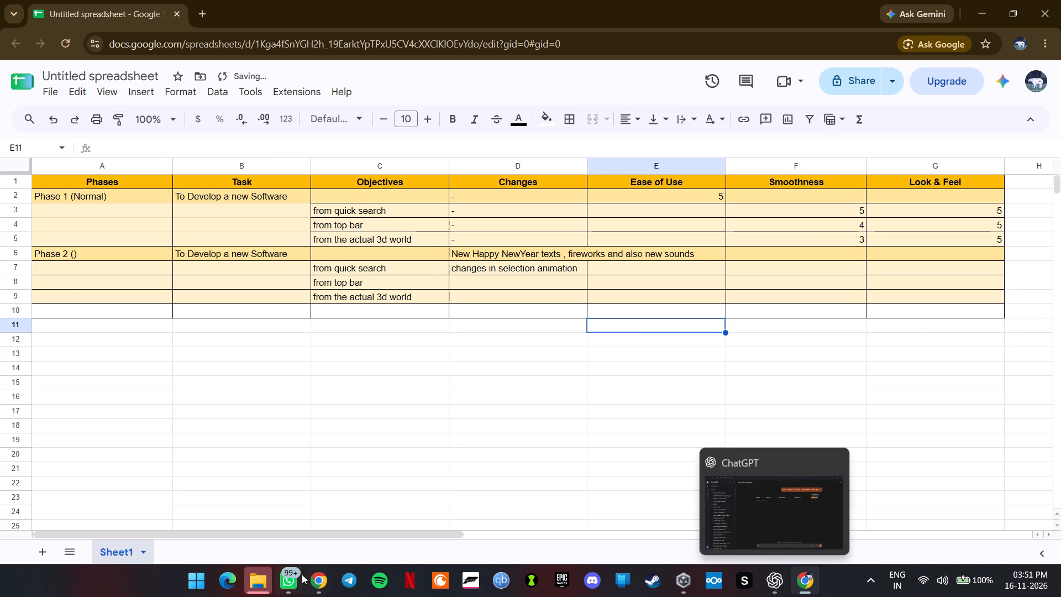
Switch to emergio.in, return to its home world and examine the New Year 2027 scene from several angles.
{"action": "left_click", "coordinate": [312, 580]}
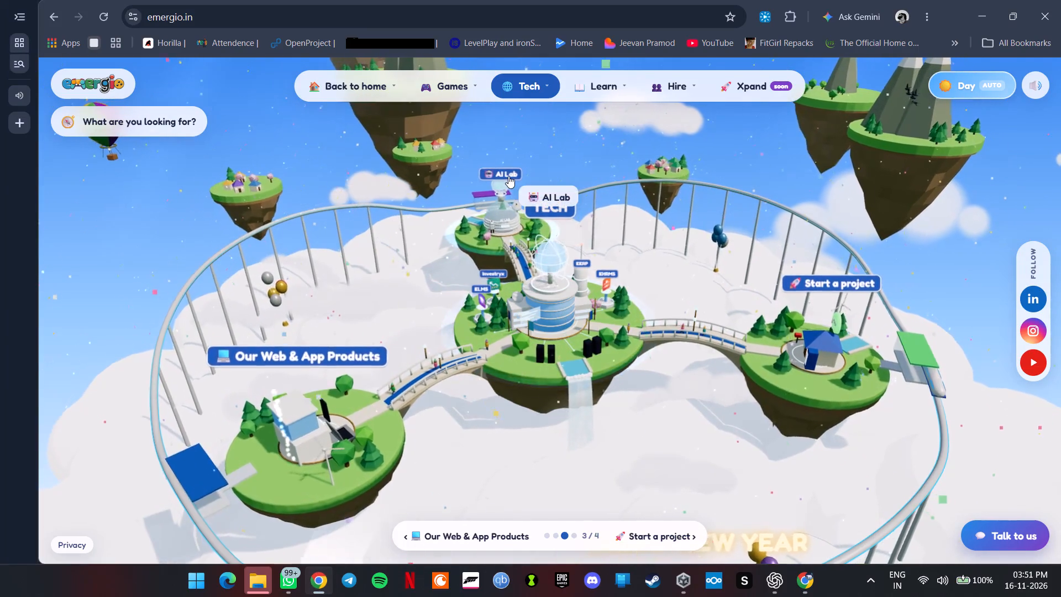
{"action": "left_click", "coordinate": [88, 91]}
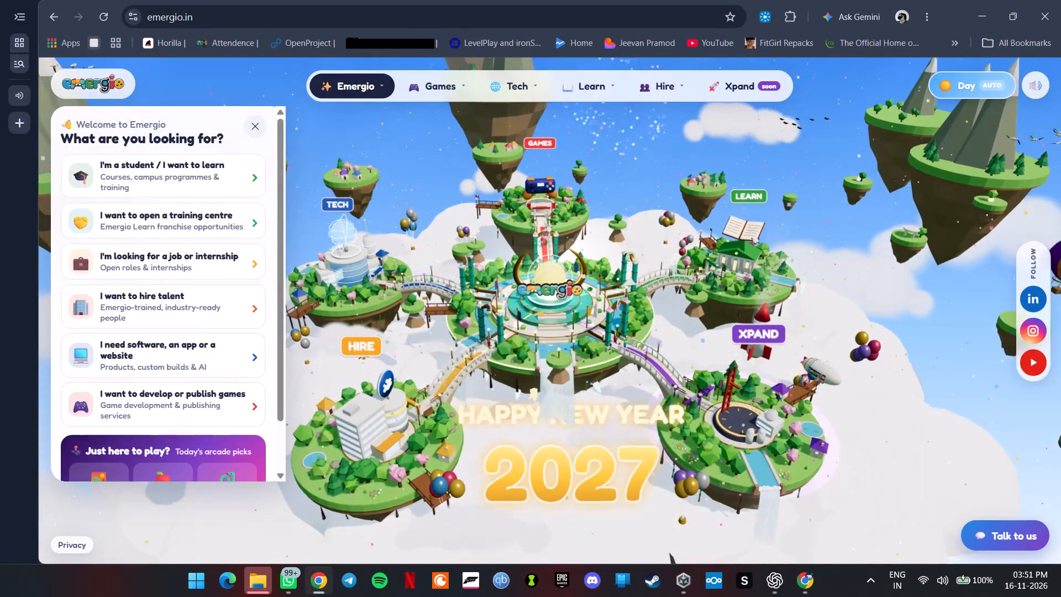
{"action": "left_click", "coordinate": [570, 479]}
{"action": "left_click", "coordinate": [570, 479]}
{"action": "left_click_drag", "start_coordinate": [570, 479], "coordinate": [680, 465]}
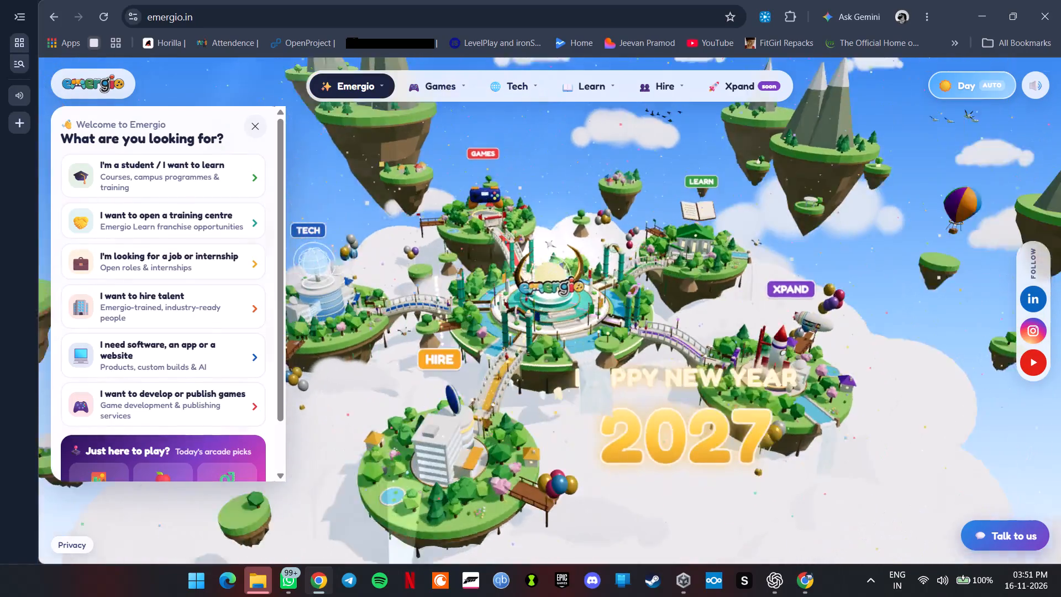
{"action": "left_click_drag", "start_coordinate": [680, 465], "coordinate": [807, 441]}
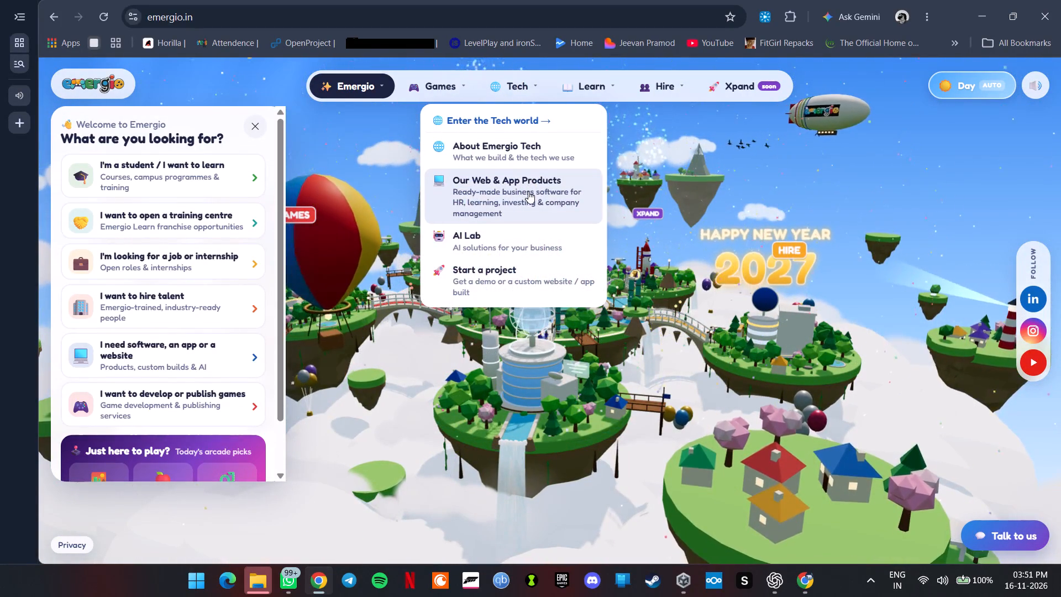
Visit Start a project in the Tech world, close its enquiry card and examine the whole world from afar.
{"action": "left_click", "coordinate": [507, 289]}
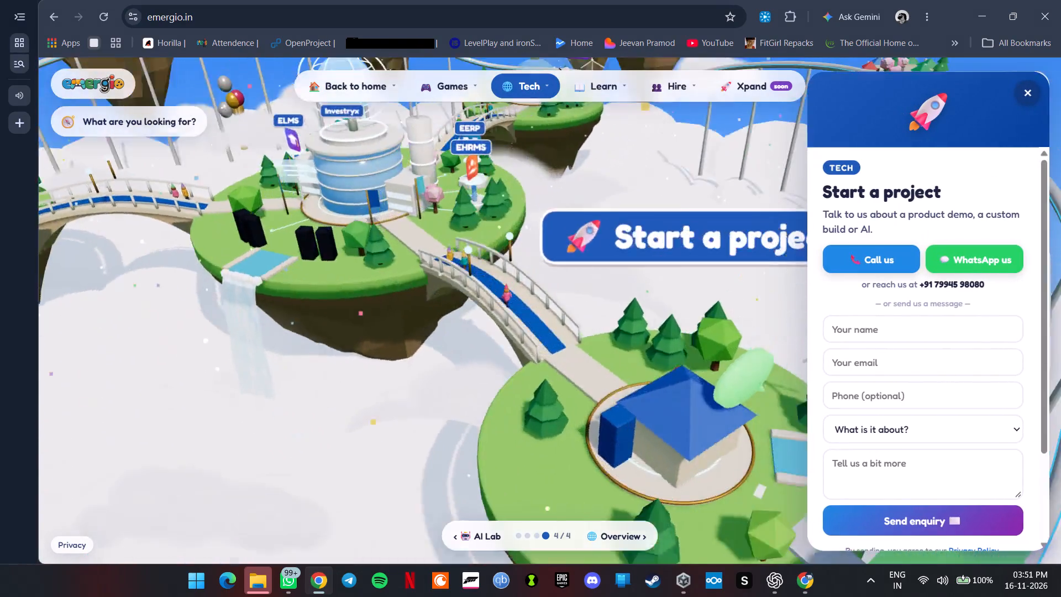
{"action": "scroll", "coordinate": [332, 322], "scroll_direction": "down", "scroll_amount": 20}
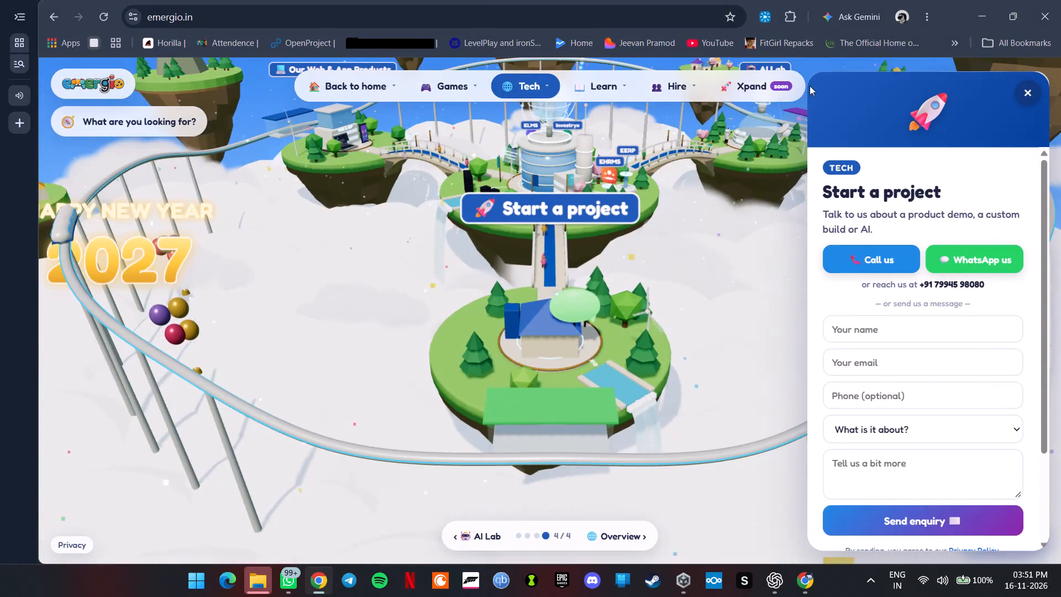
{"action": "left_click", "coordinate": [1026, 88]}
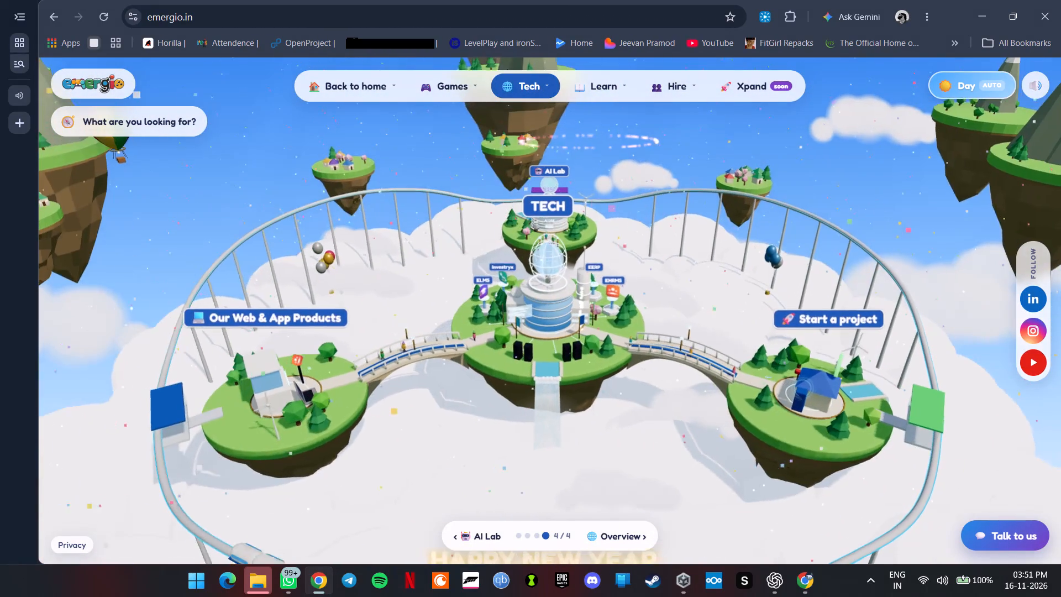
{"action": "scroll", "coordinate": [330, 238], "scroll_direction": "down", "scroll_amount": 17}
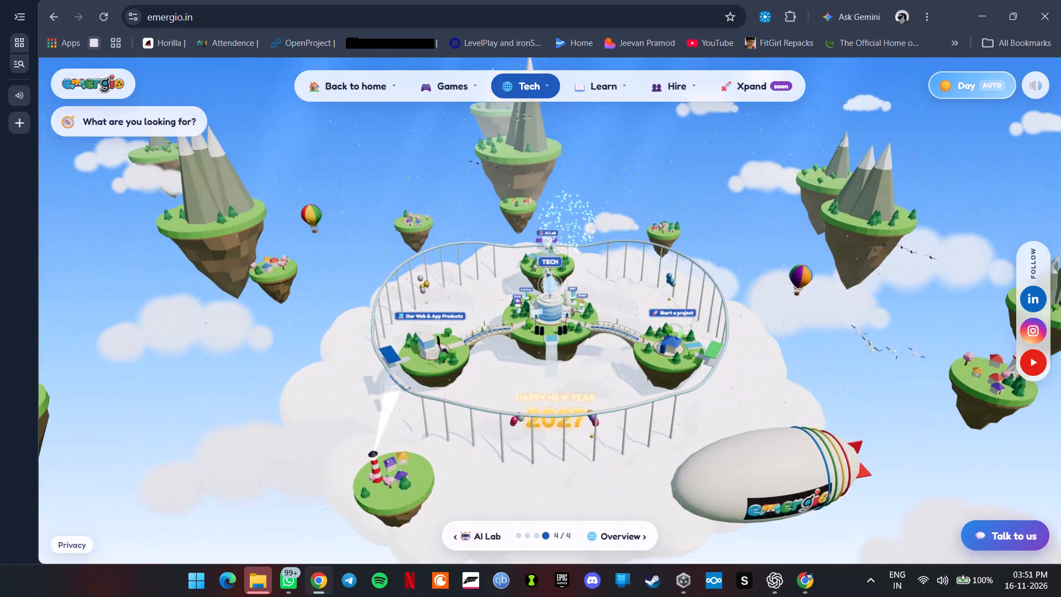
Change the site's time of day to Sunset and on to Night, viewing the Tech world under the new lighting.
{"action": "left_click", "coordinate": [949, 99]}
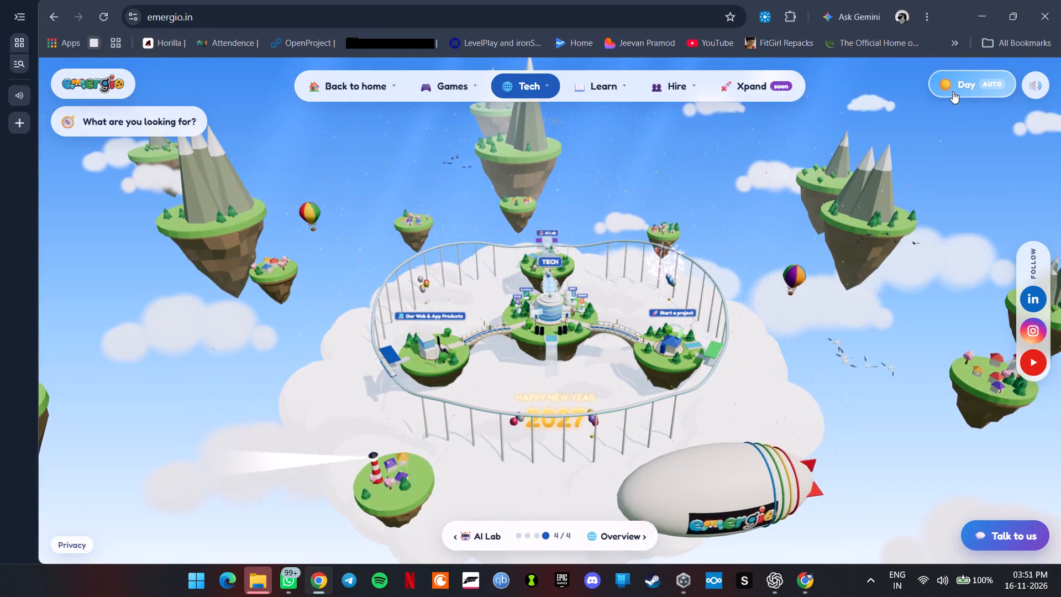
{"action": "left_click", "coordinate": [955, 87]}
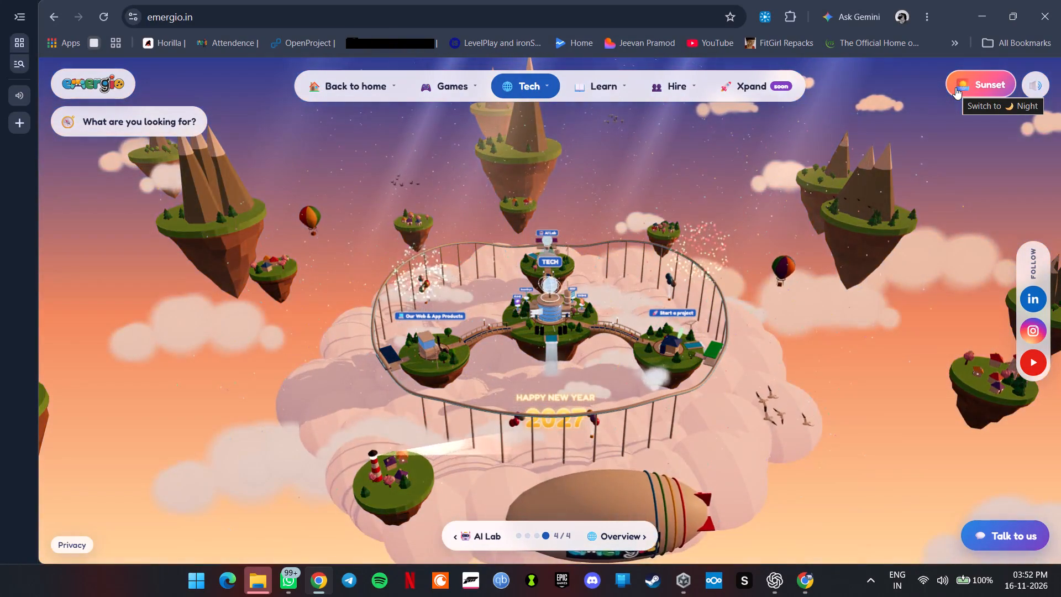
{"action": "left_click", "coordinate": [964, 87]}
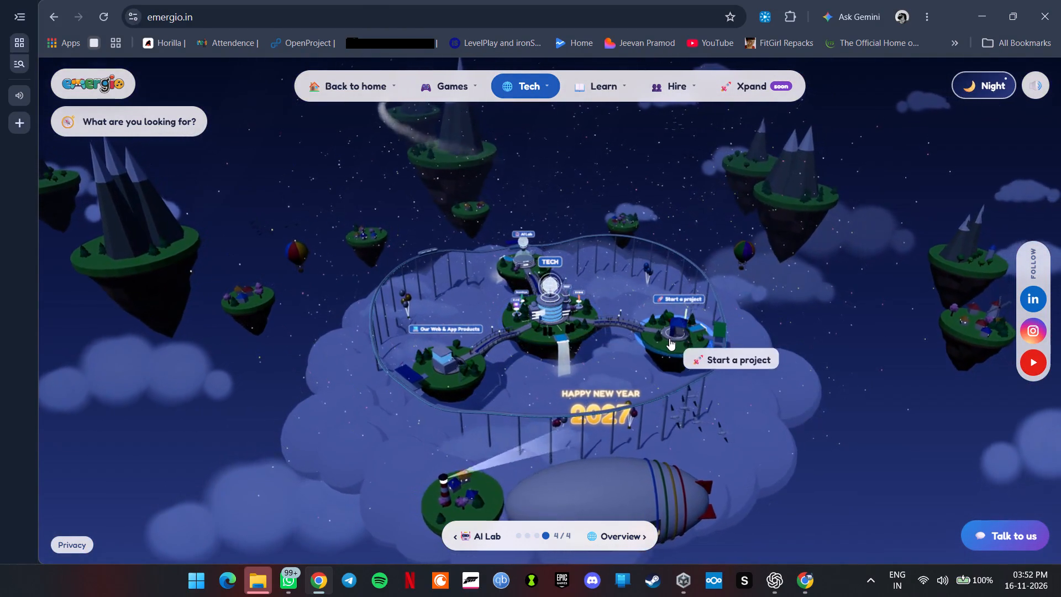
{"action": "right_click_drag", "start_coordinate": [500, 318], "coordinate": [590, 331]}
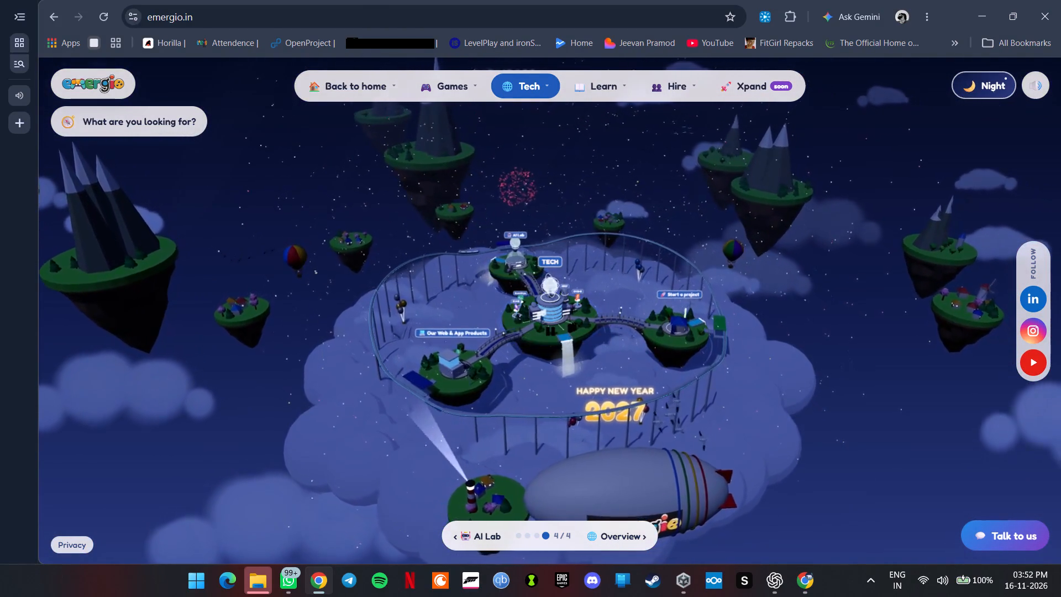
{"action": "right_click_drag", "start_coordinate": [590, 331], "coordinate": [666, 329]}
Return to the home world, close the welcome card and examine the night-time New Year scene down to the central Emergio plaza.
{"action": "left_click", "coordinate": [93, 97]}
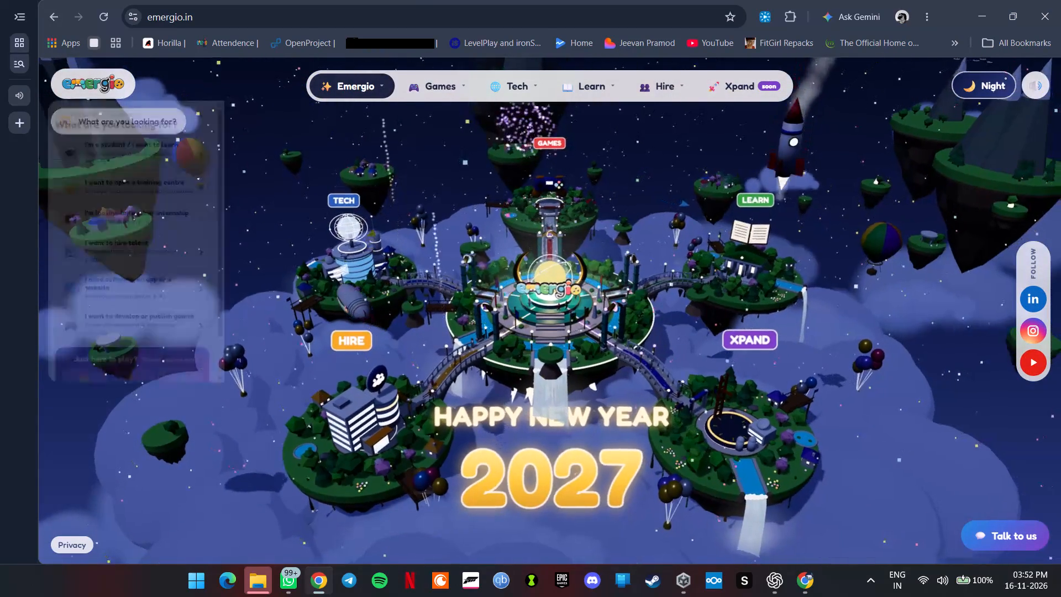
{"action": "scroll", "coordinate": [595, 342], "scroll_direction": "down", "scroll_amount": 4}
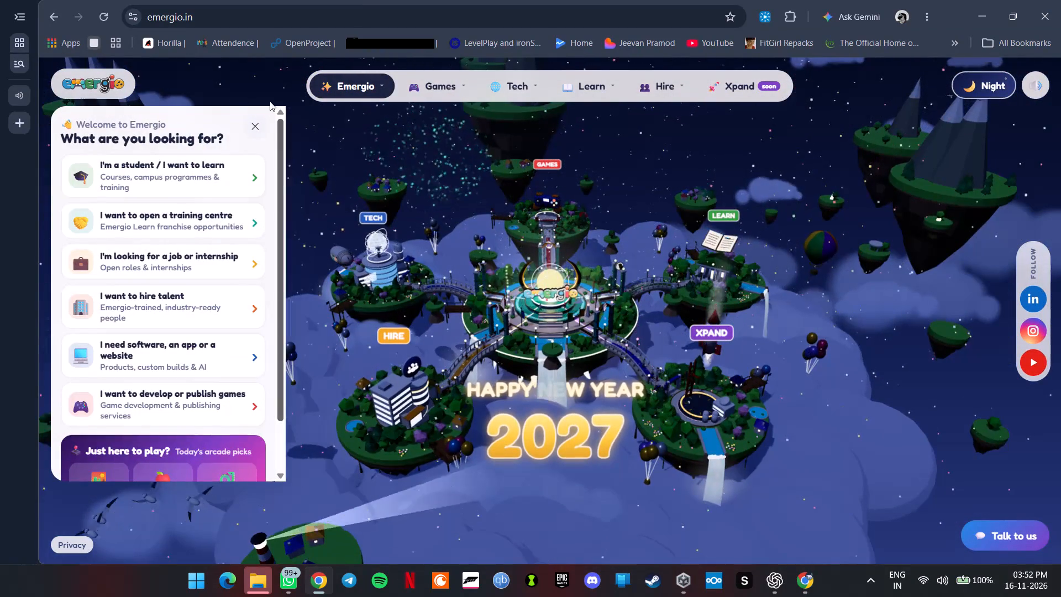
{"action": "left_click", "coordinate": [255, 123]}
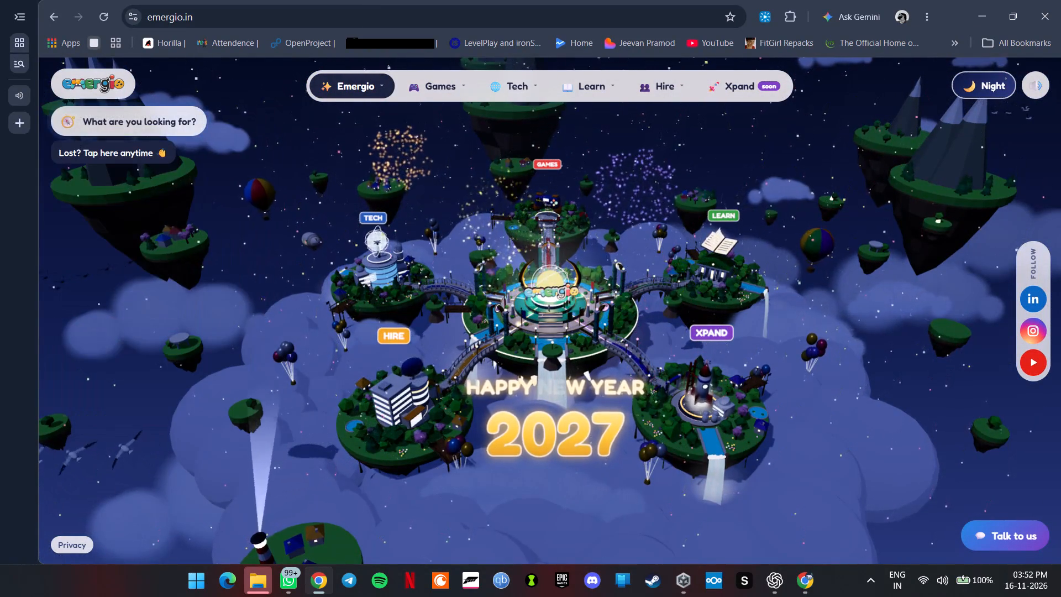
{"action": "right_click_drag", "start_coordinate": [228, 463], "coordinate": [234, 464]}
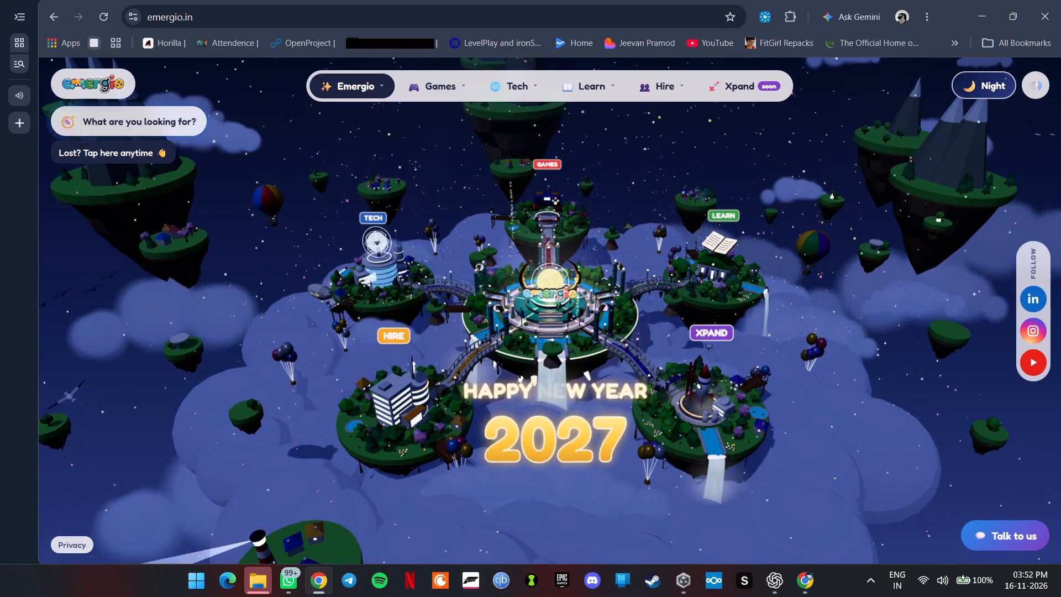
{"action": "right_click_drag", "start_coordinate": [234, 464], "coordinate": [537, 500]}
{"action": "scroll", "coordinate": [603, 448], "scroll_direction": "up", "scroll_amount": 4}
{"action": "scroll", "coordinate": [585, 369], "scroll_direction": "up", "scroll_amount": 6}
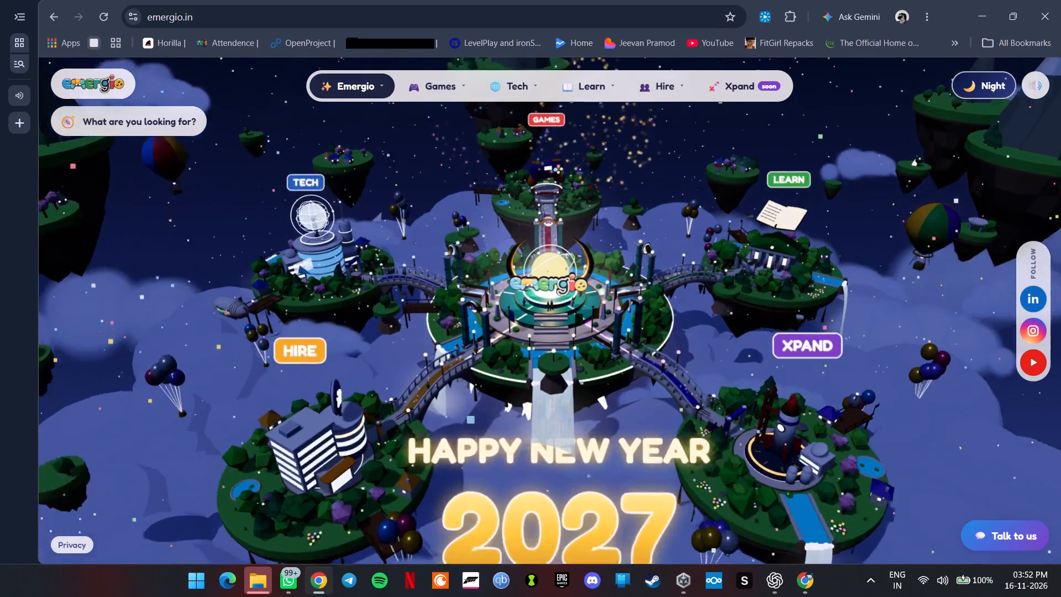
{"action": "scroll", "coordinate": [576, 368], "scroll_direction": "up", "scroll_amount": 20}
{"action": "scroll", "coordinate": [591, 334], "scroll_direction": "up", "scroll_amount": 5}
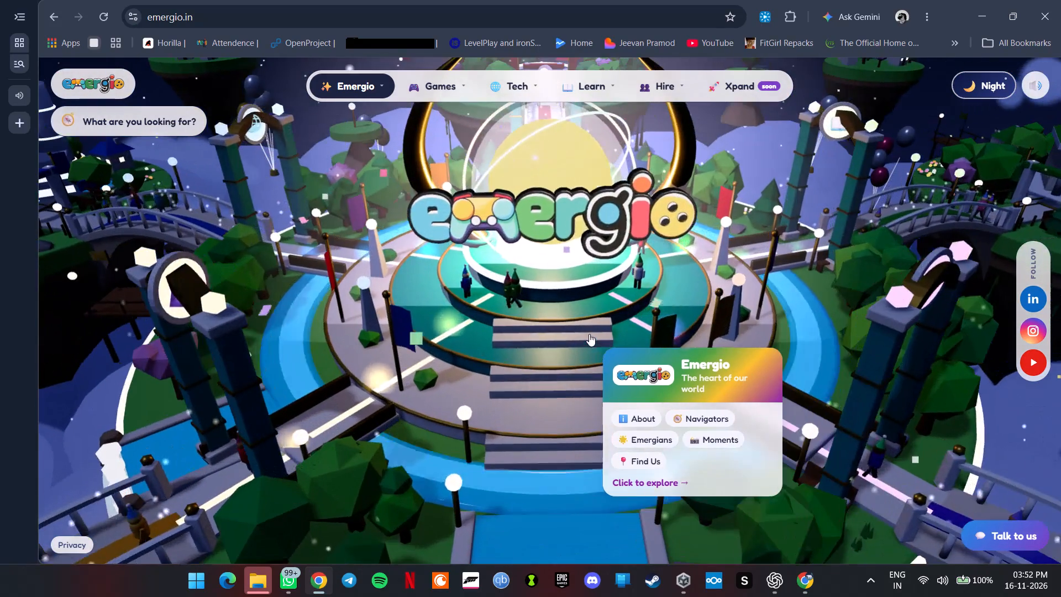
{"action": "scroll", "coordinate": [587, 333], "scroll_direction": "up", "scroll_amount": 10}
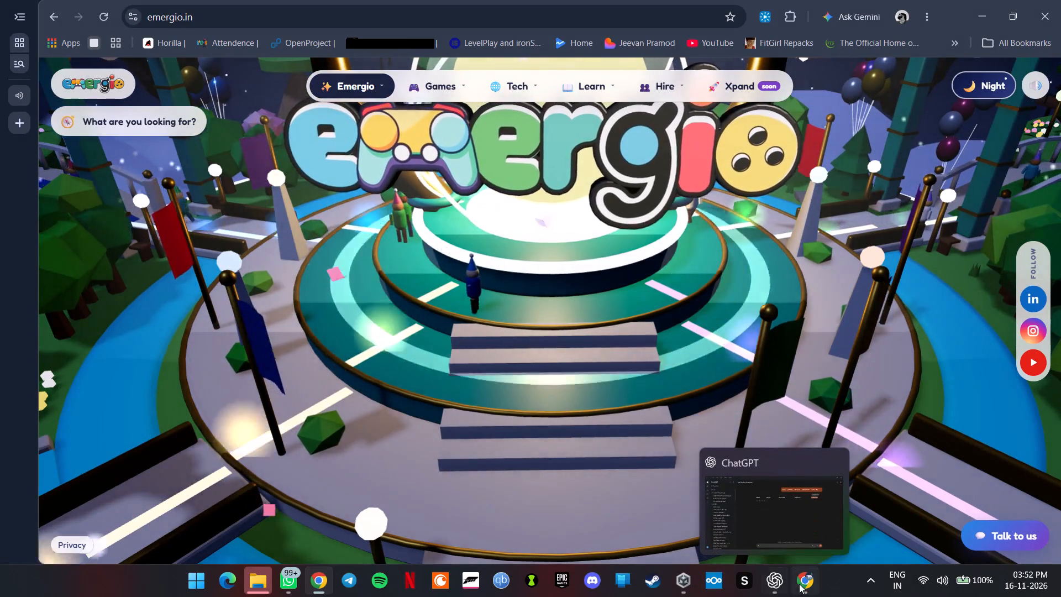
Return to the spreadsheet and widen the Changes column to about twice its width to fit the D6 text.
{"action": "left_click", "coordinate": [321, 580]}
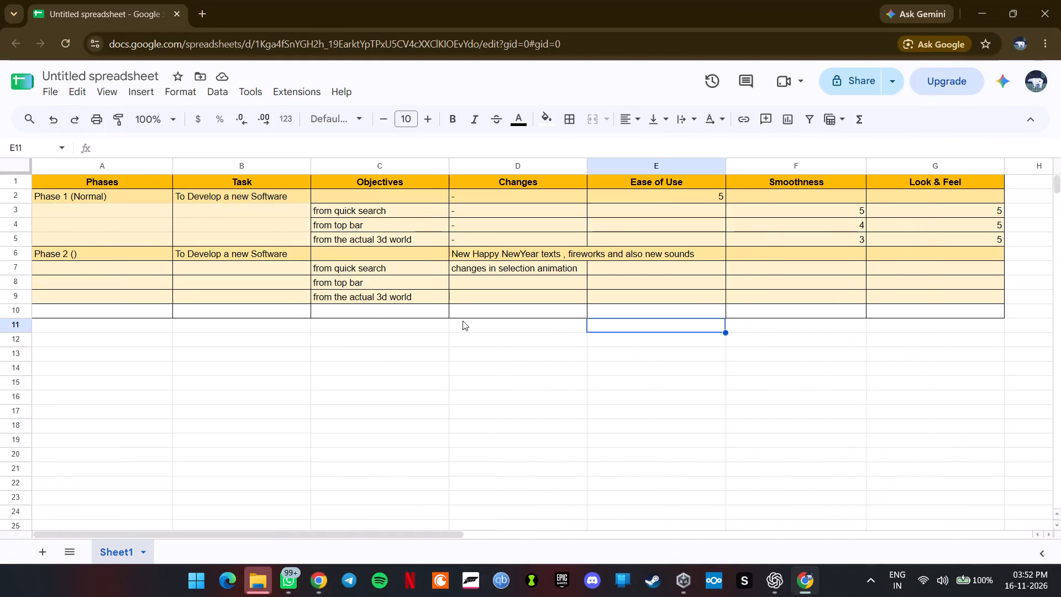
{"action": "left_click", "coordinate": [711, 250]}
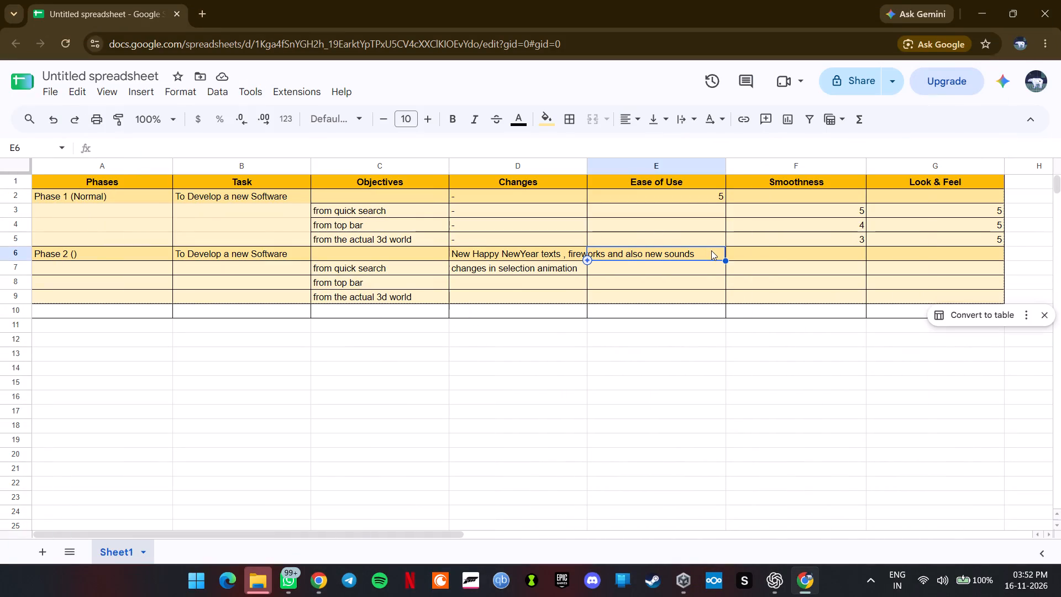
{"action": "left_click", "coordinate": [711, 250]}
{"action": "double_click", "coordinate": [704, 254]}
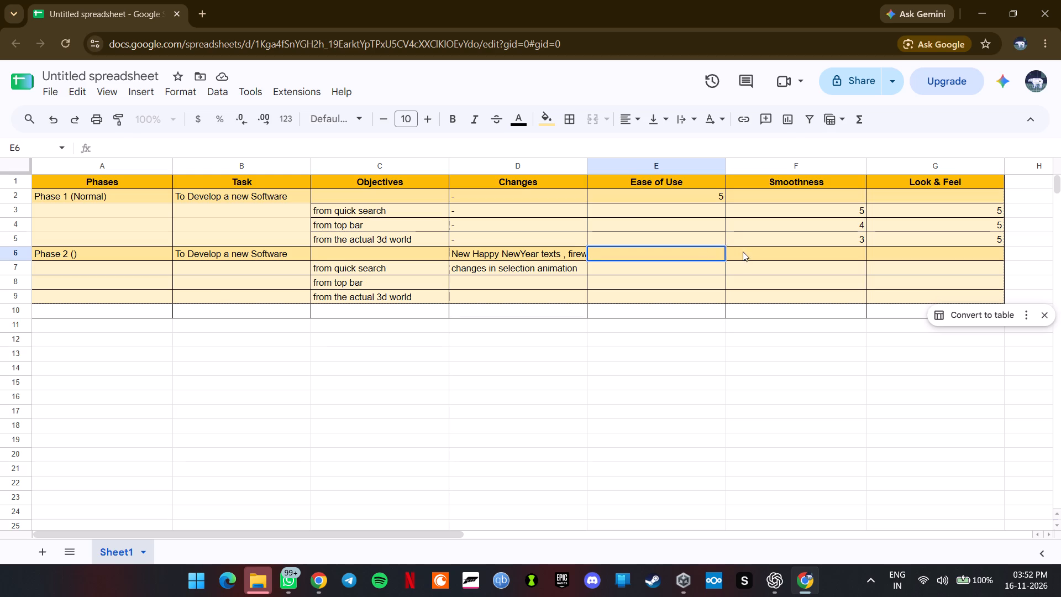
{"action": "left_click", "coordinate": [748, 260]}
{"action": "double_click", "coordinate": [511, 259]}
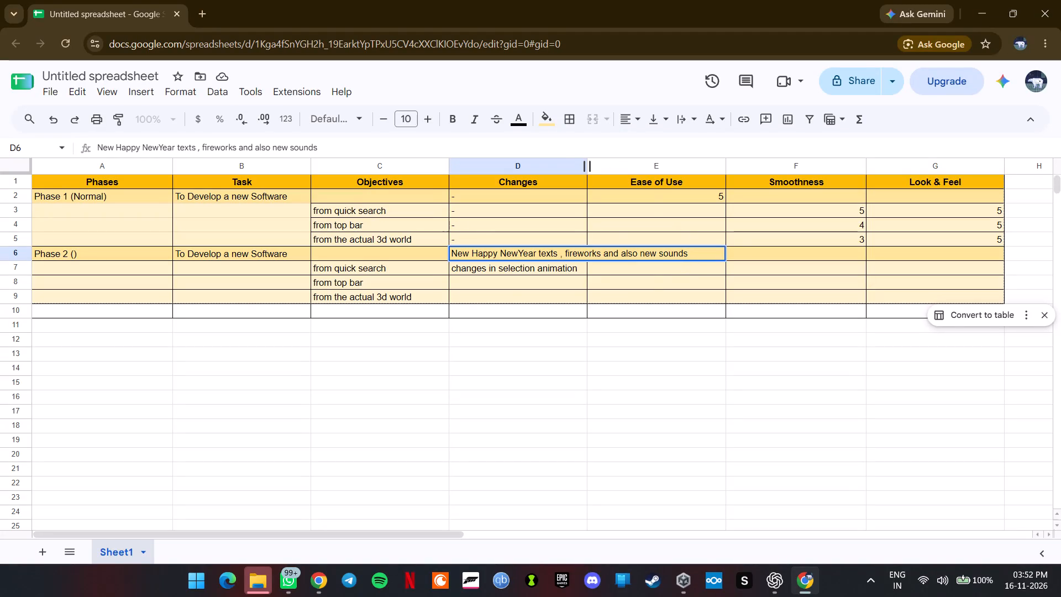
{"action": "left_click_drag", "start_coordinate": [587, 161], "coordinate": [726, 176]}
Append ", introduced new people to the world" to the Phase 2 Changes text in D6.
{"action": "left_click", "coordinate": [695, 250]}
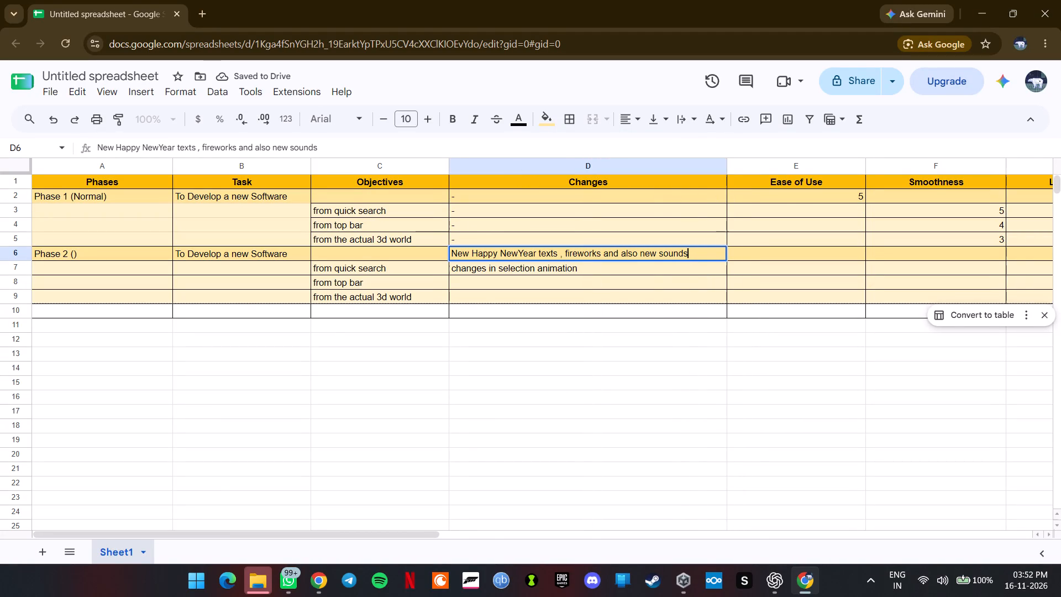
{"action": "key", "text": "space"}
{"action": "type", "text": ", introdus"}
{"action": "key", "text": "BackSpace"}
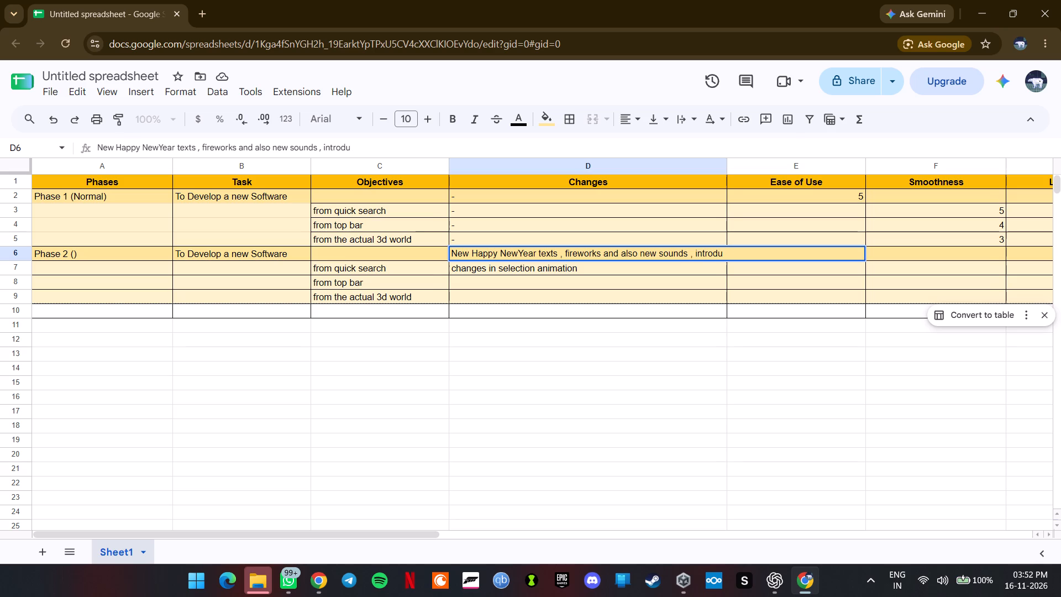
{"action": "type", "text": "ced"}
{"action": "key", "text": "space"}
{"action": "type", "text": "new people"}
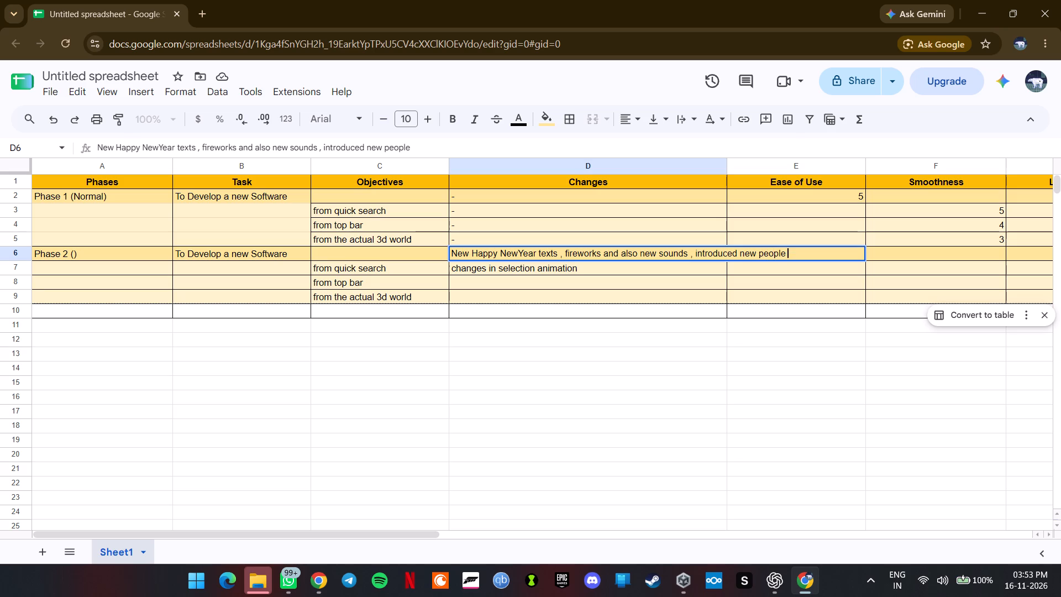
{"action": "key", "text": "space"}
{"action": "type", "text": "to the"}
{"action": "key", "text": "space"}
{"action": "type", "text": "world"}
{"action": "key", "text": "space"}
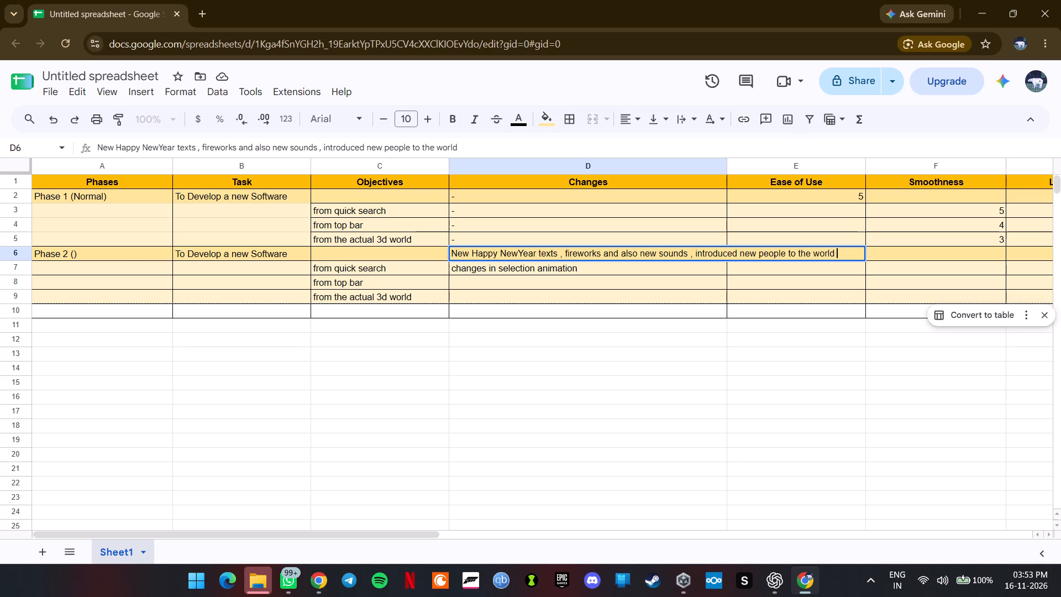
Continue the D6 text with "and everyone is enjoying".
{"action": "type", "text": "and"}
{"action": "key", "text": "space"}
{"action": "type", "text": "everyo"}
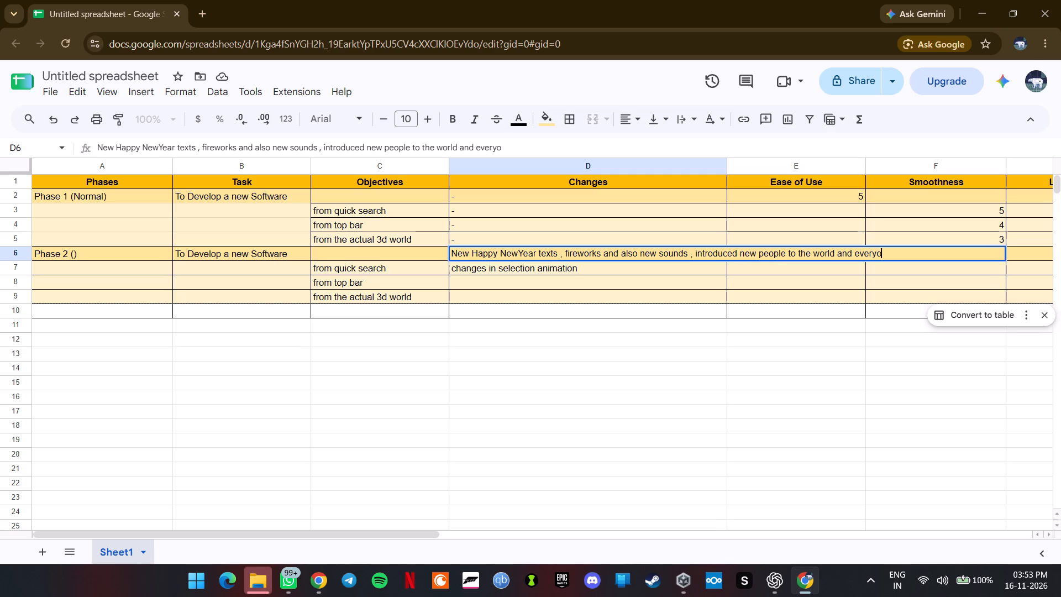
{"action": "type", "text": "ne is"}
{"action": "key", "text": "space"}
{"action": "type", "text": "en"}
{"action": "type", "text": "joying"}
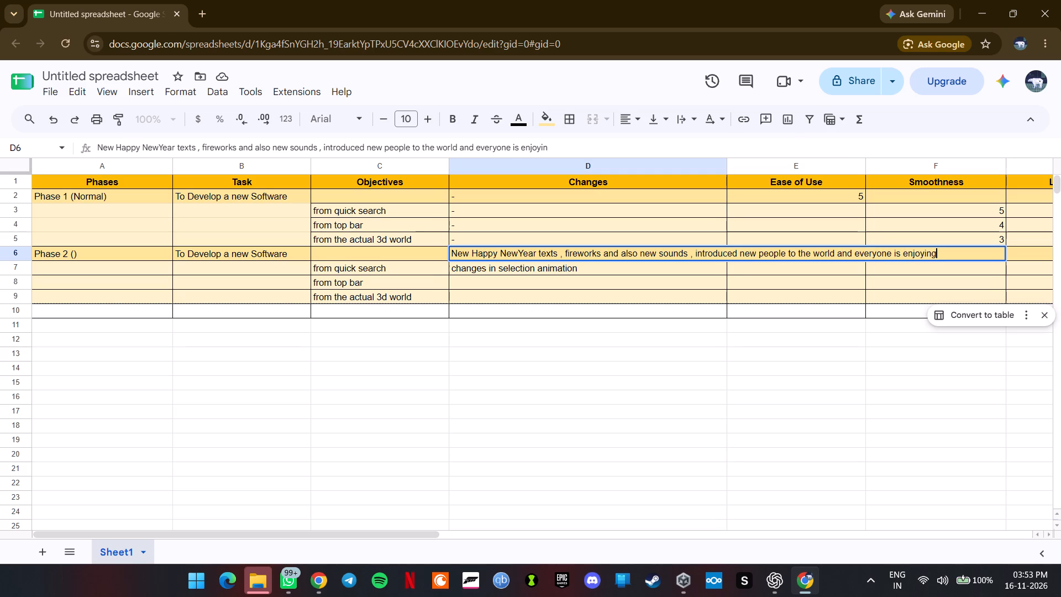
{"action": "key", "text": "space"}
Replace the "and" before "everyone" with "whos wearing" in the D6 text.
{"action": "key", "text": "Left"}
{"action": "key", "text": "Left"}
{"action": "key", "text": "Left"}
{"action": "key", "text": "Left"}
{"action": "key", "text": "Left"}
{"action": "key", "text": "Left"}
{"action": "key", "text": "Left"}
{"action": "key", "text": "Left"}
{"action": "key", "text": "Left"}
{"action": "key", "text": "Left"}
{"action": "key", "text": "Left"}
{"action": "key", "text": "Left"}
{"action": "key", "text": "Left"}
{"action": "key", "text": "Left"}
{"action": "key", "text": "Left"}
{"action": "key", "text": "Left"}
{"action": "key", "text": "Left"}
{"action": "key", "text": "Left"}
{"action": "key", "text": "Left"}
{"action": "key", "text": "Left"}
{"action": "key", "text": "Left"}
{"action": "key", "text": "BackSpace"}
{"action": "key", "text": "BackSpace"}
{"action": "key", "text": "BackSpace"}
{"action": "key", "text": "BackSpace"}
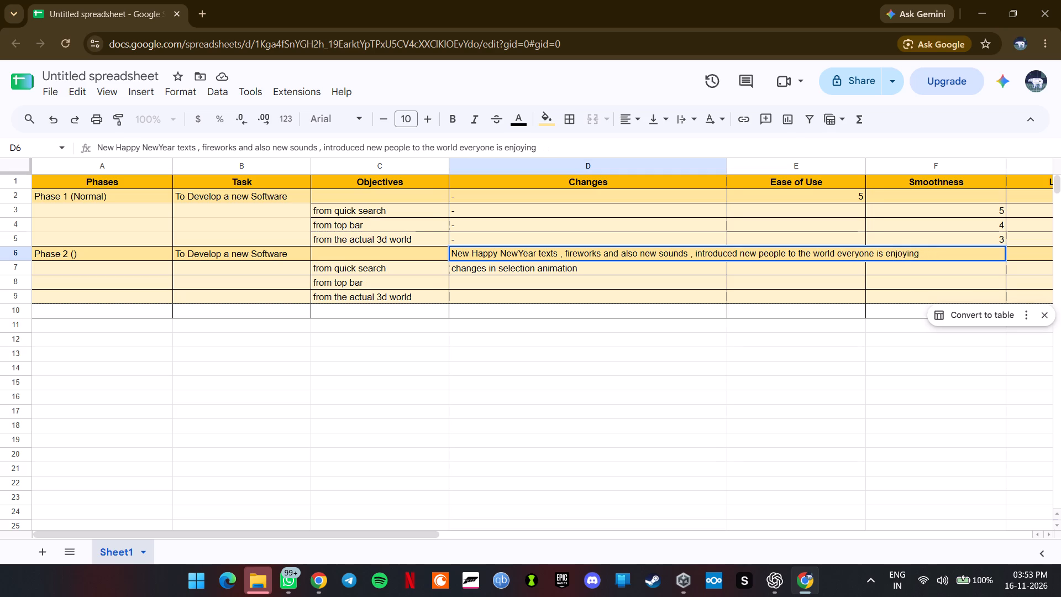
{"action": "type", "text": "whos"}
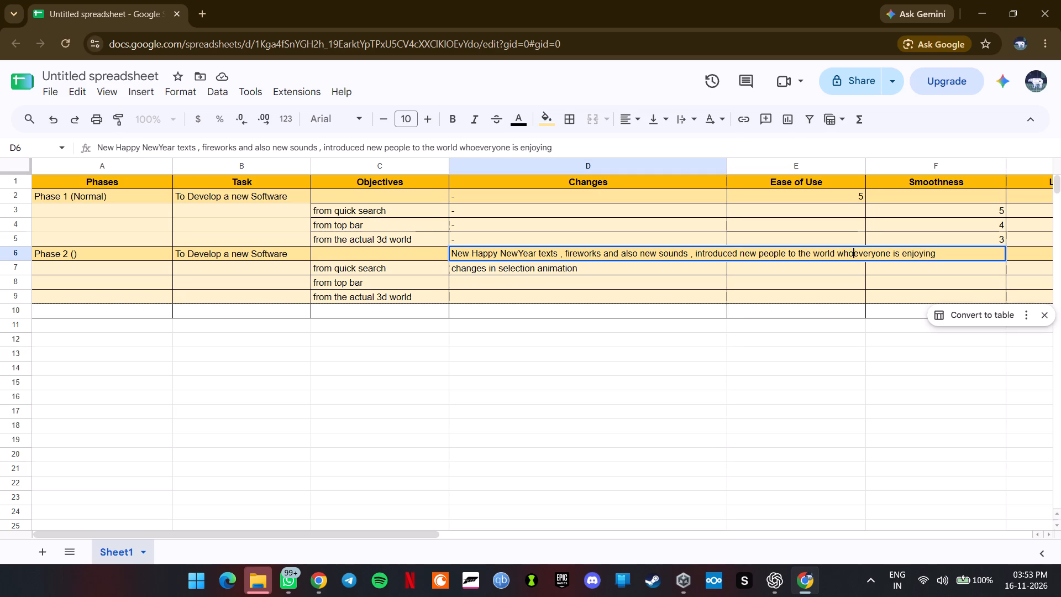
{"action": "key", "text": "space"}
{"action": "type", "text": "wearing"}
{"action": "key", "text": "space"}
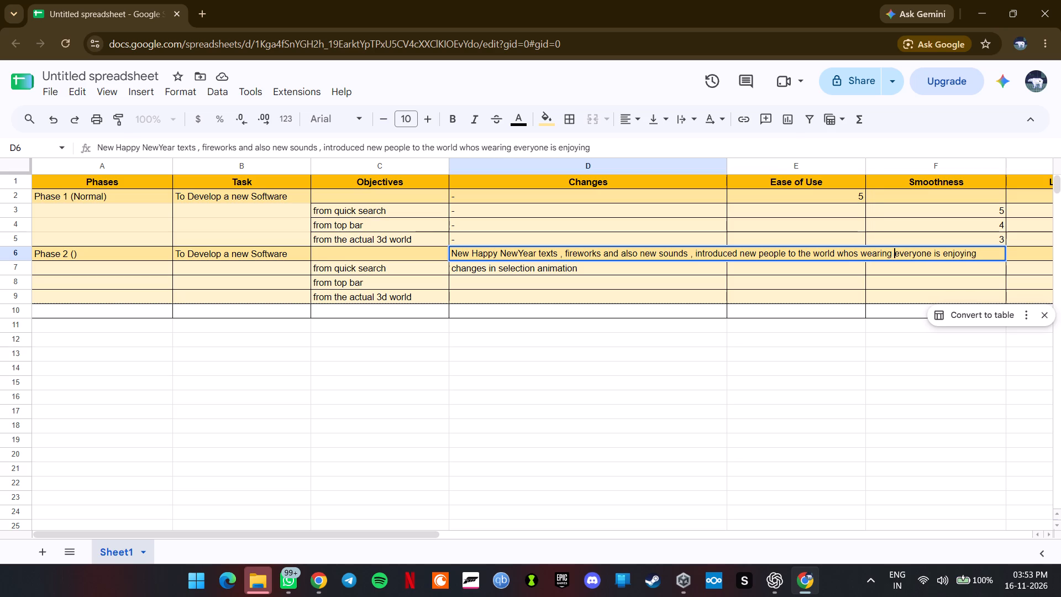
Replace "everyone is enjoying" at the end of the D6 text with "celebration hats".
{"action": "key", "text": "Right"}
{"action": "key", "text": "Right"}
{"action": "key", "text": "Right"}
{"action": "key", "text": "Right"}
{"action": "key", "text": "Right"}
{"action": "key", "text": "Right"}
{"action": "key", "text": "Right"}
{"action": "key", "text": "Right"}
{"action": "key", "text": "Right"}
{"action": "key", "text": "Right"}
{"action": "key", "text": "Right"}
{"action": "key", "text": "Right"}
{"action": "key", "text": "Right"}
{"action": "key", "text": "Right"}
{"action": "key", "text": "Right"}
{"action": "key", "text": "Right"}
{"action": "key", "text": "Right"}
{"action": "key", "text": "Right"}
{"action": "key", "text": "Right"}
{"action": "key", "text": "Right"}
{"action": "key", "text": "BackSpace"}
{"action": "key", "text": "BackSpace"}
{"action": "key", "text": "BackSpace"}
{"action": "key", "text": "BackSpace"}
{"action": "key", "text": "BackSpace"}
{"action": "key", "text": "BackSpace"}
{"action": "key", "text": "BackSpace"}
{"action": "key", "text": "BackSpace"}
{"action": "key", "text": "BackSpace"}
{"action": "key", "text": "BackSpace"}
{"action": "key", "text": "BackSpace"}
{"action": "key", "text": "BackSpace"}
{"action": "key", "text": "BackSpace"}
{"action": "key", "text": "BackSpace"}
{"action": "key", "text": "BackSpace"}
{"action": "key", "text": "BackSpace"}
{"action": "key", "text": "BackSpace"}
{"action": "key", "text": "BackSpace"}
{"action": "key", "text": "BackSpace"}
{"action": "key", "text": "BackSpace"}
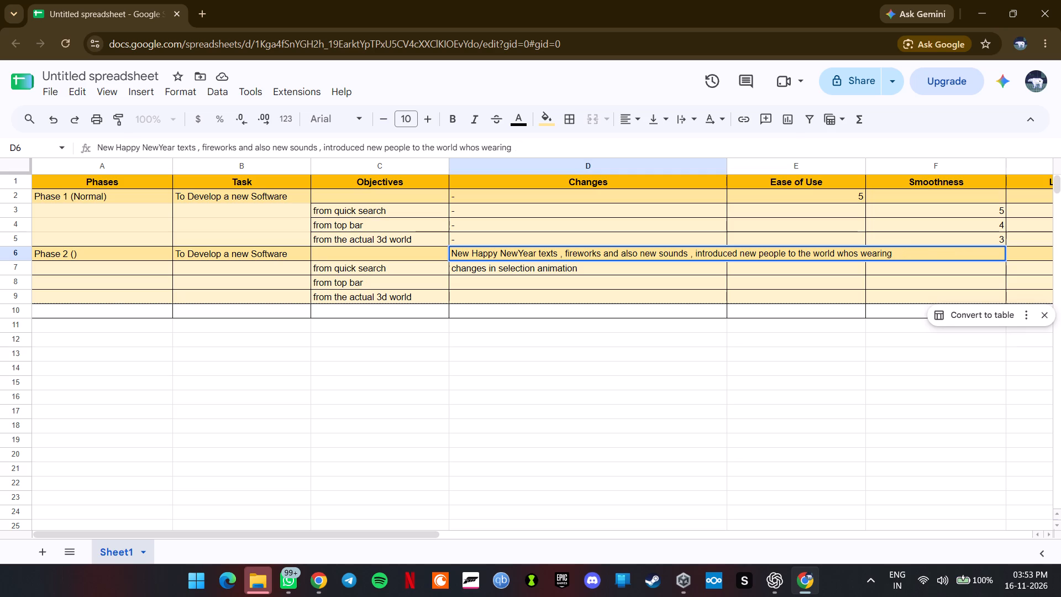
{"action": "type", "text": "celebration hats"}
{"action": "key", "text": "space"}
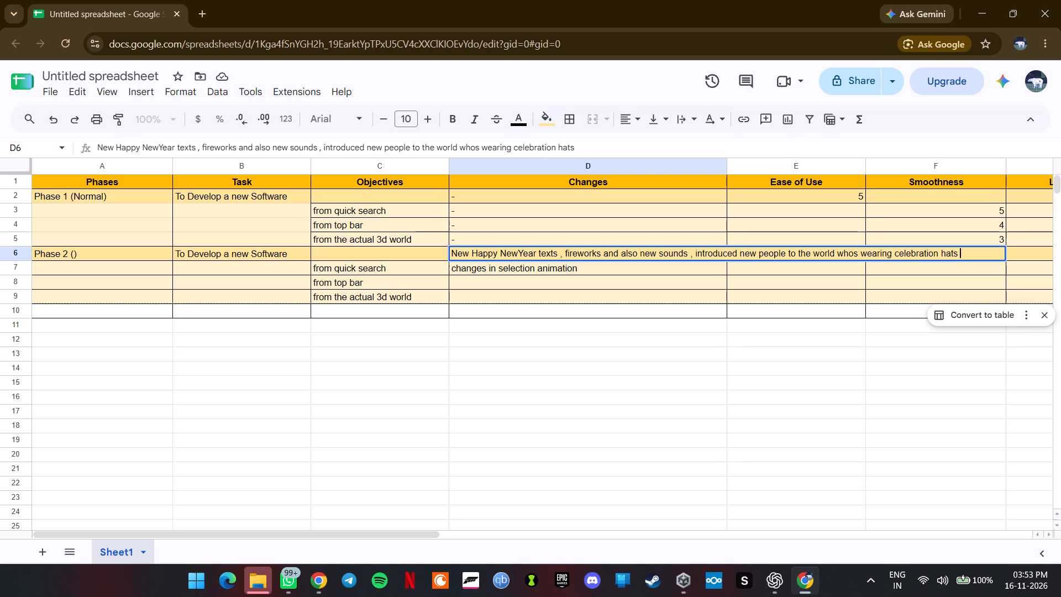
{"action": "key", "text": "BackSpace"}
Switch to the emergio.in site and examine the night-time New Year home world from the central plaza out to all the islands.
{"action": "left_click", "coordinate": [316, 578]}
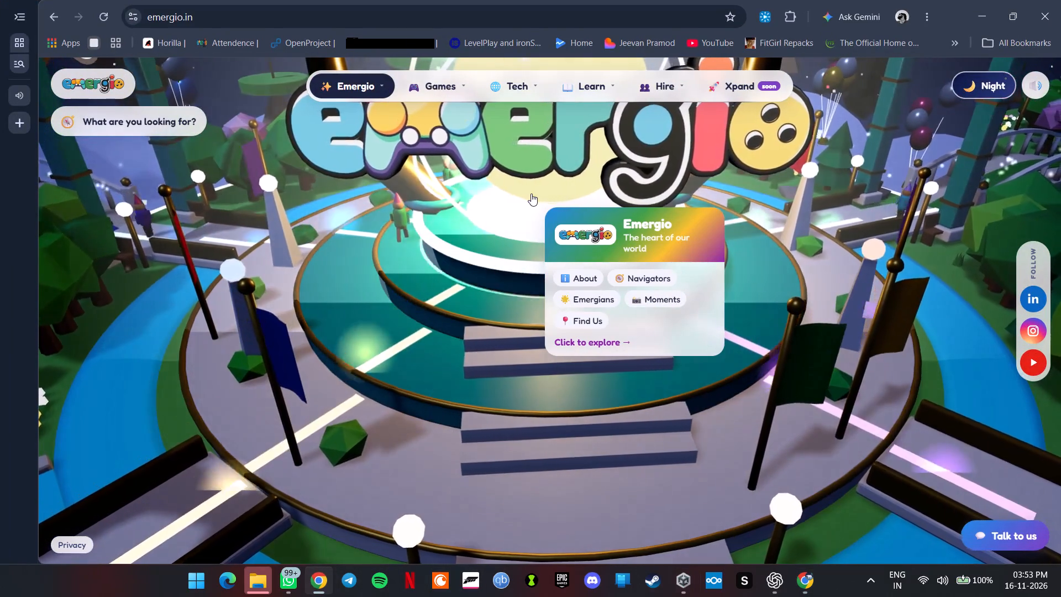
{"action": "scroll", "coordinate": [531, 193], "scroll_direction": "down", "scroll_amount": 2}
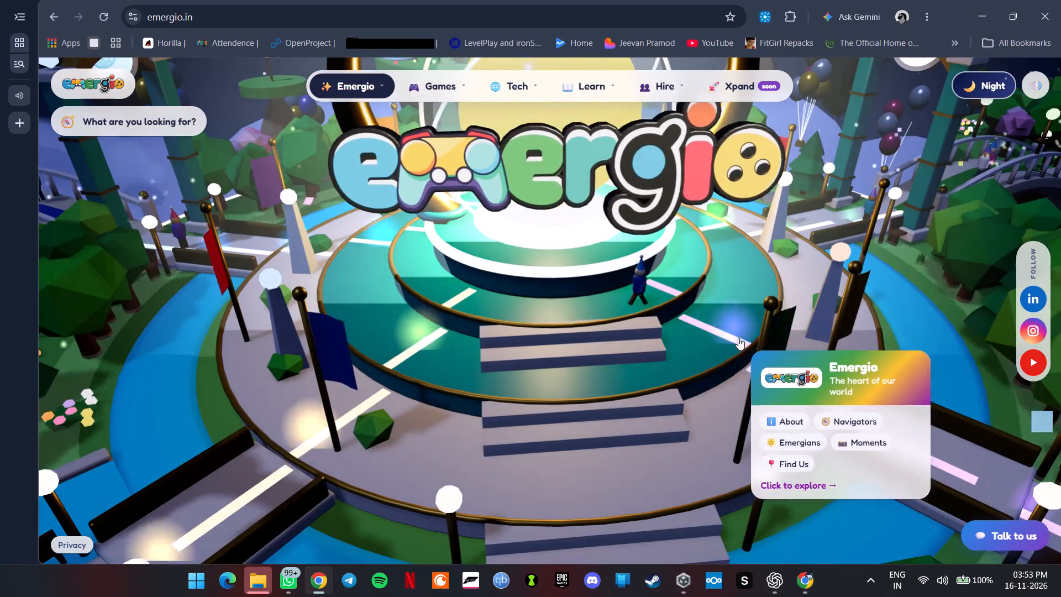
{"action": "scroll", "coordinate": [544, 250], "scroll_direction": "down", "scroll_amount": 16}
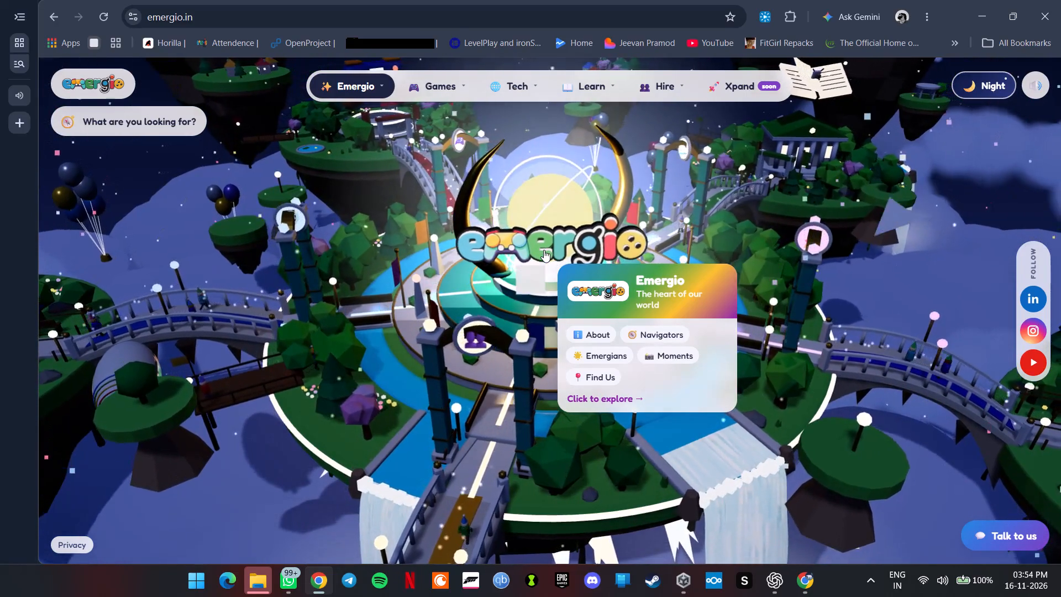
{"action": "scroll", "coordinate": [547, 252], "scroll_direction": "down", "scroll_amount": 12}
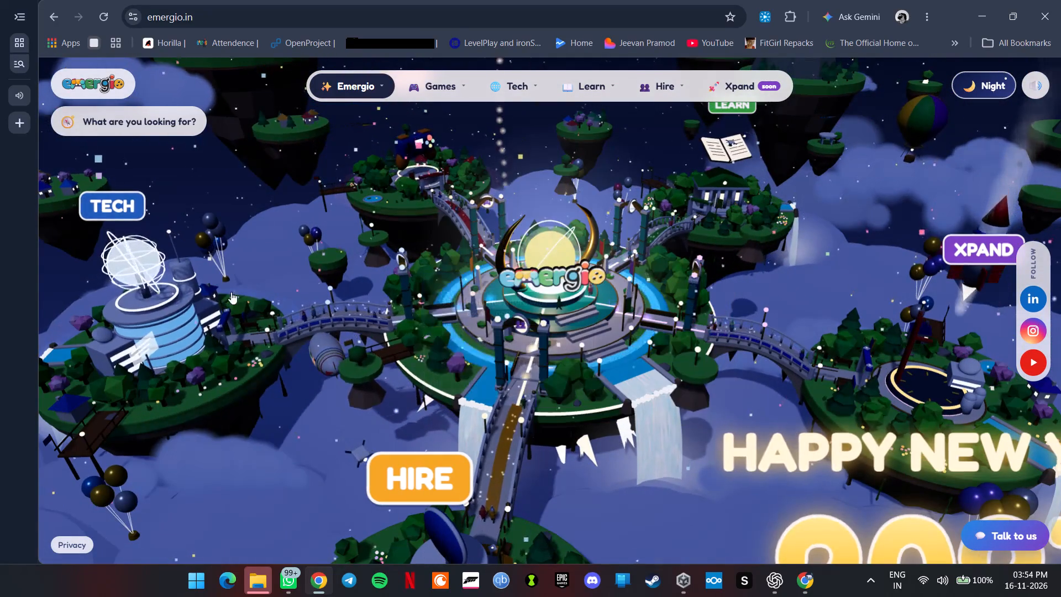
{"action": "scroll", "coordinate": [375, 275], "scroll_direction": "down", "scroll_amount": 16}
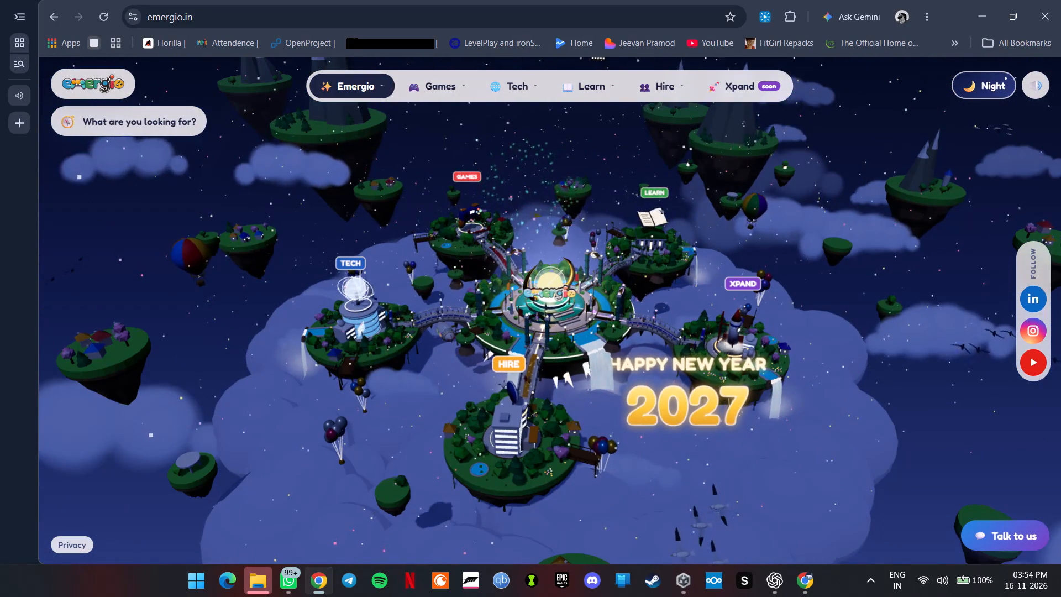
{"action": "left_click_drag", "start_coordinate": [254, 256], "coordinate": [254, 205]}
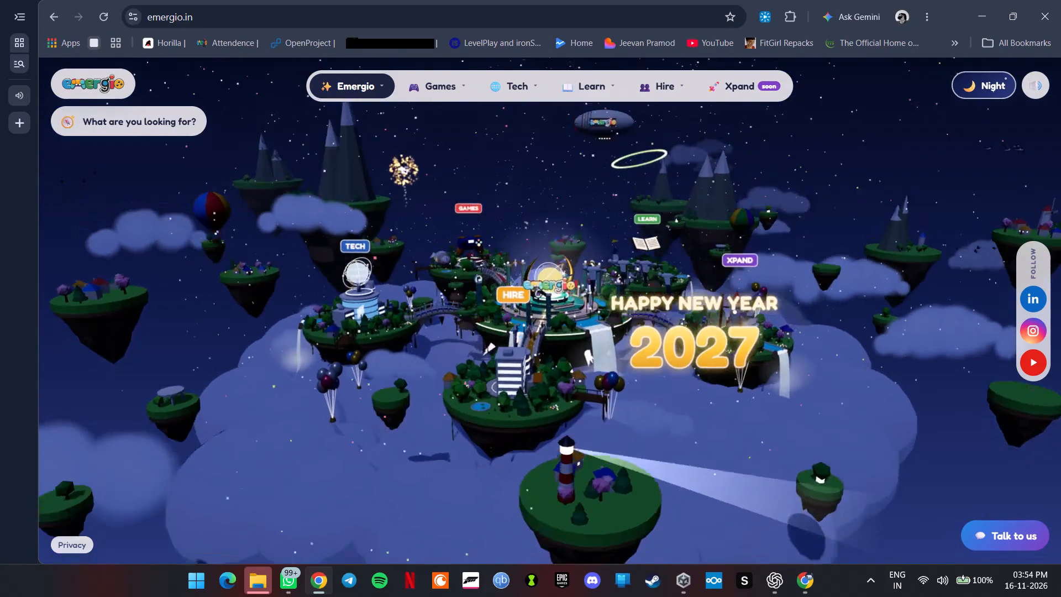
{"action": "left_click_drag", "start_coordinate": [254, 205], "coordinate": [353, 210]}
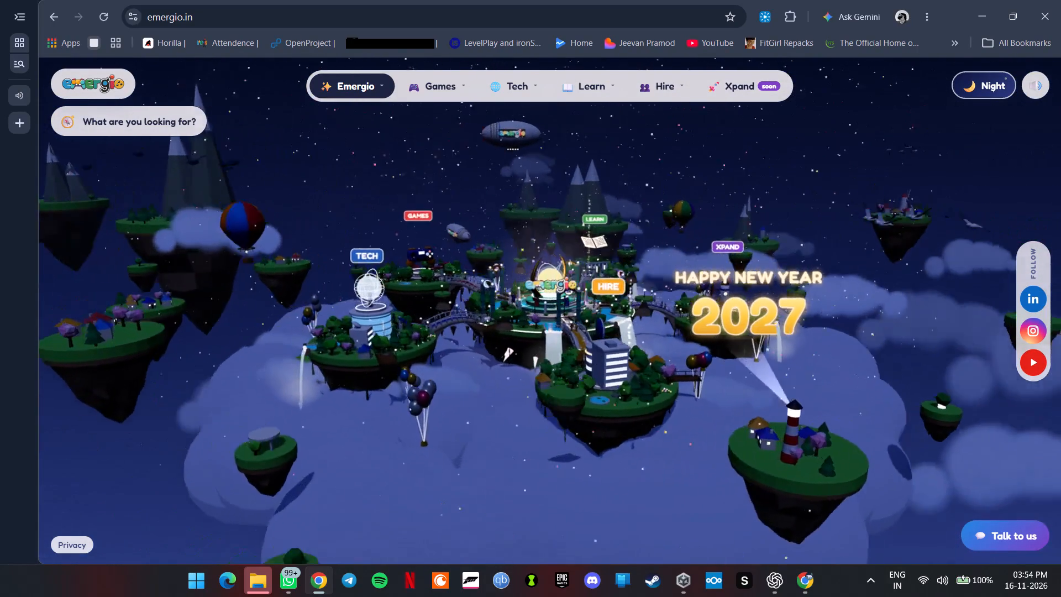
{"action": "left_click_drag", "start_coordinate": [353, 210], "coordinate": [376, 211]}
{"action": "left_click", "coordinate": [355, 424]}
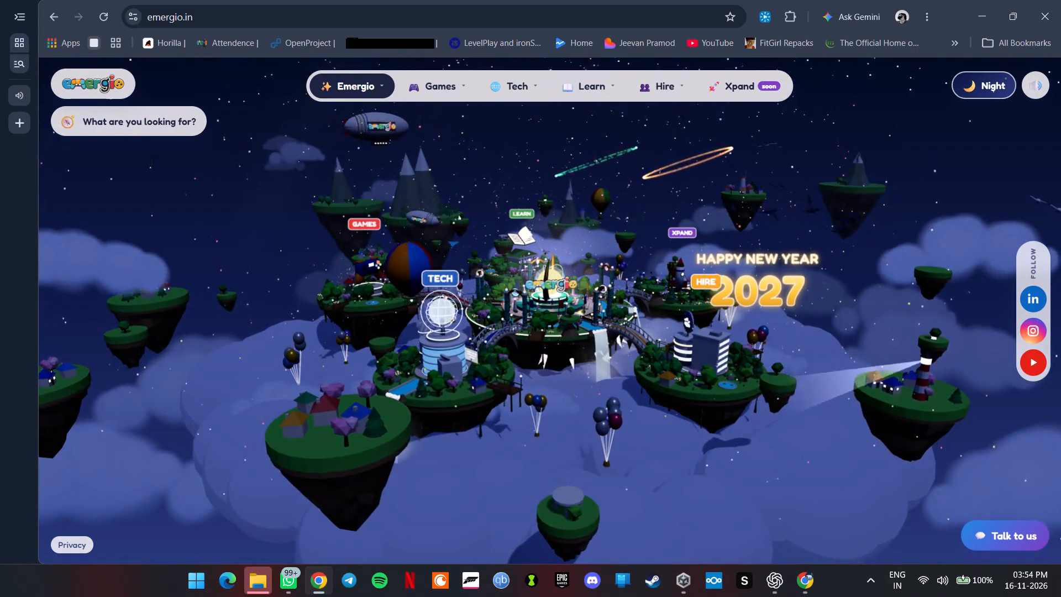
Enter the Tech world from the home overview to view its New Year night decorations.
{"action": "left_click", "coordinate": [445, 312]}
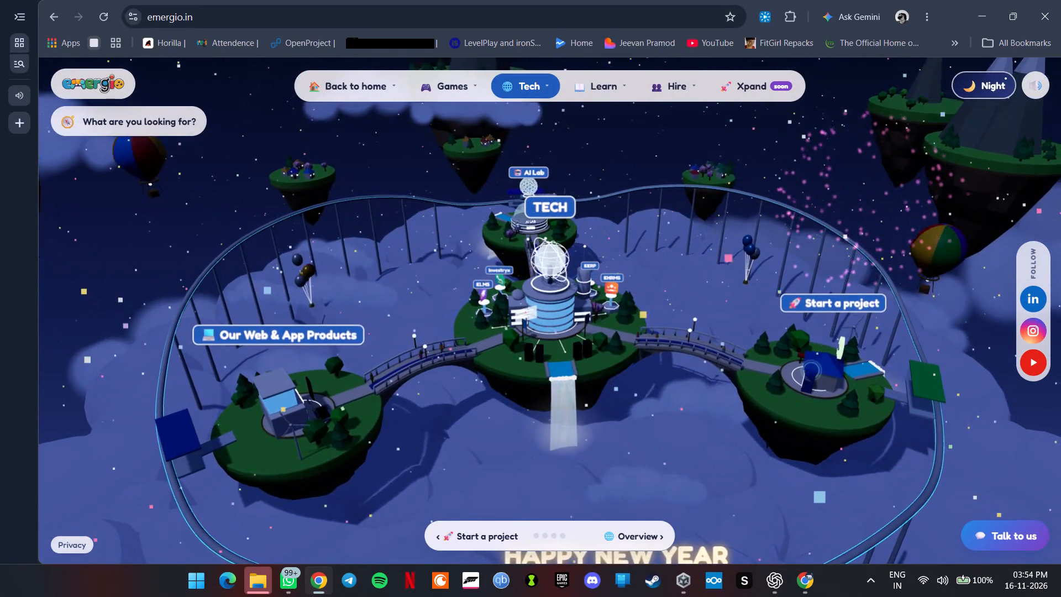
Enter the Learn world and examine its central island up close and the surrounding islands from a distance.
{"action": "left_click", "coordinate": [606, 76]}
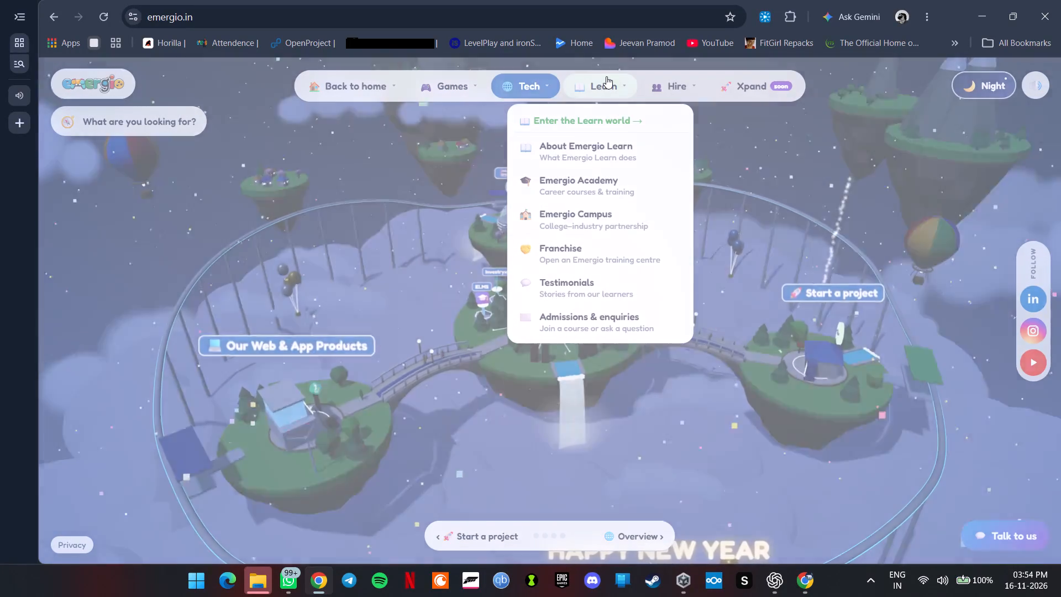
{"action": "scroll", "coordinate": [477, 349], "scroll_direction": "down", "scroll_amount": 7}
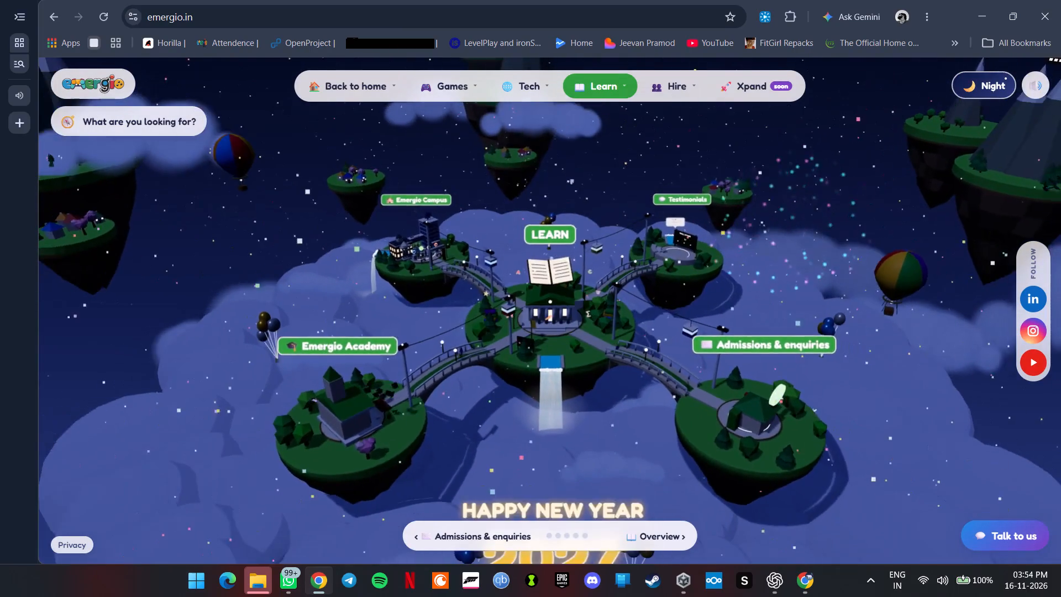
{"action": "scroll", "coordinate": [453, 358], "scroll_direction": "down", "scroll_amount": 6}
{"action": "scroll", "coordinate": [559, 368], "scroll_direction": "up", "scroll_amount": 6}
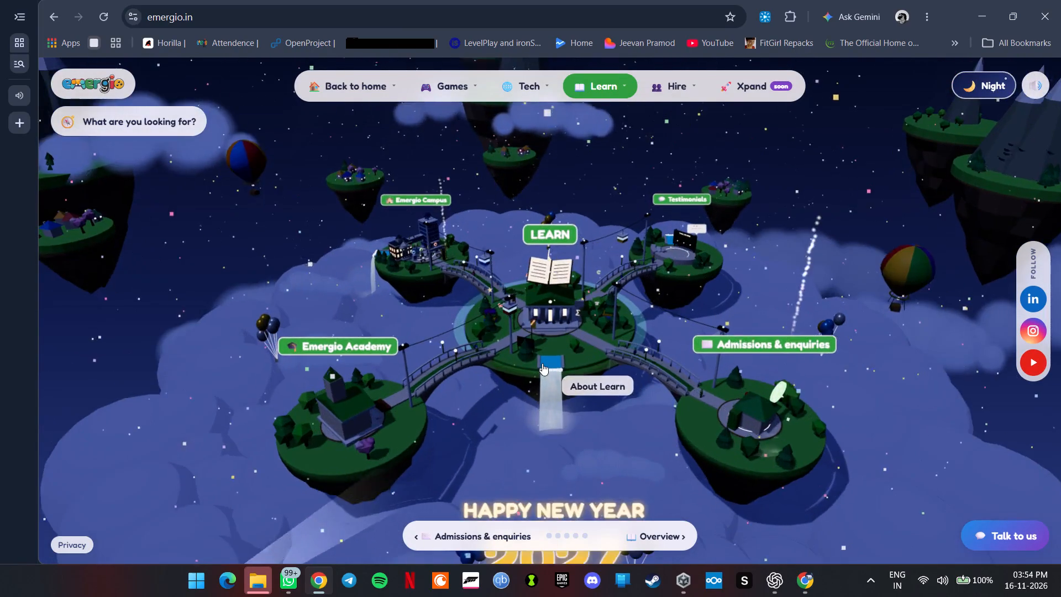
{"action": "scroll", "coordinate": [542, 363], "scroll_direction": "up", "scroll_amount": 16}
{"action": "scroll", "coordinate": [559, 395], "scroll_direction": "up", "scroll_amount": 5}
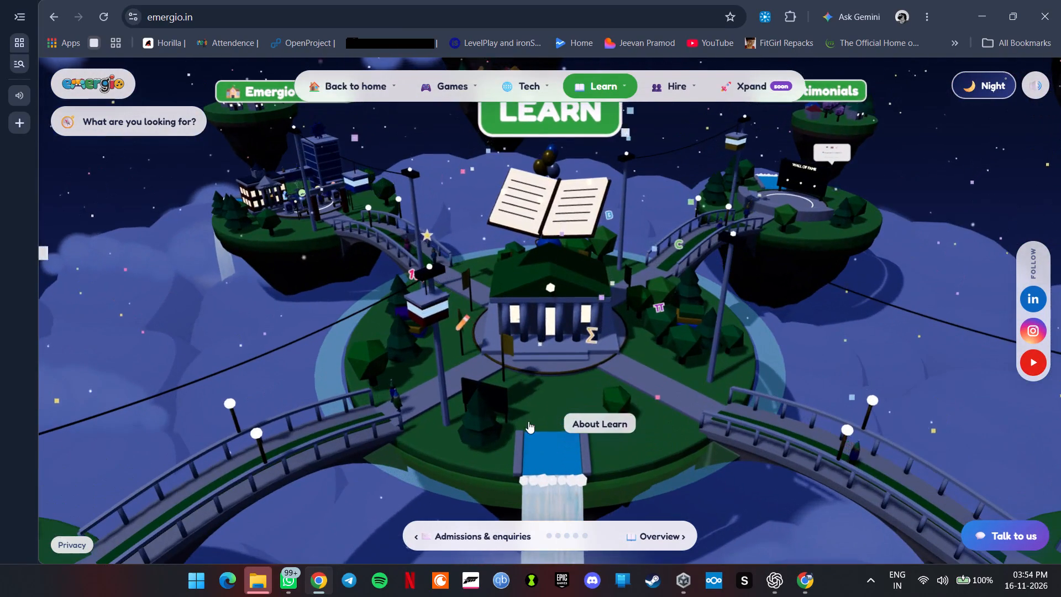
{"action": "scroll", "coordinate": [484, 424], "scroll_direction": "down", "scroll_amount": 16}
{"action": "scroll", "coordinate": [483, 424], "scroll_direction": "down", "scroll_amount": 7}
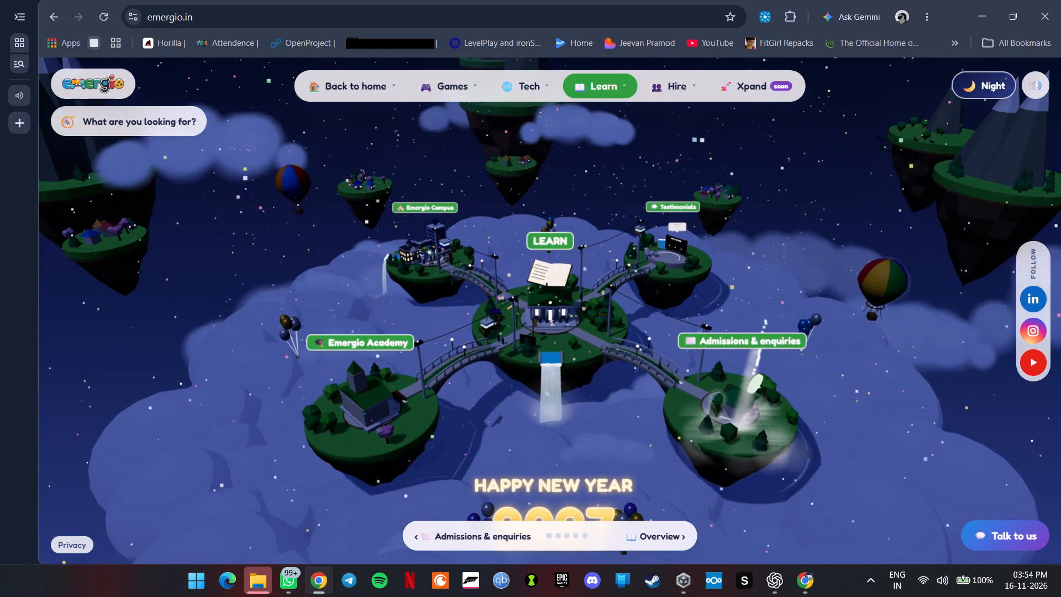
Visit the Admissions & enquiries island and examine it and its surroundings from farther out.
{"action": "left_click", "coordinate": [713, 411]}
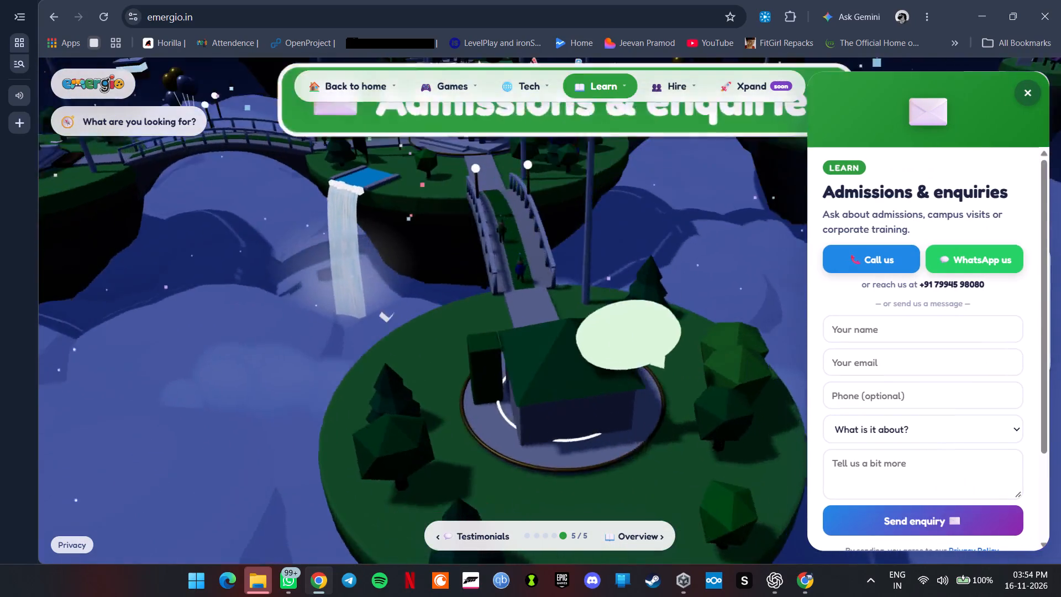
{"action": "scroll", "coordinate": [615, 413], "scroll_direction": "down", "scroll_amount": 8}
{"action": "scroll", "coordinate": [561, 404], "scroll_direction": "down", "scroll_amount": 7}
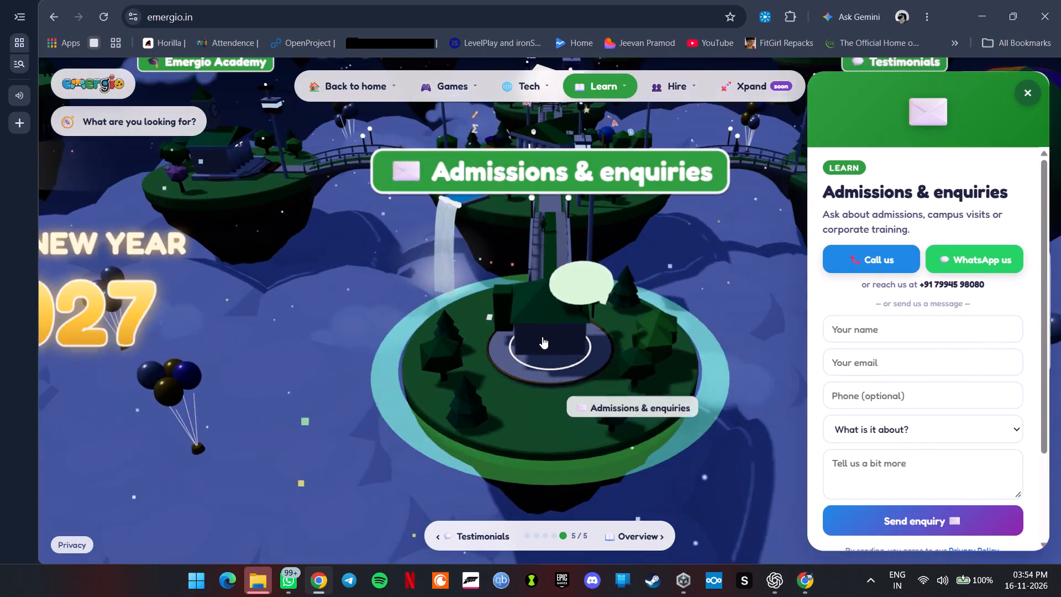
{"action": "scroll", "coordinate": [542, 336], "scroll_direction": "down", "scroll_amount": 17}
Visit the Emergio Academy island and examine it from several angles, out to the whole Learn world.
{"action": "left_click", "coordinate": [338, 203]}
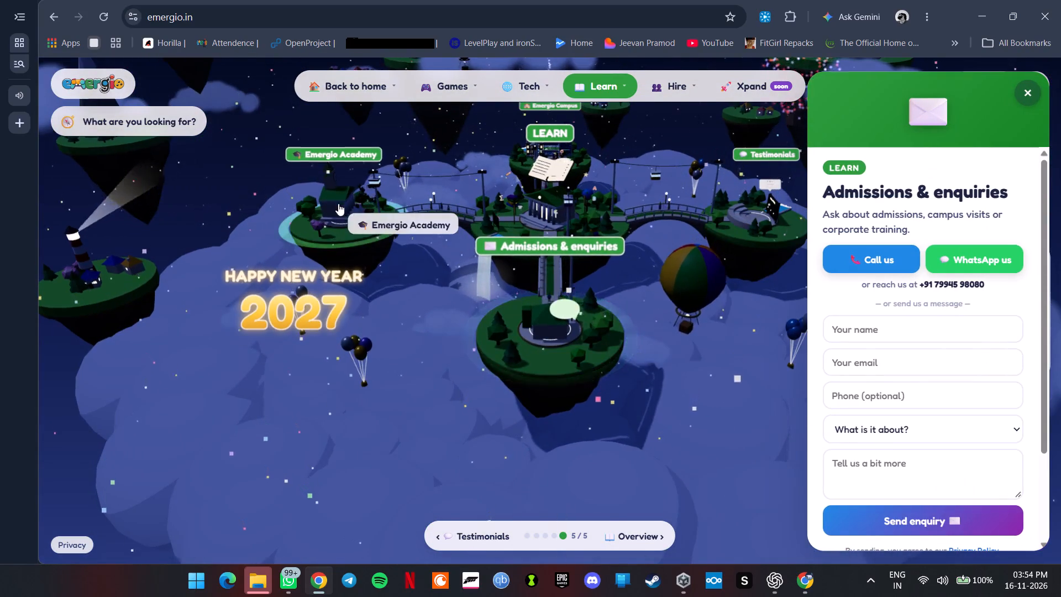
{"action": "right_click_drag", "start_coordinate": [433, 281], "coordinate": [477, 323]}
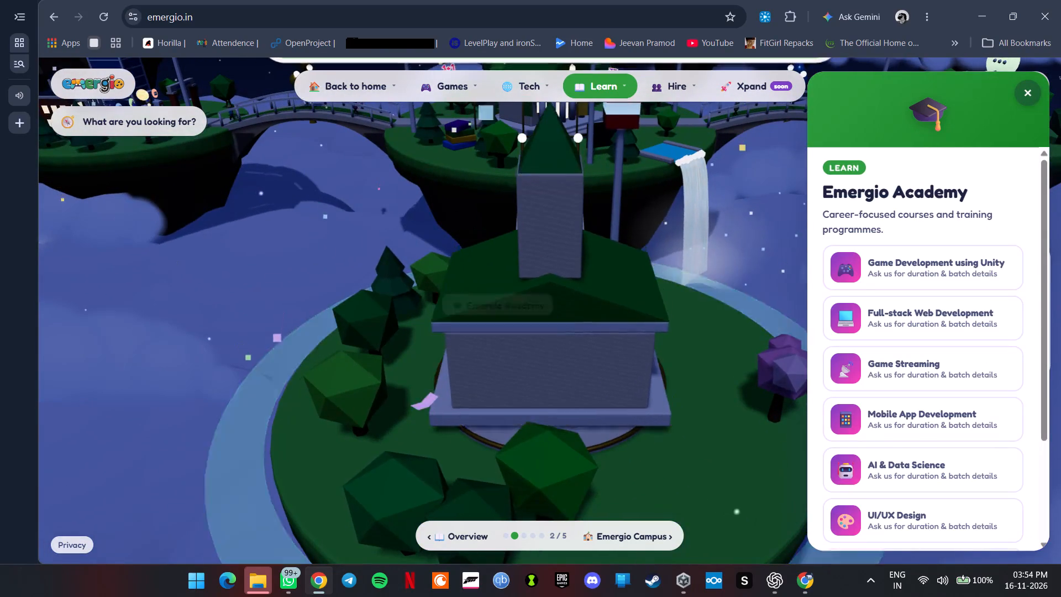
{"action": "right_click_drag", "start_coordinate": [477, 323], "coordinate": [535, 328]}
{"action": "left_click_drag", "start_coordinate": [333, 273], "coordinate": [586, 295]}
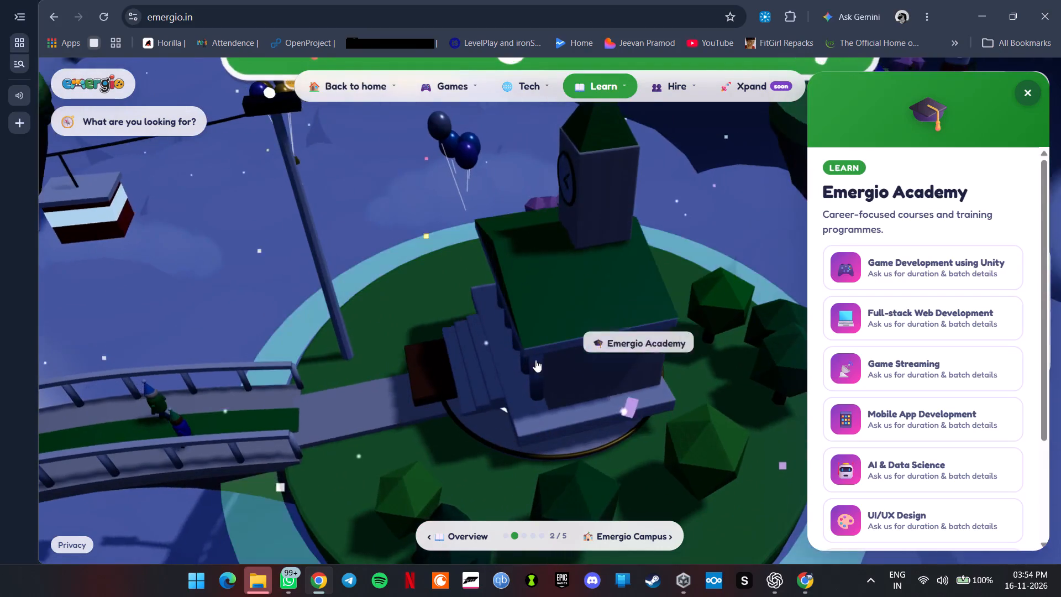
{"action": "scroll", "coordinate": [518, 364], "scroll_direction": "down", "scroll_amount": 16}
{"action": "scroll", "coordinate": [514, 364], "scroll_direction": "down", "scroll_amount": 11}
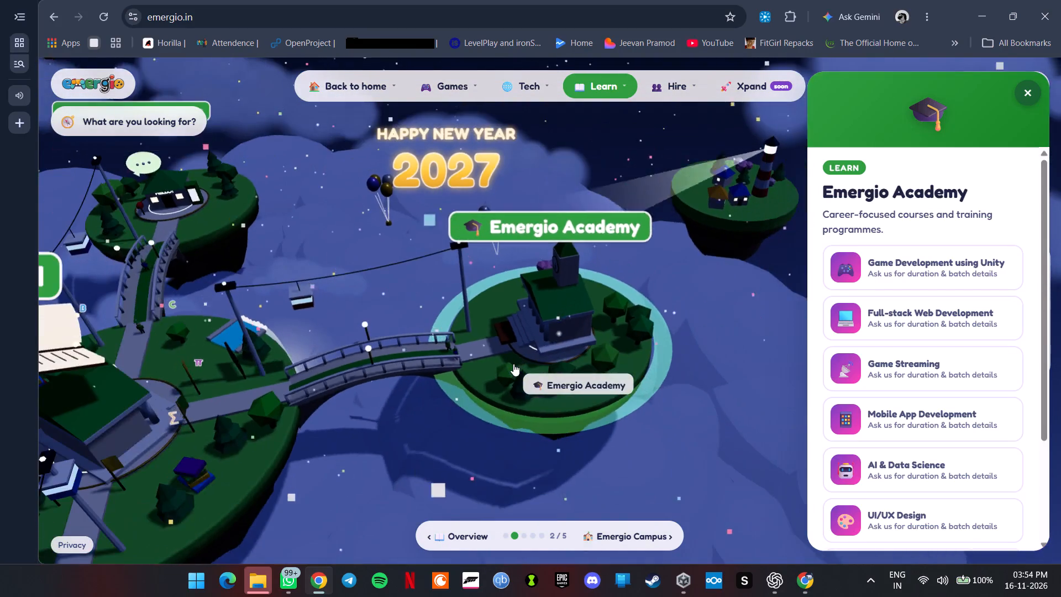
{"action": "scroll", "coordinate": [513, 364], "scroll_direction": "down", "scroll_amount": 6}
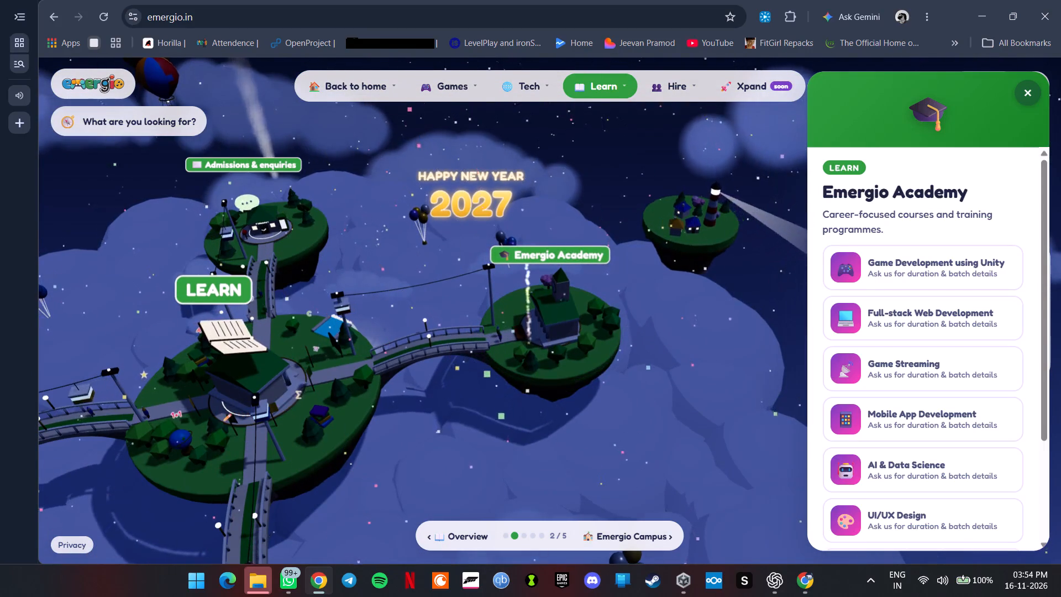
{"action": "scroll", "coordinate": [560, 459], "scroll_direction": "down", "scroll_amount": 10}
{"action": "right_click_drag", "start_coordinate": [565, 448], "coordinate": [528, 448]}
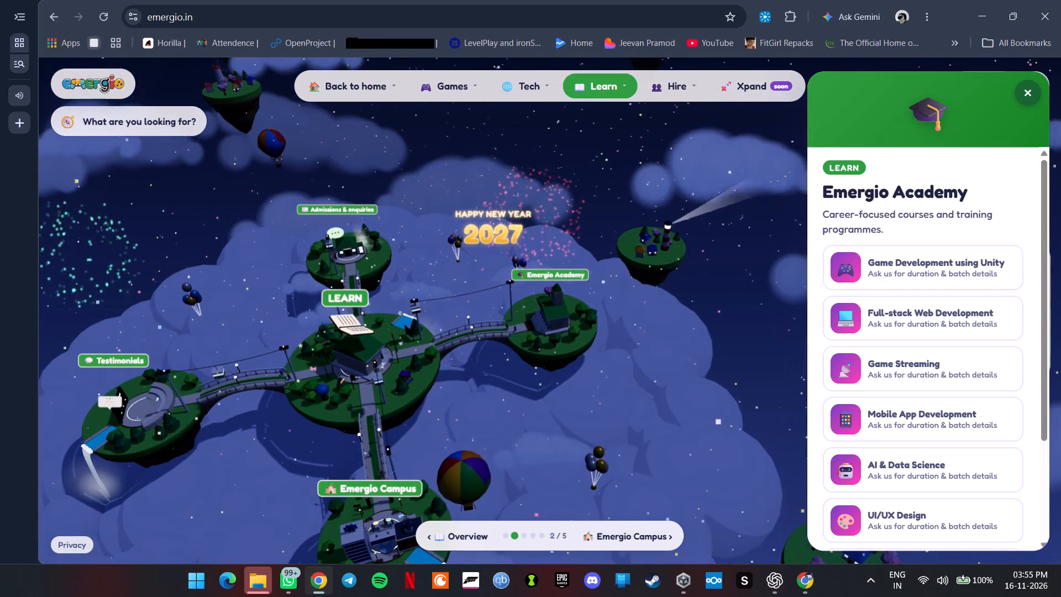
{"action": "right_click_drag", "start_coordinate": [528, 448], "coordinate": [485, 448]}
{"action": "left_click_drag", "start_coordinate": [502, 422], "coordinate": [365, 432]}
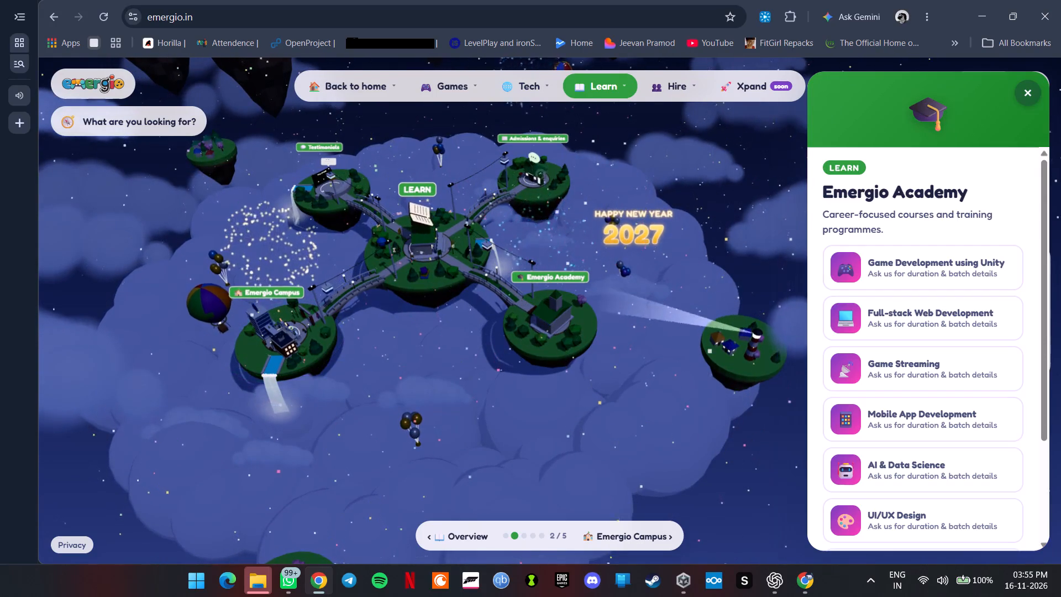
Go to Emergio Campus in the Learn world and examine its island from several sides and from afar.
{"action": "left_click", "coordinate": [283, 348]}
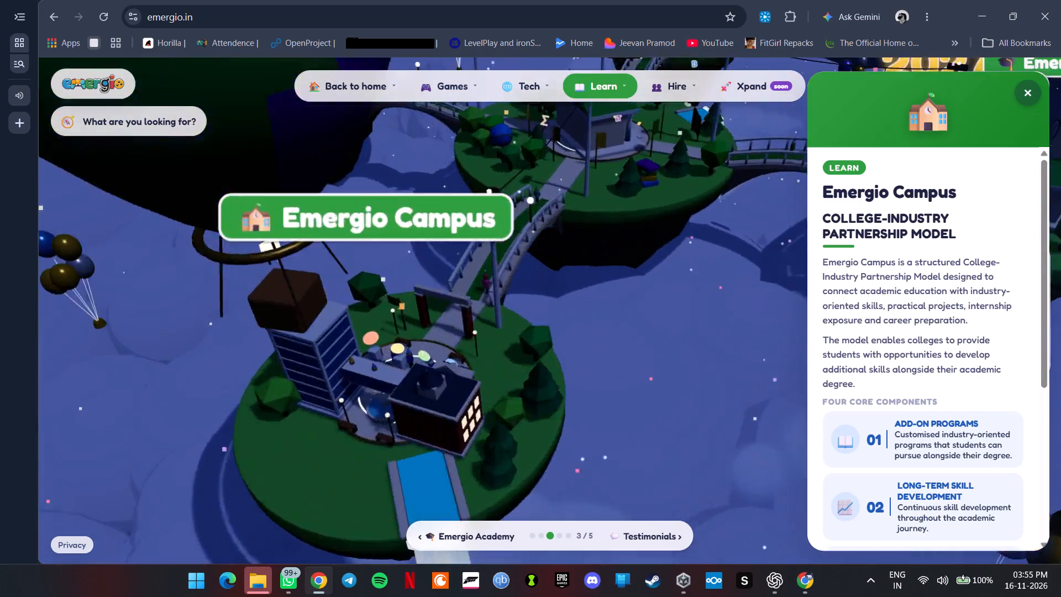
{"action": "scroll", "coordinate": [250, 304], "scroll_direction": "down", "scroll_amount": 6}
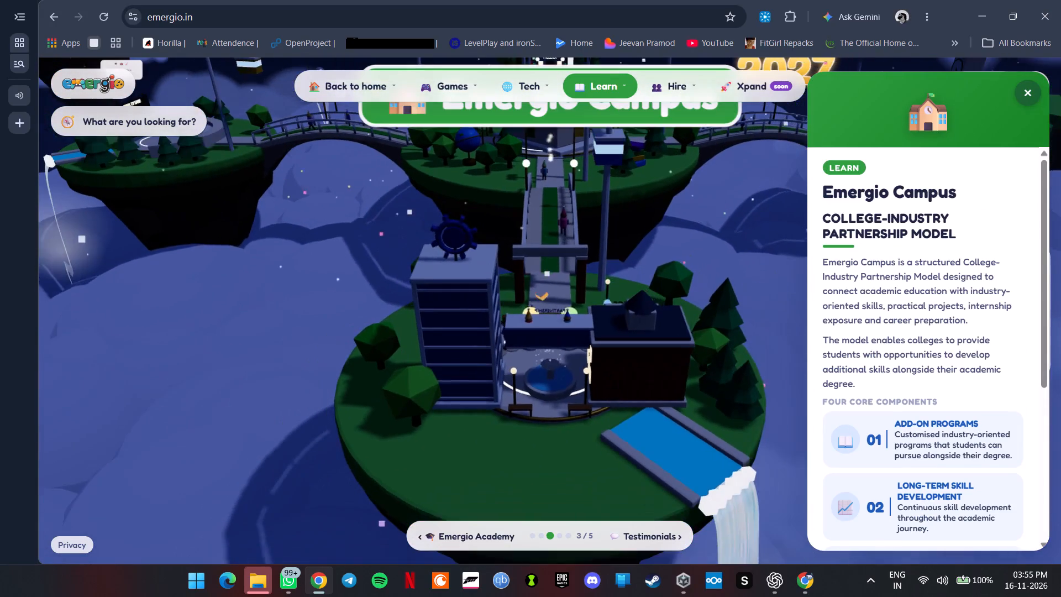
{"action": "scroll", "coordinate": [250, 304], "scroll_direction": "down", "scroll_amount": 14}
{"action": "right_click_drag", "start_coordinate": [250, 304], "coordinate": [262, 305]}
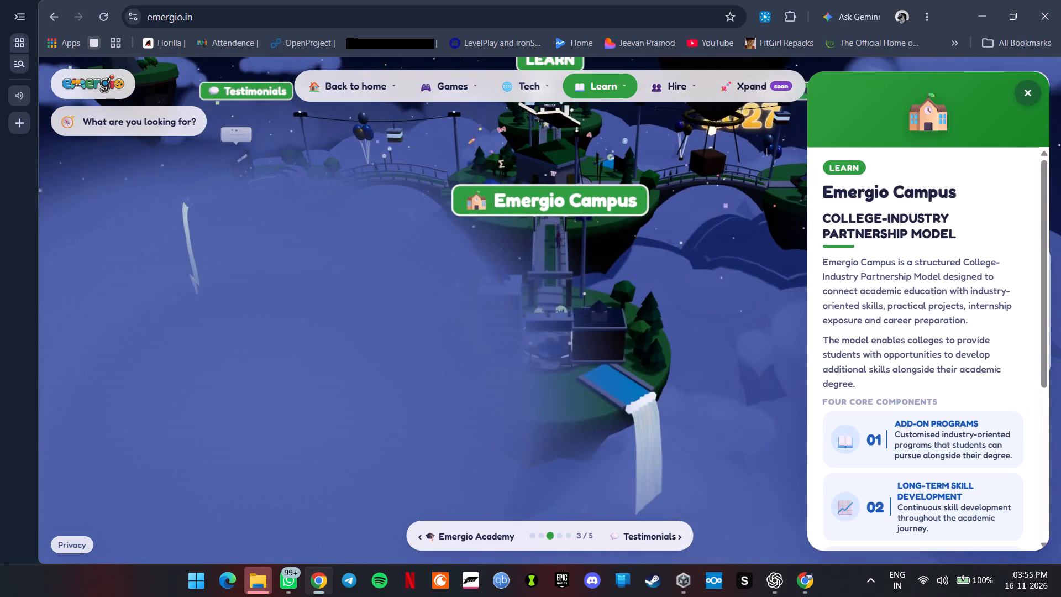
{"action": "right_click_drag", "start_coordinate": [262, 305], "coordinate": [285, 311]}
{"action": "right_click_drag", "start_coordinate": [309, 268], "coordinate": [345, 273]}
{"action": "left_click_drag", "start_coordinate": [412, 230], "coordinate": [958, 203]}
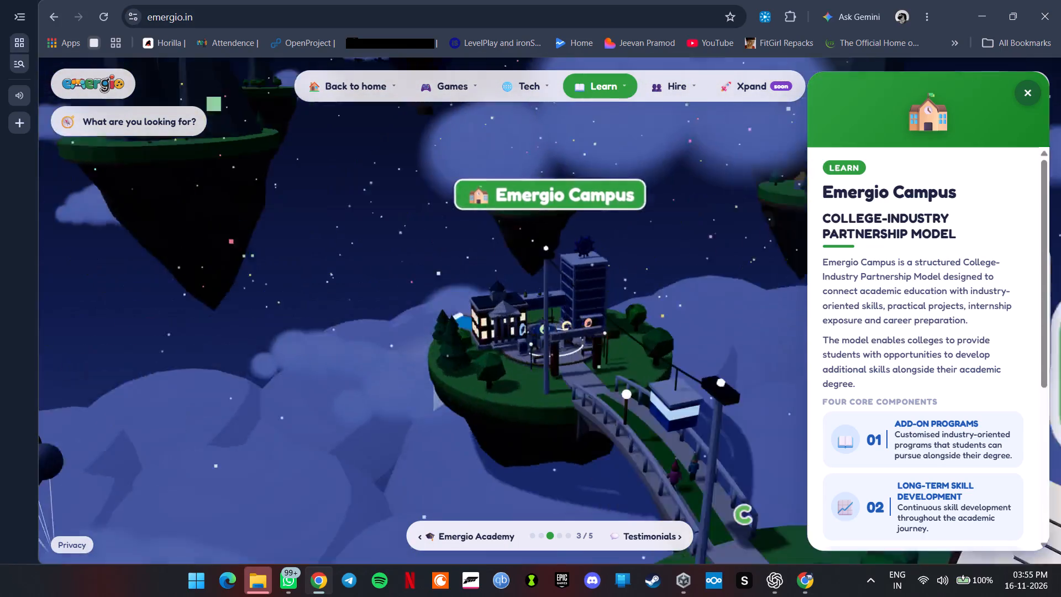
{"action": "left_click_drag", "start_coordinate": [958, 203], "coordinate": [1060, 198]}
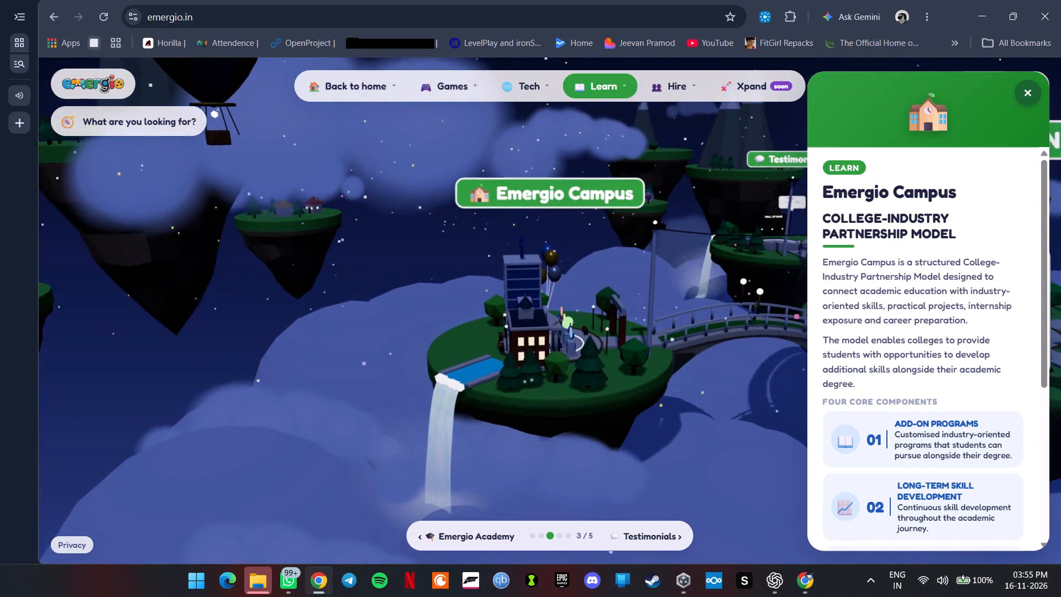
{"action": "left_click_drag", "start_coordinate": [296, 303], "coordinate": [318, 337]}
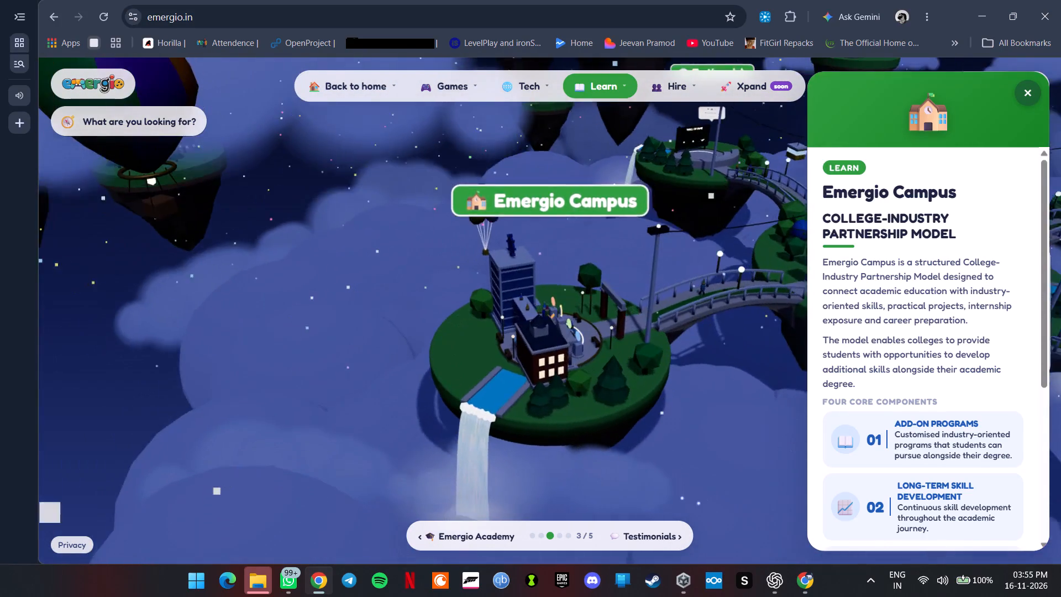
{"action": "left_click_drag", "start_coordinate": [318, 337], "coordinate": [359, 322]}
Go to the Testimonials island in the Learn world and examine it from different sides.
{"action": "left_click", "coordinate": [670, 175]}
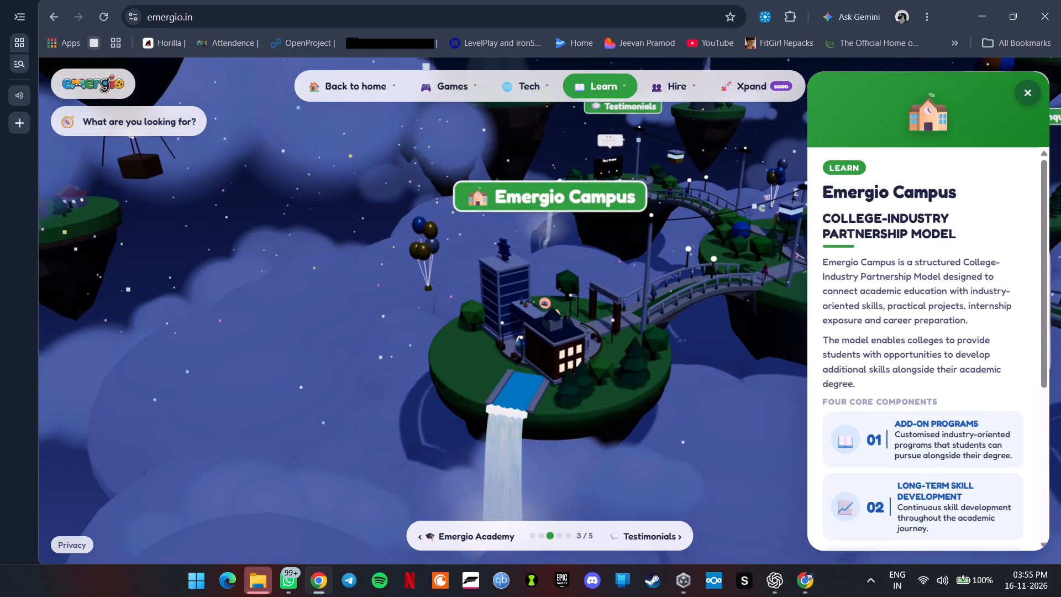
{"action": "left_click", "coordinate": [639, 175]}
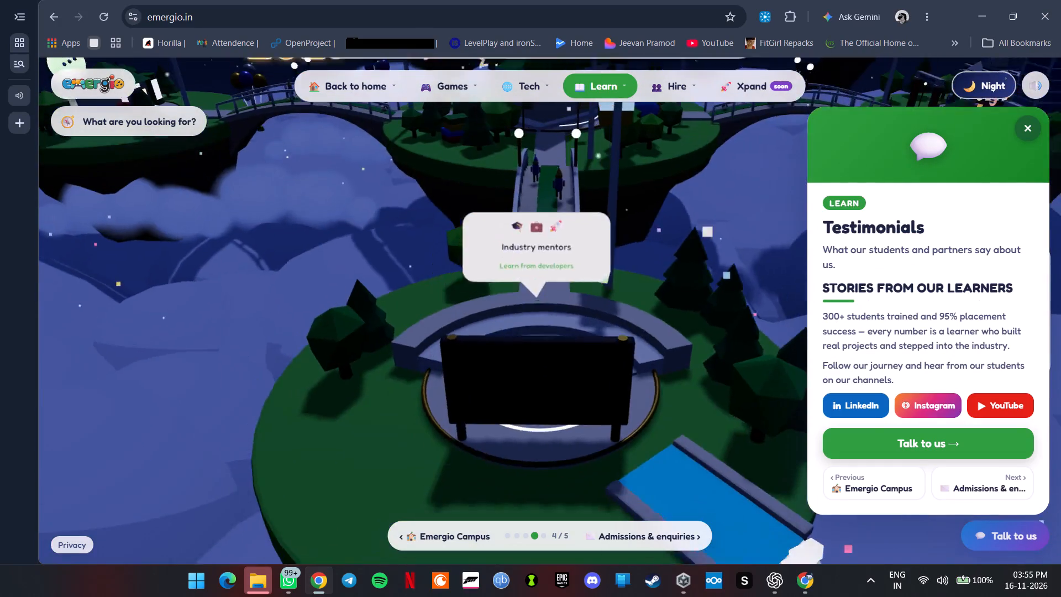
{"action": "scroll", "coordinate": [612, 344], "scroll_direction": "down", "scroll_amount": 19}
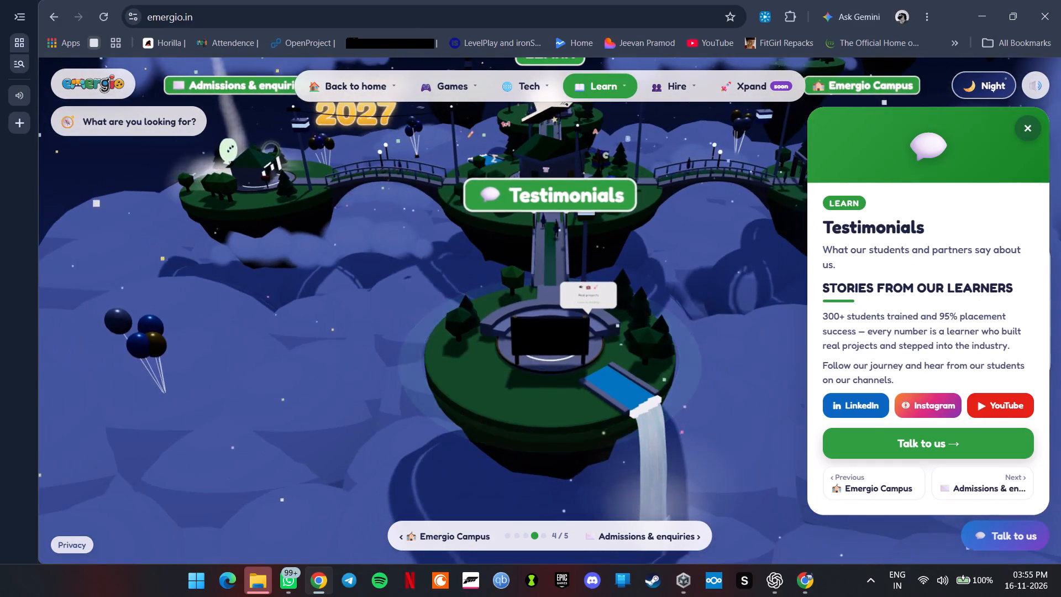
{"action": "scroll", "coordinate": [306, 345], "scroll_direction": "down", "scroll_amount": 10}
{"action": "right_click_drag", "start_coordinate": [306, 345], "coordinate": [477, 350]}
{"action": "left_click_drag", "start_coordinate": [199, 242], "coordinate": [555, 256]}
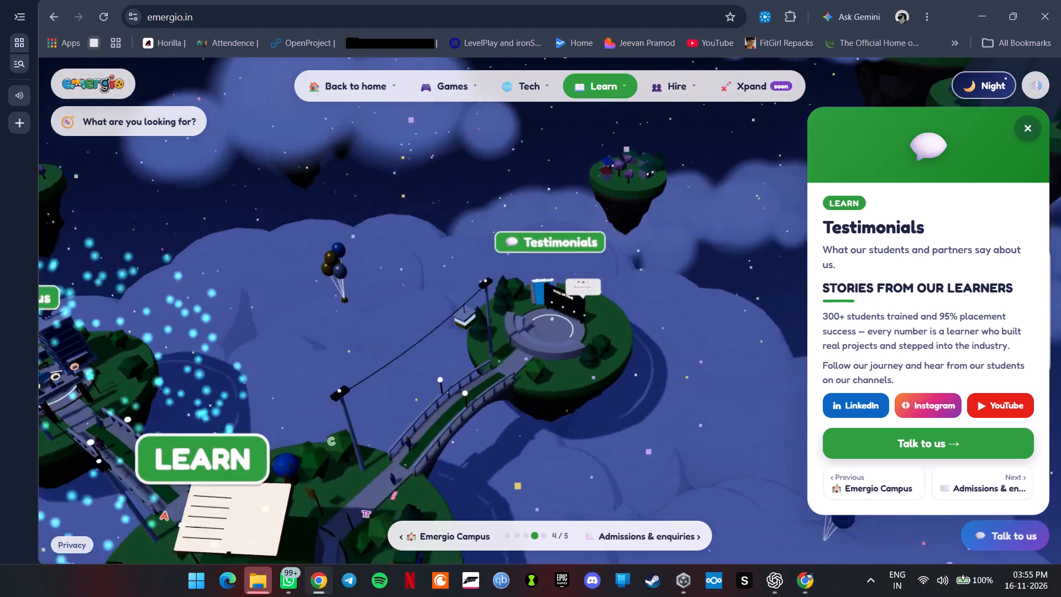
Examine the whole Learn world from afar, including its islands, fireworks and the New Year 2027 text.
{"action": "scroll", "coordinate": [671, 379], "scroll_direction": "down", "scroll_amount": 16}
{"action": "left_click_drag", "start_coordinate": [666, 417], "coordinate": [633, 384]}
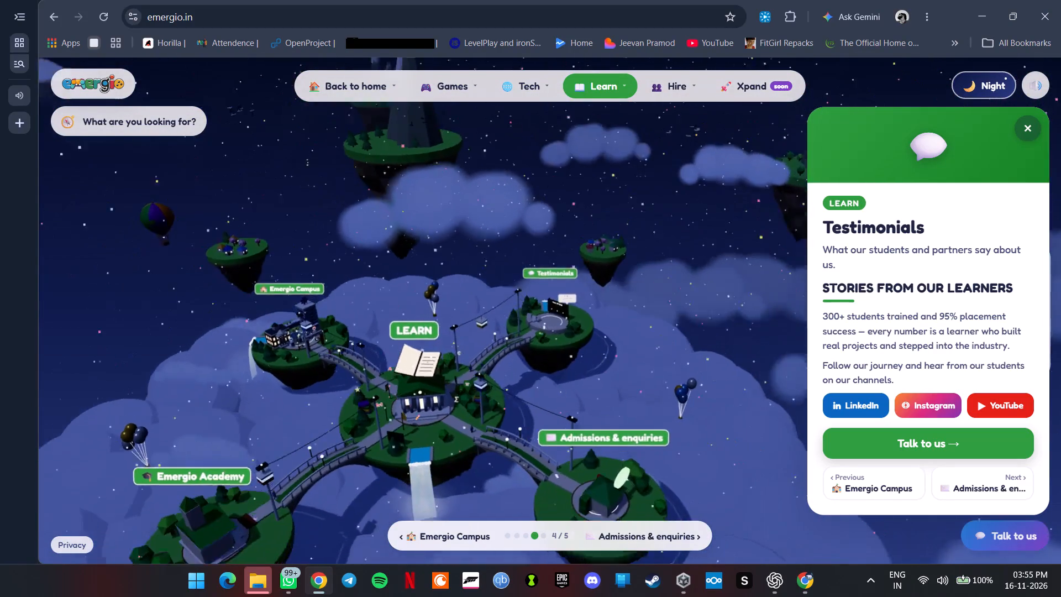
{"action": "left_click_drag", "start_coordinate": [633, 384], "coordinate": [652, 344]}
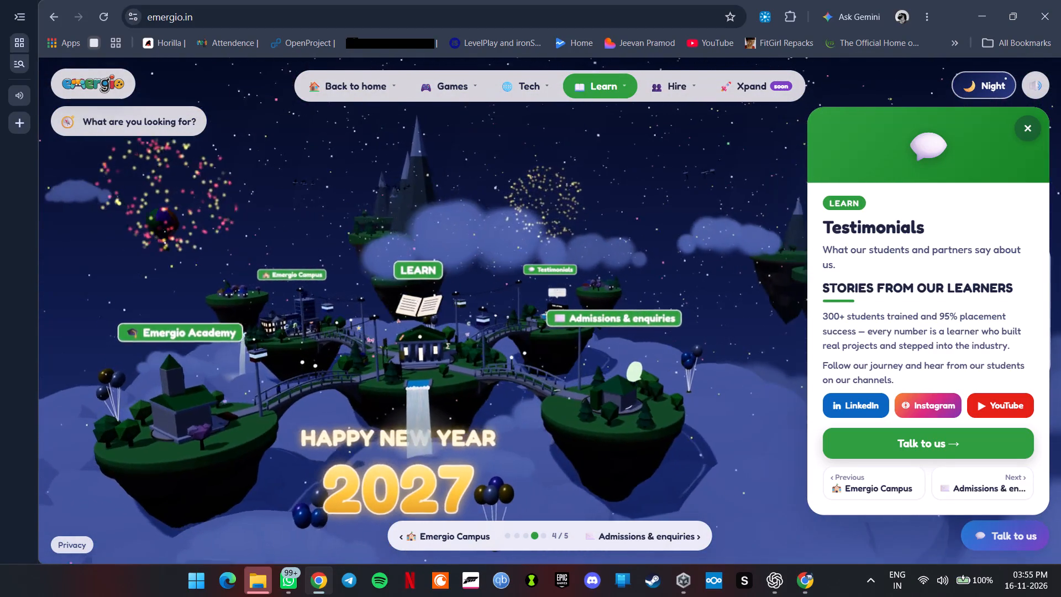
{"action": "left_click_drag", "start_coordinate": [652, 344], "coordinate": [658, 343]}
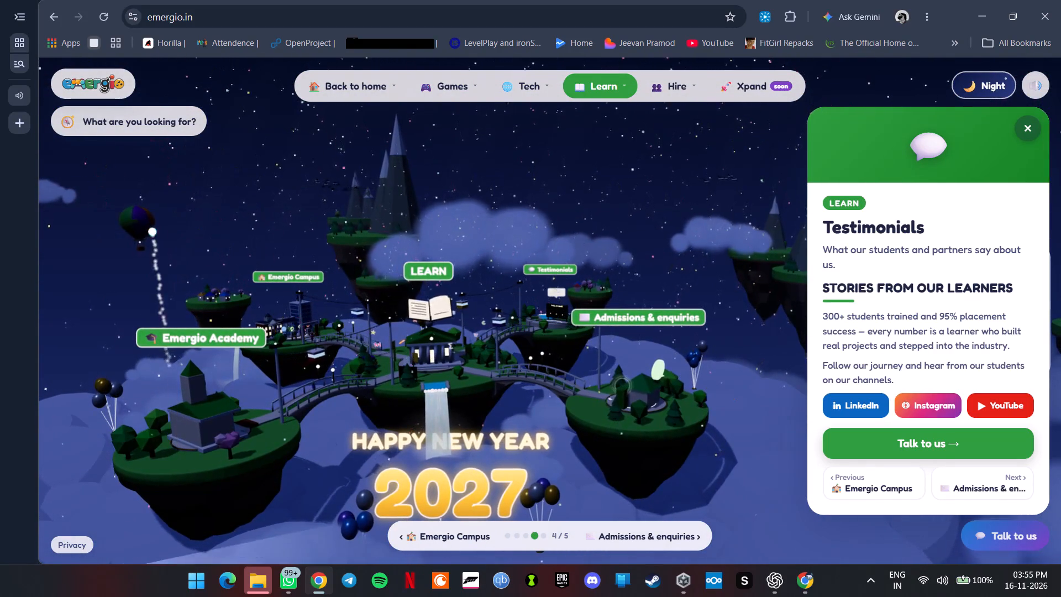
{"action": "left_click_drag", "start_coordinate": [658, 343], "coordinate": [658, 391]}
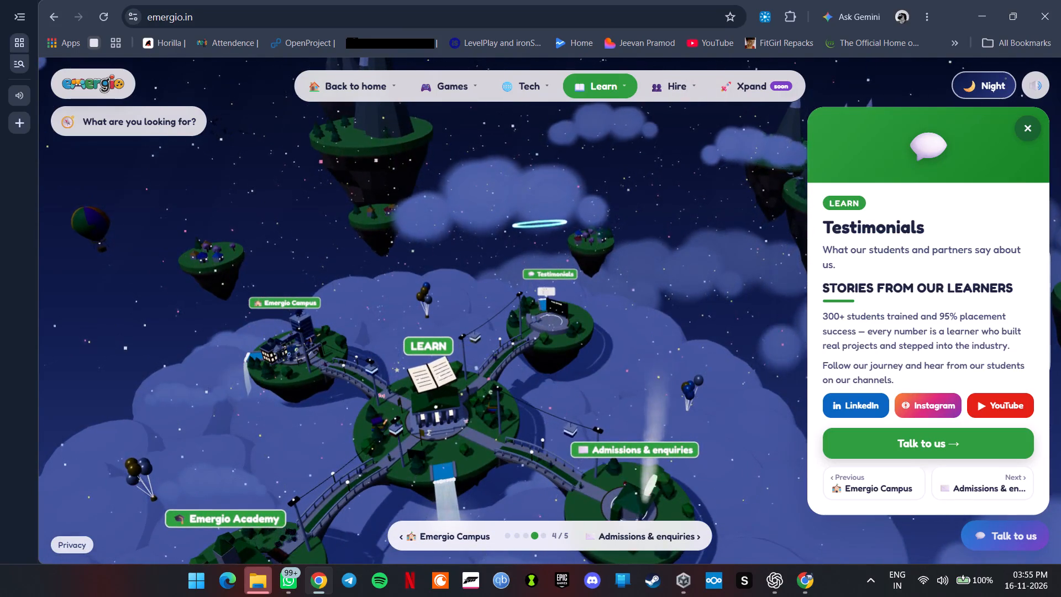
{"action": "left_click_drag", "start_coordinate": [658, 391], "coordinate": [650, 369]}
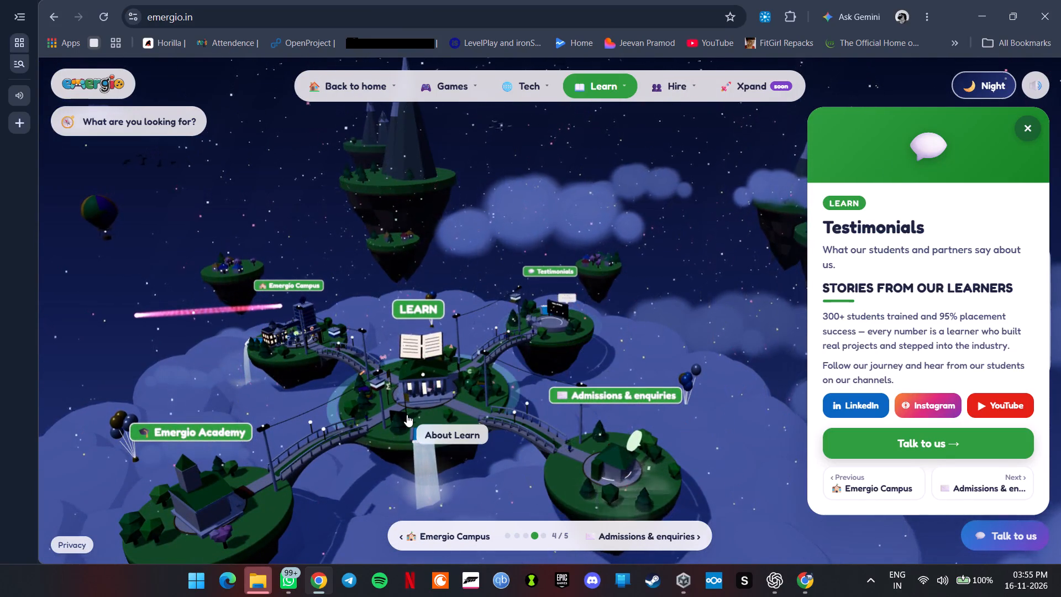
{"action": "scroll", "coordinate": [407, 415], "scroll_direction": "down", "scroll_amount": 3}
{"action": "scroll", "coordinate": [481, 452], "scroll_direction": "up", "scroll_amount": 6}
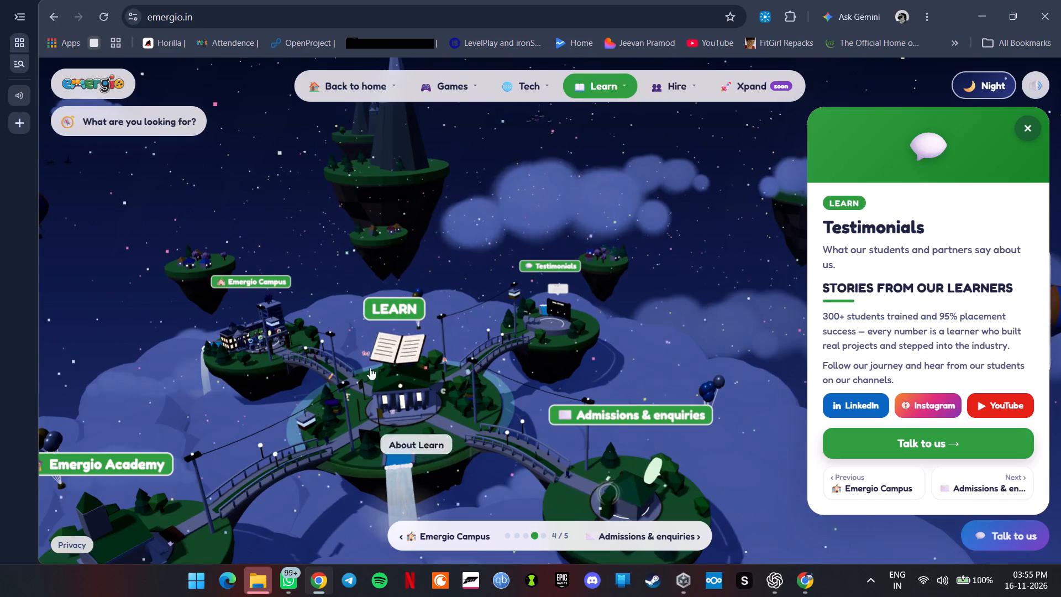
{"action": "scroll", "coordinate": [457, 469], "scroll_direction": "down", "scroll_amount": 5}
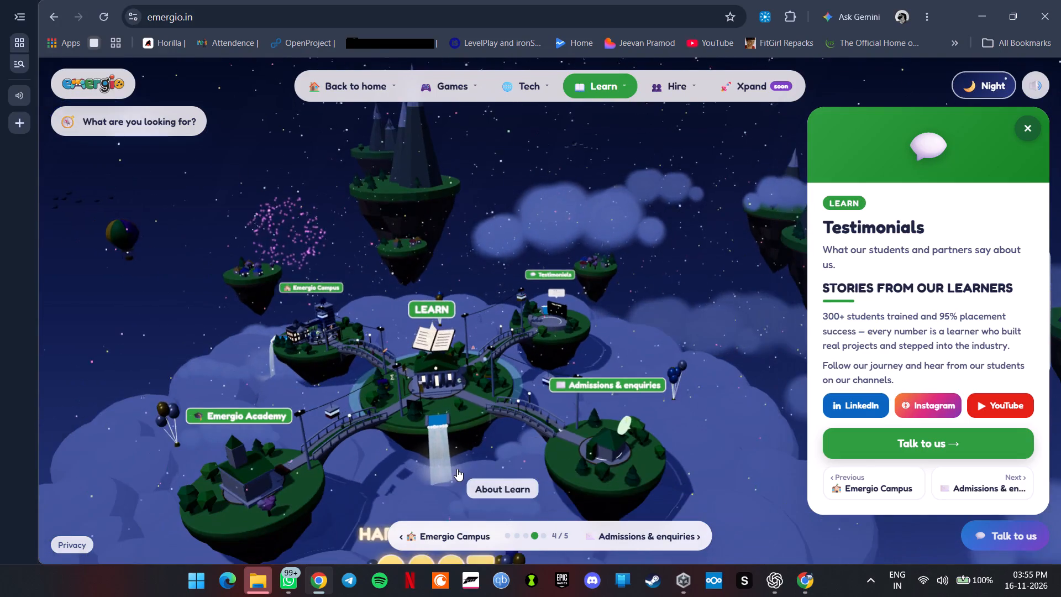
{"action": "scroll", "coordinate": [455, 469], "scroll_direction": "down", "scroll_amount": 4}
{"action": "right_click_drag", "start_coordinate": [711, 481], "coordinate": [673, 461]}
{"action": "left_click_drag", "start_coordinate": [667, 473], "coordinate": [623, 445]}
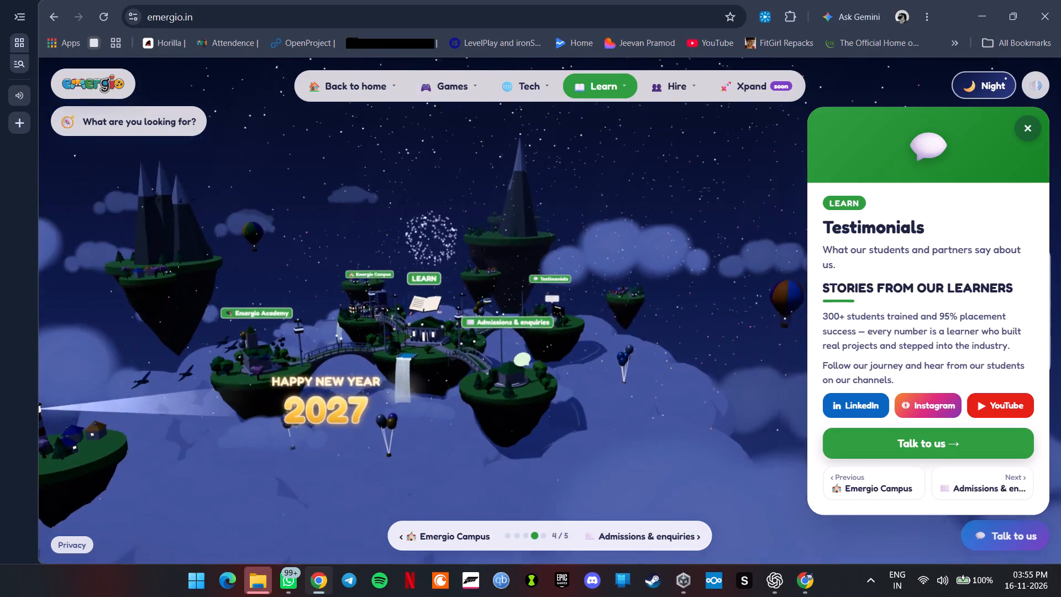
{"action": "left_click_drag", "start_coordinate": [623, 445], "coordinate": [685, 463]}
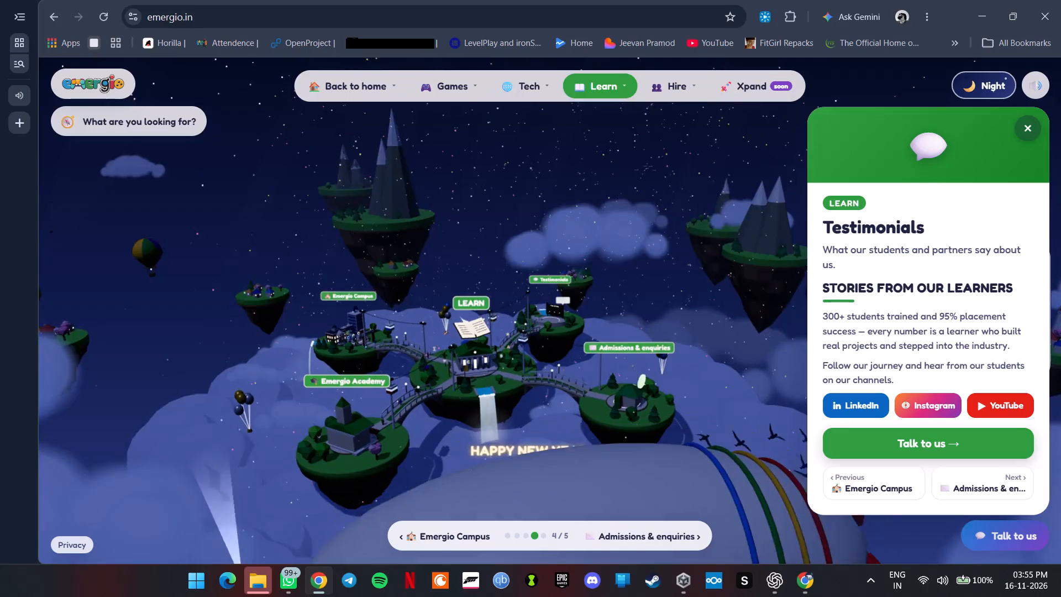
{"action": "left_click_drag", "start_coordinate": [685, 463], "coordinate": [696, 464]}
Go through the home world into the Hire world and look over the Jobs island and its details.
{"action": "left_click", "coordinate": [351, 96]}
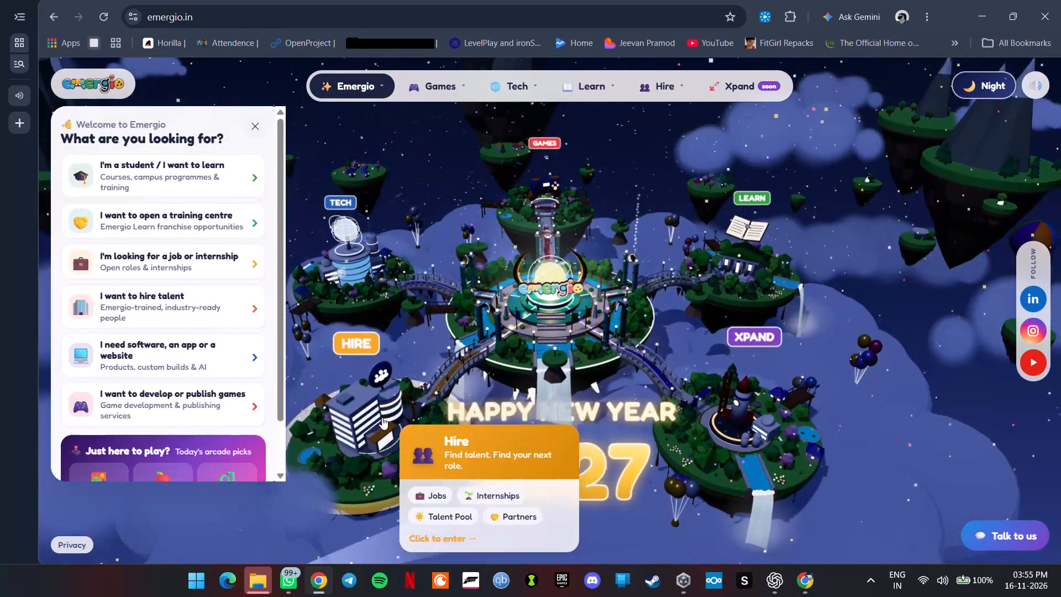
{"action": "left_click", "coordinate": [382, 417]}
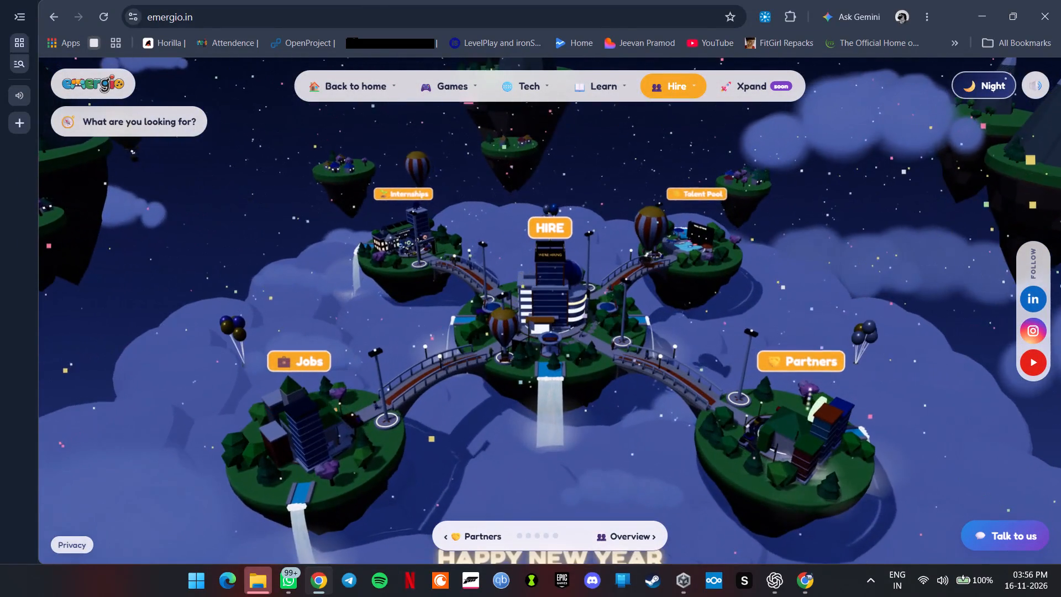
{"action": "left_click", "coordinate": [330, 434]}
{"action": "scroll", "coordinate": [880, 348], "scroll_direction": "down", "scroll_amount": 12}
{"action": "scroll", "coordinate": [880, 348], "scroll_direction": "up", "scroll_amount": 12}
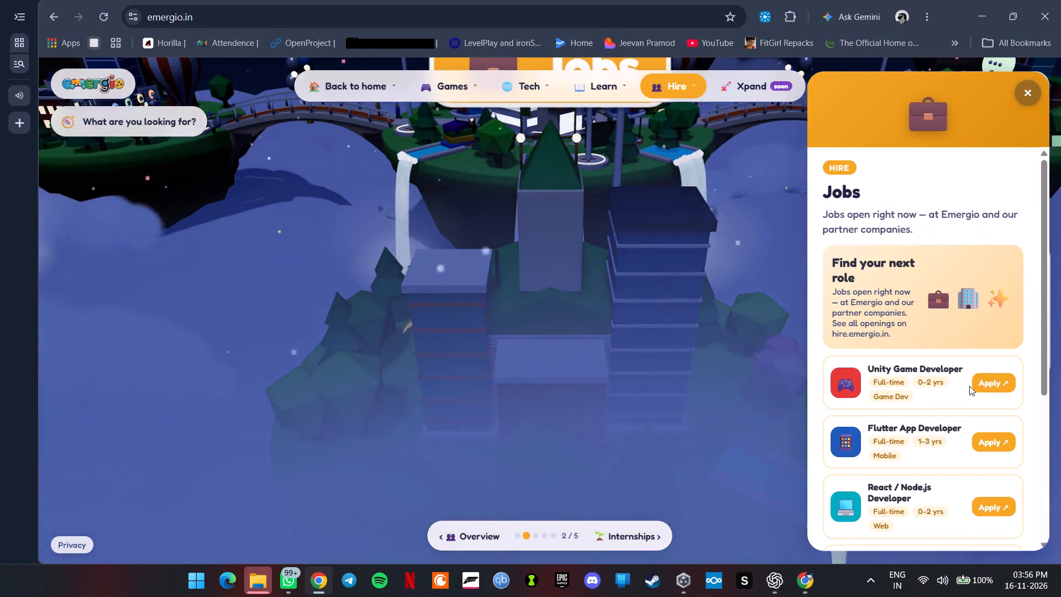
{"action": "left_click", "coordinate": [1031, 90]}
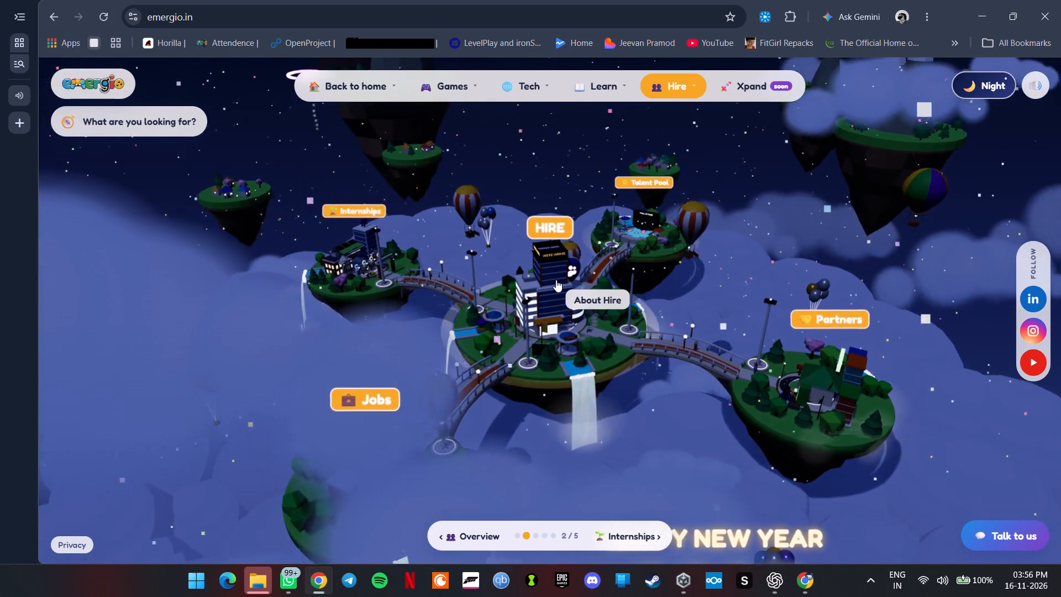
Open the About Hire details on the central Hire island and read down to the hiring process.
{"action": "left_click", "coordinate": [556, 280]}
{"action": "scroll", "coordinate": [914, 341], "scroll_direction": "down", "scroll_amount": 7}
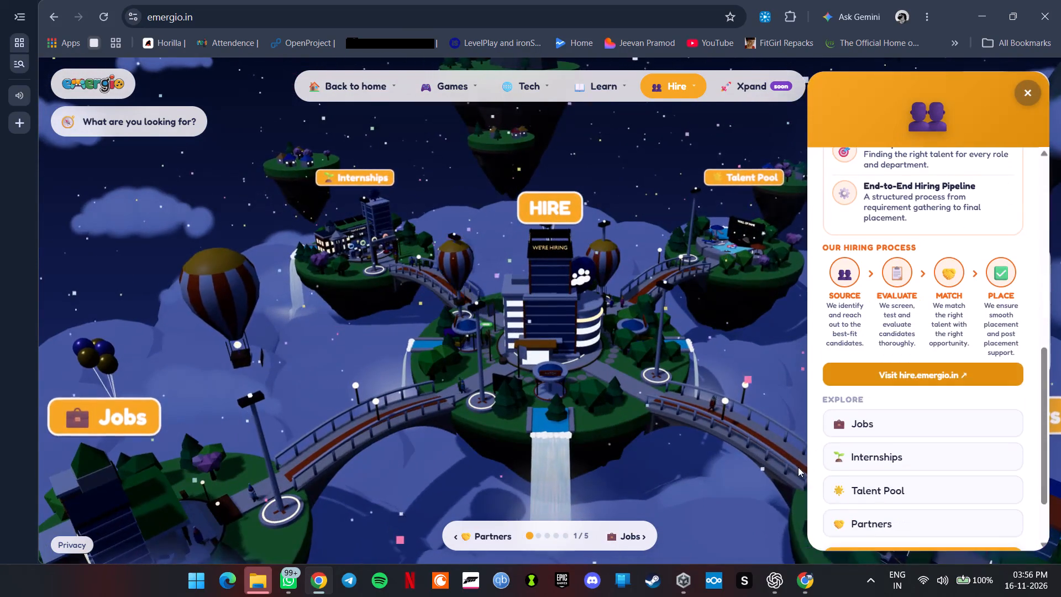
Switch back to the Google Sheets spreadsheet and commit the edited Phase 2 Changes text in D6.
{"action": "left_click", "coordinate": [796, 578]}
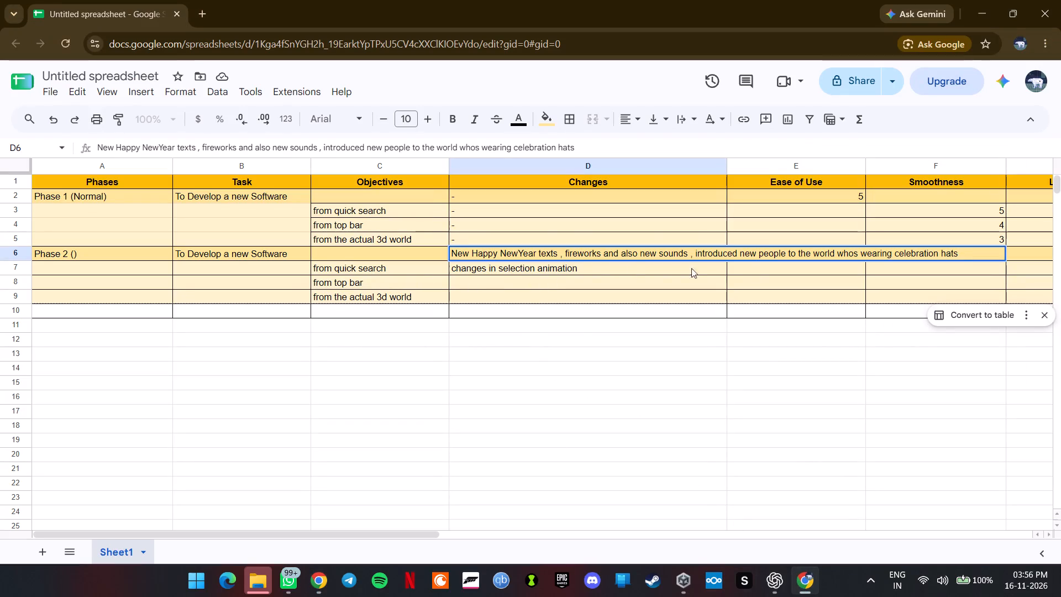
{"action": "left_click", "coordinate": [476, 193]}
Review the Phase 1 and Phase 2 rows across to the Look & Feel column, including the D6 Changes text.
{"action": "left_click", "coordinate": [989, 255]}
{"action": "left_click", "coordinate": [984, 255]}
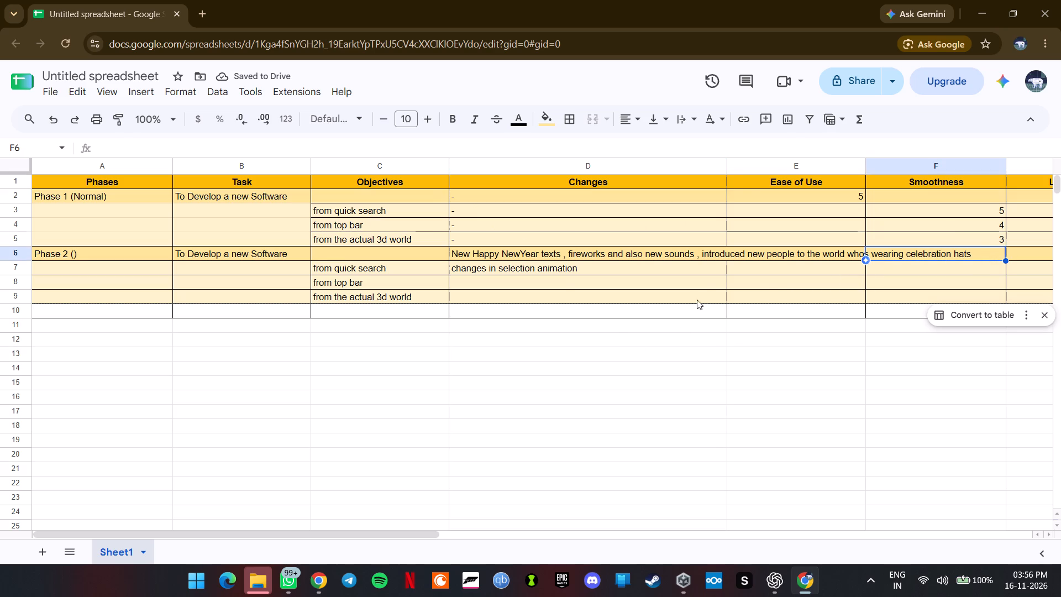
{"action": "double_click", "coordinate": [979, 253]}
{"action": "left_click", "coordinate": [754, 441]}
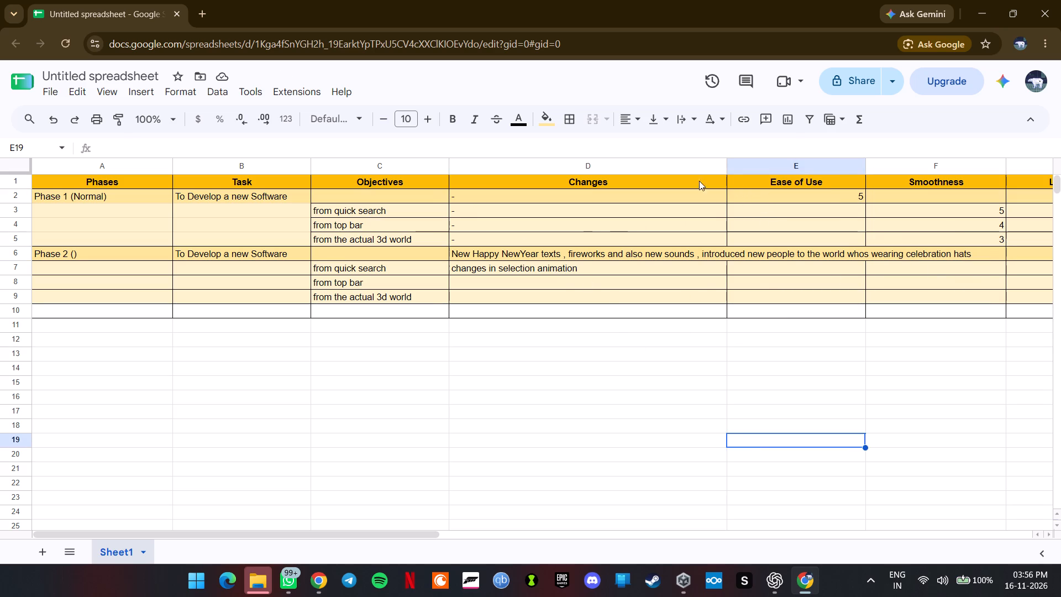
{"action": "scroll", "coordinate": [819, 320], "scroll_direction": "down", "scroll_amount": 6}
{"action": "scroll", "coordinate": [819, 320], "scroll_direction": "up", "scroll_amount": 7}
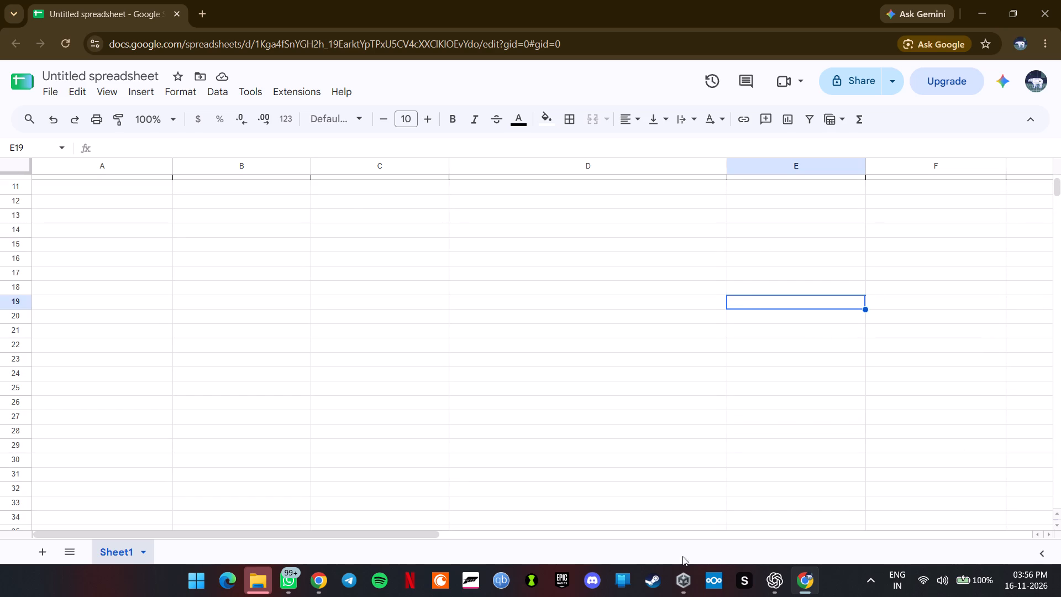
{"action": "left_click_drag", "start_coordinate": [417, 532], "coordinate": [480, 537]}
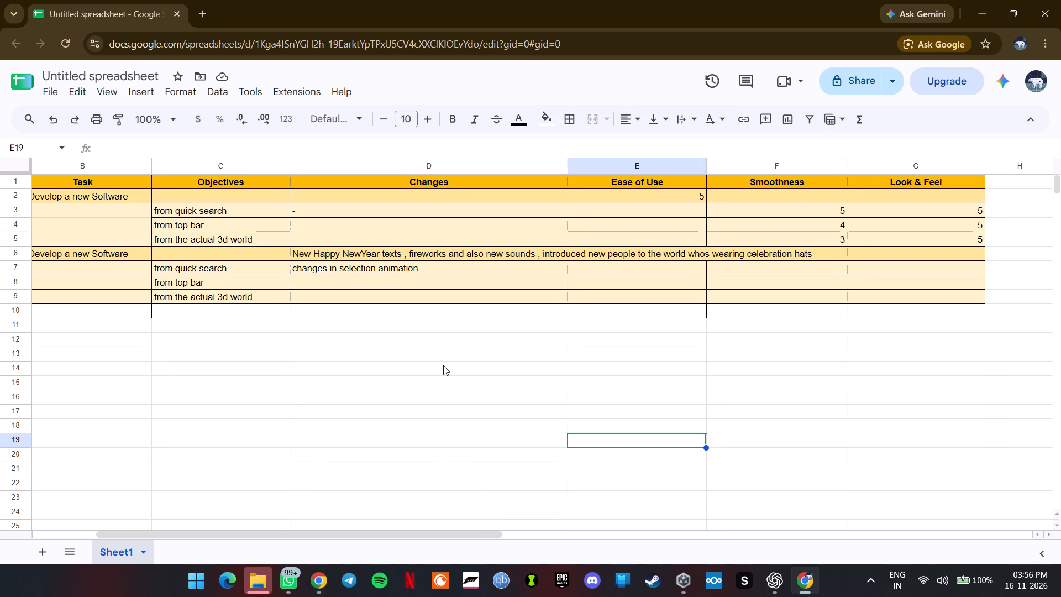
{"action": "scroll", "coordinate": [597, 265], "scroll_direction": "down", "scroll_amount": 3}
{"action": "scroll", "coordinate": [607, 276], "scroll_direction": "up", "scroll_amount": 3}
{"action": "left_click", "coordinate": [455, 250]}
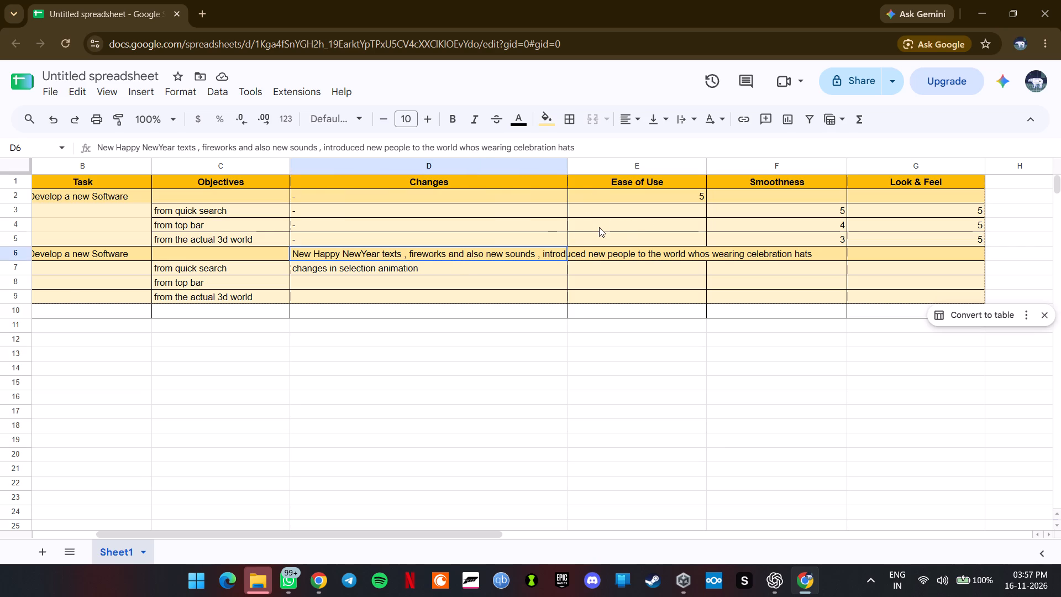
{"action": "left_click", "coordinate": [548, 253]}
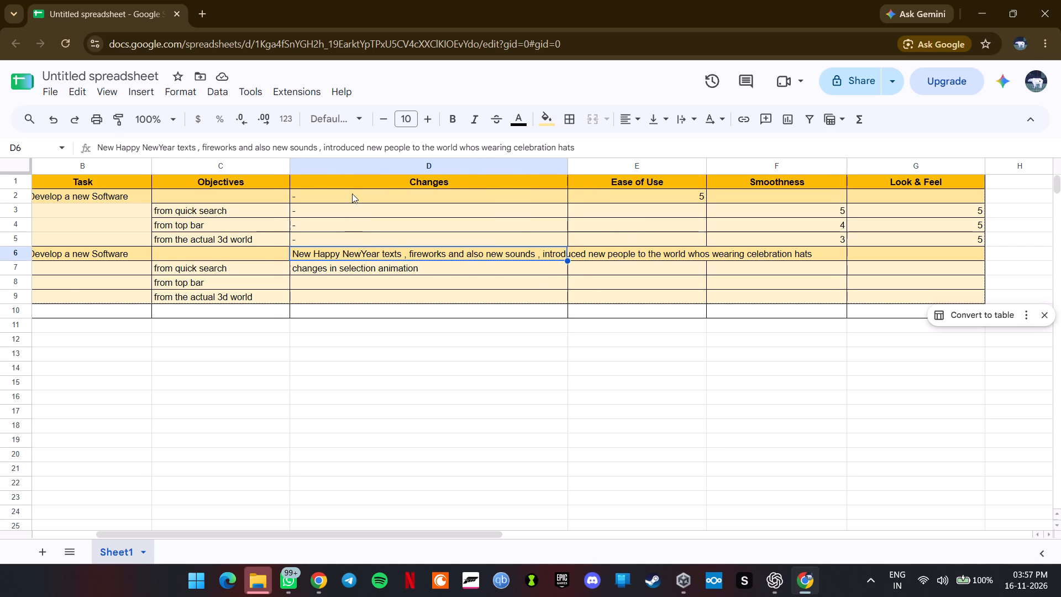
Replace the Phase 1 Changes entry in D2 with "New and Improved Jobs Part".
{"action": "left_click", "coordinate": [352, 193]}
{"action": "double_click", "coordinate": [333, 196]}
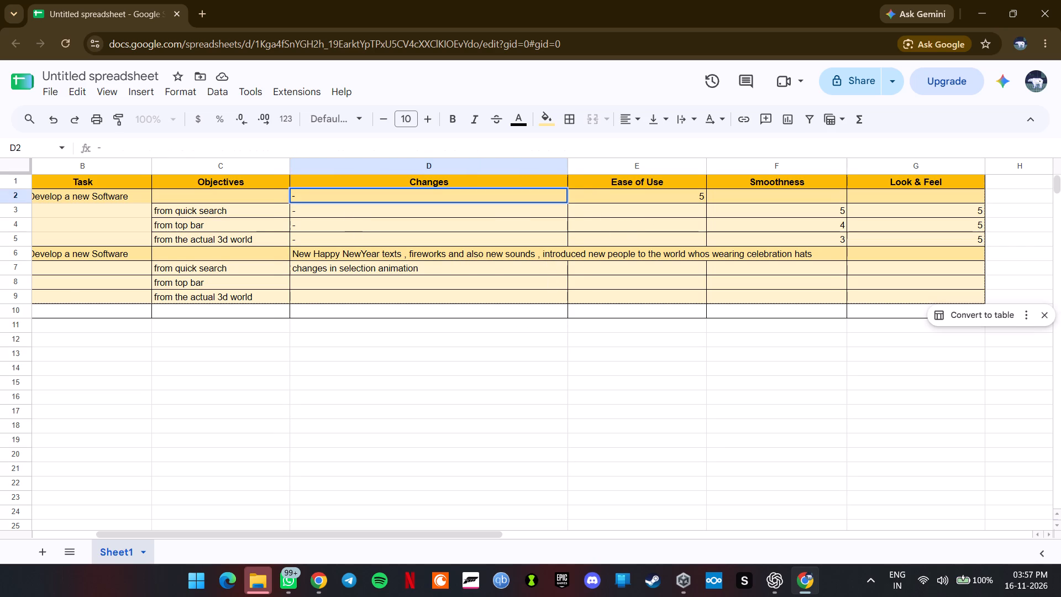
{"action": "key", "text": "BackSpace"}
{"action": "key", "text": "shift+n"}
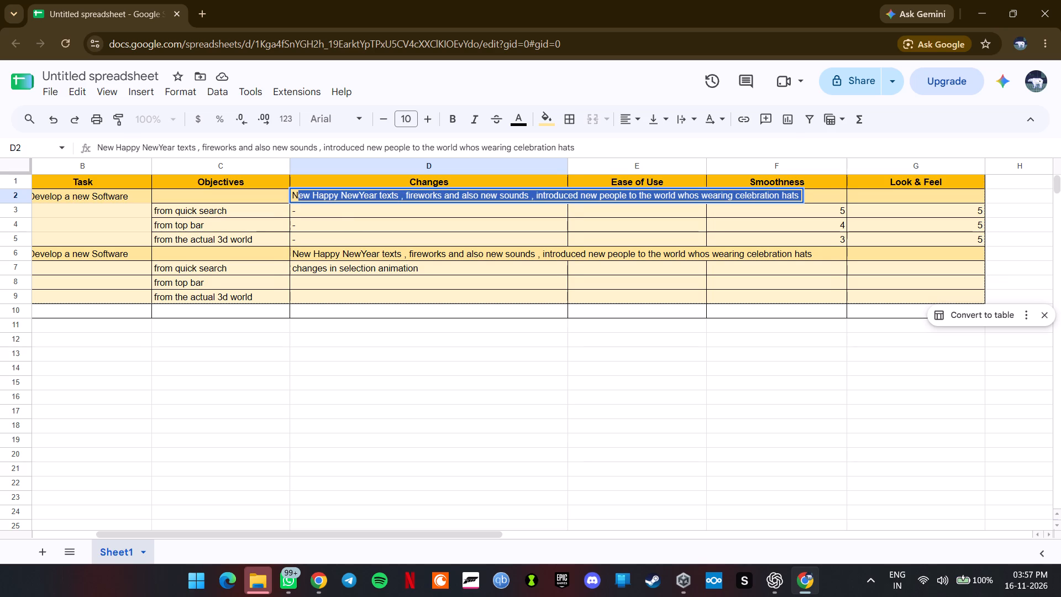
{"action": "type", "text": "ew"}
{"action": "key", "text": "space"}
{"action": "key", "text": "BackSpace"}
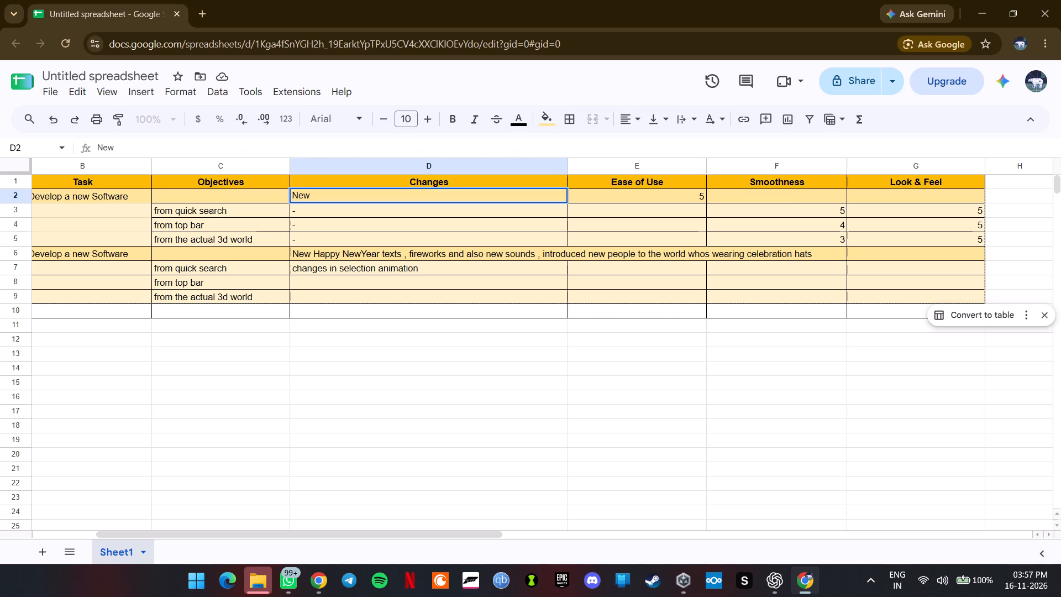
{"action": "key", "text": "shift+j"}
{"action": "type", "text": "obs"}
{"action": "key", "text": "space"}
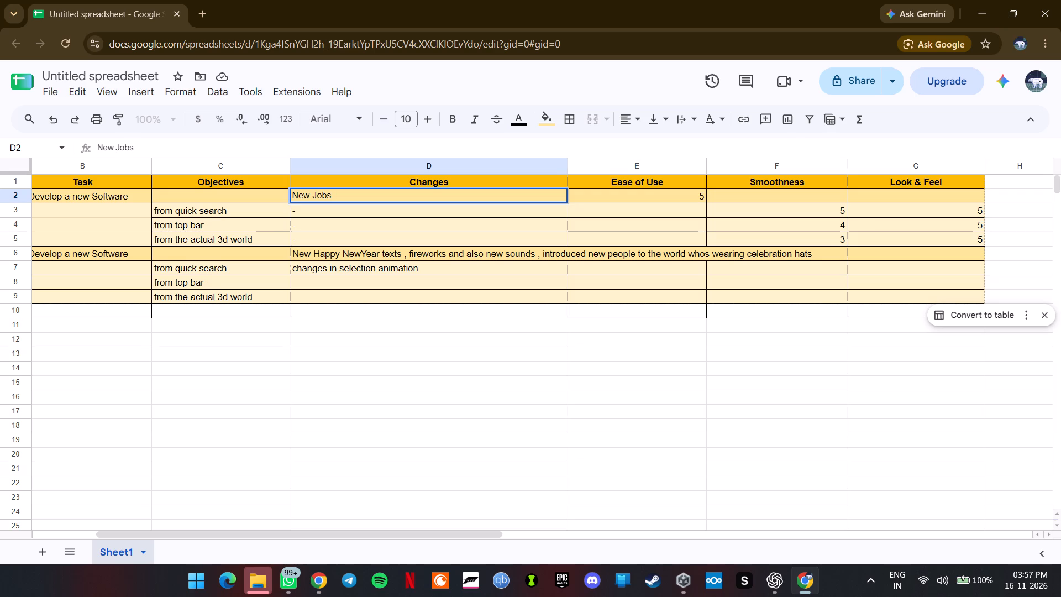
{"action": "key", "text": "shift+BackSpace"}
{"action": "key", "text": "BackSpace"}
{"action": "key", "text": "BackSpace"}
{"action": "key", "text": "BackSpace"}
{"action": "key", "text": "BackSpace"}
{"action": "type", "text": "and"}
{"action": "key", "text": "space"}
{"action": "type", "text": "Improved"}
{"action": "key", "text": "space"}
{"action": "key", "text": "shift+j"}
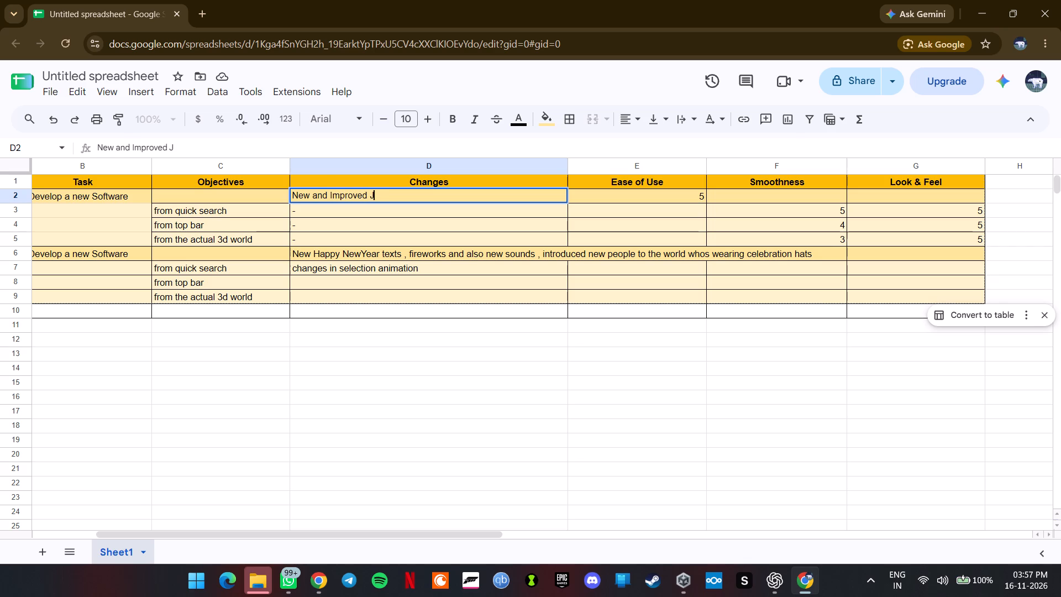
{"action": "type", "text": "obs"}
{"action": "key", "text": "space"}
{"action": "key", "text": "shift+p"}
{"action": "type", "text": "art"}
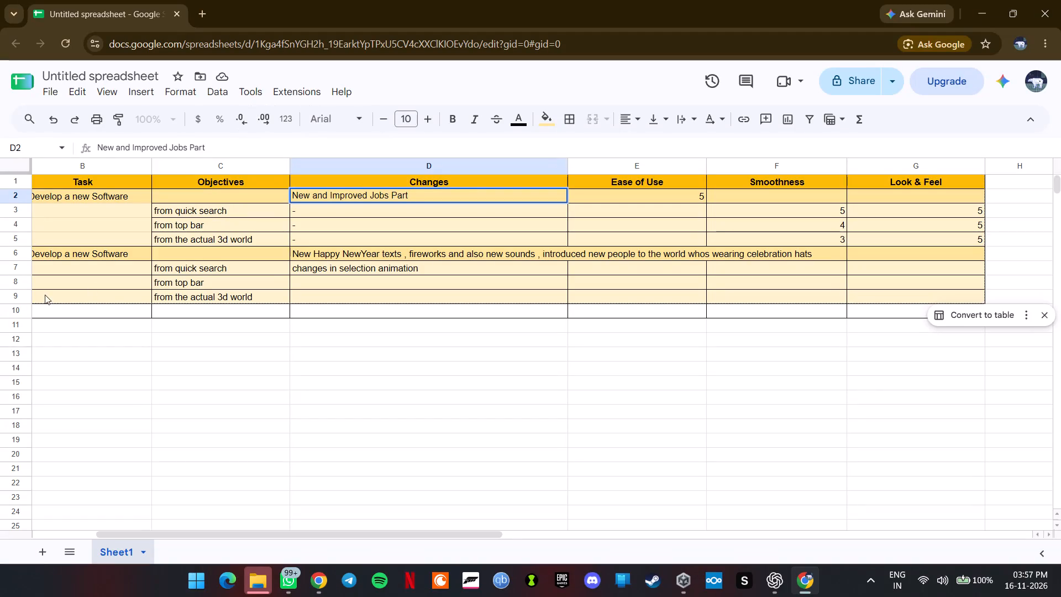
{"action": "left_click", "coordinate": [371, 325]}
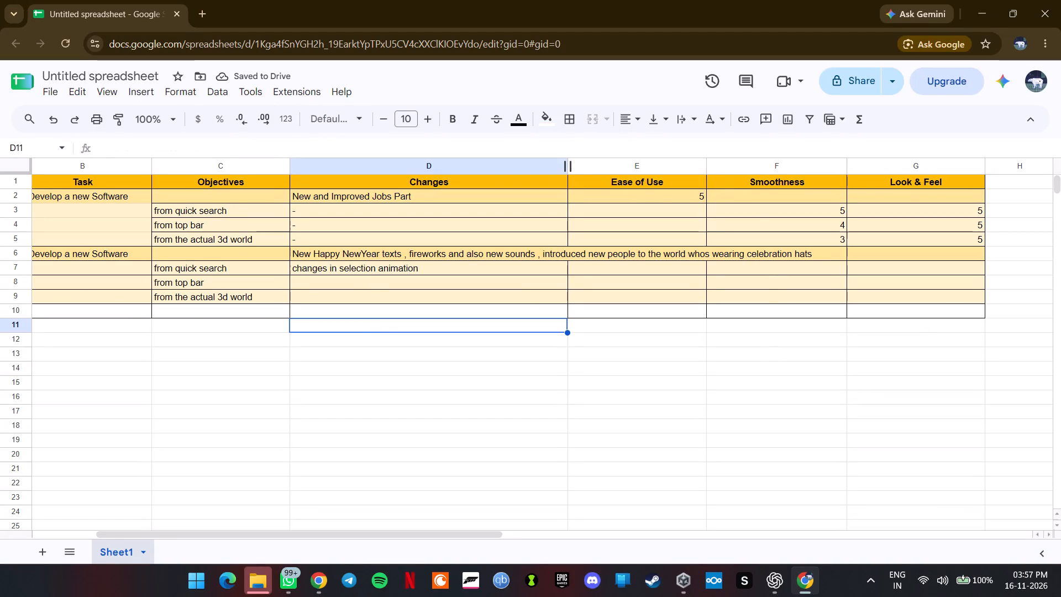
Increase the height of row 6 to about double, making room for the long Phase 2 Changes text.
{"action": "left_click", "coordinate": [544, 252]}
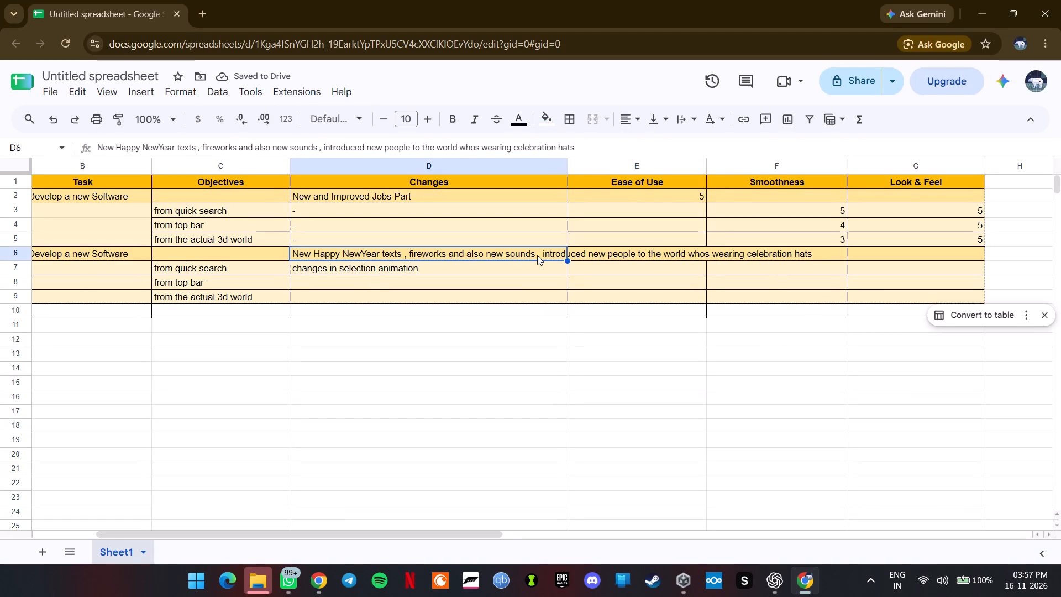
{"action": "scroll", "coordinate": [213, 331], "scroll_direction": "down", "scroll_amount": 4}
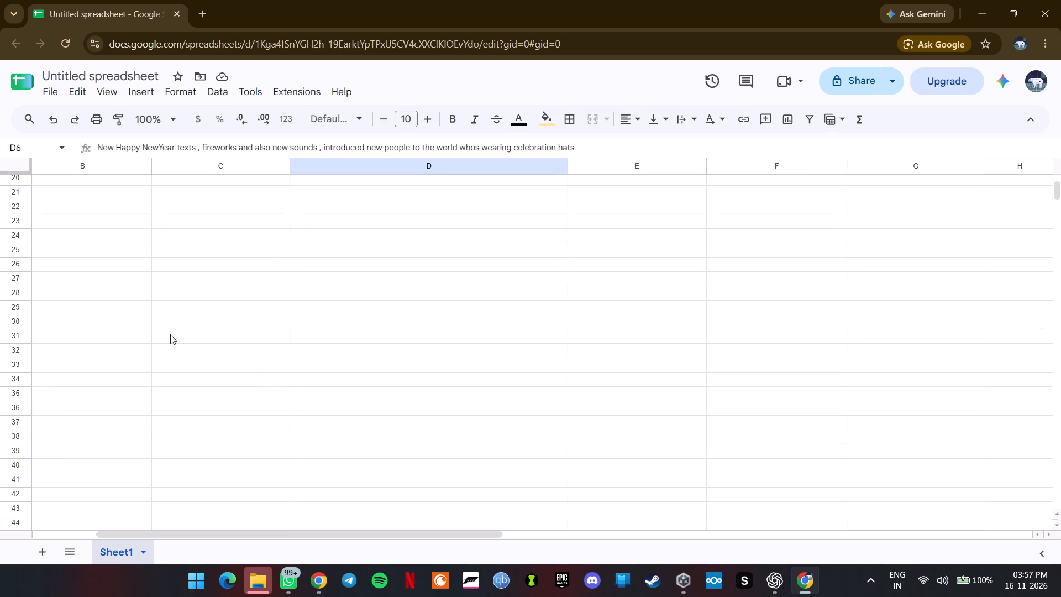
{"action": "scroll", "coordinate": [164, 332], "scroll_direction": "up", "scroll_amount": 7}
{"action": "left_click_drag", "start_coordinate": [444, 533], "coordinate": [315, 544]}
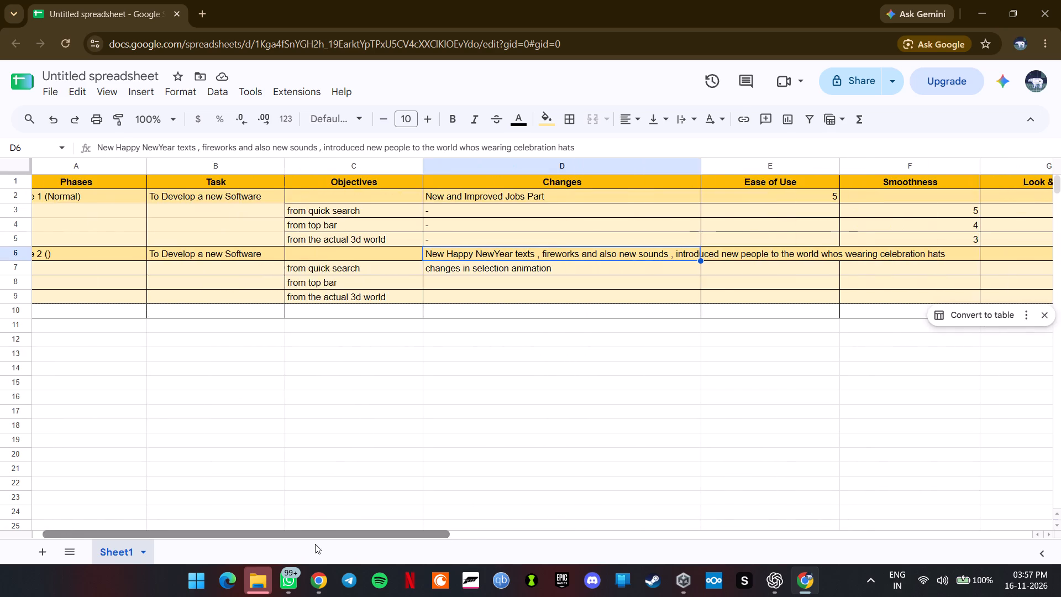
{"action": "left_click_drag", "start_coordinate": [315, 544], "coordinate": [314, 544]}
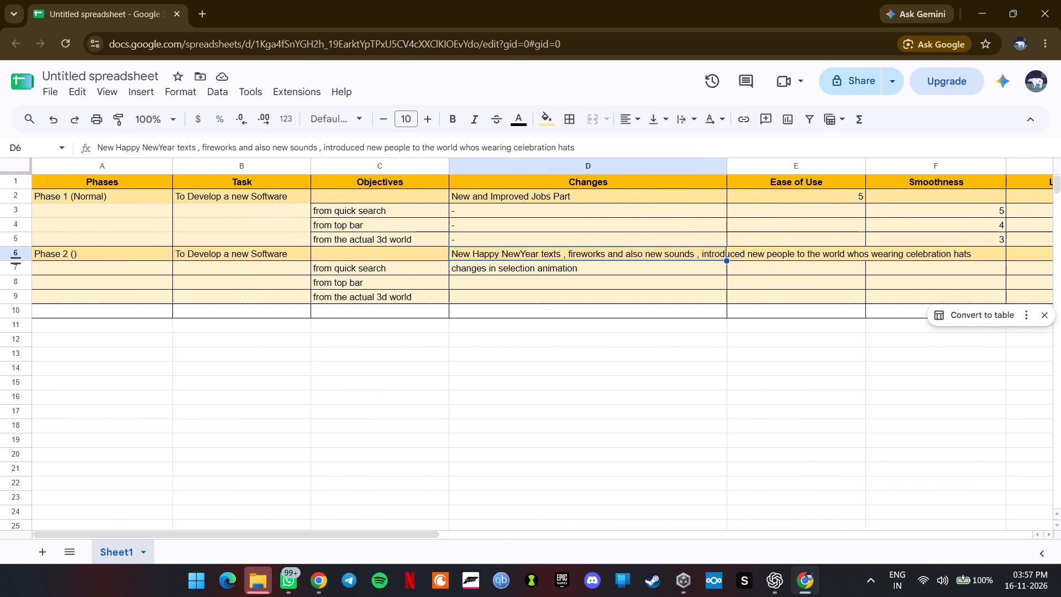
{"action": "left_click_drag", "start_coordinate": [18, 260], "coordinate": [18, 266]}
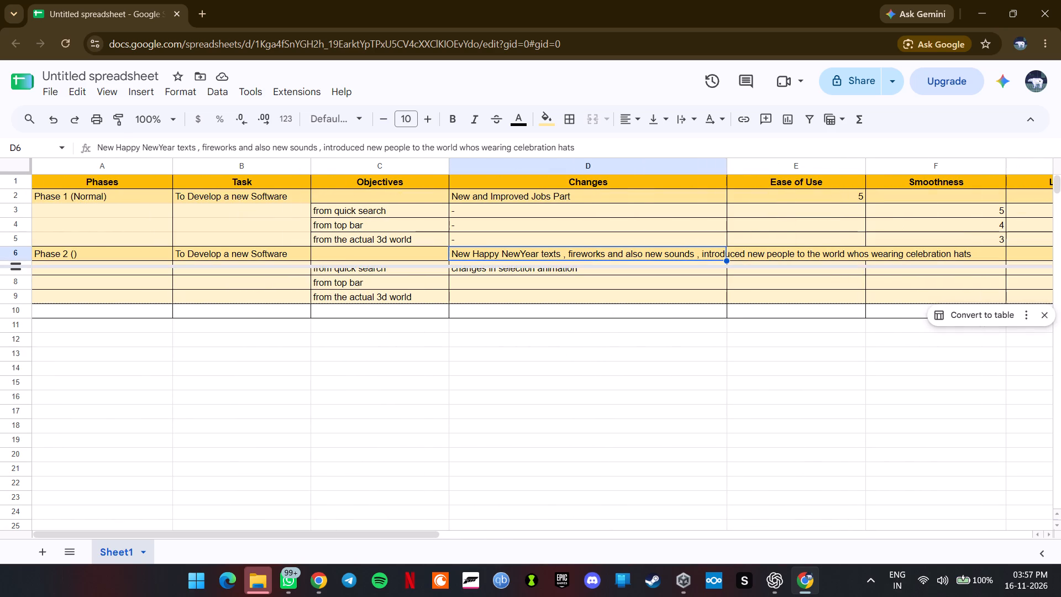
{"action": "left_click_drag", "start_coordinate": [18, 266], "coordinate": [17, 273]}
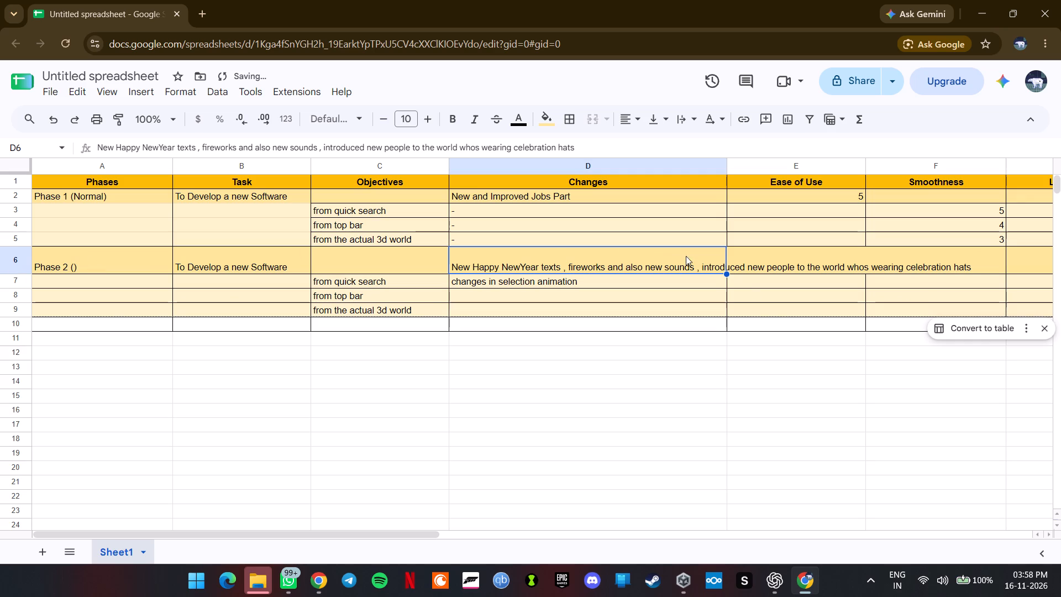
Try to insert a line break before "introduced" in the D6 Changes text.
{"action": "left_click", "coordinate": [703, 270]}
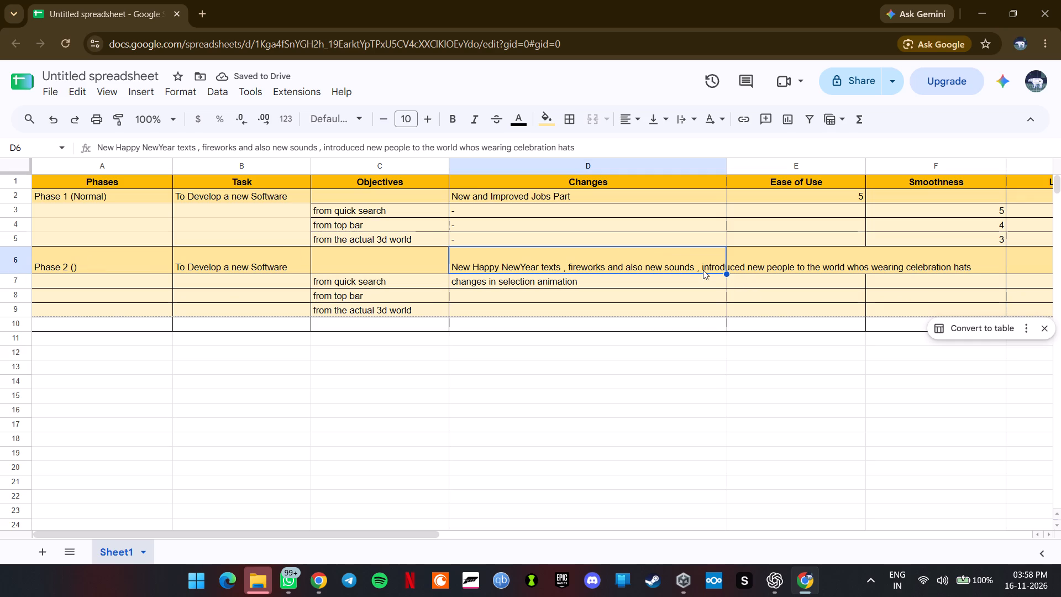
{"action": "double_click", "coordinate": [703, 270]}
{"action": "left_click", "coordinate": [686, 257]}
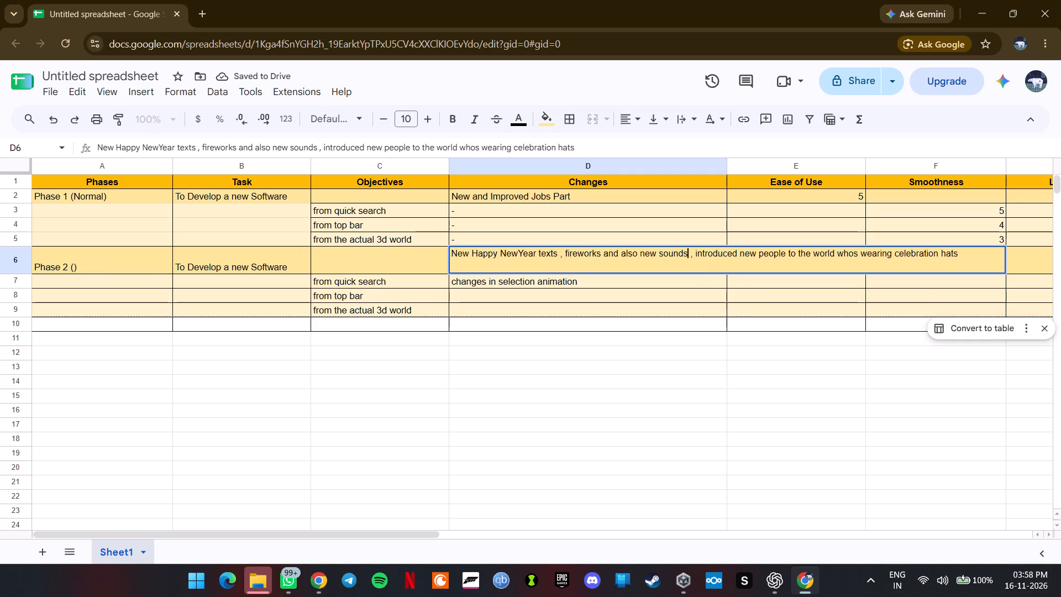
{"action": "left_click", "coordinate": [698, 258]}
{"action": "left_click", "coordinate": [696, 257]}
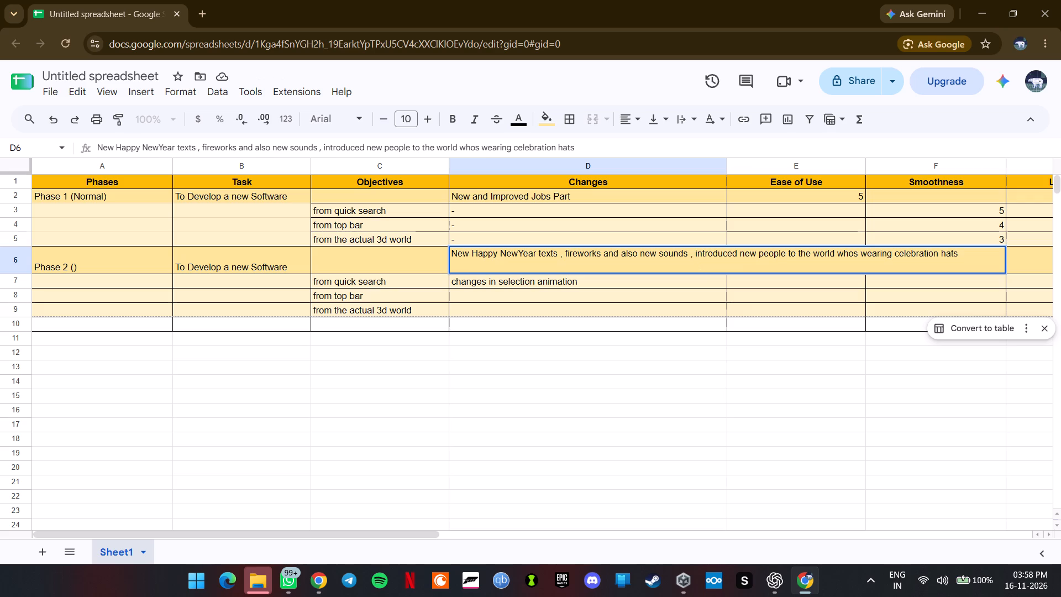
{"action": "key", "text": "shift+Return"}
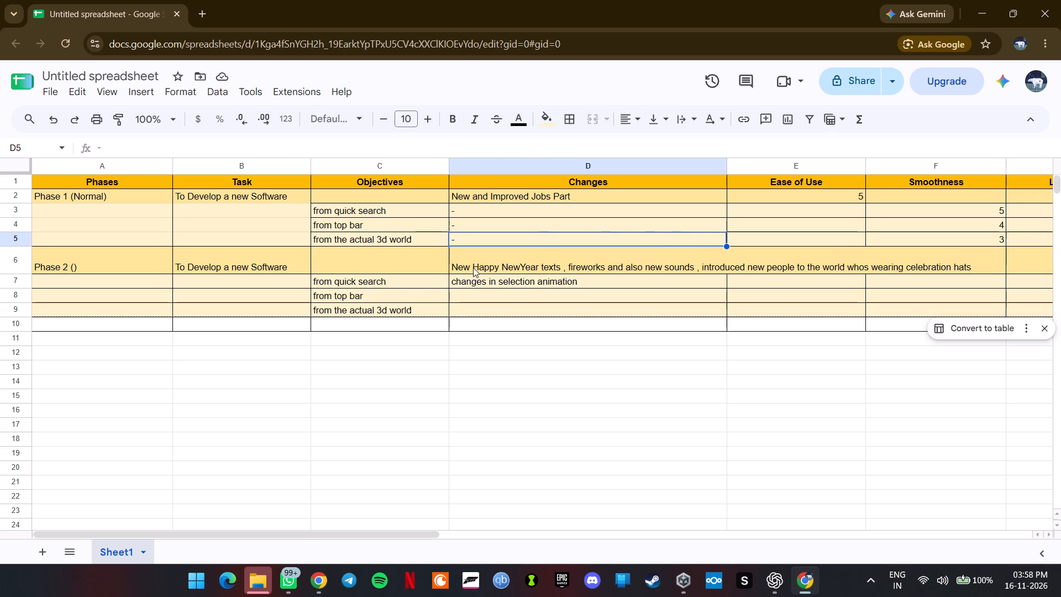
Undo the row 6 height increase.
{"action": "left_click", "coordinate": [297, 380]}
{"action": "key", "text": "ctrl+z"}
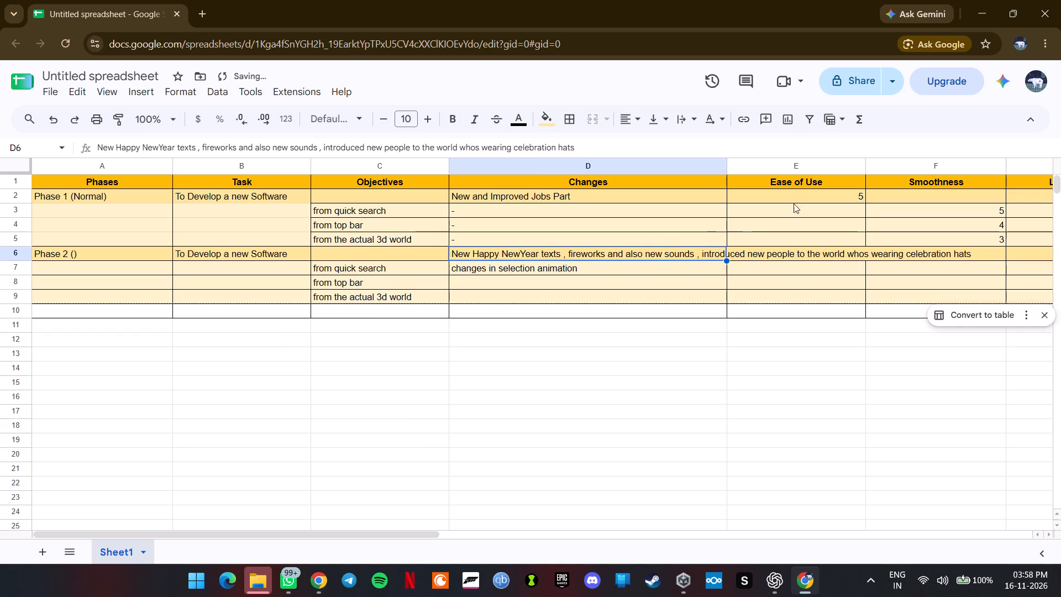
Widen the Changes column D to about double so the full D6 text fits inside it.
{"action": "scroll", "coordinate": [795, 281], "scroll_direction": "down", "scroll_amount": 6}
{"action": "scroll", "coordinate": [749, 330], "scroll_direction": "up", "scroll_amount": 6}
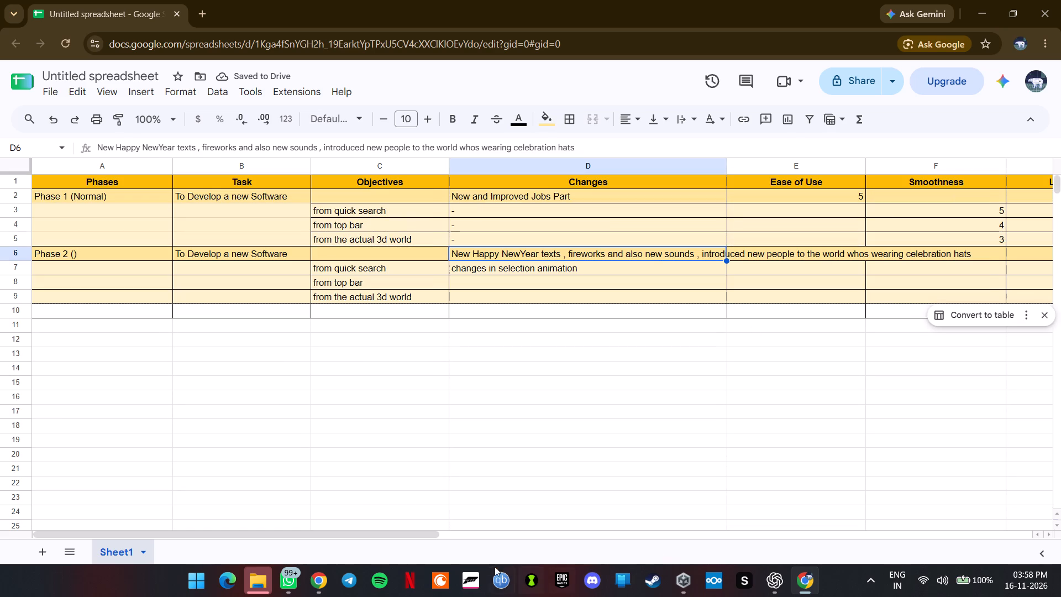
{"action": "left_click_drag", "start_coordinate": [406, 535], "coordinate": [495, 535]}
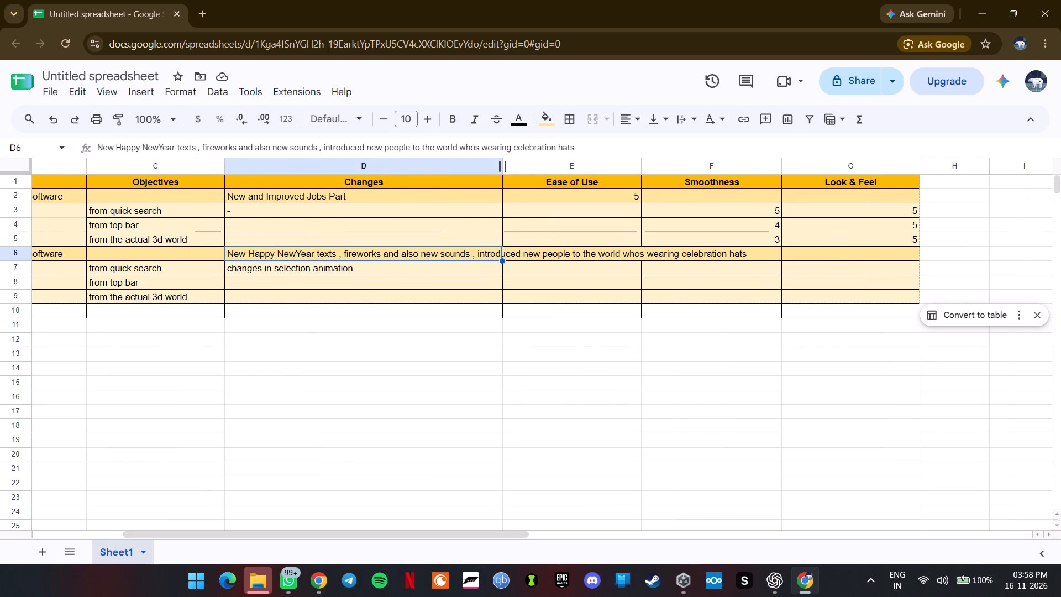
{"action": "left_click_drag", "start_coordinate": [503, 165], "coordinate": [744, 178]}
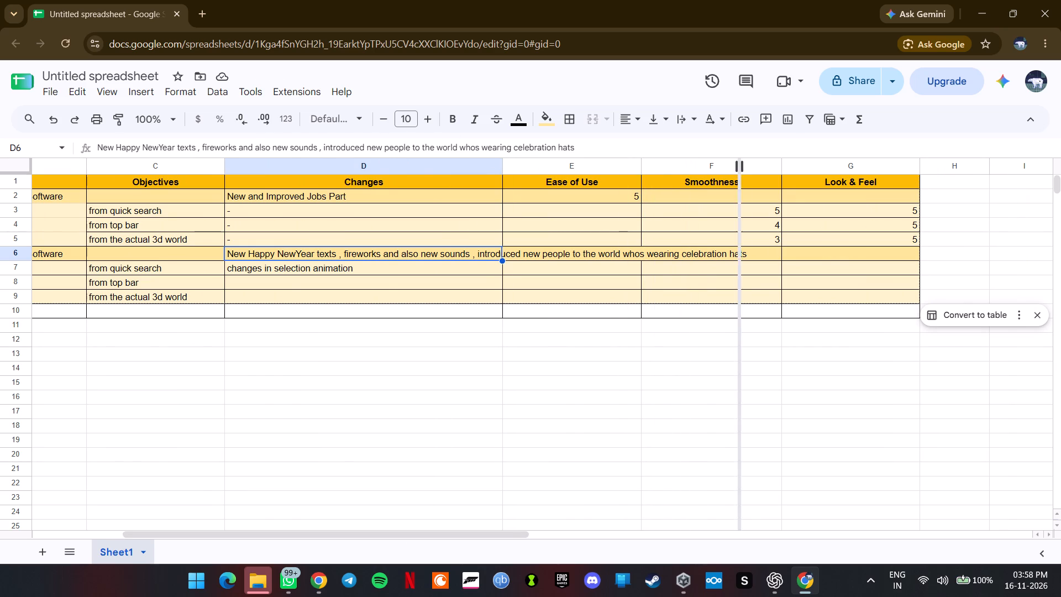
{"action": "left_click_drag", "start_coordinate": [744, 178], "coordinate": [782, 179]}
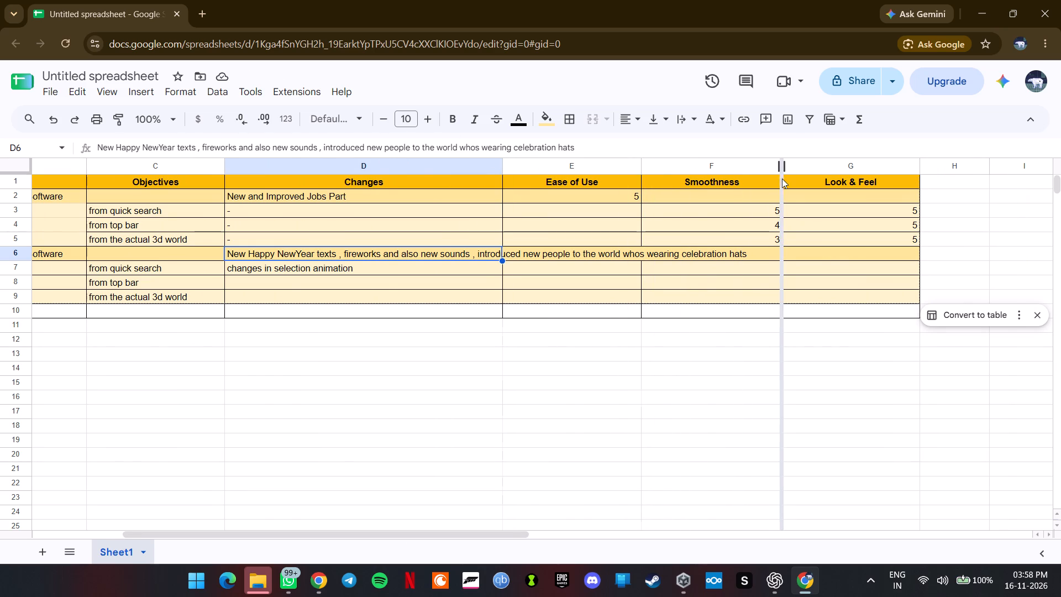
Review the table from the Objectives column across the Changes, Ease of Use, Smoothness and Look & Feel columns.
{"action": "scroll", "coordinate": [795, 219], "scroll_direction": "down", "scroll_amount": 7}
{"action": "scroll", "coordinate": [795, 219], "scroll_direction": "up", "scroll_amount": 6}
{"action": "scroll", "coordinate": [722, 354], "scroll_direction": "up", "scroll_amount": 4}
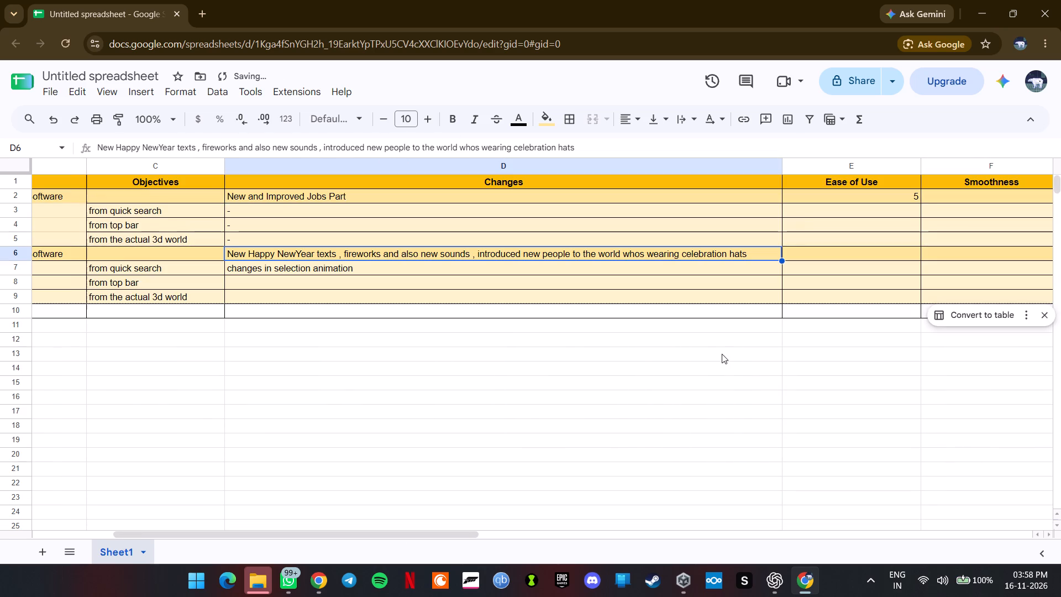
{"action": "scroll", "coordinate": [722, 354], "scroll_direction": "up", "scroll_amount": 3}
{"action": "scroll", "coordinate": [530, 411], "scroll_direction": "up", "scroll_amount": 1}
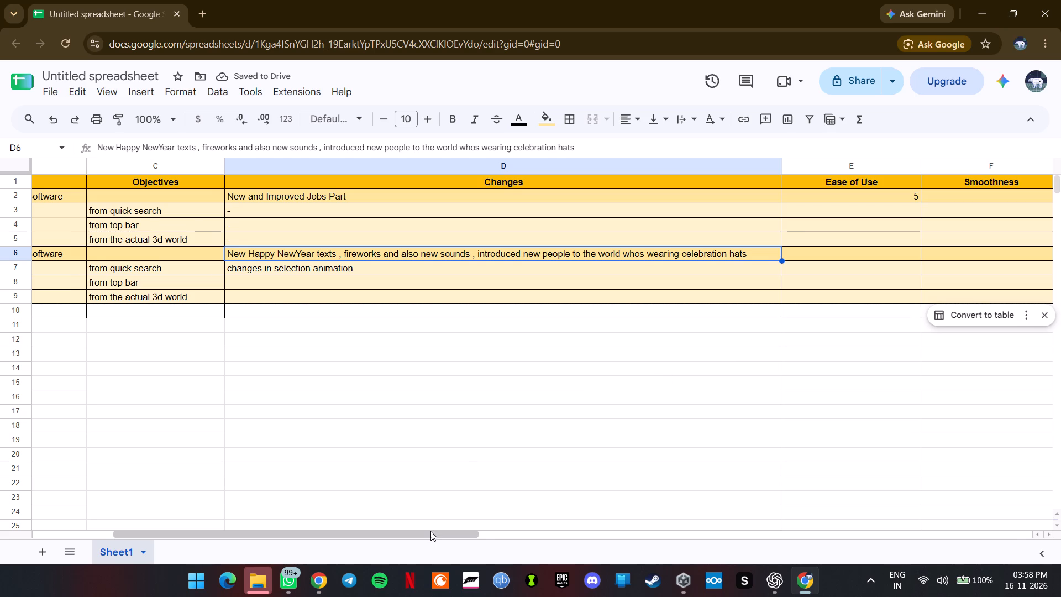
{"action": "left_click_drag", "start_coordinate": [430, 527], "coordinate": [484, 515]}
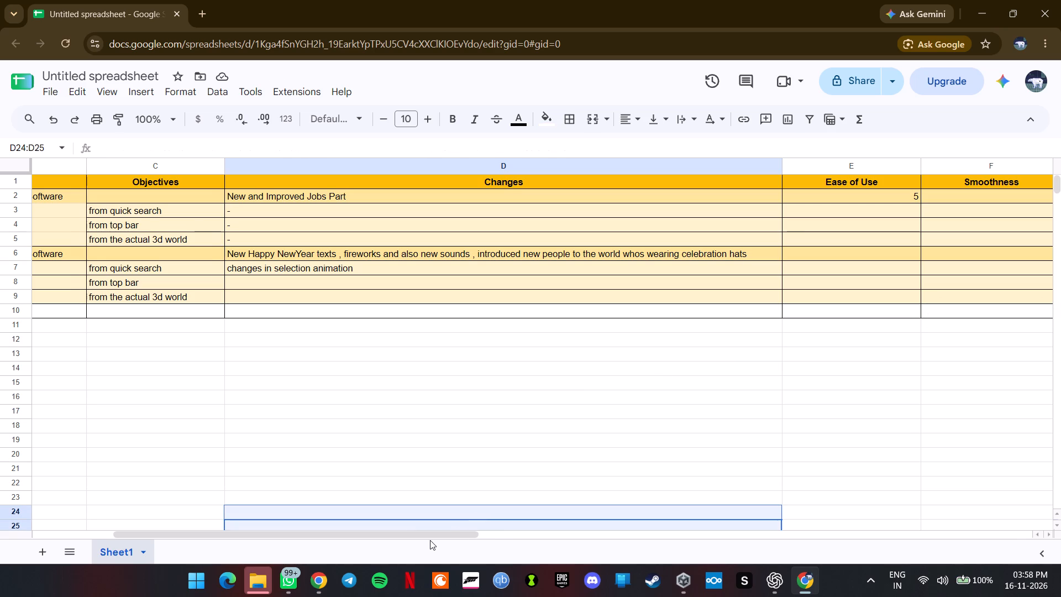
{"action": "left_click_drag", "start_coordinate": [430, 540], "coordinate": [502, 529]}
{"action": "left_click_drag", "start_coordinate": [462, 536], "coordinate": [514, 536]}
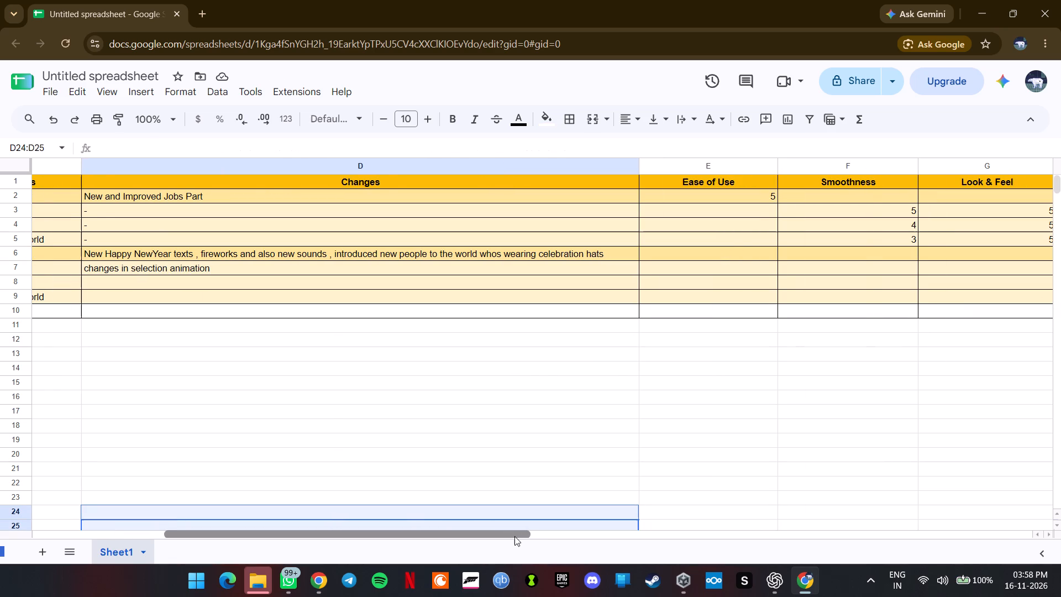
{"action": "left_click_drag", "start_coordinate": [514, 536], "coordinate": [560, 521]}
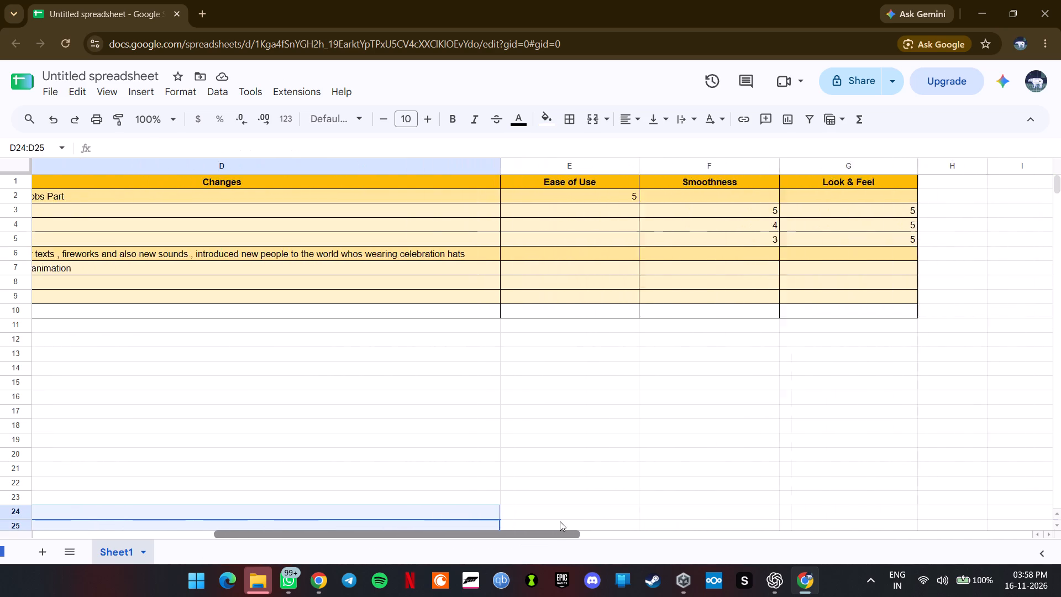
{"action": "left_click_drag", "start_coordinate": [560, 521], "coordinate": [480, 528]}
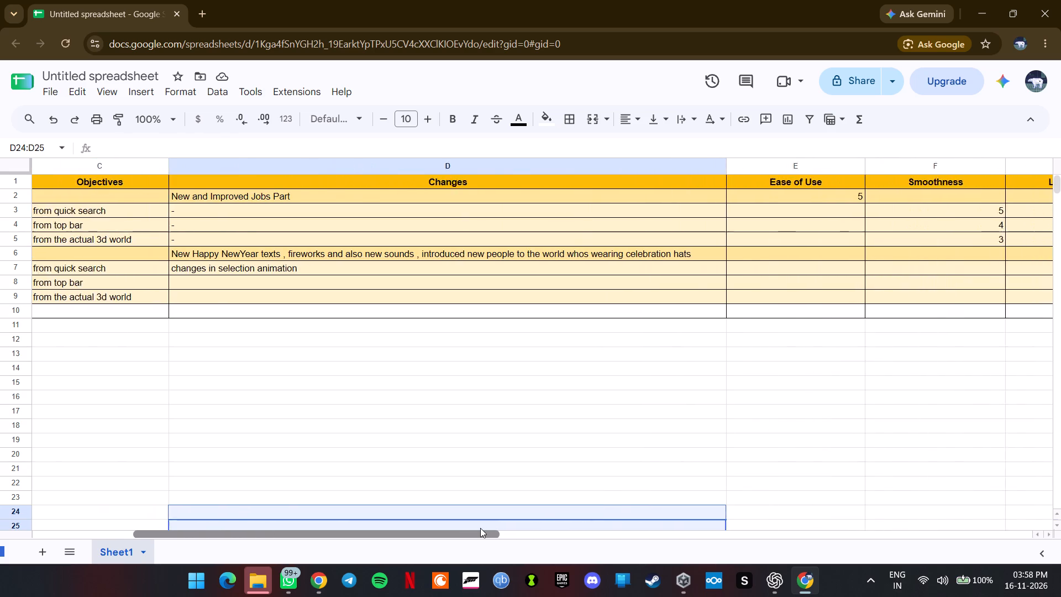
{"action": "left_click_drag", "start_coordinate": [480, 528], "coordinate": [456, 531]}
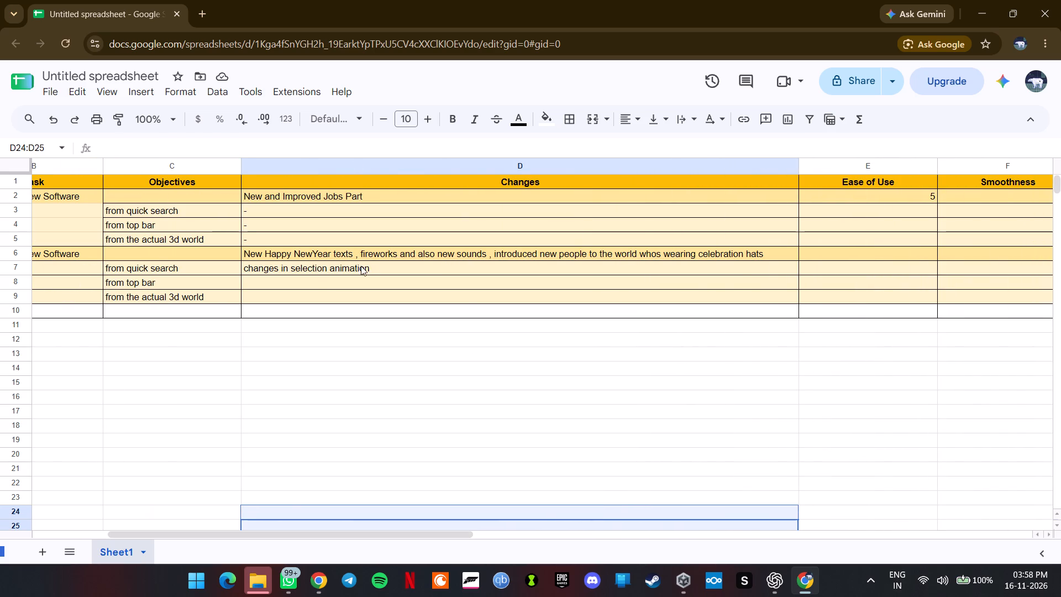
Enter "Selection Animation" as the Changes entry for the Phase 2 "from top bar" objective in D8.
{"action": "left_click", "coordinate": [318, 281]}
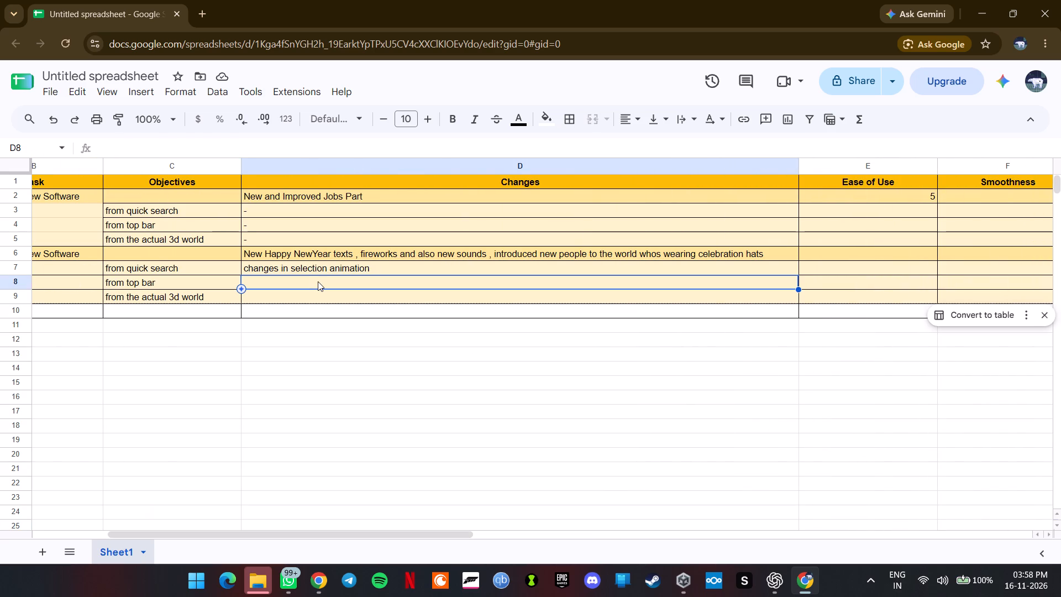
{"action": "left_click", "coordinate": [318, 281]}
{"action": "key", "text": "shift+s"}
{"action": "type", "text": "election A"}
{"action": "type", "text": "nimato"}
{"action": "key", "text": "BackSpace"}
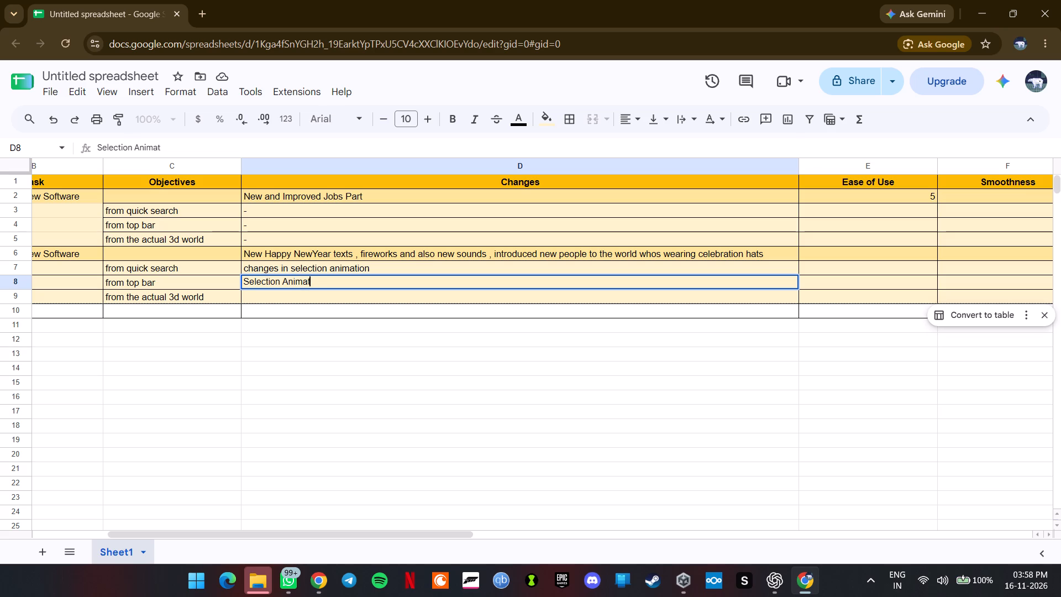
{"action": "type", "text": "ion"}
Enter "More elements" as the Changes entry for the Phase 2 "from the actual 3d world" objective in D9.
{"action": "left_click", "coordinate": [288, 300]}
{"action": "left_click", "coordinate": [288, 294]}
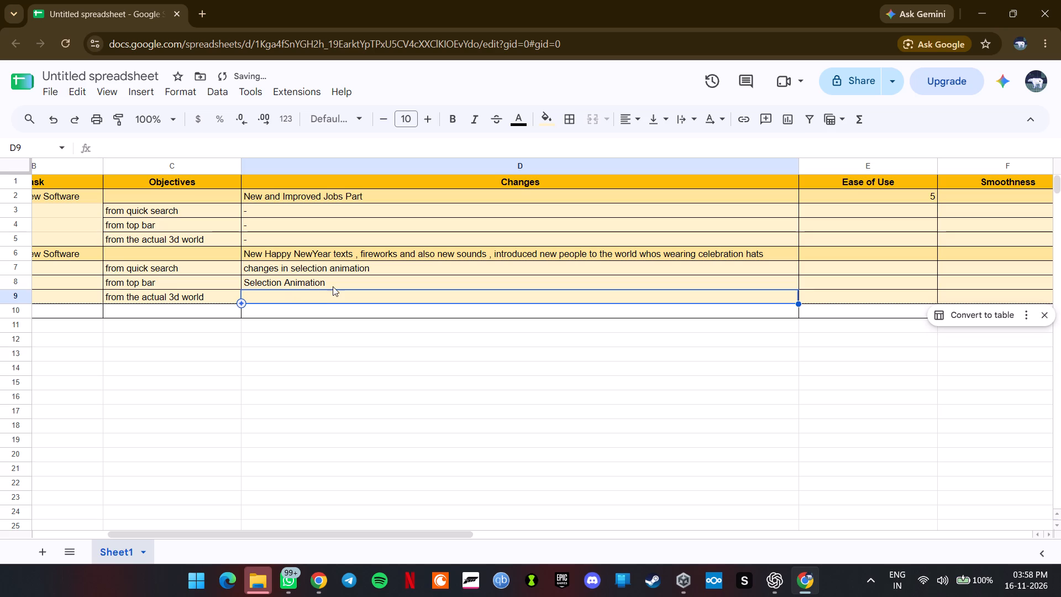
{"action": "left_click", "coordinate": [333, 286]}
{"action": "left_click", "coordinate": [322, 292]}
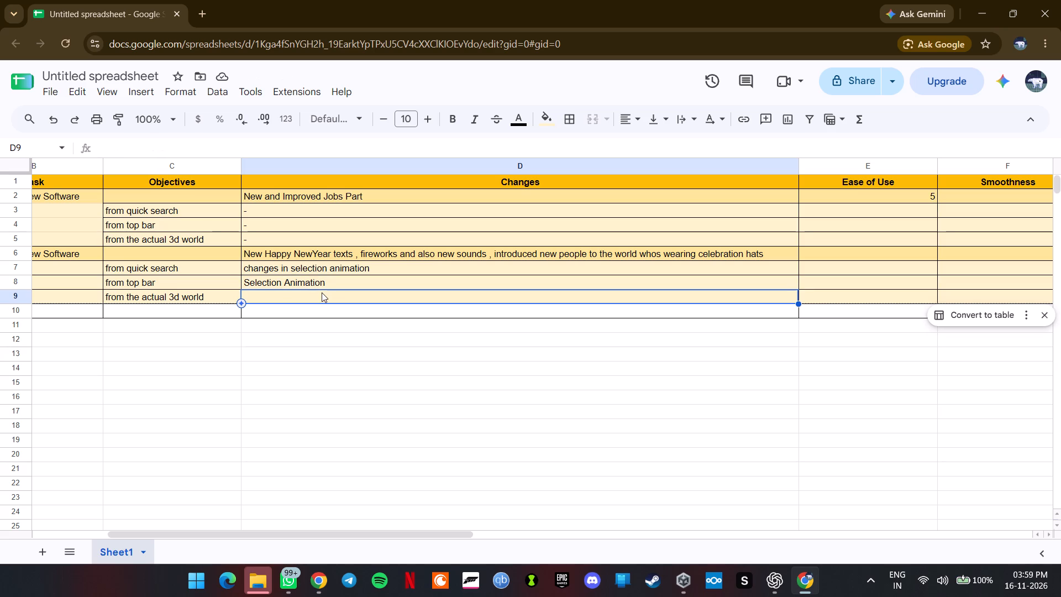
{"action": "type", "text": "More elements"}
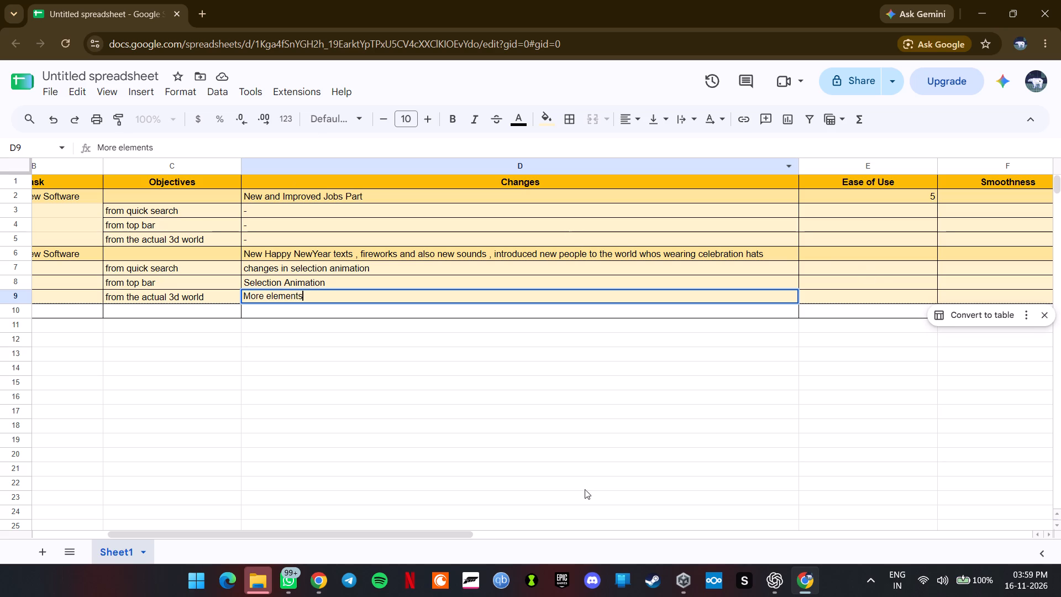
{"action": "left_click_drag", "start_coordinate": [375, 531], "coordinate": [468, 527]}
{"action": "left_click", "coordinate": [548, 498]}
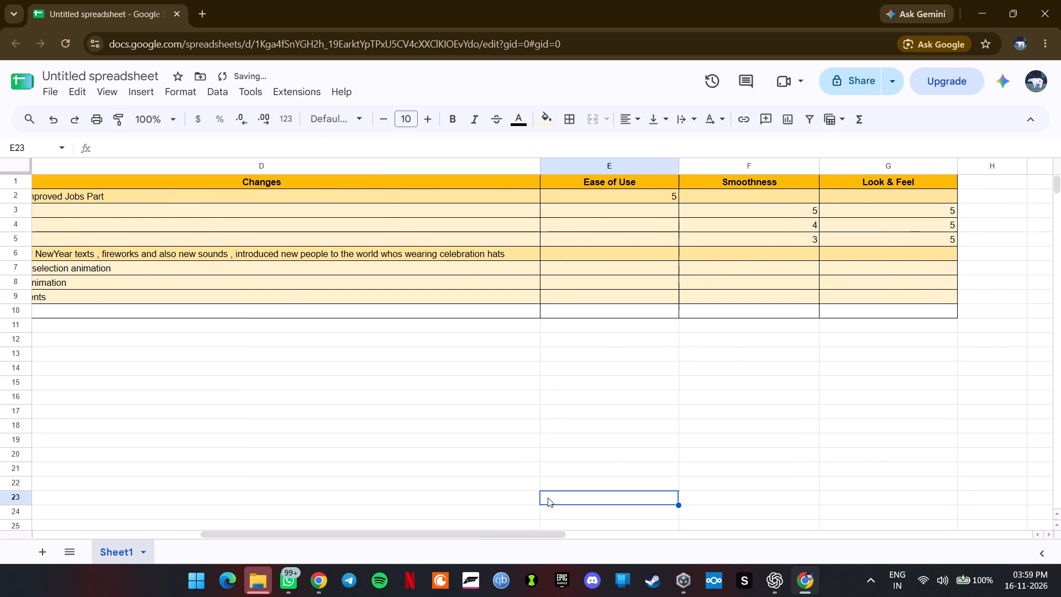
{"action": "left_click", "coordinate": [631, 265]}
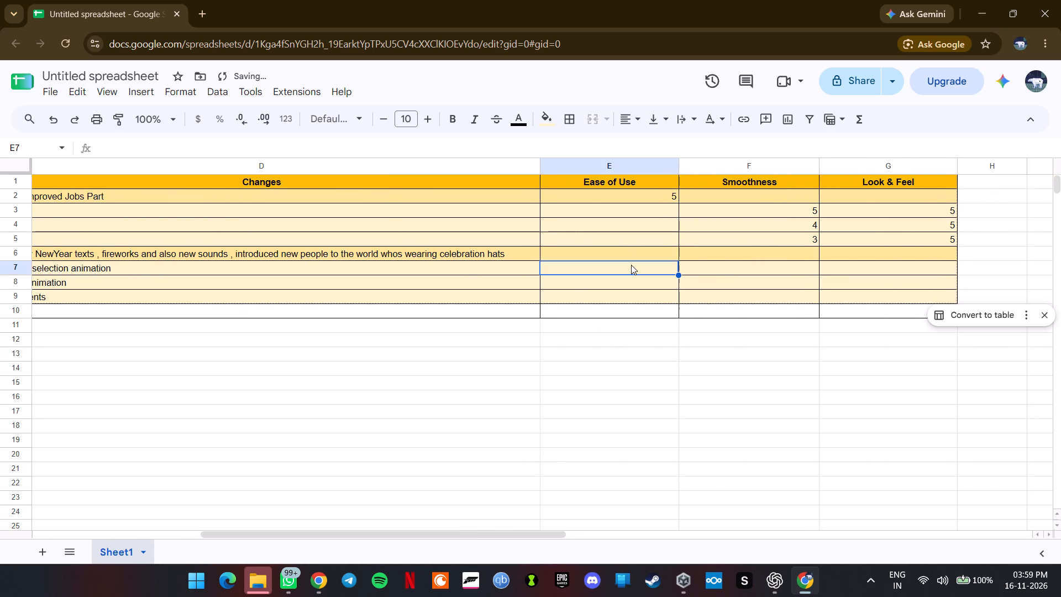
Append "(little distrating)" to the "More elements" Changes entry in D9.
{"action": "left_click", "coordinate": [129, 294]}
{"action": "double_click", "coordinate": [129, 294]}
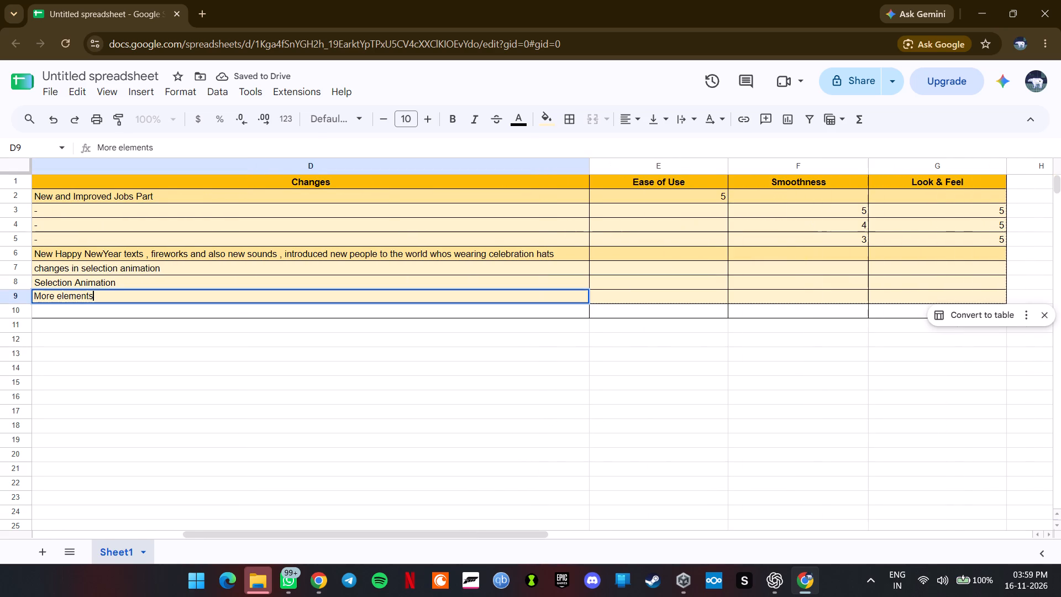
{"action": "type", "text": "()"}
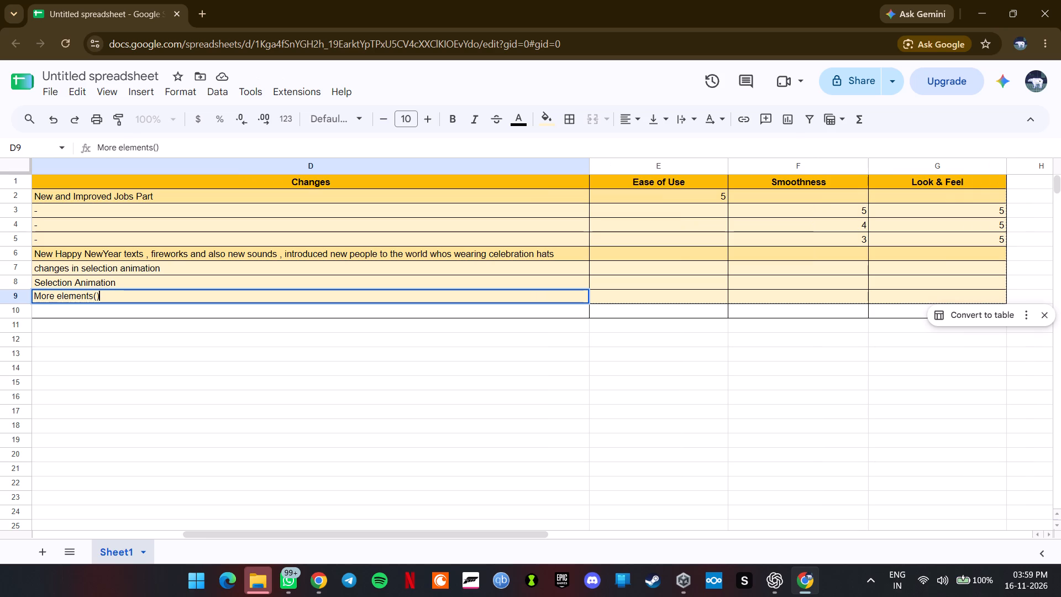
{"action": "key", "text": "Left"}
{"action": "type", "text": "little"}
{"action": "key", "text": "space"}
{"action": "type", "text": "distrating"}
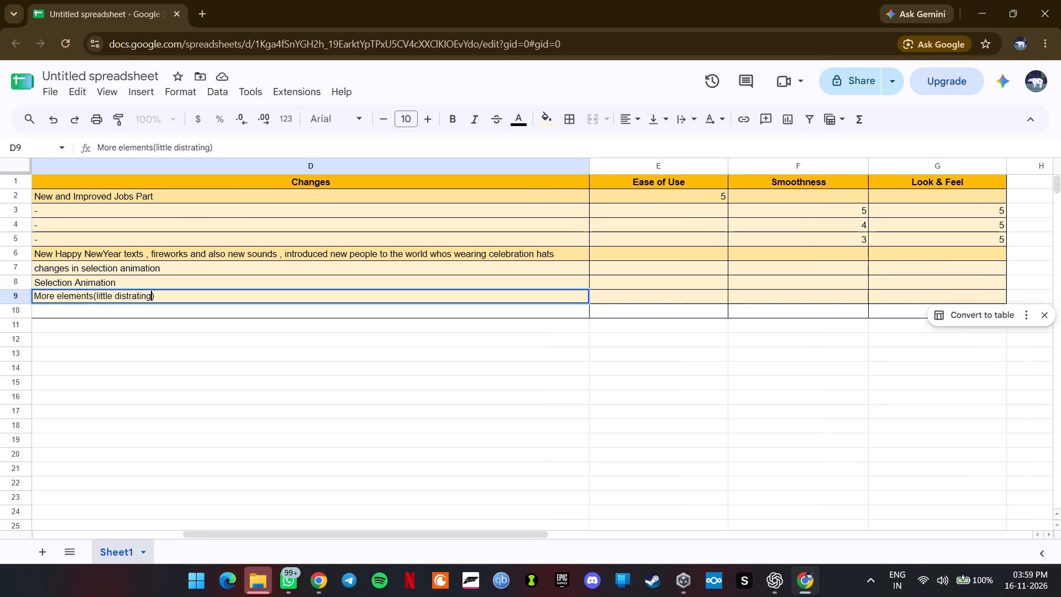
{"action": "left_click", "coordinate": [426, 338]}
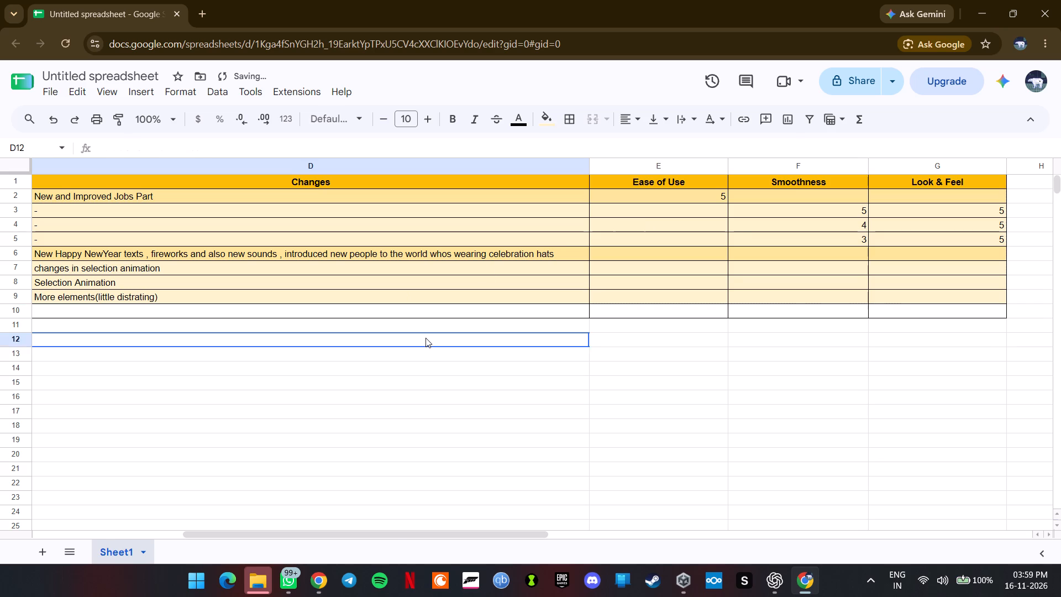
Fill the empty brackets in A6 so the phase label reads "Phase 2 (New Year)".
{"action": "left_click_drag", "start_coordinate": [533, 535], "coordinate": [204, 547]}
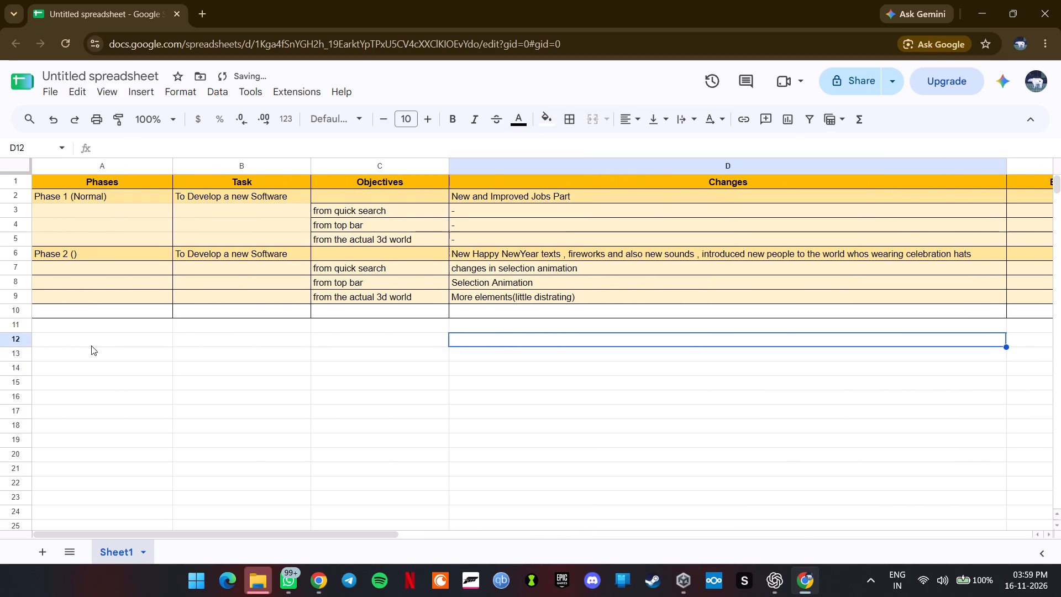
{"action": "left_click", "coordinate": [73, 258]}
{"action": "left_click", "coordinate": [74, 249]}
{"action": "double_click", "coordinate": [73, 255]}
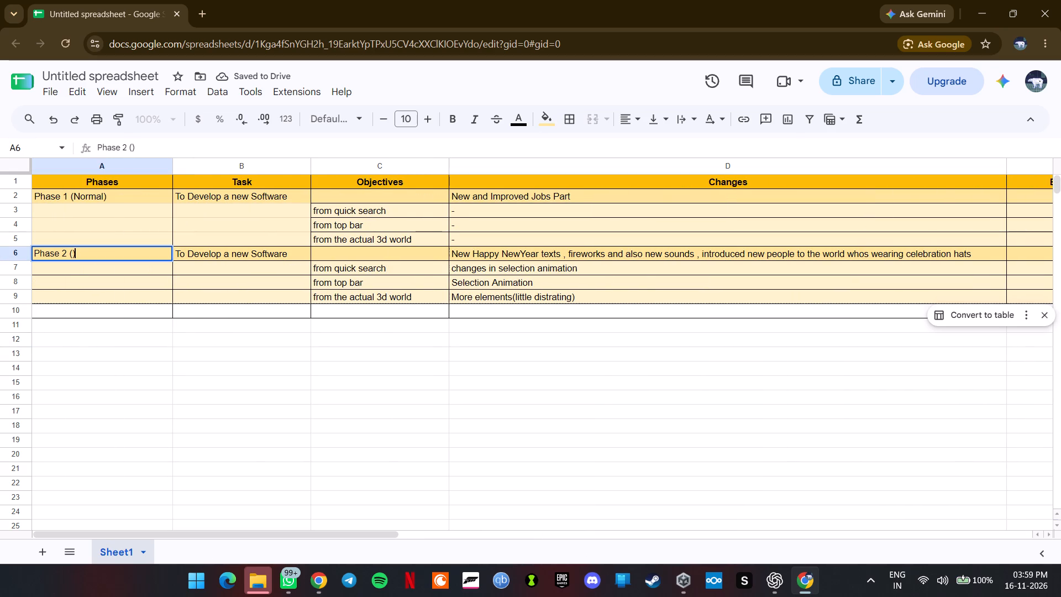
{"action": "left_click", "coordinate": [72, 256]}
{"action": "type", "text": "New"}
{"action": "key", "text": "space"}
{"action": "type", "text": "Year"}
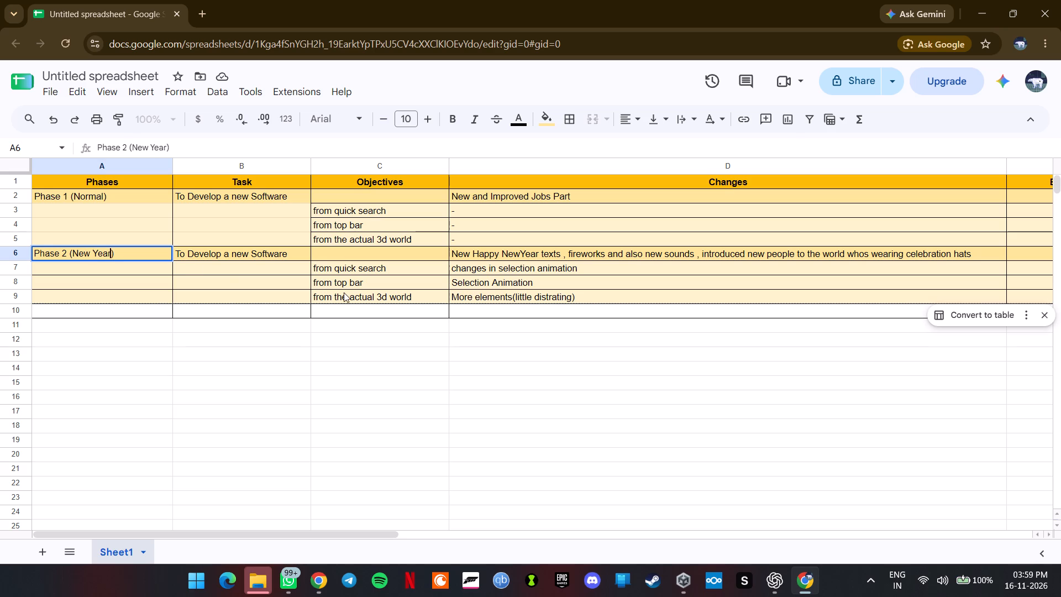
{"action": "left_click", "coordinate": [380, 357]}
Enter an Ease of Use rating of 5 for Phase 2 in E6.
{"action": "left_click_drag", "start_coordinate": [392, 534], "coordinate": [539, 539]}
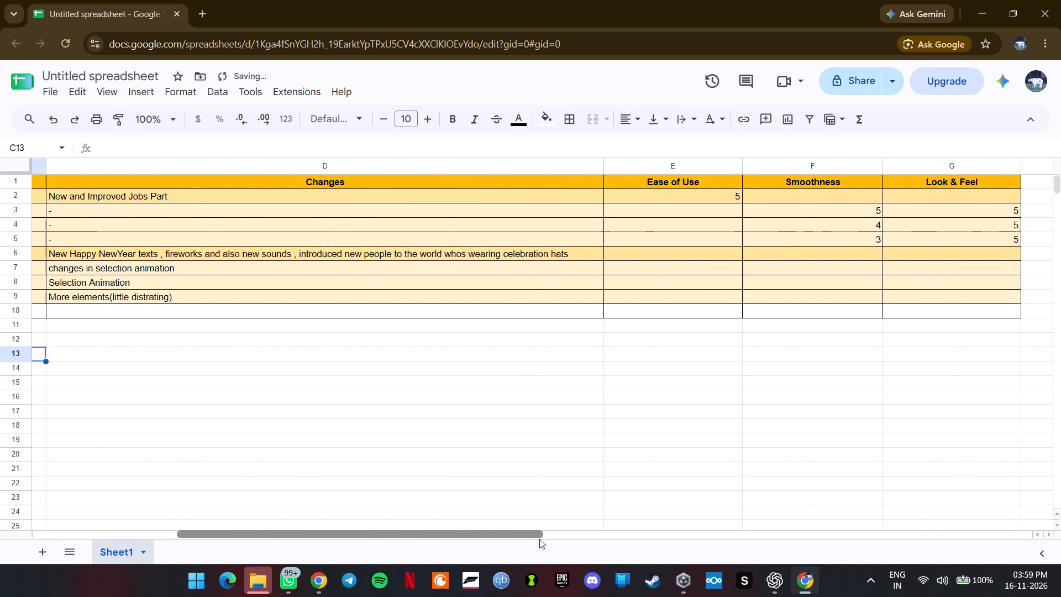
{"action": "left_click_drag", "start_coordinate": [539, 539], "coordinate": [619, 536]}
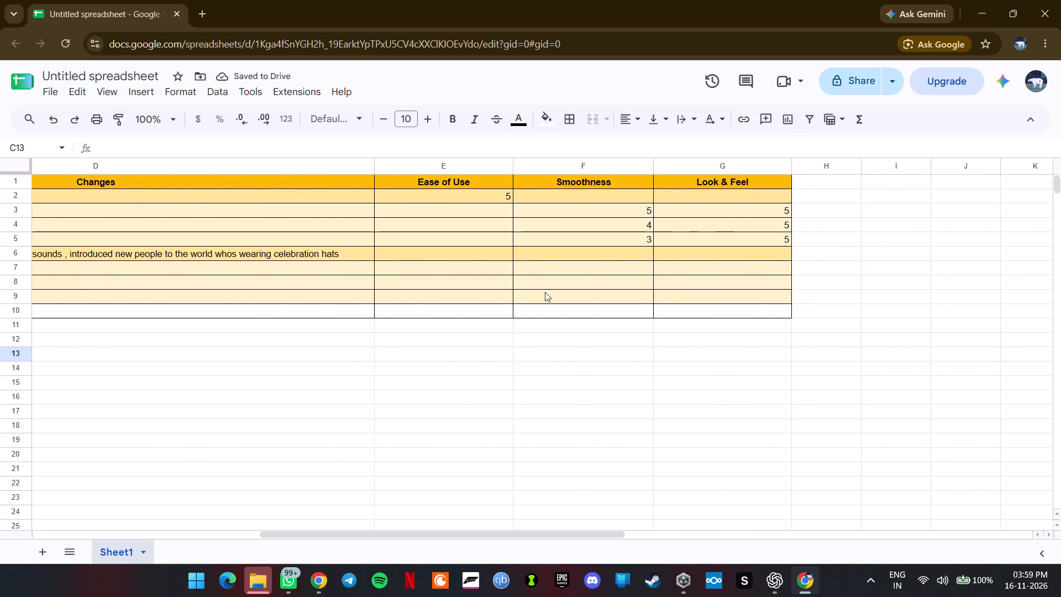
{"action": "left_click_drag", "start_coordinate": [519, 532], "coordinate": [456, 531]}
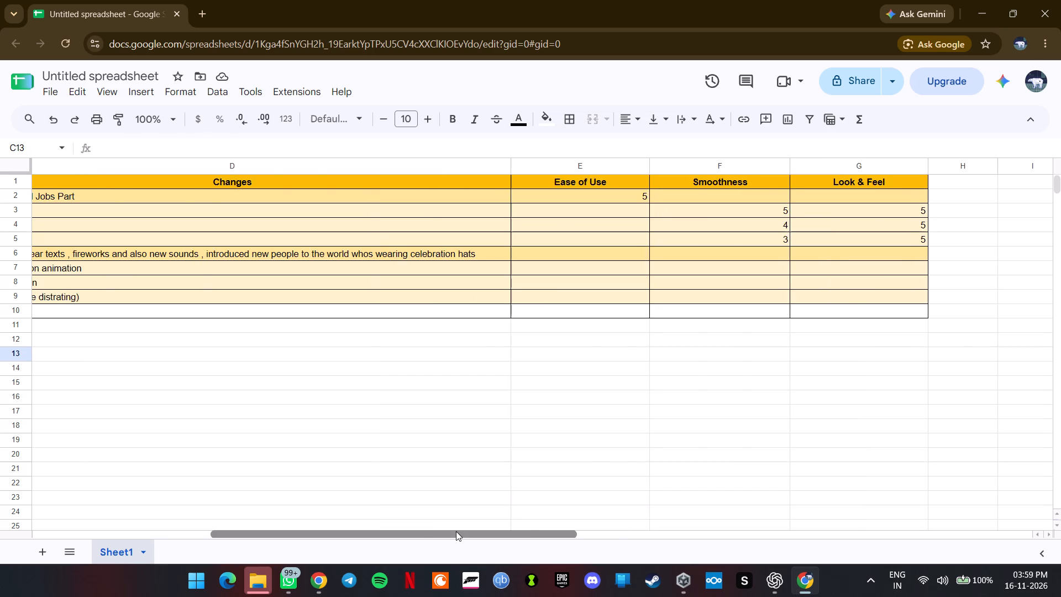
{"action": "left_click_drag", "start_coordinate": [456, 531], "coordinate": [471, 527]}
{"action": "left_click", "coordinate": [620, 251]}
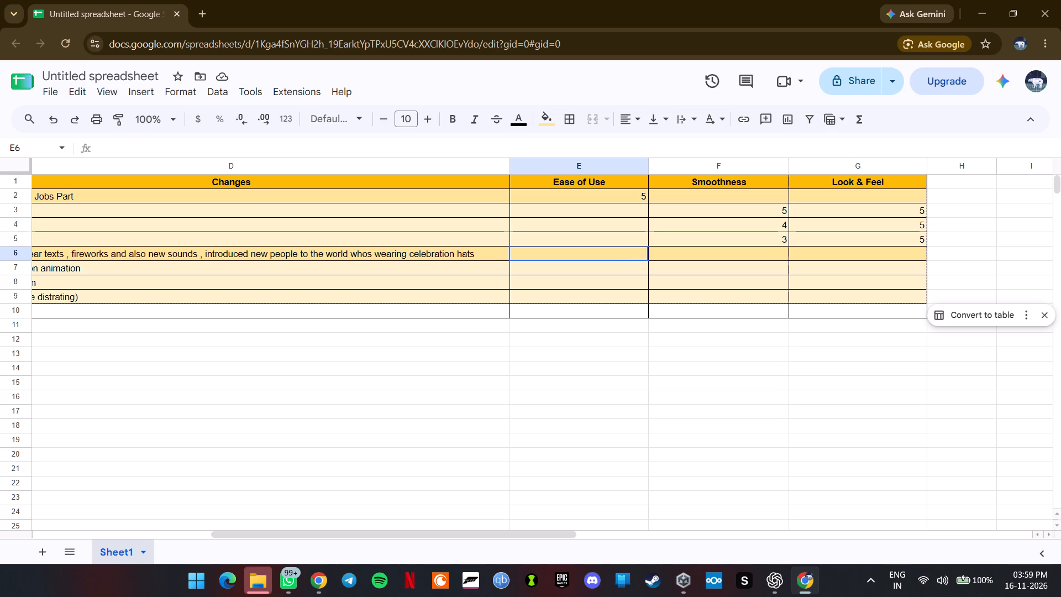
{"action": "key", "text": "5"}
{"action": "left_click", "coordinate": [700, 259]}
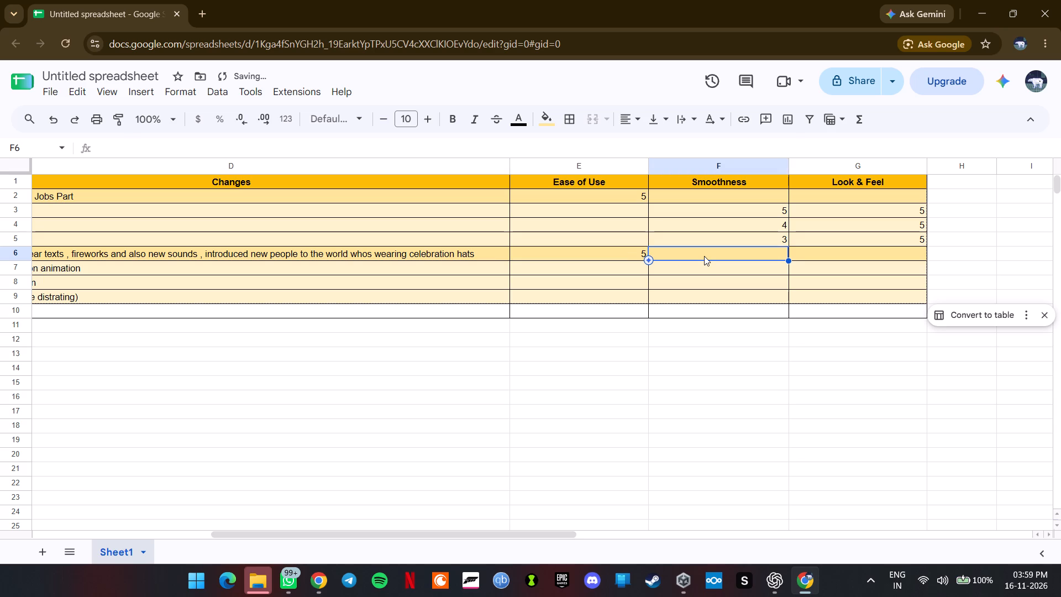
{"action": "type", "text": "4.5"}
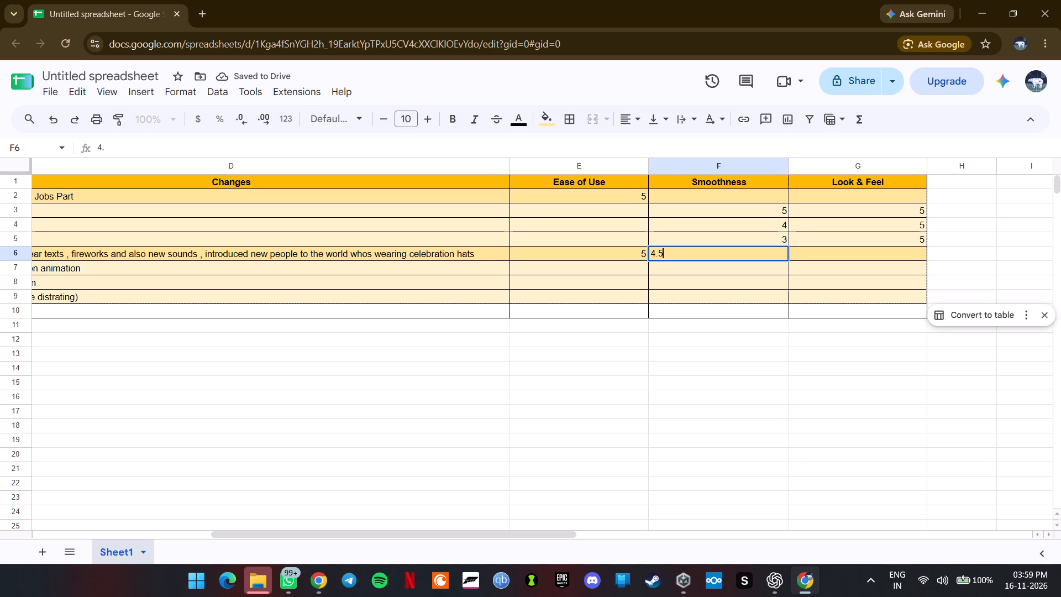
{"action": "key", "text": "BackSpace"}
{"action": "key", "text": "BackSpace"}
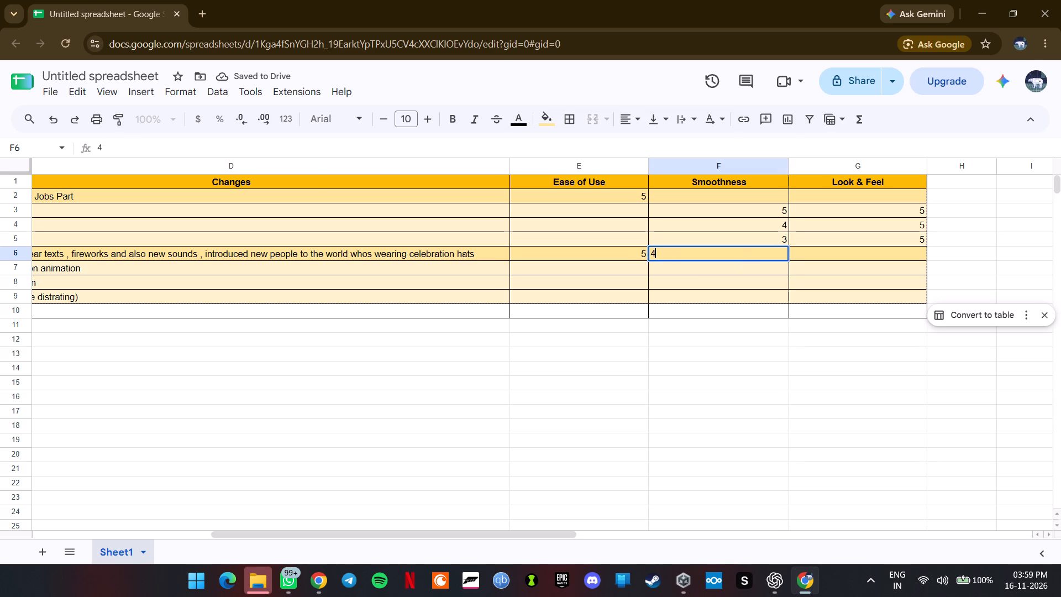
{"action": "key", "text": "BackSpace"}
Enter Phase 2 Smoothness ratings of 5 for quick search, 4 for top bar and 3 for the actual 3d world.
{"action": "left_click", "coordinate": [740, 269]}
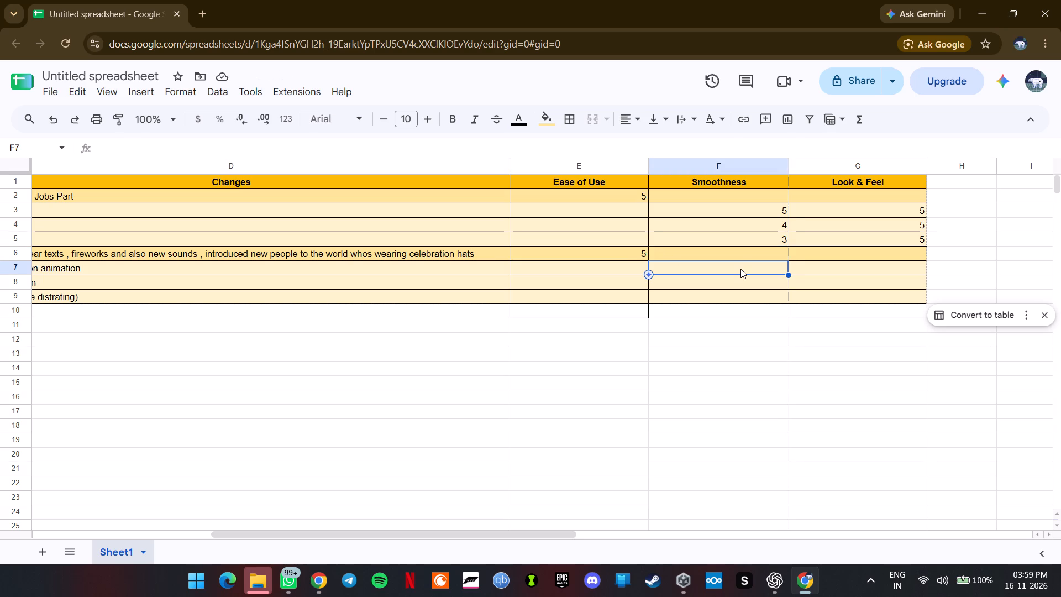
{"action": "key", "text": "5"}
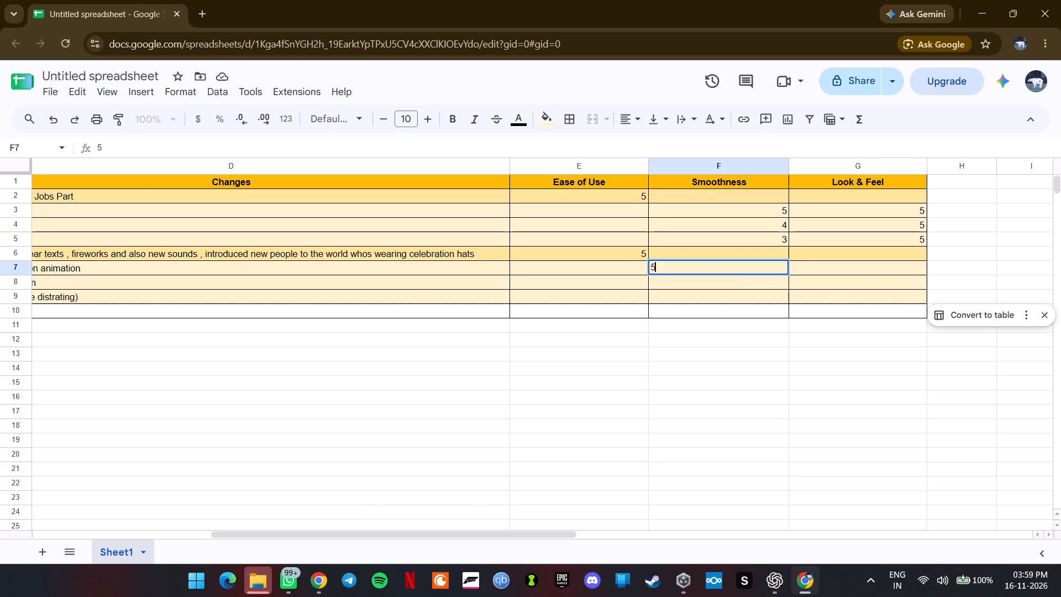
{"action": "left_click", "coordinate": [739, 282]}
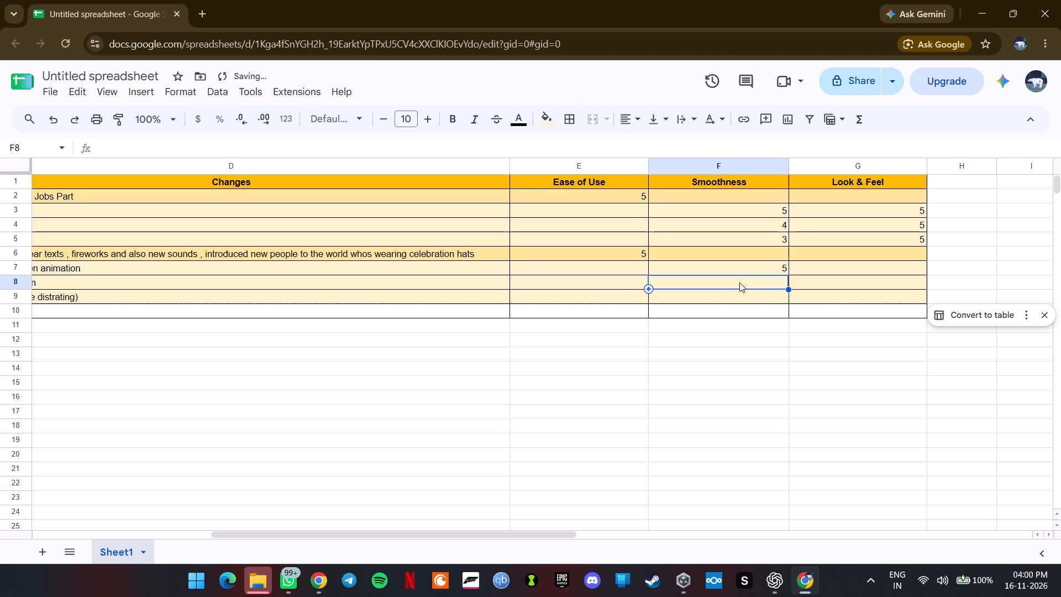
{"action": "key", "text": "4"}
{"action": "left_click", "coordinate": [742, 295]}
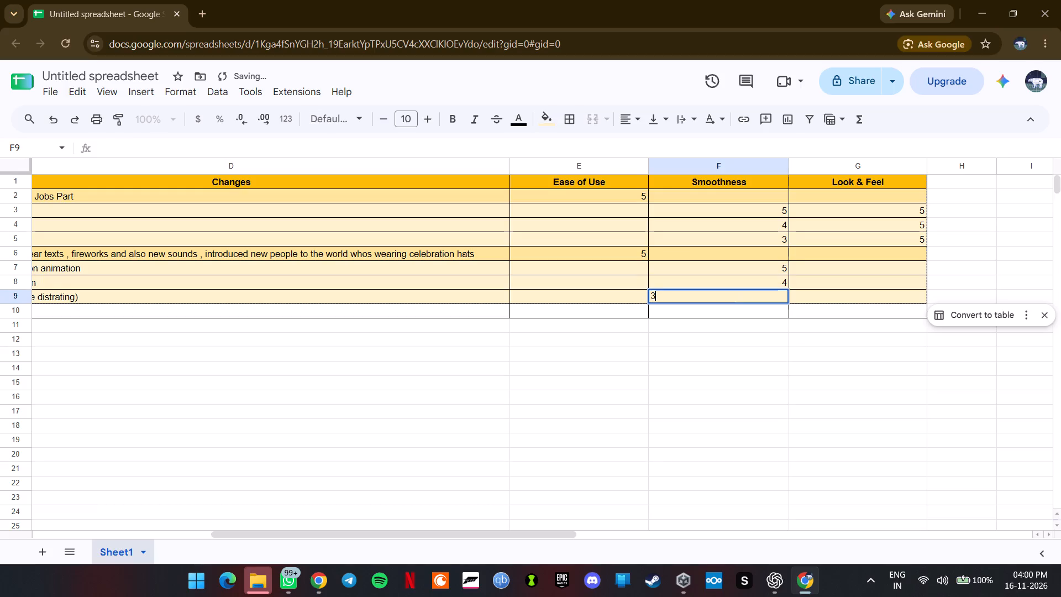
{"action": "key", "text": "3"}
{"action": "key", "text": "period"}
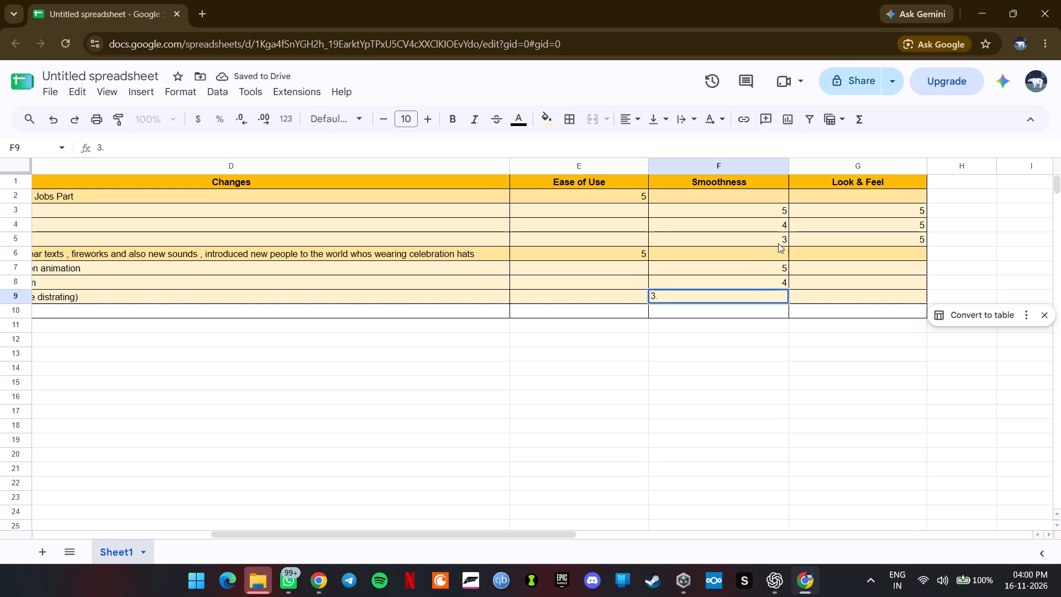
Set the Phase 1 Smoothness rating for the actual 3d world in F5 to 4.
{"action": "left_click", "coordinate": [777, 243]}
{"action": "key", "text": "4"}
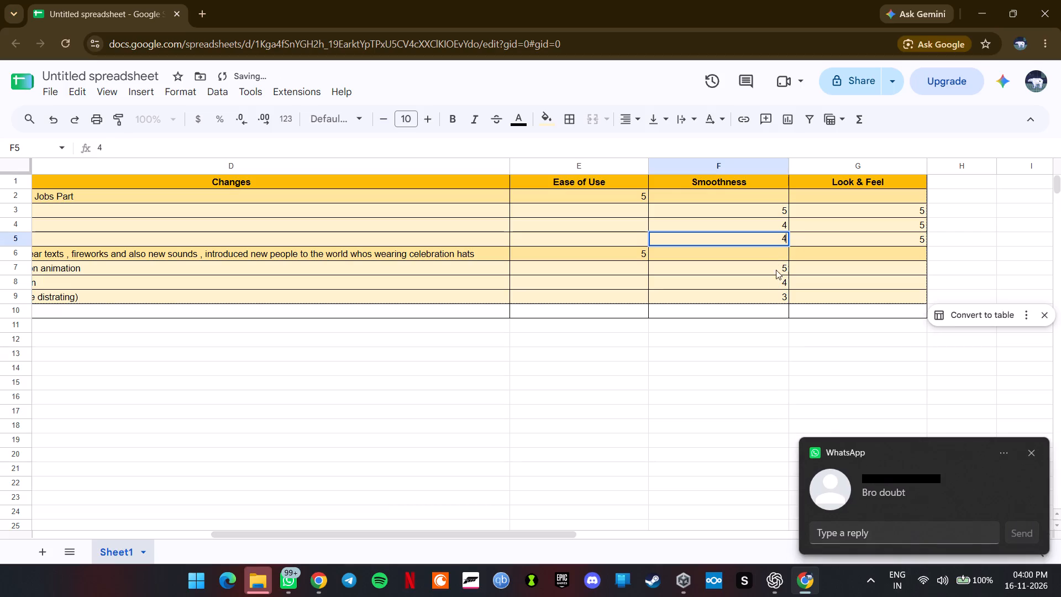
Set the Phase 2 Smoothness rating for the actual 3d world in F9 to 3.5.
{"action": "left_click", "coordinate": [767, 299]}
{"action": "type", "text": "3."}
{"action": "key", "text": "5"}
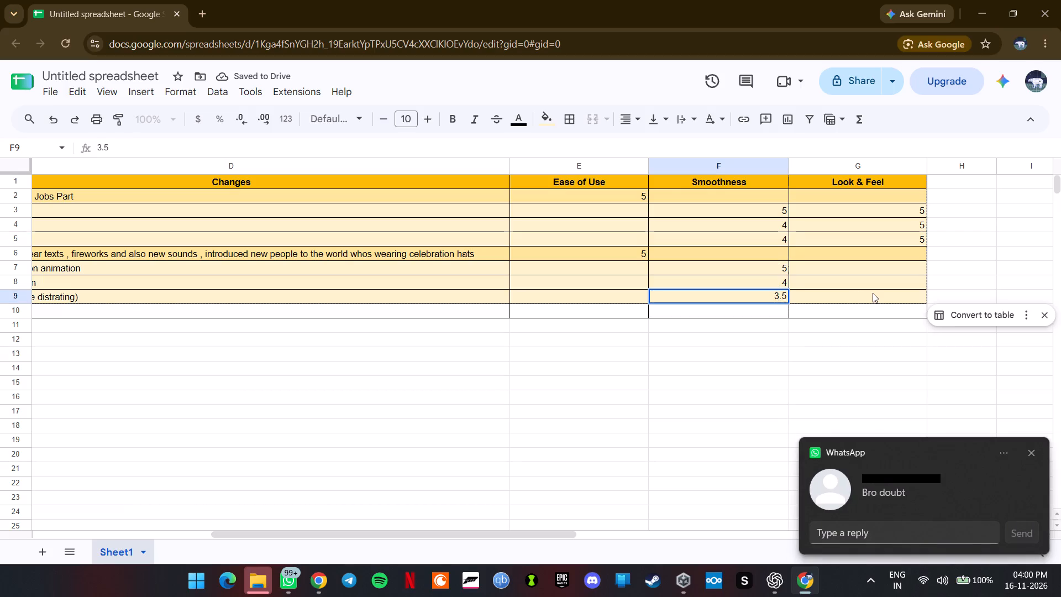
{"action": "left_click", "coordinate": [873, 293]}
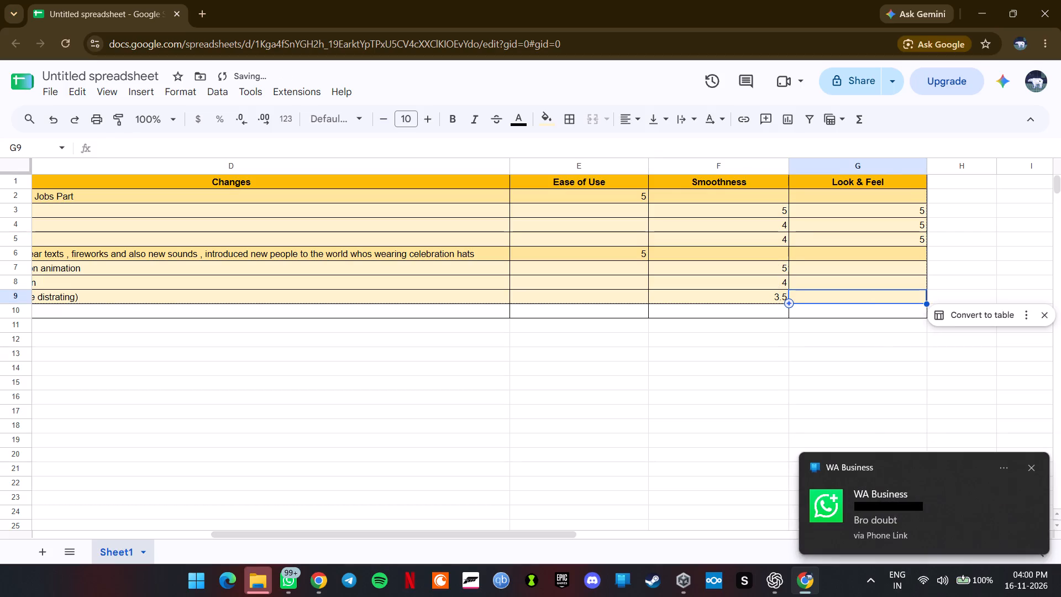
Enter a Look & Feel rating of 5 for each of the three Phase 2 objectives in G7 to G9.
{"action": "left_click", "coordinate": [880, 265]}
{"action": "key", "text": "5"}
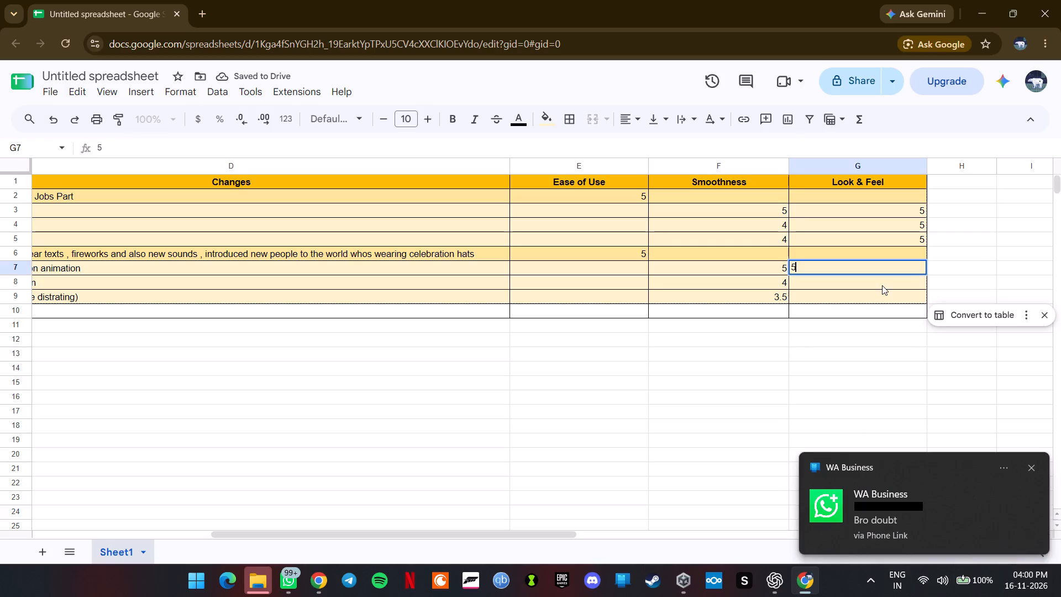
{"action": "left_click", "coordinate": [882, 285]}
{"action": "key", "text": "5"}
{"action": "left_click", "coordinate": [875, 298]}
{"action": "key", "text": "5"}
{"action": "left_click", "coordinate": [875, 298]}
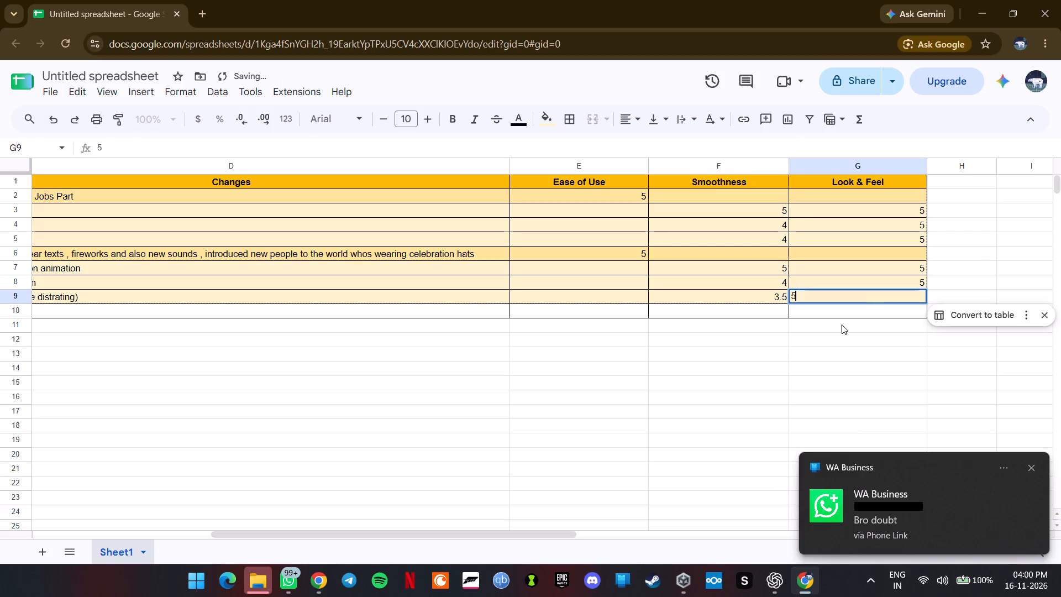
{"action": "left_click", "coordinate": [839, 328]}
Dismiss the incoming message notification.
{"action": "left_click", "coordinate": [1032, 469]}
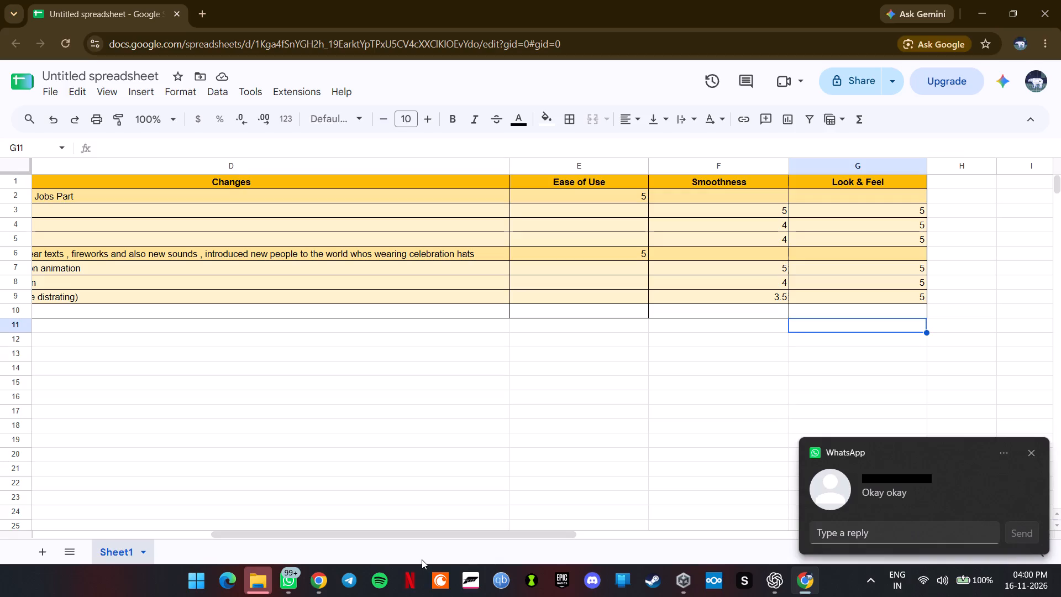
Switch to the emergio.in site, close the Hire details and view the New Year world in Day mode.
{"action": "left_click", "coordinate": [313, 579]}
{"action": "scroll", "coordinate": [364, 203], "scroll_direction": "down", "scroll_amount": 7}
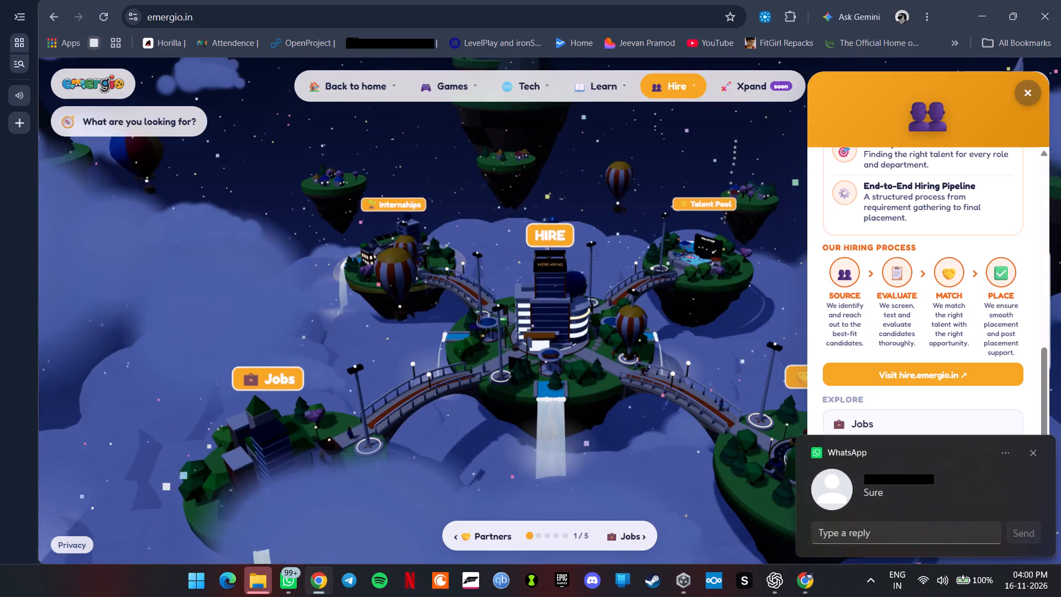
{"action": "left_click", "coordinate": [1035, 95]}
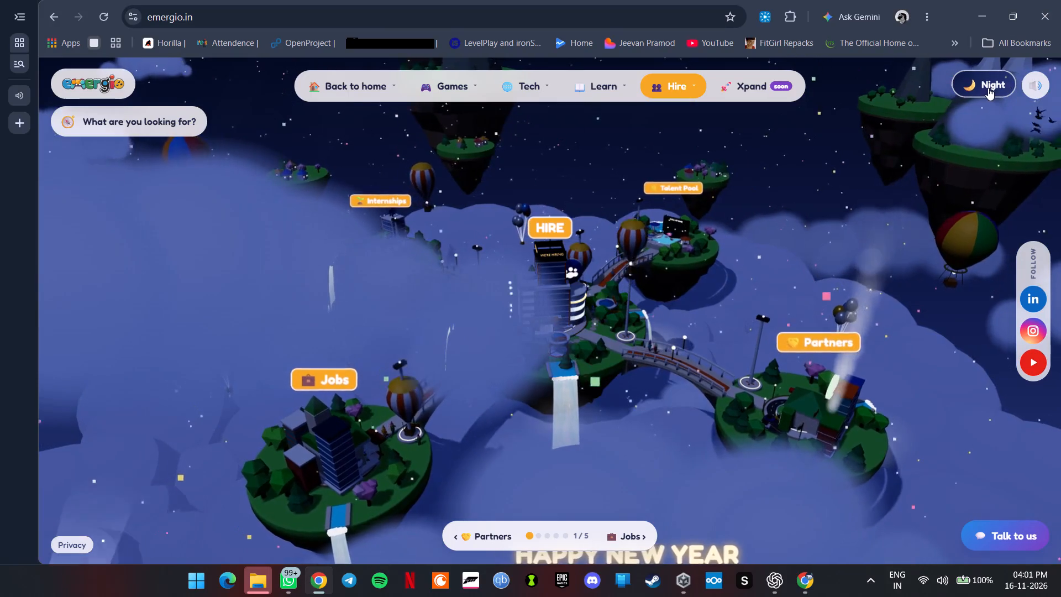
{"action": "left_click", "coordinate": [988, 88]}
{"action": "scroll", "coordinate": [274, 97], "scroll_direction": "down", "scroll_amount": 12}
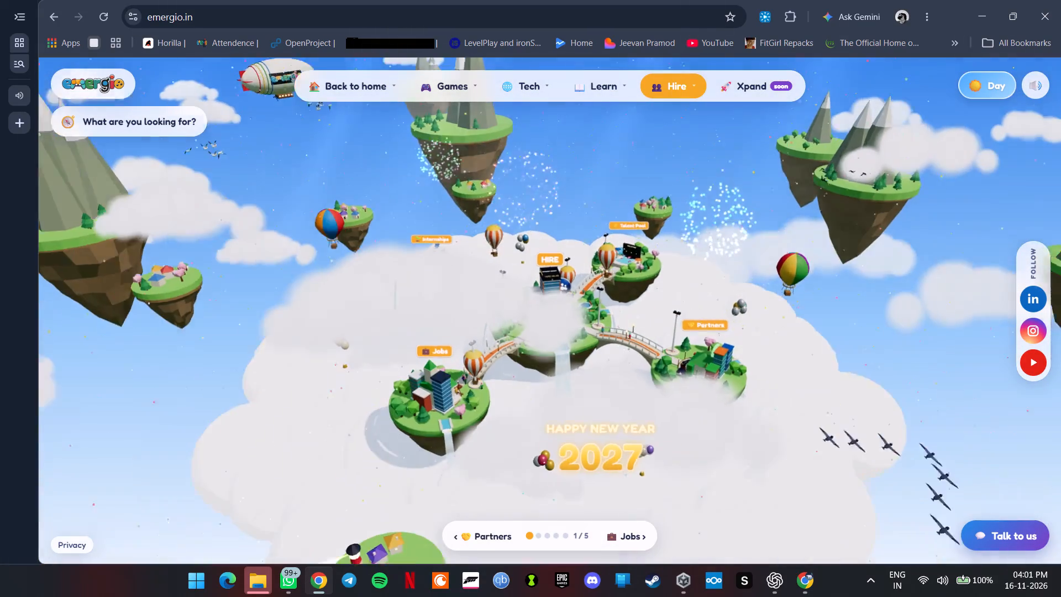
Reload emergio.in and dismiss the Republic Day greeting.
{"action": "left_click", "coordinate": [114, 14]}
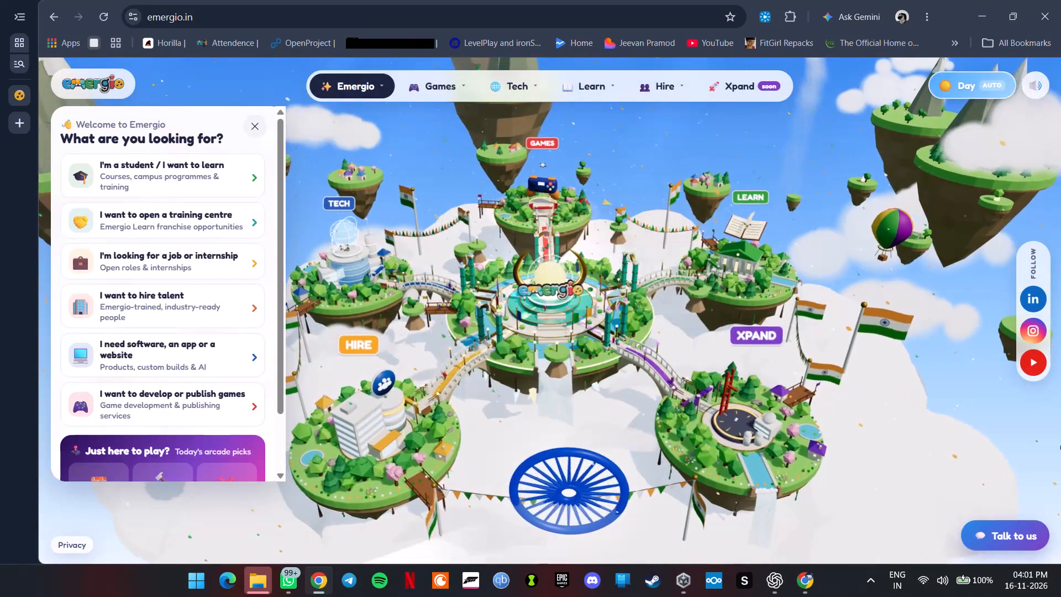
{"action": "right_click_drag", "start_coordinate": [934, 444], "coordinate": [933, 364]}
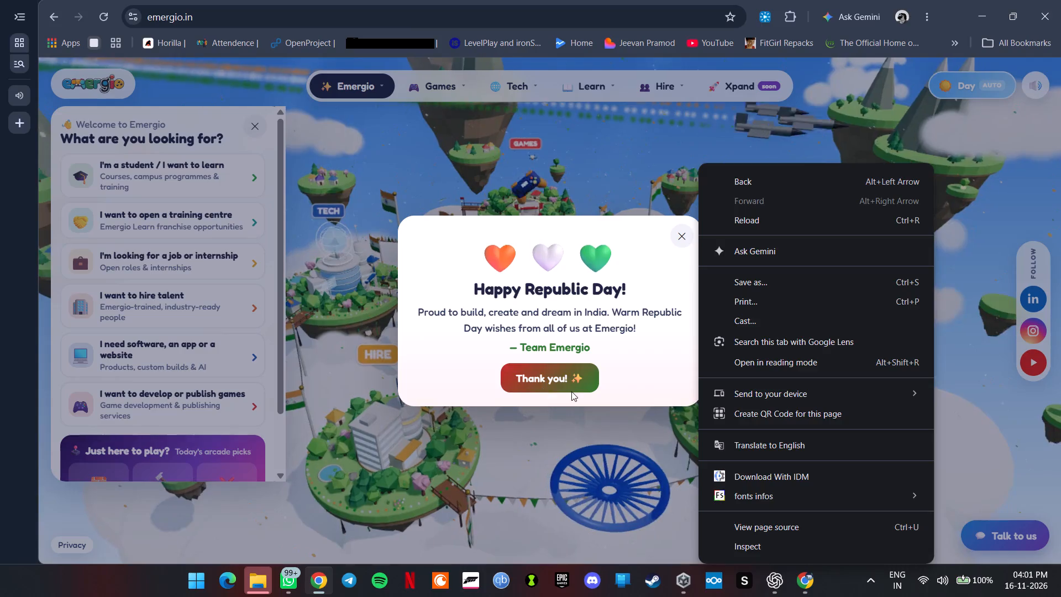
{"action": "left_click", "coordinate": [571, 392]}
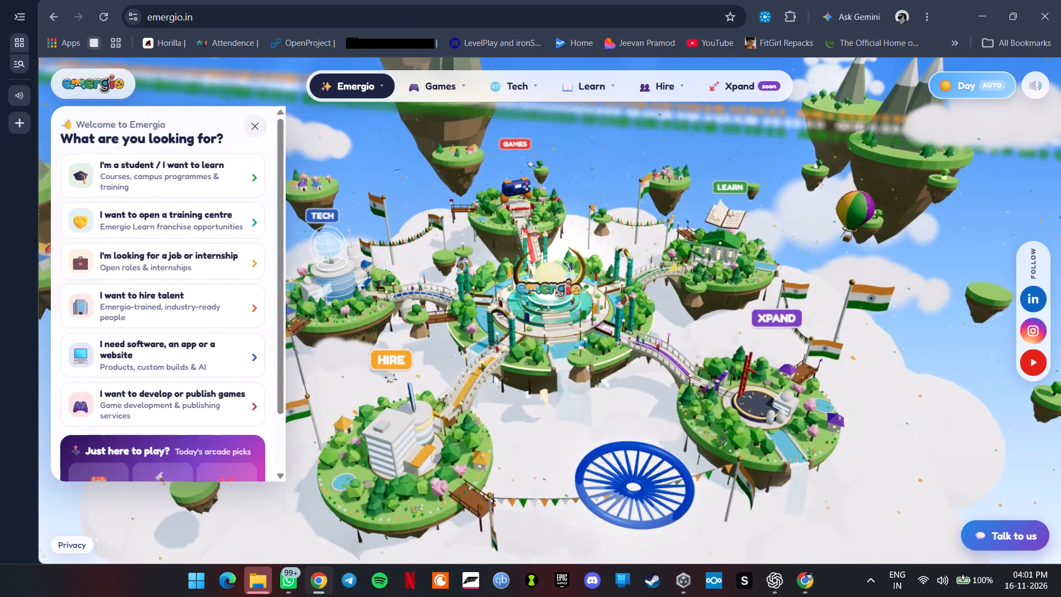
Examine the Republic Day 3D world on emergio.in, from the overall islands to the central Emergio plaza and its walking characters.
{"action": "scroll", "coordinate": [121, 272], "scroll_direction": "down", "scroll_amount": 2}
{"action": "scroll", "coordinate": [121, 272], "scroll_direction": "up", "scroll_amount": 3}
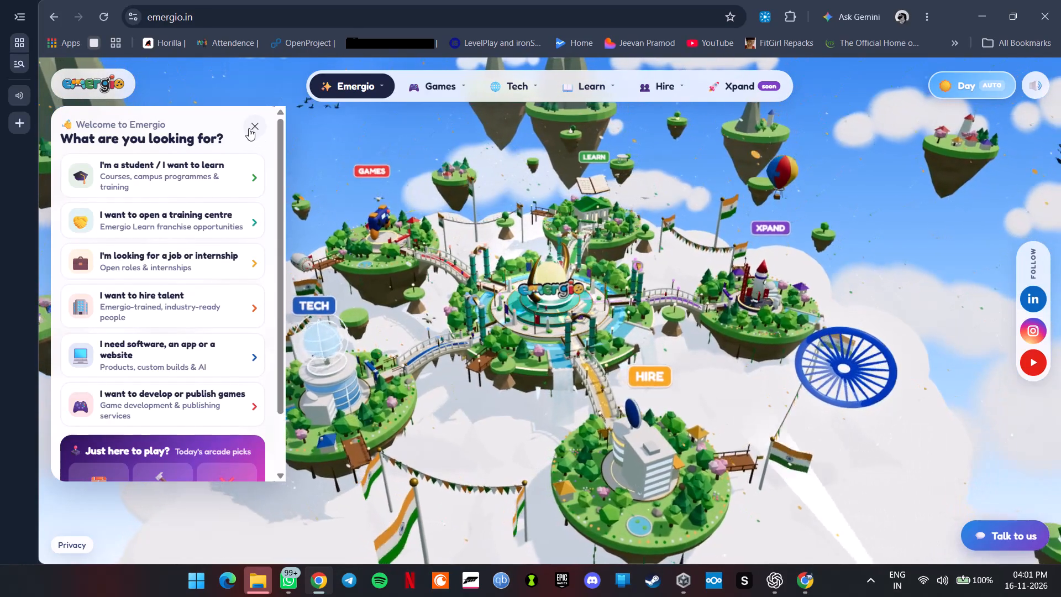
{"action": "scroll", "coordinate": [521, 355], "scroll_direction": "up", "scroll_amount": 13}
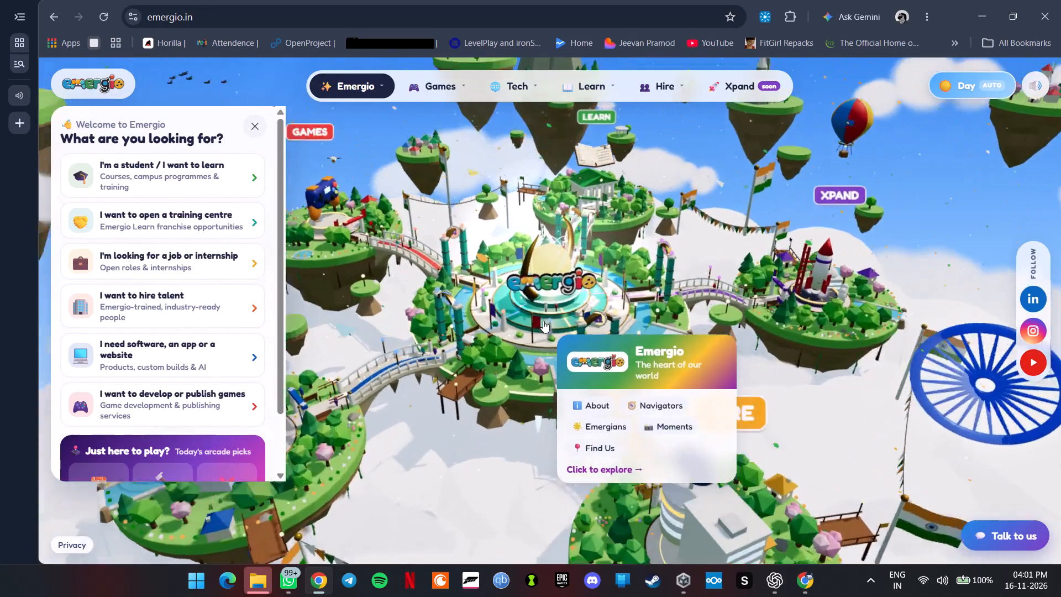
{"action": "scroll", "coordinate": [654, 306], "scroll_direction": "up", "scroll_amount": 17}
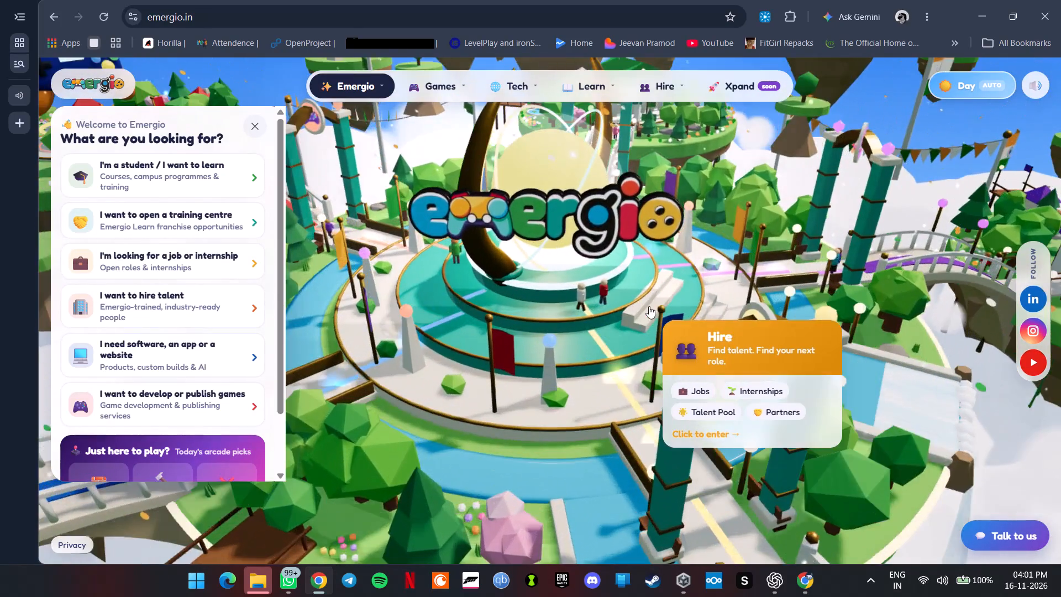
{"action": "scroll", "coordinate": [648, 307], "scroll_direction": "up", "scroll_amount": 13}
{"action": "scroll", "coordinate": [480, 292], "scroll_direction": "up", "scroll_amount": 2}
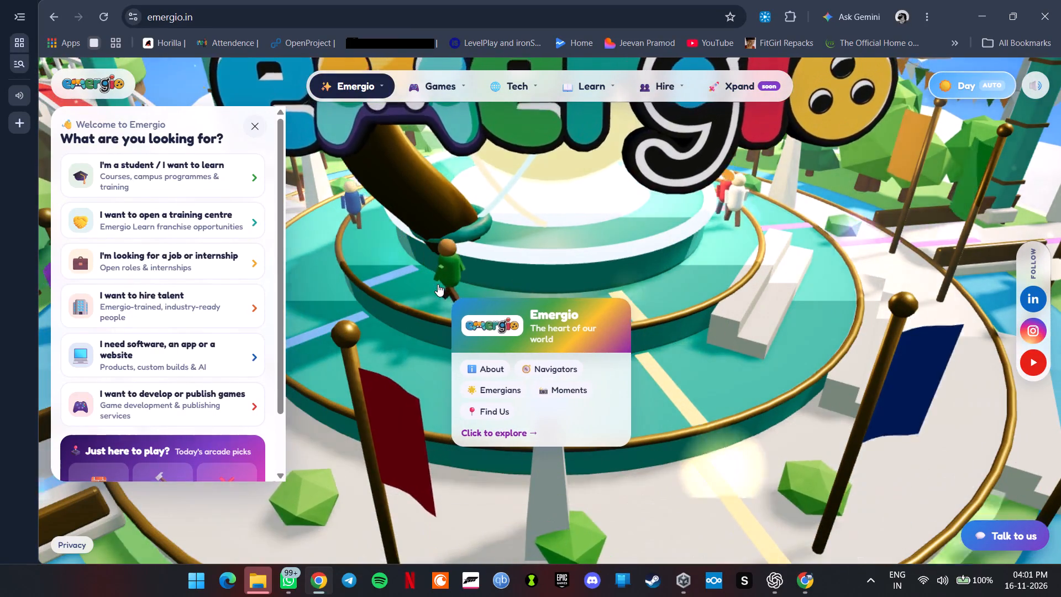
{"action": "scroll", "coordinate": [438, 284], "scroll_direction": "down", "scroll_amount": 17}
{"action": "scroll", "coordinate": [438, 284], "scroll_direction": "down", "scroll_amount": 4}
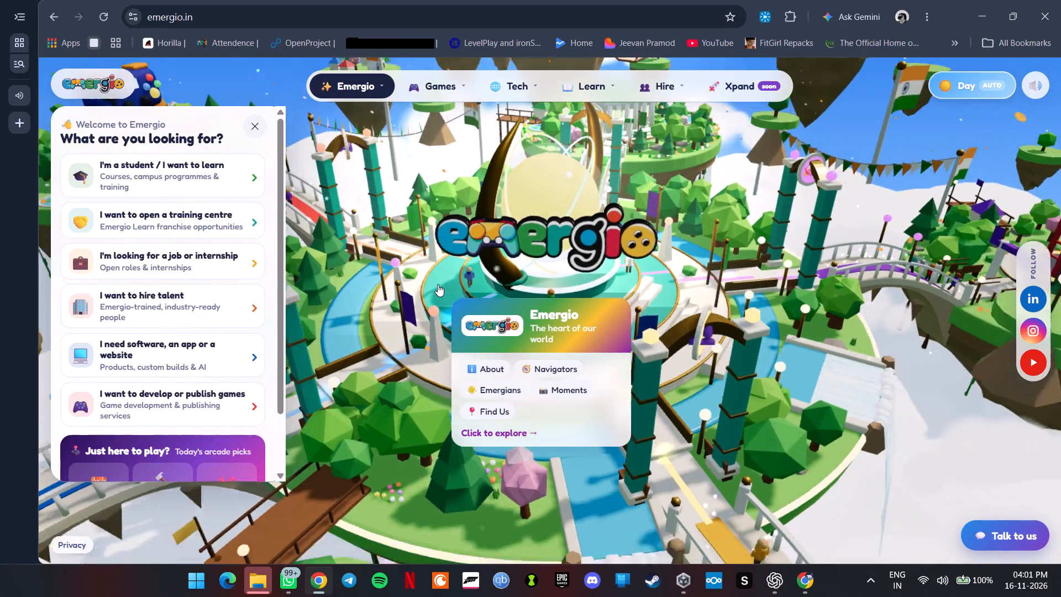
{"action": "scroll", "coordinate": [438, 284], "scroll_direction": "down", "scroll_amount": 1}
{"action": "scroll", "coordinate": [593, 309], "scroll_direction": "up", "scroll_amount": 3}
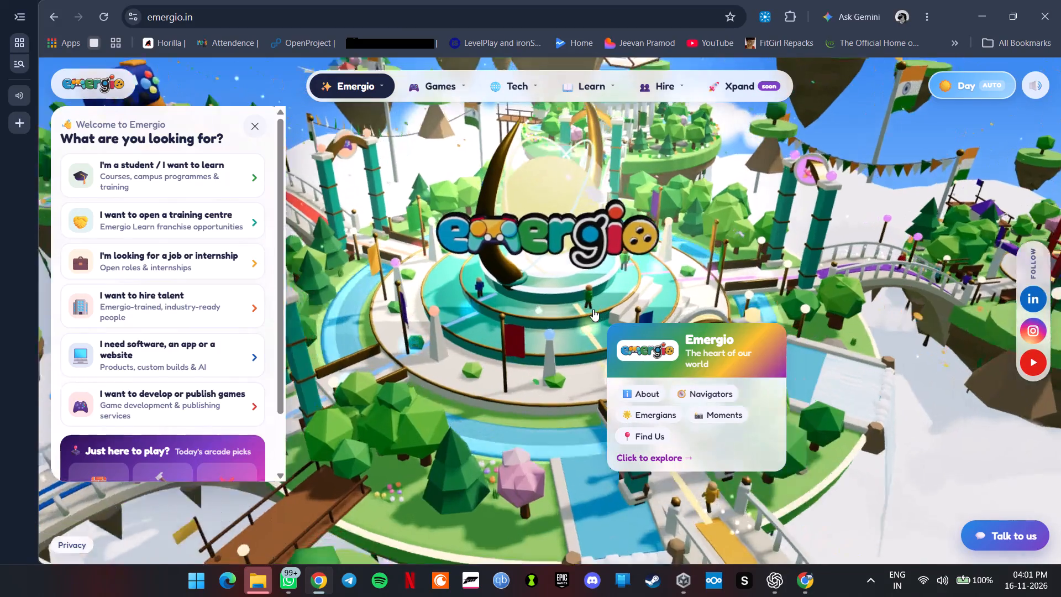
{"action": "scroll", "coordinate": [593, 309], "scroll_direction": "up", "scroll_amount": 12}
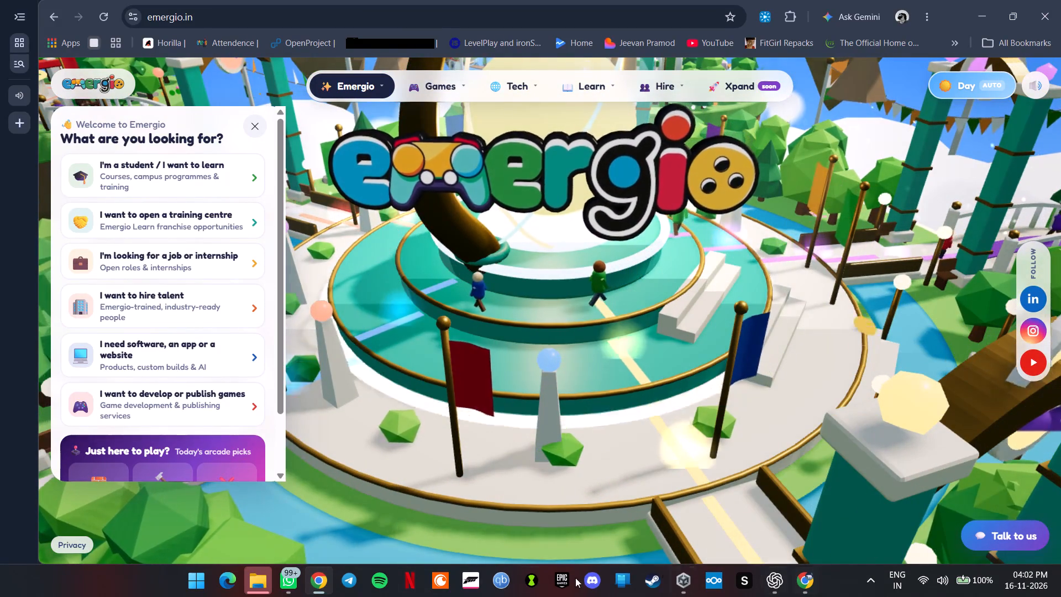
Switch back to the review spreadsheet and enter the header Feedback in H1.
{"action": "left_click", "coordinate": [316, 585]}
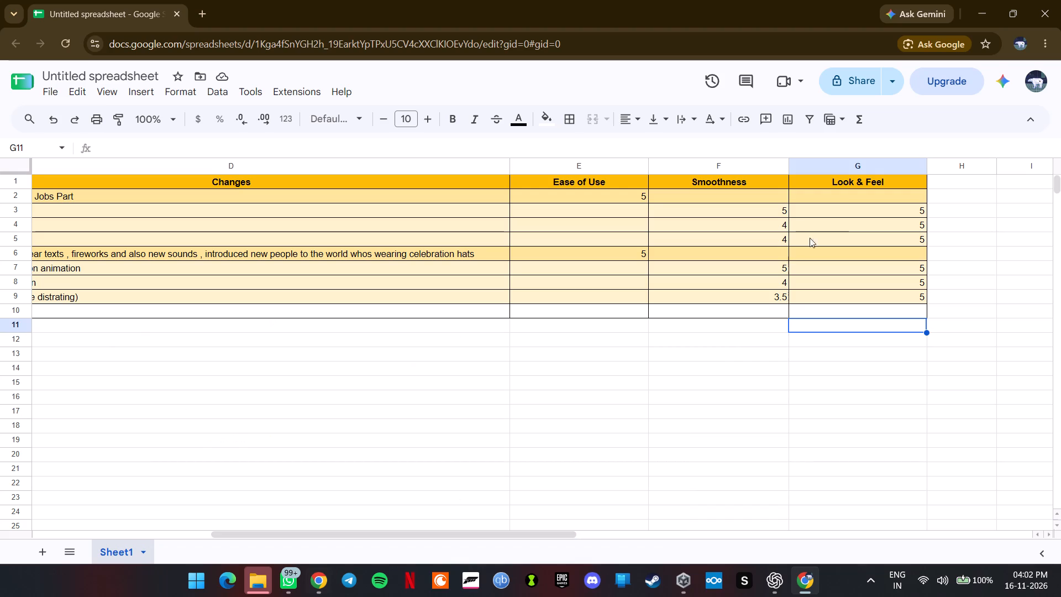
{"action": "scroll", "coordinate": [911, 150], "scroll_direction": "down", "scroll_amount": 6}
{"action": "scroll", "coordinate": [850, 300], "scroll_direction": "up", "scroll_amount": 7}
{"action": "left_click_drag", "start_coordinate": [464, 538], "coordinate": [498, 535]}
{"action": "left_click_drag", "start_coordinate": [498, 535], "coordinate": [686, 528]}
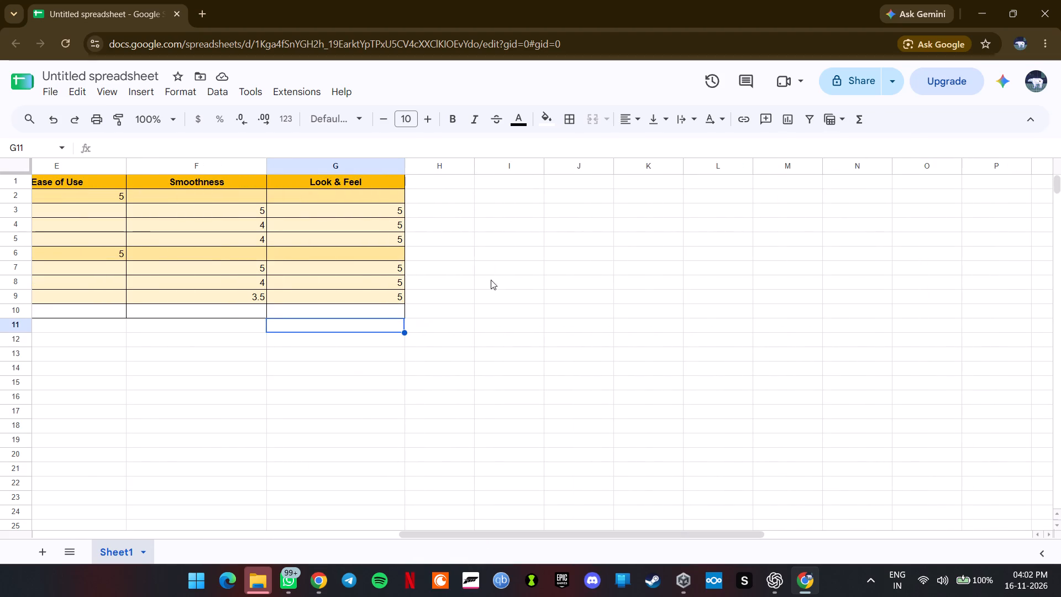
{"action": "left_click", "coordinate": [419, 190]}
{"action": "left_click", "coordinate": [423, 178]}
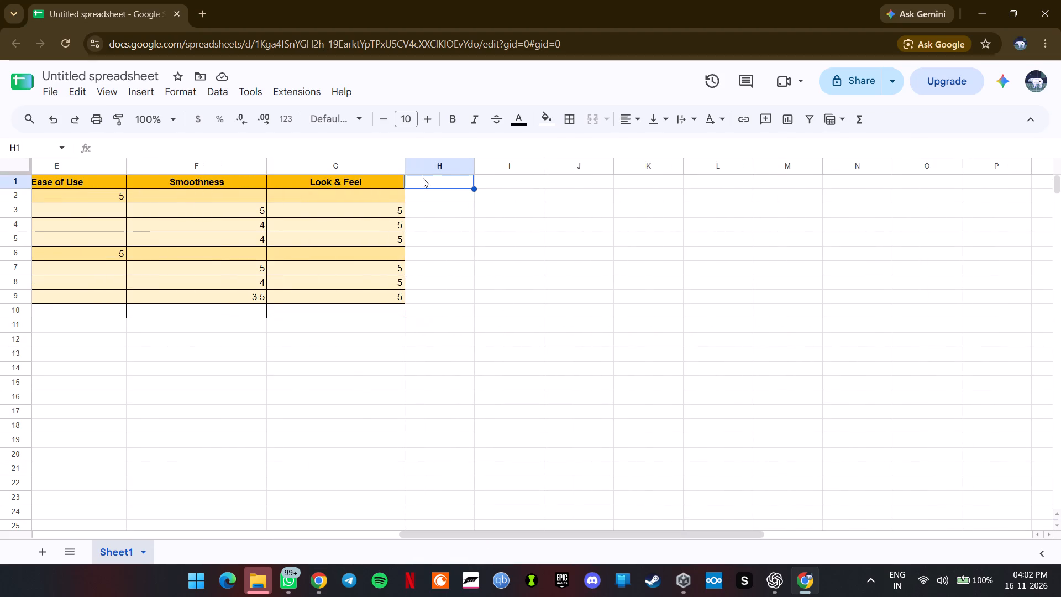
{"action": "key", "text": "shift+f"}
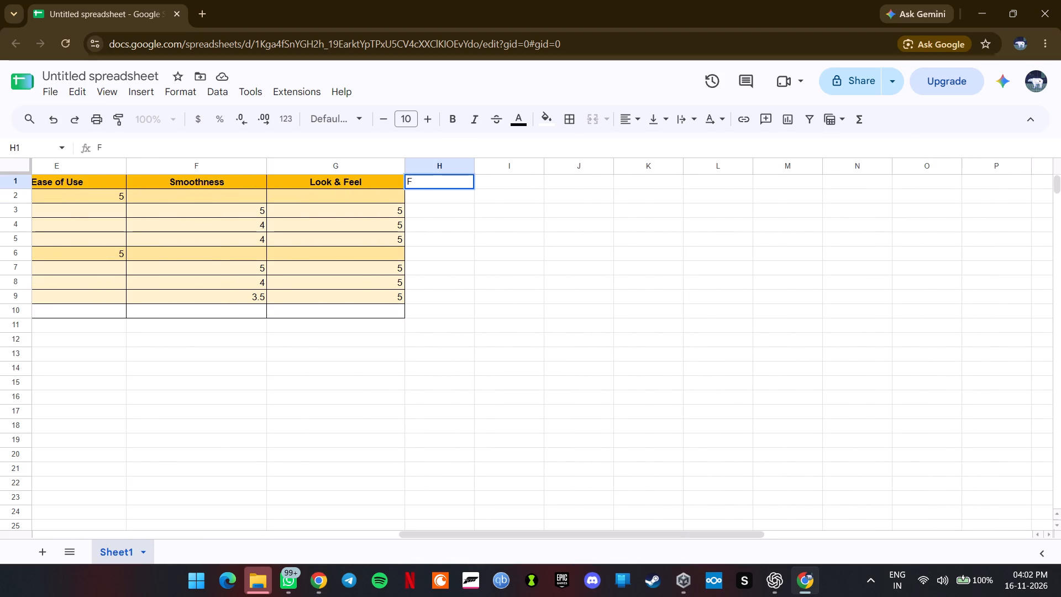
{"action": "type", "text": "eed"}
{"action": "key", "text": "space"}
{"action": "key", "text": "BackSpace"}
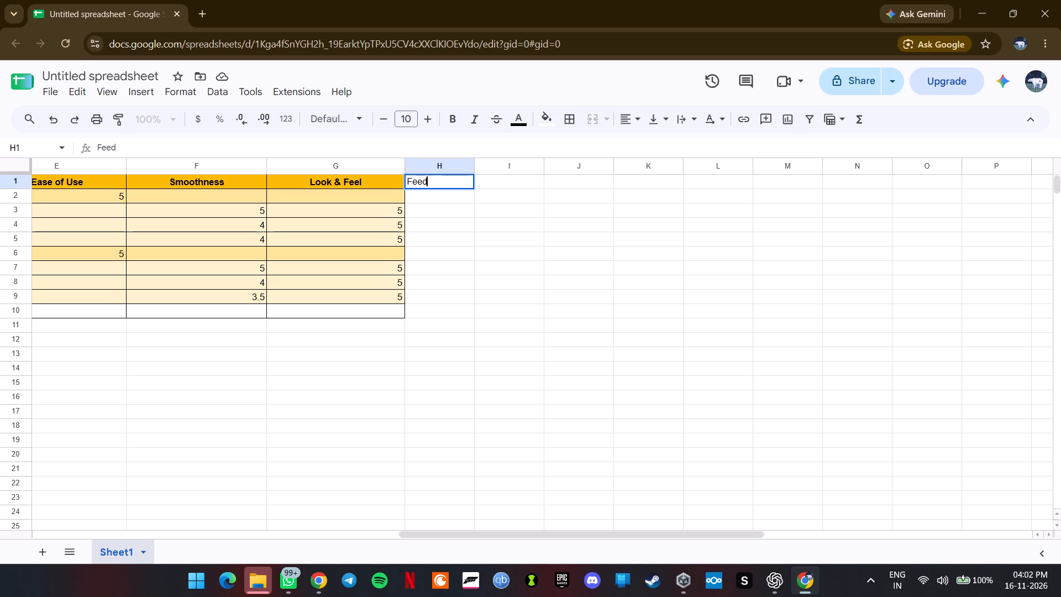
{"action": "type", "text": "back"}
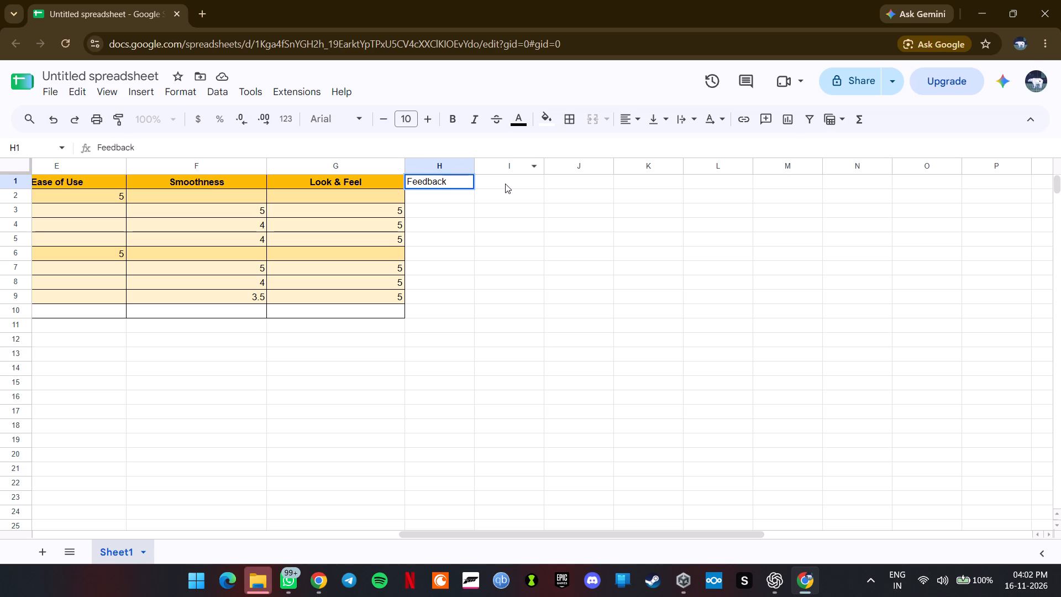
{"action": "left_click", "coordinate": [505, 184]}
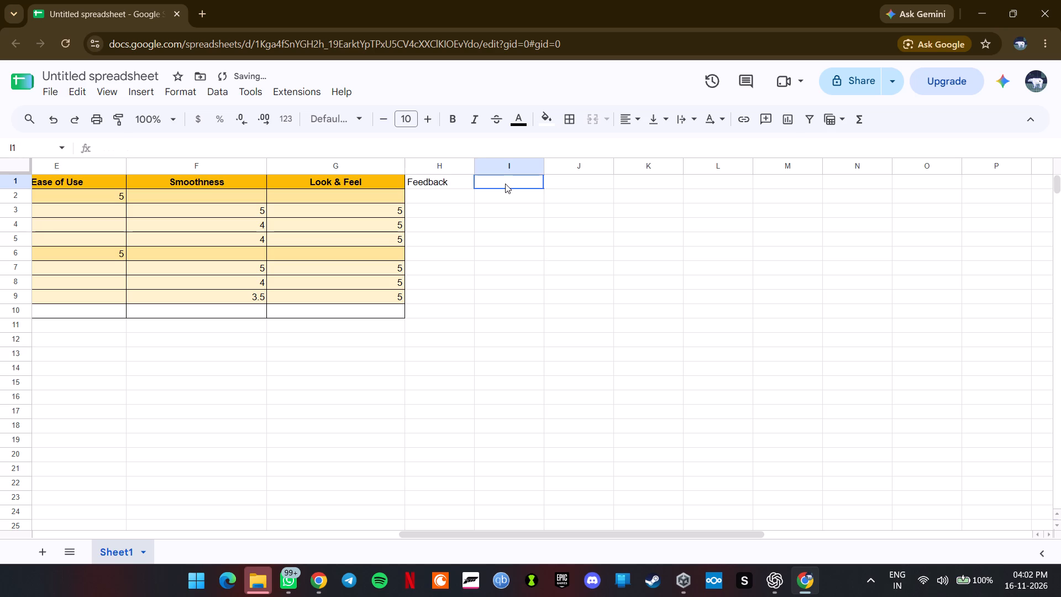
Widen column H to about the same width as the Look & Feel column.
{"action": "left_click", "coordinate": [370, 185]}
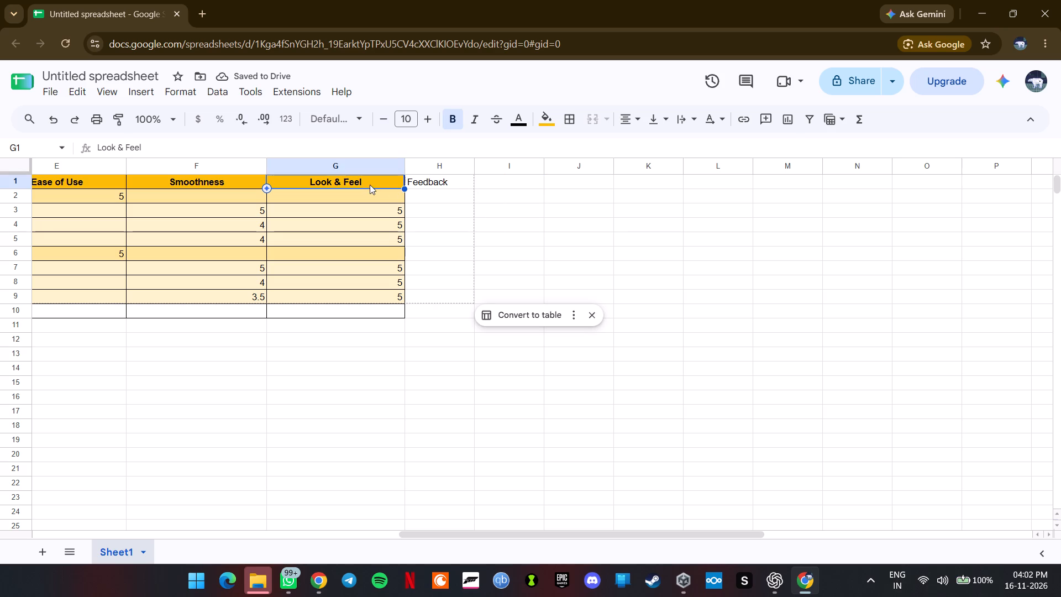
{"action": "left_click_drag", "start_coordinate": [475, 164], "coordinate": [545, 171]}
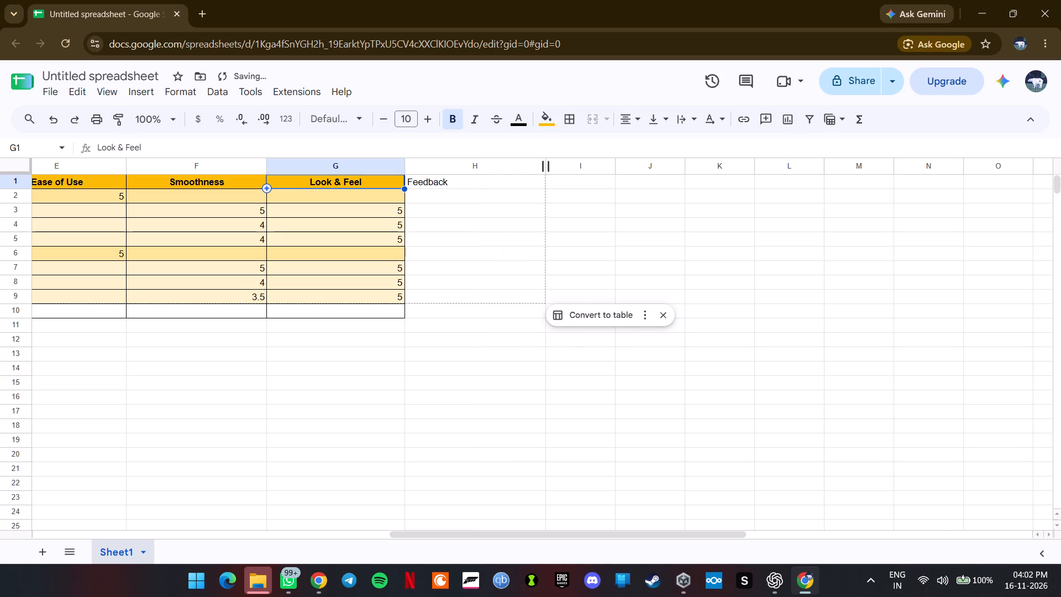
{"action": "left_click", "coordinate": [486, 180]}
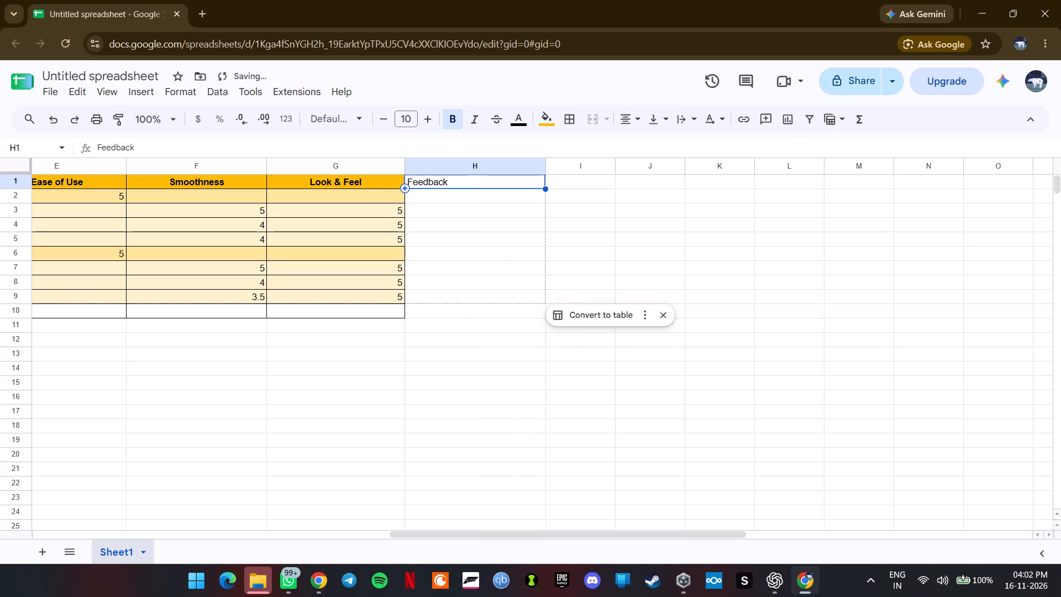
{"action": "left_click", "coordinate": [619, 182]}
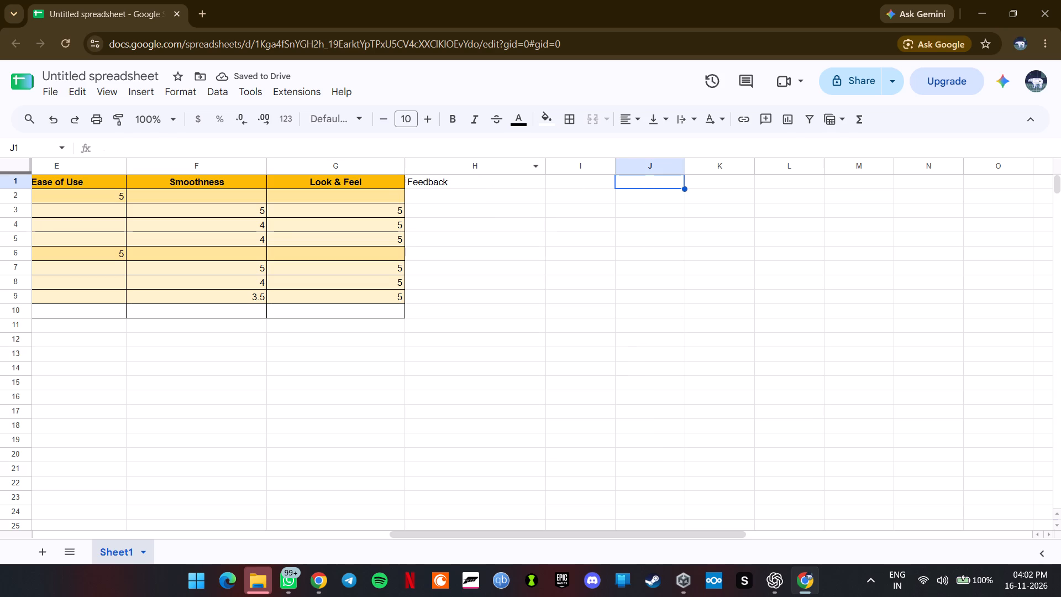
Center-align the Feedback column cells H1 to H9 horizontally.
{"action": "left_click_drag", "start_coordinate": [463, 182], "coordinate": [466, 288]}
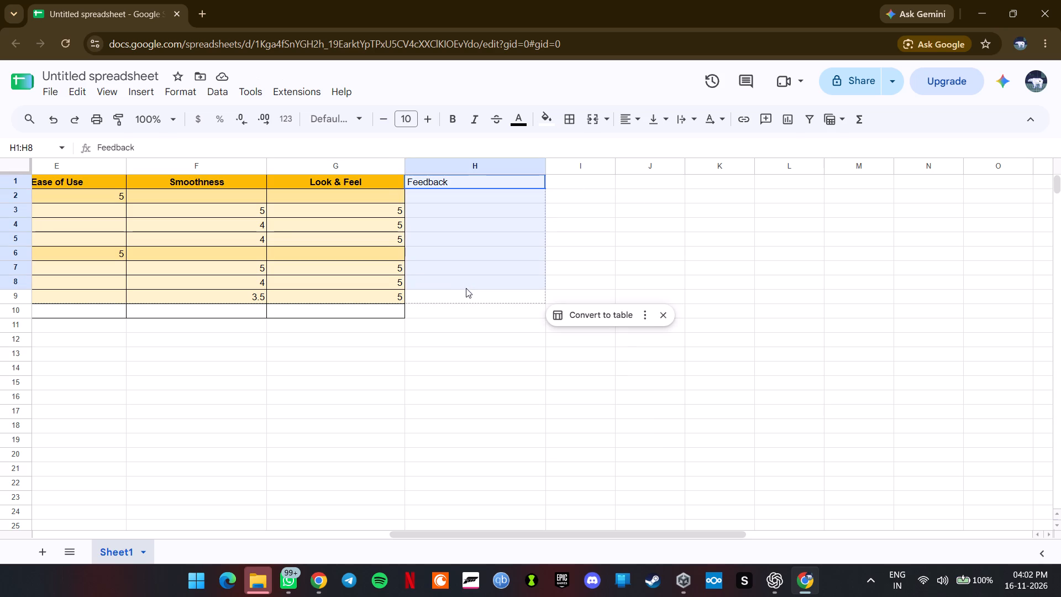
{"action": "left_click_drag", "start_coordinate": [466, 288], "coordinate": [466, 295]}
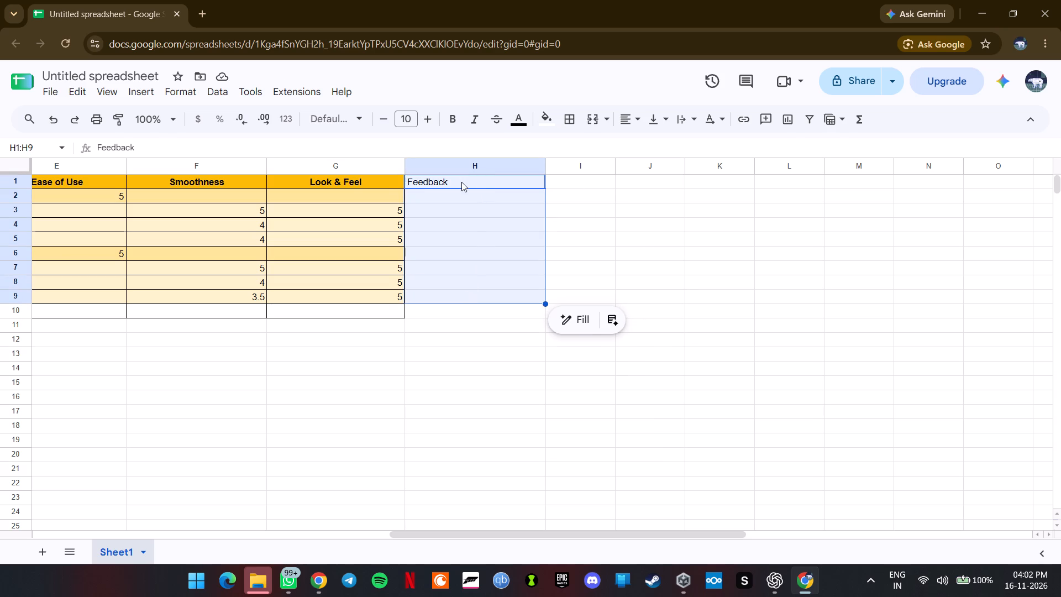
{"action": "left_click", "coordinate": [623, 121]}
{"action": "left_click", "coordinate": [649, 146]}
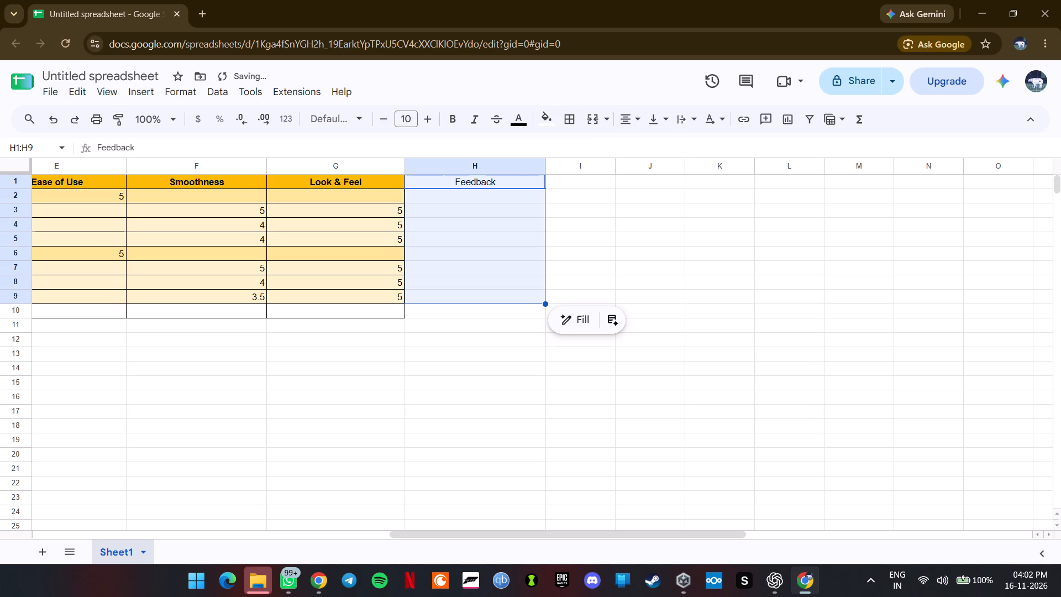
Give the Feedback header in H1 the same amber fill as the other headers and make it bold.
{"action": "left_click", "coordinate": [488, 181]}
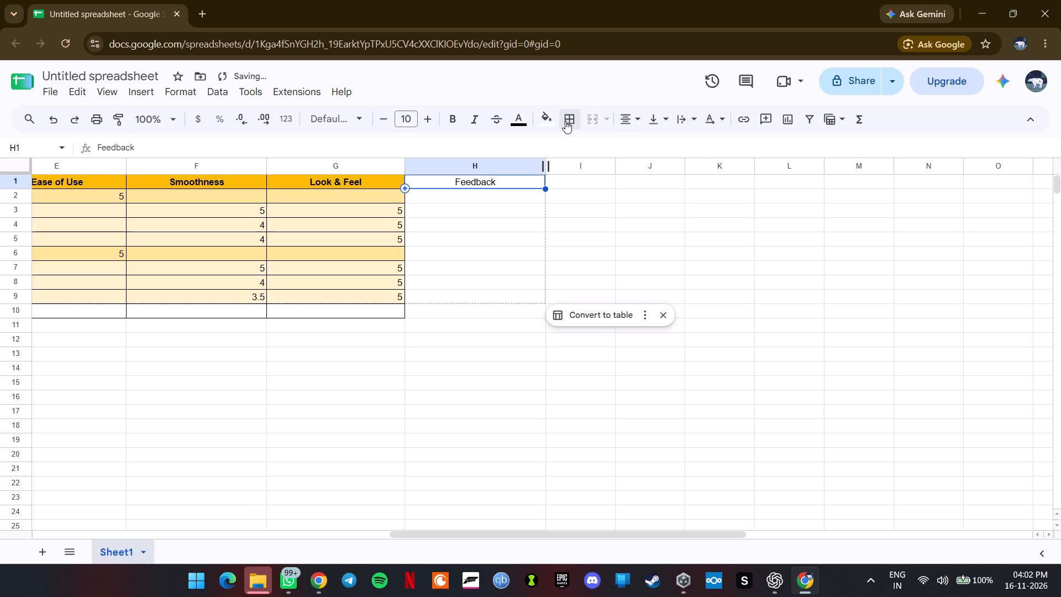
{"action": "left_click", "coordinate": [550, 118]}
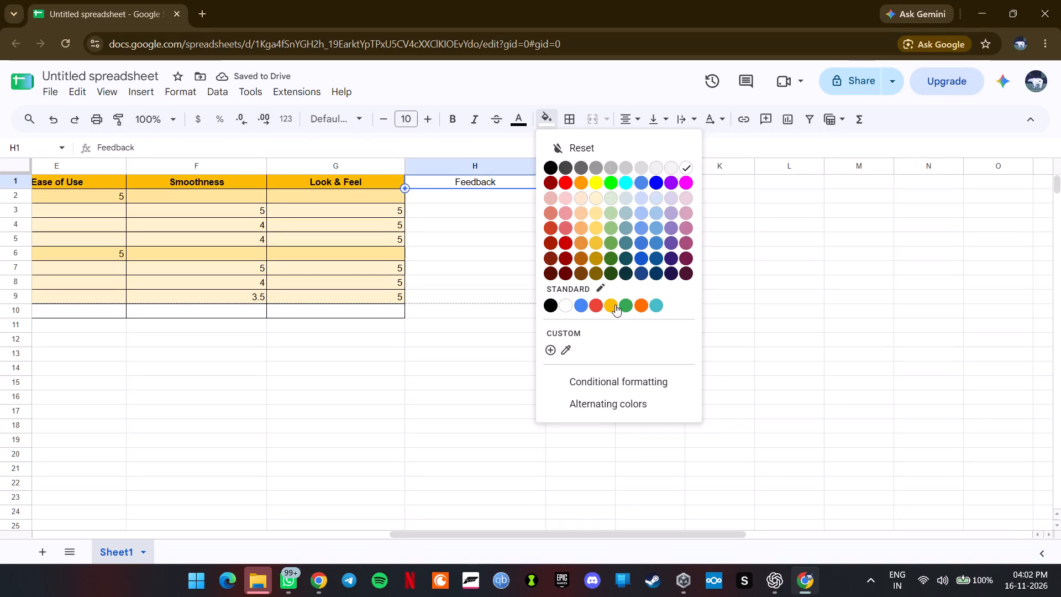
{"action": "left_click", "coordinate": [615, 306]}
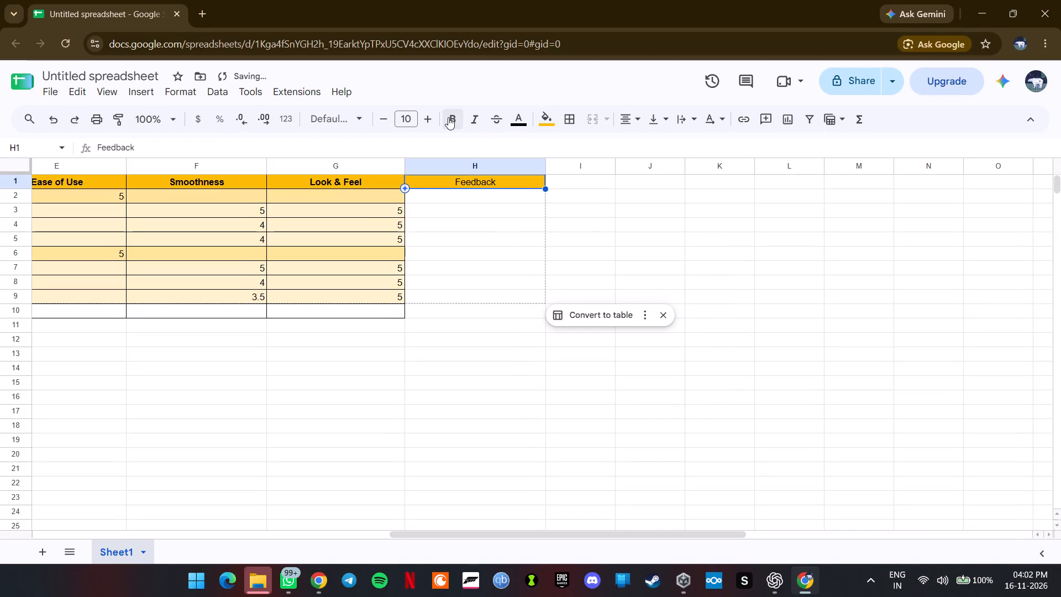
{"action": "left_click", "coordinate": [448, 117]}
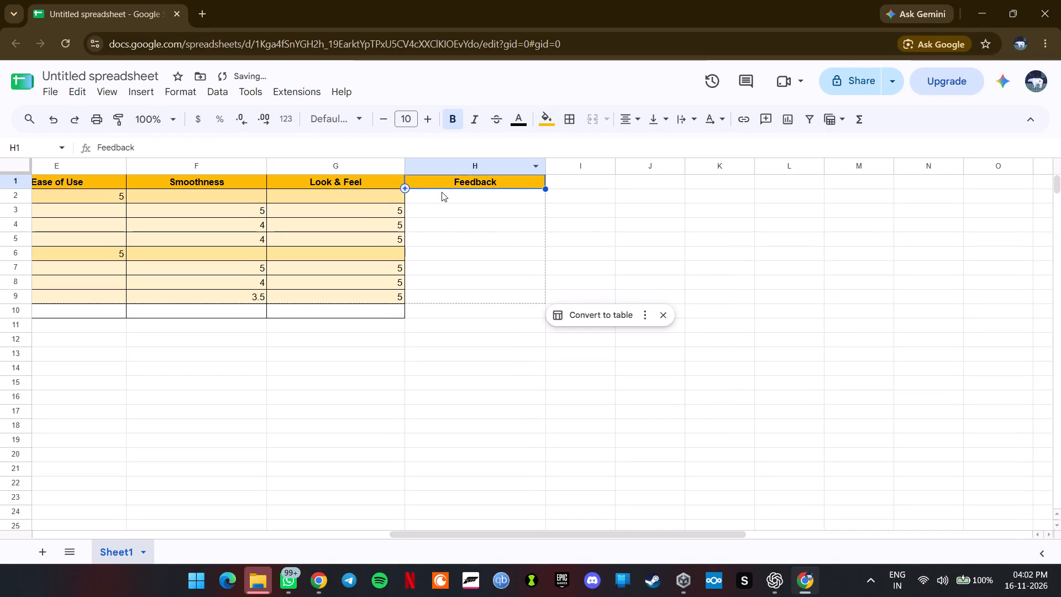
Fill H2 with the same light yellow as the rest of the Phase 1 row.
{"action": "left_click", "coordinate": [442, 192]}
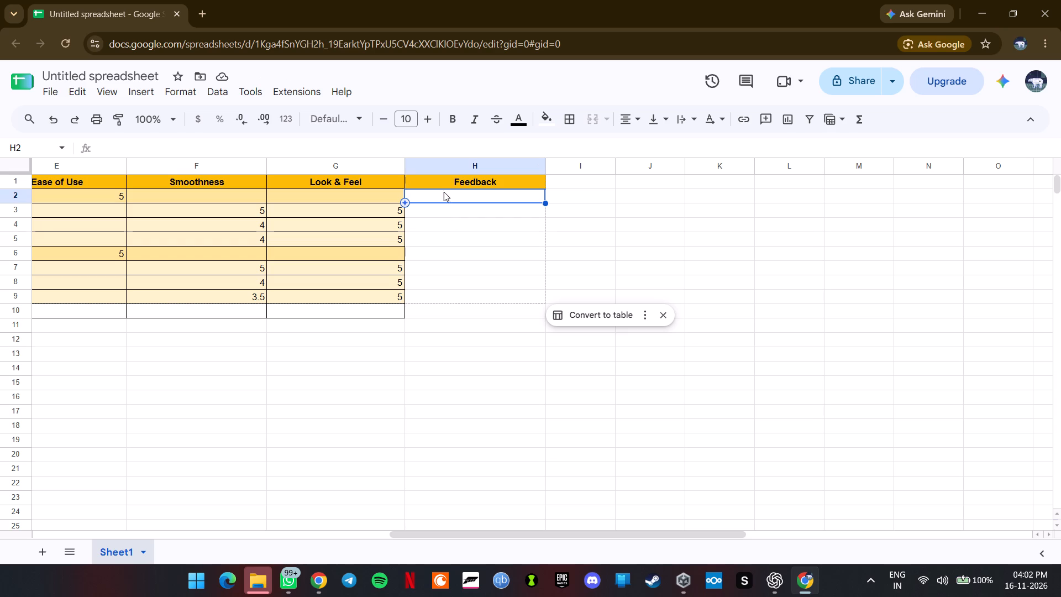
{"action": "left_click", "coordinate": [553, 120]}
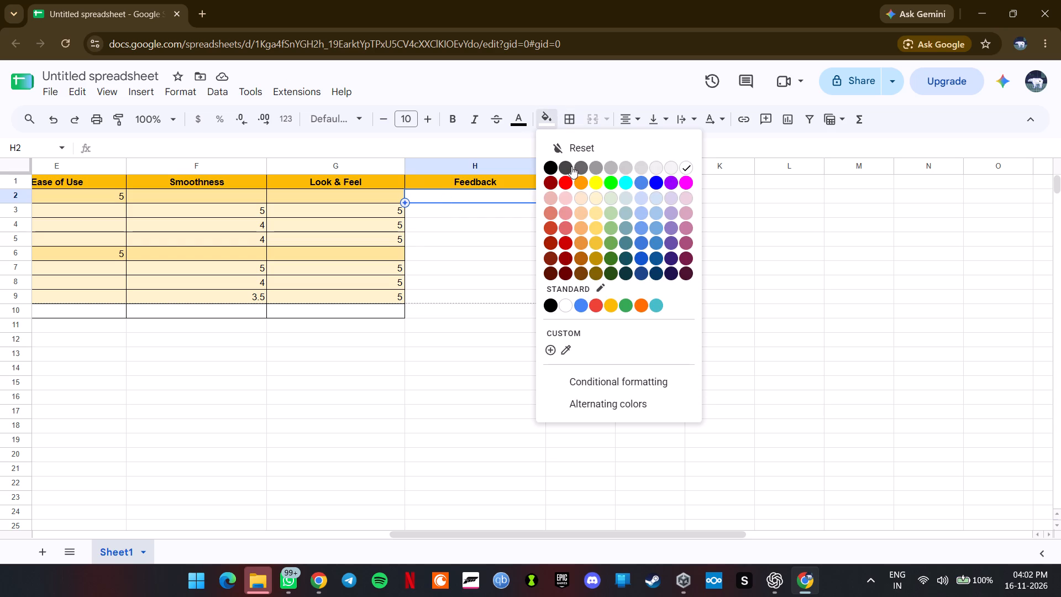
{"action": "left_click", "coordinate": [599, 212]}
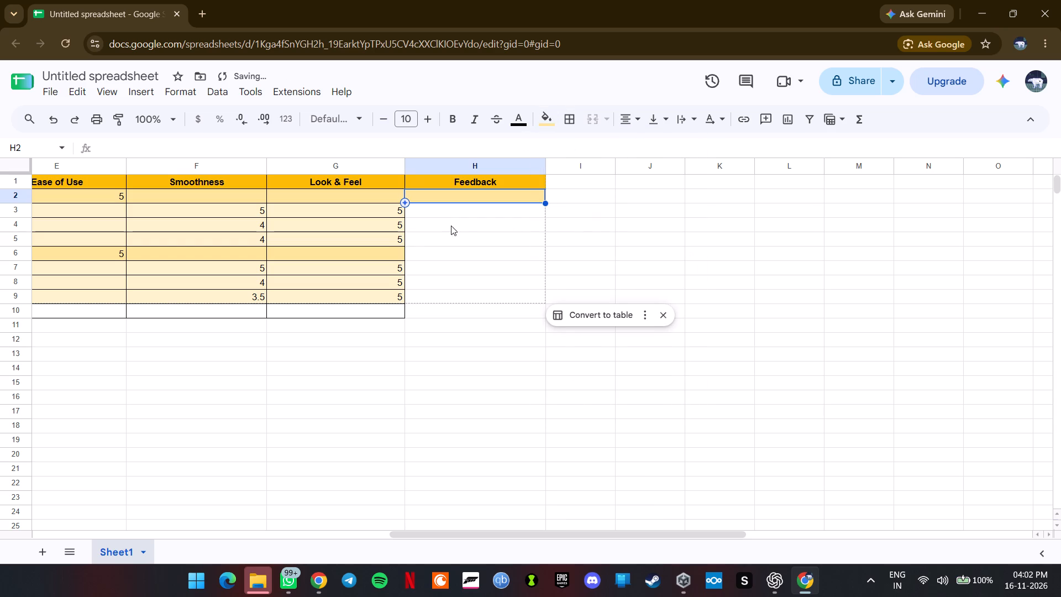
Fill Feedback cells H3 to H9 with the same pale cream yellow as the neighbouring objective rows.
{"action": "left_click_drag", "start_coordinate": [437, 212], "coordinate": [439, 252]}
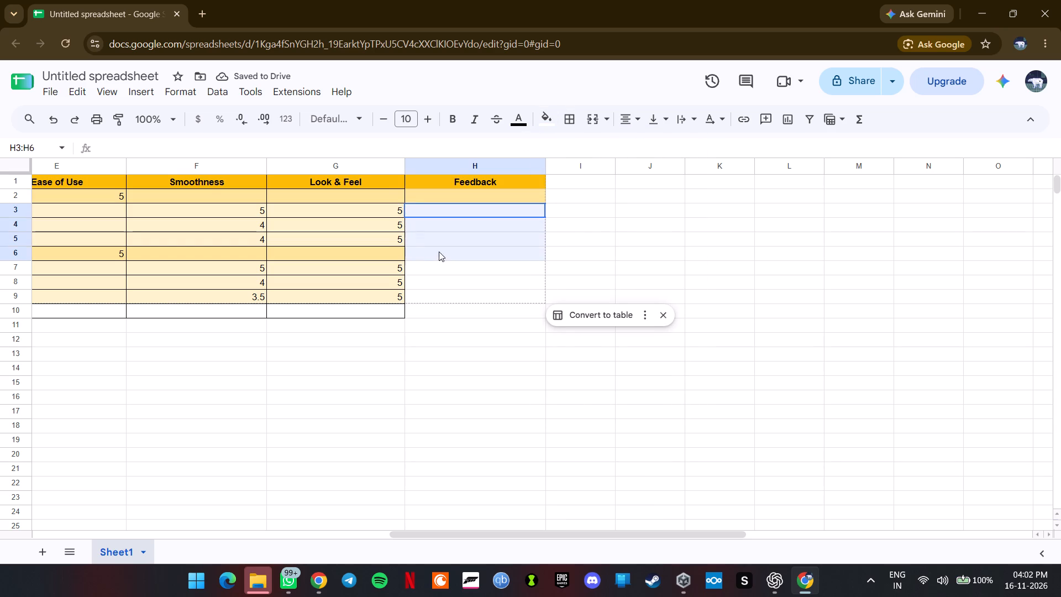
{"action": "left_click_drag", "start_coordinate": [439, 252], "coordinate": [442, 295]}
{"action": "left_click", "coordinate": [542, 116]}
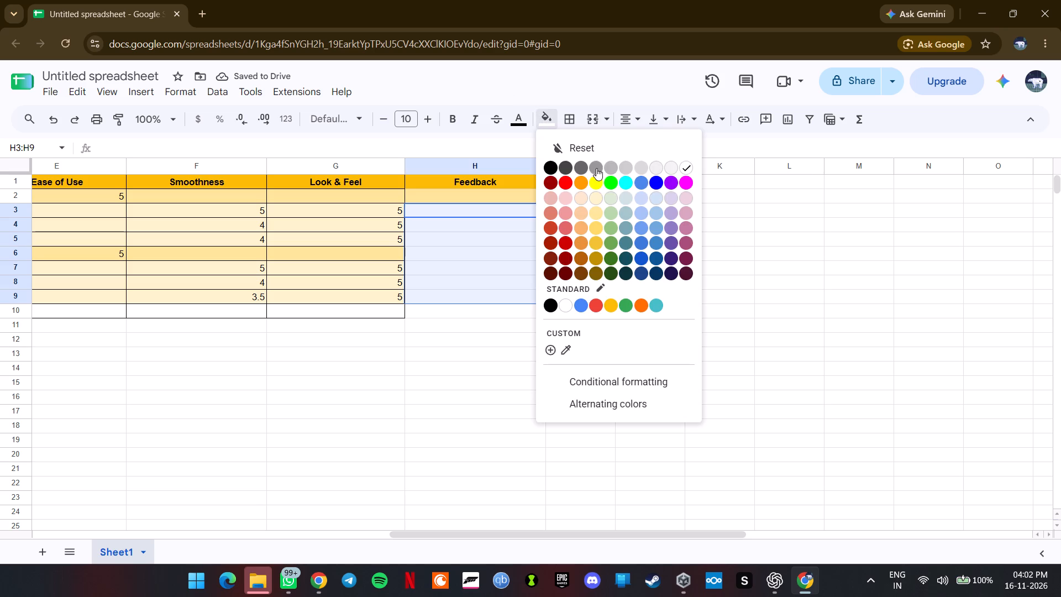
{"action": "left_click", "coordinate": [613, 200]}
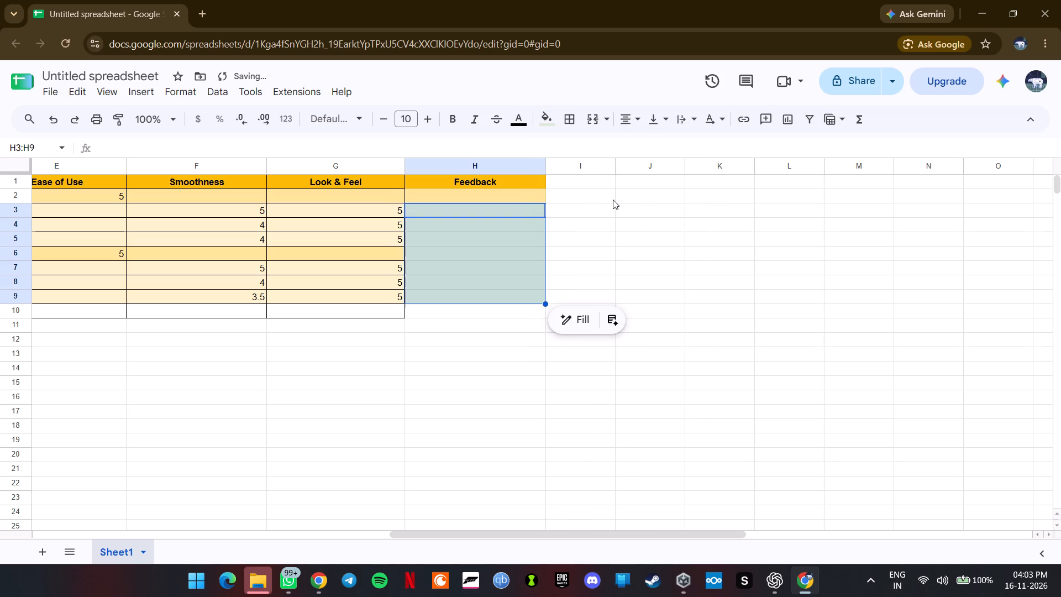
{"action": "left_click", "coordinate": [555, 120]}
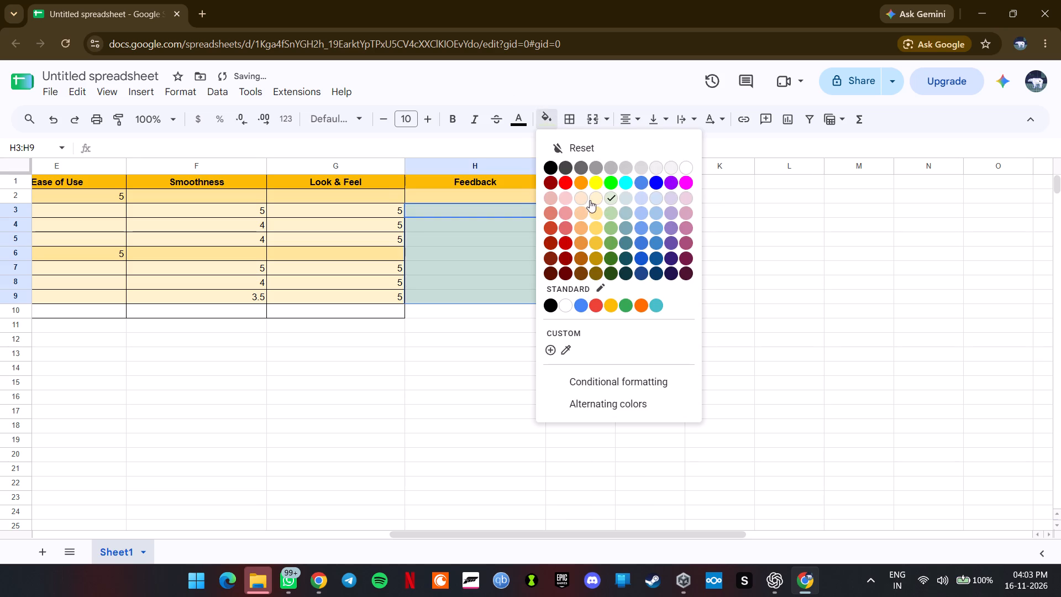
{"action": "left_click", "coordinate": [595, 200]}
Fill Feedback cell H6 with the slightly darker light yellow used across the Phase 2 row.
{"action": "left_click", "coordinate": [477, 255]}
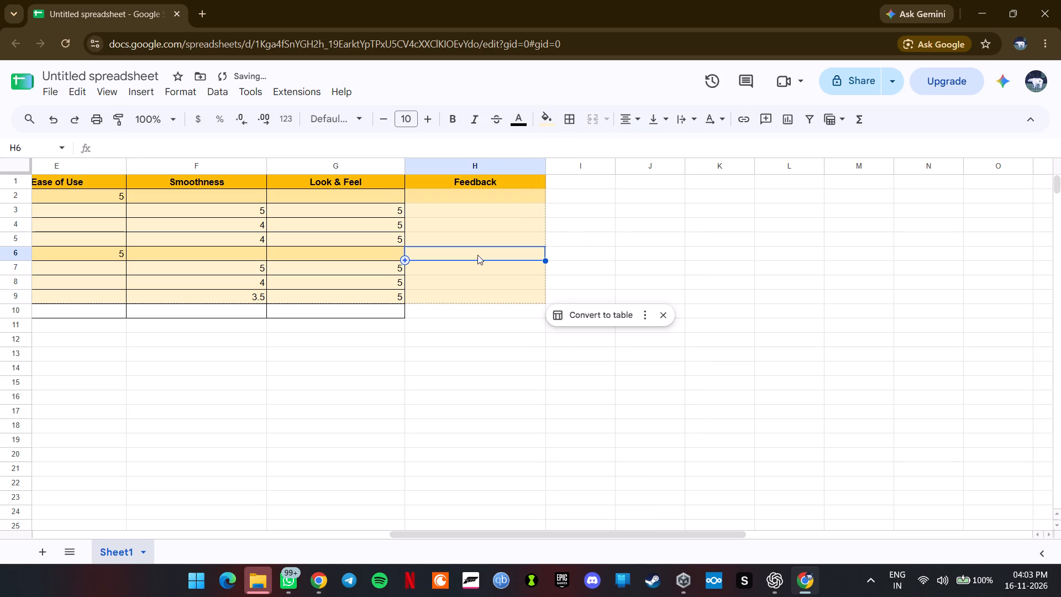
{"action": "left_click", "coordinate": [547, 117]}
{"action": "left_click", "coordinate": [595, 216]}
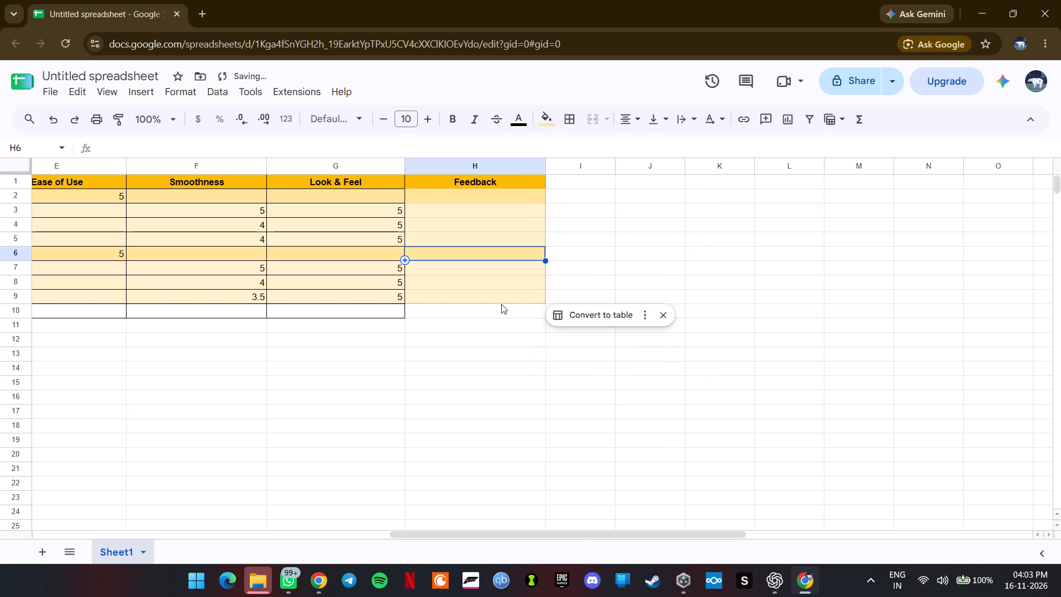
{"action": "left_click", "coordinate": [463, 337]}
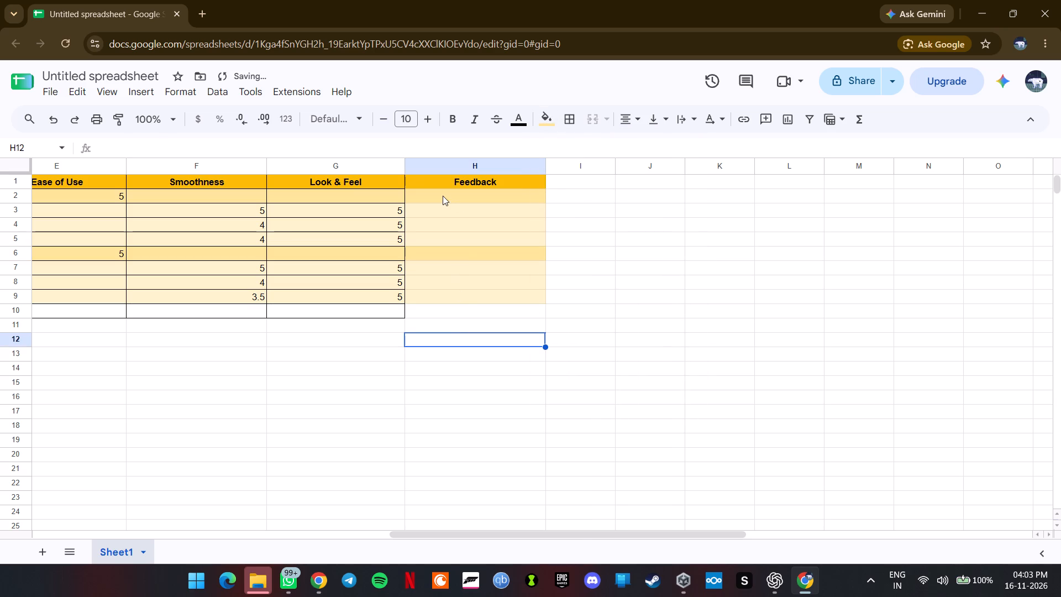
Apply all borders to Feedback cells H2 to H9.
{"action": "left_click_drag", "start_coordinate": [443, 196], "coordinate": [461, 298]}
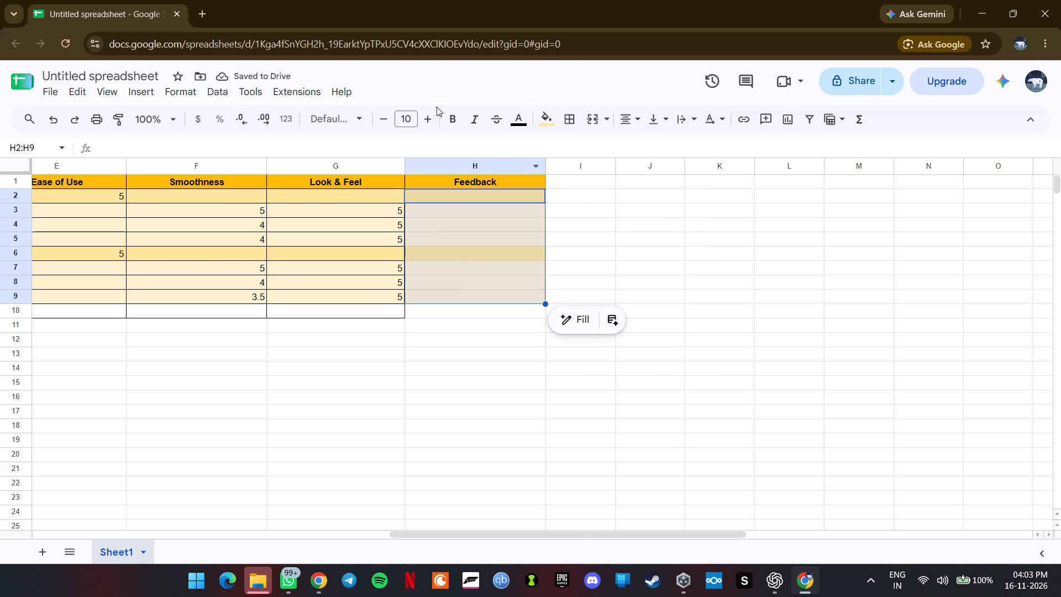
{"action": "left_click", "coordinate": [571, 117]}
{"action": "left_click", "coordinate": [572, 151]}
{"action": "left_click", "coordinate": [654, 267]}
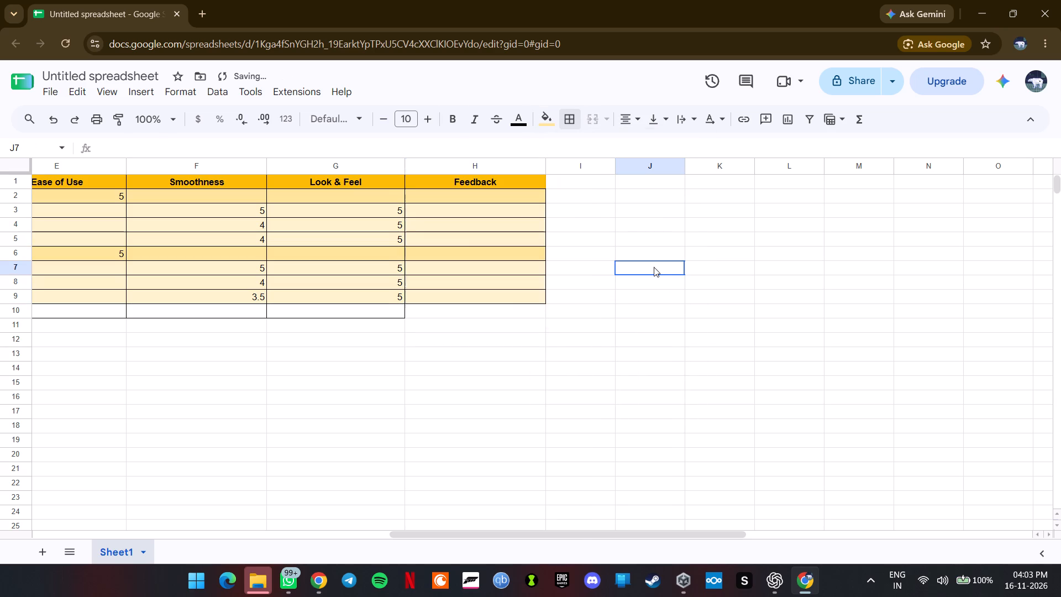
Enter "Phase 3 (Republic Day)" in cell A10 of the Phases column.
{"action": "left_click", "coordinate": [455, 200]}
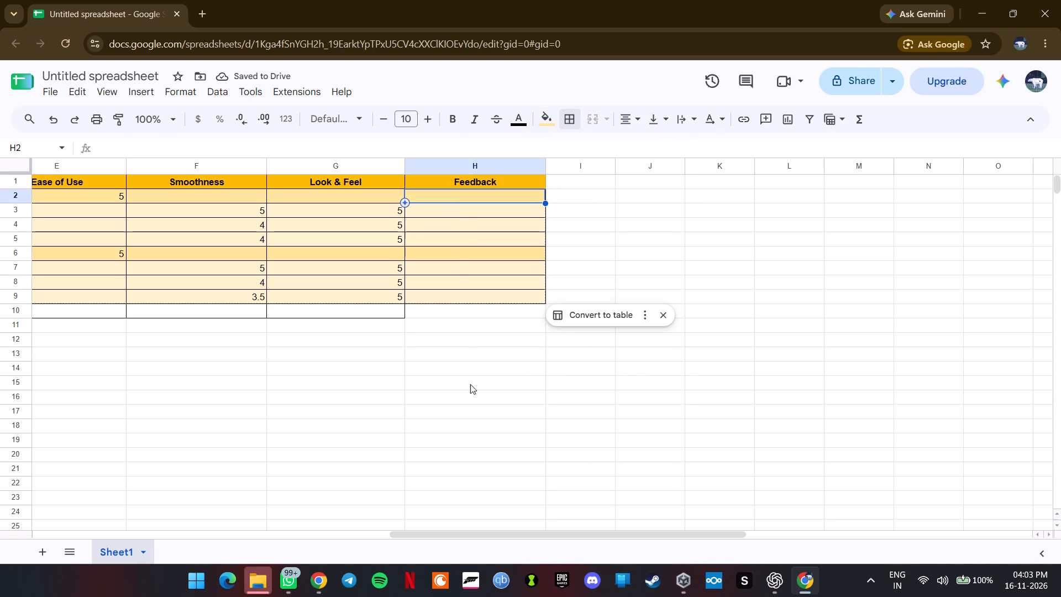
{"action": "left_click_drag", "start_coordinate": [497, 536], "coordinate": [62, 527]}
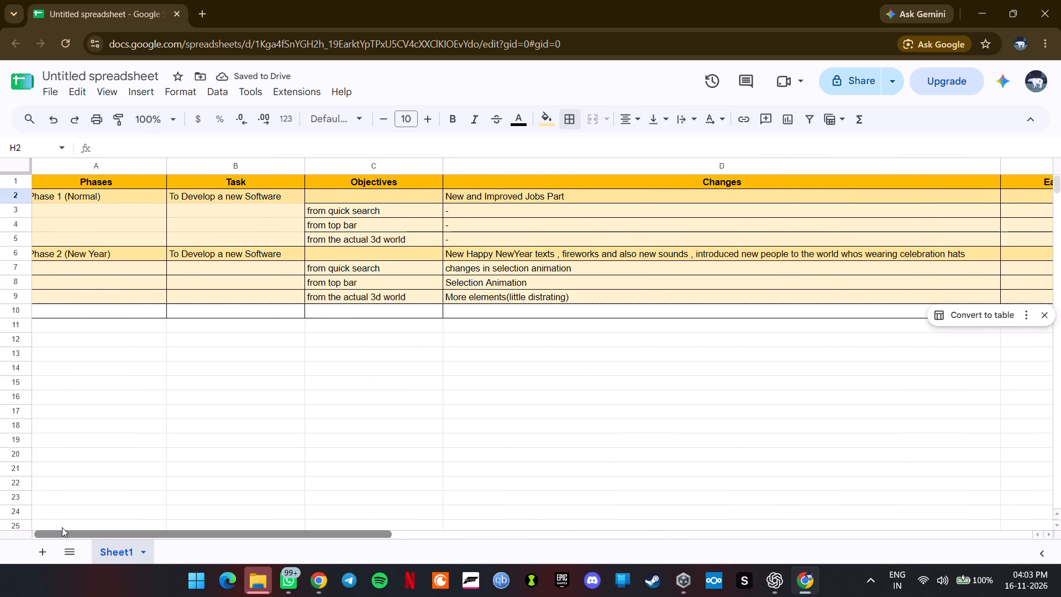
{"action": "left_click_drag", "start_coordinate": [62, 527], "coordinate": [50, 524]}
{"action": "left_click", "coordinate": [84, 311]}
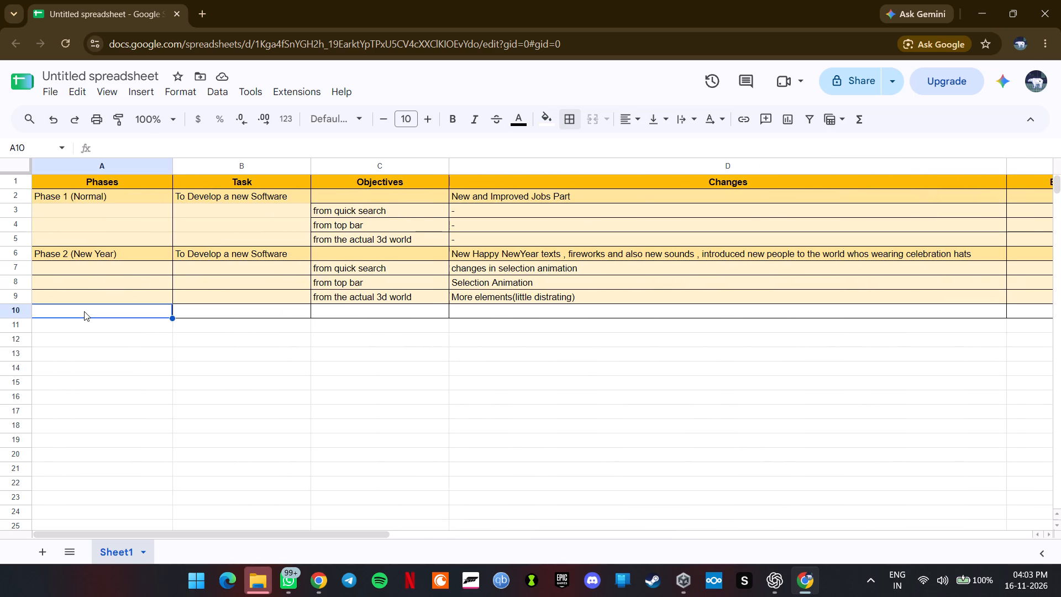
{"action": "key", "text": "shift+p"}
{"action": "type", "text": "hase"}
{"action": "key", "text": "space"}
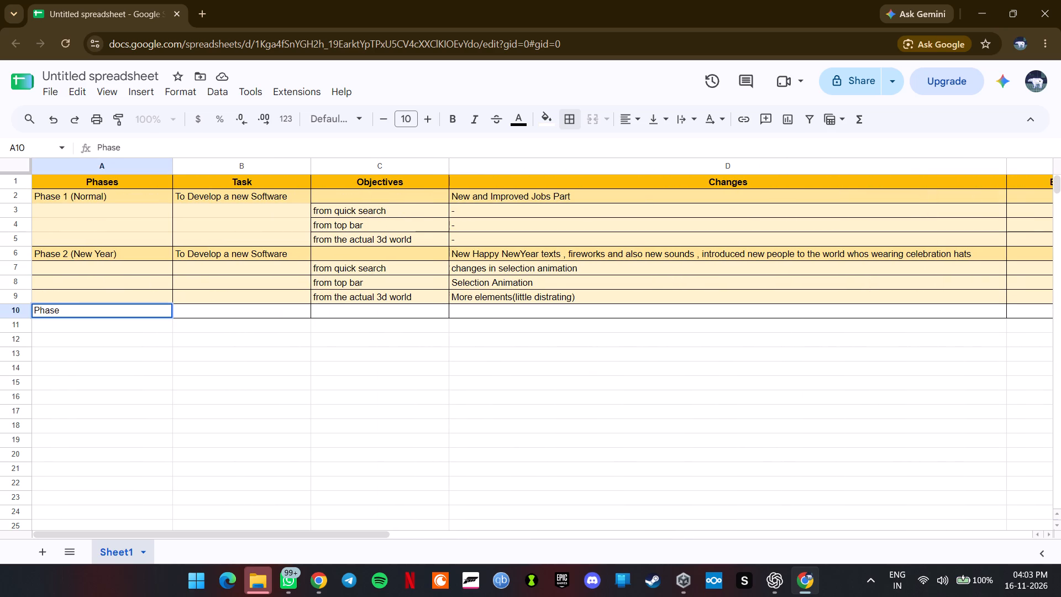
{"action": "type", "text": "3"}
{"action": "key", "text": "space"}
{"action": "type", "text": "()"}
{"action": "key", "text": "Left"}
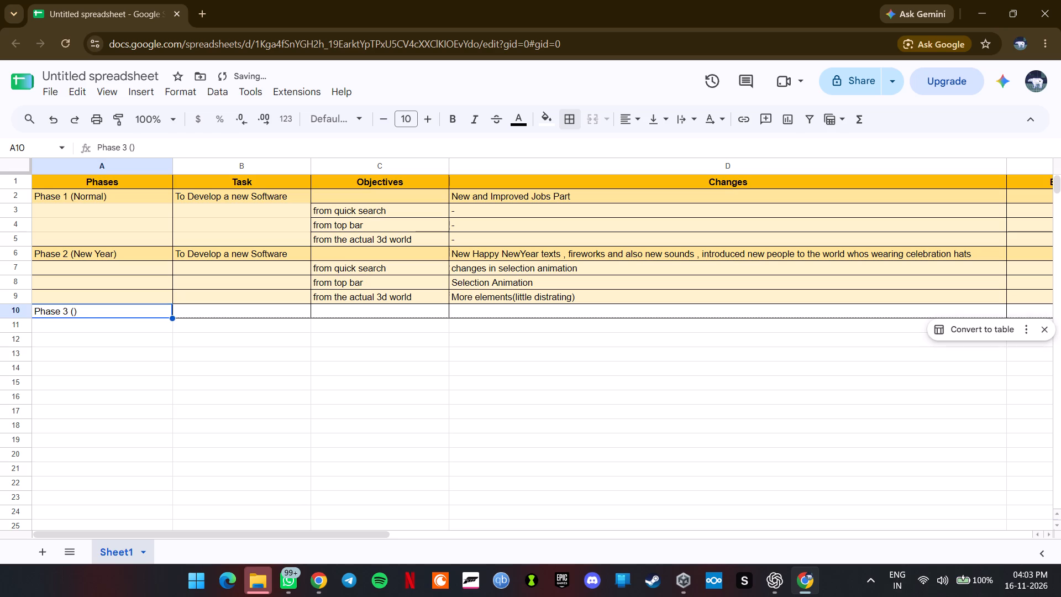
{"action": "left_click", "coordinate": [71, 311]}
{"action": "double_click", "coordinate": [73, 311]}
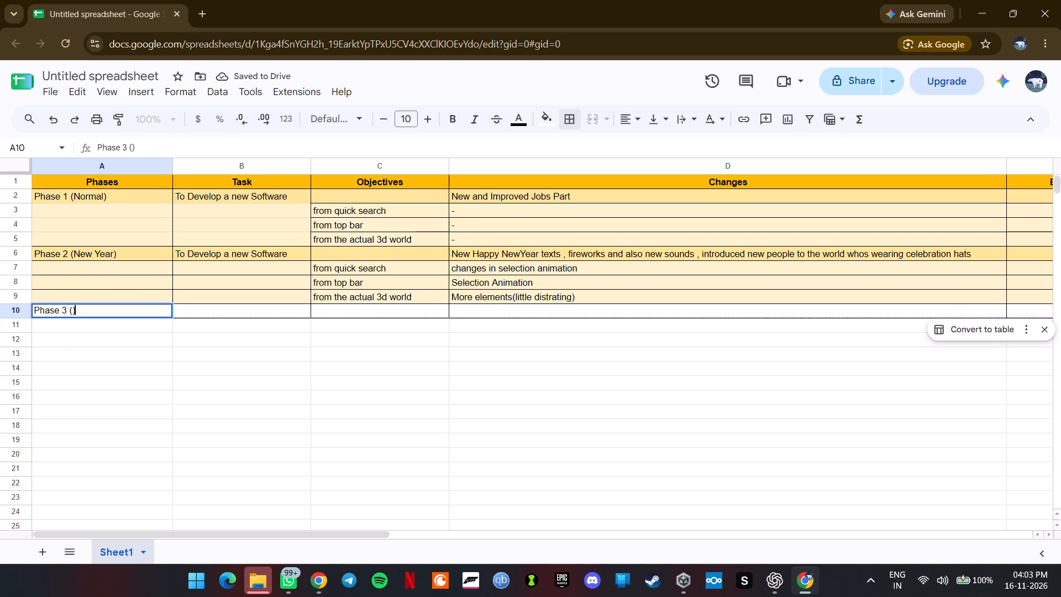
{"action": "left_click", "coordinate": [72, 311]}
{"action": "key", "text": "shift+r"}
{"action": "type", "text": "epublic"}
{"action": "key", "text": "space"}
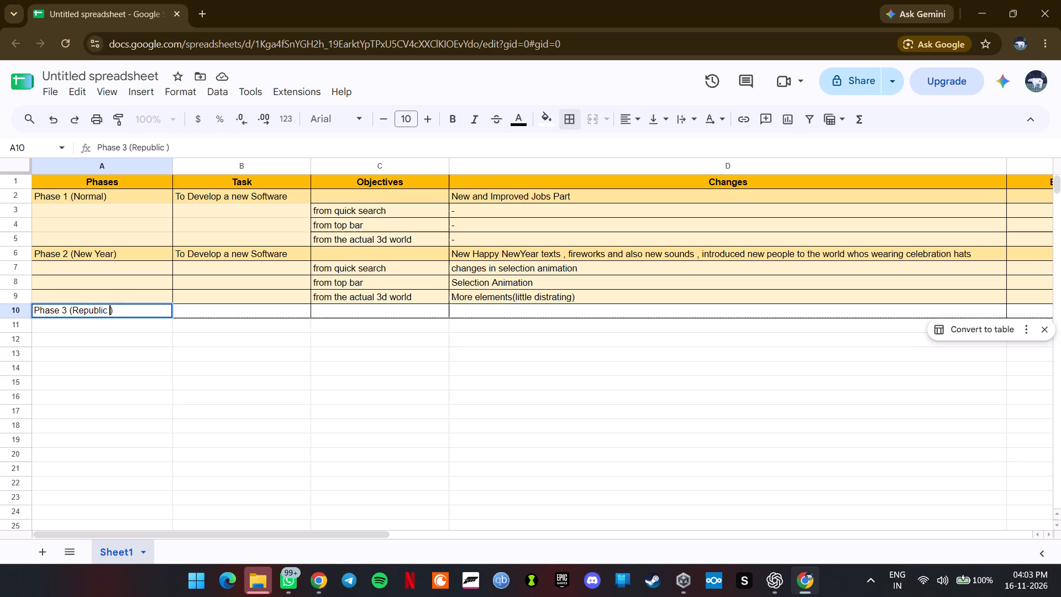
{"action": "key", "text": "shift+d"}
{"action": "type", "text": "ay"}
Copy the task "To Develop a new Software" from B6 into B10 for Phase 3.
{"action": "left_click", "coordinate": [245, 310]}
{"action": "left_click", "coordinate": [249, 250]}
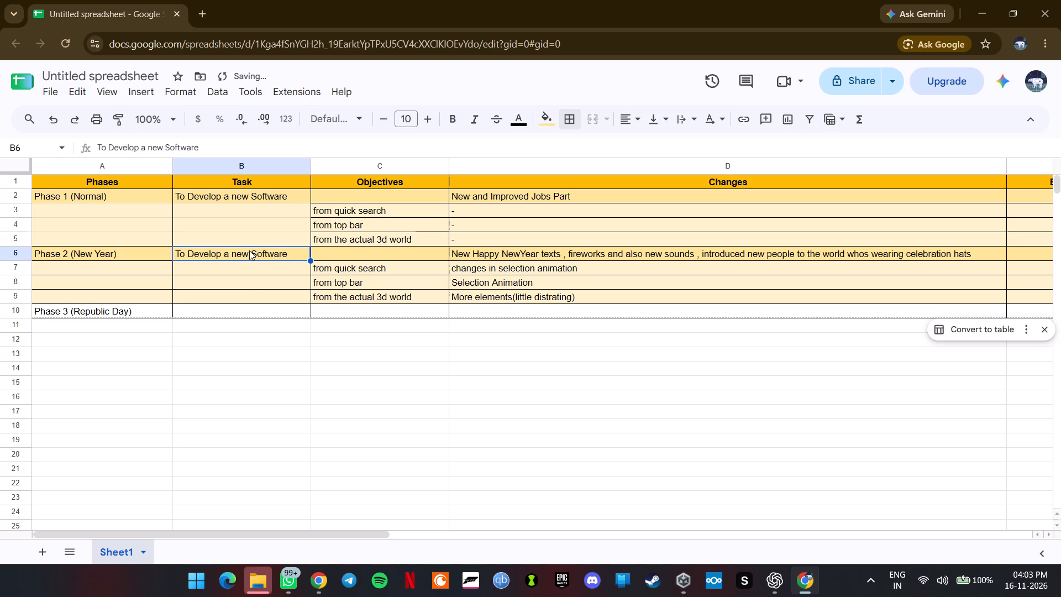
{"action": "key", "text": "ctrl+c"}
{"action": "left_click", "coordinate": [249, 306]}
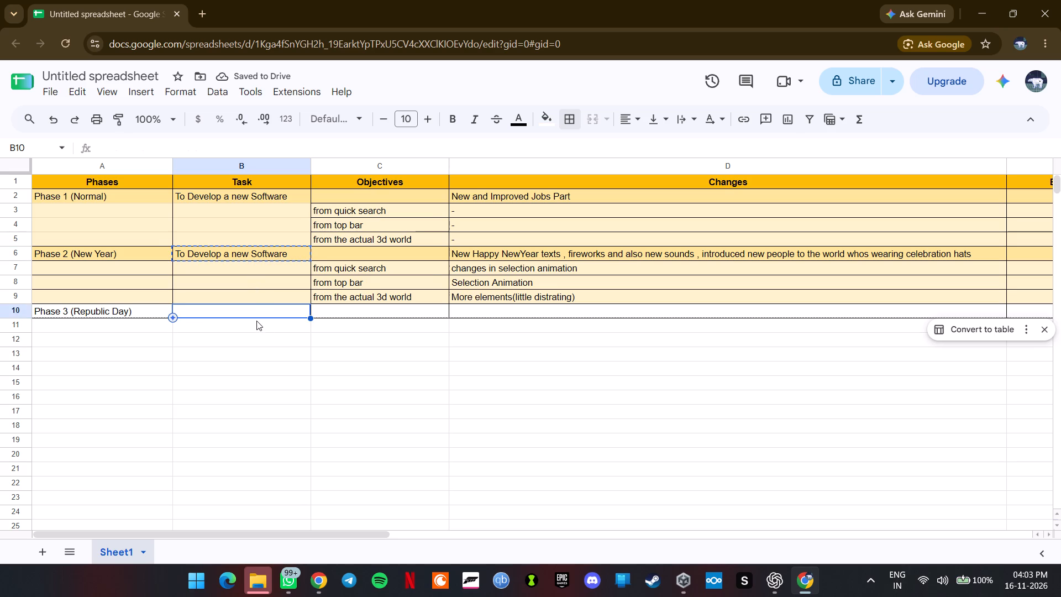
{"action": "key", "text": "ctrl+v"}
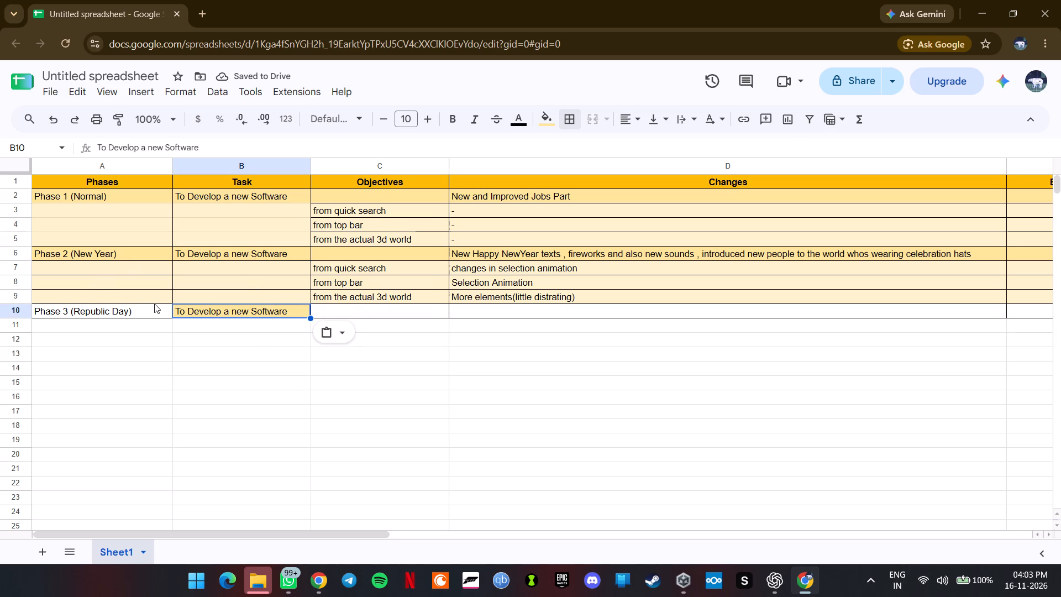
Fill the Phase 3 (Republic Day) cell A10 with the same light yellow as the other phase rows.
{"action": "left_click", "coordinate": [158, 311]}
{"action": "left_click", "coordinate": [555, 116]}
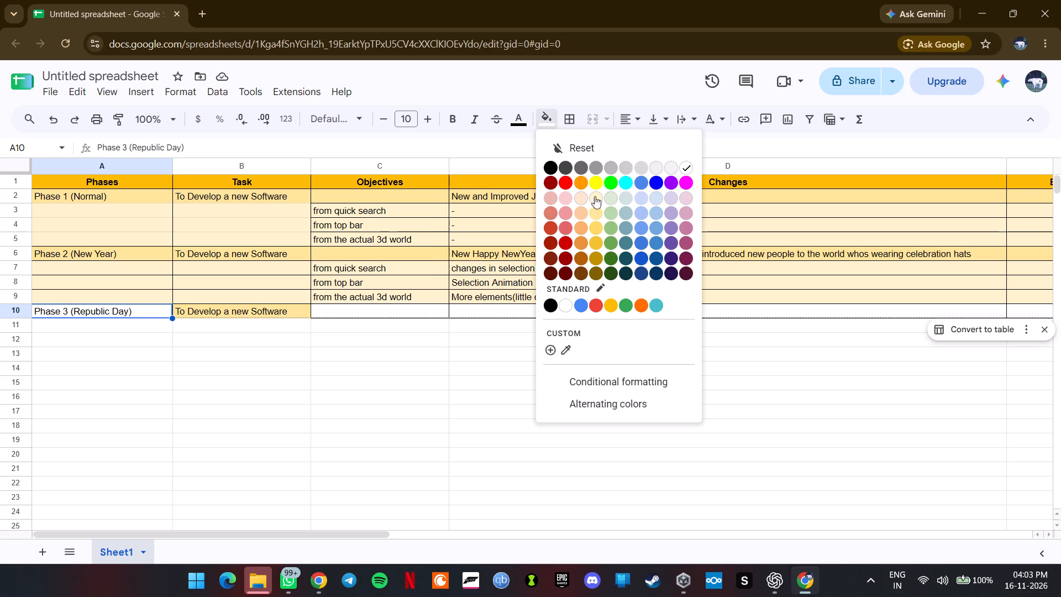
{"action": "left_click", "coordinate": [598, 214]}
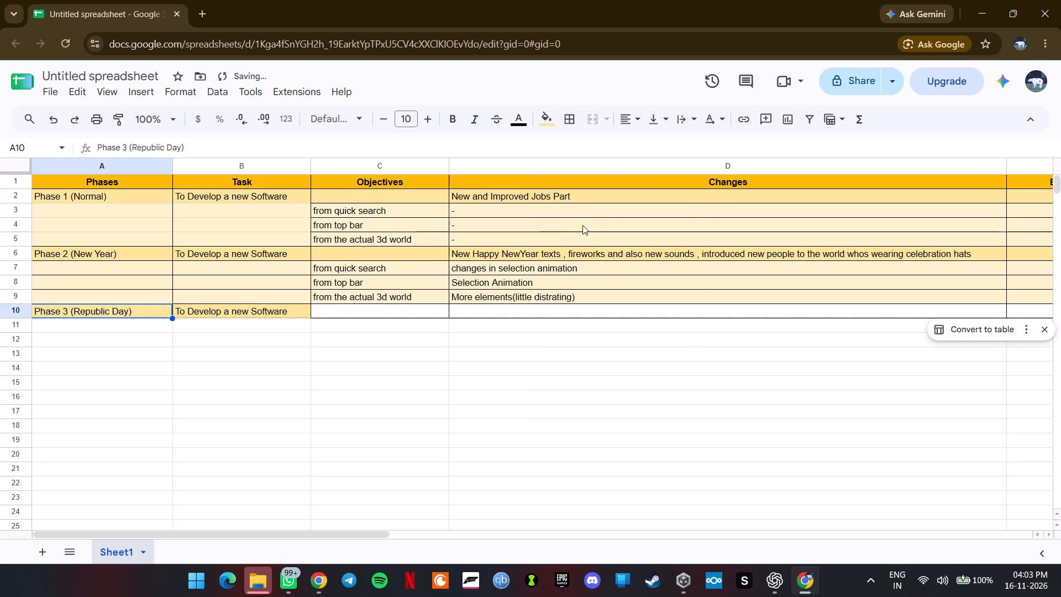
{"action": "left_click", "coordinate": [225, 389]}
Copy the blank light yellow Objectives cell C6 into C10 for the Phase 3 row.
{"action": "left_click", "coordinate": [356, 317]}
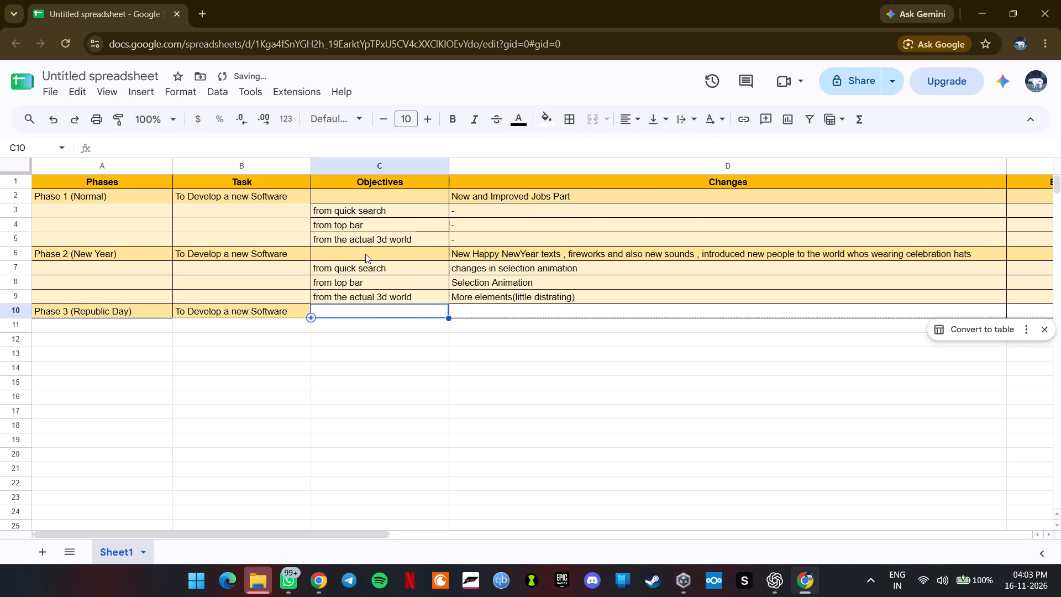
{"action": "left_click", "coordinate": [365, 254]}
{"action": "key", "text": "ctrl+c"}
{"action": "left_click", "coordinate": [361, 308]}
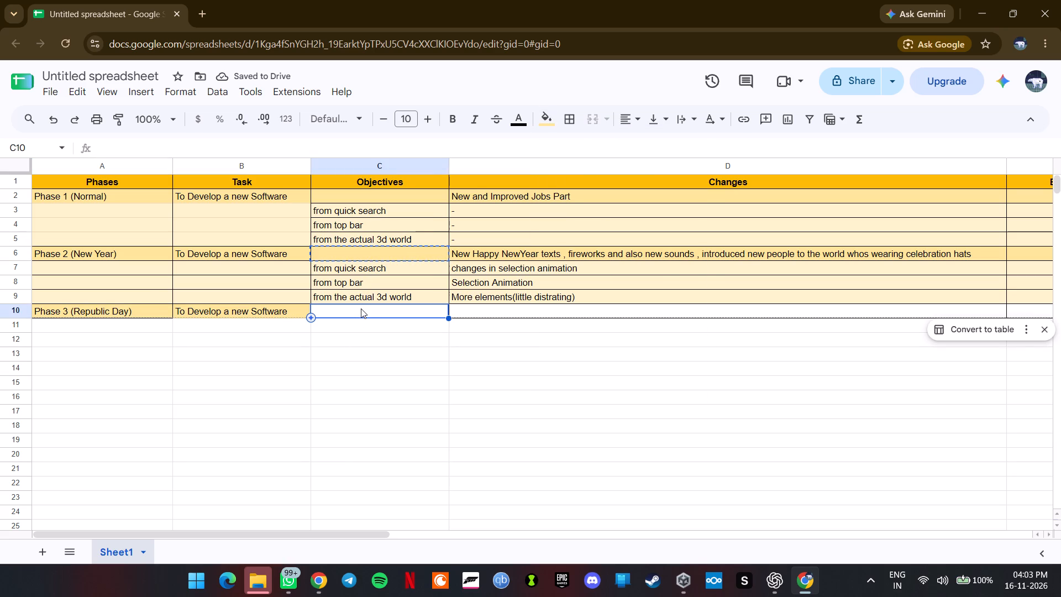
{"action": "key", "text": "ctrl+v"}
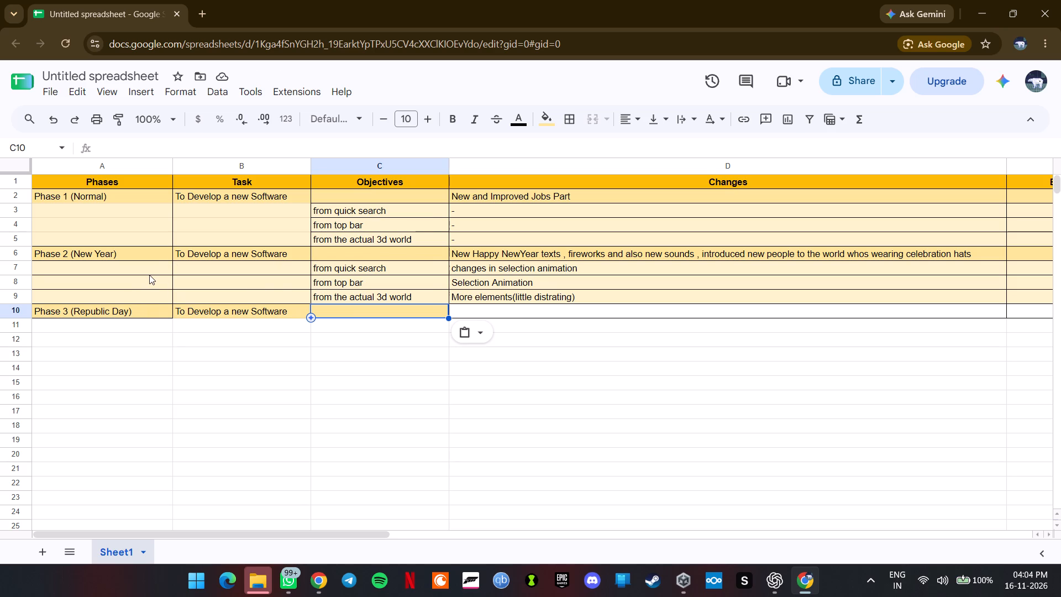
Copy the Phase 2 objective rows A7 to H9 into the rows below Phase 3, starting at A11.
{"action": "left_click_drag", "start_coordinate": [92, 272], "coordinate": [260, 303]}
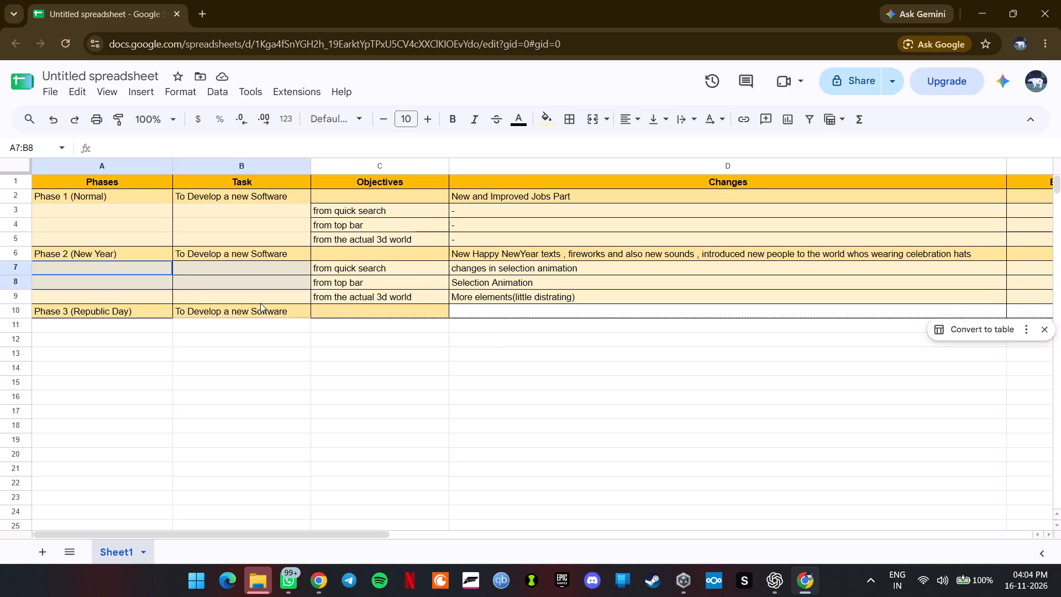
{"action": "left_click_drag", "start_coordinate": [260, 303], "coordinate": [1060, 295]}
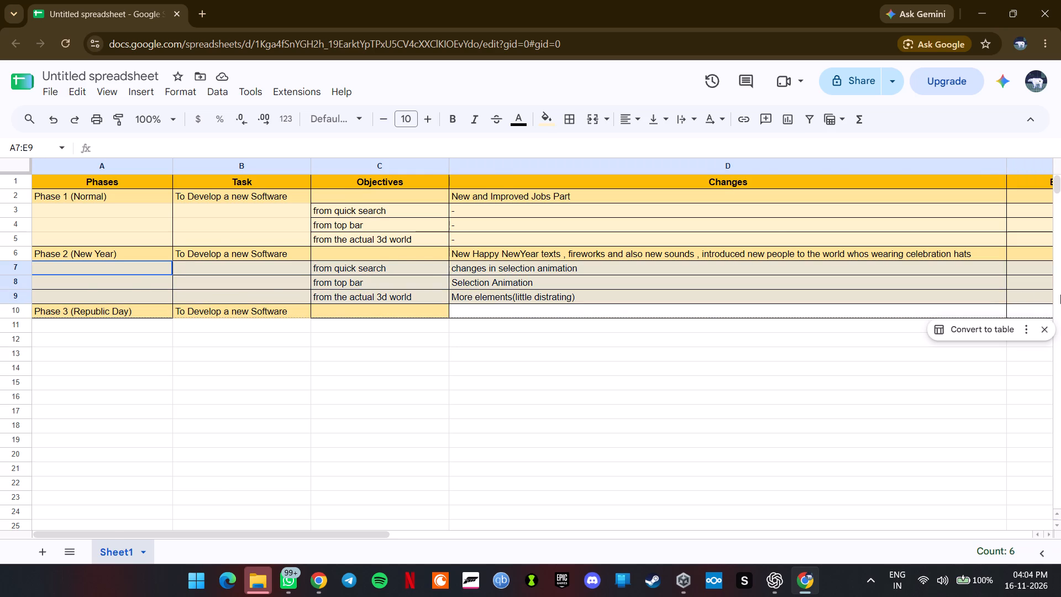
{"action": "left_click_drag", "start_coordinate": [1060, 295], "coordinate": [1060, 295]}
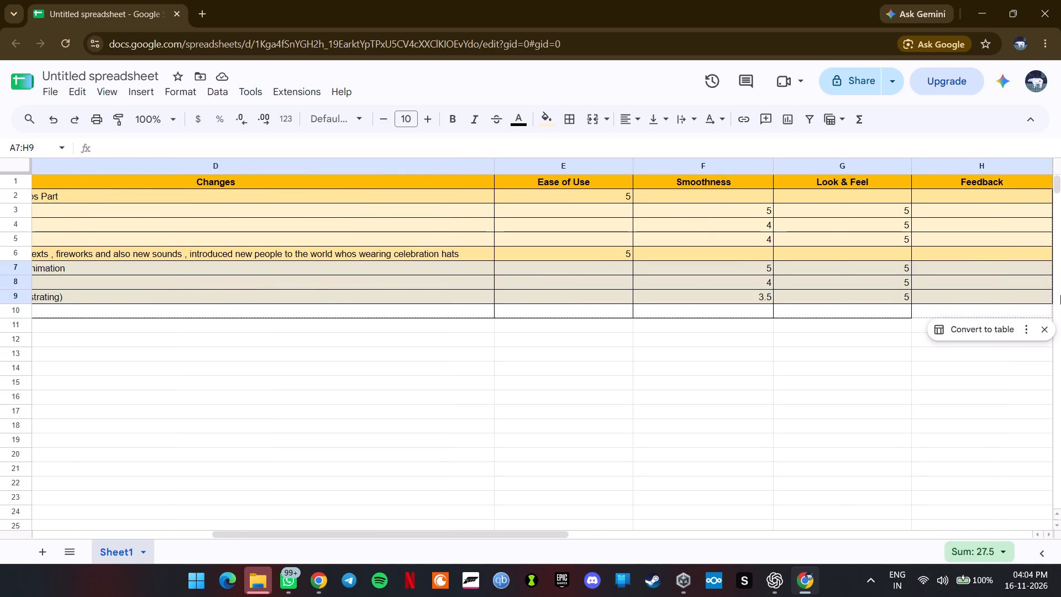
{"action": "left_click_drag", "start_coordinate": [1060, 295], "coordinate": [947, 277]}
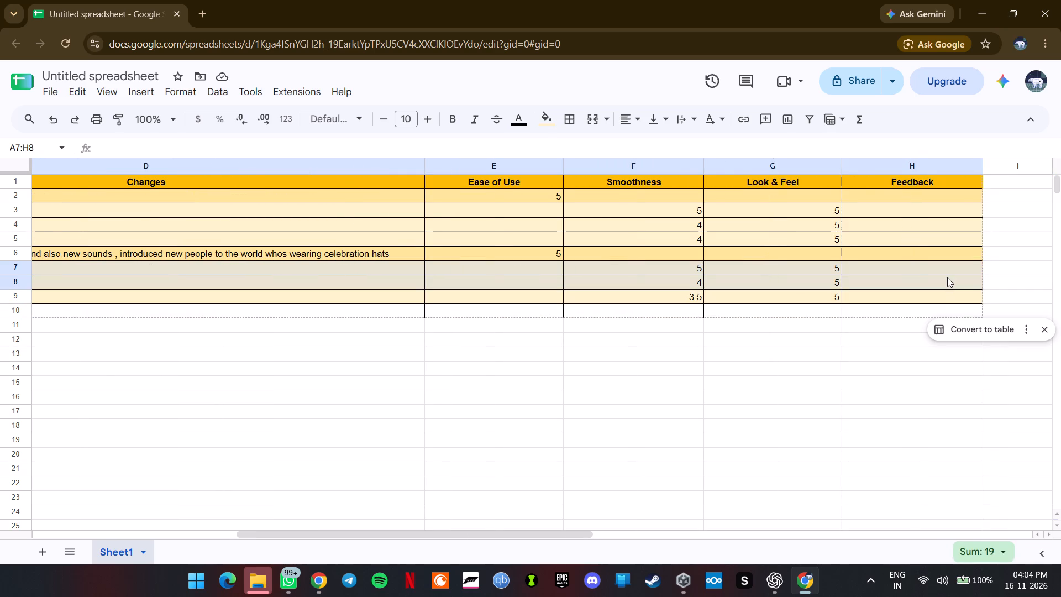
{"action": "left_click_drag", "start_coordinate": [947, 277], "coordinate": [958, 298]}
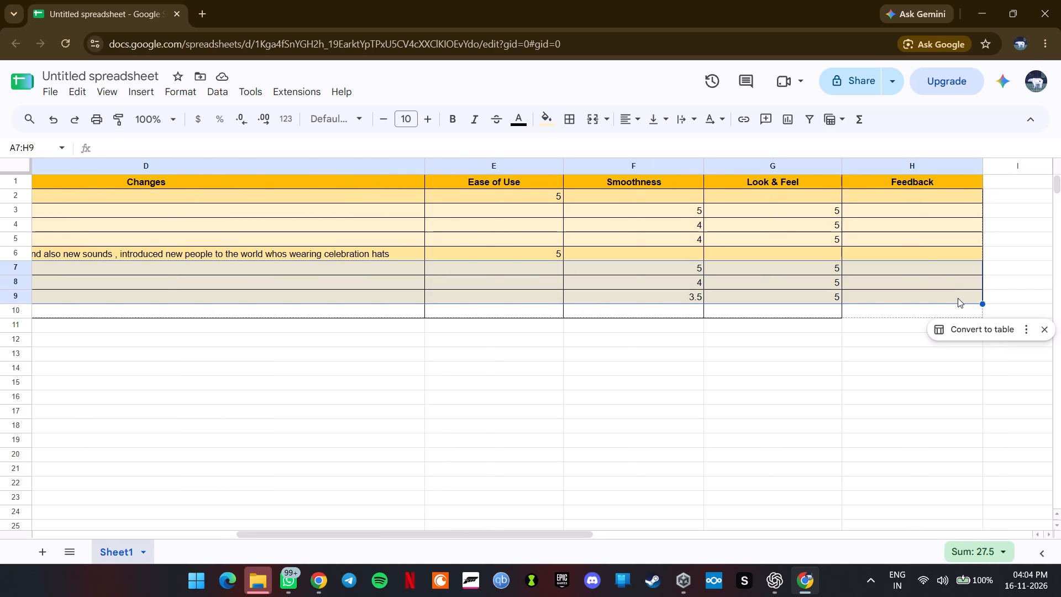
{"action": "key", "text": "ctrl+c"}
{"action": "left_click_drag", "start_coordinate": [575, 536], "coordinate": [226, 546]}
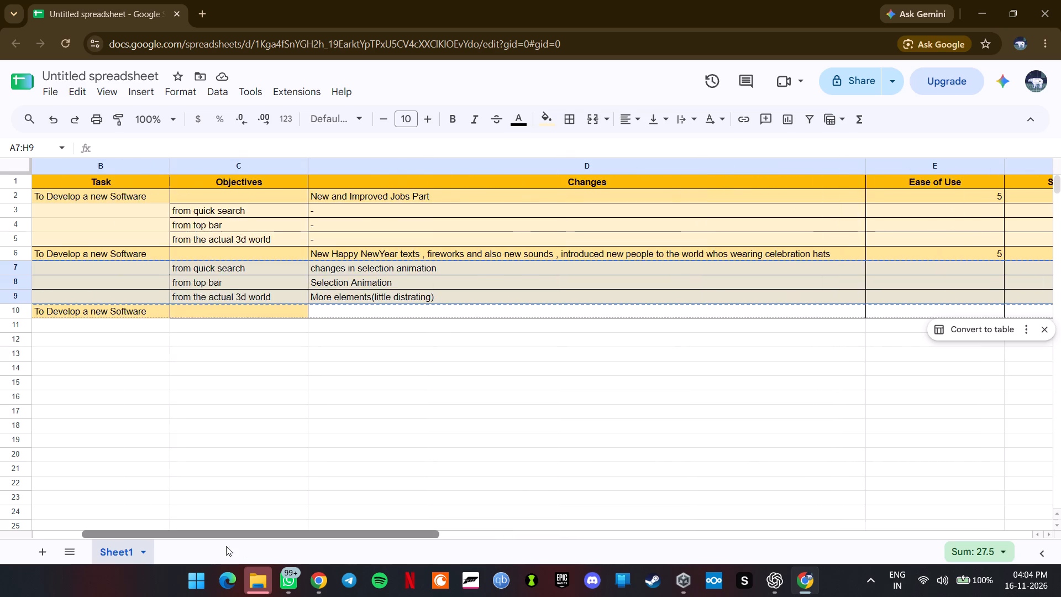
{"action": "left_click_drag", "start_coordinate": [226, 546], "coordinate": [223, 546]}
{"action": "left_click", "coordinate": [66, 326]}
{"action": "key", "text": "ctrl+v"}
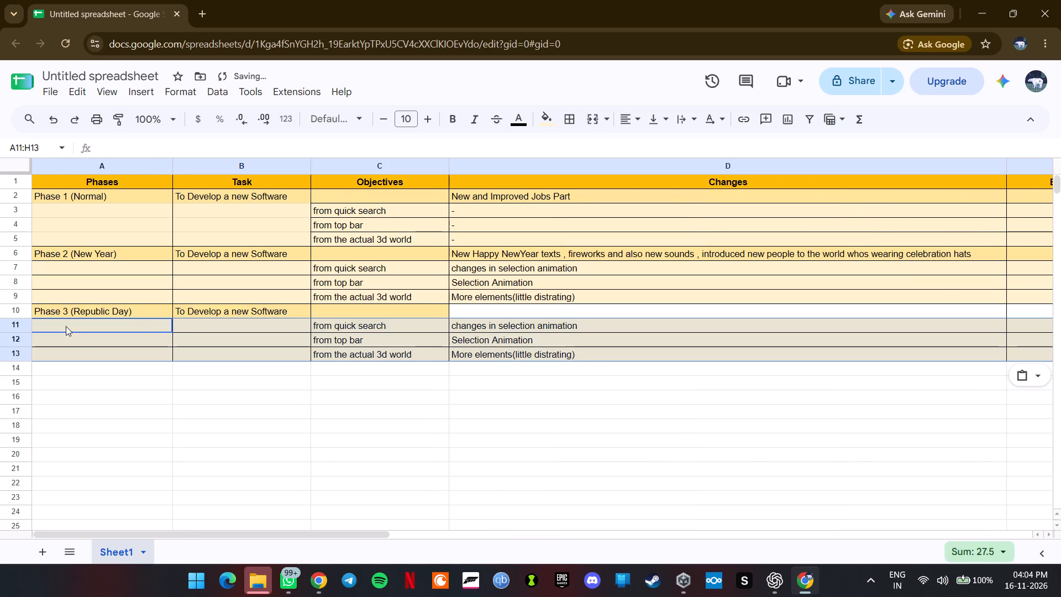
Apply all borders and the phase rows' light yellow fill to the blank Phase 3 cells D10 to H10.
{"action": "left_click", "coordinate": [538, 310]}
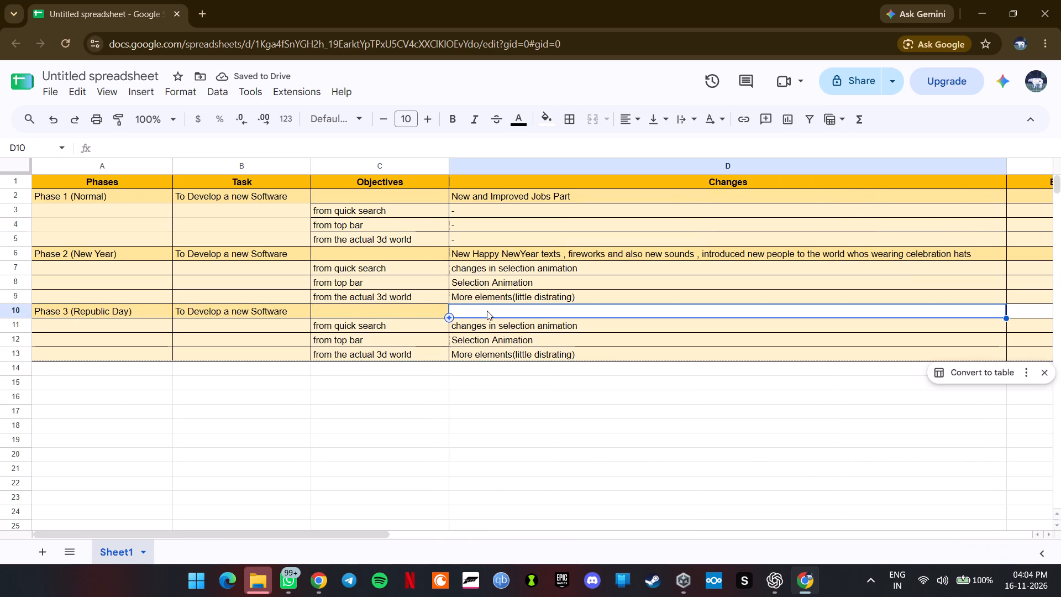
{"action": "left_click_drag", "start_coordinate": [350, 537], "coordinate": [445, 535]}
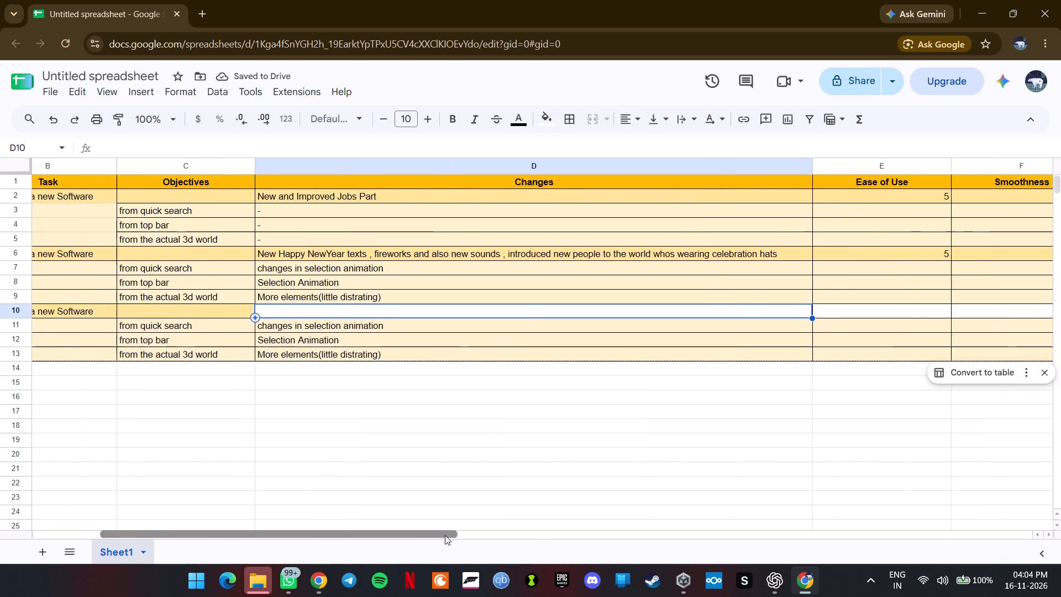
{"action": "left_click_drag", "start_coordinate": [445, 535], "coordinate": [500, 530]}
{"action": "left_click_drag", "start_coordinate": [547, 314], "coordinate": [691, 311]}
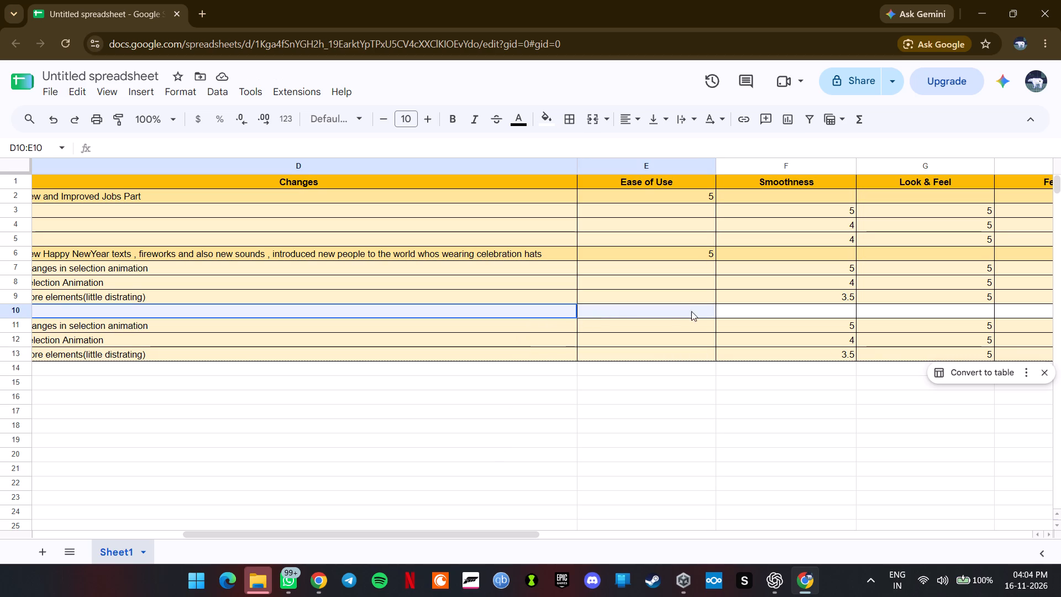
{"action": "left_click_drag", "start_coordinate": [691, 311], "coordinate": [878, 315]}
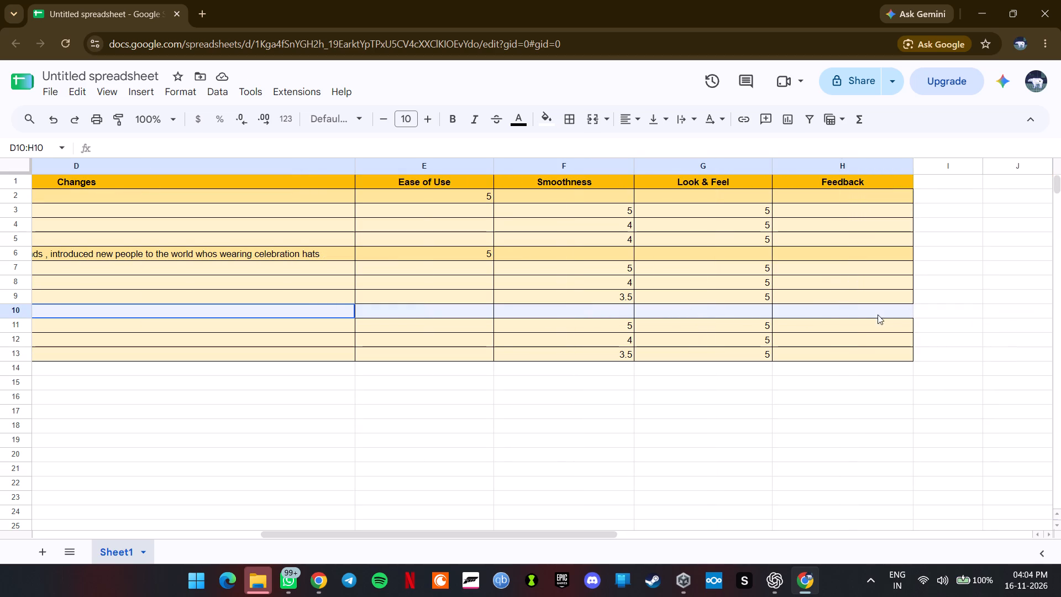
{"action": "left_click_drag", "start_coordinate": [878, 315], "coordinate": [811, 311]}
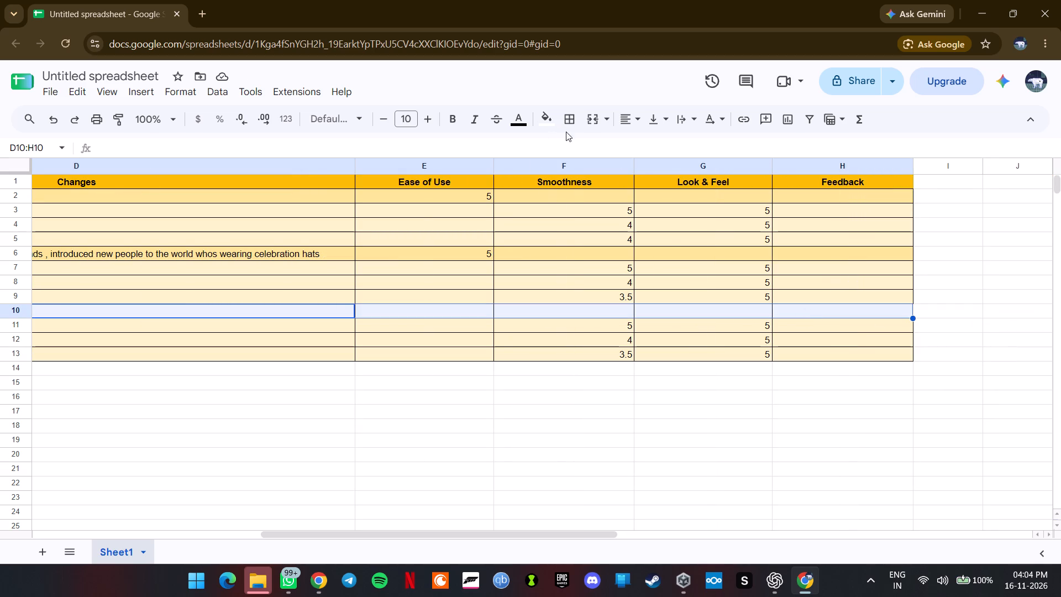
{"action": "left_click", "coordinate": [574, 119]}
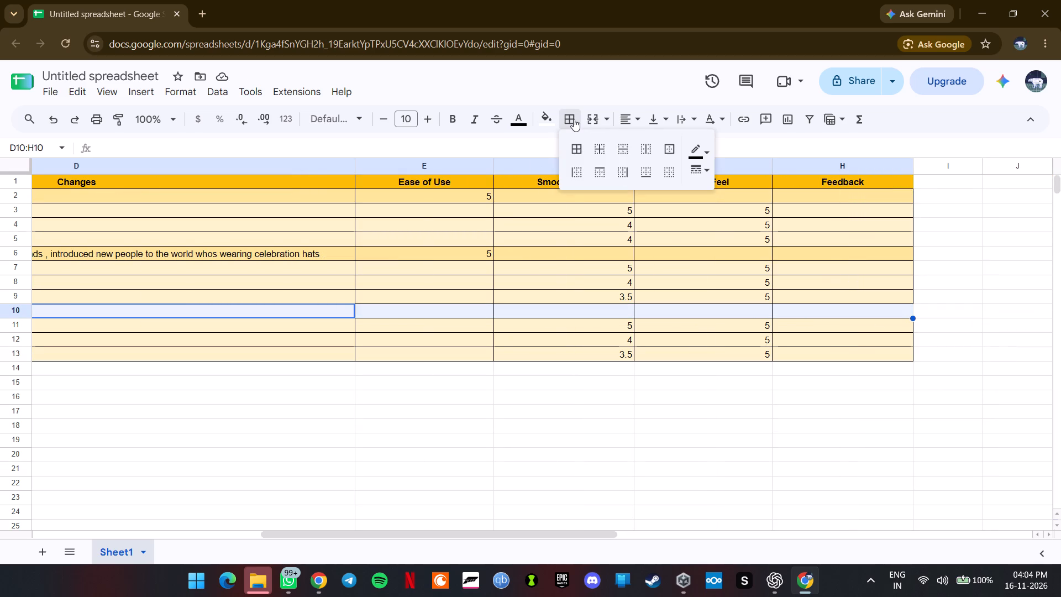
{"action": "left_click", "coordinate": [579, 154]}
{"action": "left_click", "coordinate": [544, 119]}
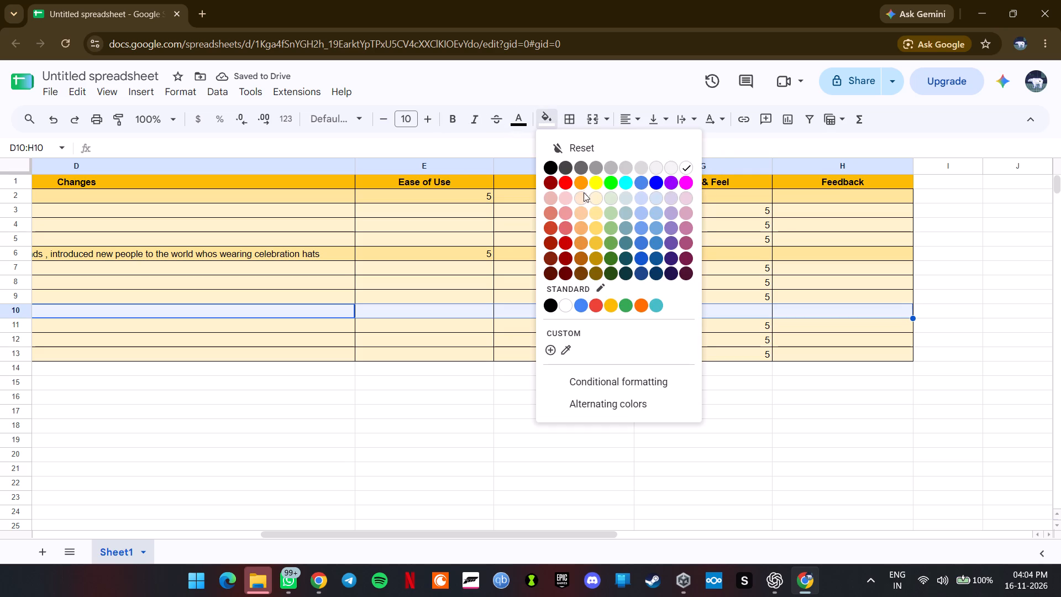
{"action": "left_click", "coordinate": [599, 215]}
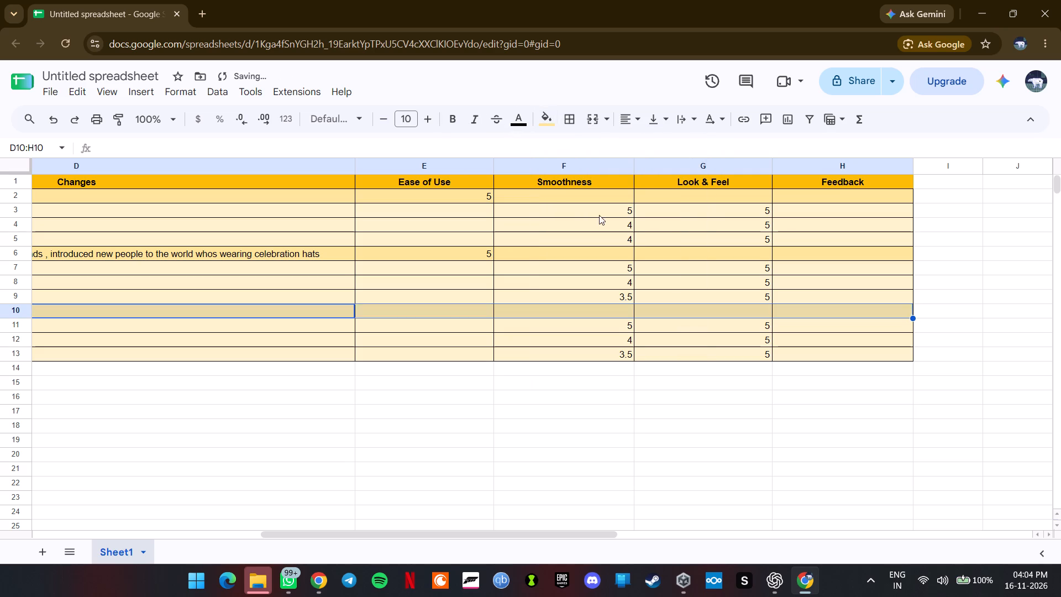
{"action": "left_click", "coordinate": [466, 438]}
Clear the Changes entries copied from Phase 2 in cells D11, D12 and D13 of the Phase 3 section.
{"action": "left_click_drag", "start_coordinate": [565, 535], "coordinate": [393, 544]}
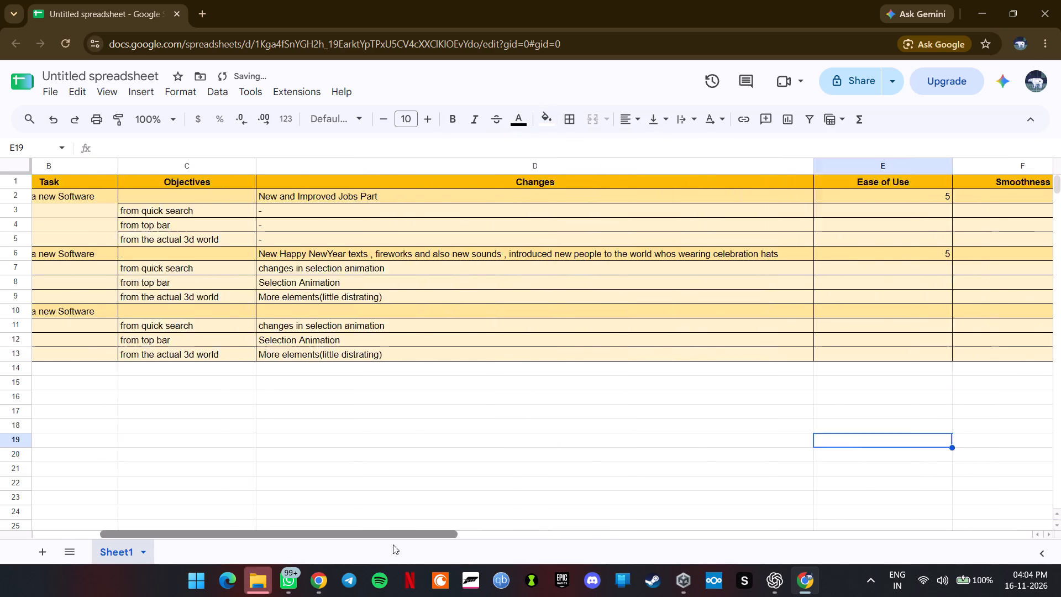
{"action": "left_click_drag", "start_coordinate": [393, 544], "coordinate": [277, 563]}
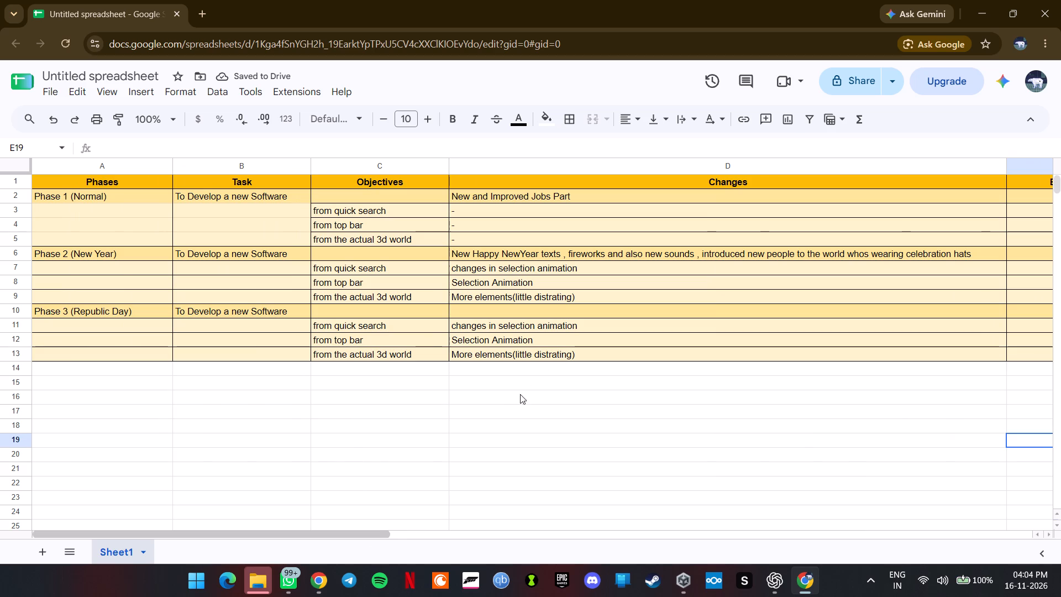
{"action": "left_click", "coordinate": [587, 332]}
{"action": "key", "text": "BackSpace"}
{"action": "left_click", "coordinate": [577, 349]}
{"action": "key", "text": "BackSpace"}
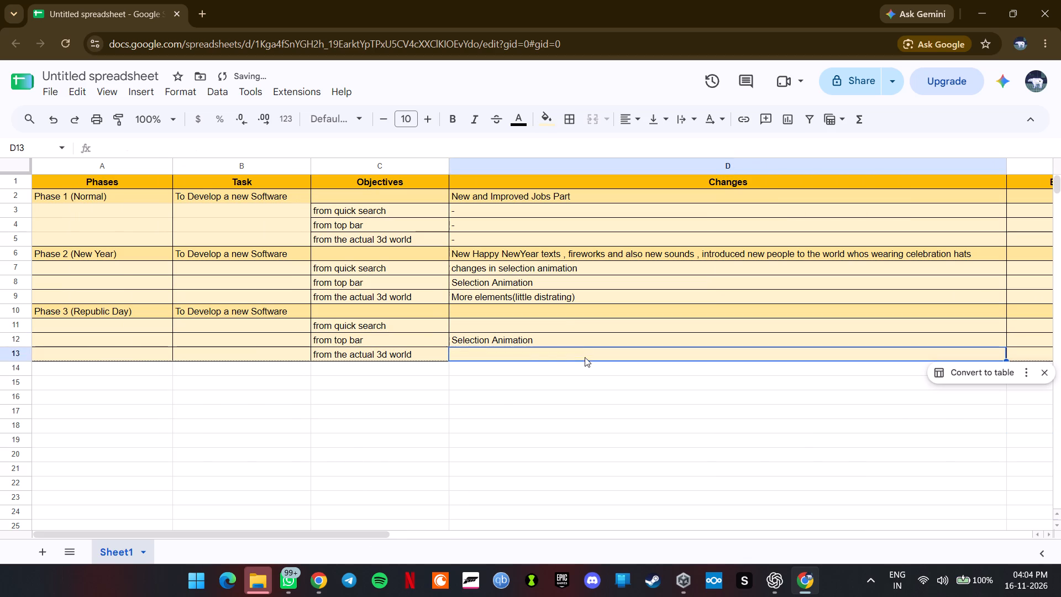
{"action": "left_click", "coordinate": [579, 337]}
{"action": "key", "text": "BackSpace"}
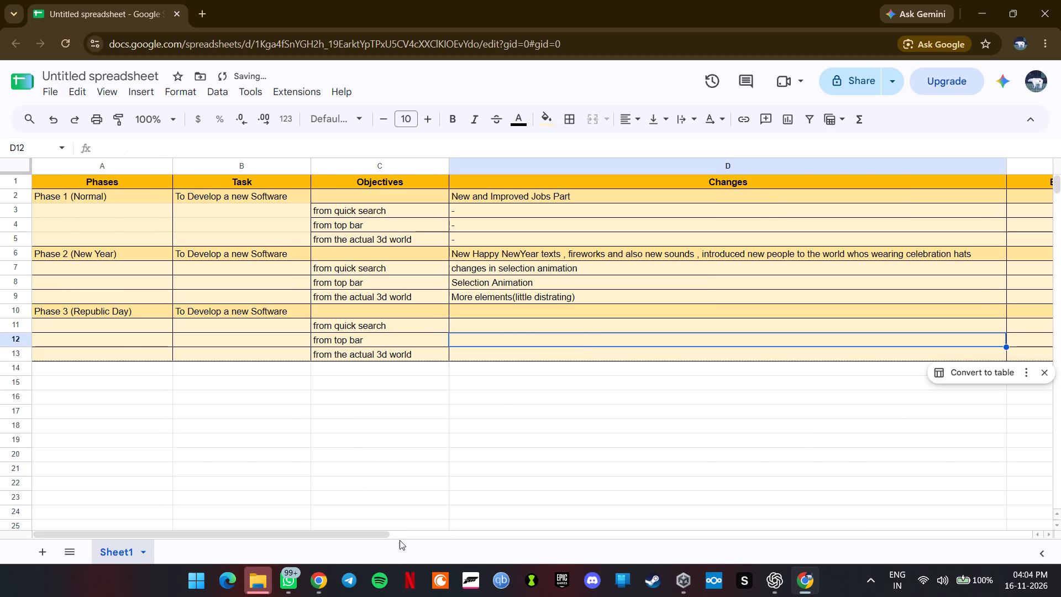
Clear the copied Smoothness and Look & Feel ratings in F11 to G13 of the Phase 3 section.
{"action": "left_click_drag", "start_coordinate": [383, 533], "coordinate": [590, 505]}
{"action": "left_click", "coordinate": [655, 327]}
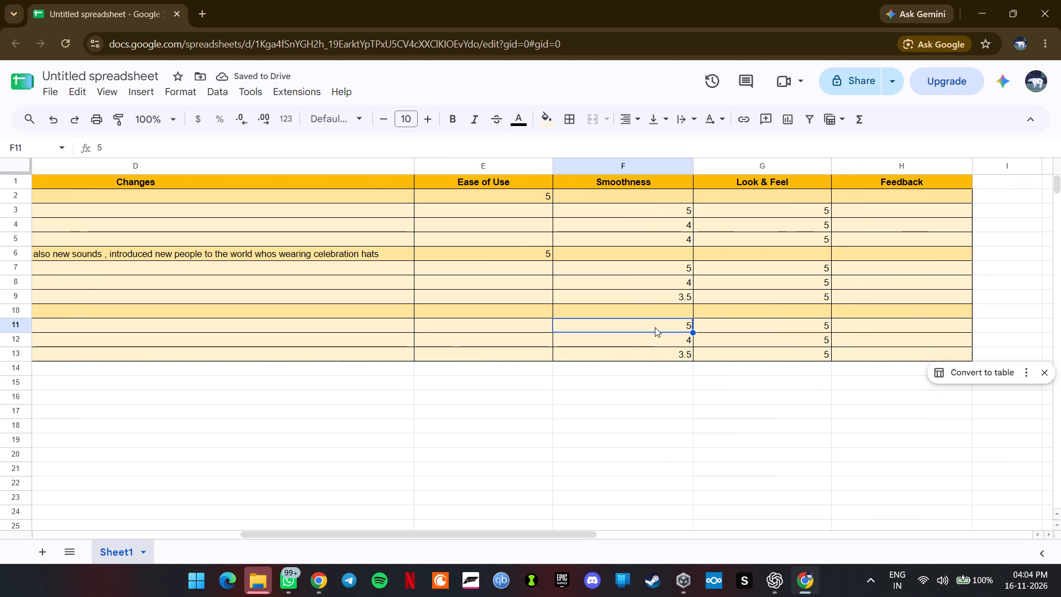
{"action": "key", "text": "BackSpace"}
{"action": "left_click", "coordinate": [656, 345]}
{"action": "key", "text": "BackSpace"}
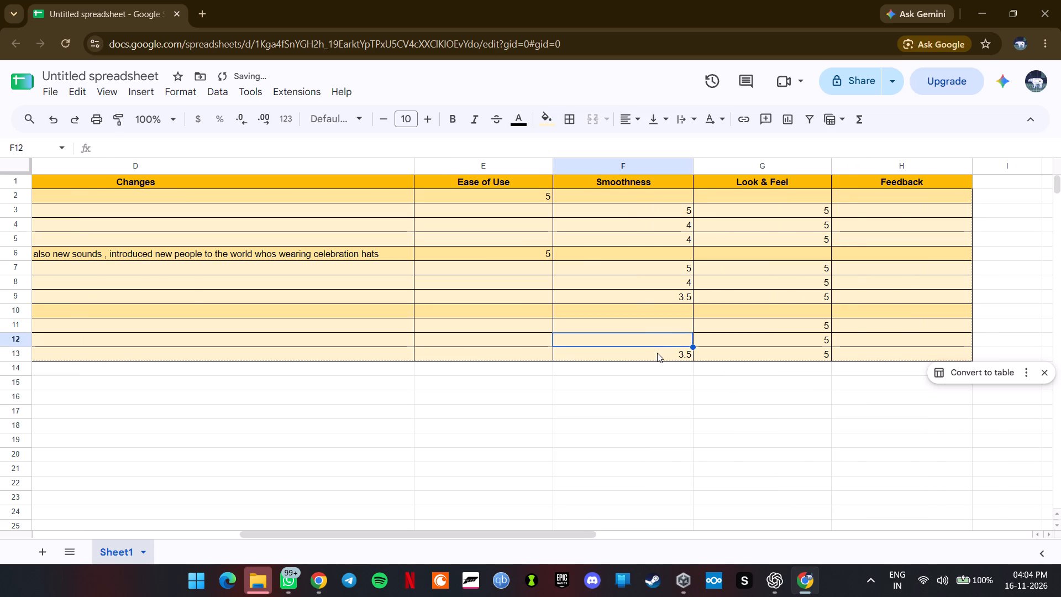
{"action": "left_click", "coordinate": [658, 357]}
{"action": "key", "text": "BackSpace"}
{"action": "left_click", "coordinate": [784, 322]}
{"action": "key", "text": "BackSpace"}
{"action": "left_click", "coordinate": [789, 339]}
{"action": "key", "text": "BackSpace"}
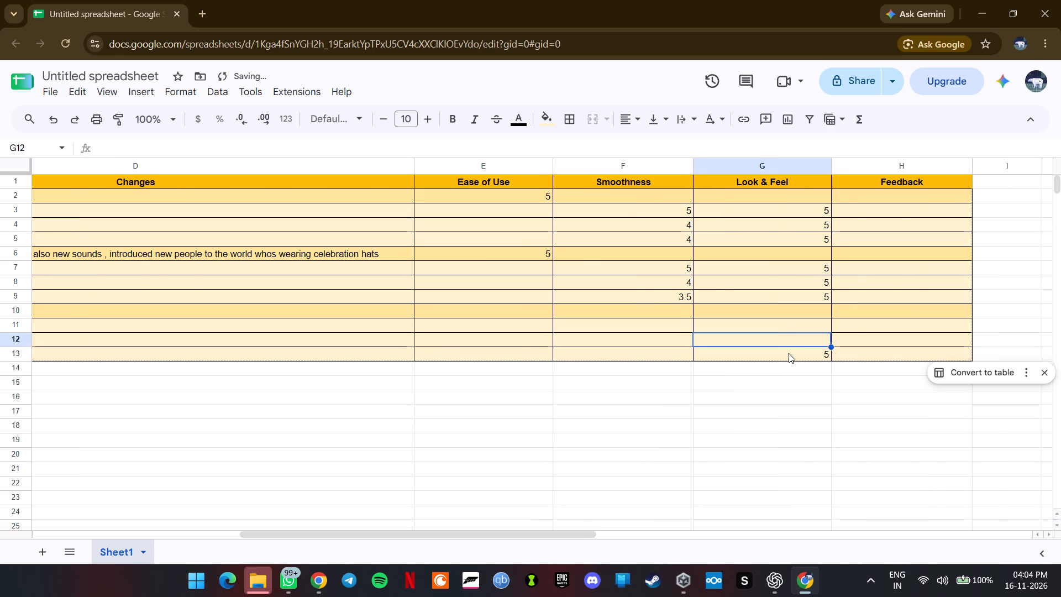
{"action": "left_click", "coordinate": [789, 353]}
{"action": "key", "text": "BackSpace"}
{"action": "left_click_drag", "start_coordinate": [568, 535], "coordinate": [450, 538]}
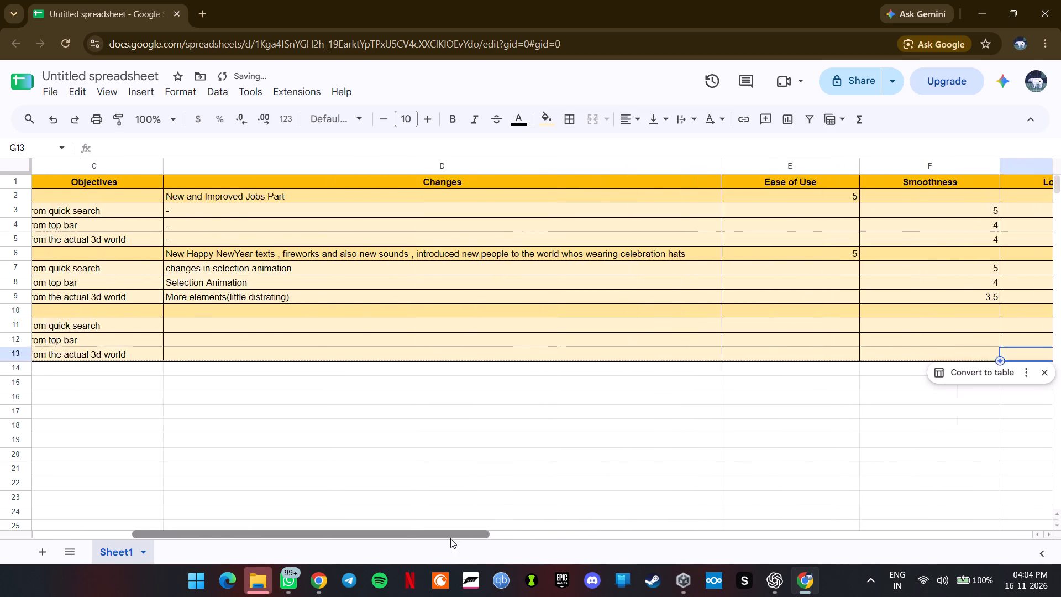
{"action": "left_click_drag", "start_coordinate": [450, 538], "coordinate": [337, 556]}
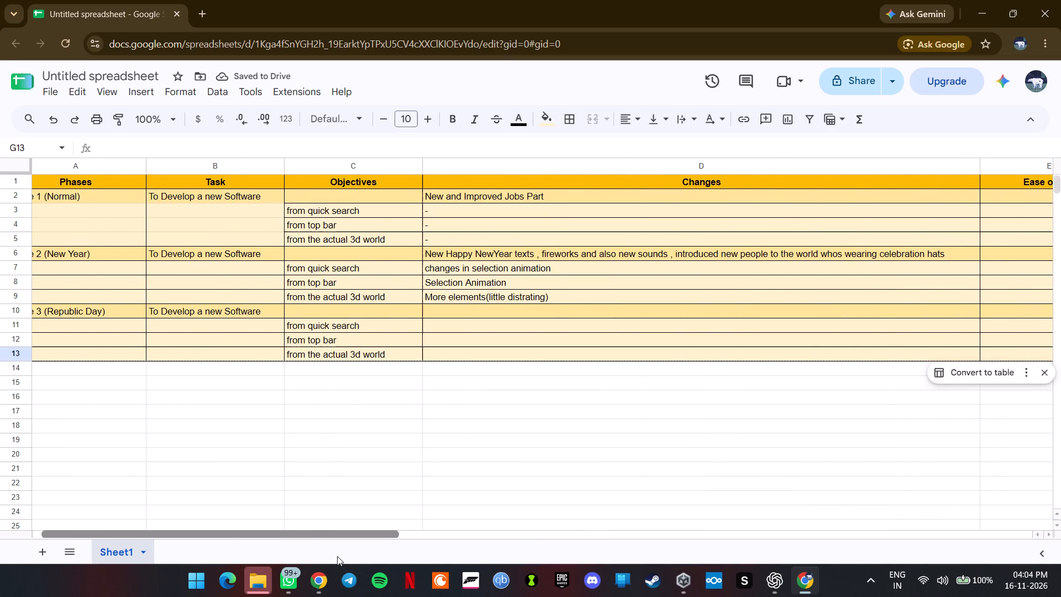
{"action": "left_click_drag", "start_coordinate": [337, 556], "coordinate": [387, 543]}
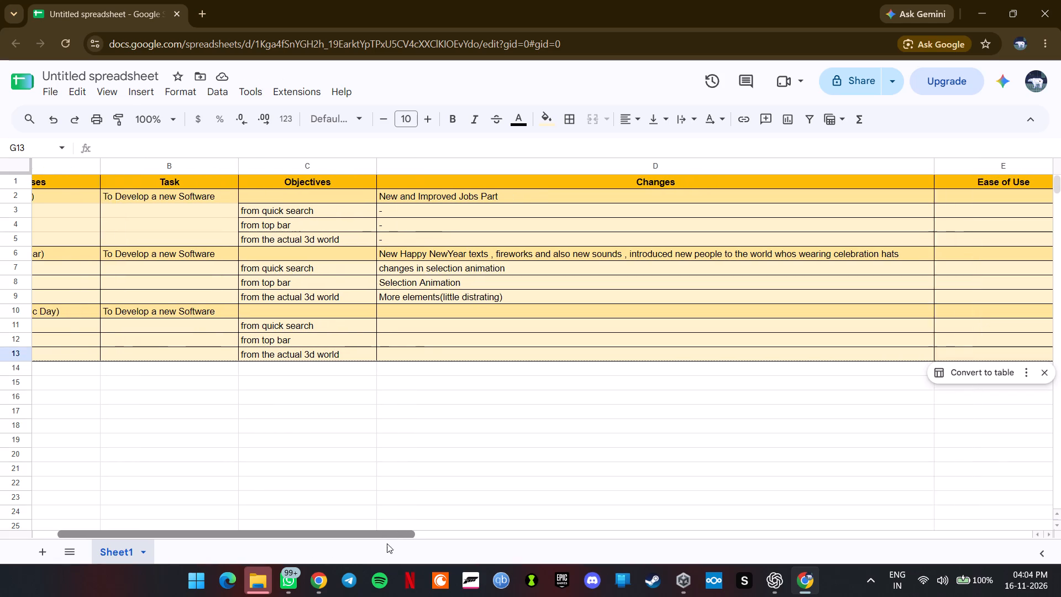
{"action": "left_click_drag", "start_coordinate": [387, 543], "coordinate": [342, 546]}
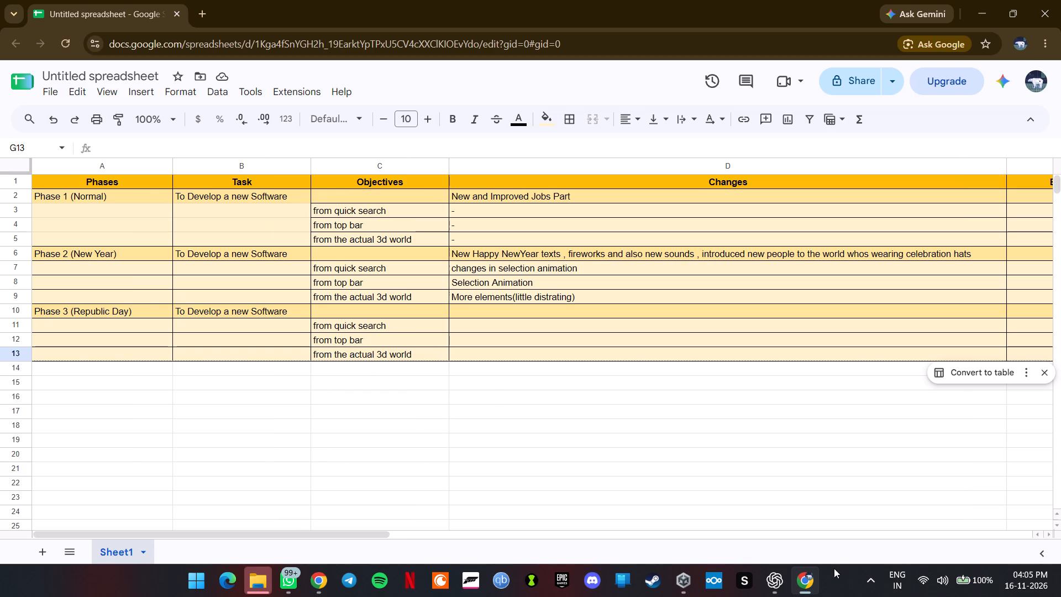
Switch to the emergio.in site, follow the quick search's "I need software, an app or a website" option and examine the Tech world.
{"action": "left_click", "coordinate": [322, 588]}
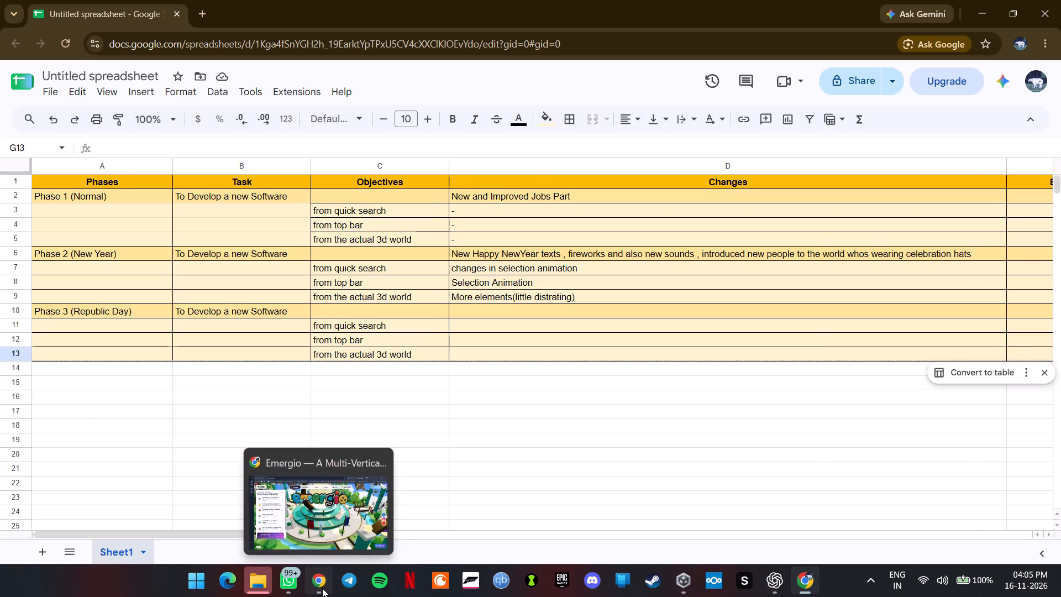
{"action": "scroll", "coordinate": [577, 383], "scroll_direction": "down", "scroll_amount": 4}
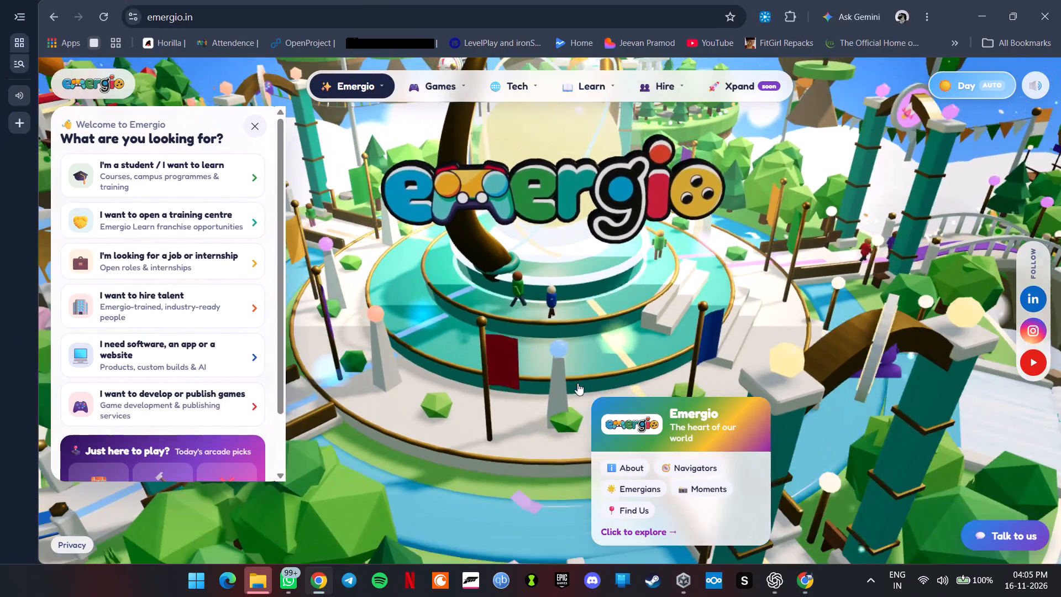
{"action": "scroll", "coordinate": [577, 383], "scroll_direction": "down", "scroll_amount": 13}
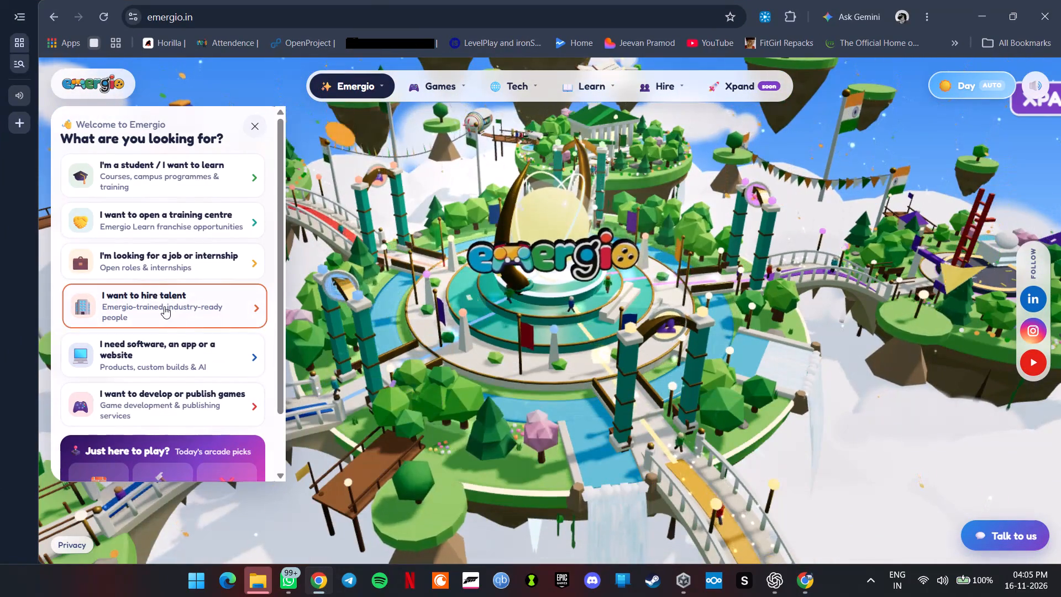
{"action": "left_click", "coordinate": [165, 353]}
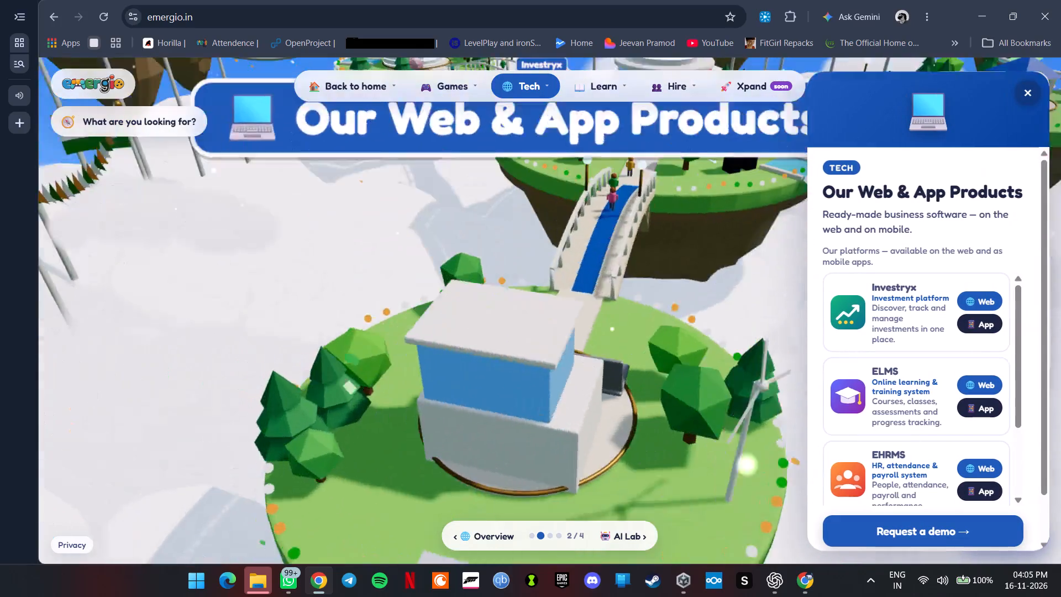
{"action": "scroll", "coordinate": [702, 404], "scroll_direction": "down", "scroll_amount": 15}
{"action": "scroll", "coordinate": [668, 400], "scroll_direction": "down", "scroll_amount": 9}
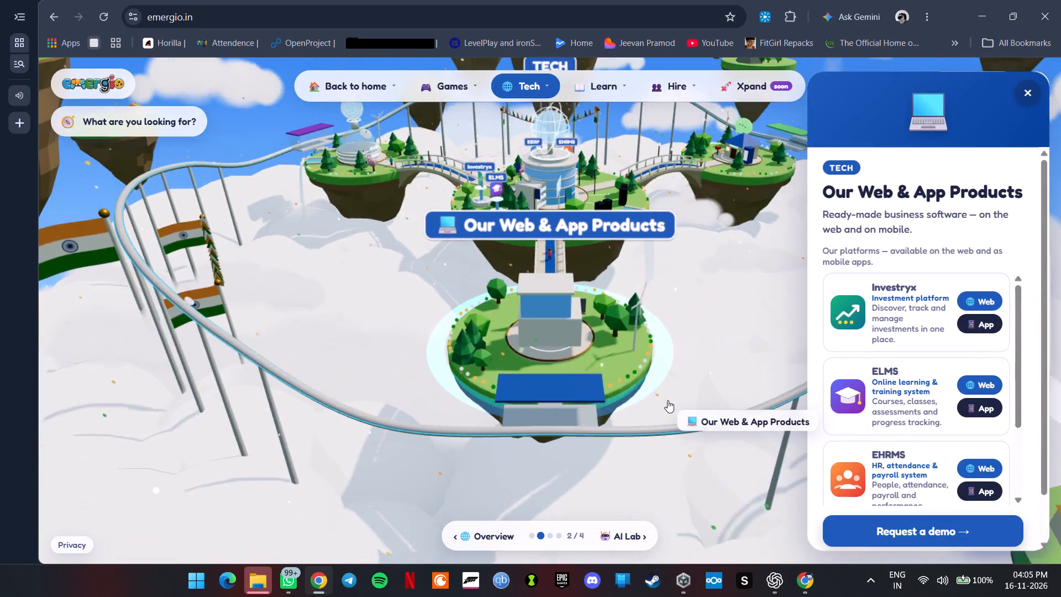
{"action": "scroll", "coordinate": [668, 400], "scroll_direction": "down", "scroll_amount": 12}
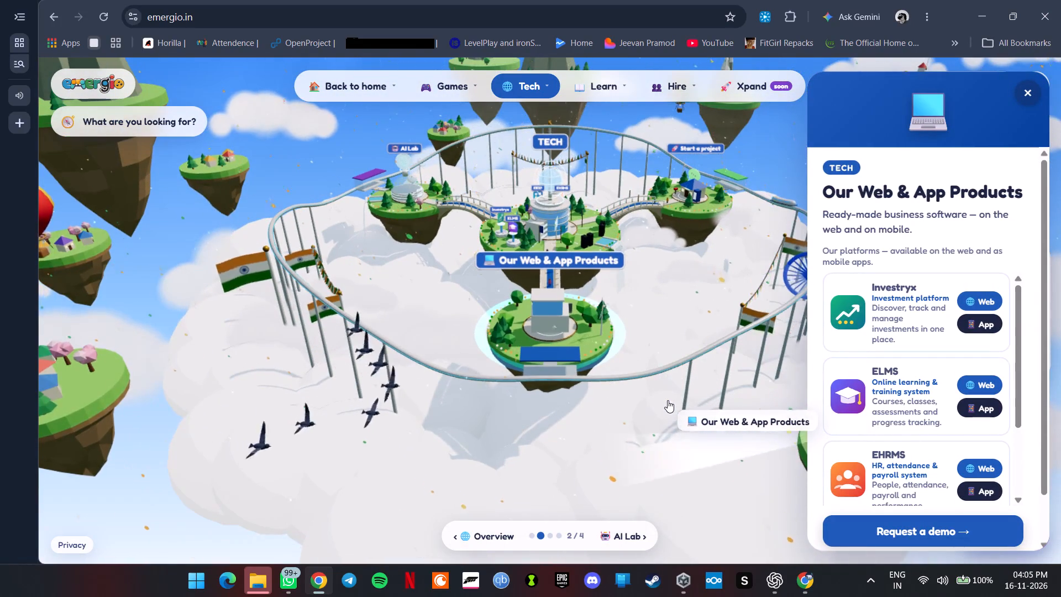
Open the "Start a project" island in the 3D Tech world and examine its Republic Day surroundings.
{"action": "left_click", "coordinate": [719, 203]}
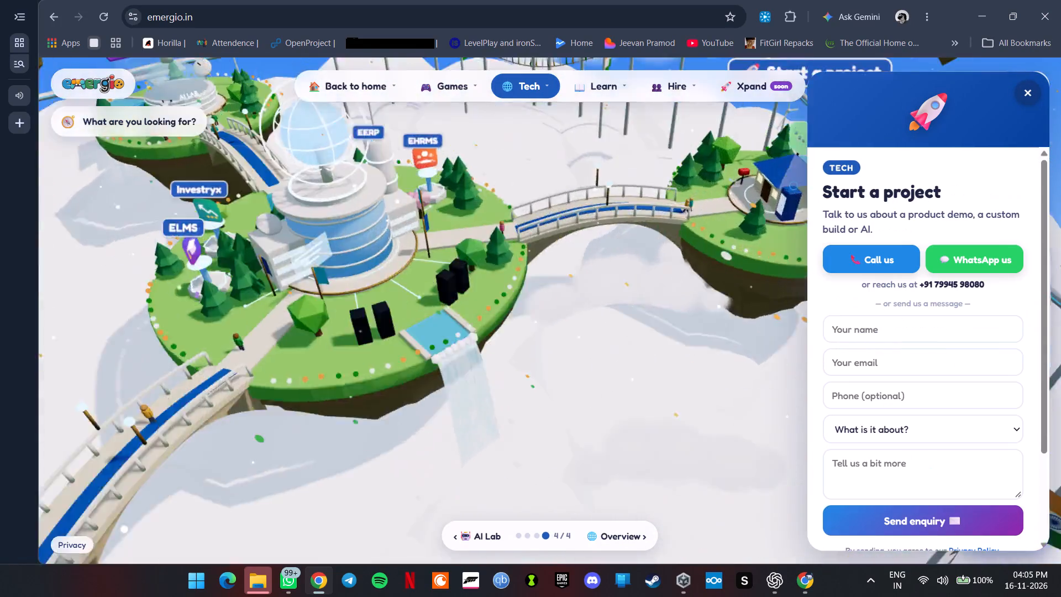
{"action": "scroll", "coordinate": [466, 283], "scroll_direction": "down", "scroll_amount": 14}
{"action": "scroll", "coordinate": [460, 285], "scroll_direction": "down", "scroll_amount": 12}
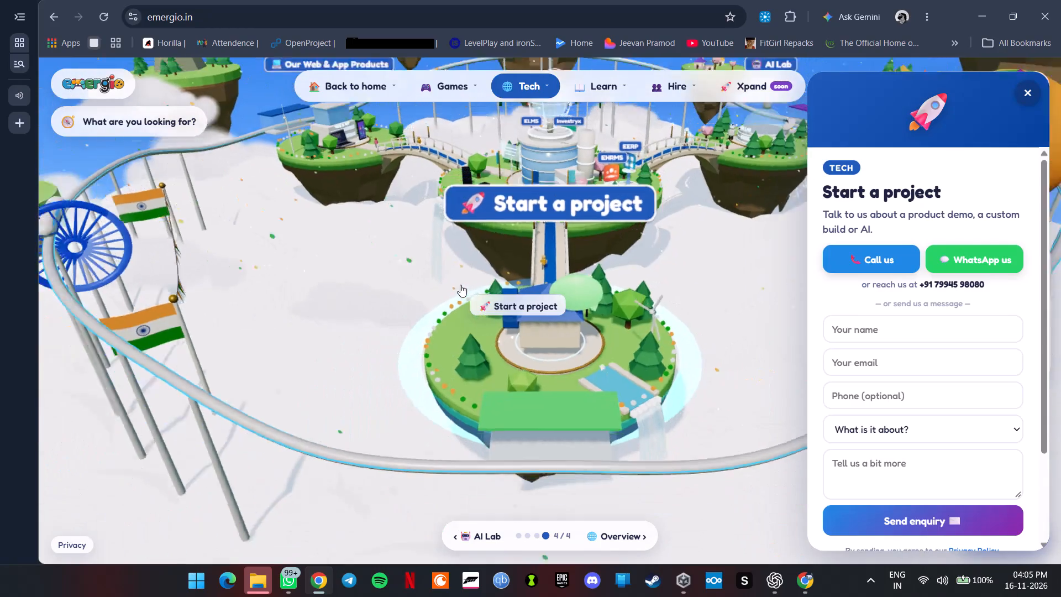
{"action": "scroll", "coordinate": [460, 285], "scroll_direction": "down", "scroll_amount": 9}
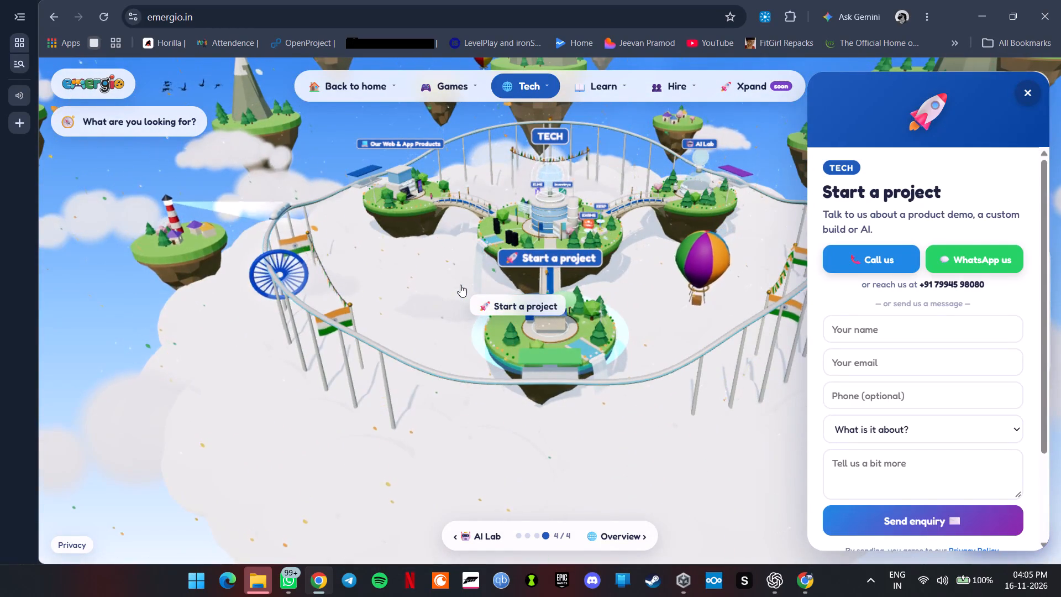
{"action": "scroll", "coordinate": [260, 251], "scroll_direction": "up", "scroll_amount": 8}
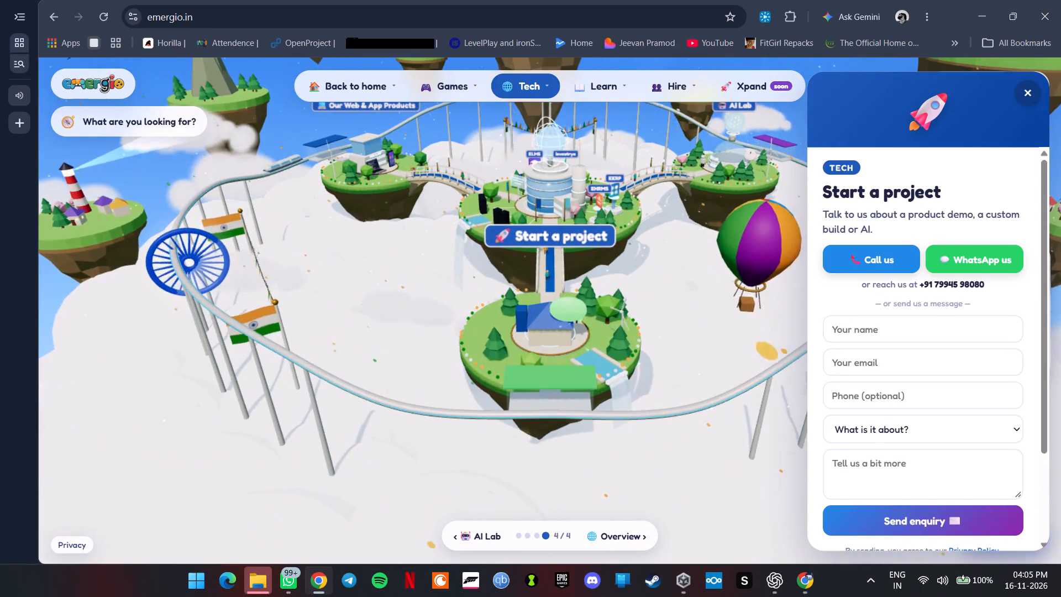
{"action": "right_click_drag", "start_coordinate": [206, 349], "coordinate": [136, 351]}
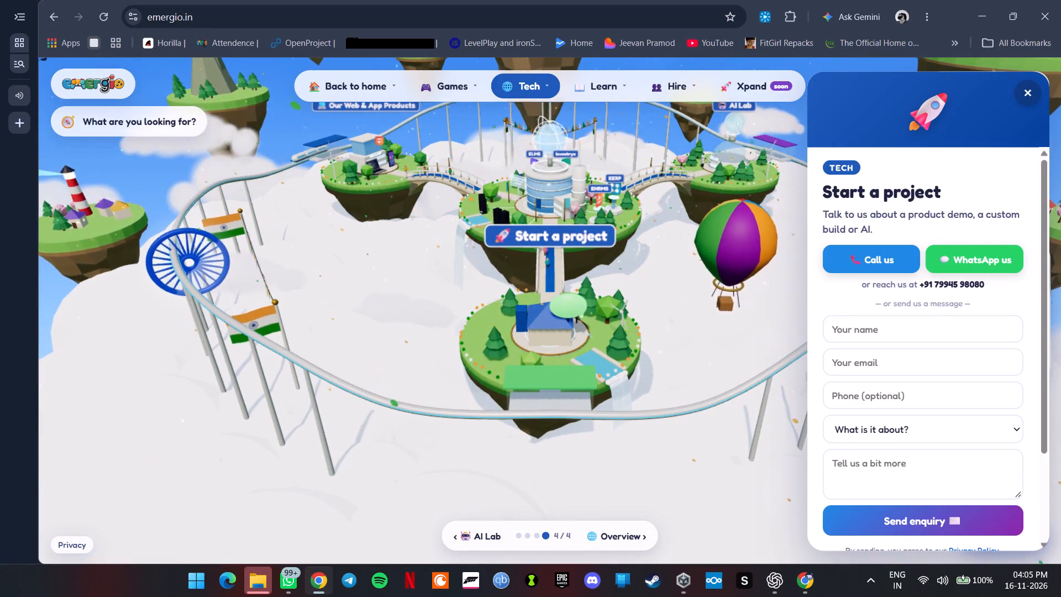
{"action": "scroll", "coordinate": [303, 300], "scroll_direction": "down", "scroll_amount": 4}
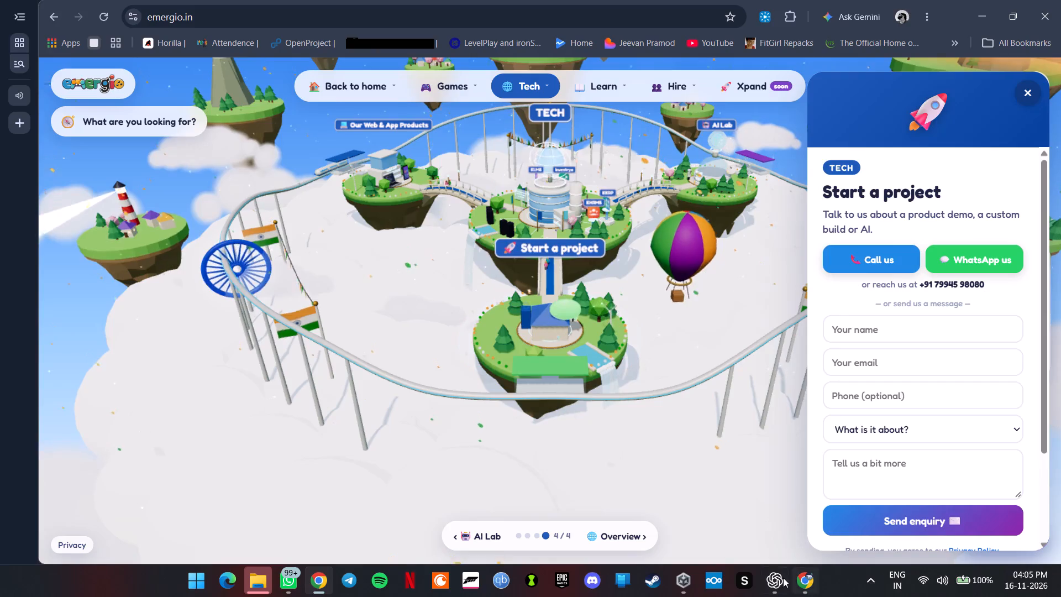
Switch to the spreadsheet and enter "should have given small flags in the chest fo people" as Phase 3 feedback in cell H10.
{"action": "left_click", "coordinate": [799, 579]}
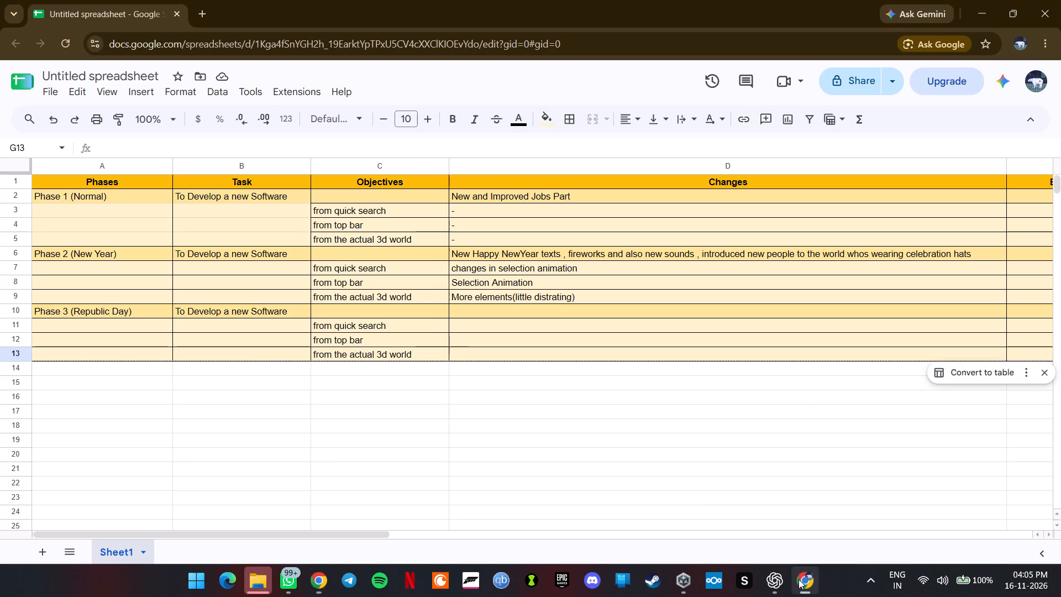
{"action": "left_click", "coordinate": [492, 326]}
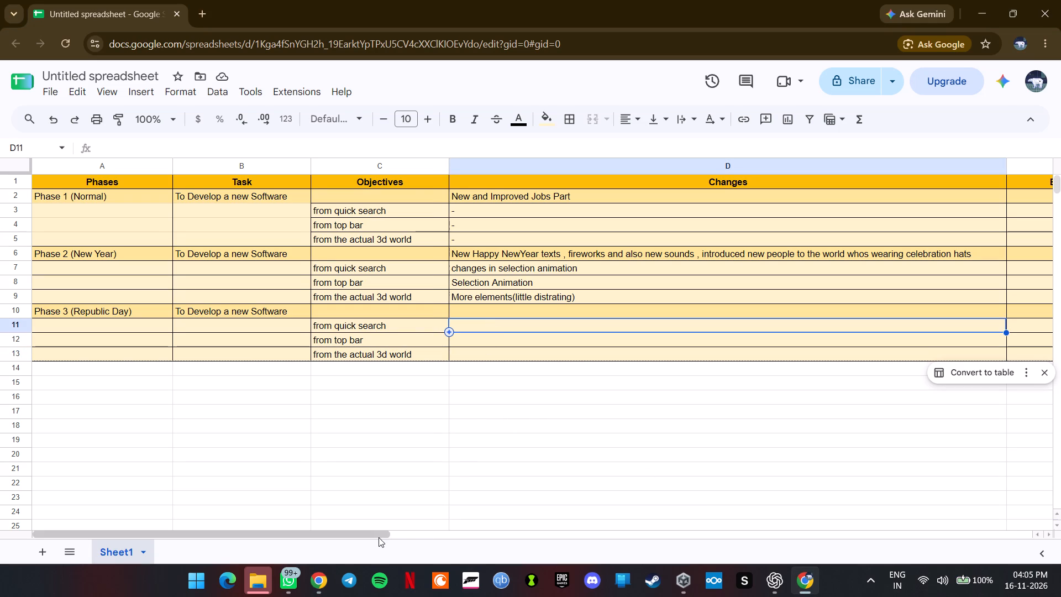
{"action": "left_click_drag", "start_coordinate": [374, 536], "coordinate": [671, 520]}
{"action": "left_click", "coordinate": [632, 312]}
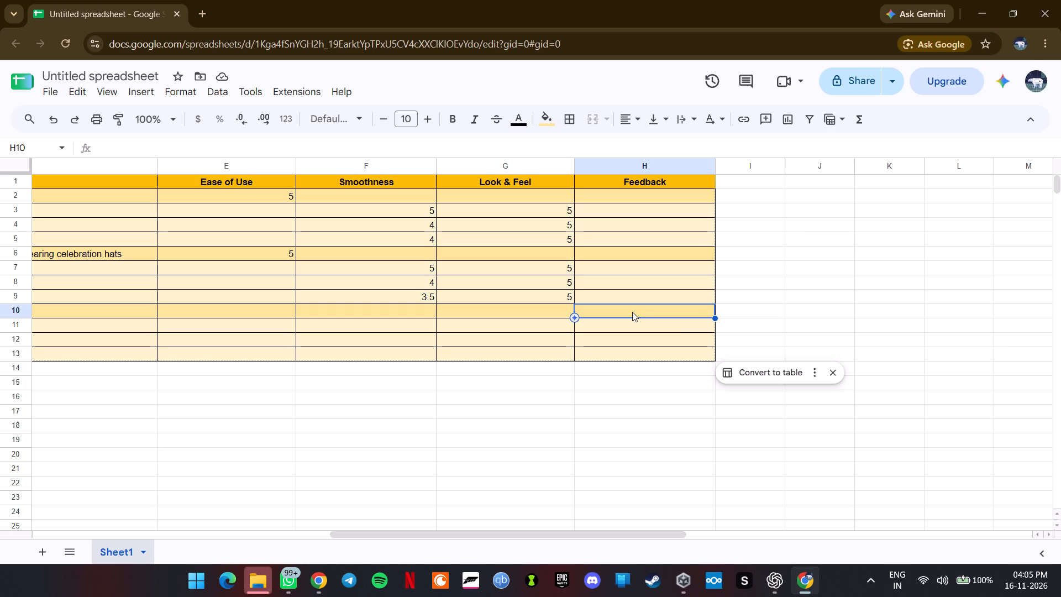
{"action": "type", "text": "should have"}
{"action": "key", "text": "space"}
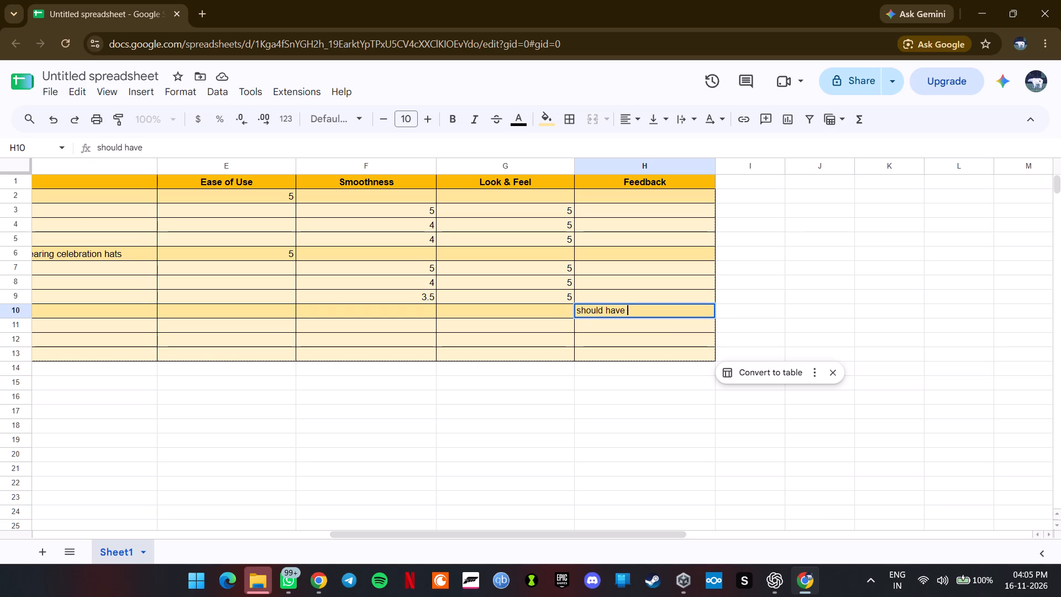
{"action": "type", "text": "given small flags"}
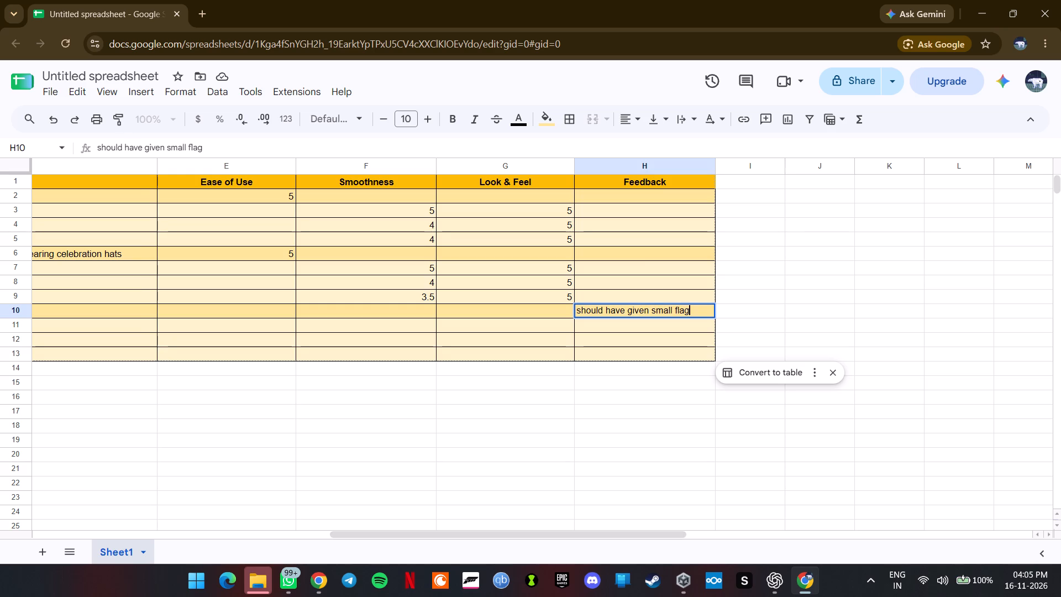
{"action": "key", "text": "space"}
{"action": "type", "text": "in the chest fo p"}
{"action": "type", "text": "eople"}
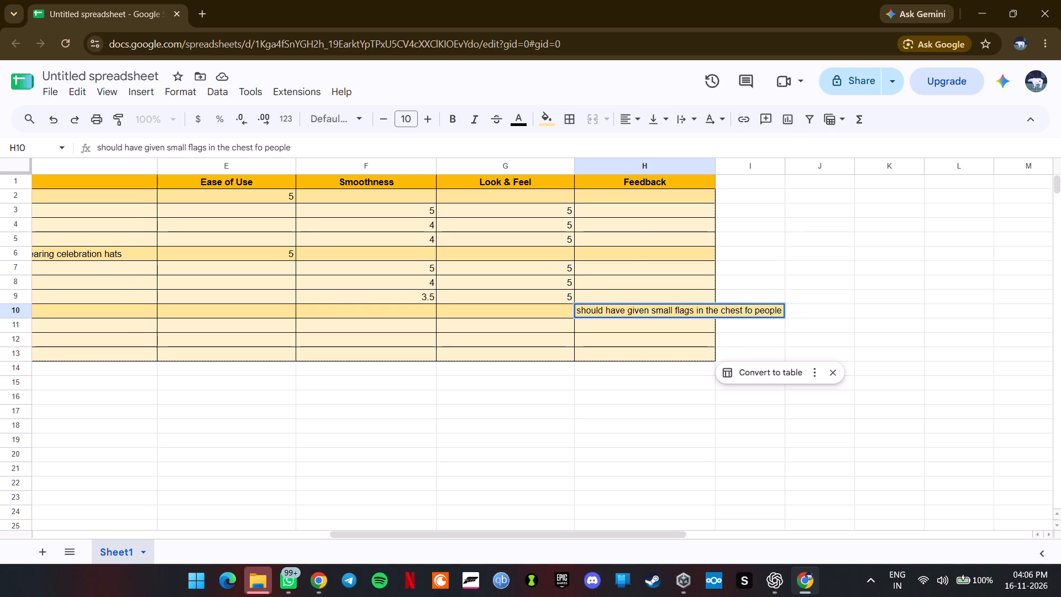
Widen the Feedback column H until the H10 text fits inside it.
{"action": "left_click_drag", "start_coordinate": [715, 164], "coordinate": [763, 163]}
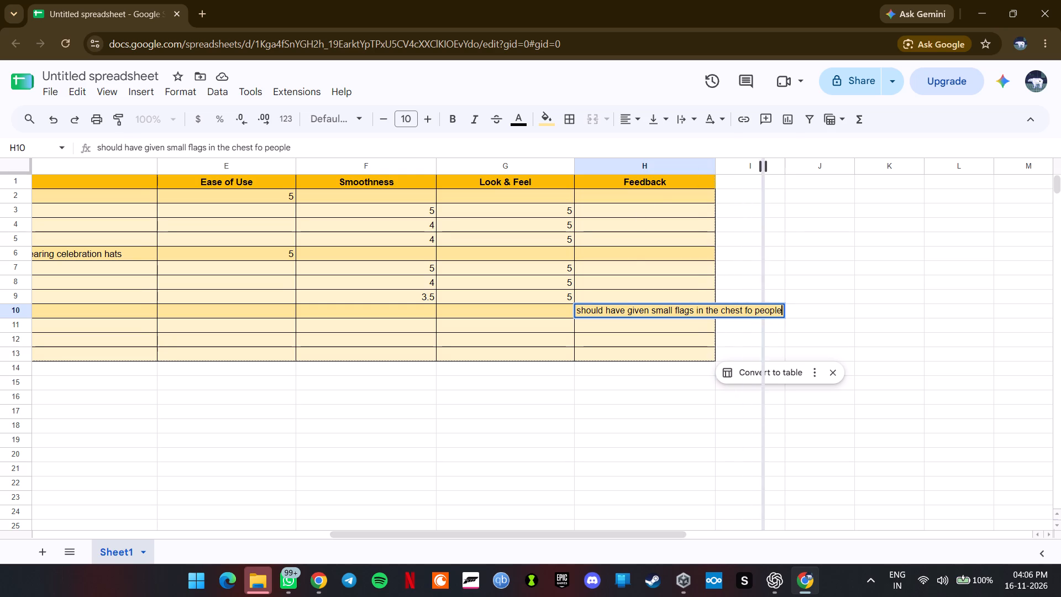
{"action": "left_click_drag", "start_coordinate": [763, 163], "coordinate": [783, 163]}
{"action": "left_click", "coordinate": [639, 332]}
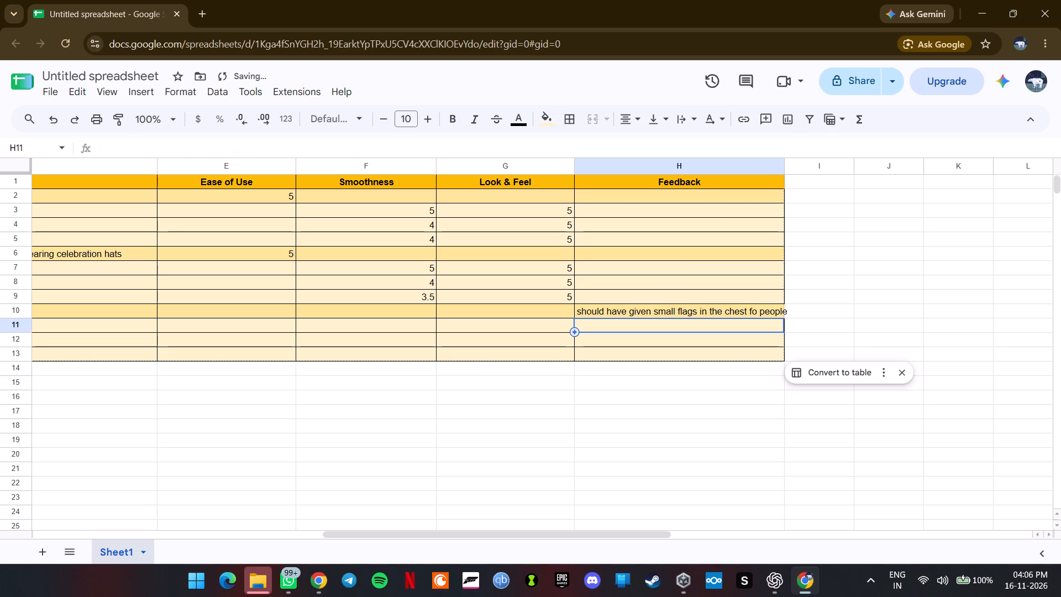
{"action": "left_click", "coordinate": [750, 307]}
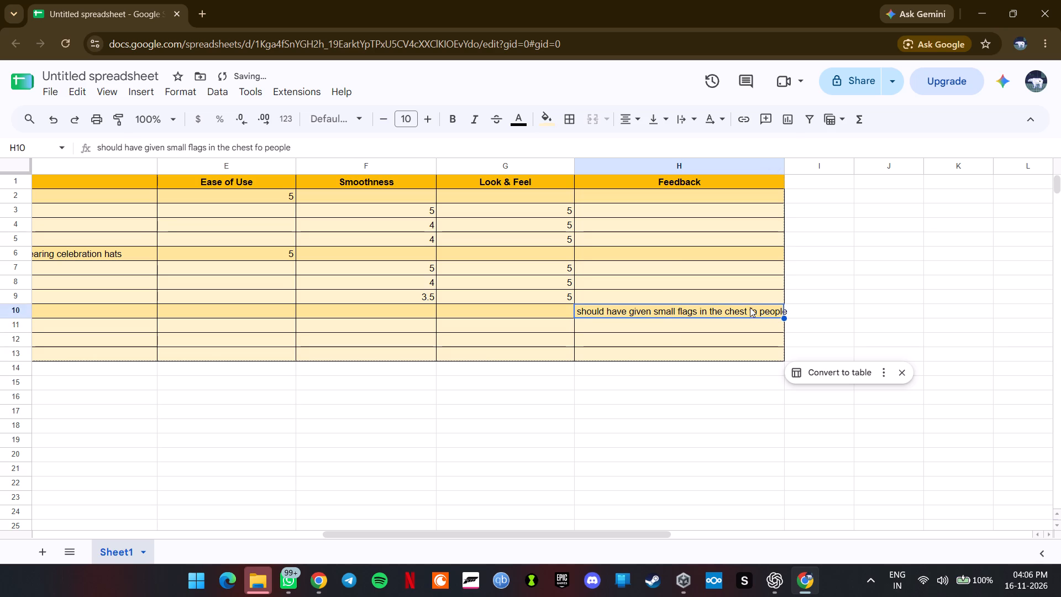
{"action": "left_click", "coordinate": [569, 121]}
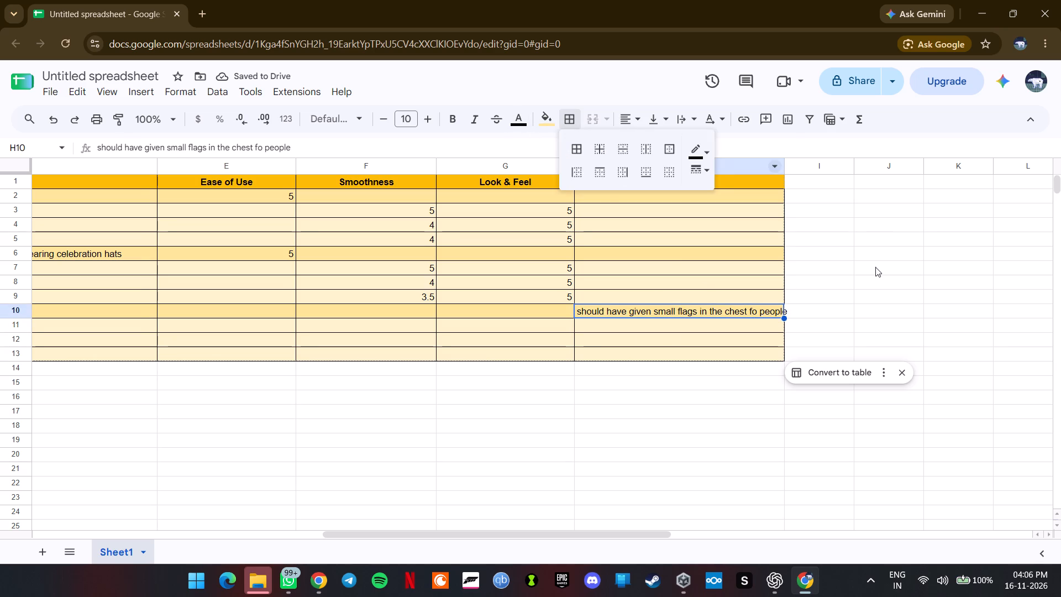
{"action": "left_click", "coordinate": [875, 267]}
{"action": "left_click_drag", "start_coordinate": [786, 164], "coordinate": [792, 164]}
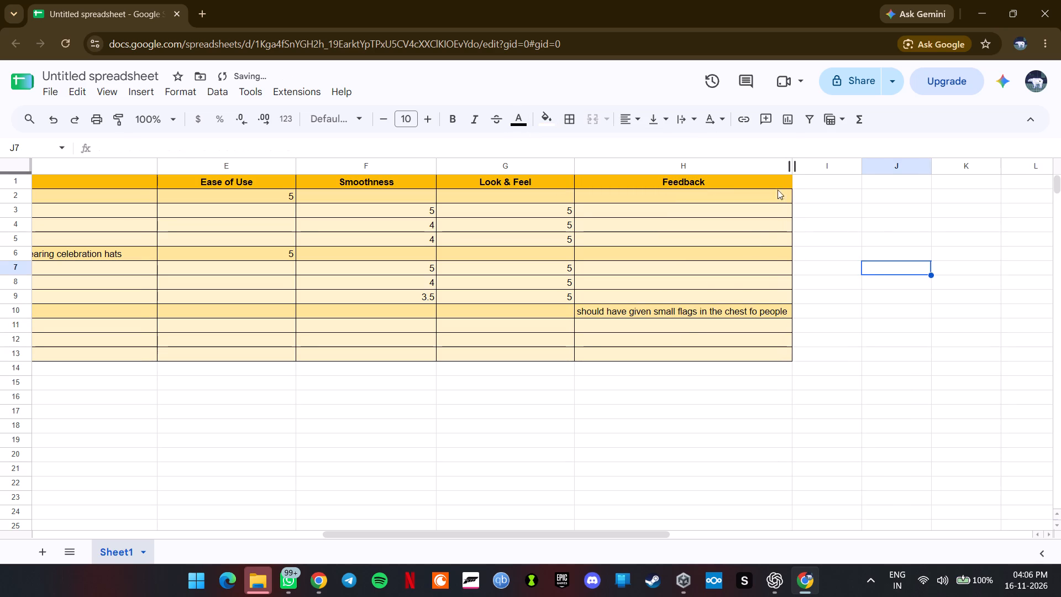
Begin the from quick search feedback in cell H11 with the word "in".
{"action": "left_click", "coordinate": [686, 324]}
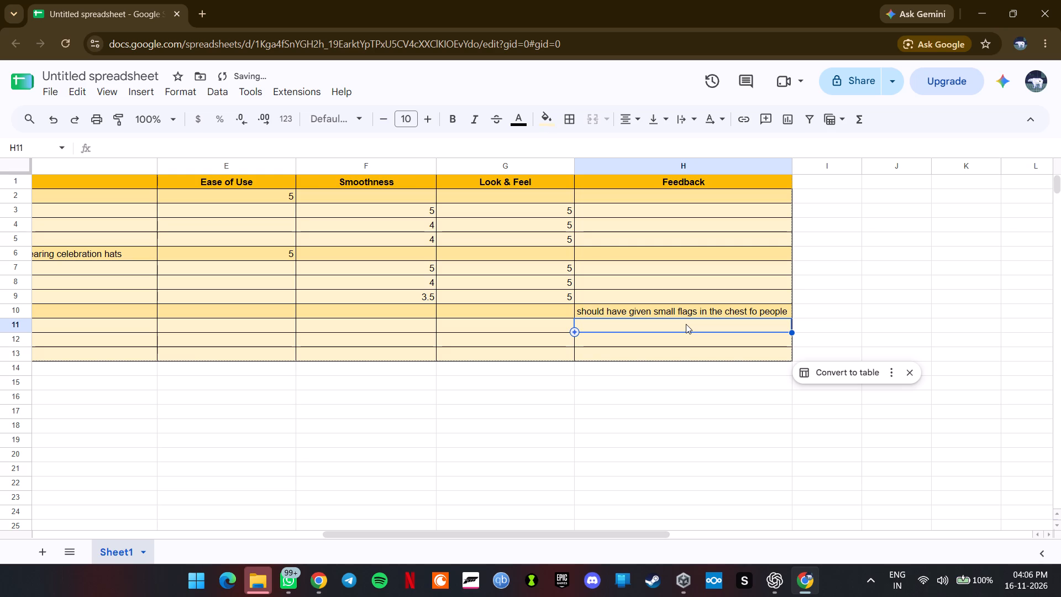
{"action": "type", "text": "in"}
{"action": "key", "text": "space"}
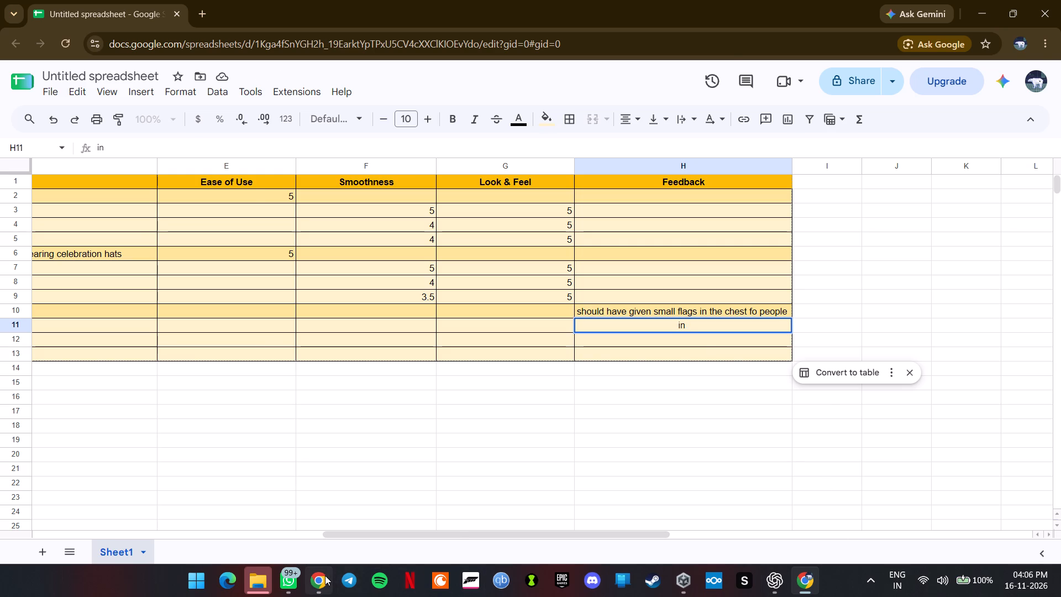
Switch to the emergio.in site, visit the Games, Learn and Tech worlds, and examine the Tech world's train track and Republic Day decorations.
{"action": "left_click", "coordinate": [325, 575]}
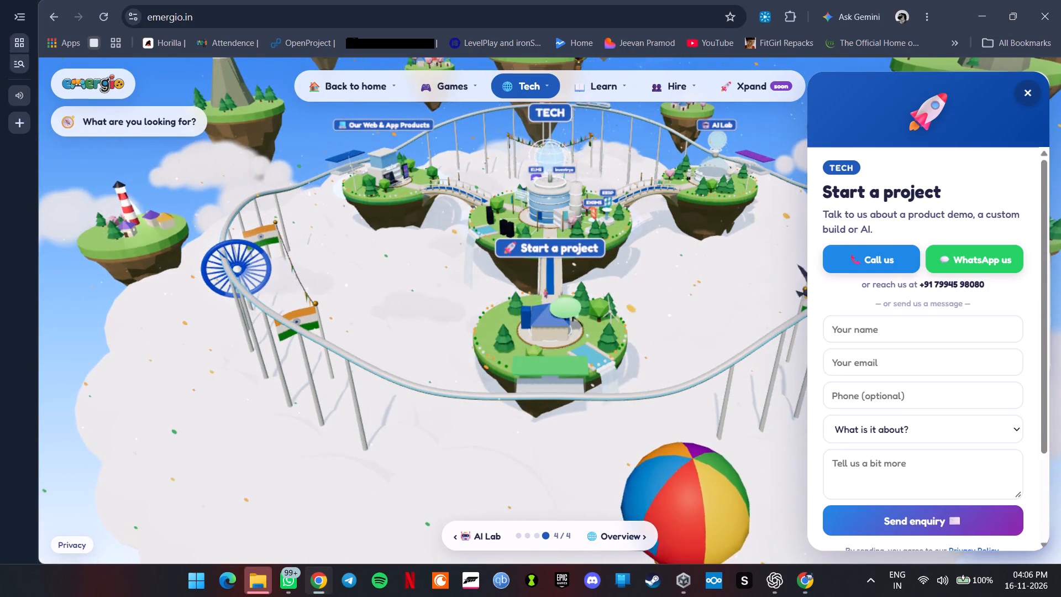
{"action": "left_click", "coordinate": [454, 96]}
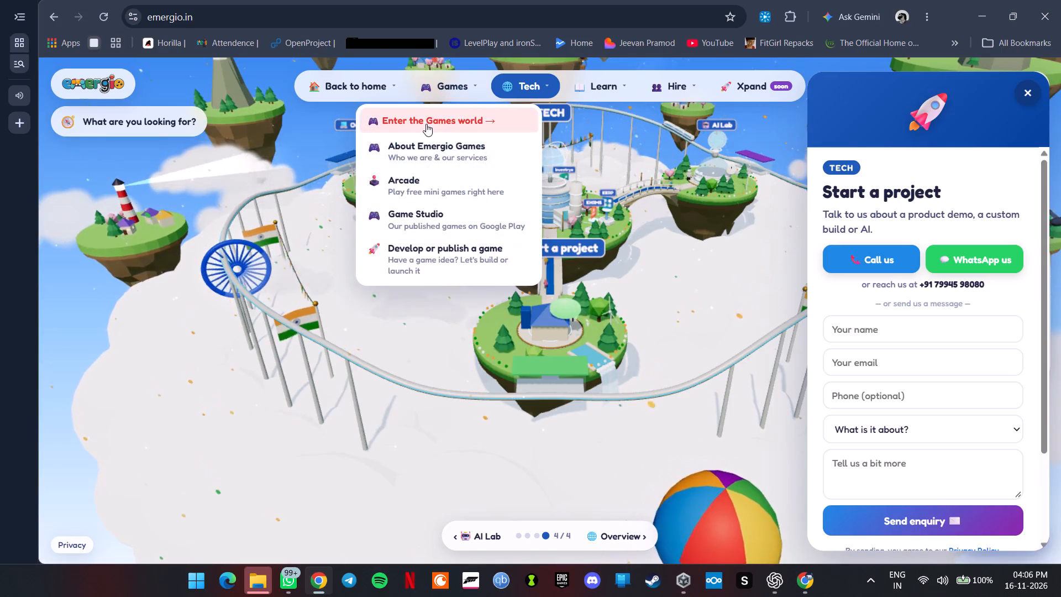
{"action": "left_click", "coordinate": [439, 114]}
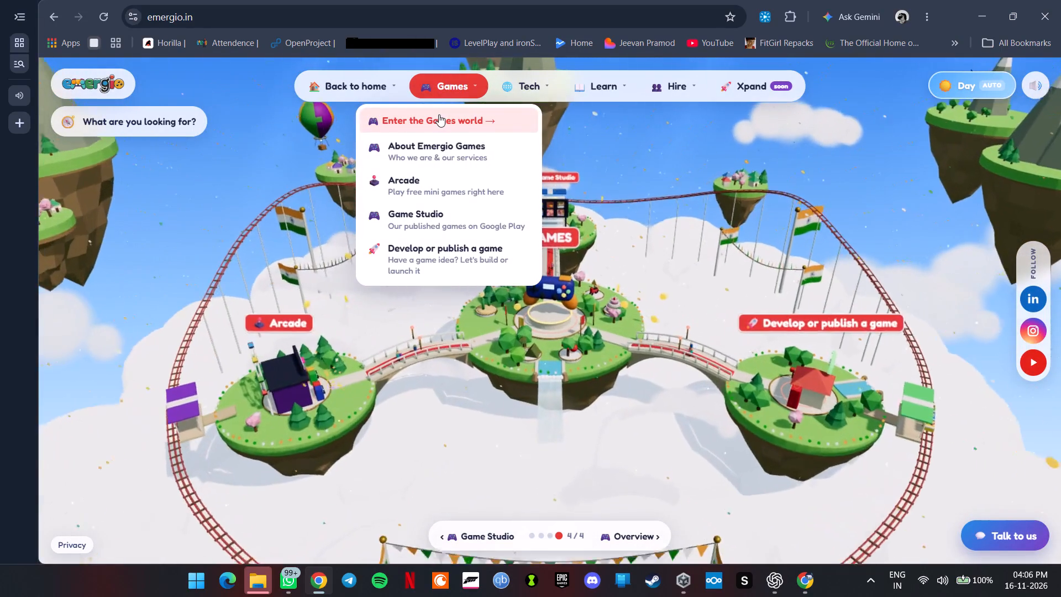
{"action": "left_click", "coordinate": [605, 87]}
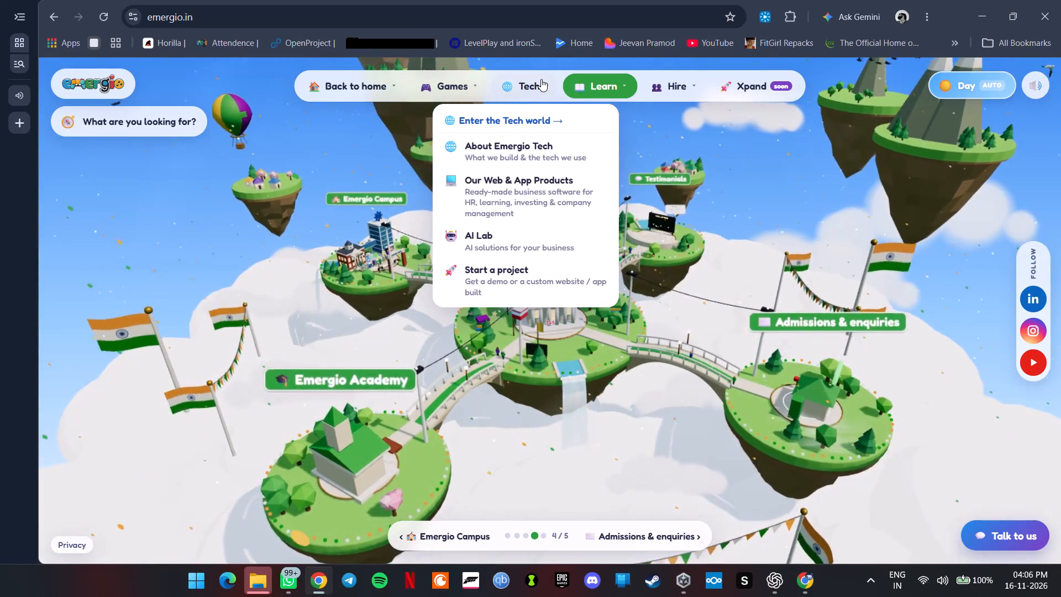
{"action": "left_click", "coordinate": [541, 79]}
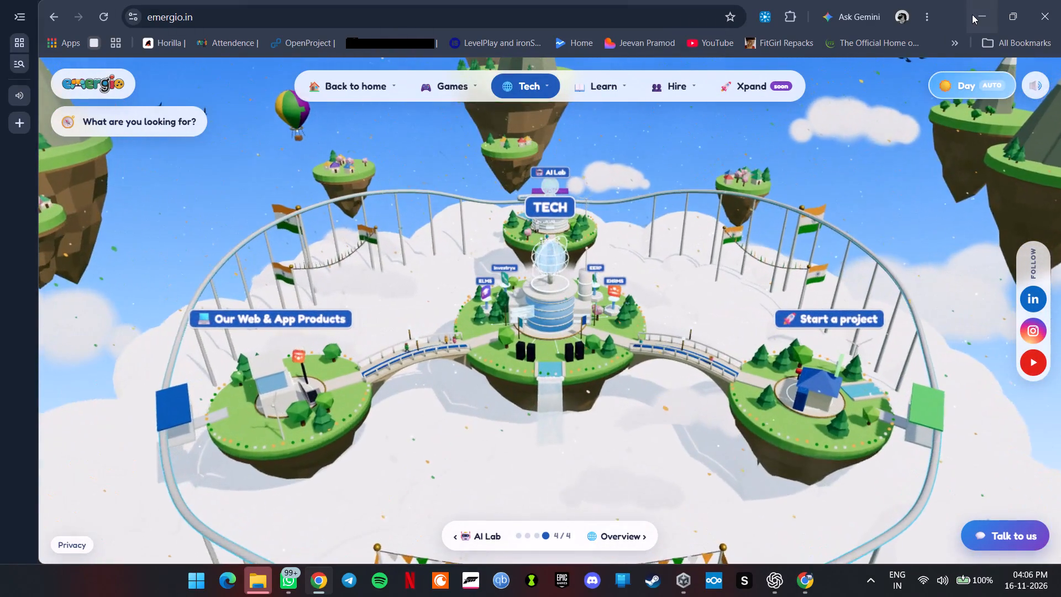
{"action": "scroll", "coordinate": [861, 449], "scroll_direction": "down", "scroll_amount": 5}
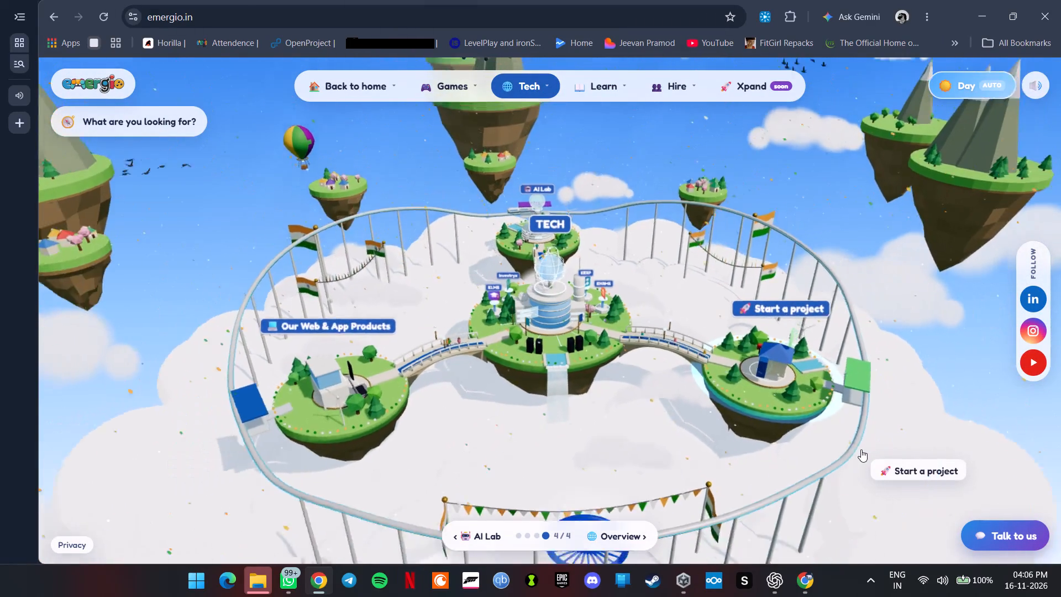
{"action": "scroll", "coordinate": [861, 449], "scroll_direction": "down", "scroll_amount": 4}
{"action": "right_click_drag", "start_coordinate": [853, 480], "coordinate": [780, 476]}
{"action": "left_click_drag", "start_coordinate": [803, 448], "coordinate": [669, 459]}
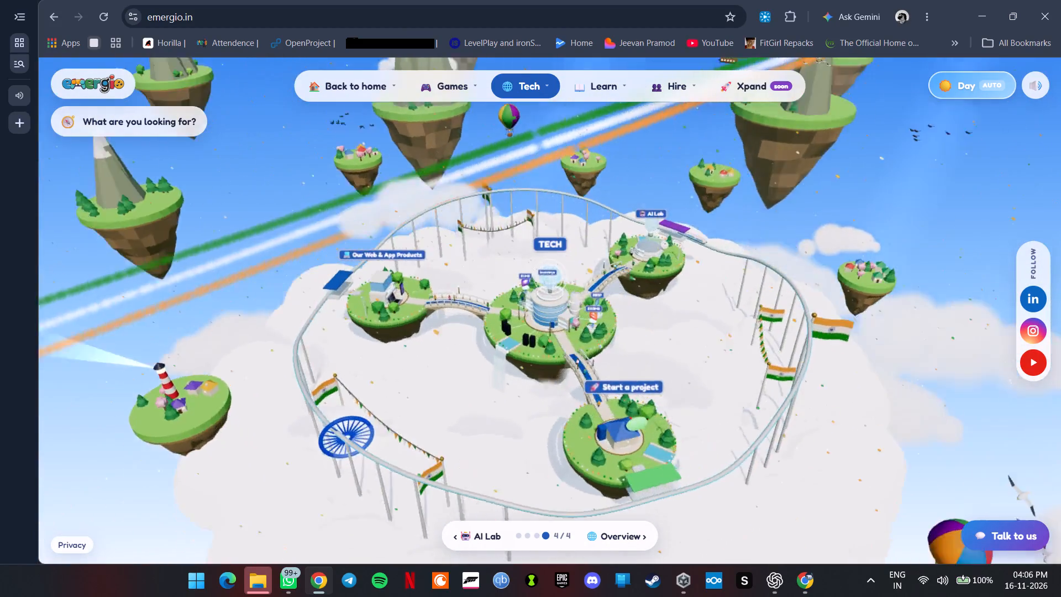
{"action": "left_click_drag", "start_coordinate": [669, 459], "coordinate": [401, 428]}
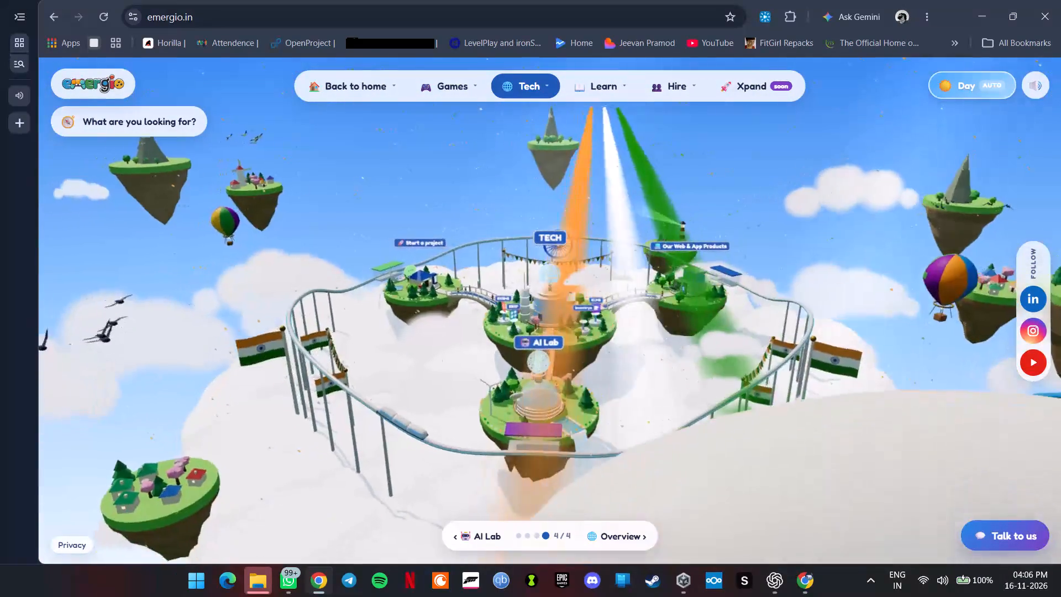
{"action": "left_click_drag", "start_coordinate": [401, 428], "coordinate": [738, 417]}
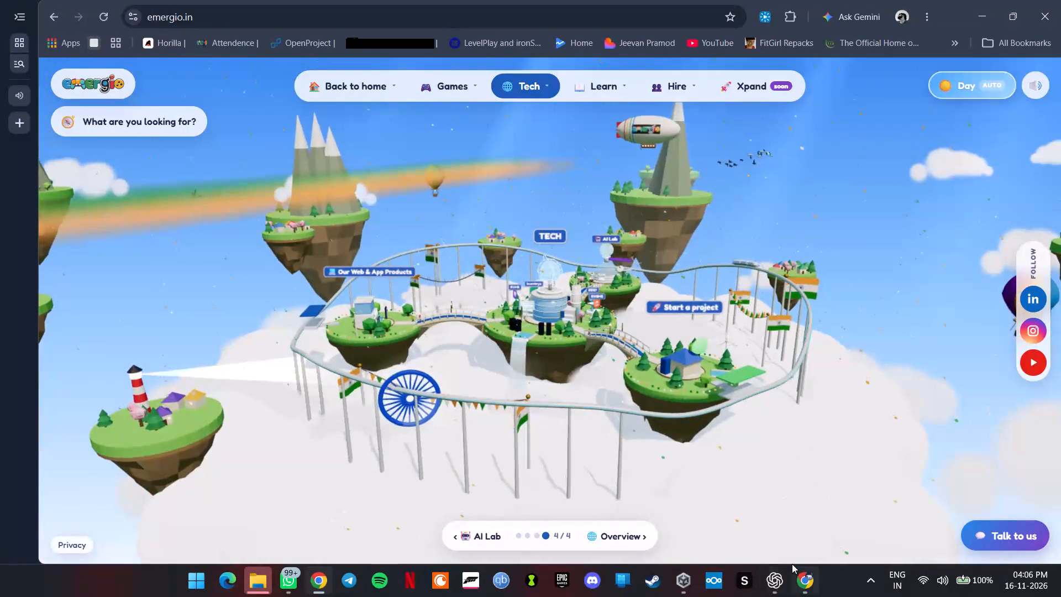
Return to the spreadsheet and complete the H11 feedback as "in tech bullet train is passing through the ashoka chakra".
{"action": "left_click", "coordinate": [803, 536]}
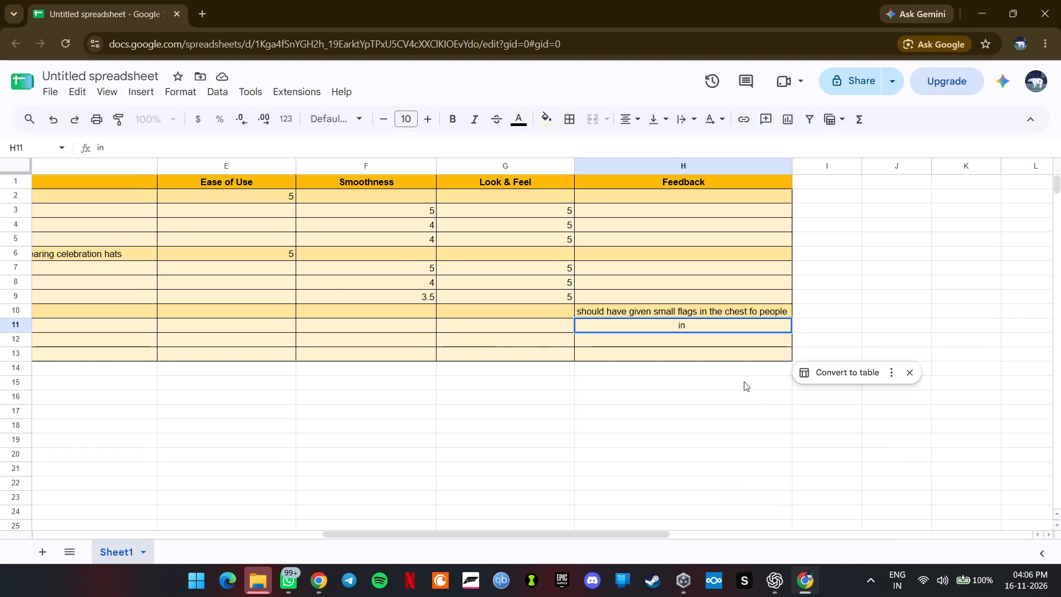
{"action": "type", "text": "tech bullet train is passing through"}
{"action": "key", "text": "space"}
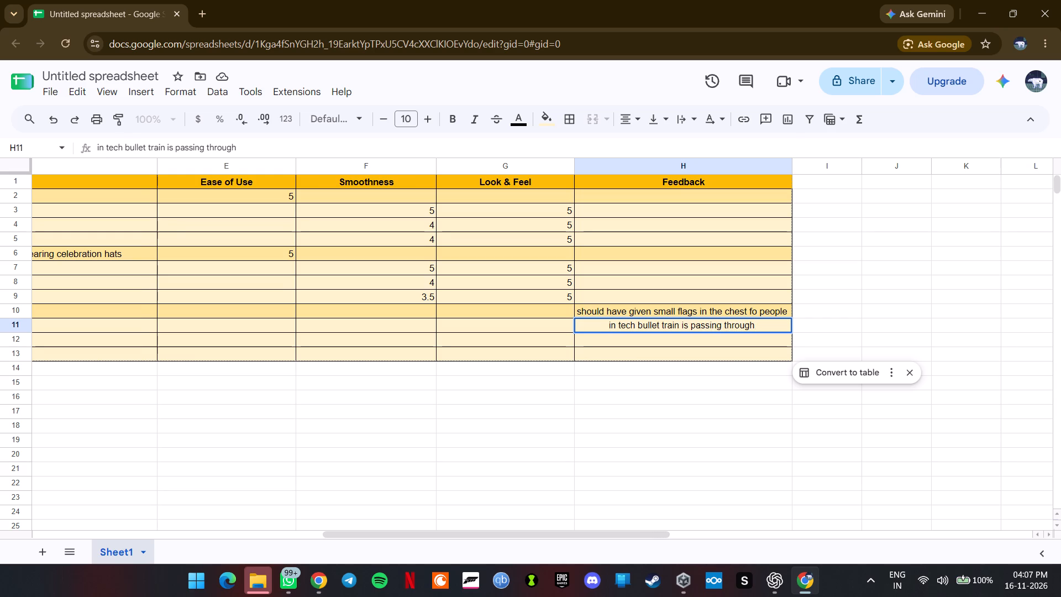
{"action": "type", "text": "the"}
{"action": "key", "text": "space"}
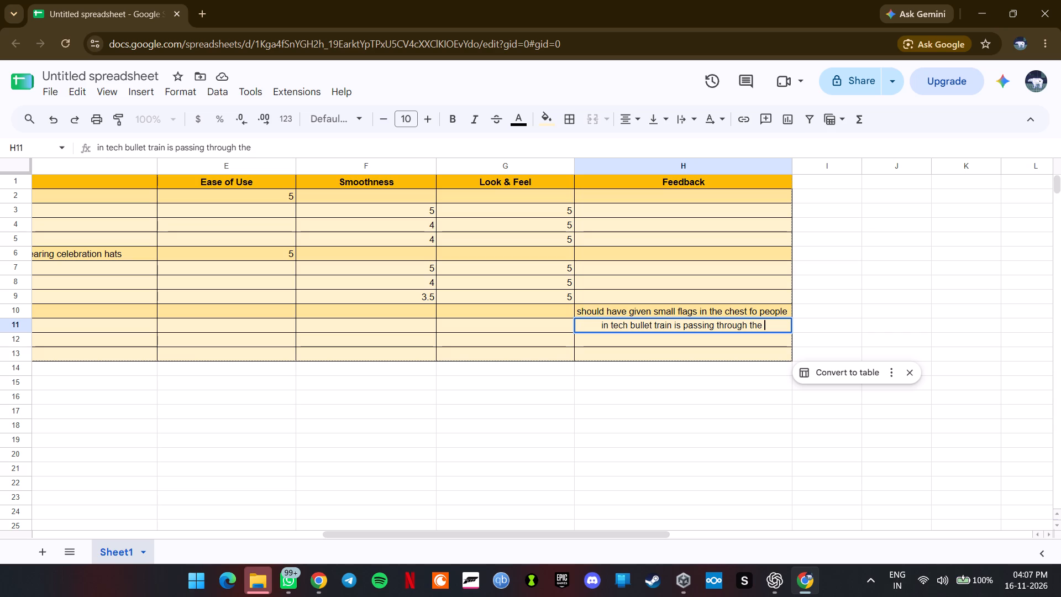
{"action": "type", "text": "as"}
{"action": "type", "text": "hoka c"}
{"action": "type", "text": "ha"}
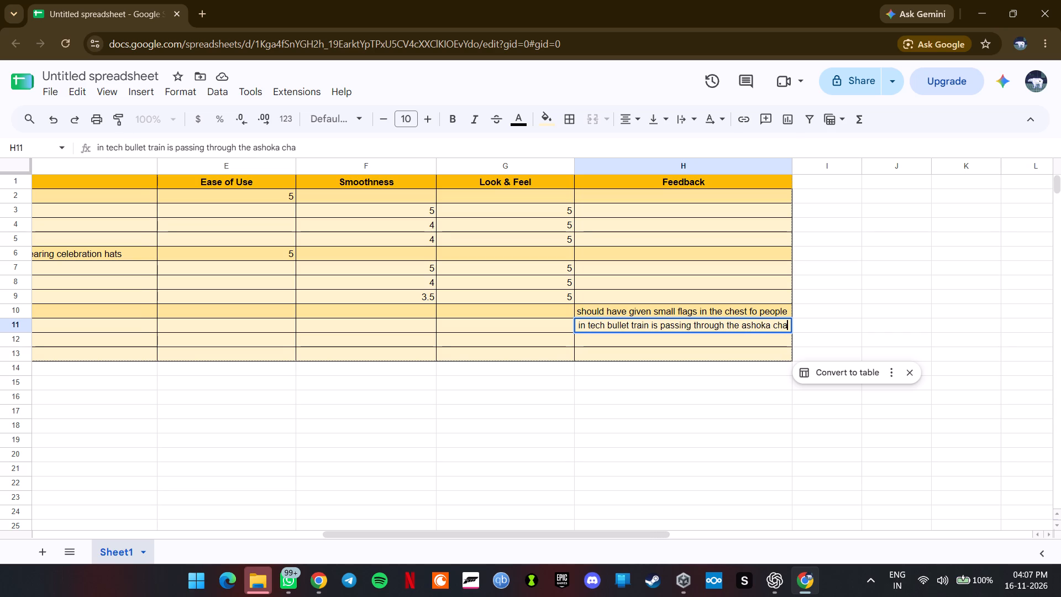
{"action": "type", "text": "kra"}
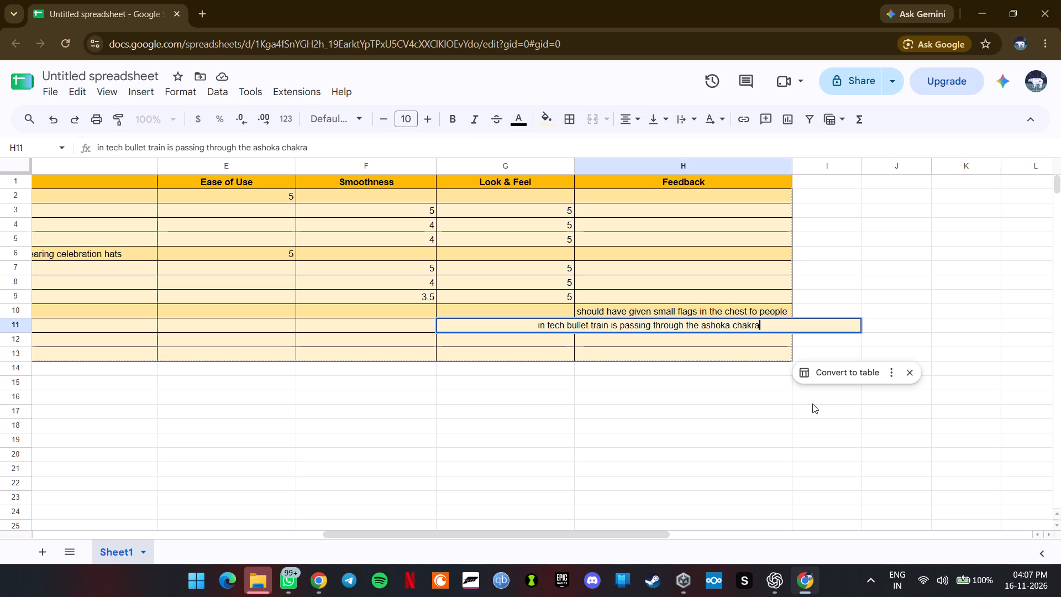
{"action": "left_click", "coordinate": [815, 406]}
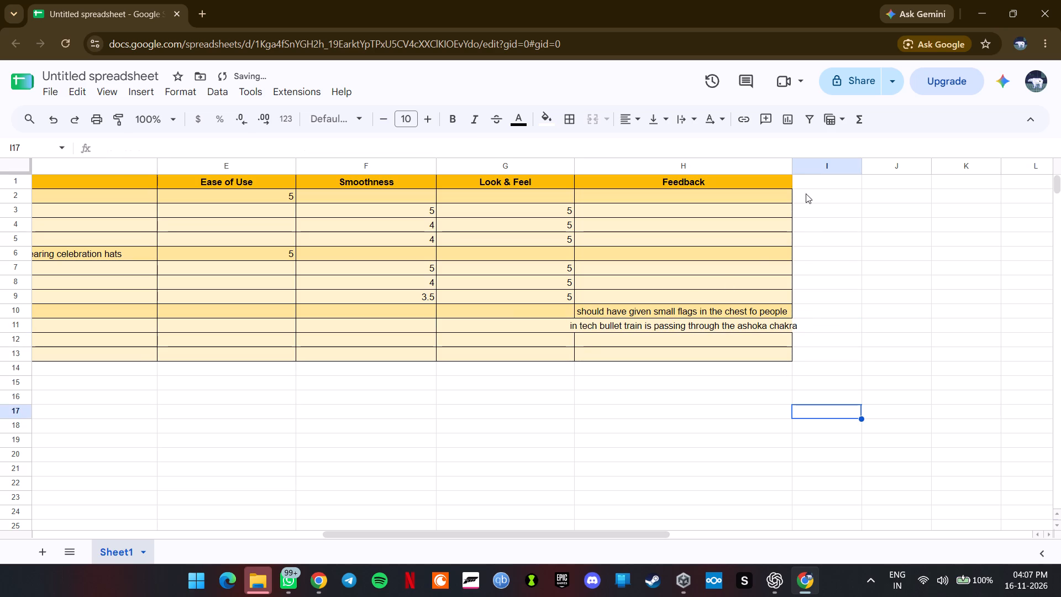
Widen the Feedback column H further so the H11 text fits.
{"action": "left_click_drag", "start_coordinate": [791, 165], "coordinate": [812, 163]}
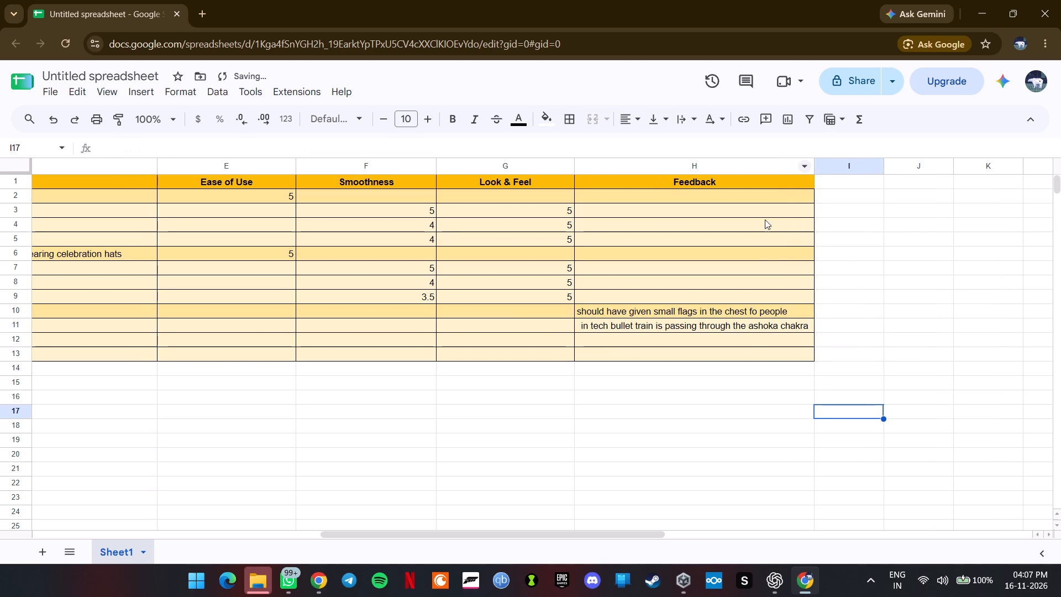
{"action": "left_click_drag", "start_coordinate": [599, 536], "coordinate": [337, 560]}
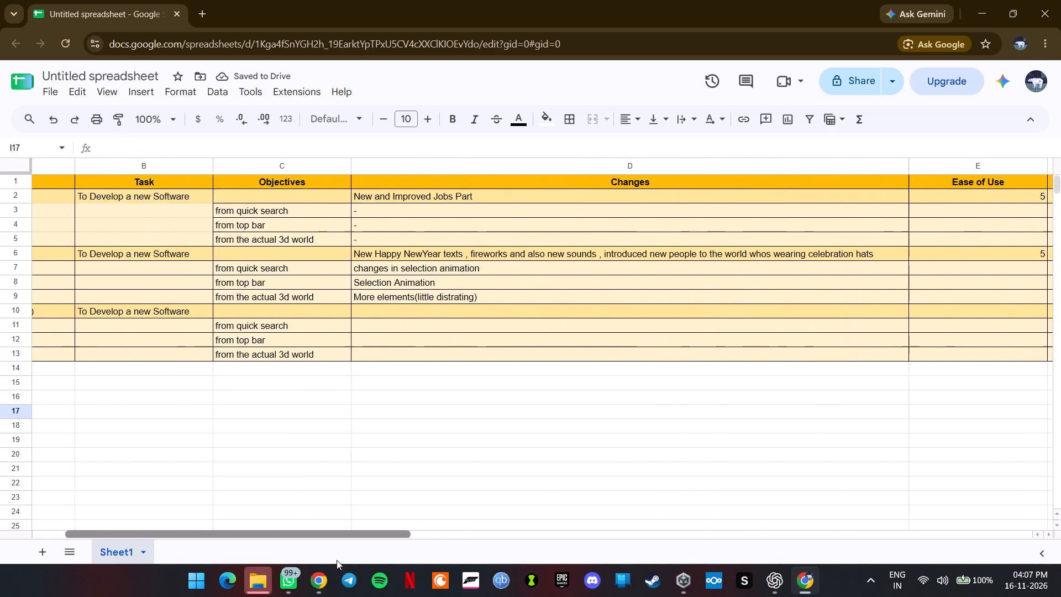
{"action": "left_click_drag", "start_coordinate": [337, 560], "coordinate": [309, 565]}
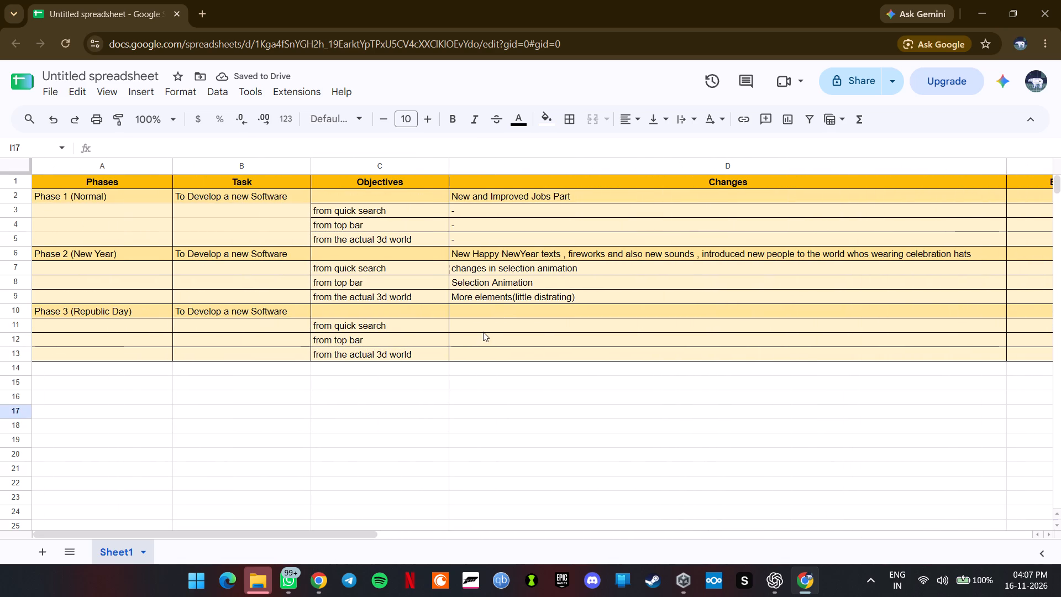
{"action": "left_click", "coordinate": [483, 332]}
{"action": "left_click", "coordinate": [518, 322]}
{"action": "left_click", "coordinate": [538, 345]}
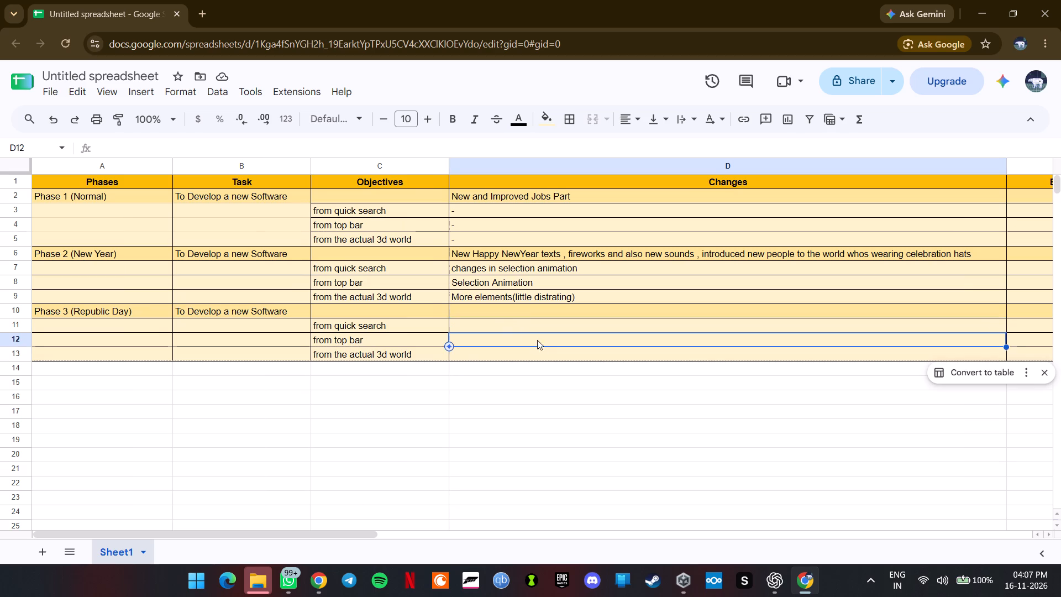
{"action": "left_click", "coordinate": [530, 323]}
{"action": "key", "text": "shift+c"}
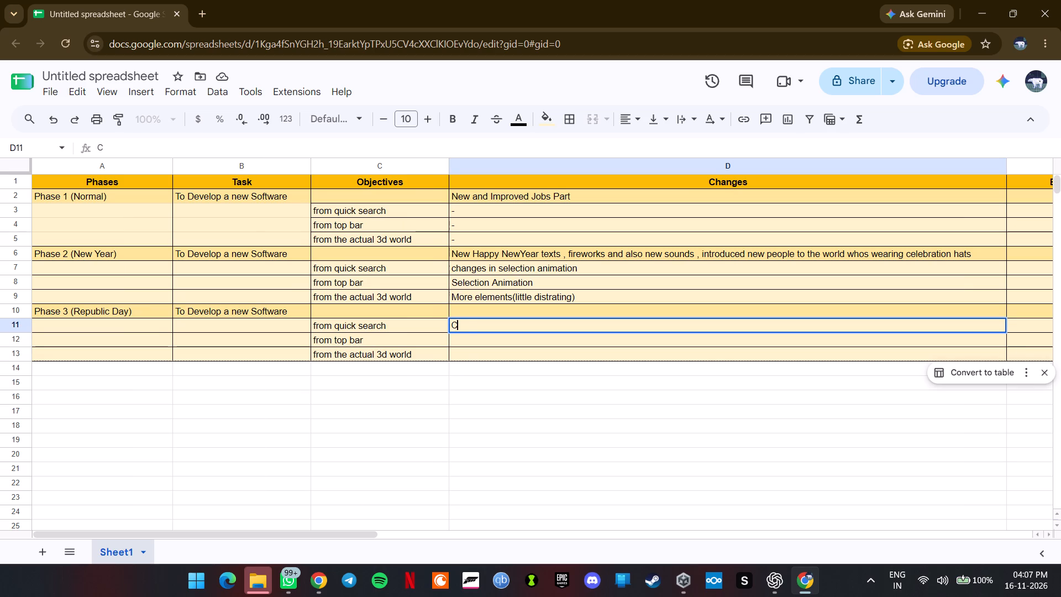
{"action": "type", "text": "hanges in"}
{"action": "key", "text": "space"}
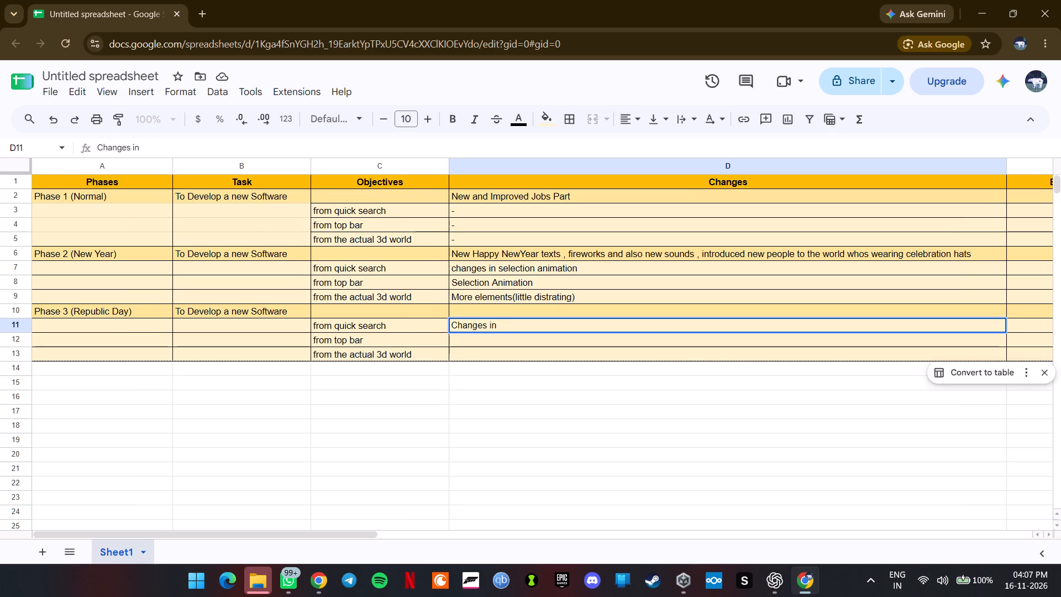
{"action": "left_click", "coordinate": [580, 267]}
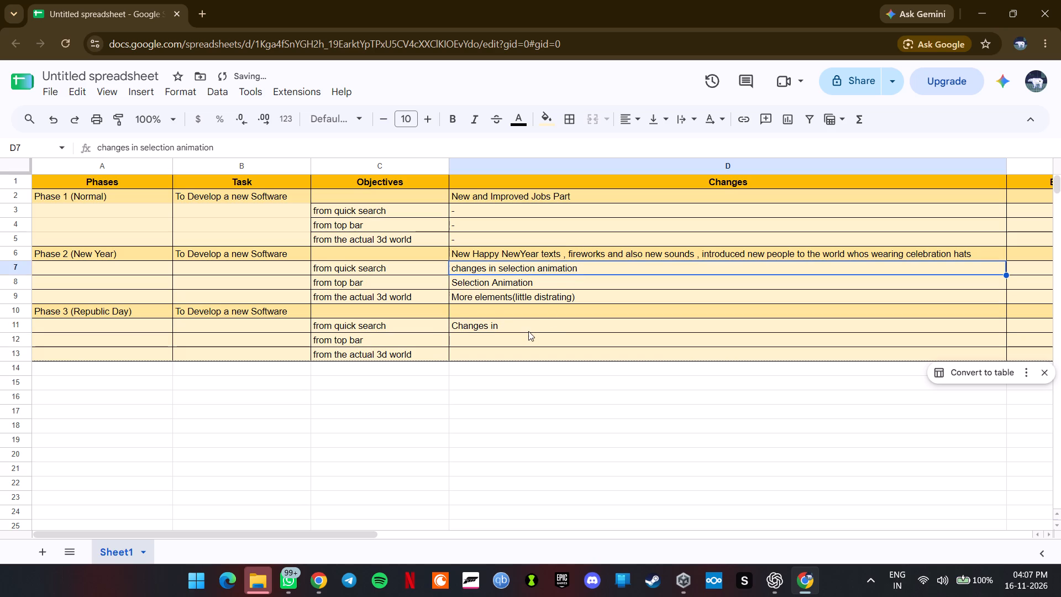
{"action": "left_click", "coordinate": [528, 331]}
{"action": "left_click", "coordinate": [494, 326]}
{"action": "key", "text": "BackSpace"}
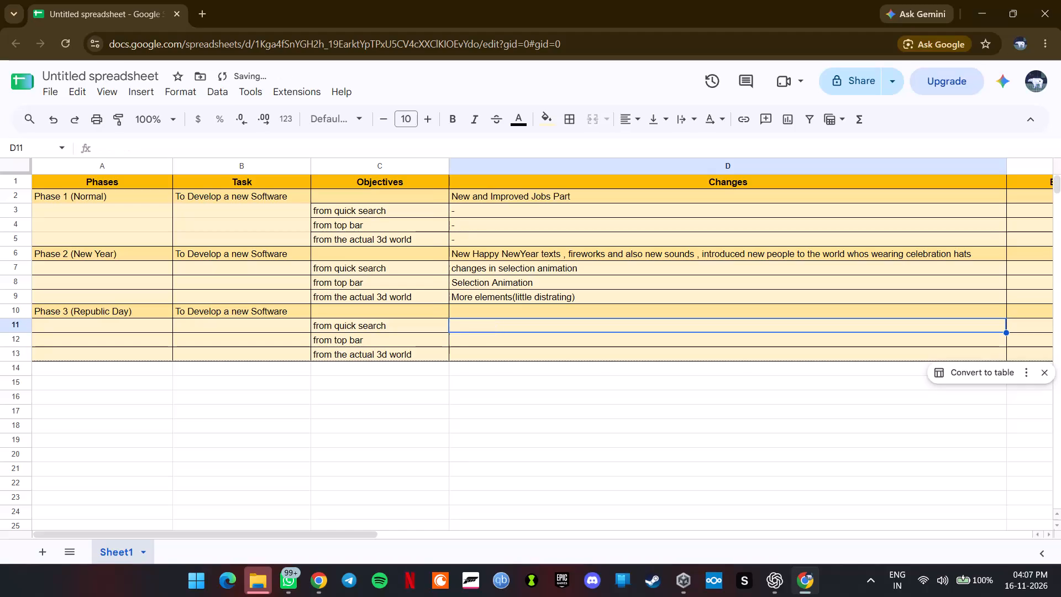
Enter "Republic day themed" as the Phase 3 (Republic Day) change in cell D10.
{"action": "left_click", "coordinate": [515, 318]}
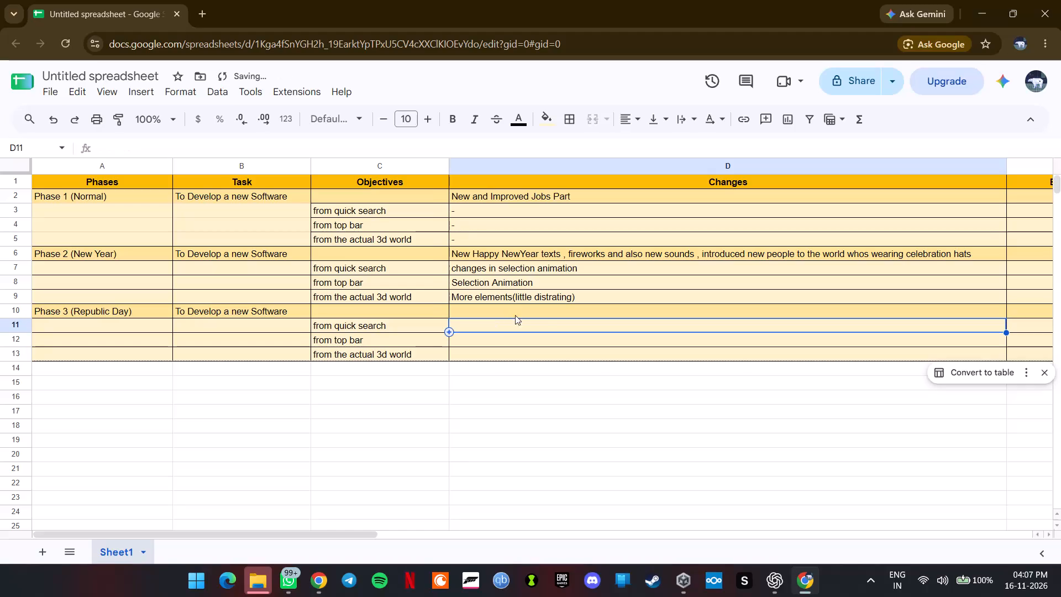
{"action": "left_click", "coordinate": [505, 312]}
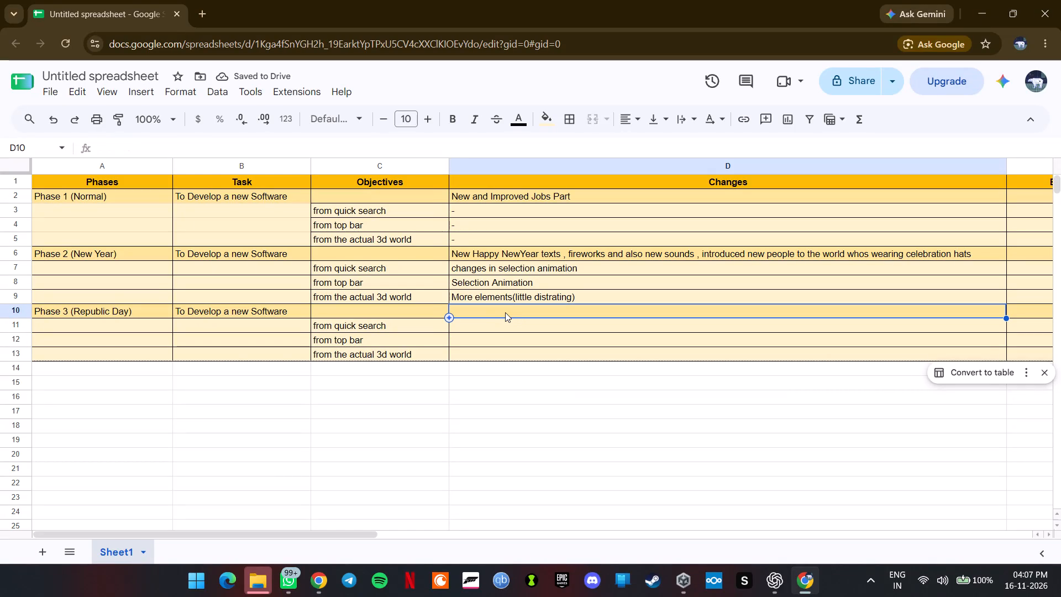
{"action": "type", "text": "New"}
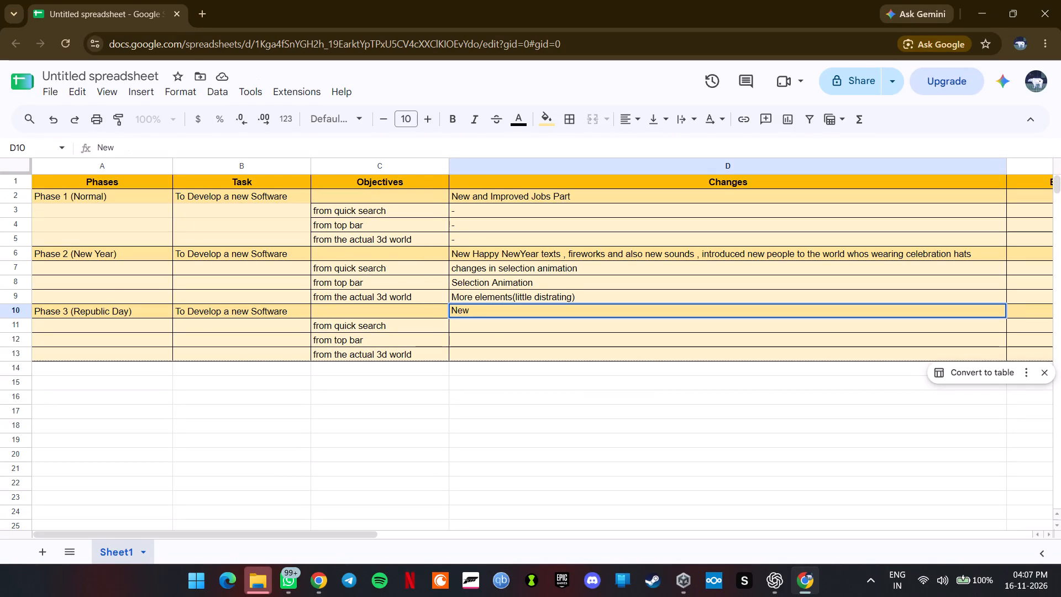
{"action": "key", "text": "space"}
{"action": "key", "text": "BackSpace"}
{"action": "key", "text": "BackSpace"}
{"action": "key", "text": "BackSpace"}
{"action": "key", "text": "BackSpace"}
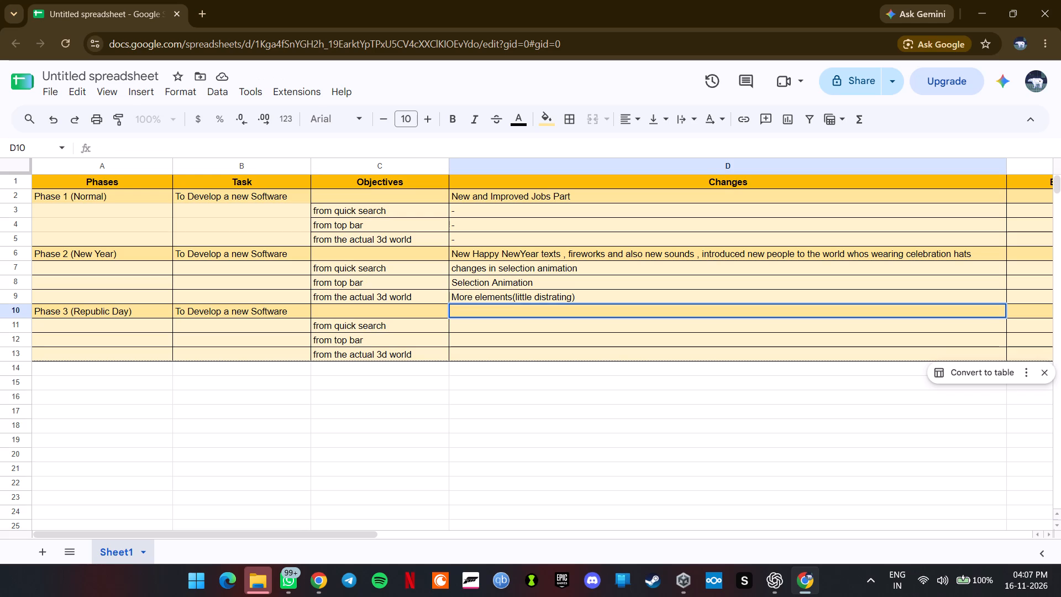
{"action": "type", "text": "Republic day"}
{"action": "key", "text": "space"}
{"action": "type", "text": "themed"}
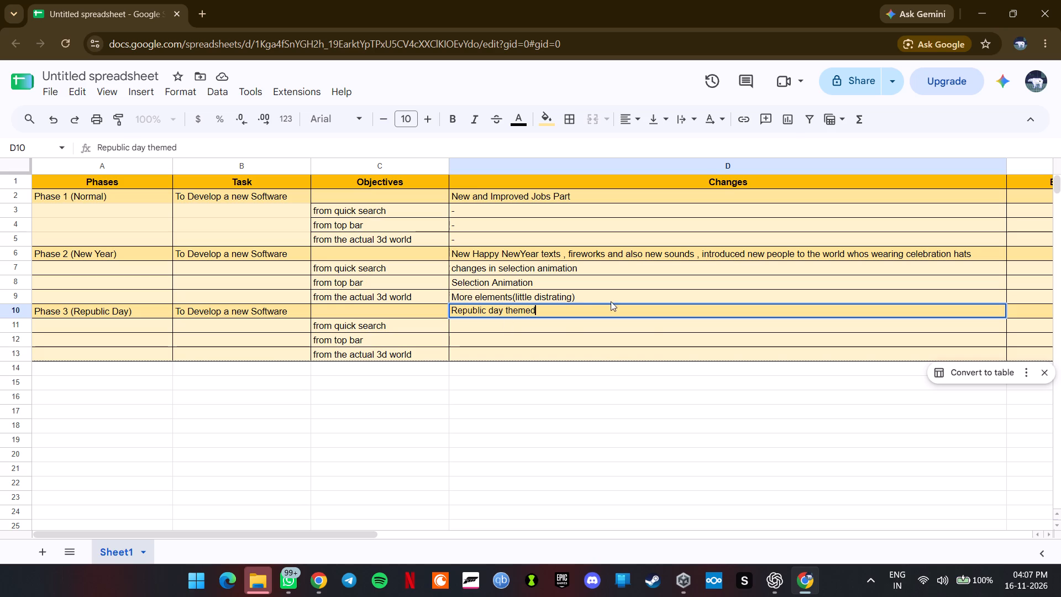
{"action": "left_click", "coordinate": [560, 326]}
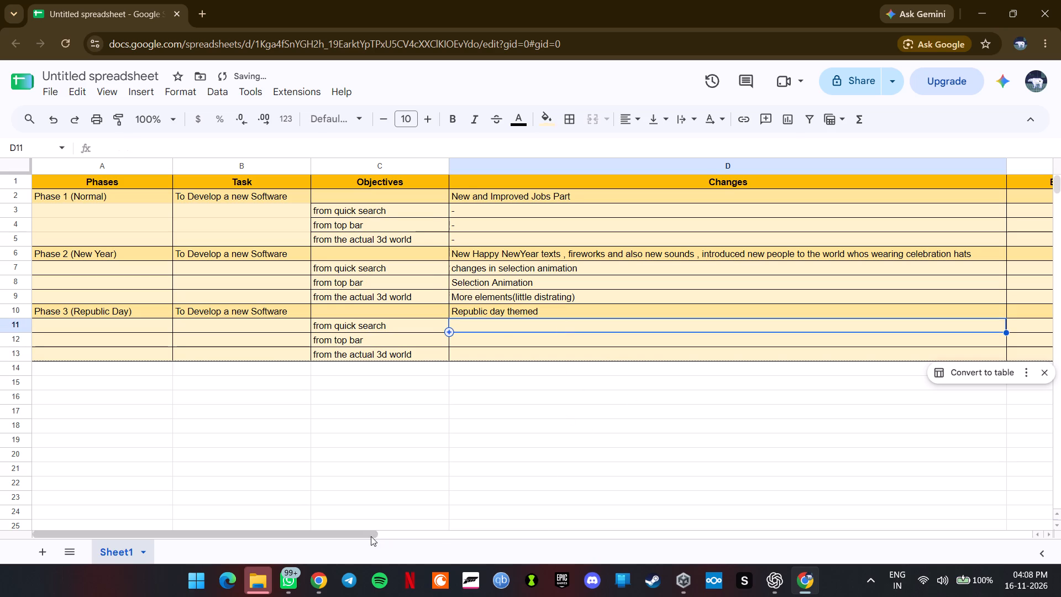
Fill in the Phase 3 ratings: Ease of Use 5 in E10 and Smoothness 5, 4 and 4 in F11 to F13.
{"action": "left_click_drag", "start_coordinate": [371, 536], "coordinate": [511, 526]}
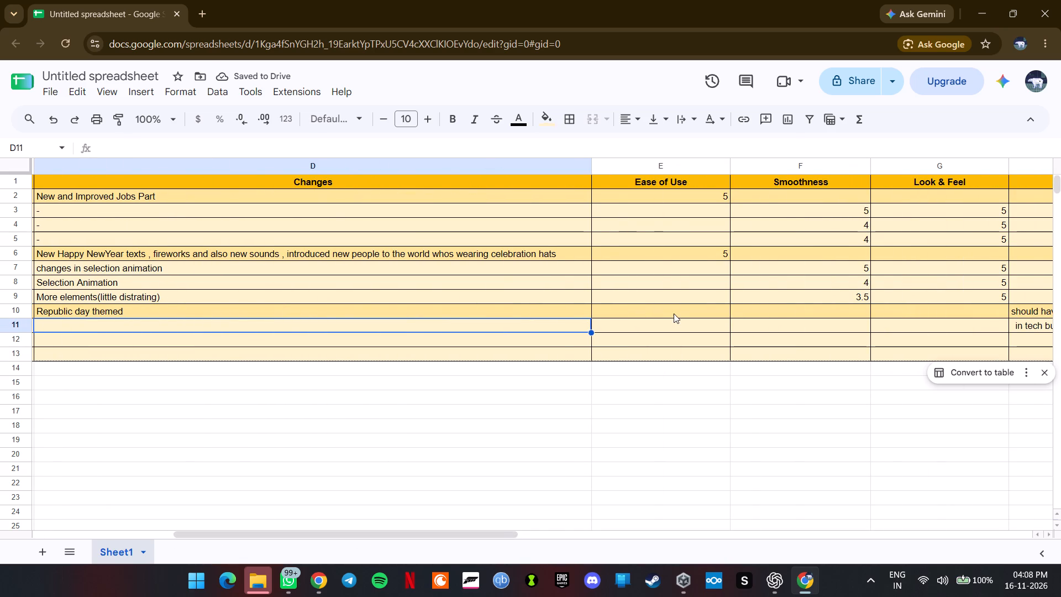
{"action": "left_click", "coordinate": [675, 313]}
{"action": "key", "text": "5"}
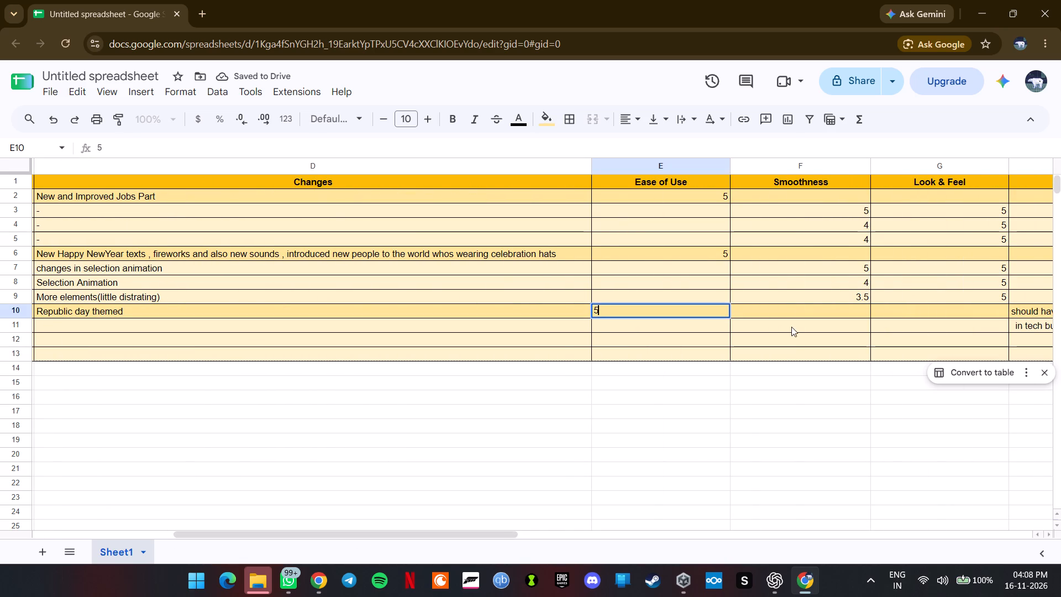
{"action": "left_click", "coordinate": [815, 327]}
{"action": "key", "text": "5"}
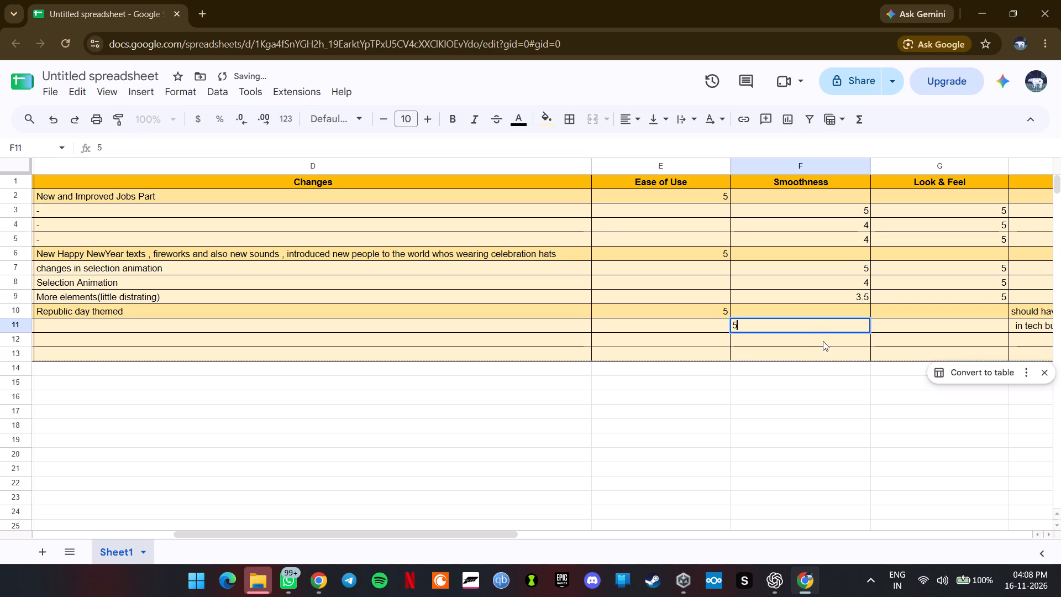
{"action": "left_click", "coordinate": [823, 341]}
{"action": "key", "text": "4"}
{"action": "left_click", "coordinate": [829, 358]}
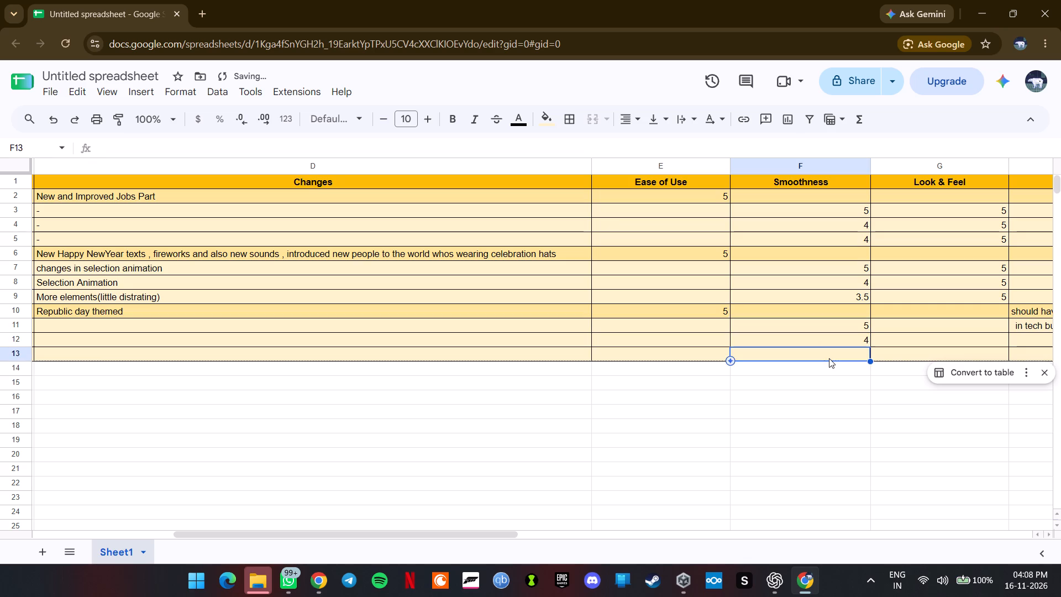
{"action": "key", "text": "4"}
{"action": "left_click", "coordinate": [842, 371]}
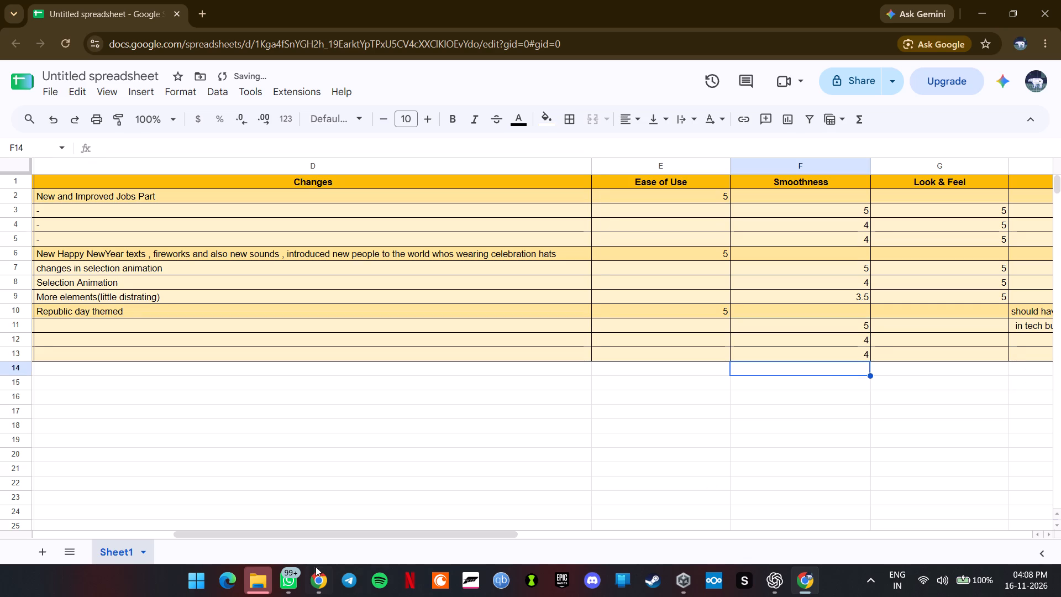
Switch to the emergio.in site and examine the Learn world, the Hire world and the Xpand entry.
{"action": "left_click", "coordinate": [323, 588]}
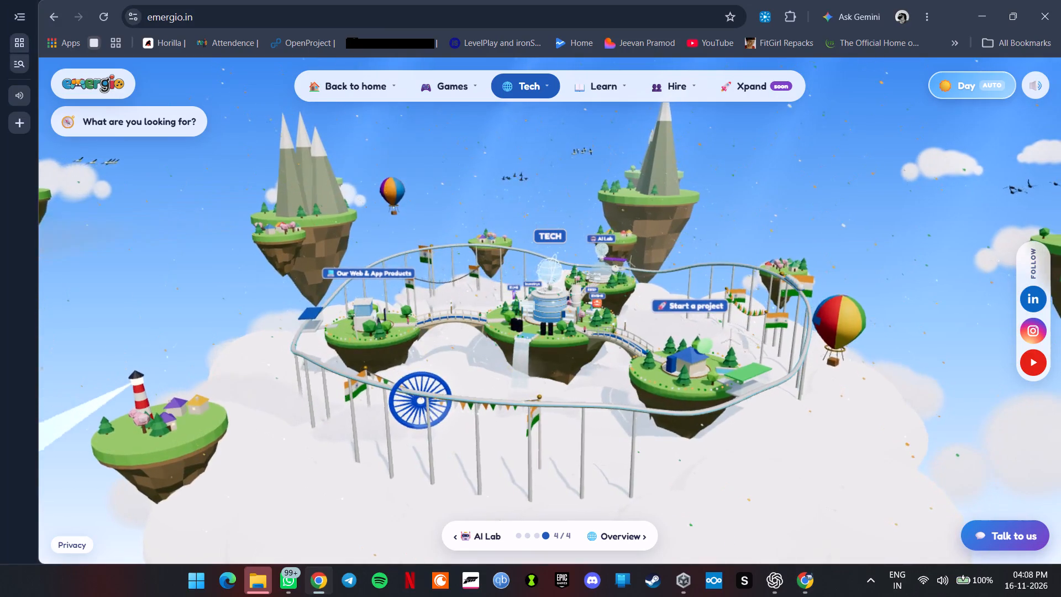
{"action": "left_click", "coordinate": [617, 82]}
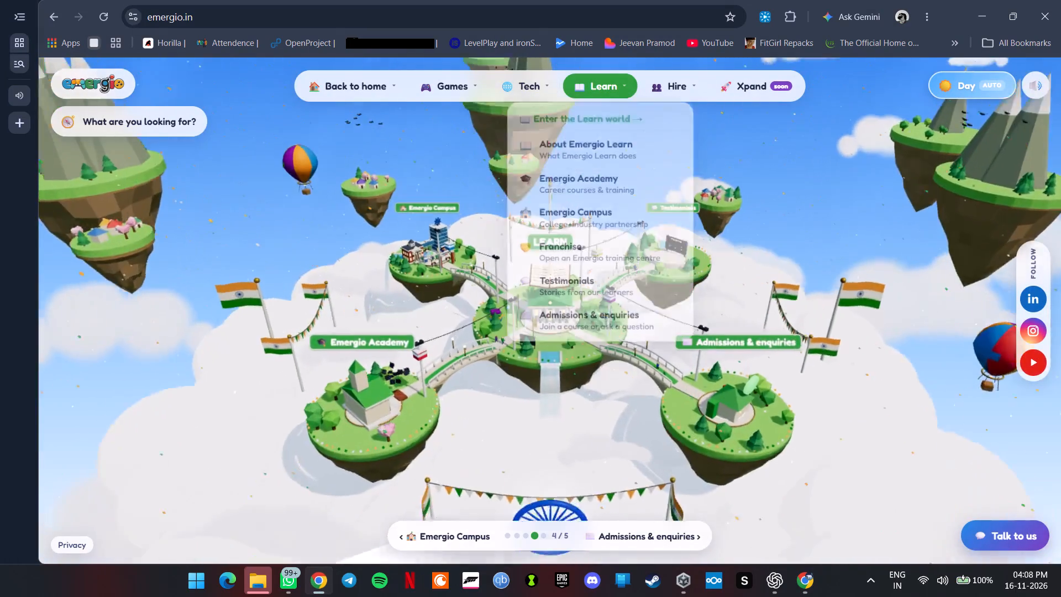
{"action": "scroll", "coordinate": [639, 448], "scroll_direction": "down", "scroll_amount": 4}
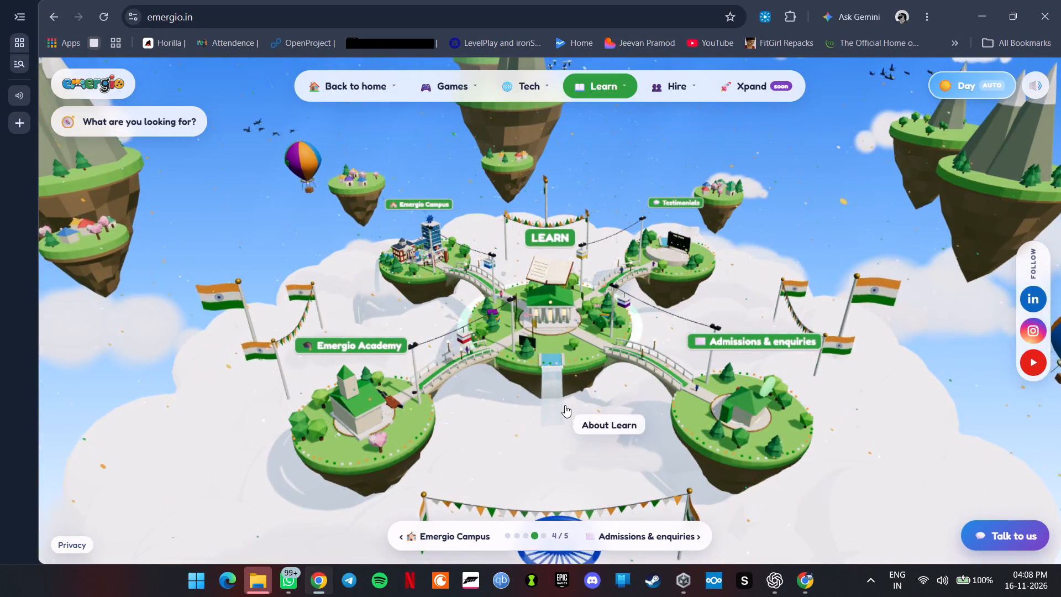
{"action": "scroll", "coordinate": [566, 409], "scroll_direction": "up", "scroll_amount": 14}
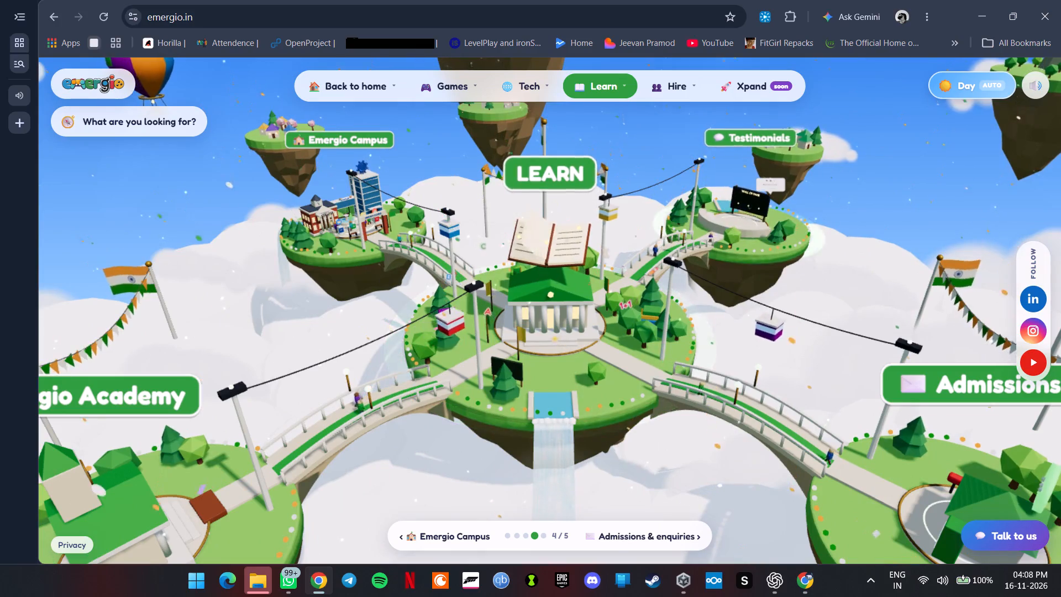
{"action": "left_click", "coordinate": [677, 81]}
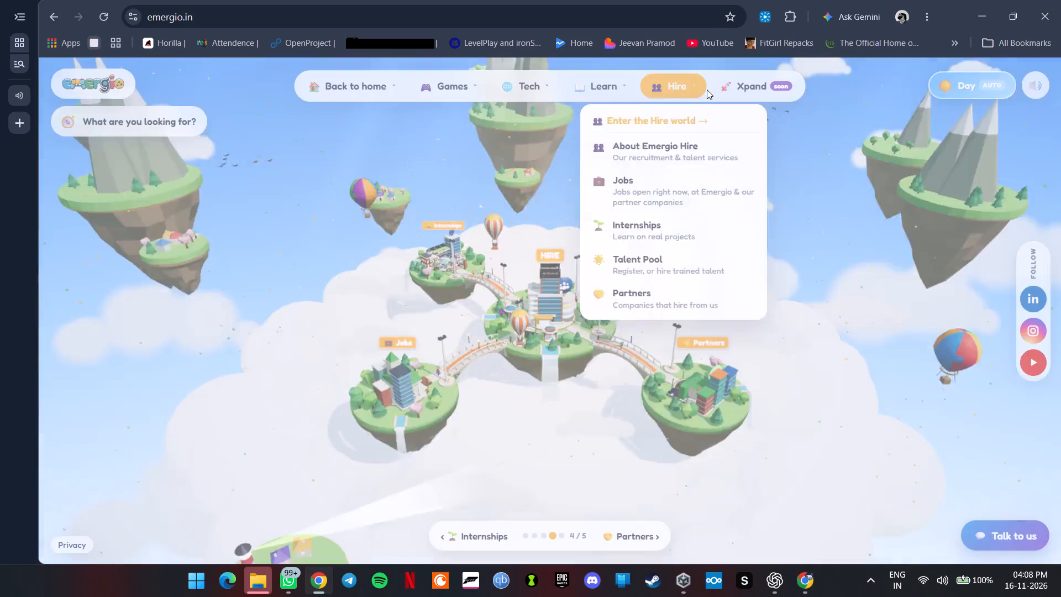
{"action": "left_click", "coordinate": [738, 94]}
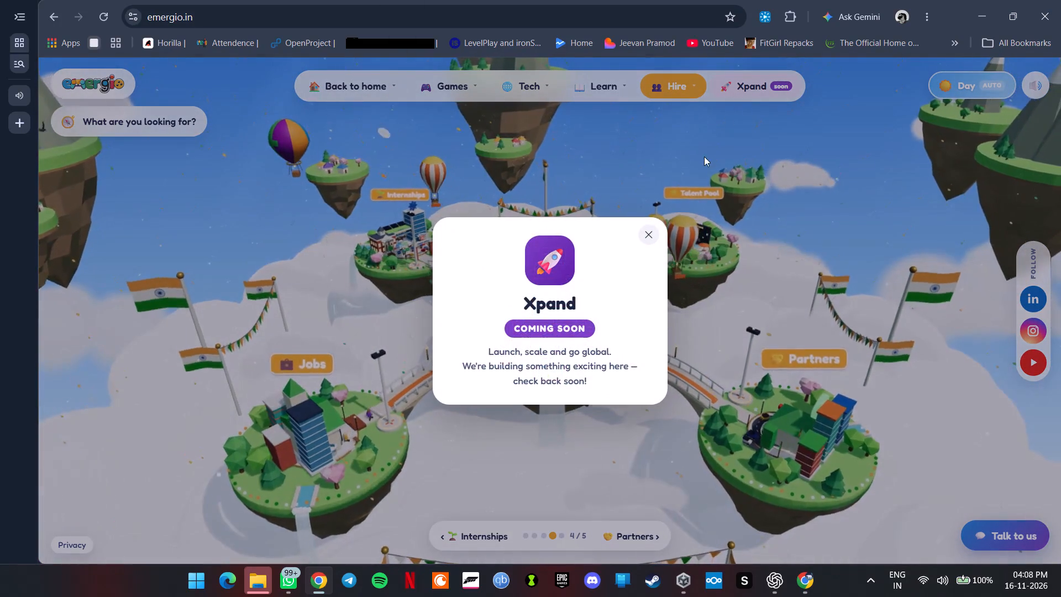
{"action": "left_click", "coordinate": [654, 233]}
{"action": "scroll", "coordinate": [654, 233], "scroll_direction": "down", "scroll_amount": 12}
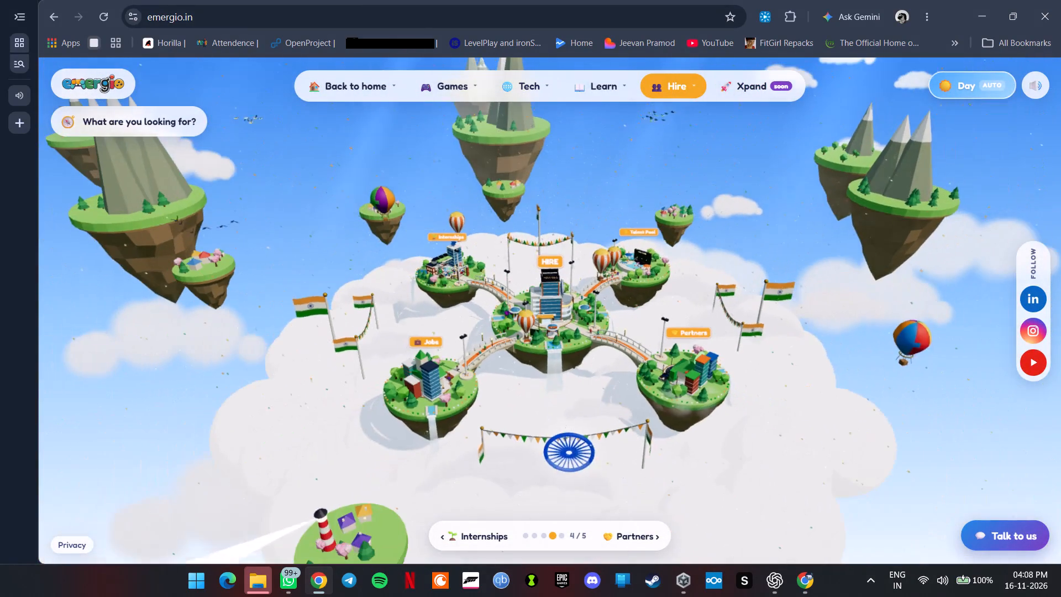
Visit the Hire world's Partners stop and examine its island and the surrounding Republic Day decorations.
{"action": "left_click", "coordinate": [642, 542]}
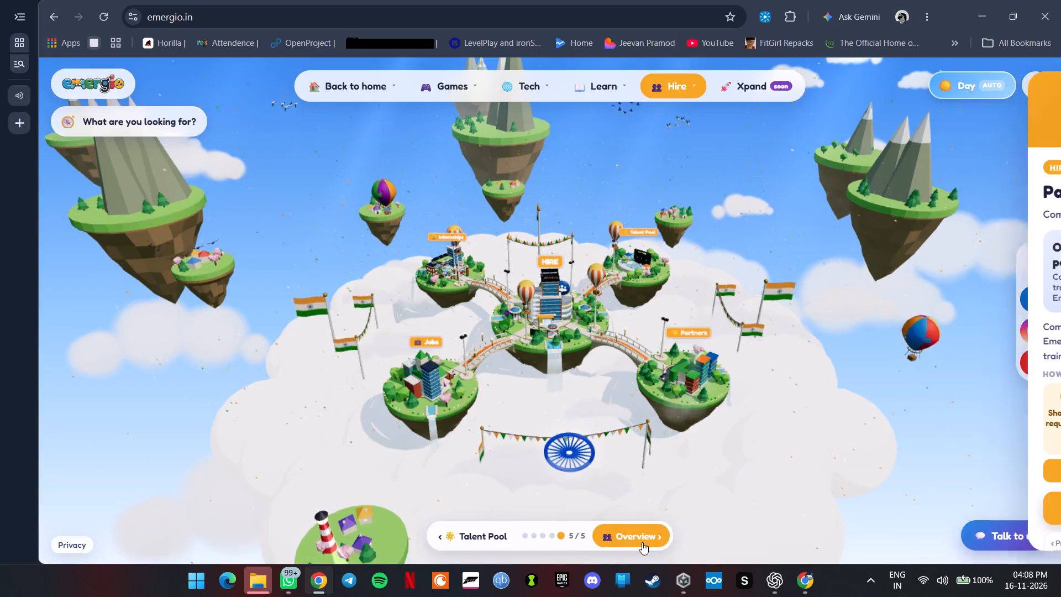
{"action": "scroll", "coordinate": [667, 218], "scroll_direction": "down", "scroll_amount": 13}
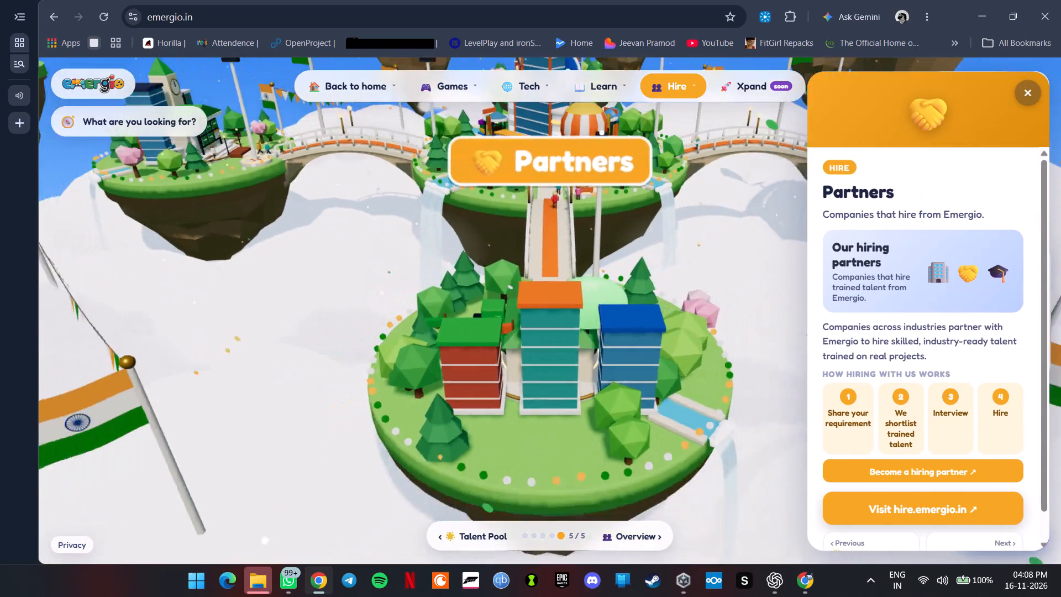
{"action": "scroll", "coordinate": [667, 218], "scroll_direction": "down", "scroll_amount": 10}
{"action": "scroll", "coordinate": [595, 265], "scroll_direction": "down", "scroll_amount": 4}
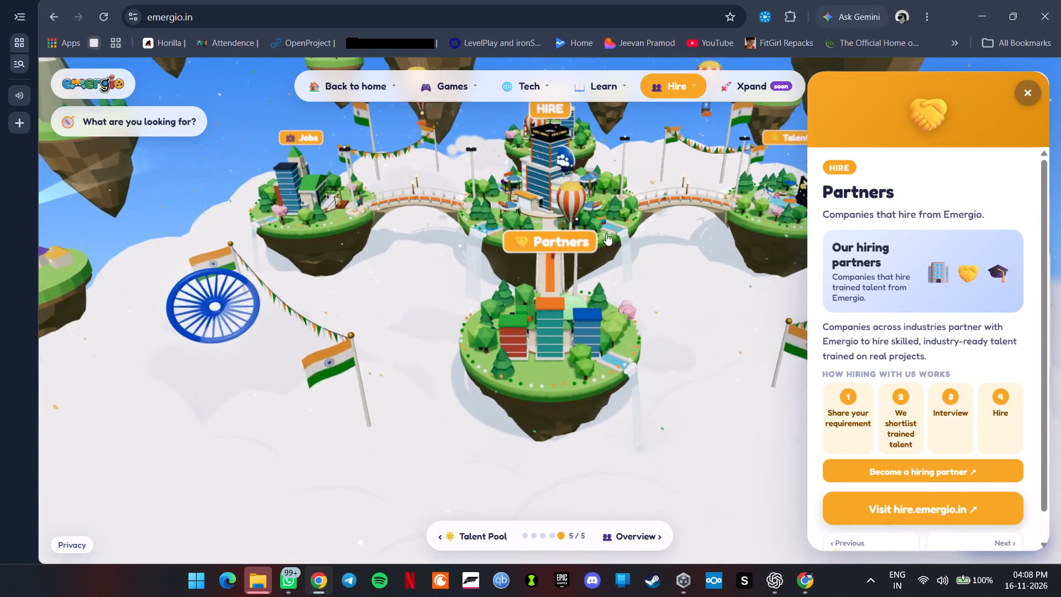
{"action": "scroll", "coordinate": [605, 234], "scroll_direction": "down", "scroll_amount": 15}
{"action": "scroll", "coordinate": [605, 234], "scroll_direction": "down", "scroll_amount": 15}
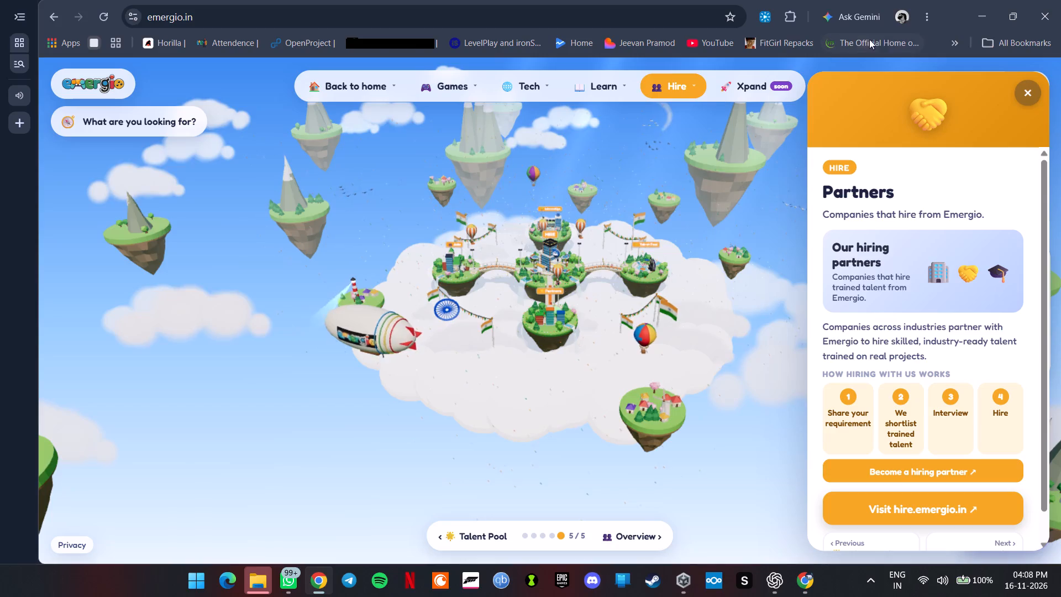
Return to the review spreadsheet and enter "blips Logo can be improved" as the Phase 2 (New Year) feedback in cell H6.
{"action": "left_click", "coordinate": [978, 16]}
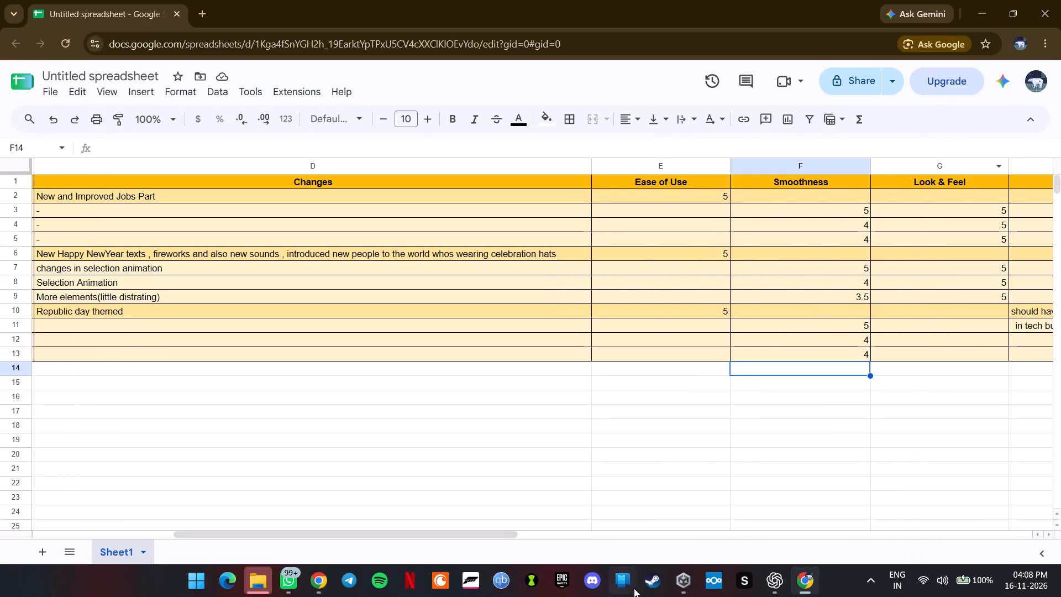
{"action": "left_click_drag", "start_coordinate": [511, 533], "coordinate": [655, 522]}
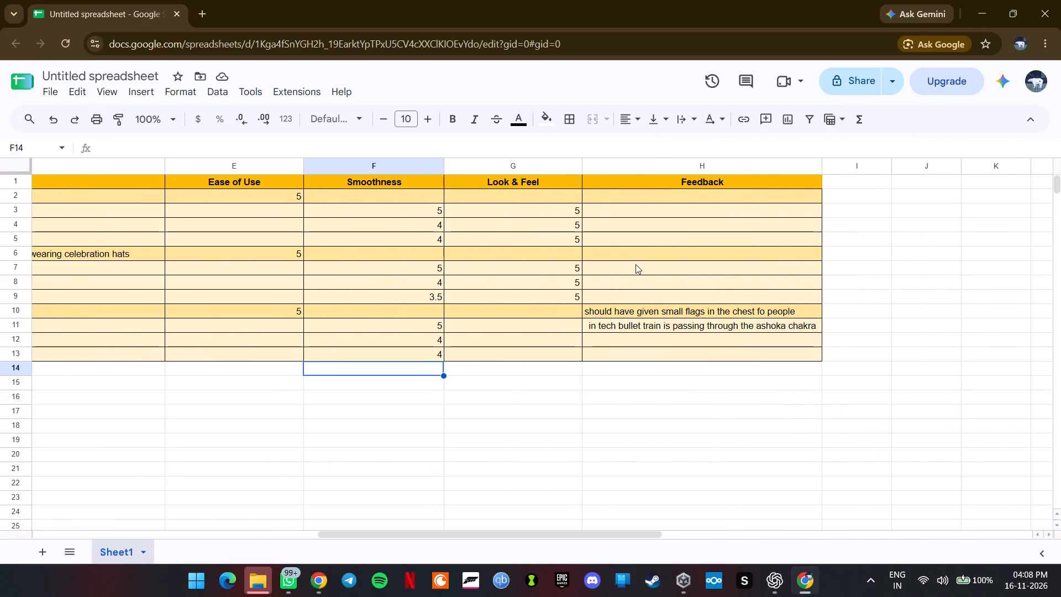
{"action": "left_click", "coordinate": [633, 266]}
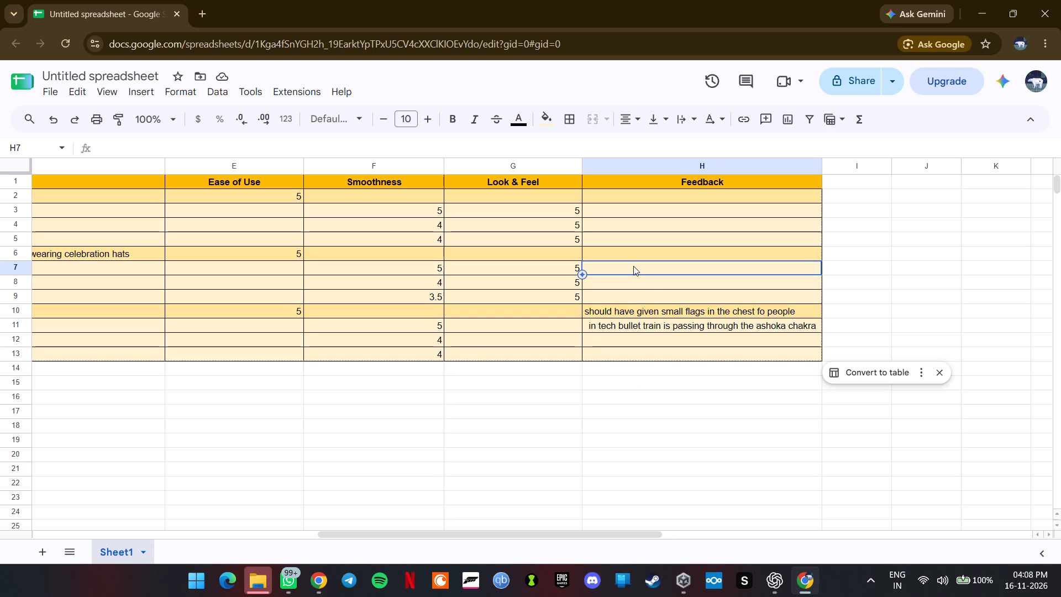
{"action": "left_click", "coordinate": [629, 259]}
{"action": "left_click", "coordinate": [634, 254]}
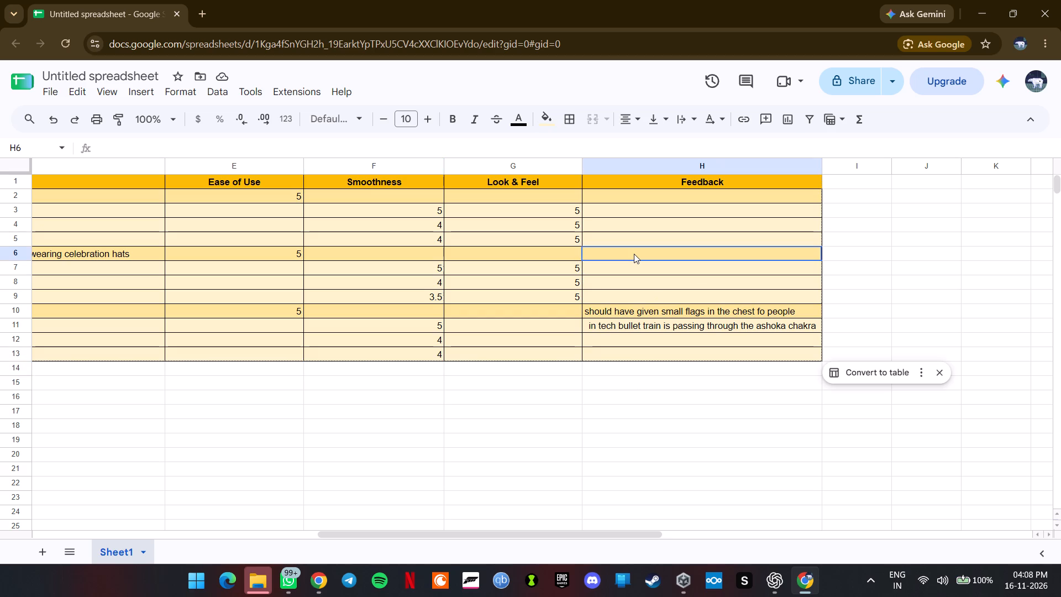
{"action": "type", "text": "blip"}
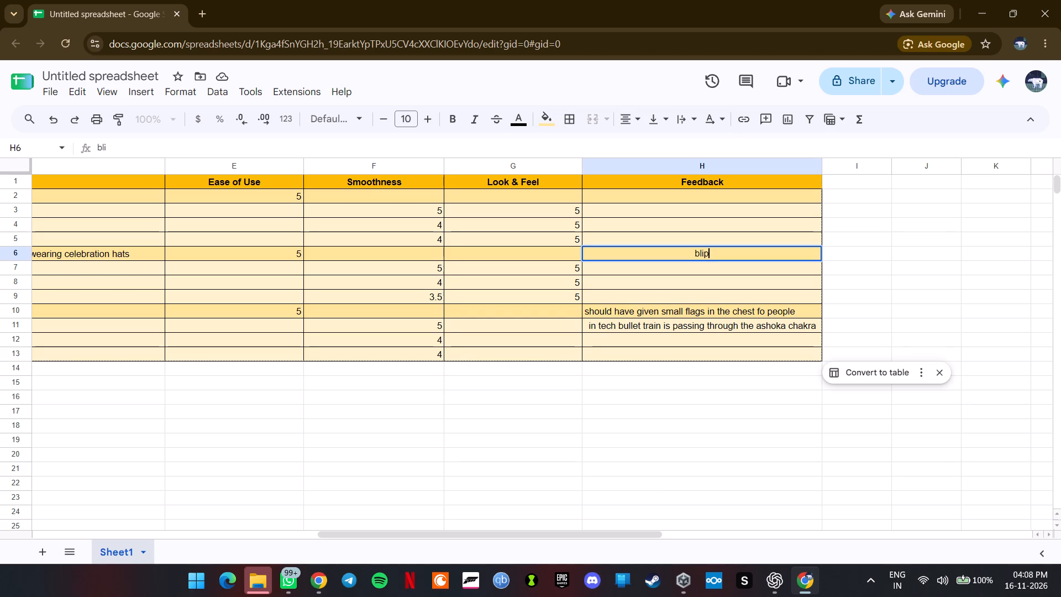
{"action": "key", "text": "space"}
{"action": "key", "text": "BackSpace"}
{"action": "type", "text": "s Logo can"}
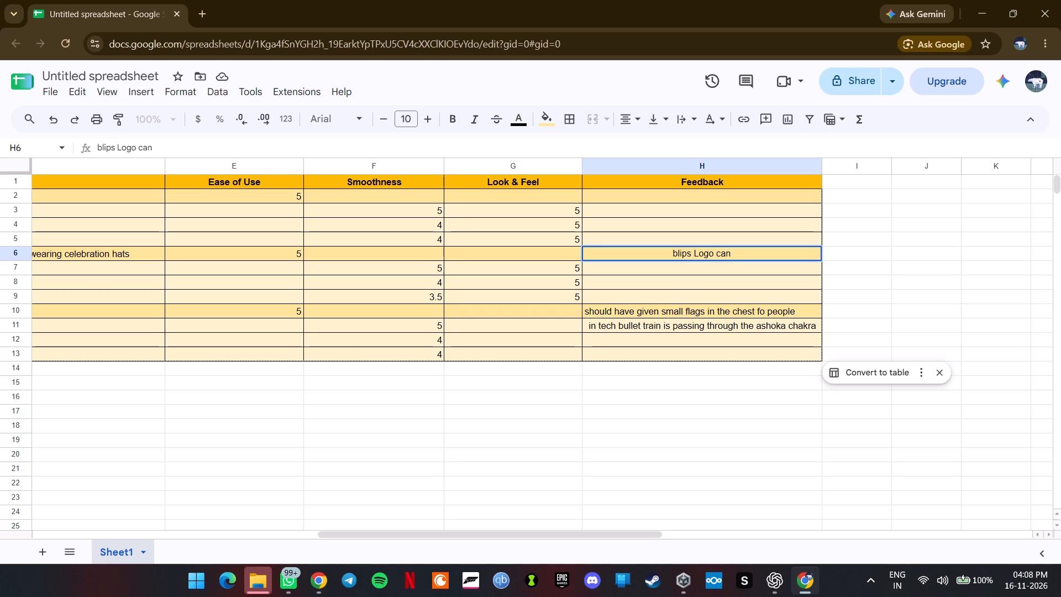
{"action": "key", "text": "space"}
{"action": "type", "text": "be improved"}
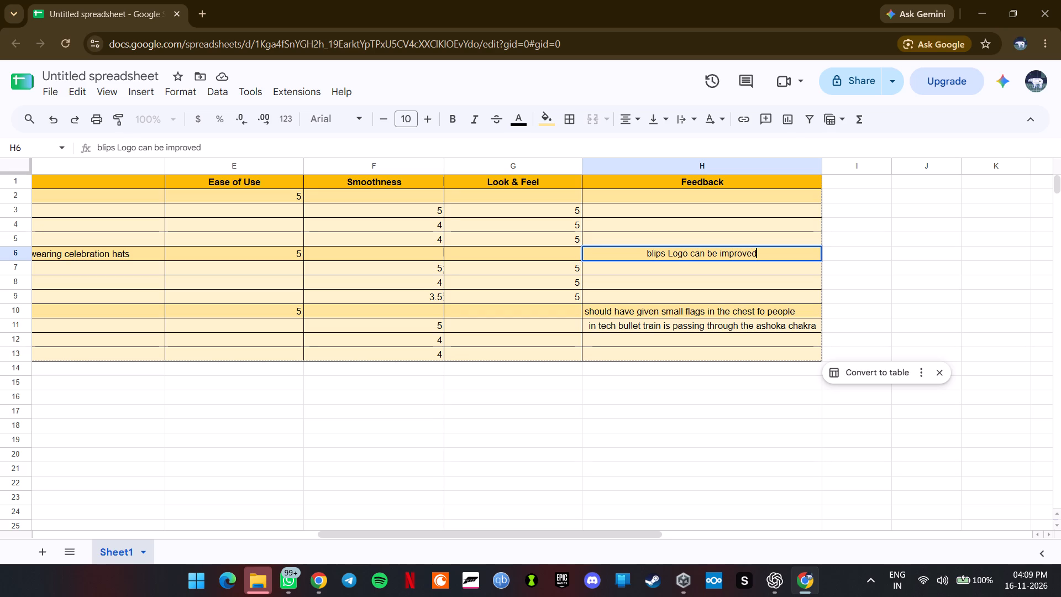
Fill in the Phase 3 Look & Feel ratings with 5 in each of cells G11 to G13.
{"action": "left_click_drag", "start_coordinate": [369, 536], "coordinate": [352, 535]}
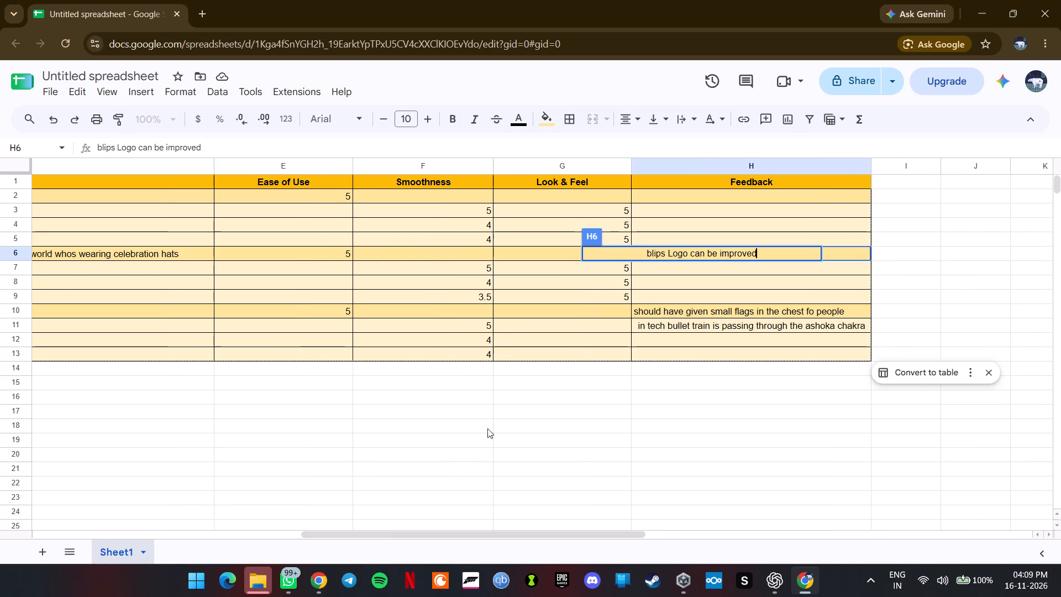
{"action": "left_click", "coordinate": [547, 329]}
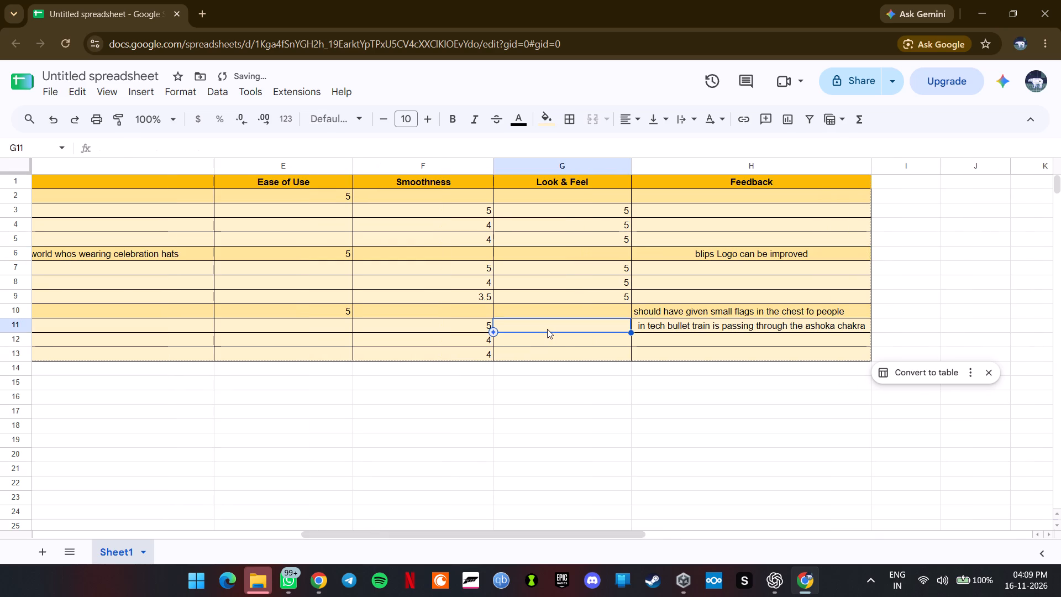
{"action": "key", "text": "5"}
{"action": "left_click", "coordinate": [560, 343]}
{"action": "key", "text": "5"}
{"action": "left_click", "coordinate": [559, 354]}
{"action": "key", "text": "5"}
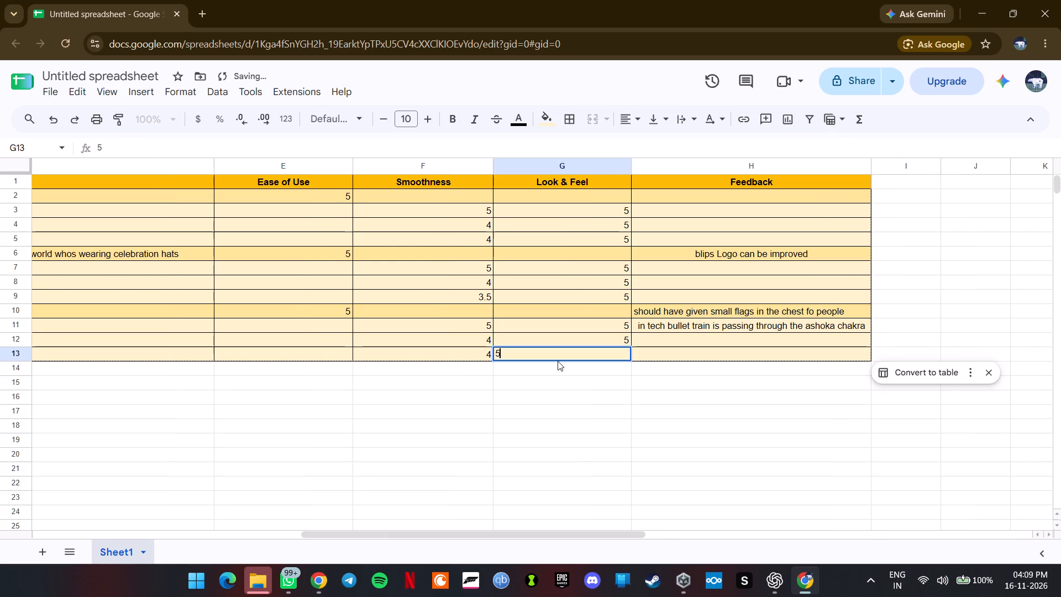
{"action": "left_click", "coordinate": [559, 370]}
Enter "-" in the Phase 3 Changes cells D11 to D13 for quick search, top bar and actual 3d world.
{"action": "left_click_drag", "start_coordinate": [610, 535], "coordinate": [565, 534]}
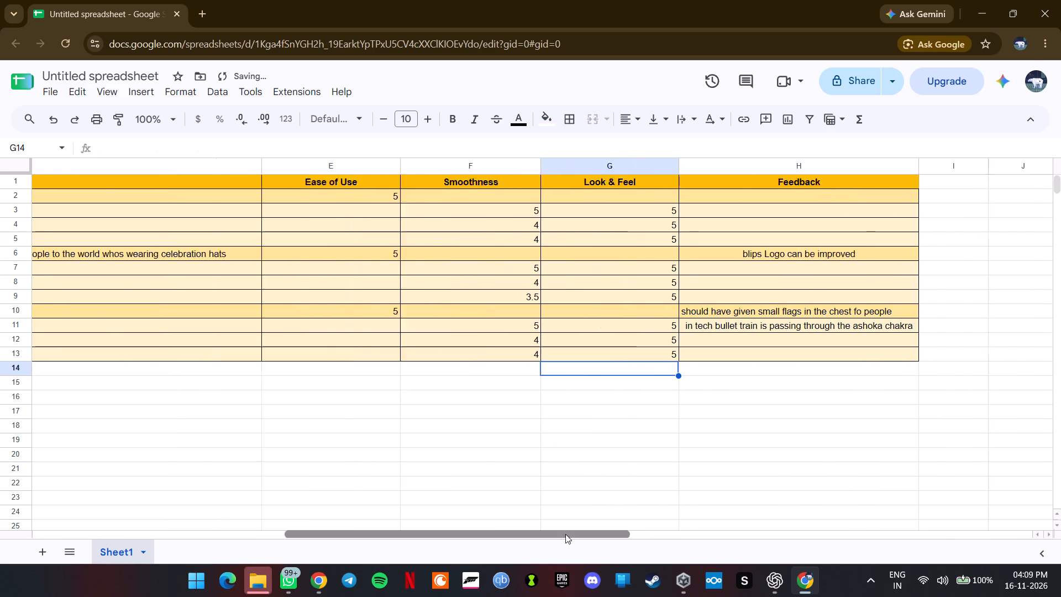
{"action": "left_click_drag", "start_coordinate": [565, 534], "coordinate": [408, 549]}
{"action": "left_click", "coordinate": [314, 328]}
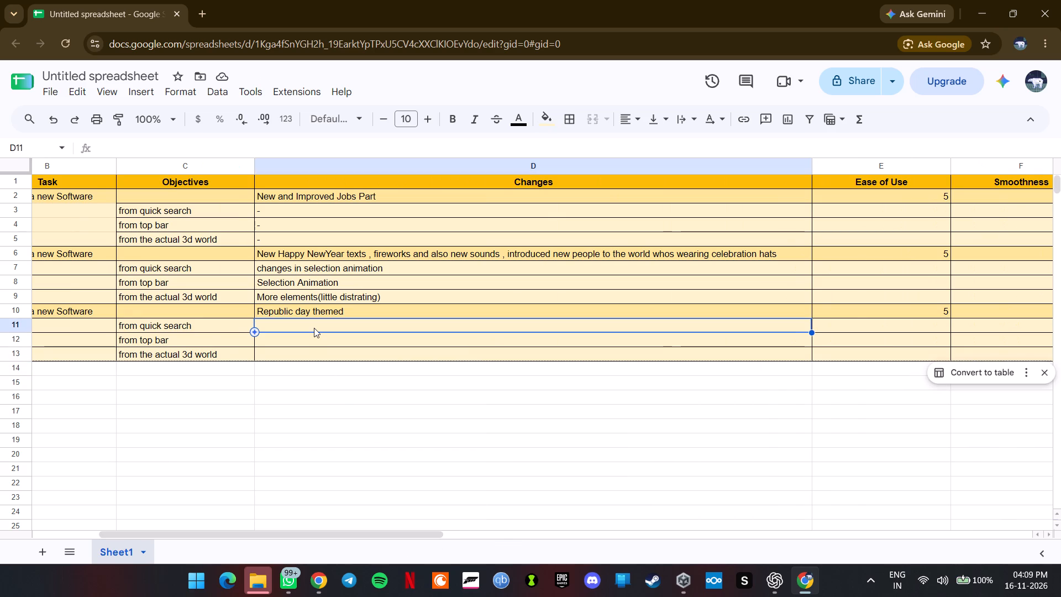
{"action": "key", "text": "minus"}
{"action": "left_click", "coordinate": [312, 345]}
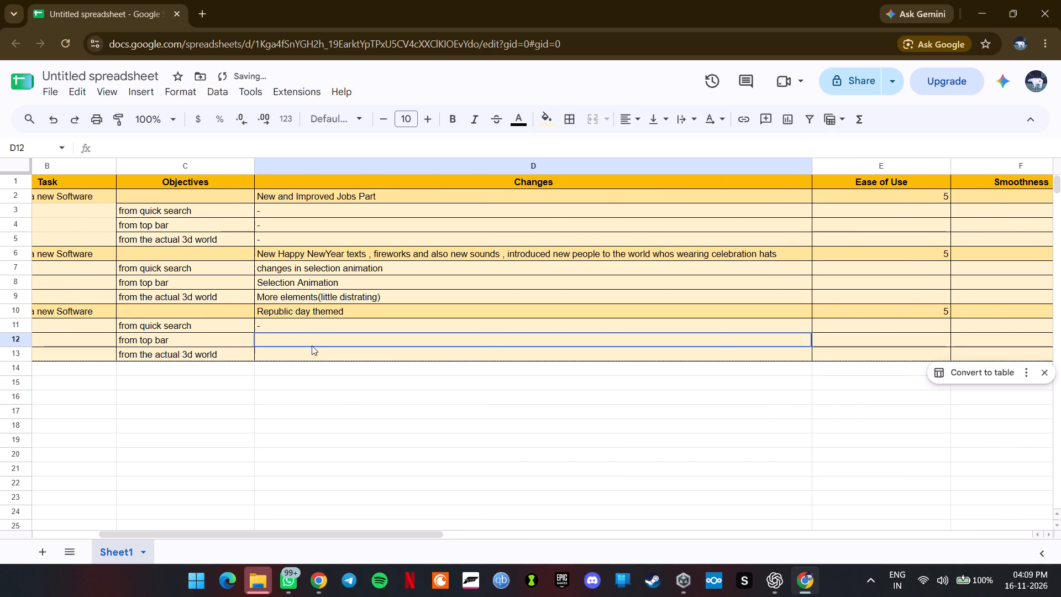
{"action": "left_click", "coordinate": [312, 334]}
{"action": "key", "text": "minus"}
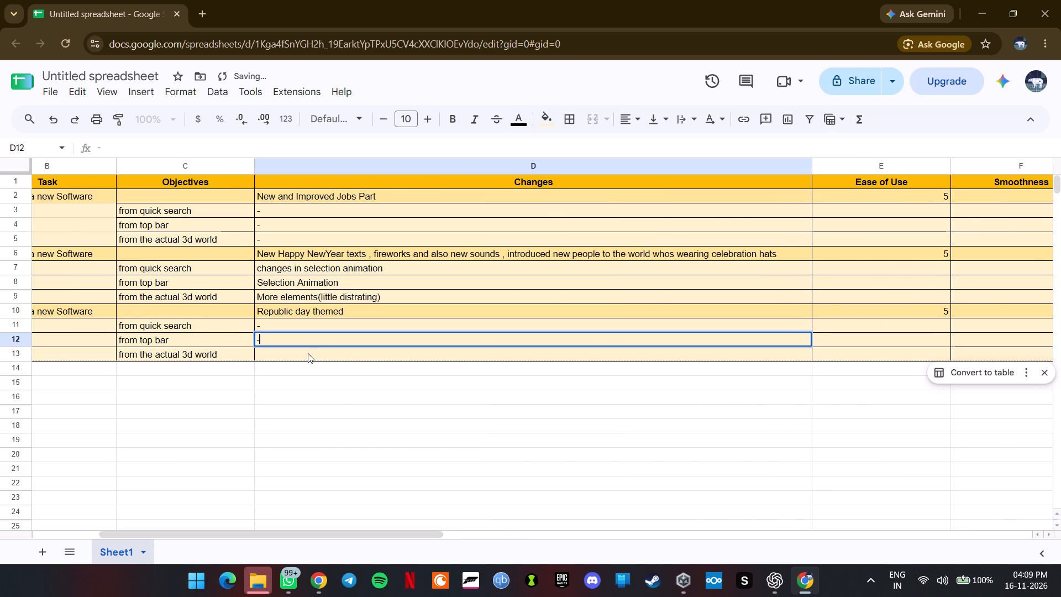
{"action": "left_click", "coordinate": [308, 353]}
{"action": "key", "text": "minus"}
{"action": "left_click", "coordinate": [302, 366]}
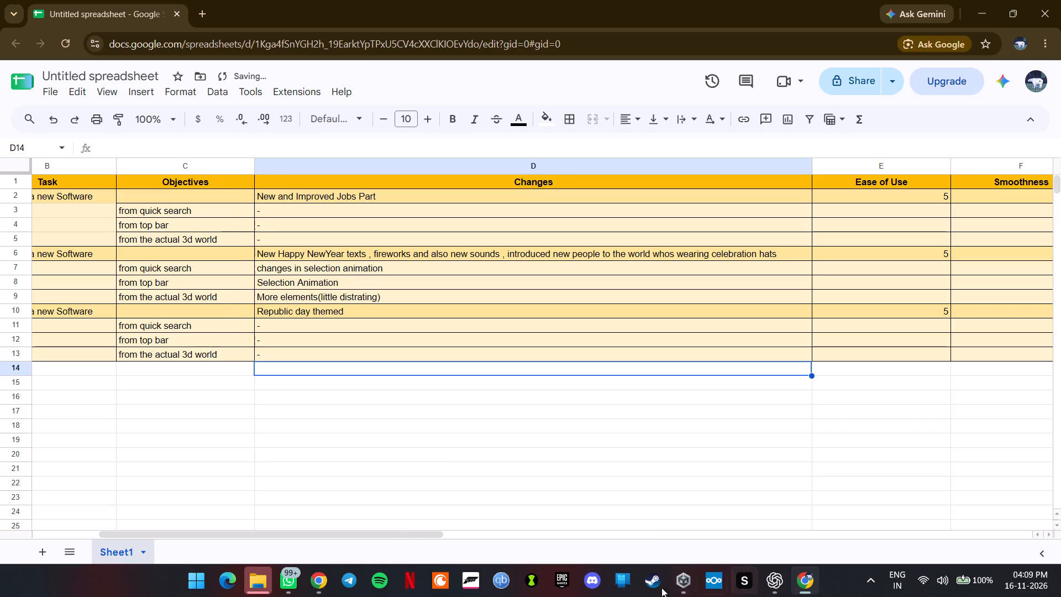
Switch to the emergio.in site and examine the Hire world's Partners island up close, and the Tech world.
{"action": "left_click", "coordinate": [326, 583]}
{"action": "left_click", "coordinate": [371, 307]}
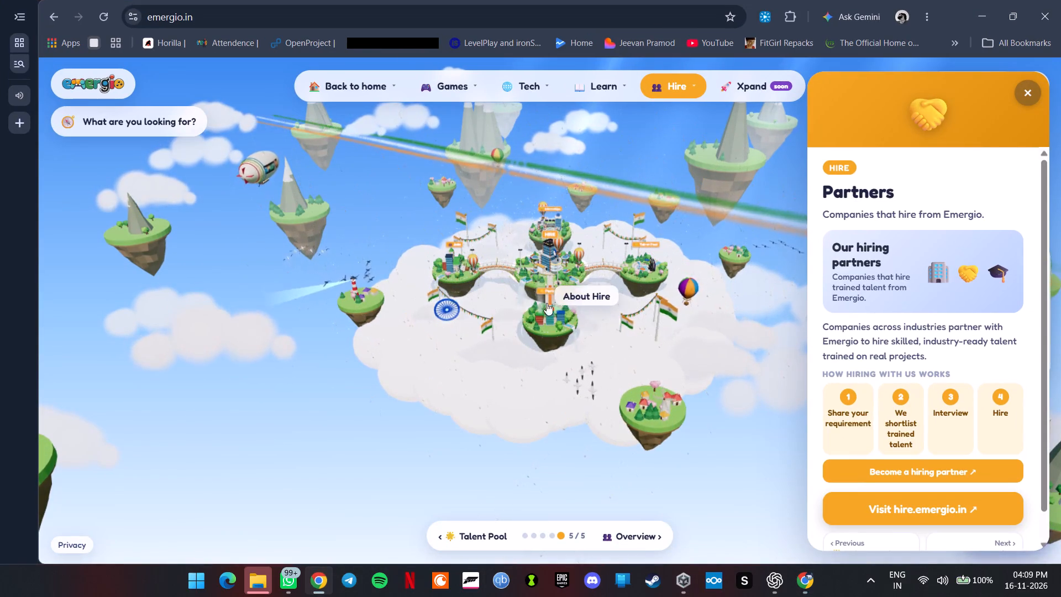
{"action": "scroll", "coordinate": [655, 428], "scroll_direction": "up", "scroll_amount": 4}
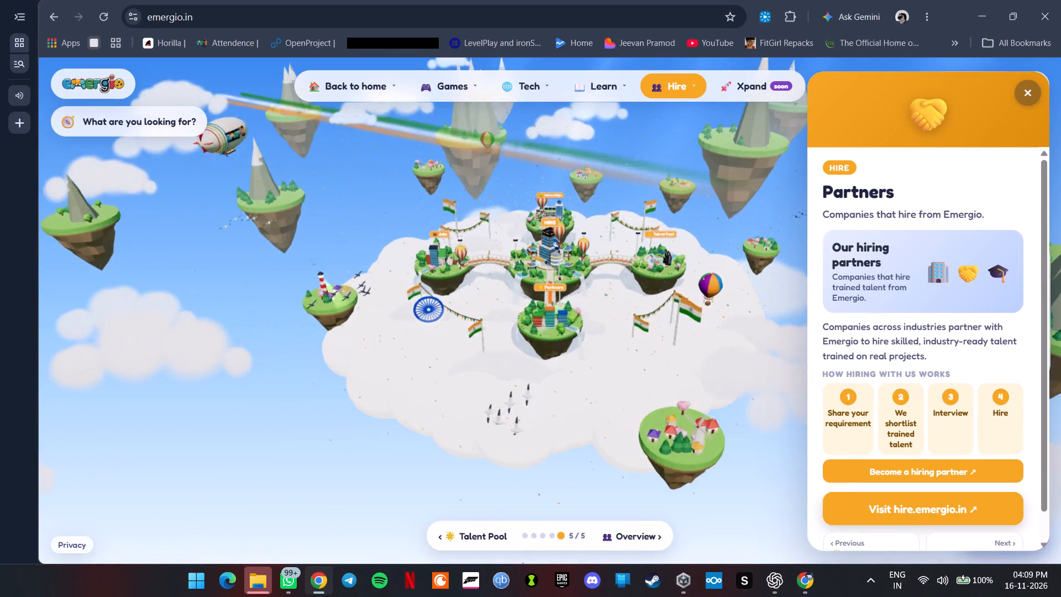
{"action": "scroll", "coordinate": [537, 369], "scroll_direction": "up", "scroll_amount": 18}
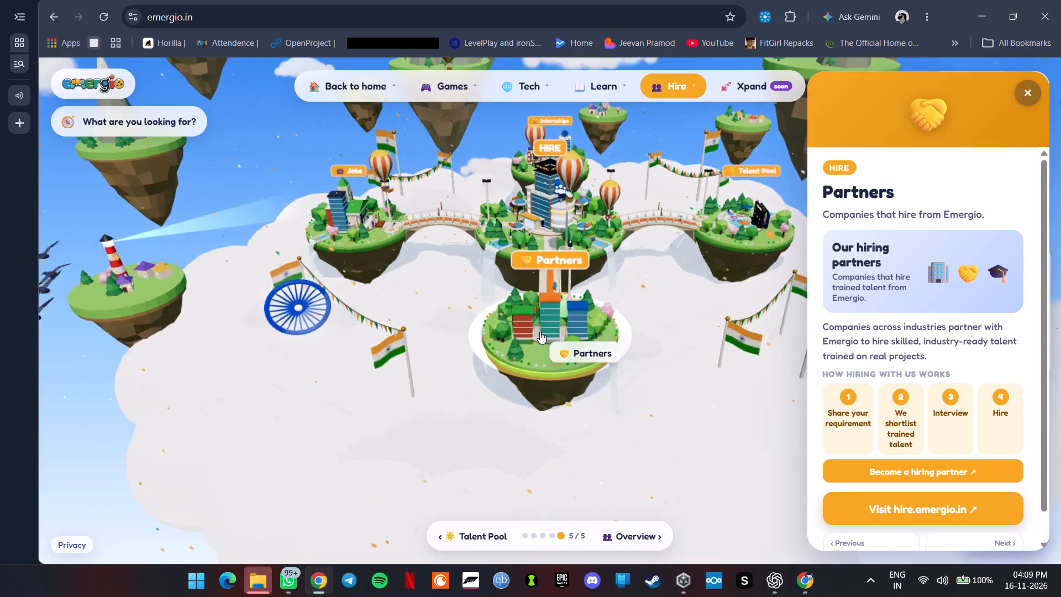
{"action": "scroll", "coordinate": [542, 344], "scroll_direction": "up", "scroll_amount": 8}
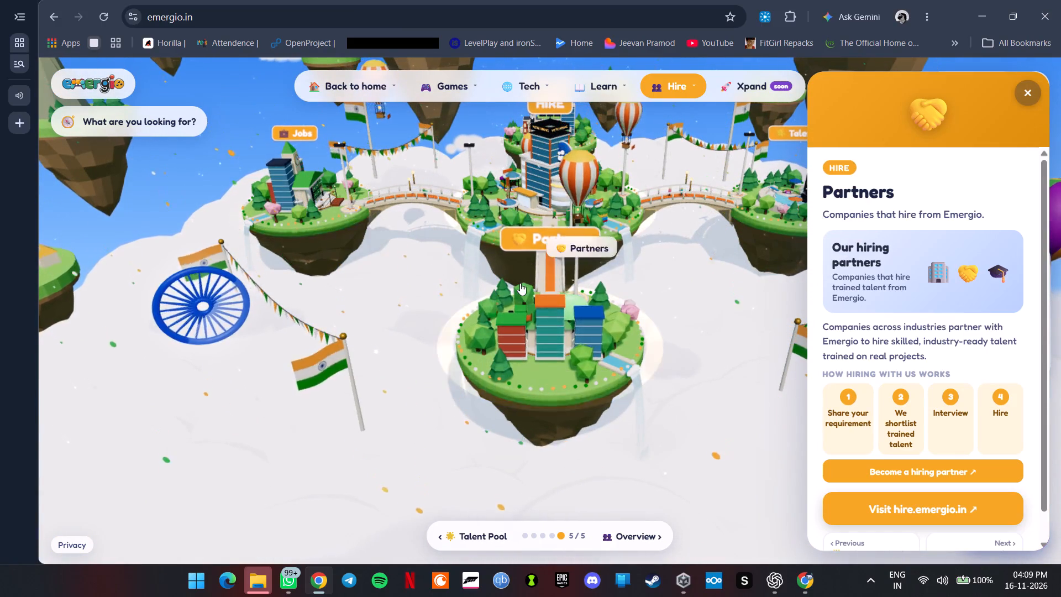
{"action": "scroll", "coordinate": [505, 321], "scroll_direction": "down", "scroll_amount": 7}
{"action": "left_click", "coordinate": [514, 88]}
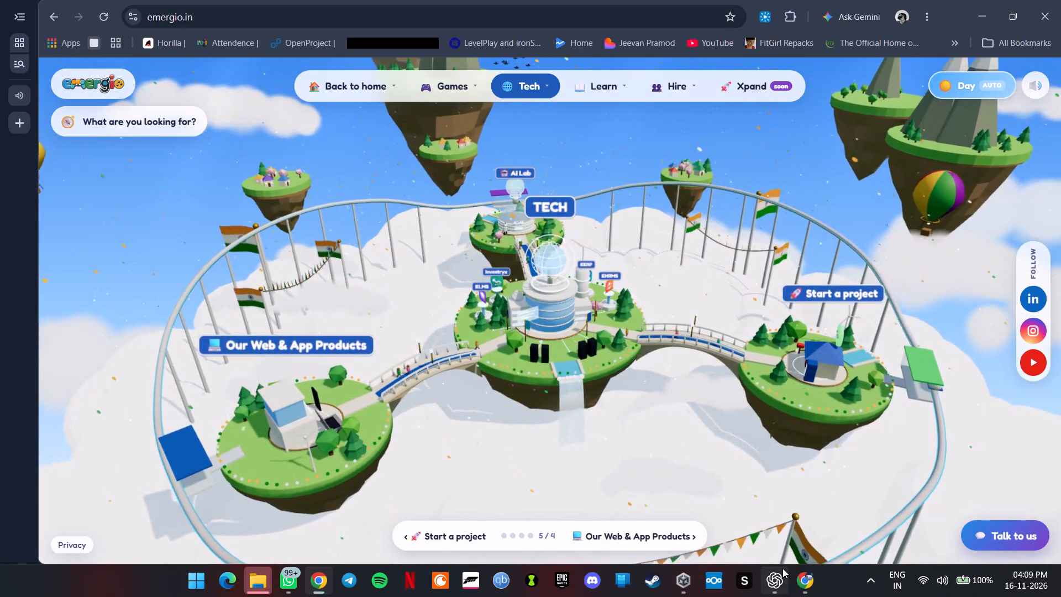
Return to the spreadsheet and review the whole table, from the Phases column to Feedback, for all three phases.
{"action": "left_click", "coordinate": [811, 582]}
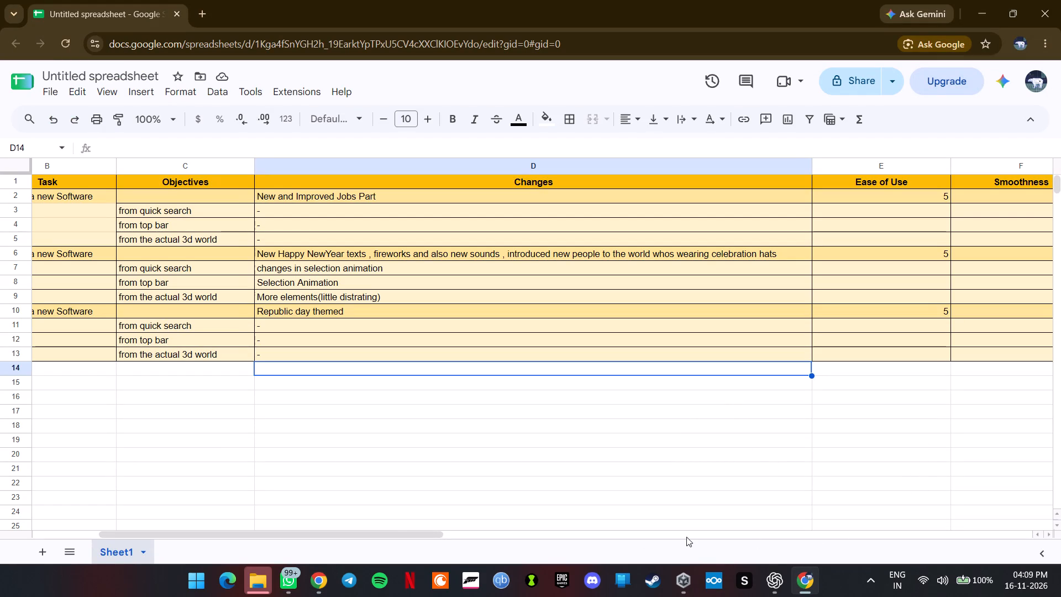
{"action": "left_click_drag", "start_coordinate": [404, 532], "coordinate": [724, 550]}
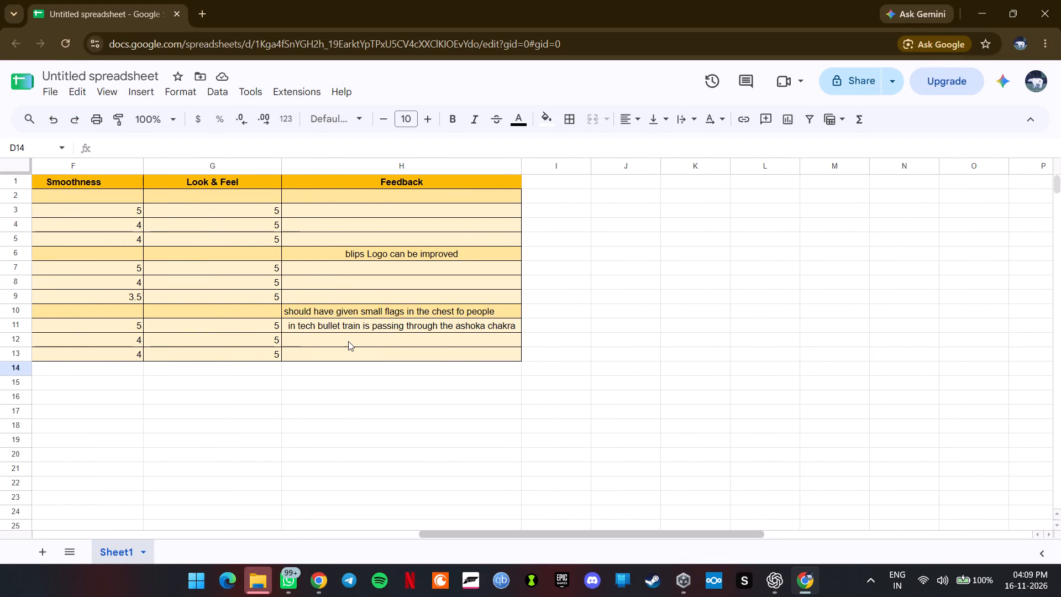
{"action": "left_click", "coordinate": [348, 341]}
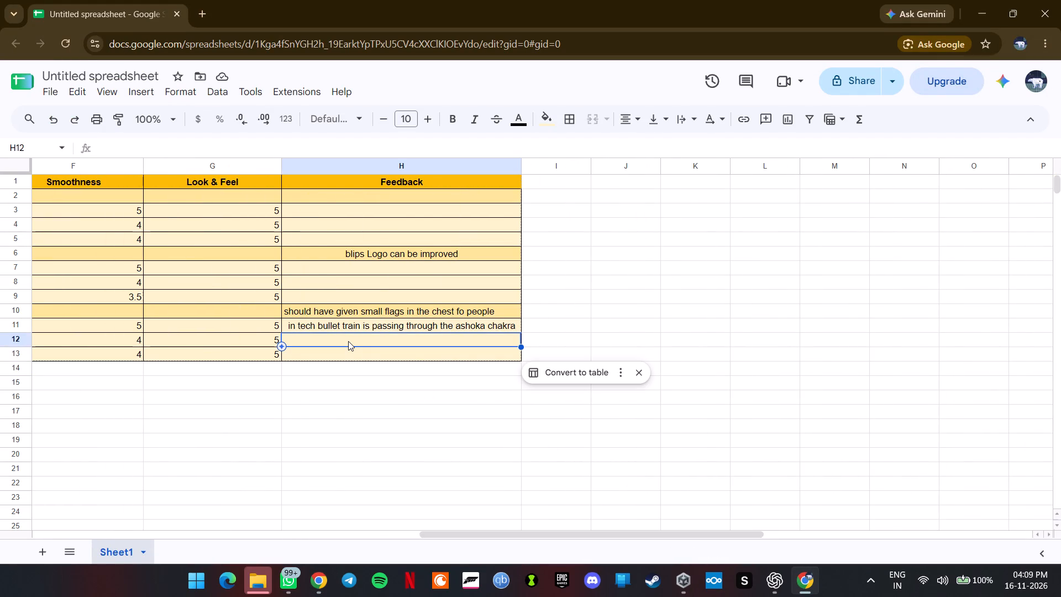
{"action": "left_click_drag", "start_coordinate": [506, 537], "coordinate": [219, 539]}
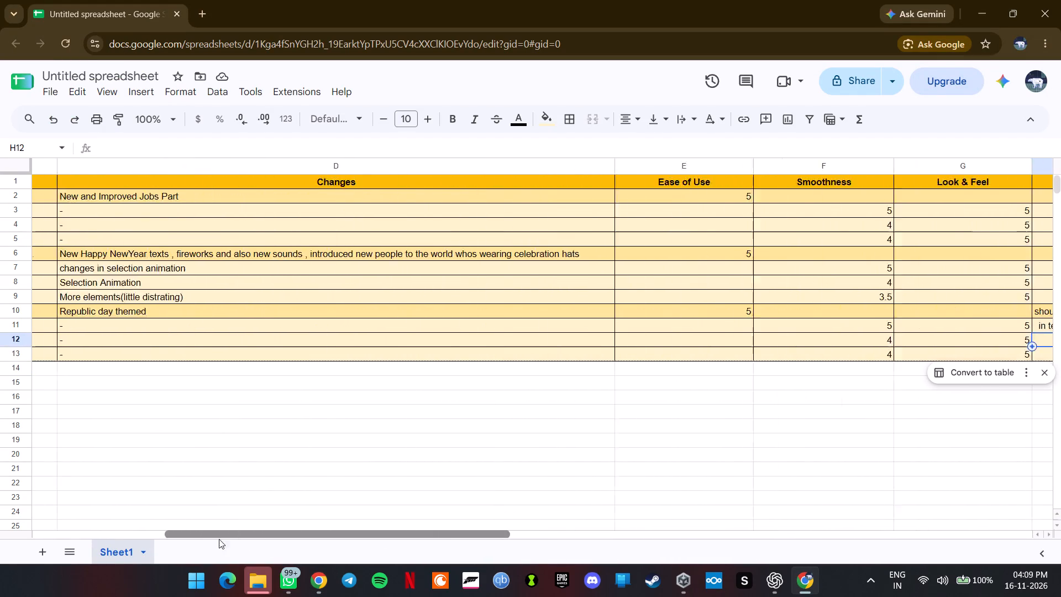
{"action": "left_click_drag", "start_coordinate": [219, 539], "coordinate": [99, 544]}
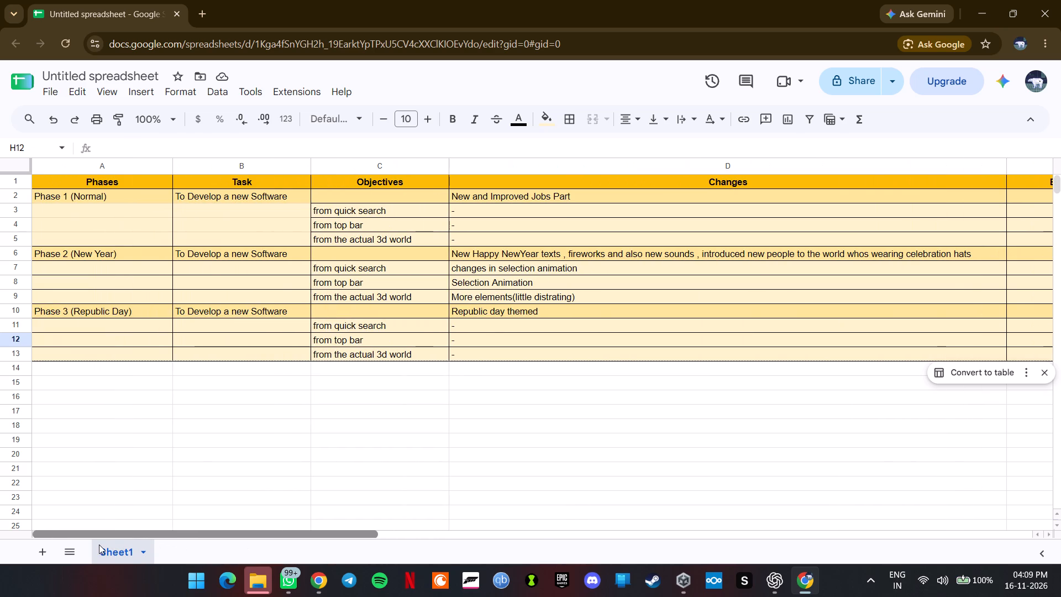
{"action": "left_click_drag", "start_coordinate": [99, 544], "coordinate": [88, 543]}
{"action": "scroll", "coordinate": [254, 416], "scroll_direction": "down", "scroll_amount": 1}
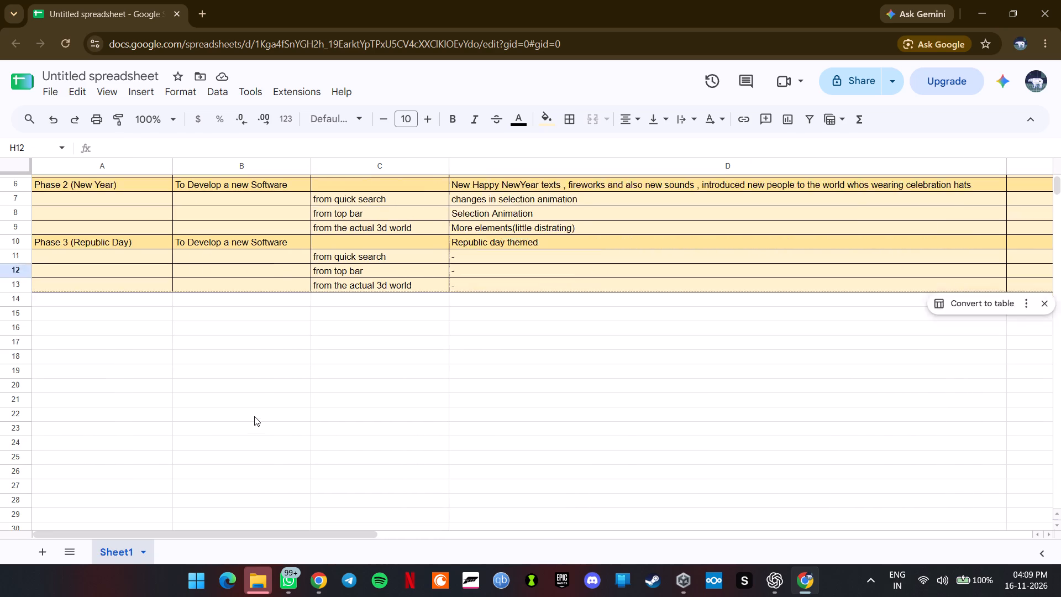
{"action": "scroll", "coordinate": [254, 416], "scroll_direction": "down", "scroll_amount": 1}
{"action": "scroll", "coordinate": [254, 416], "scroll_direction": "up", "scroll_amount": 1}
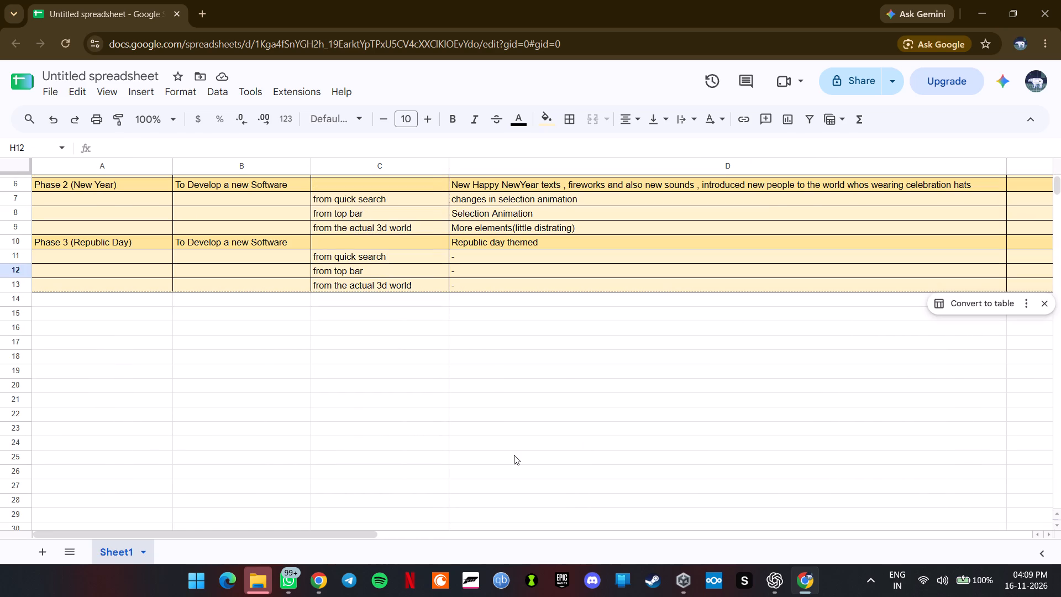
{"action": "left_click_drag", "start_coordinate": [340, 535], "coordinate": [419, 529]}
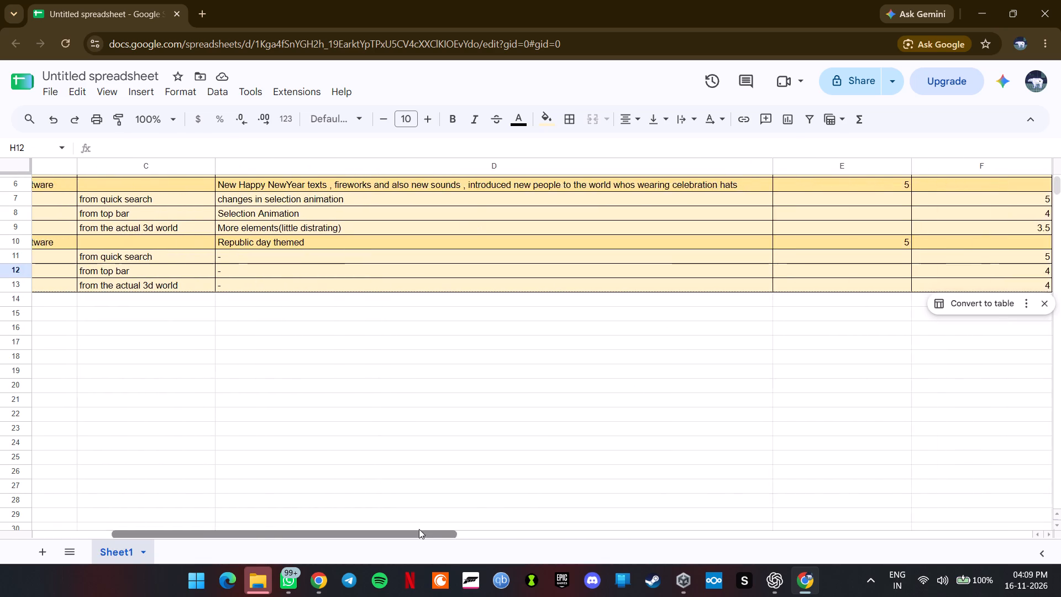
{"action": "left_click_drag", "start_coordinate": [419, 529], "coordinate": [584, 517]}
{"action": "left_click", "coordinate": [1050, 304]}
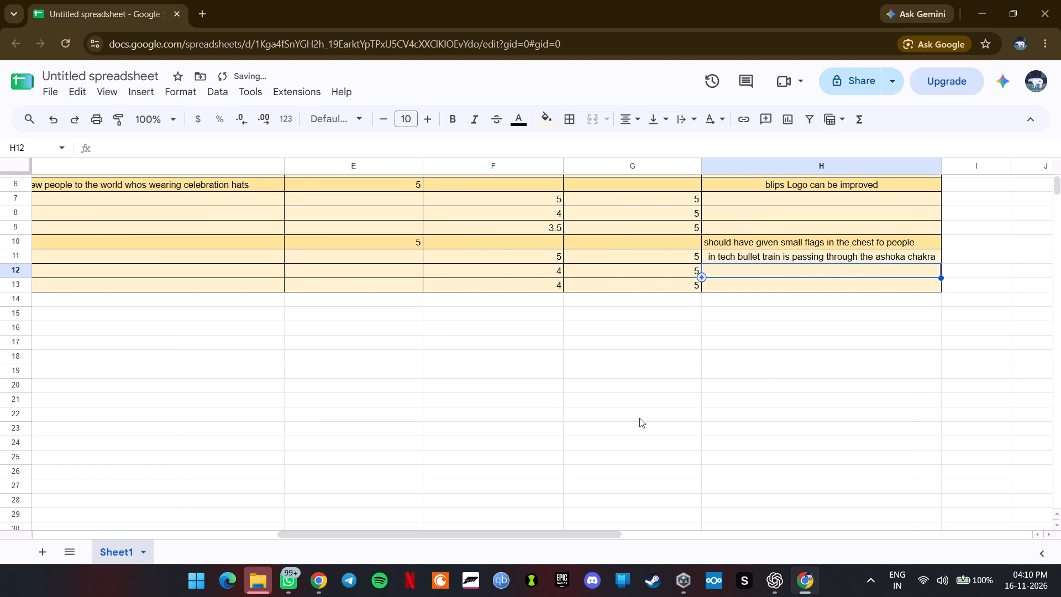
{"action": "left_click", "coordinate": [639, 418]}
{"action": "scroll", "coordinate": [429, 422], "scroll_direction": "up", "scroll_amount": 1}
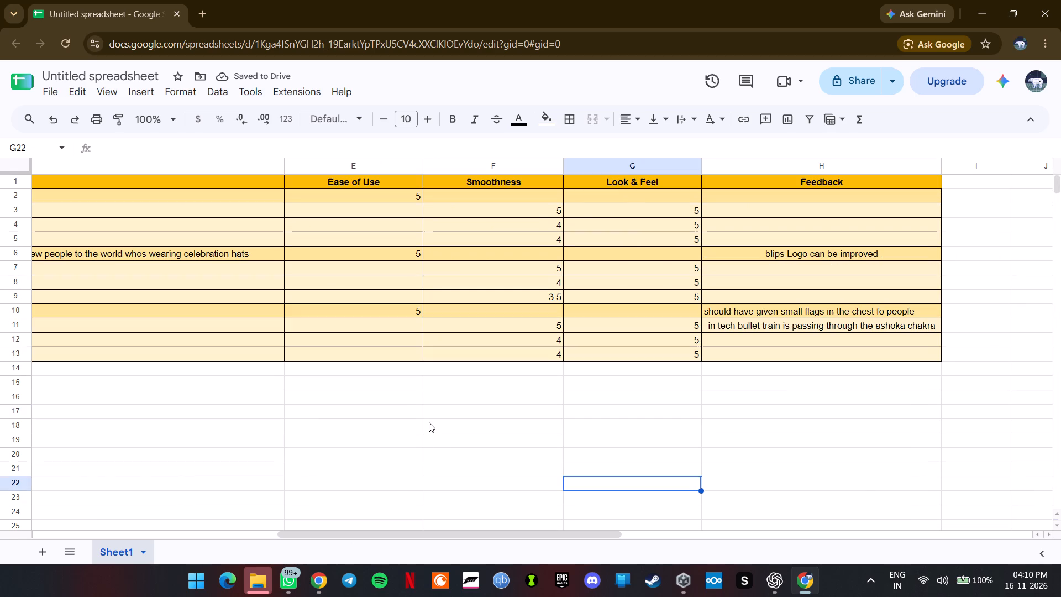
{"action": "scroll", "coordinate": [429, 422], "scroll_direction": "up", "scroll_amount": 4}
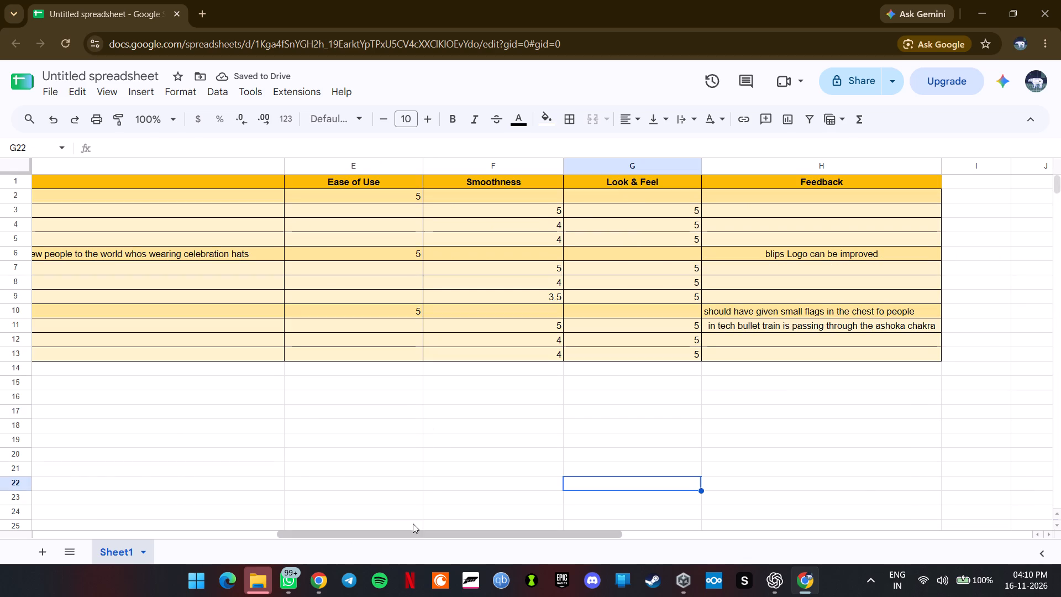
{"action": "left_click_drag", "start_coordinate": [413, 532], "coordinate": [185, 575]}
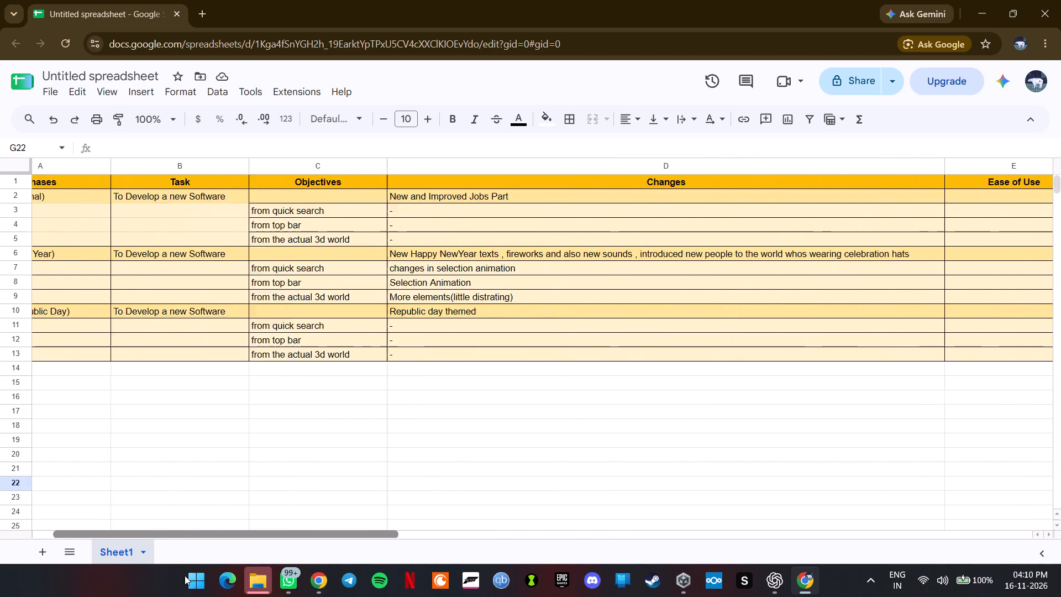
{"action": "left_click_drag", "start_coordinate": [185, 575], "coordinate": [429, 537]}
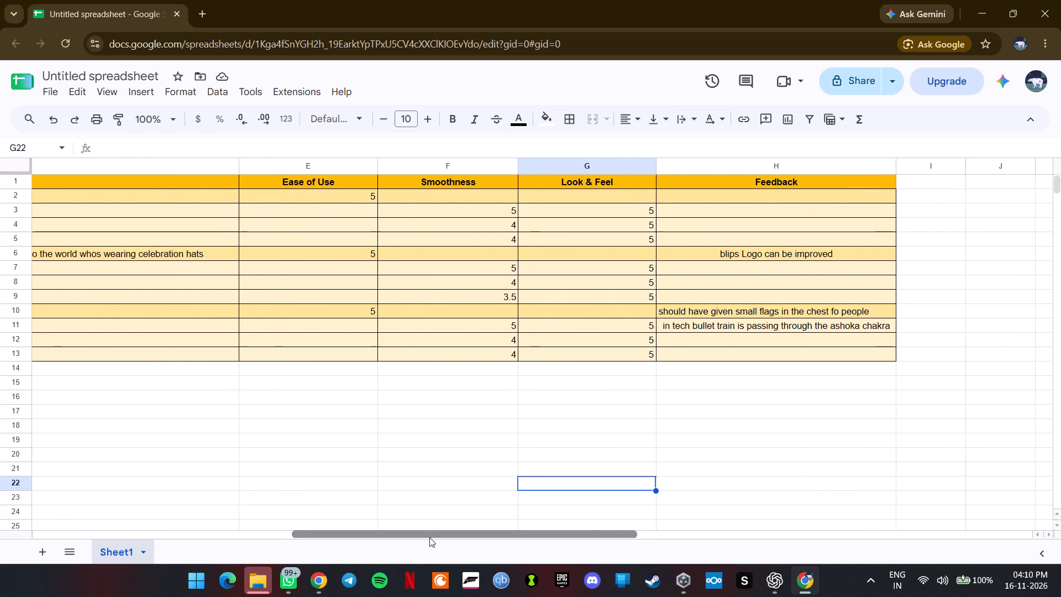
{"action": "left_click_drag", "start_coordinate": [429, 537], "coordinate": [437, 537]}
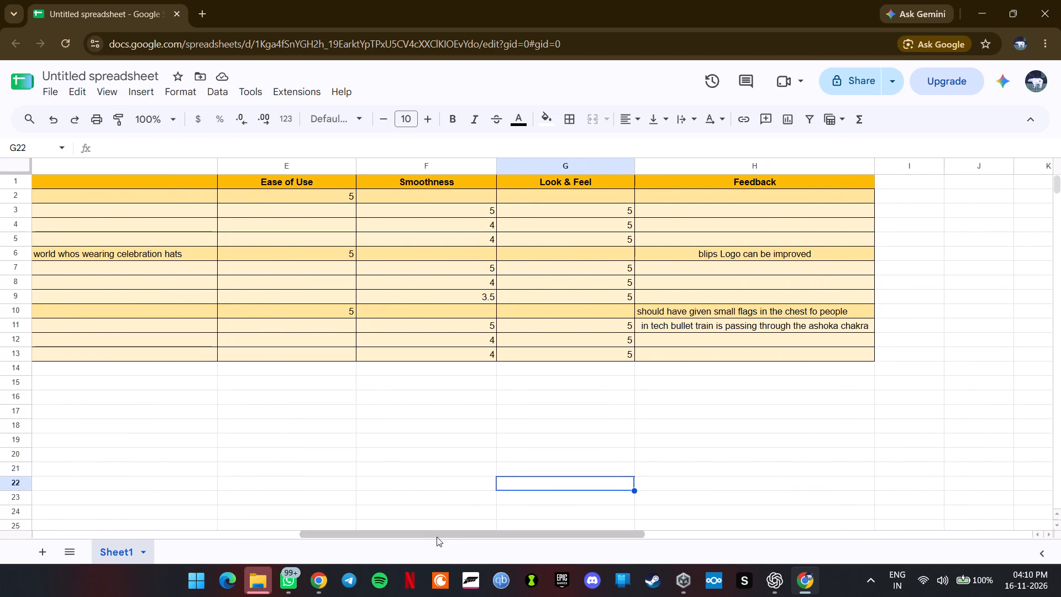
Switch to the emergio.in site and view the Tech world in the Sunset and Night lighting modes.
{"action": "left_click_drag", "start_coordinate": [437, 537], "coordinate": [436, 537]}
{"action": "left_click", "coordinate": [314, 580]}
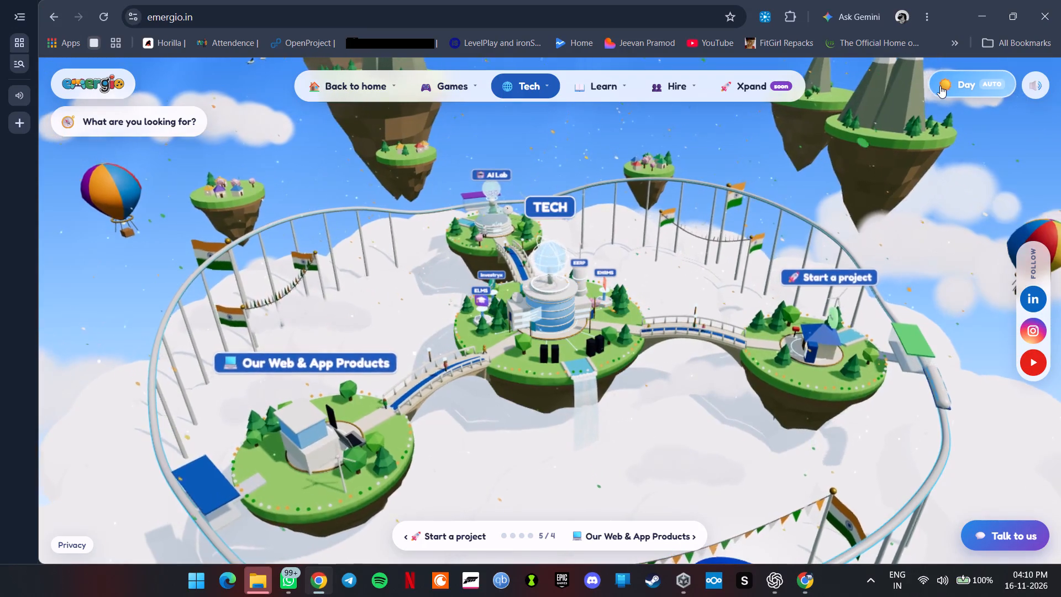
{"action": "left_click", "coordinate": [953, 86]}
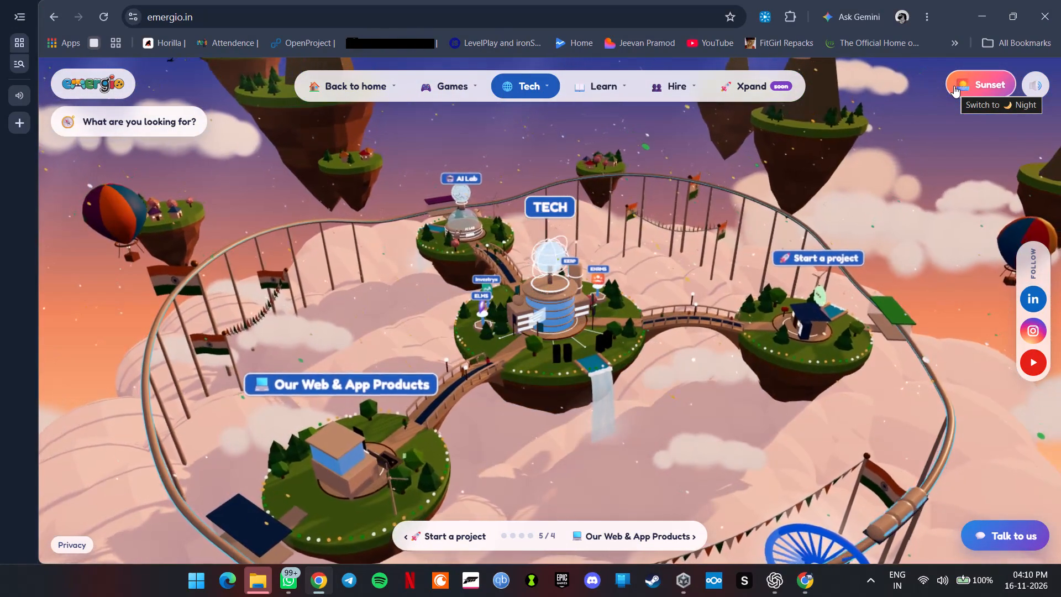
{"action": "left_click", "coordinate": [954, 86]}
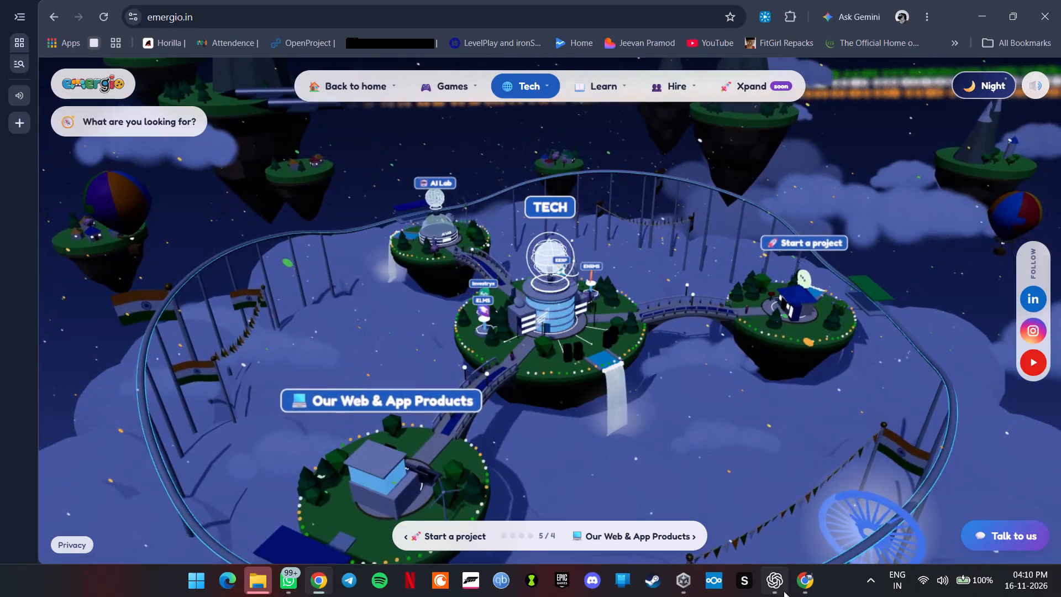
Return to the spreadsheet and enter "themed lights could have been added" as Phase 3 feedback in cell H12.
{"action": "left_click", "coordinate": [810, 577]}
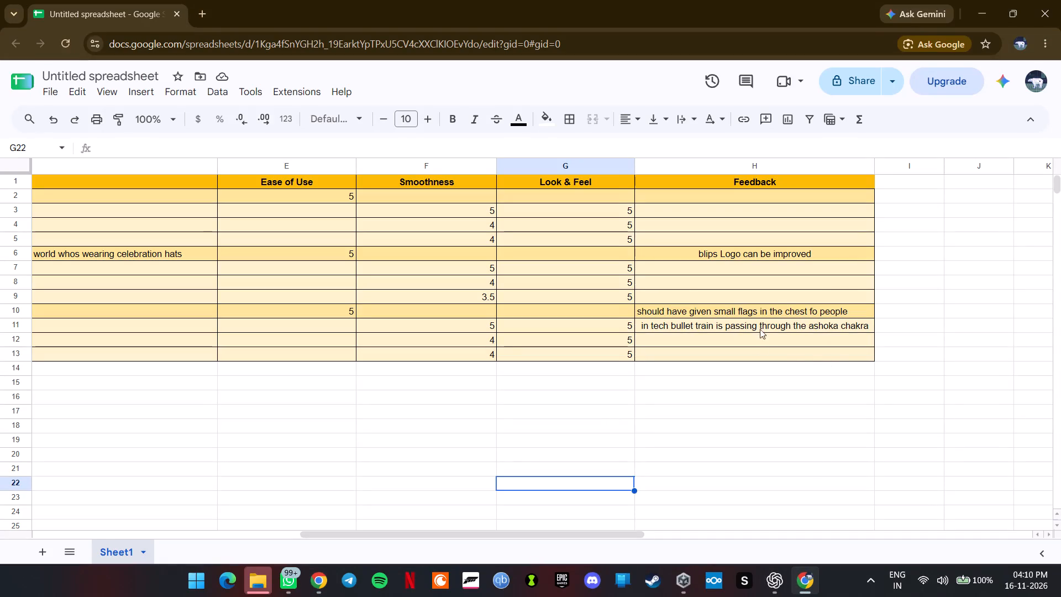
{"action": "left_click", "coordinate": [760, 343]}
{"action": "type", "text": "lights"}
{"action": "key", "text": "space"}
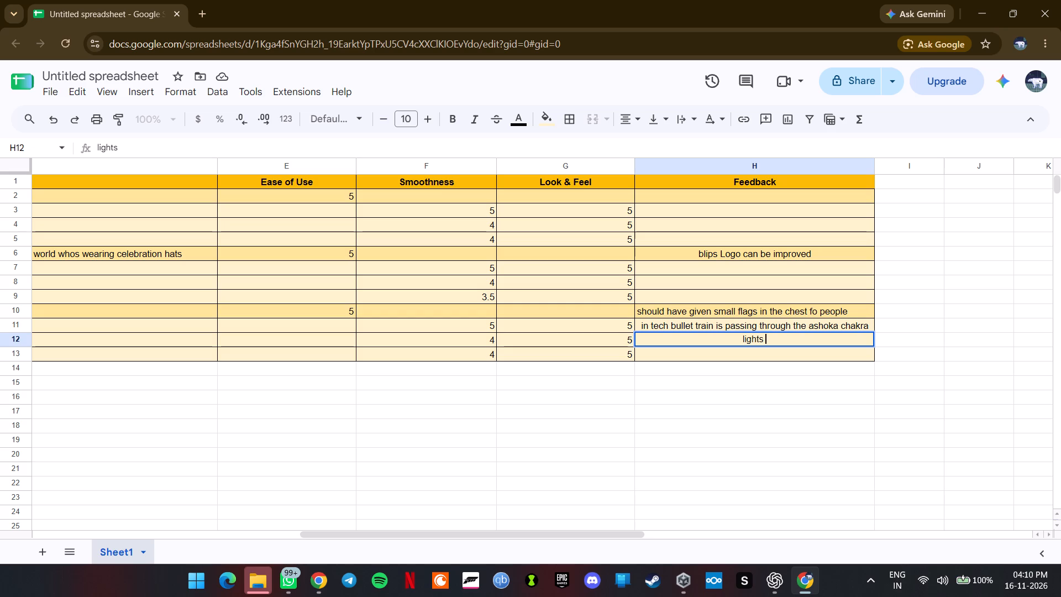
{"action": "key", "text": "Left"}
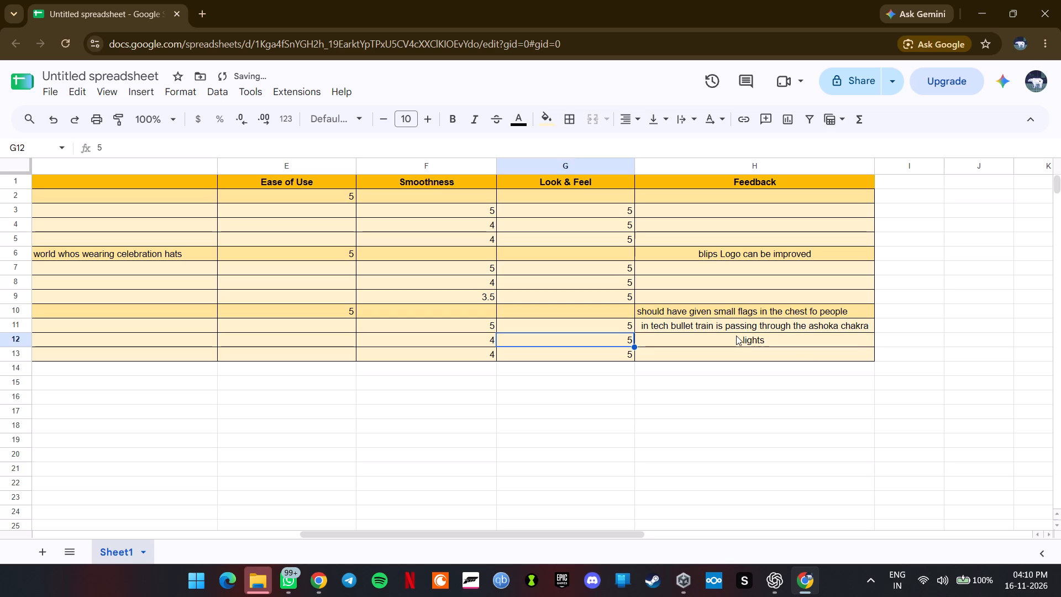
{"action": "triple_click", "coordinate": [736, 336]}
{"action": "type", "text": "theme"}
{"action": "type", "text": "d l"}
{"action": "type", "text": "ights could have been added"}
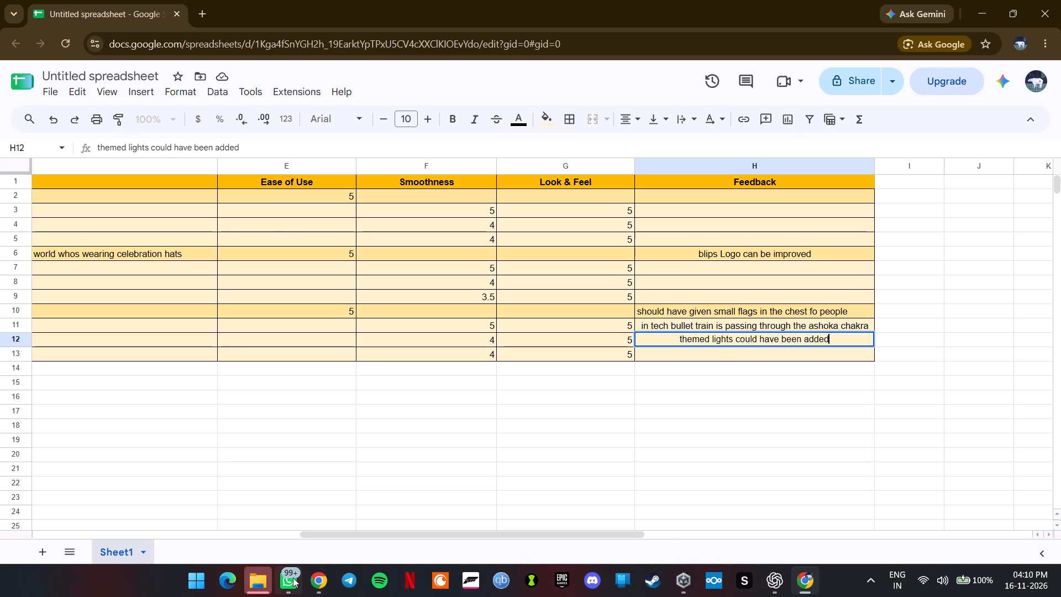
Go back to the emergio.in home world, reload the site and dismiss the Happy Holi greeting.
{"action": "left_click", "coordinate": [312, 582]}
{"action": "left_click", "coordinate": [106, 96]}
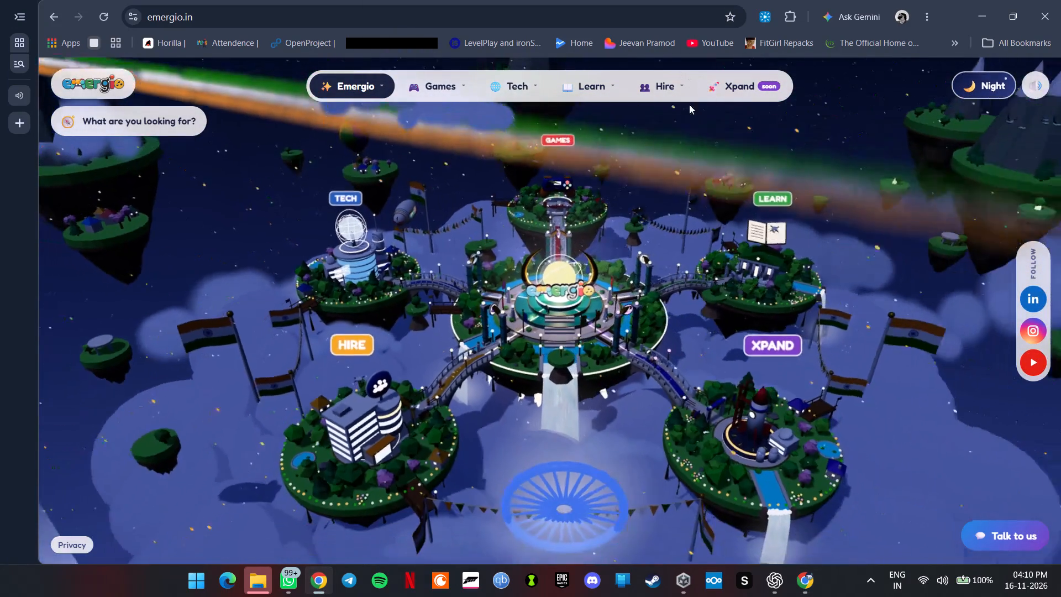
{"action": "left_click", "coordinate": [101, 15]}
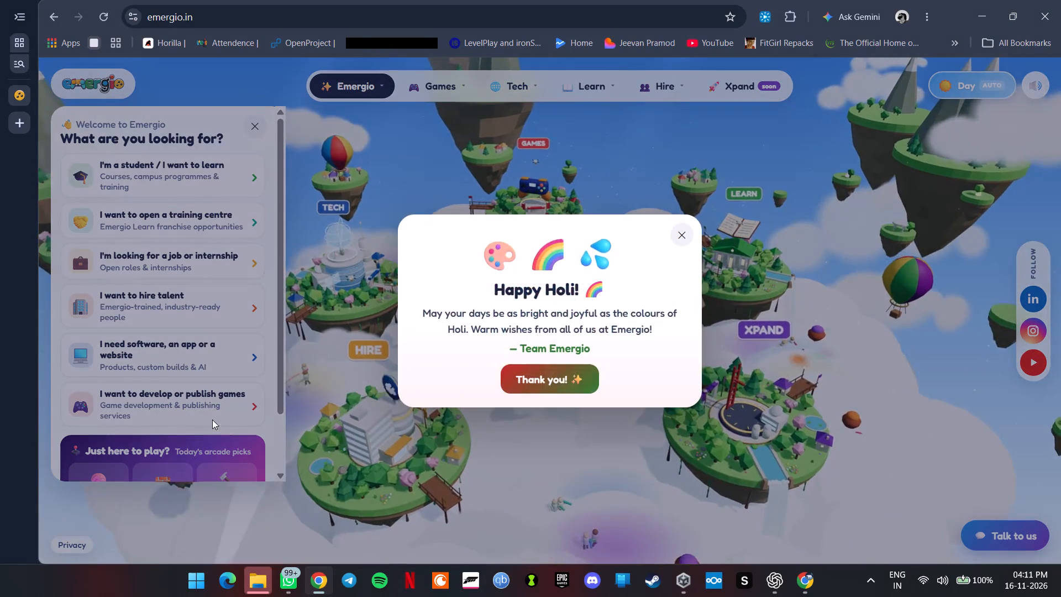
{"action": "left_click", "coordinate": [544, 379]}
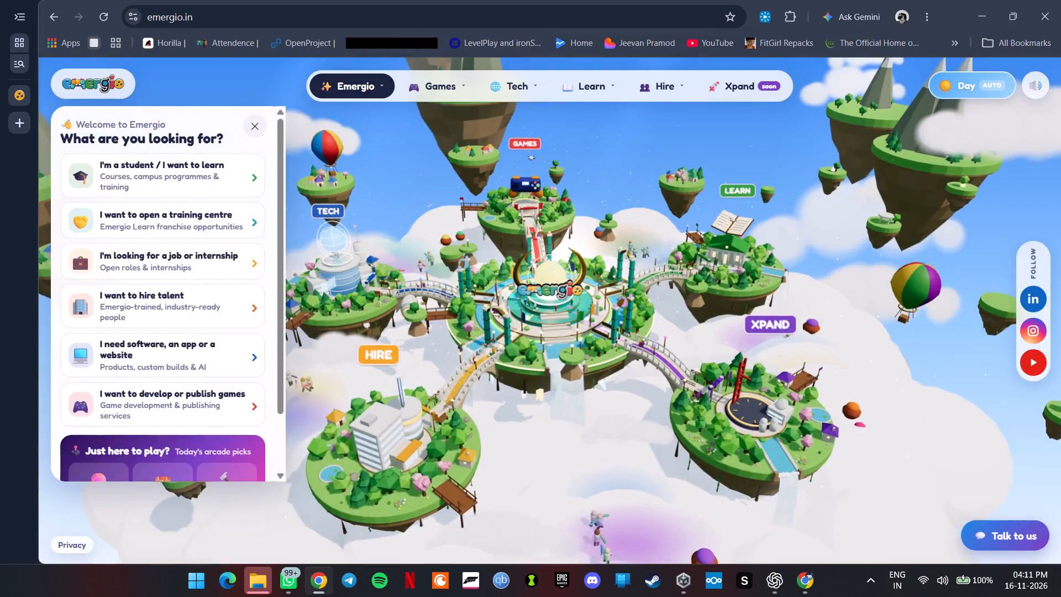
Examine the Holi-themed home world from the overall island layout to the central Emergio hub, viewed from several sides.
{"action": "right_click_drag", "start_coordinate": [610, 473], "coordinate": [604, 448]}
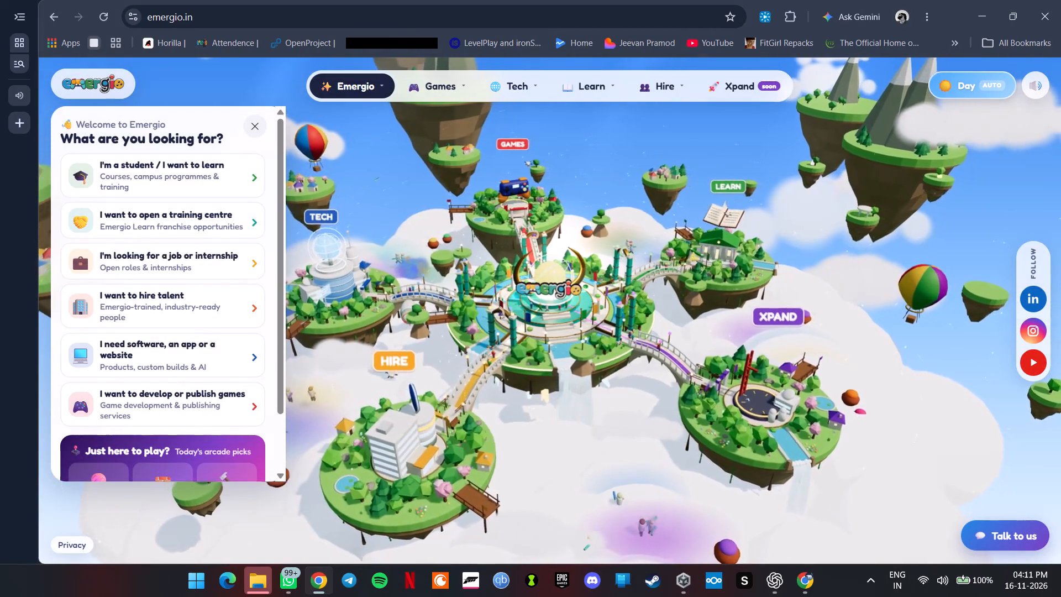
{"action": "right_click_drag", "start_coordinate": [604, 448], "coordinate": [602, 435]}
{"action": "scroll", "coordinate": [613, 494], "scroll_direction": "down", "scroll_amount": 9}
{"action": "scroll", "coordinate": [613, 488], "scroll_direction": "up", "scroll_amount": 5}
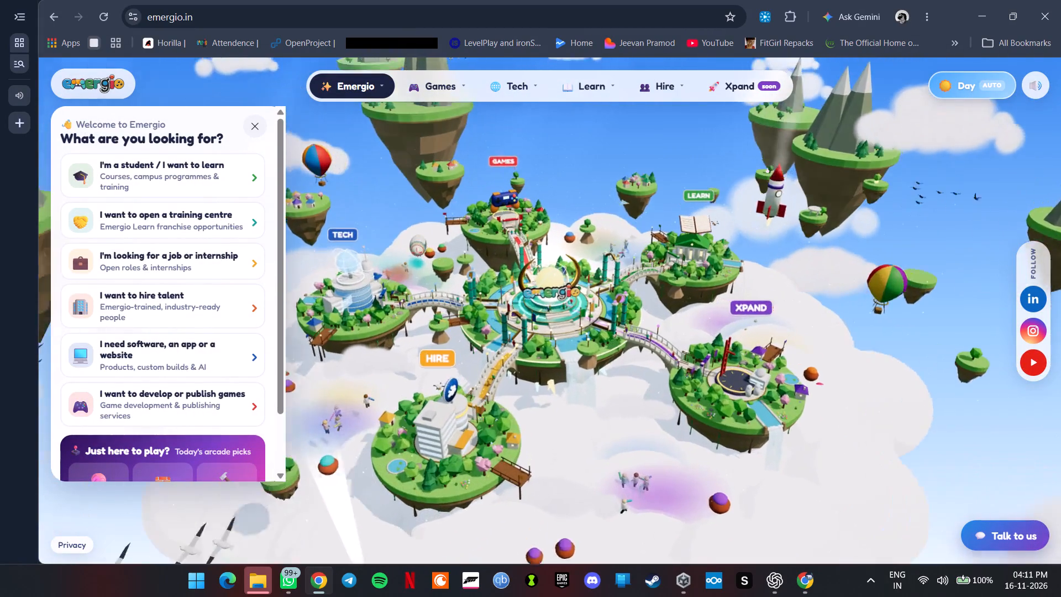
{"action": "scroll", "coordinate": [613, 488], "scroll_direction": "up", "scroll_amount": 16}
{"action": "scroll", "coordinate": [616, 491], "scroll_direction": "up", "scroll_amount": 6}
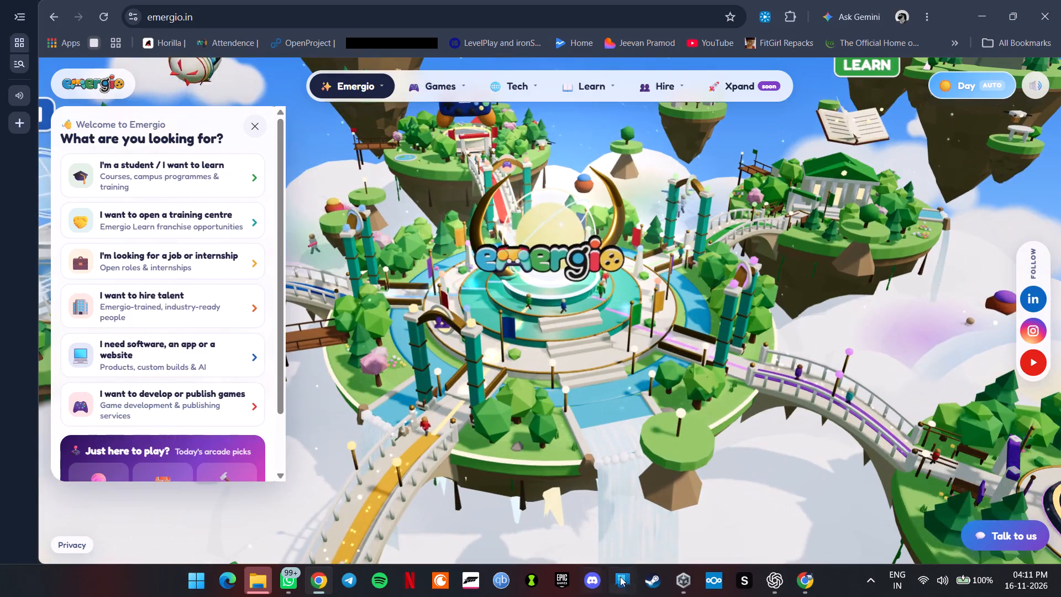
{"action": "right_click_drag", "start_coordinate": [754, 521], "coordinate": [722, 511]}
{"action": "left_click_drag", "start_coordinate": [578, 494], "coordinate": [713, 473]}
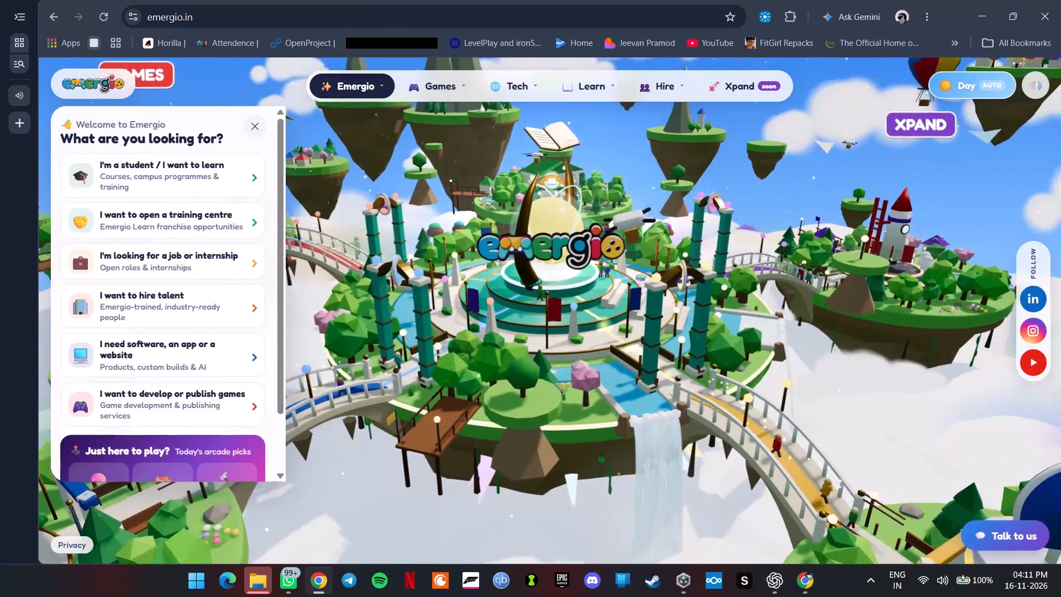
{"action": "left_click_drag", "start_coordinate": [713, 473], "coordinate": [1060, 452]}
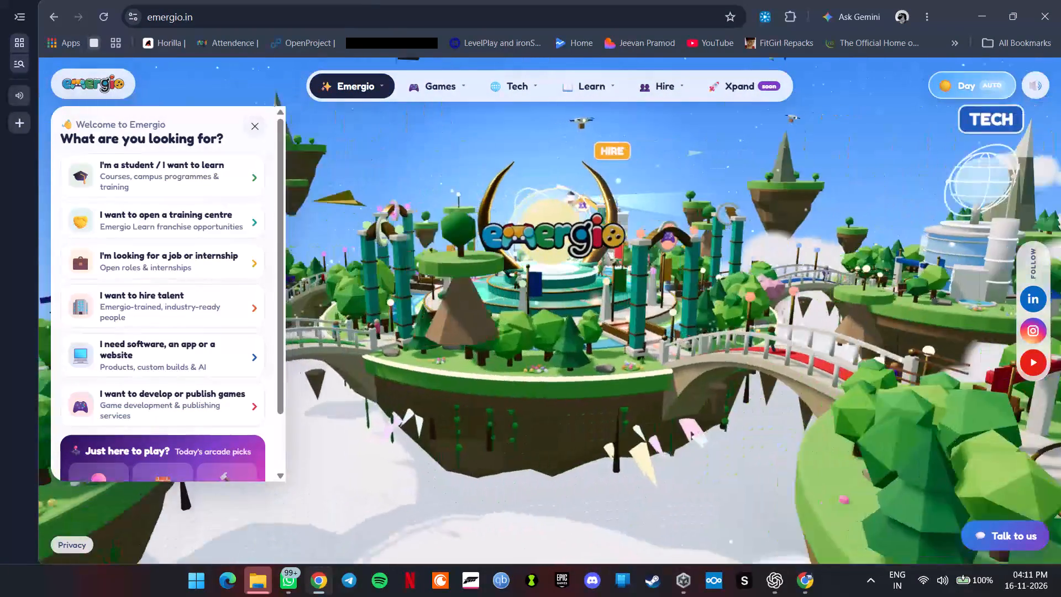
{"action": "left_click_drag", "start_coordinate": [1060, 452], "coordinate": [1060, 466]}
Examine the whole Holi-themed island layout around the hub from above, including the Tech, Hire, Learn and Xpand islands.
{"action": "scroll", "coordinate": [743, 400], "scroll_direction": "down", "scroll_amount": 3}
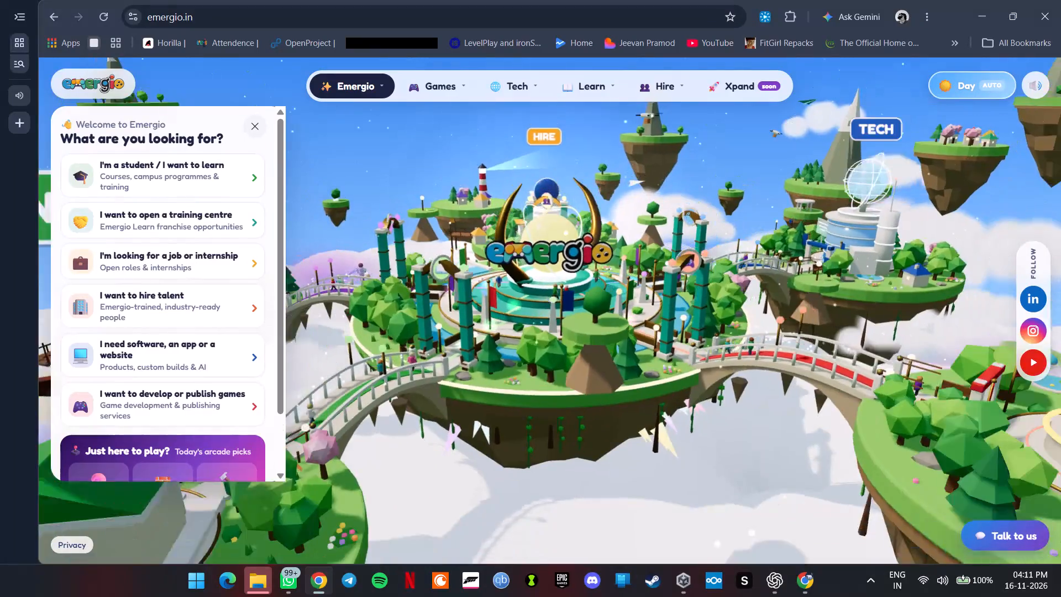
{"action": "scroll", "coordinate": [743, 400], "scroll_direction": "down", "scroll_amount": 10}
{"action": "left_click_drag", "start_coordinate": [631, 466], "coordinate": [340, 496]}
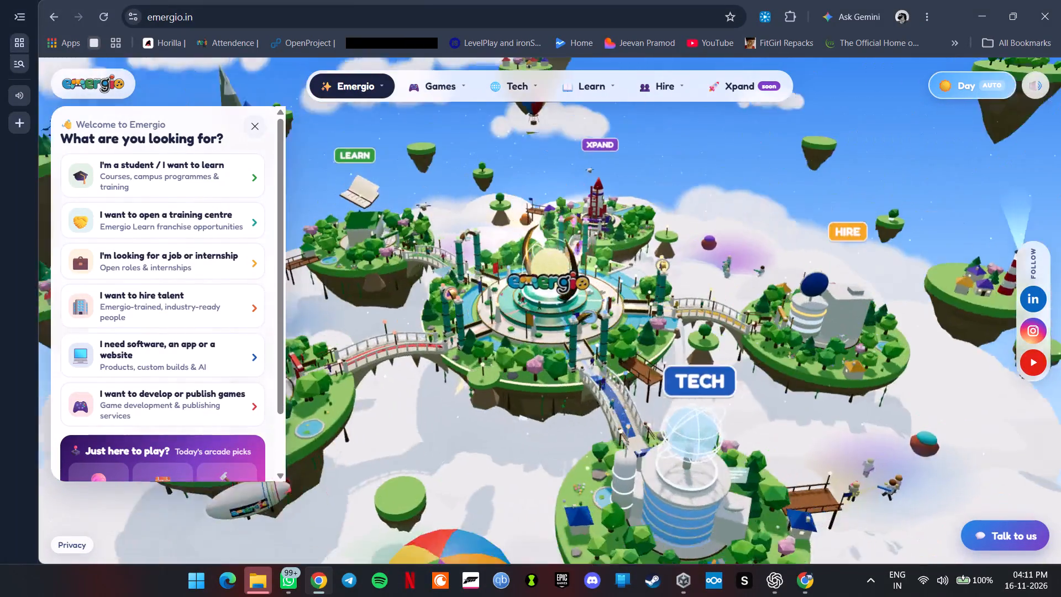
{"action": "left_click_drag", "start_coordinate": [814, 251], "coordinate": [710, 285]}
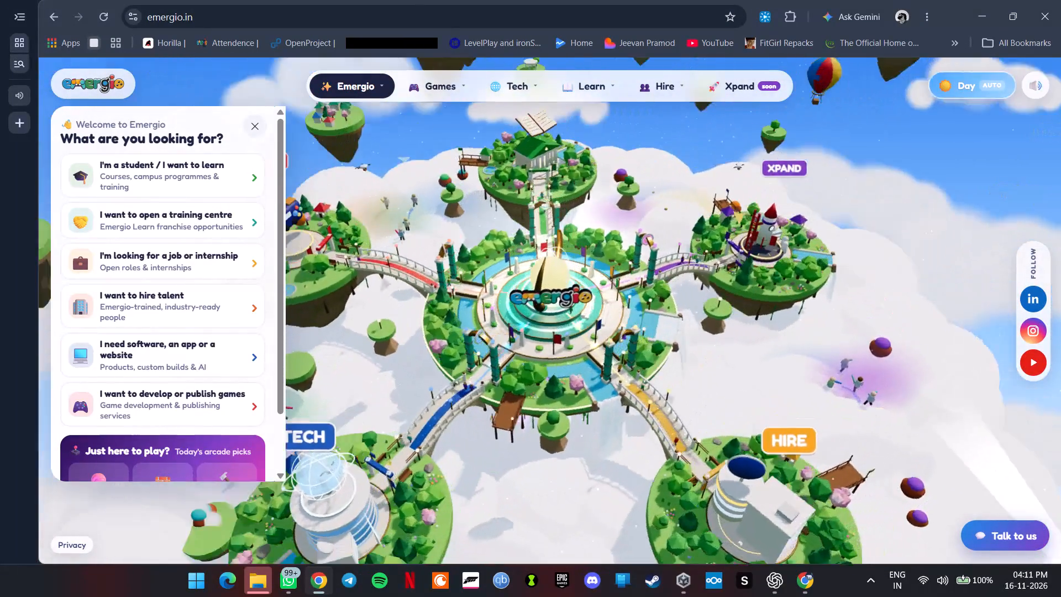
{"action": "left_click_drag", "start_coordinate": [710, 285], "coordinate": [223, 317]}
{"action": "scroll", "coordinate": [700, 166], "scroll_direction": "up", "scroll_amount": 3}
{"action": "scroll", "coordinate": [744, 151], "scroll_direction": "up", "scroll_amount": 4}
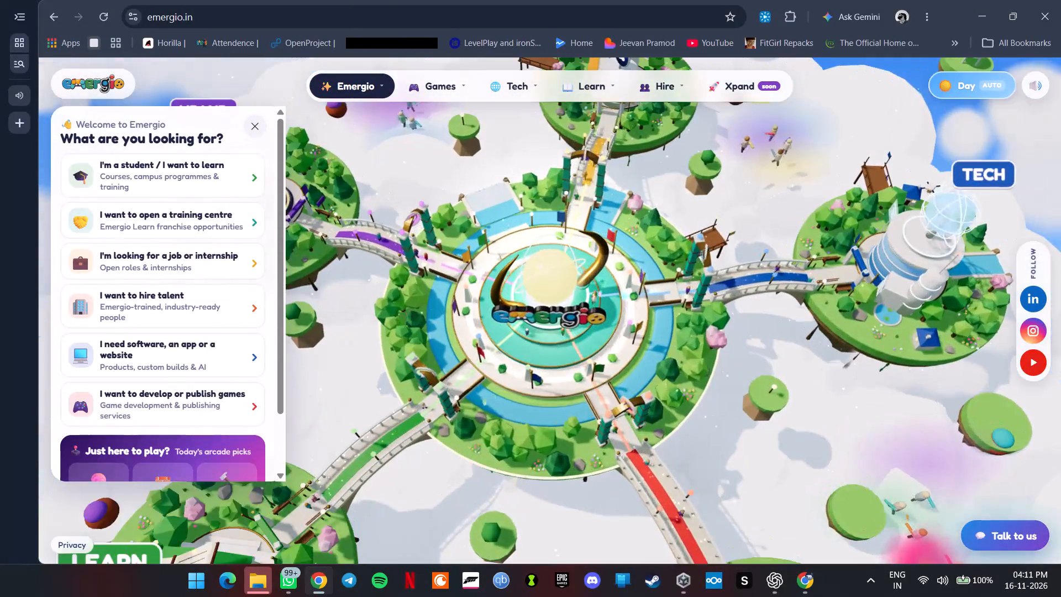
Examine the central Emergio plaza up close from different sides, including its flags, arches and characters.
{"action": "left_click_drag", "start_coordinate": [769, 212], "coordinate": [892, 119]}
{"action": "scroll", "coordinate": [612, 213], "scroll_direction": "up", "scroll_amount": 2}
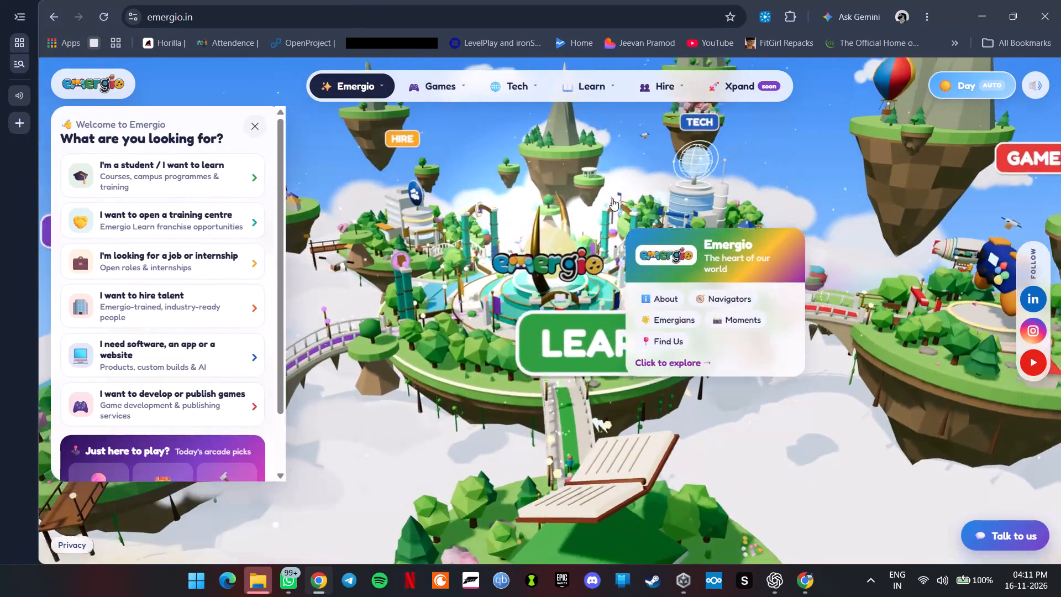
{"action": "scroll", "coordinate": [612, 198], "scroll_direction": "up", "scroll_amount": 3}
{"action": "scroll", "coordinate": [511, 210], "scroll_direction": "up", "scroll_amount": 5}
{"action": "scroll", "coordinate": [470, 181], "scroll_direction": "up", "scroll_amount": 12}
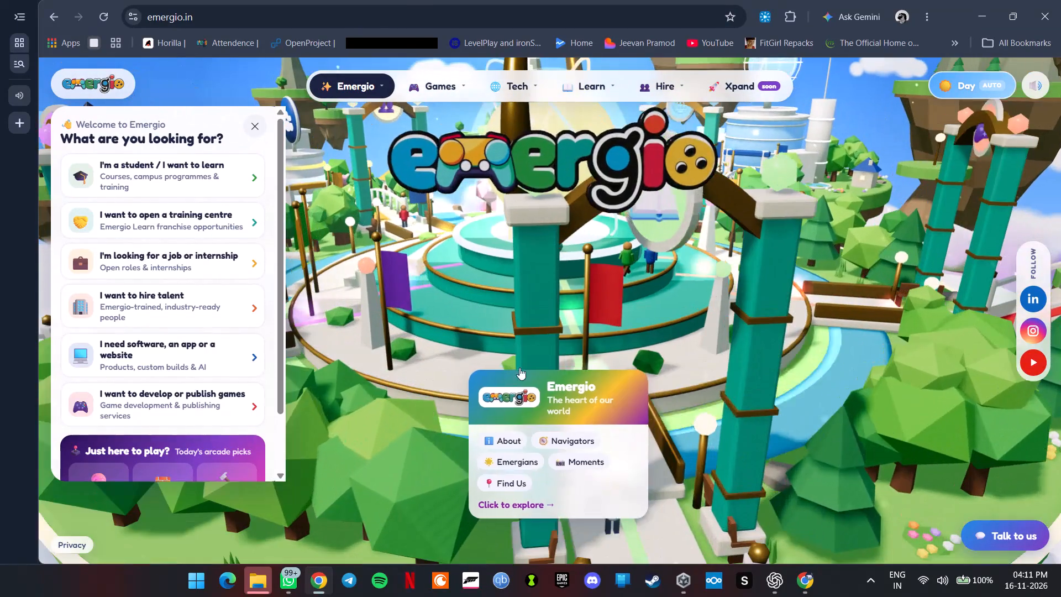
{"action": "left_click_drag", "start_coordinate": [836, 341], "coordinate": [705, 353]}
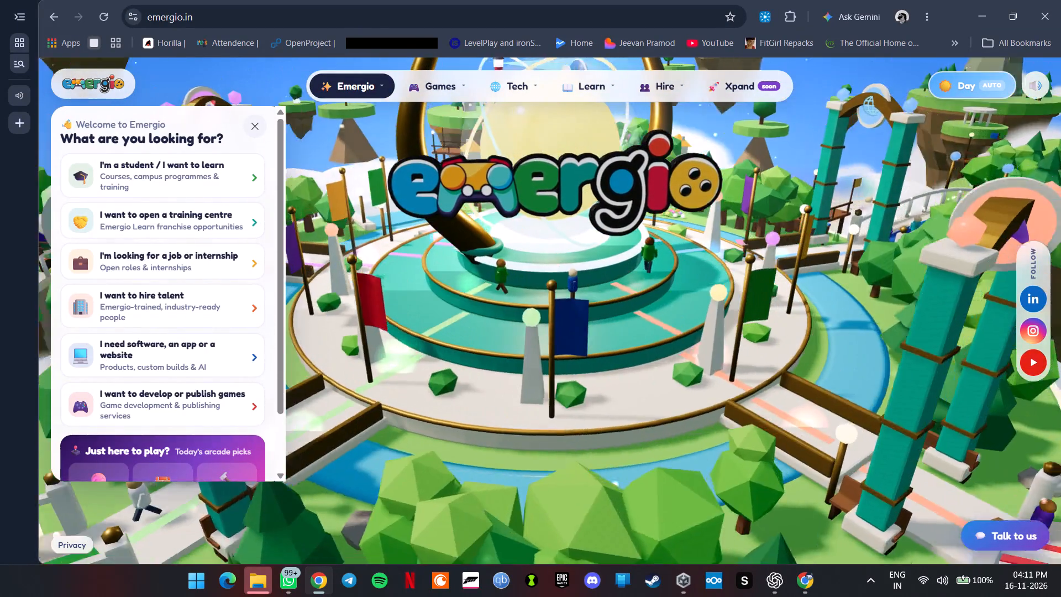
{"action": "left_click_drag", "start_coordinate": [705, 353], "coordinate": [1060, 344]}
{"action": "scroll", "coordinate": [725, 509], "scroll_direction": "down", "scroll_amount": 7}
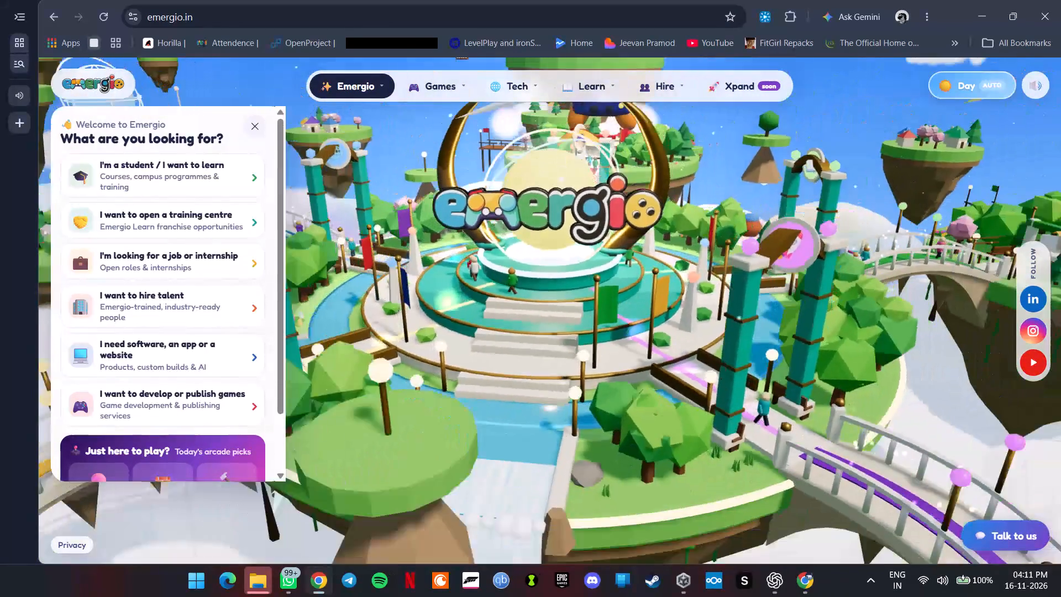
Examine the Emergio 3D world, checking how zooming and rotating behave around the central island and the surrounding section islands.
{"action": "scroll", "coordinate": [720, 507], "scroll_direction": "down", "scroll_amount": 18}
{"action": "left_click_drag", "start_coordinate": [608, 549], "coordinate": [847, 532]}
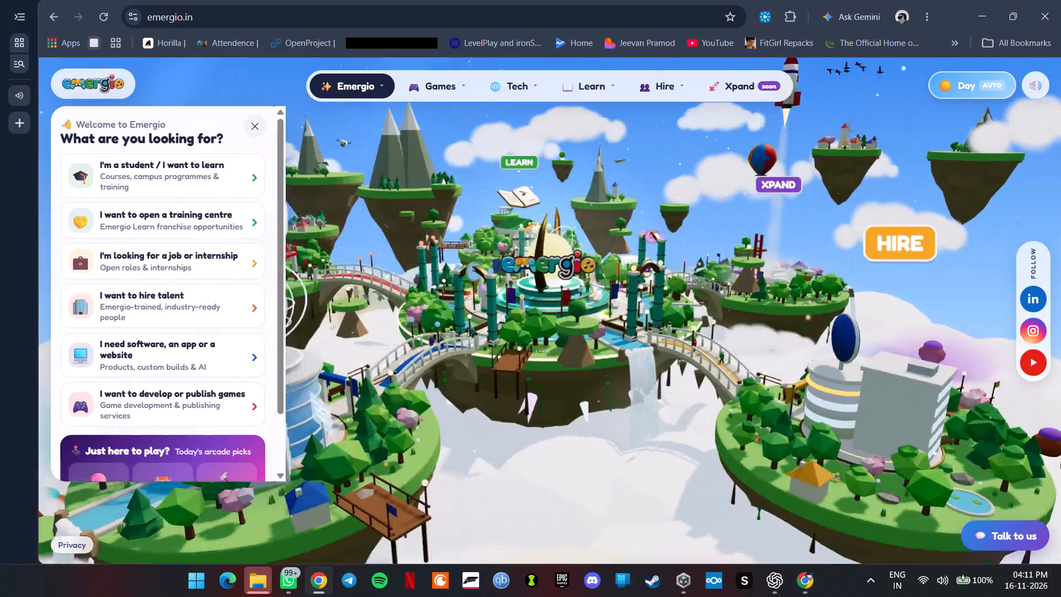
{"action": "left_click_drag", "start_coordinate": [847, 532], "coordinate": [834, 542]}
{"action": "scroll", "coordinate": [964, 392], "scroll_direction": "up", "scroll_amount": 5}
{"action": "left_click_drag", "start_coordinate": [911, 368], "coordinate": [899, 365]}
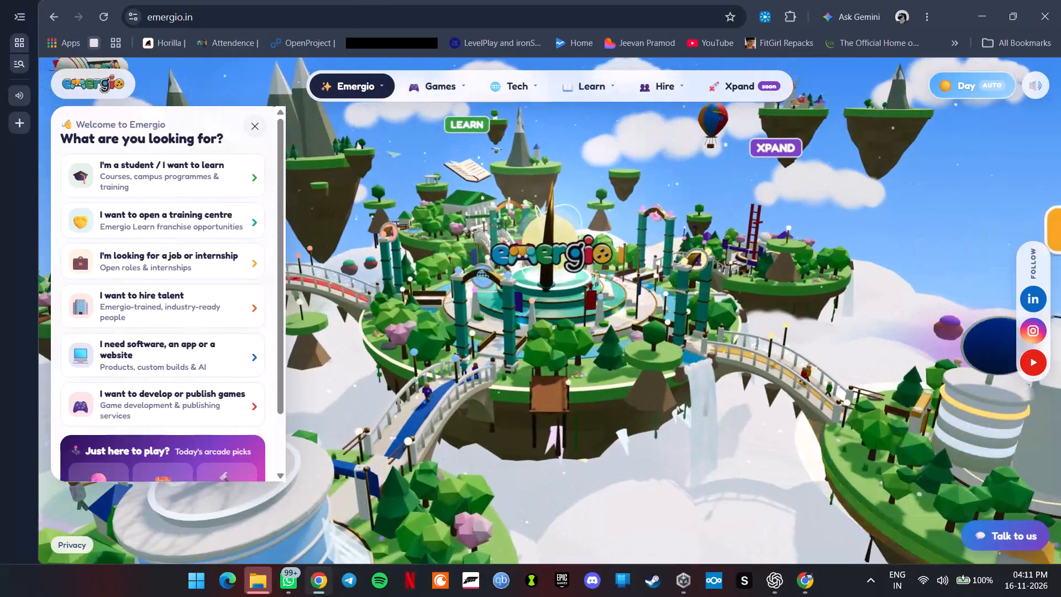
{"action": "left_click_drag", "start_coordinate": [899, 365], "coordinate": [287, 385]}
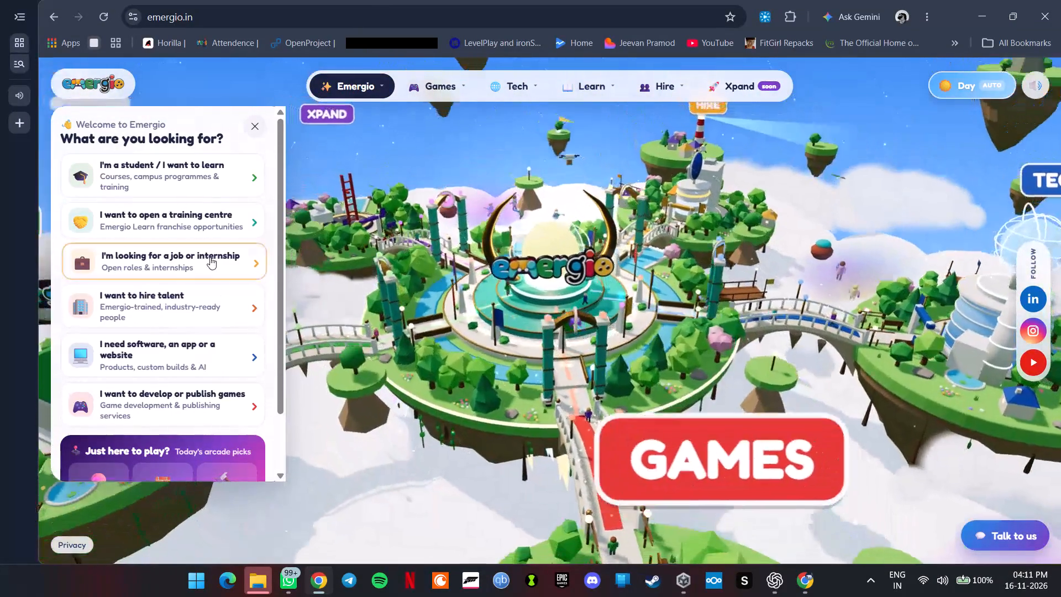
{"action": "scroll", "coordinate": [210, 257], "scroll_direction": "up", "scroll_amount": 6}
{"action": "scroll", "coordinate": [286, 238], "scroll_direction": "down", "scroll_amount": 6}
{"action": "scroll", "coordinate": [358, 286], "scroll_direction": "down", "scroll_amount": 9}
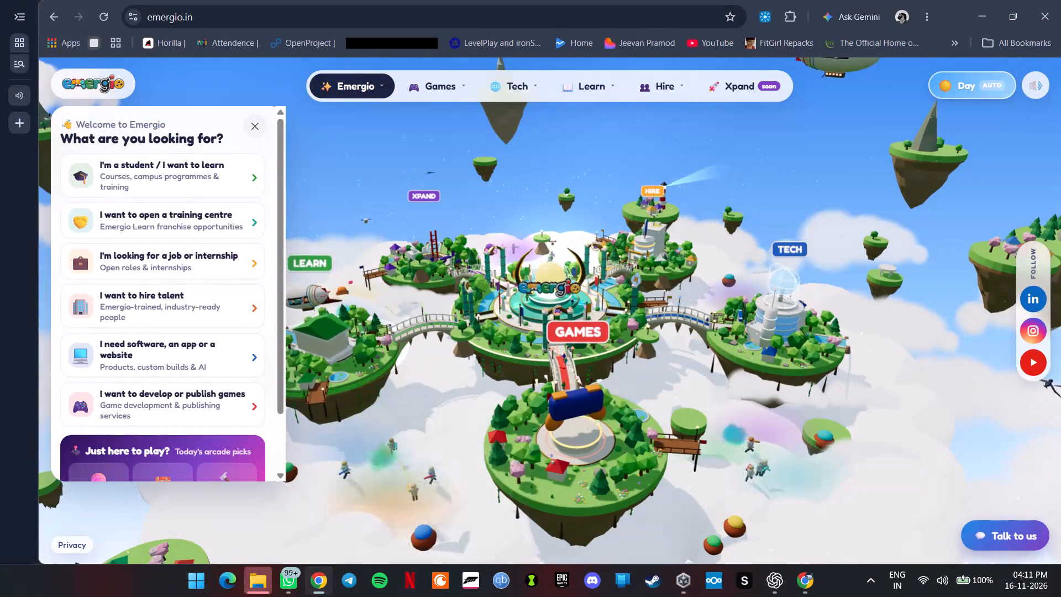
{"action": "left_click_drag", "start_coordinate": [339, 485], "coordinate": [304, 521]}
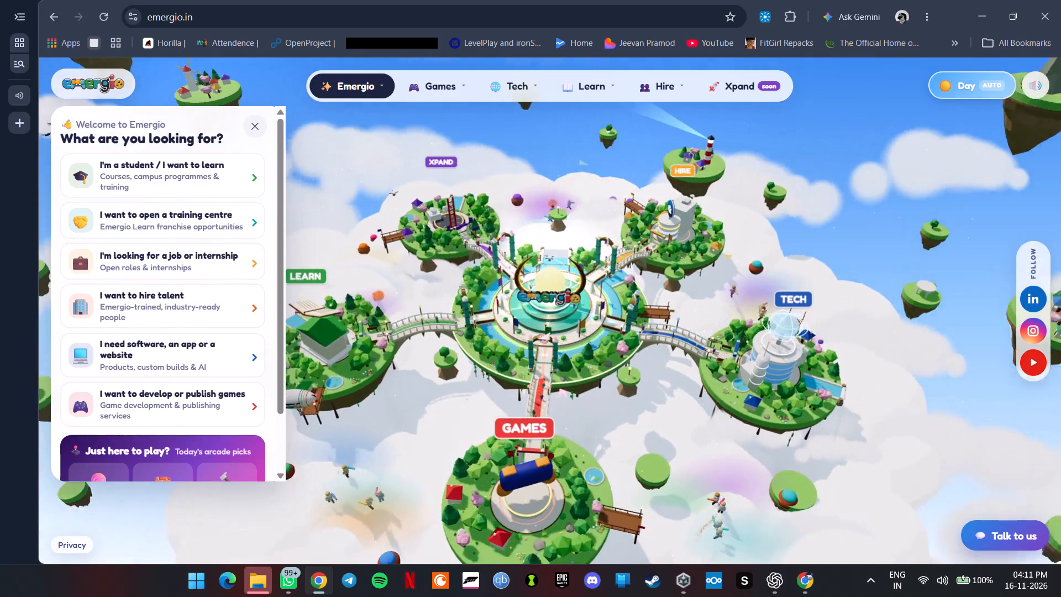
{"action": "scroll", "coordinate": [280, 513], "scroll_direction": "up", "scroll_amount": 5}
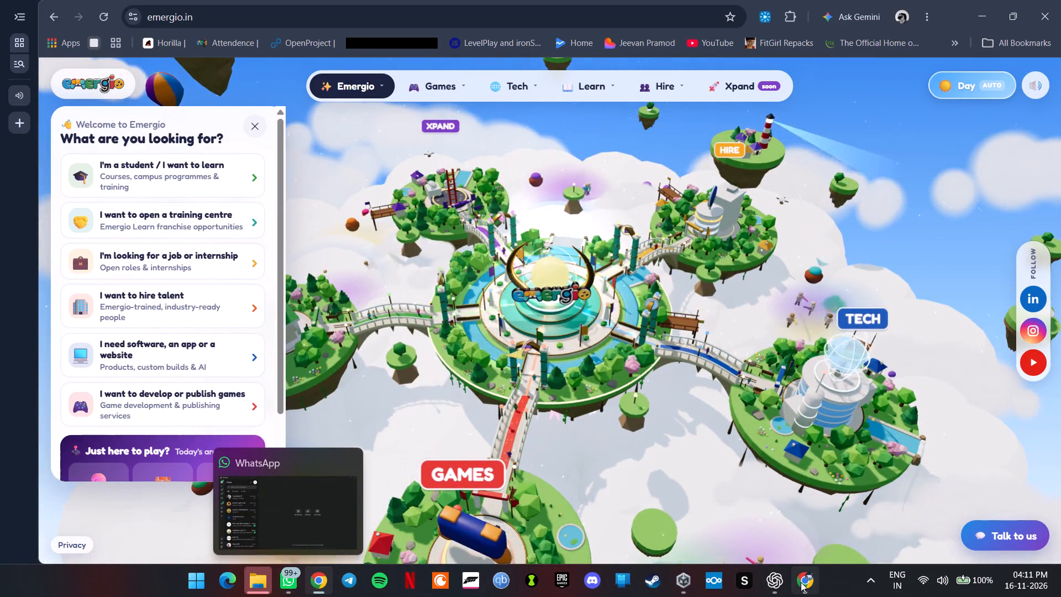
In the Google Sheets feedback spreadsheet, enter "can only be zoomed to center and not a particular point for close view" in H14.
{"action": "left_click", "coordinate": [812, 523]}
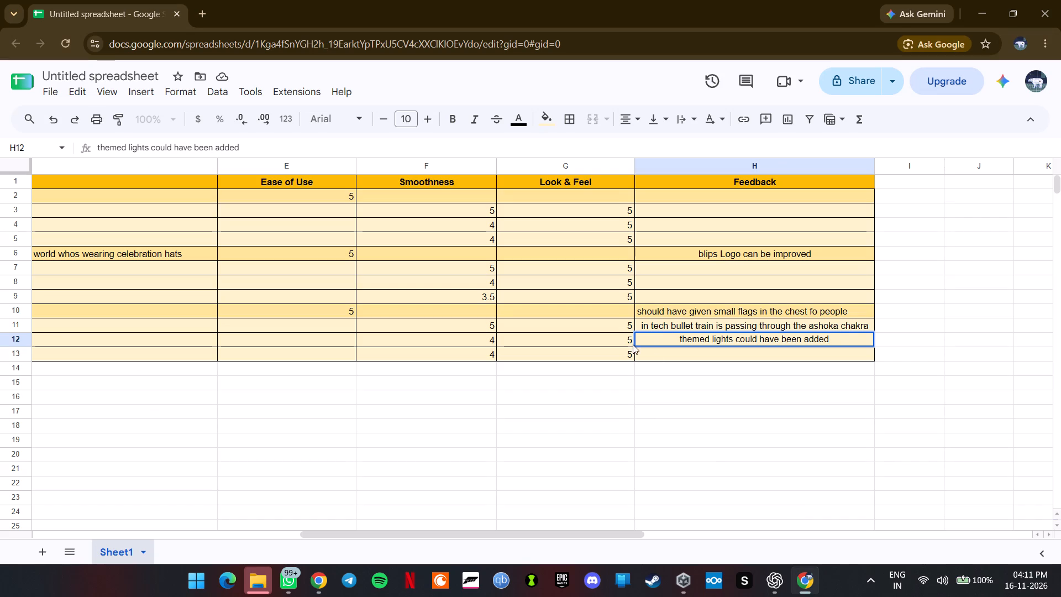
{"action": "left_click", "coordinate": [678, 369]}
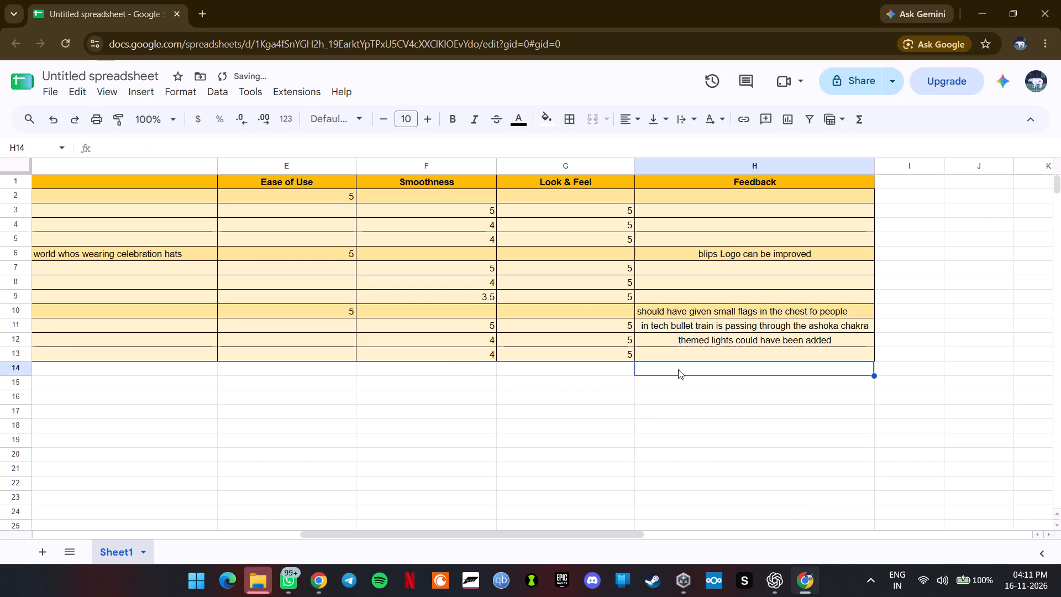
{"action": "type", "text": "can only"}
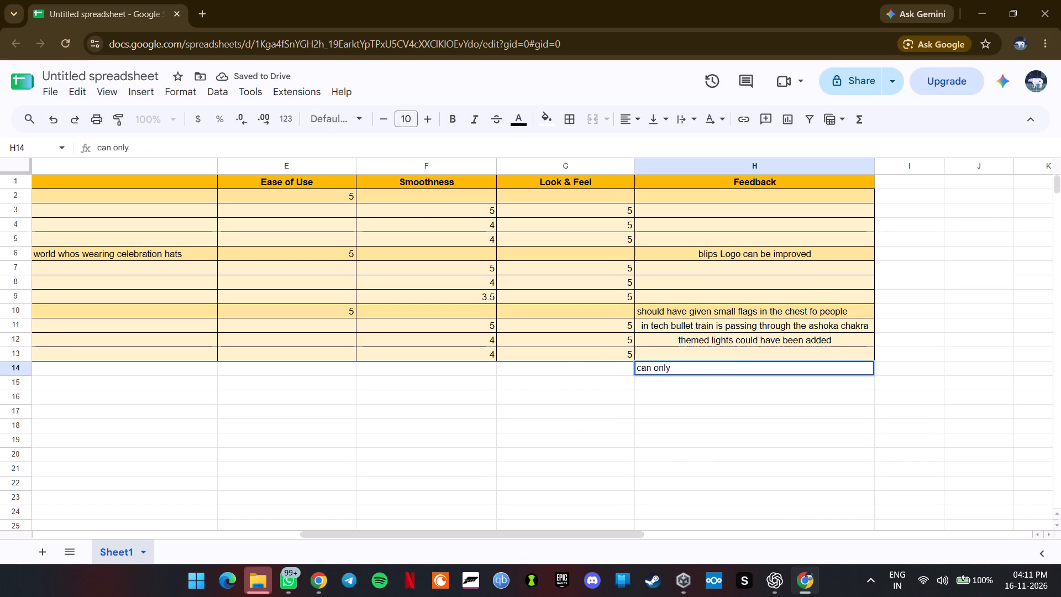
{"action": "key", "text": "space"}
{"action": "type", "text": "be"}
{"action": "key", "text": "space"}
{"action": "type", "text": "zoomed to center and not a pa"}
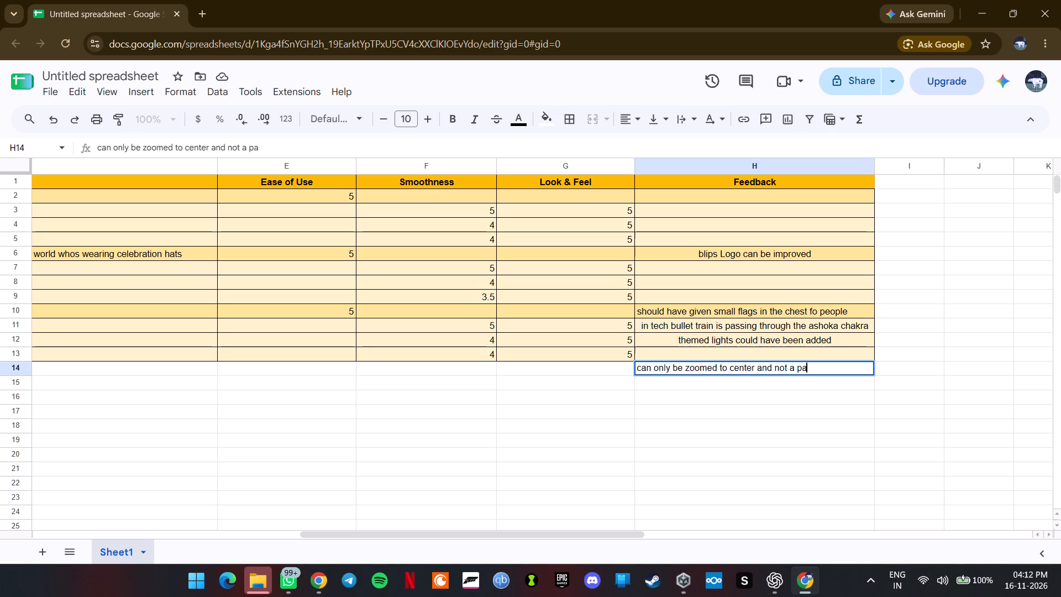
{"action": "type", "text": "rticulap"}
{"action": "key", "text": "space"}
{"action": "key", "text": "BackSpace"}
{"action": "key", "text": "BackSpace"}
{"action": "type", "text": "r point for close"}
{"action": "key", "text": "space"}
{"action": "type", "text": "view"}
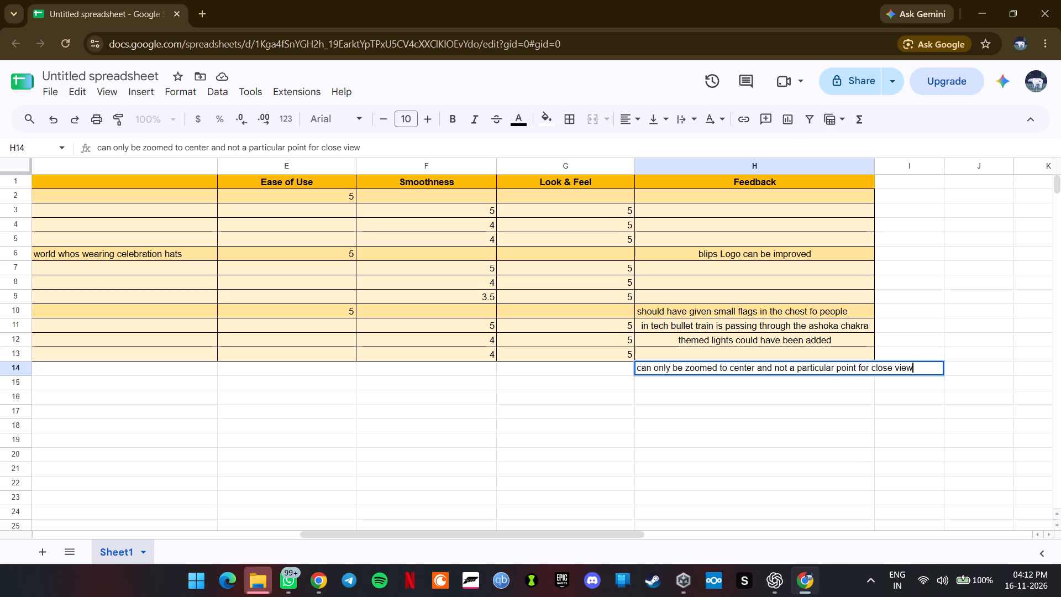
Widen the Feedback column so the new comment in H14 fits on one line.
{"action": "left_click_drag", "start_coordinate": [875, 165], "coordinate": [931, 166]}
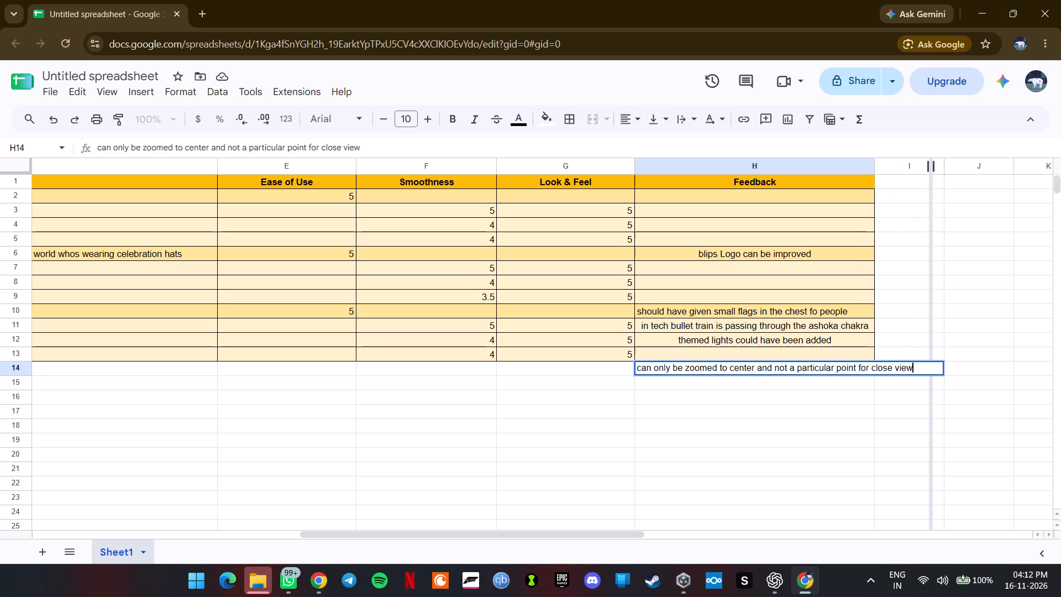
{"action": "left_click_drag", "start_coordinate": [931, 166], "coordinate": [946, 162]}
Copy the whole Phase 3 (Republic Day) block, cells A10:H13, from the Phases column through Feedback.
{"action": "scroll", "coordinate": [566, 396], "scroll_direction": "down", "scroll_amount": 5}
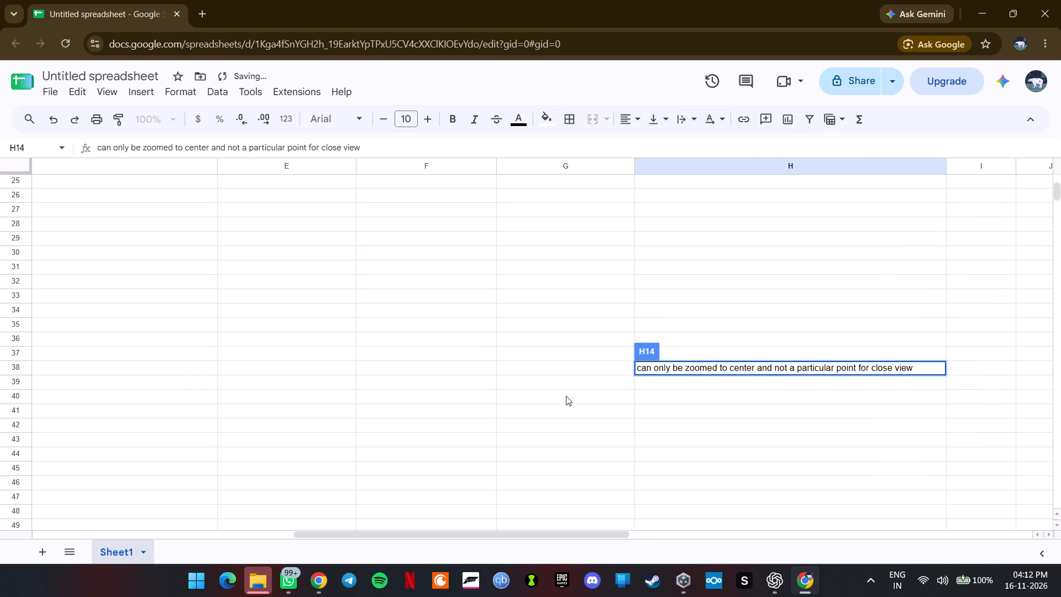
{"action": "scroll", "coordinate": [550, 411], "scroll_direction": "up", "scroll_amount": 5}
{"action": "left_click_drag", "start_coordinate": [509, 533], "coordinate": [198, 567]}
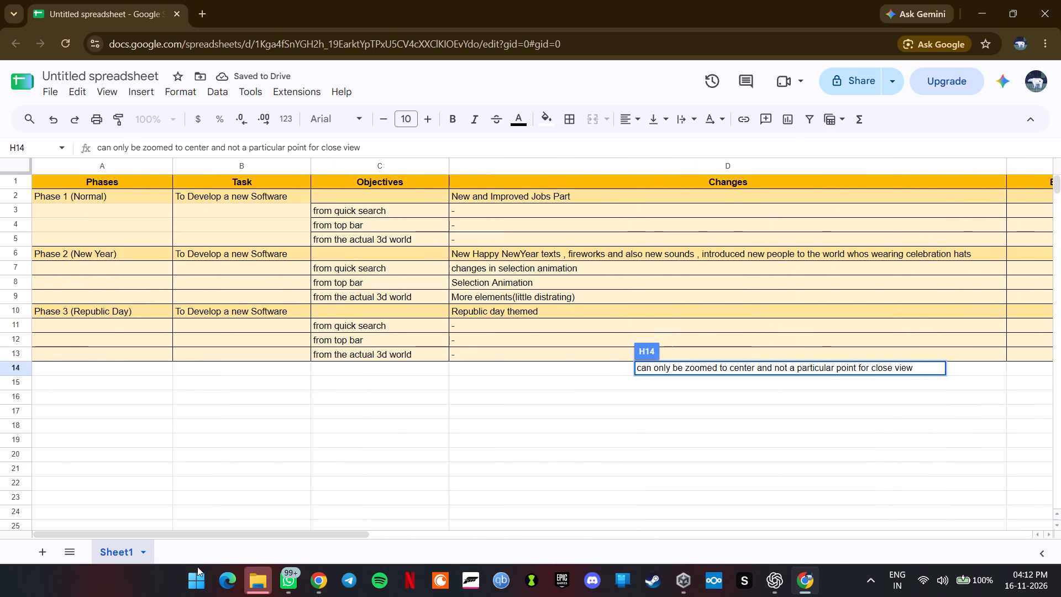
{"action": "left_click", "coordinate": [290, 513]}
{"action": "left_click_drag", "start_coordinate": [72, 313], "coordinate": [1060, 353]}
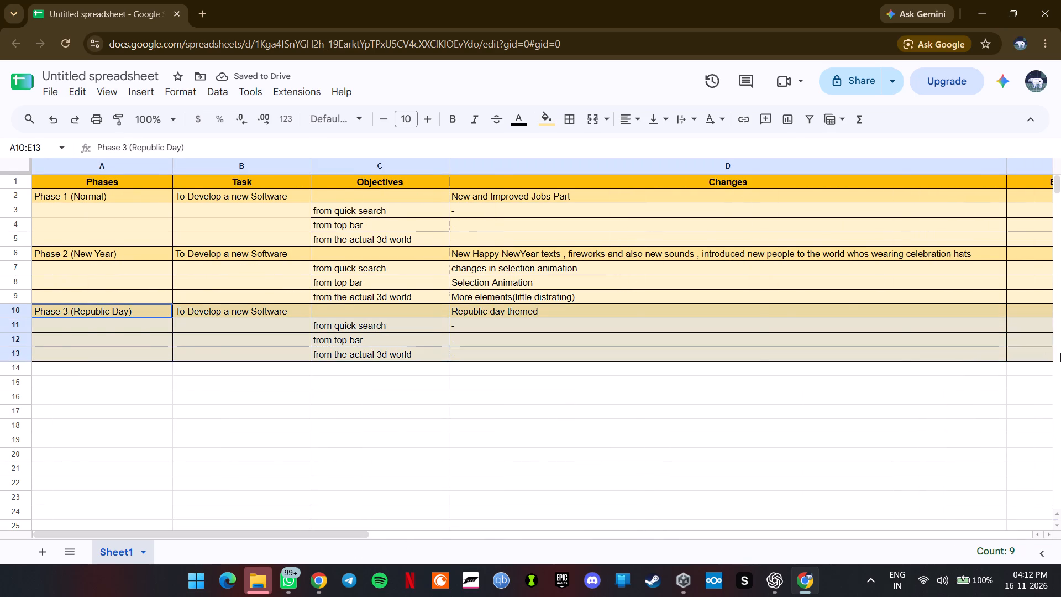
{"action": "left_click_drag", "start_coordinate": [1060, 353], "coordinate": [913, 377]}
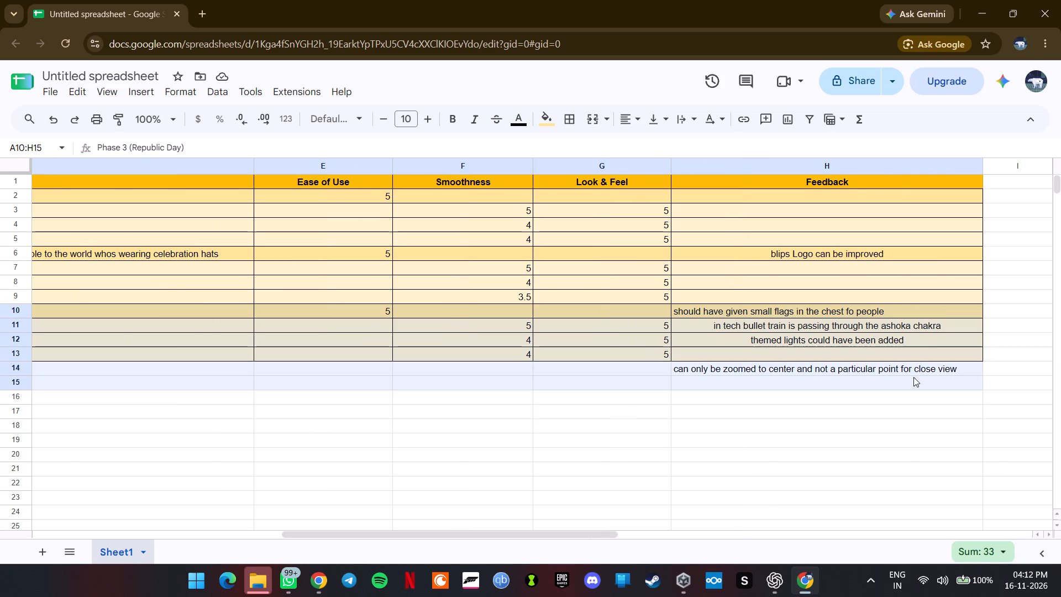
{"action": "left_click_drag", "start_coordinate": [913, 377], "coordinate": [910, 371]}
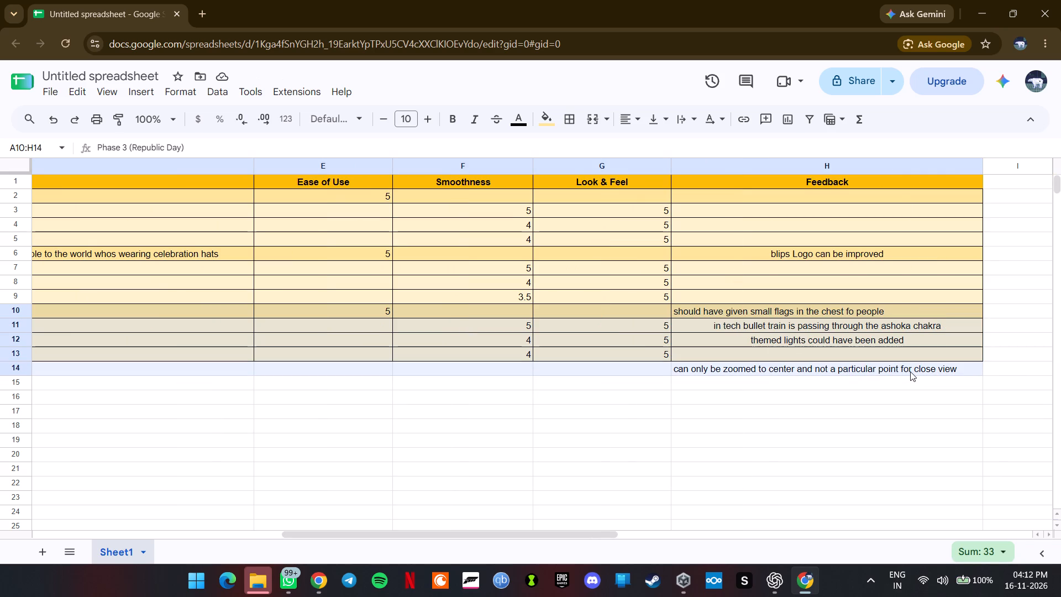
{"action": "left_click_drag", "start_coordinate": [910, 371], "coordinate": [911, 355]}
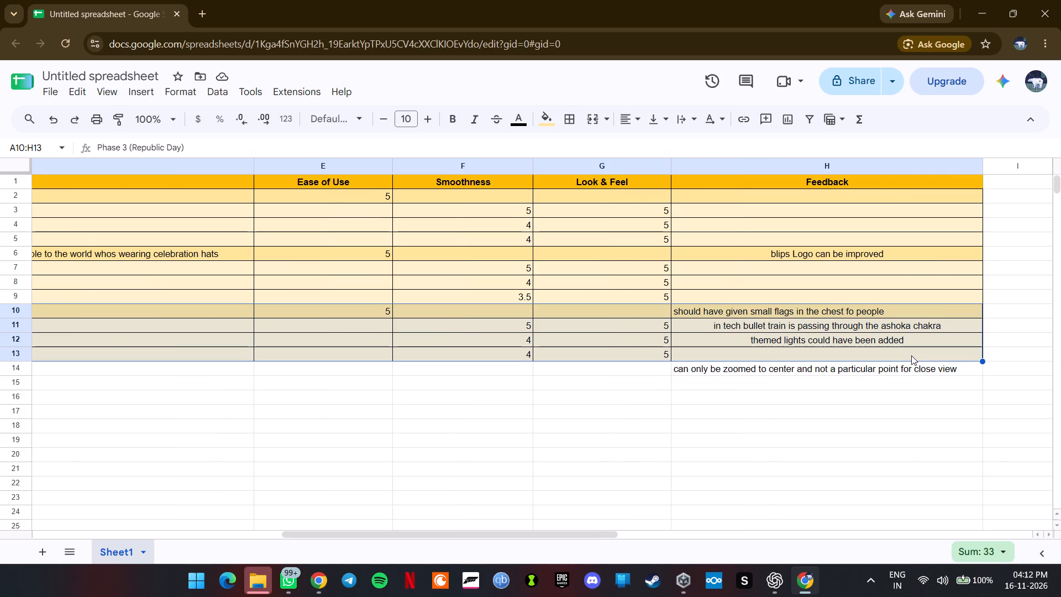
{"action": "key", "text": "ctrl+c"}
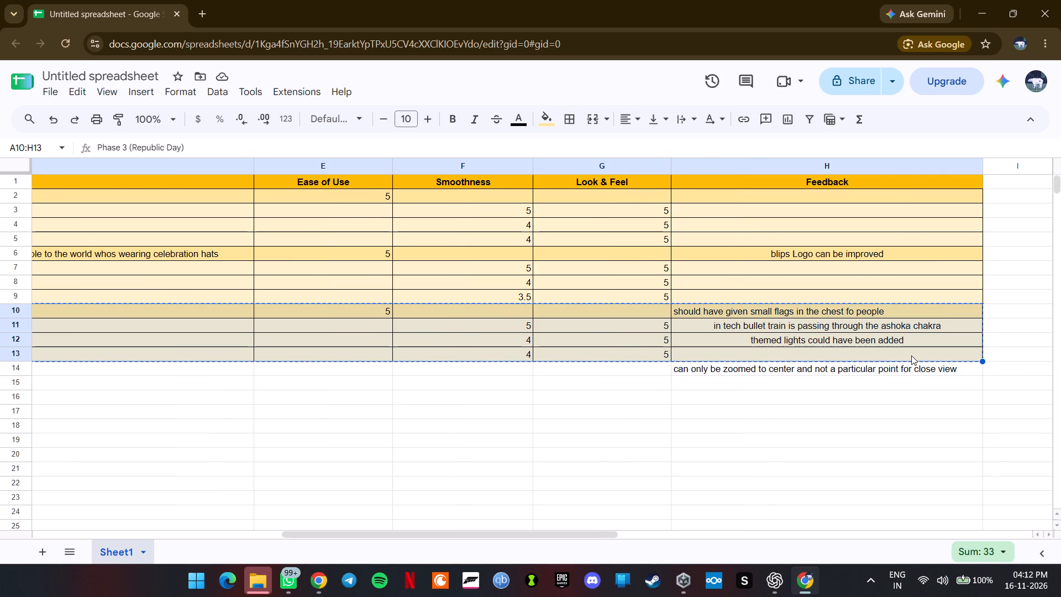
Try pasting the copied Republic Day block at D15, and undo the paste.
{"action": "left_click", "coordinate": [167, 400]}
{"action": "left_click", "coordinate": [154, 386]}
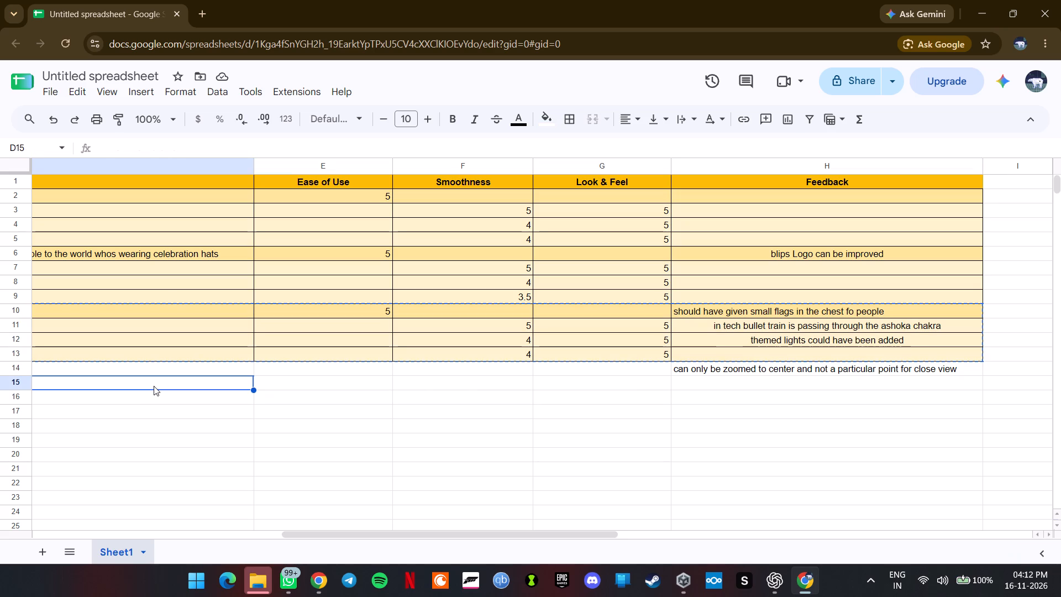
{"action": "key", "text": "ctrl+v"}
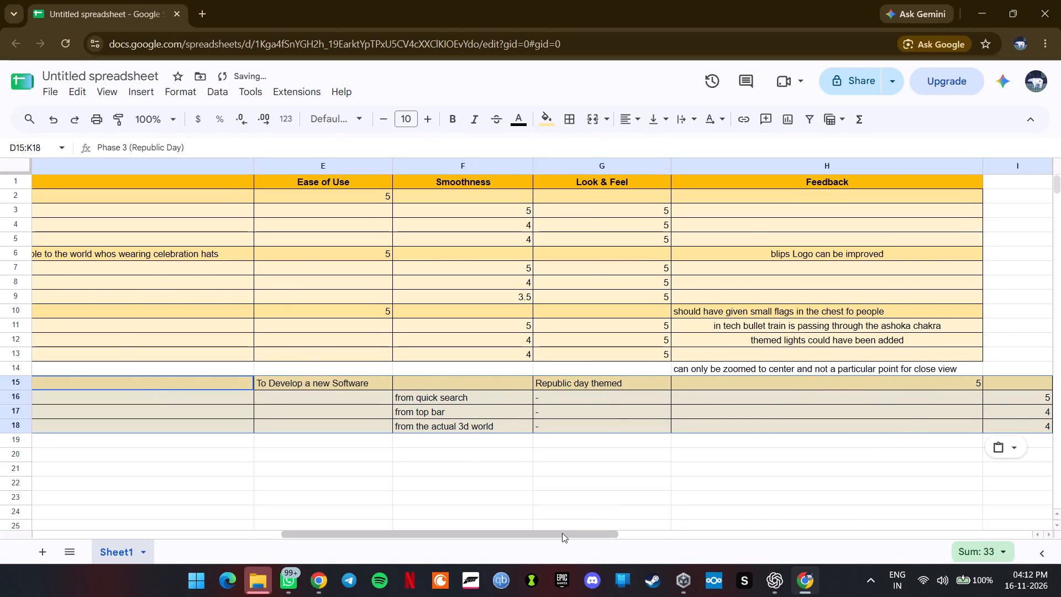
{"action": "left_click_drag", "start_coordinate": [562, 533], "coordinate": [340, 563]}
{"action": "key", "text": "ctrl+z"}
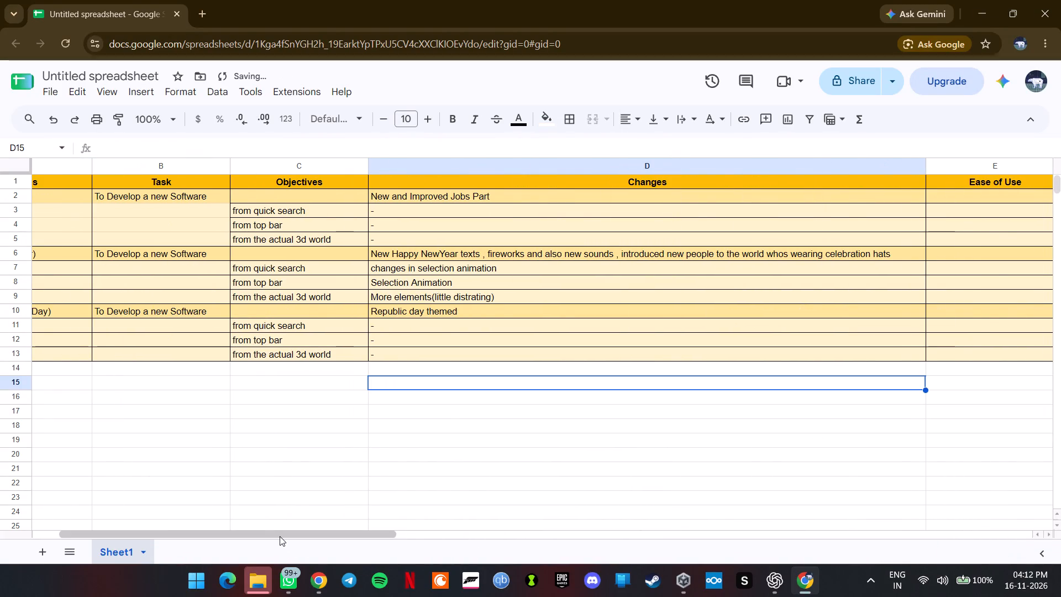
Paste the copied Republic Day block starting at A15 in the Phases column.
{"action": "left_click_drag", "start_coordinate": [279, 535], "coordinate": [151, 540]}
{"action": "left_click", "coordinate": [74, 381]}
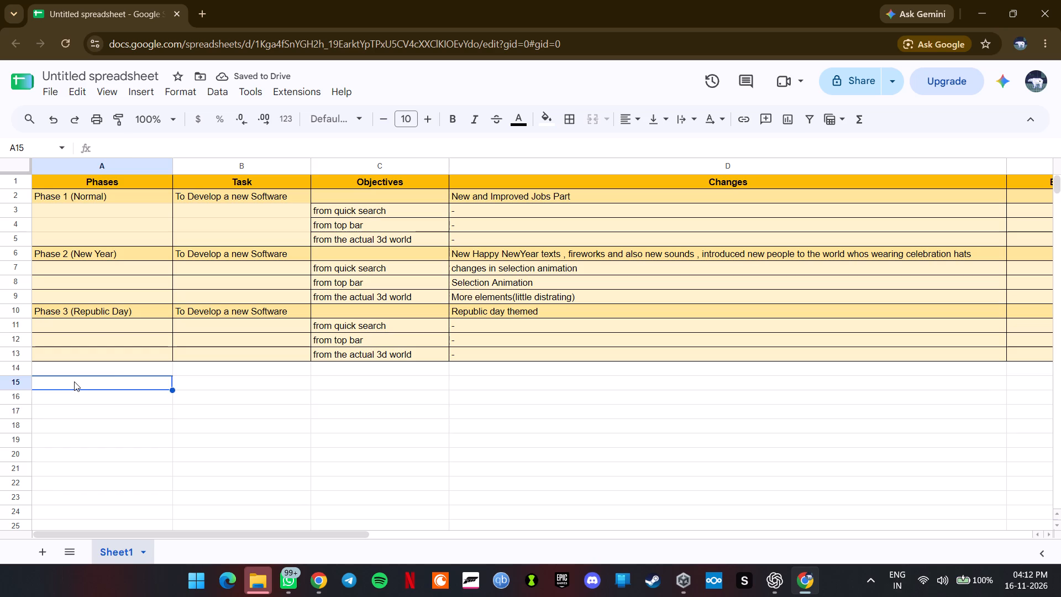
{"action": "key", "text": "ctrl+v"}
Change the phase label in A15 to "Phase 3 (Holi)".
{"action": "left_click", "coordinate": [132, 382]}
{"action": "double_click", "coordinate": [132, 382]}
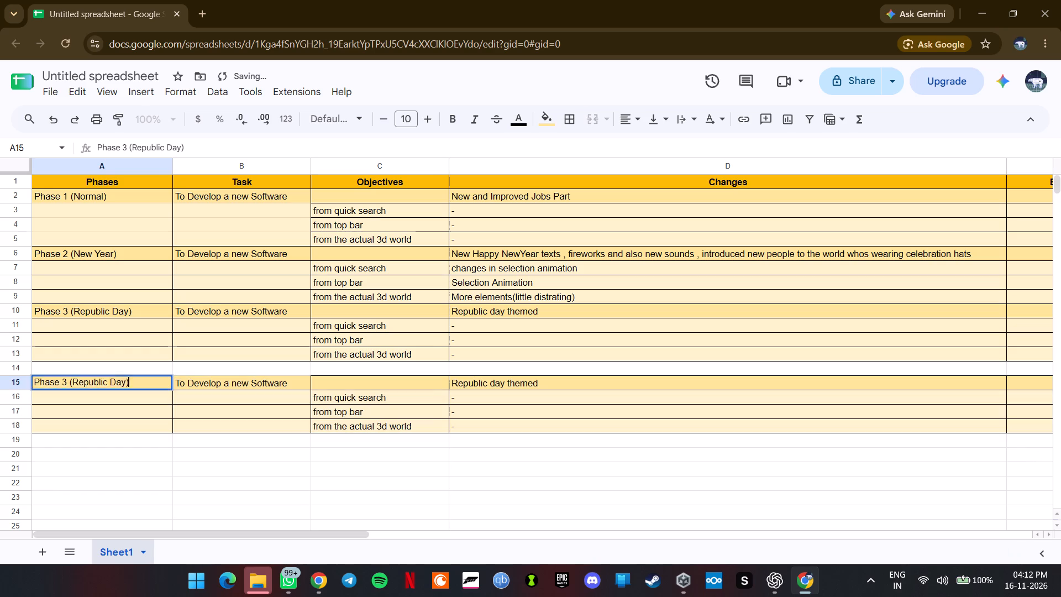
{"action": "left_click", "coordinate": [132, 382]}
{"action": "left_click", "coordinate": [124, 384]}
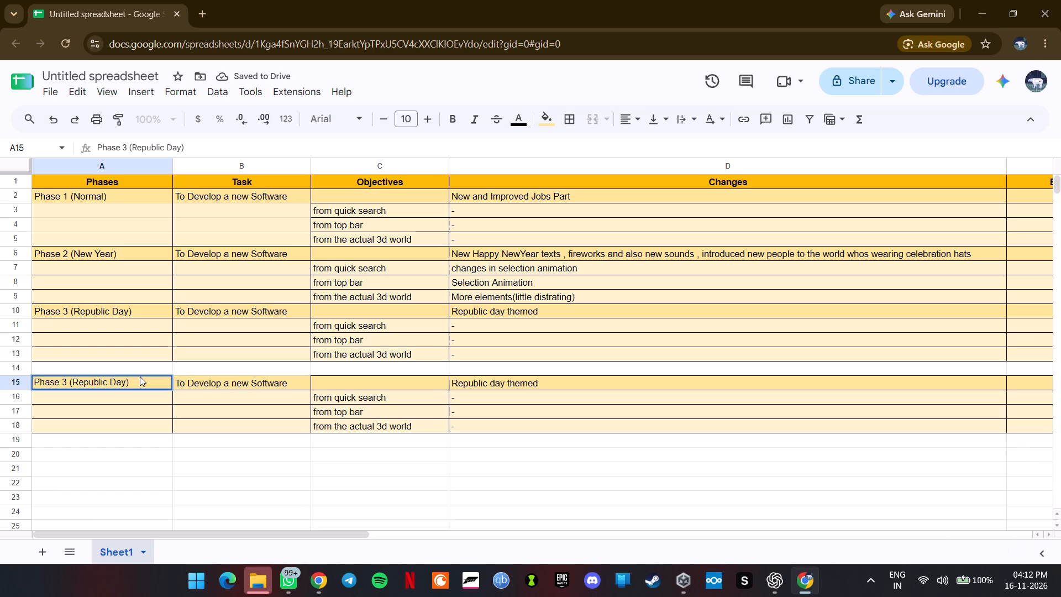
{"action": "key", "text": "BackSpace"}
{"action": "key", "text": "BackSpace"}
{"action": "key", "text": "BackSpace"}
{"action": "key", "text": "BackSpace"}
{"action": "key", "text": "BackSpace"}
{"action": "key", "text": "BackSpace"}
{"action": "key", "text": "BackSpace"}
{"action": "key", "text": "BackSpace"}
{"action": "key", "text": "BackSpace"}
{"action": "key", "text": "BackSpace"}
{"action": "key", "text": "BackSpace"}
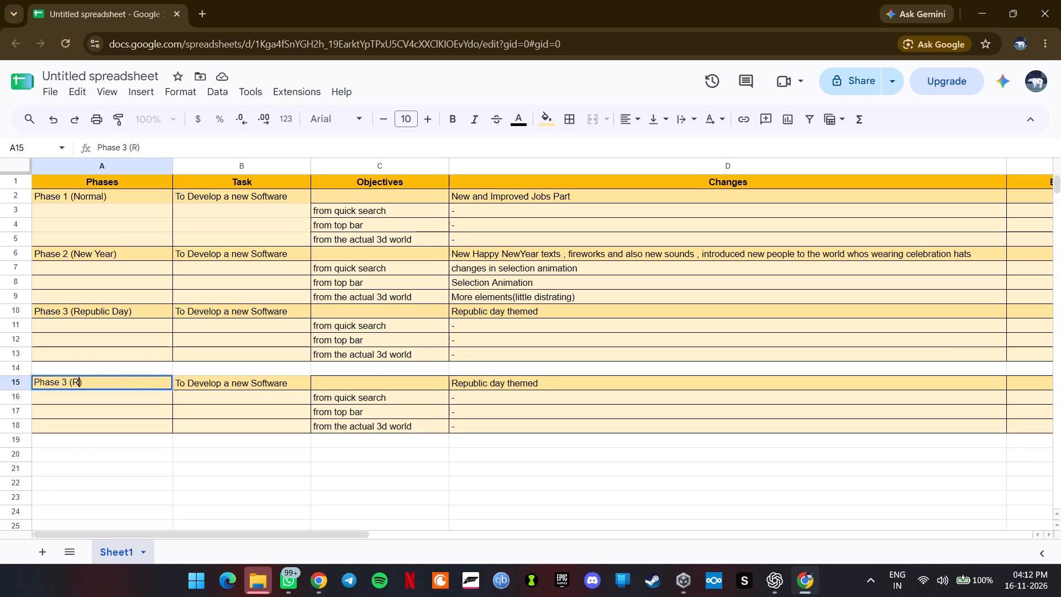
{"action": "key", "text": "BackSpace"}
{"action": "key", "text": "shift+h"}
{"action": "type", "text": "oli"}
{"action": "left_click", "coordinate": [152, 442]}
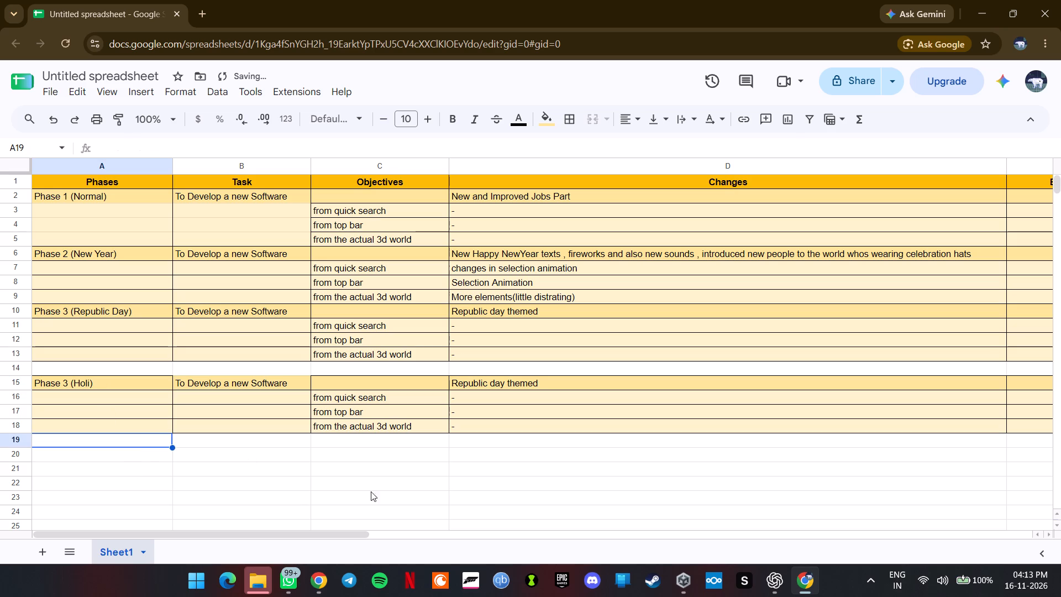
Clear the copied Republic Day comments from the Feedback cells H15, H16 and H17 of the Holi block.
{"action": "left_click_drag", "start_coordinate": [356, 532], "coordinate": [790, 531]}
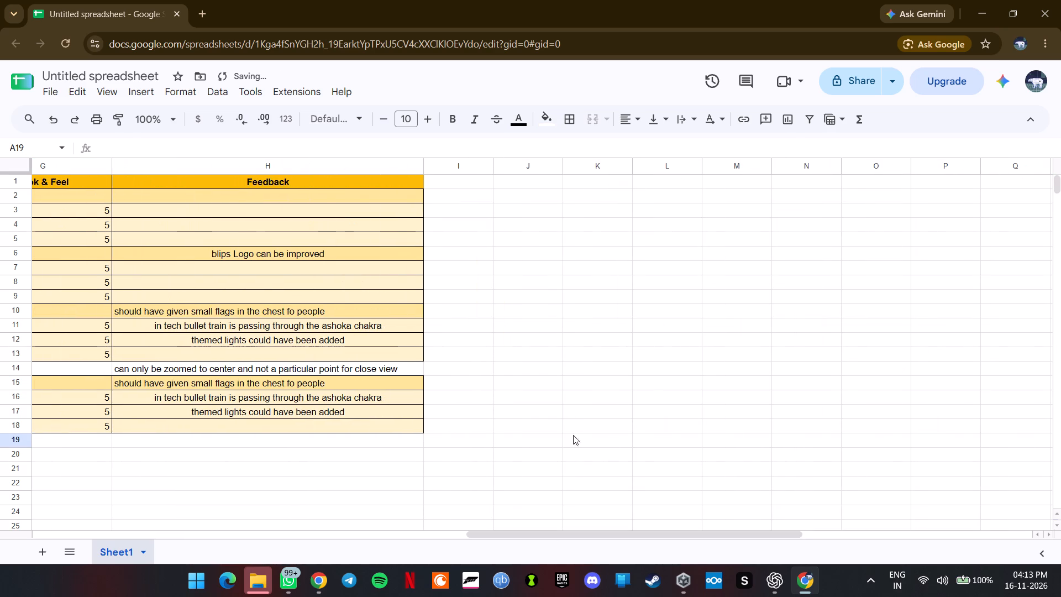
{"action": "left_click", "coordinate": [348, 413]}
{"action": "key", "text": "BackSpace"}
{"action": "left_click", "coordinate": [350, 406]}
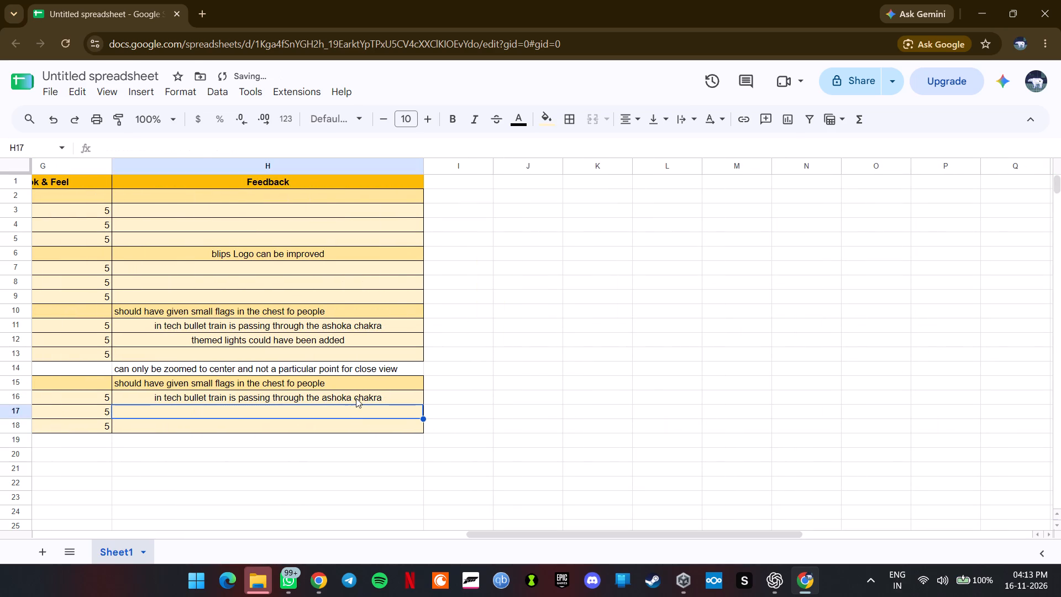
{"action": "left_click", "coordinate": [356, 398]}
{"action": "key", "text": "BackSpace"}
{"action": "left_click", "coordinate": [341, 385]}
{"action": "key", "text": "BackSpace"}
Move the comment about zooming only to the center from H14 to the Holi block's Feedback cell H15.
{"action": "left_click", "coordinate": [329, 370]}
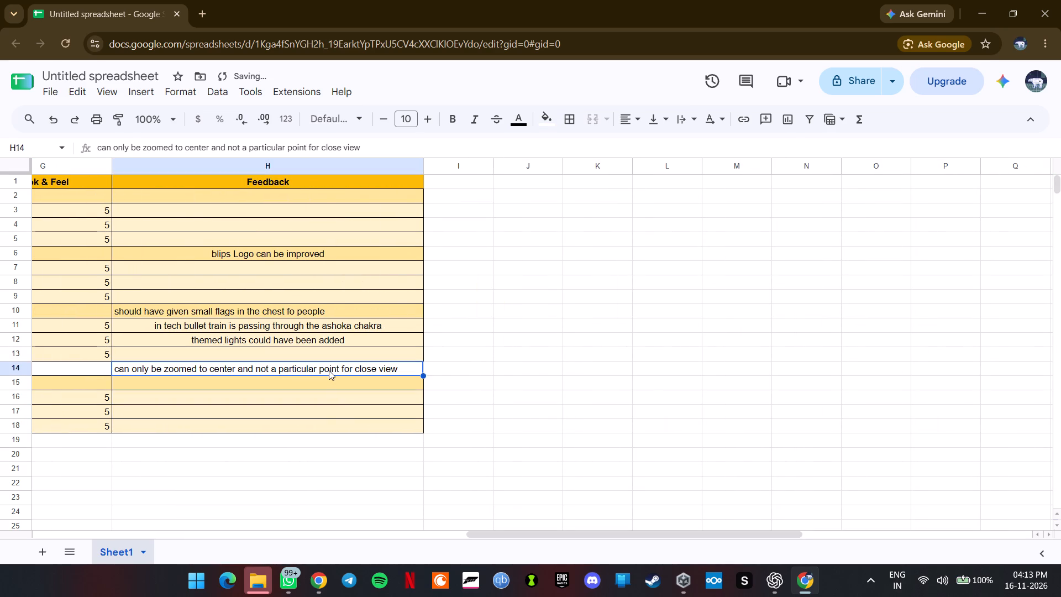
{"action": "key", "text": "ctrl+x"}
{"action": "left_click", "coordinate": [322, 387]}
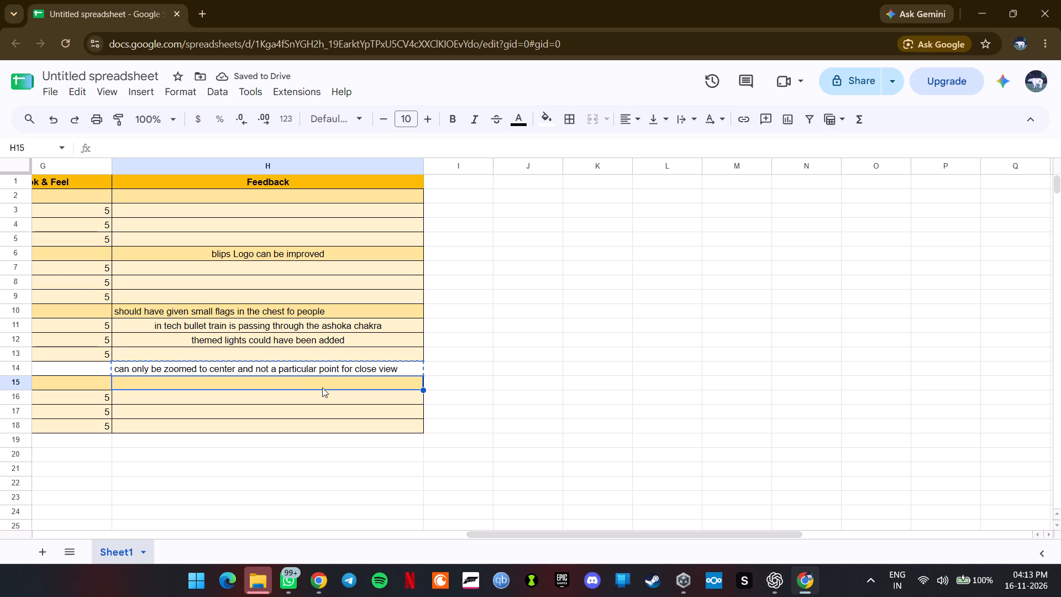
{"action": "key", "text": "ctrl+v"}
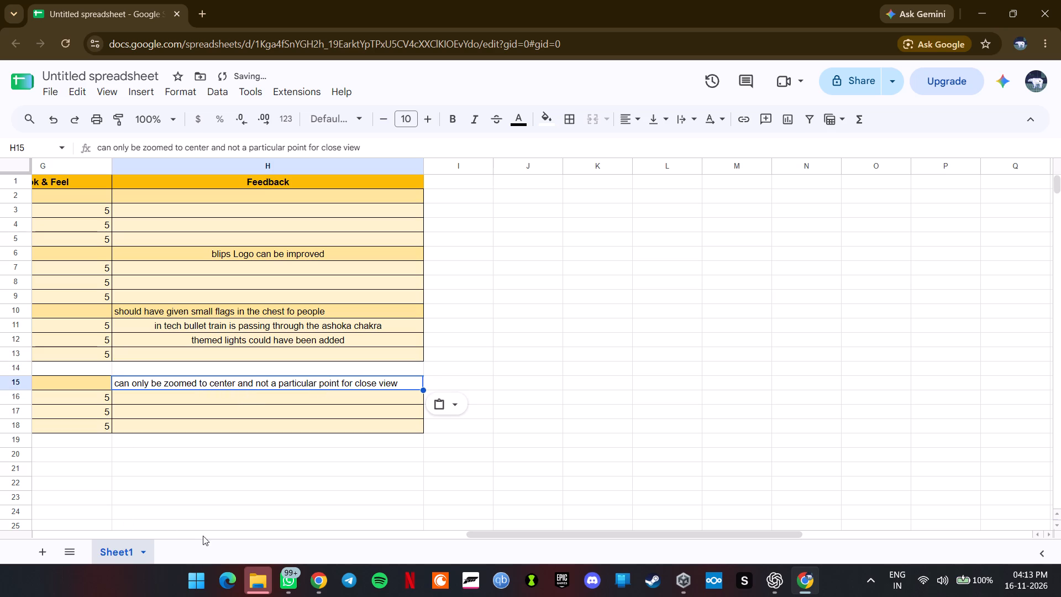
{"action": "left_click_drag", "start_coordinate": [486, 537], "coordinate": [0, 565]}
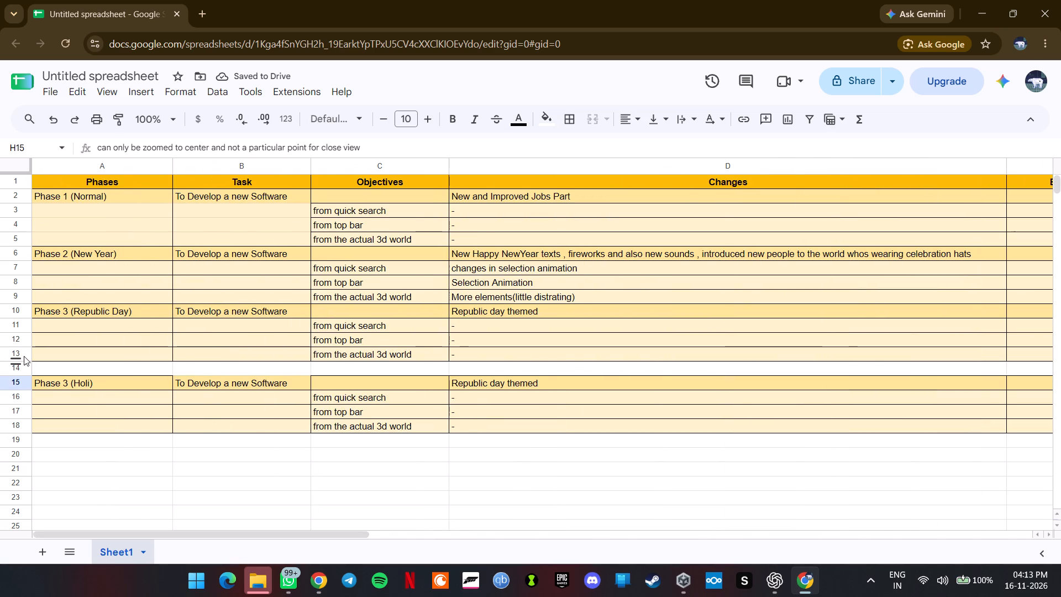
Delete the empty row 14 between the Republic Day and Holi blocks.
{"action": "left_click", "coordinate": [15, 362]}
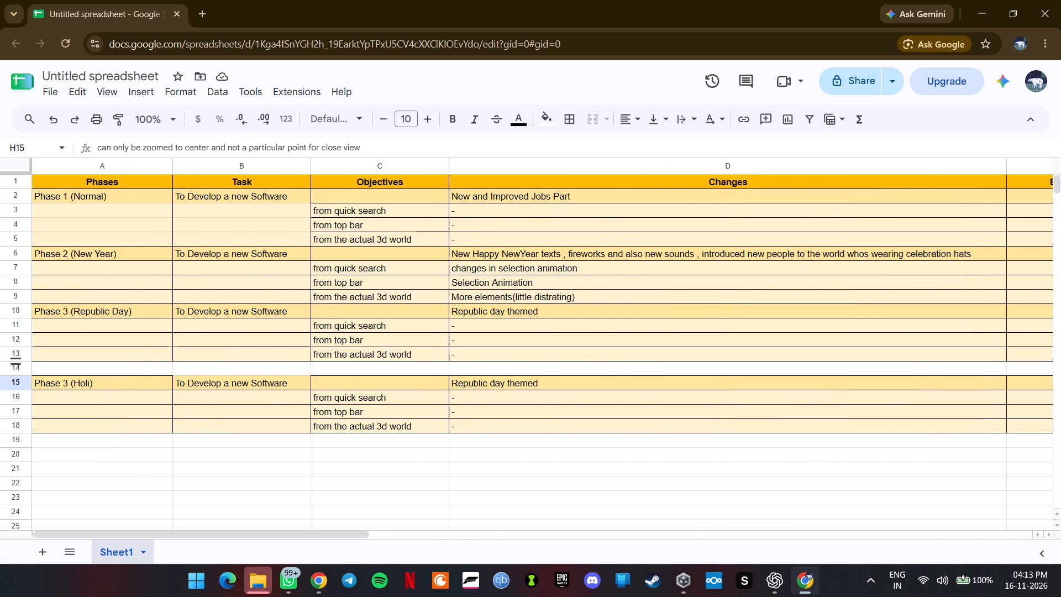
{"action": "right_click", "coordinate": [17, 365]}
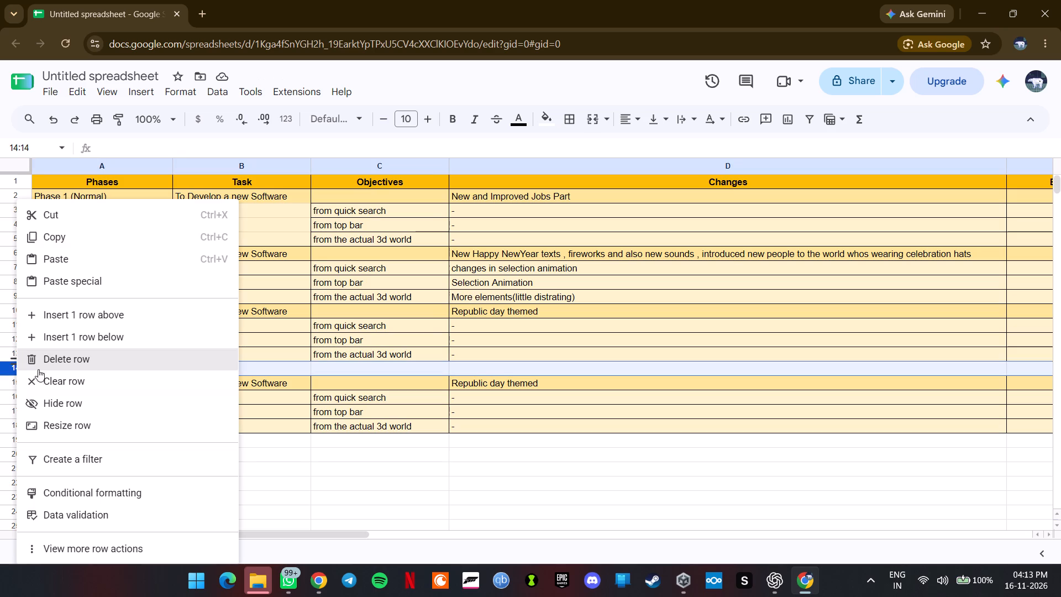
{"action": "left_click", "coordinate": [72, 360]}
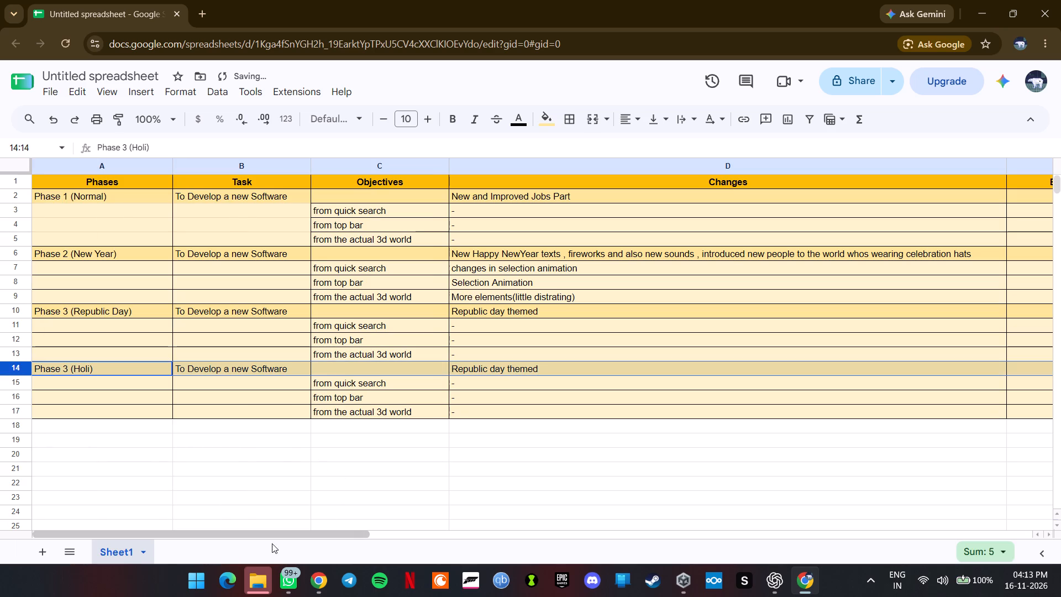
Change the Holi block's phase label in A14 to "Phase 4 (Holi)".
{"action": "left_click", "coordinate": [64, 366]}
{"action": "double_click", "coordinate": [69, 371]}
{"action": "left_click", "coordinate": [66, 369]}
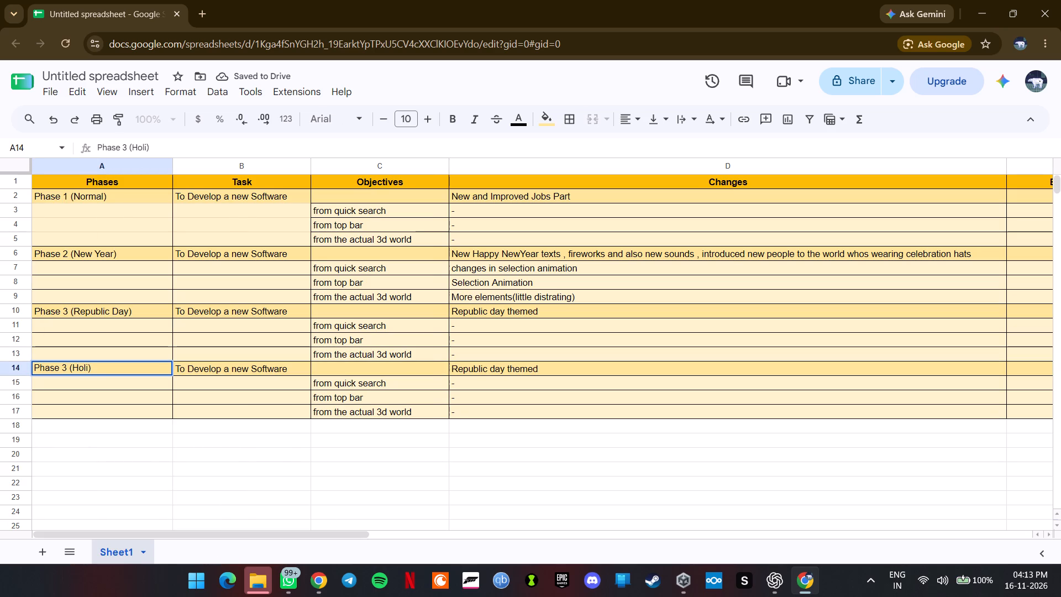
{"action": "key", "text": "BackSpace"}
{"action": "key", "text": "4"}
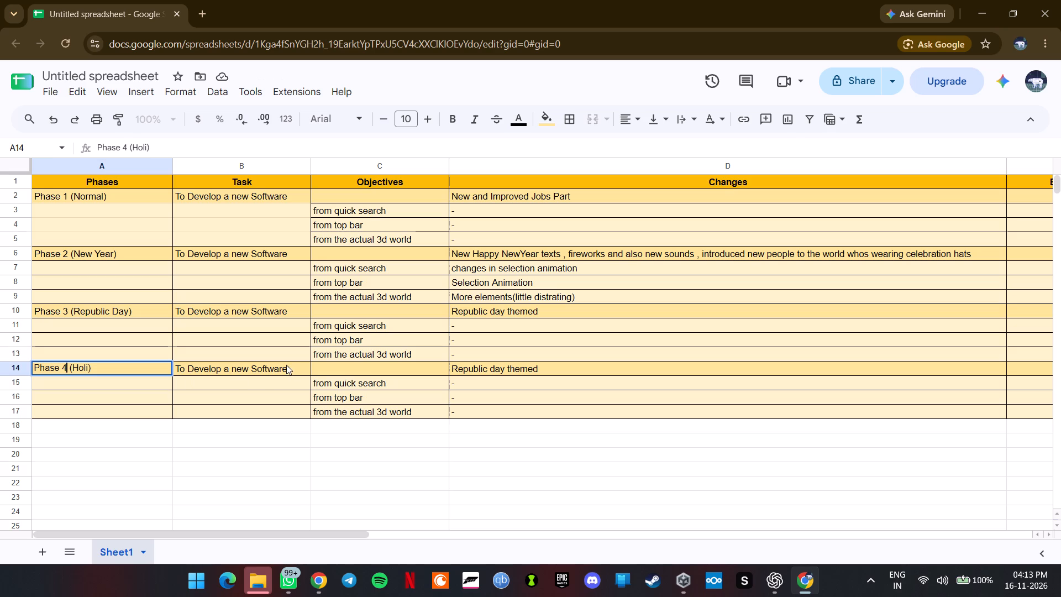
{"action": "left_click", "coordinate": [290, 368]}
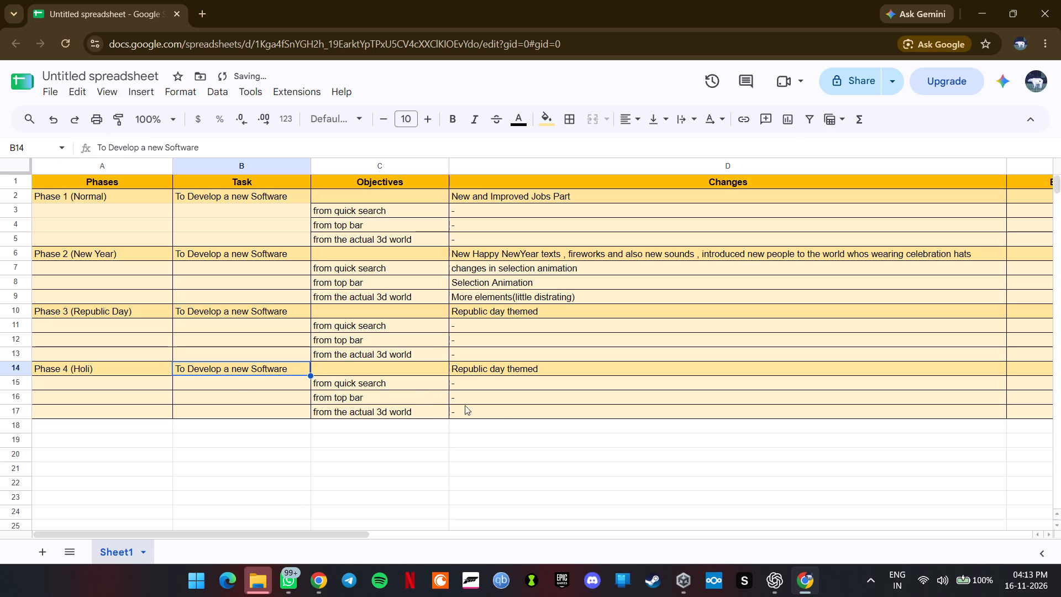
Change the Holi block's Changes entry in D14 to "Holi day themed".
{"action": "left_click_drag", "start_coordinate": [328, 535], "coordinate": [416, 530]}
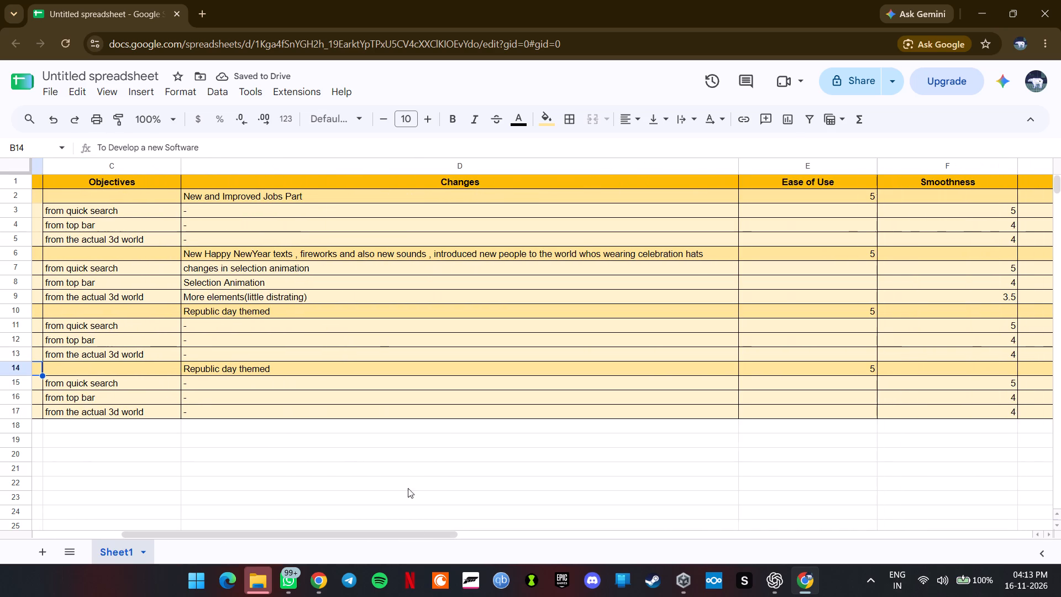
{"action": "double_click", "coordinate": [206, 368]}
{"action": "left_click", "coordinate": [206, 368]}
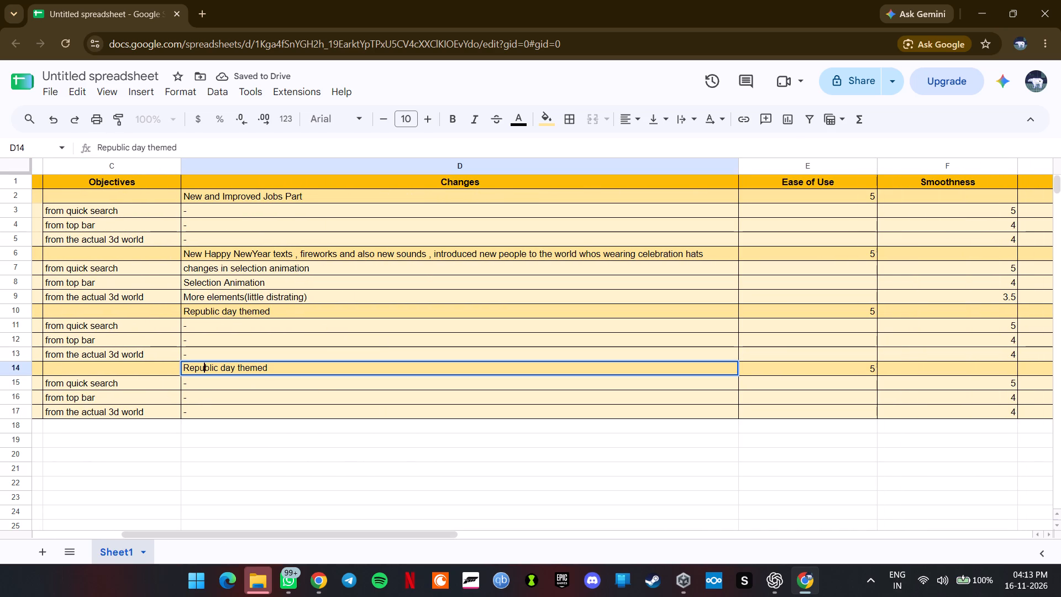
{"action": "left_click_drag", "start_coordinate": [220, 369], "coordinate": [184, 377]}
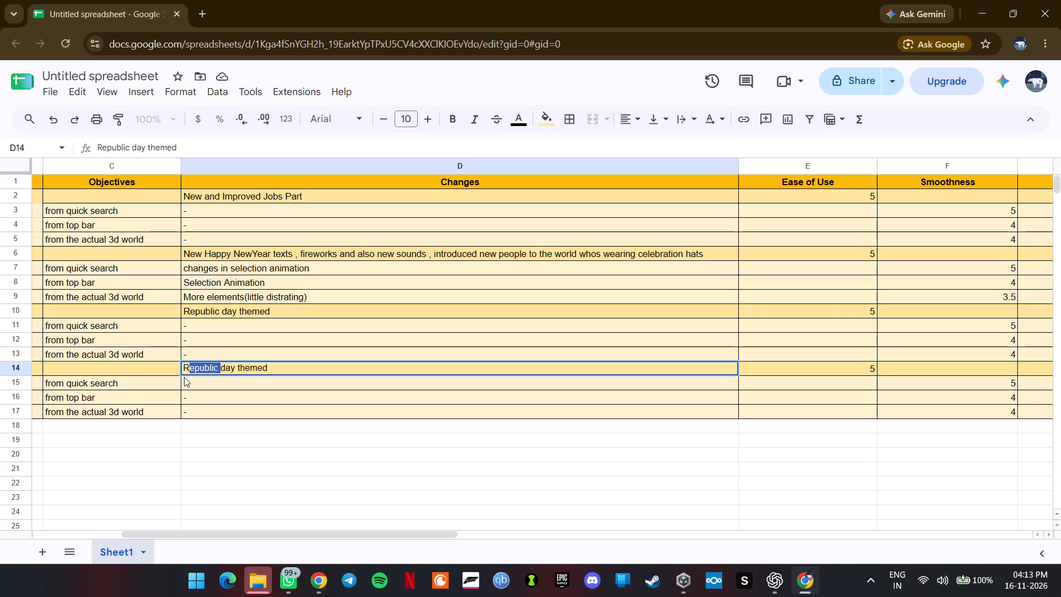
{"action": "key", "text": "BackSpace"}
{"action": "key", "text": "shift+h"}
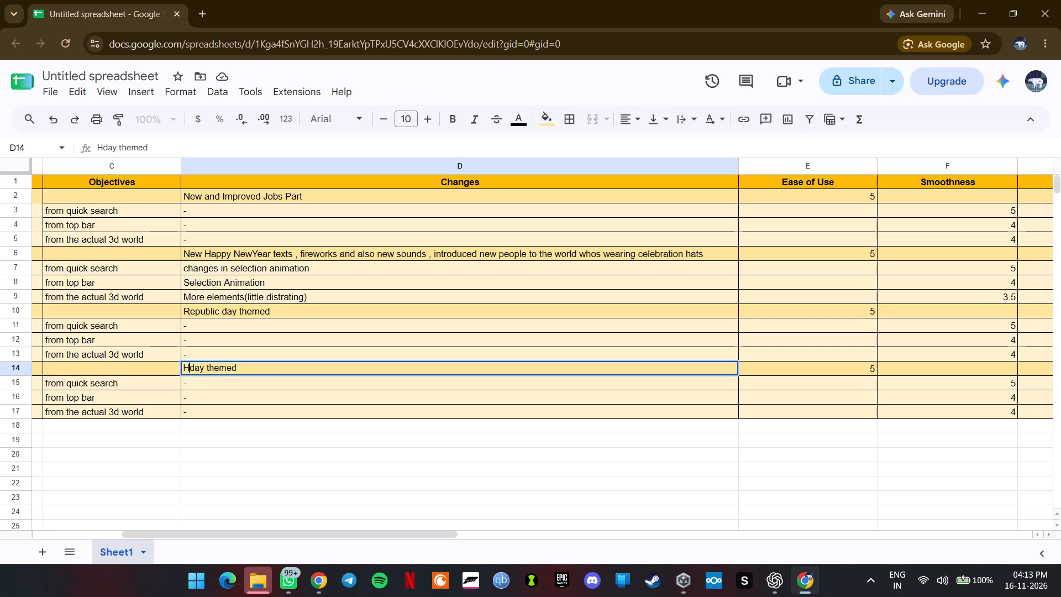
{"action": "type", "text": "oli"}
{"action": "key", "text": "space"}
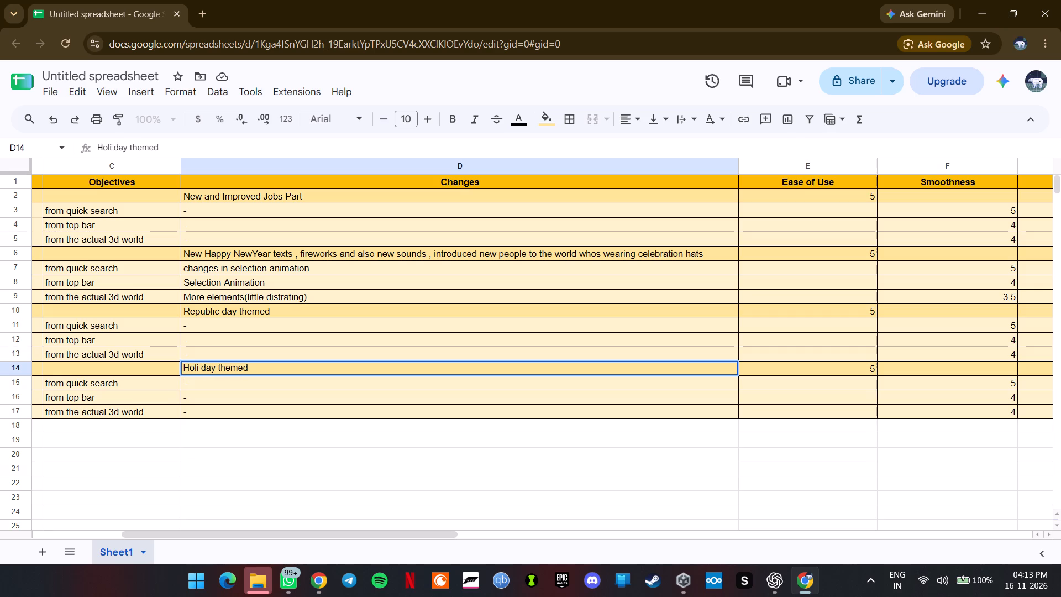
{"action": "left_click", "coordinate": [250, 423]}
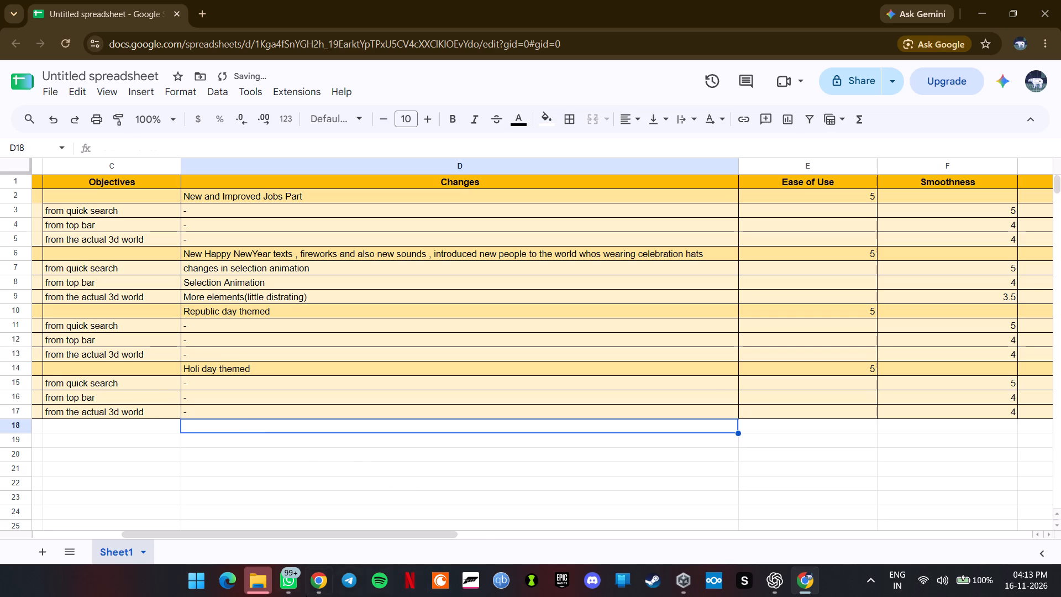
Fill the Holi block's Feedback cell H14 with the light yellow used by the rest of row 14.
{"action": "left_click_drag", "start_coordinate": [295, 535], "coordinate": [445, 531]}
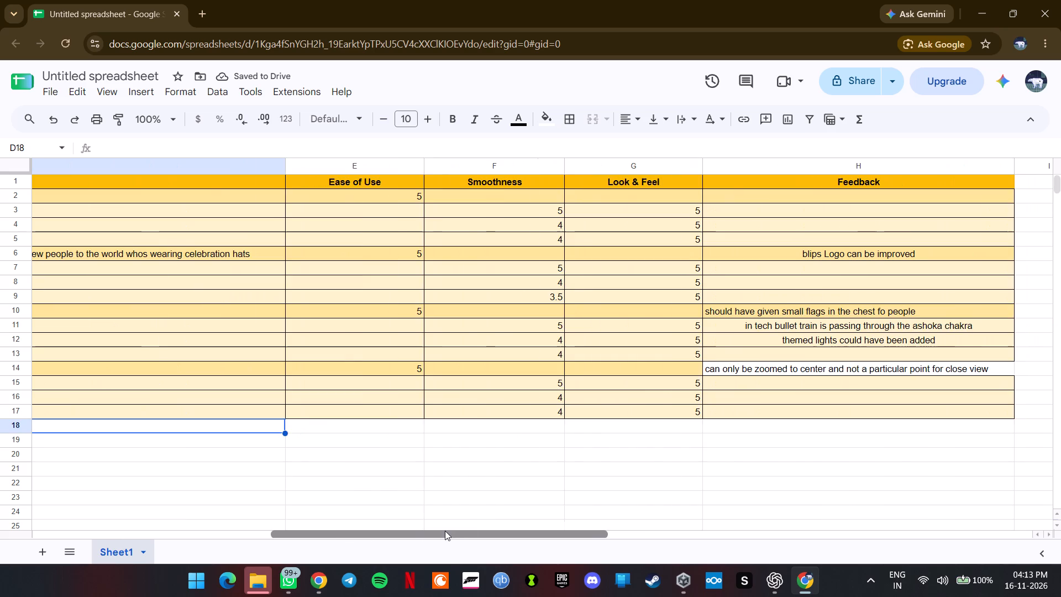
{"action": "left_click_drag", "start_coordinate": [445, 531], "coordinate": [513, 528]}
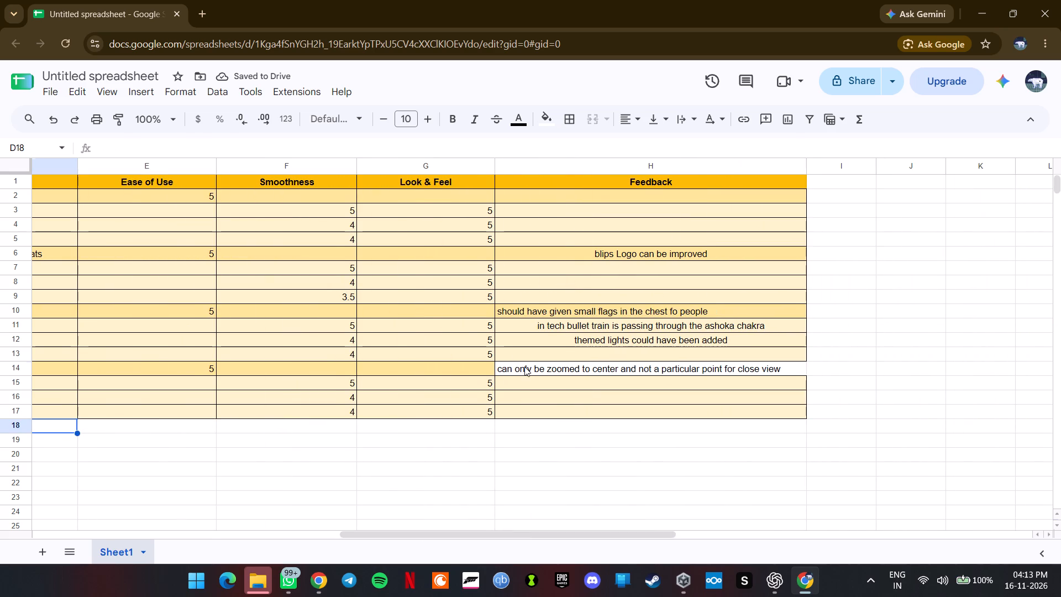
{"action": "left_click", "coordinate": [524, 366]}
{"action": "left_click", "coordinate": [549, 113]}
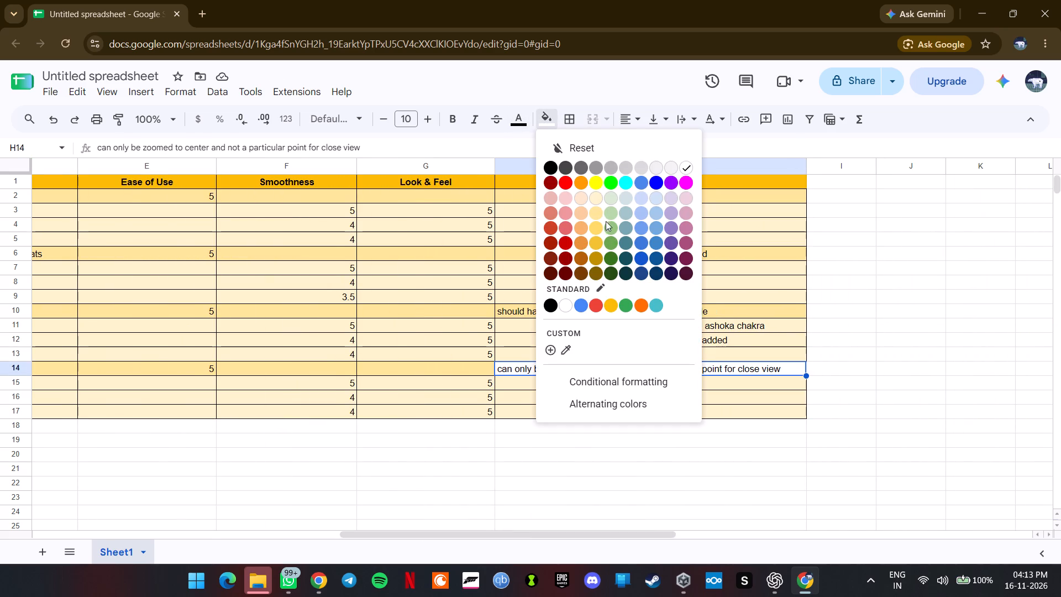
{"action": "left_click", "coordinate": [599, 216]}
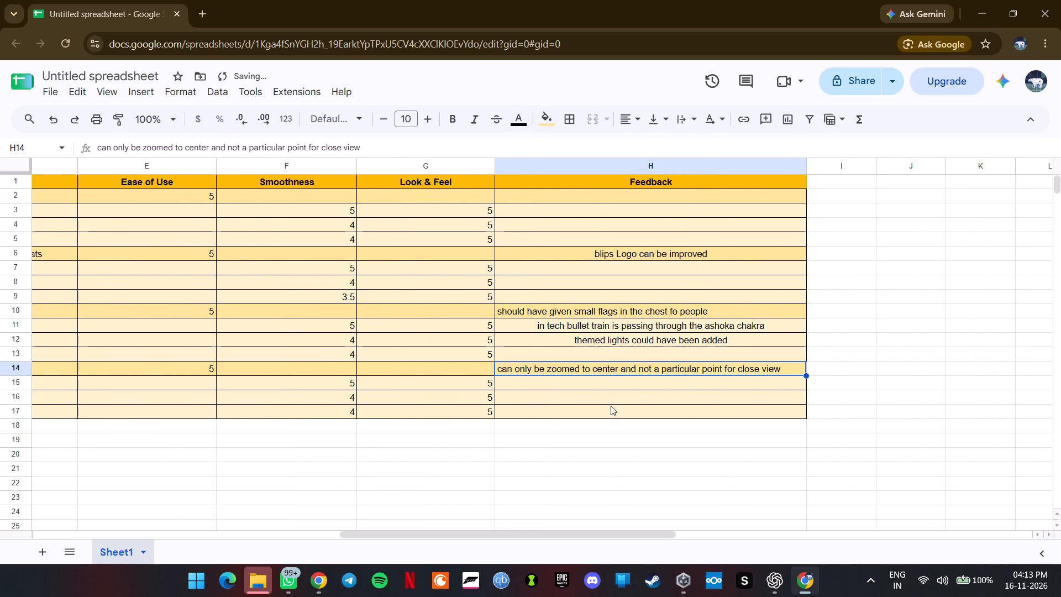
{"action": "left_click", "coordinate": [606, 423]}
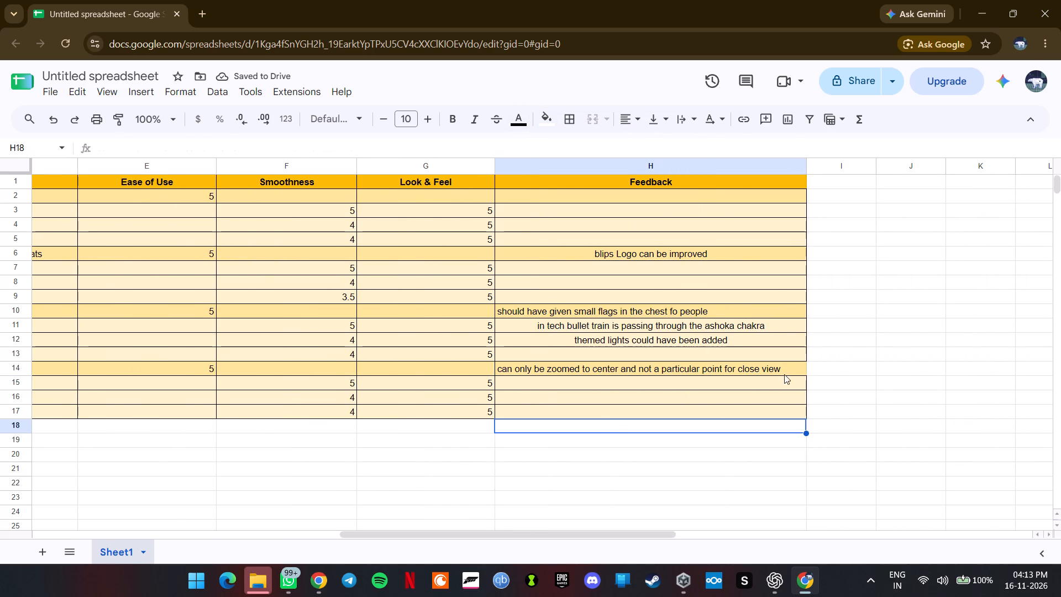
Apply all borders to the Holi block's Feedback cell H14.
{"action": "left_click", "coordinate": [795, 370]}
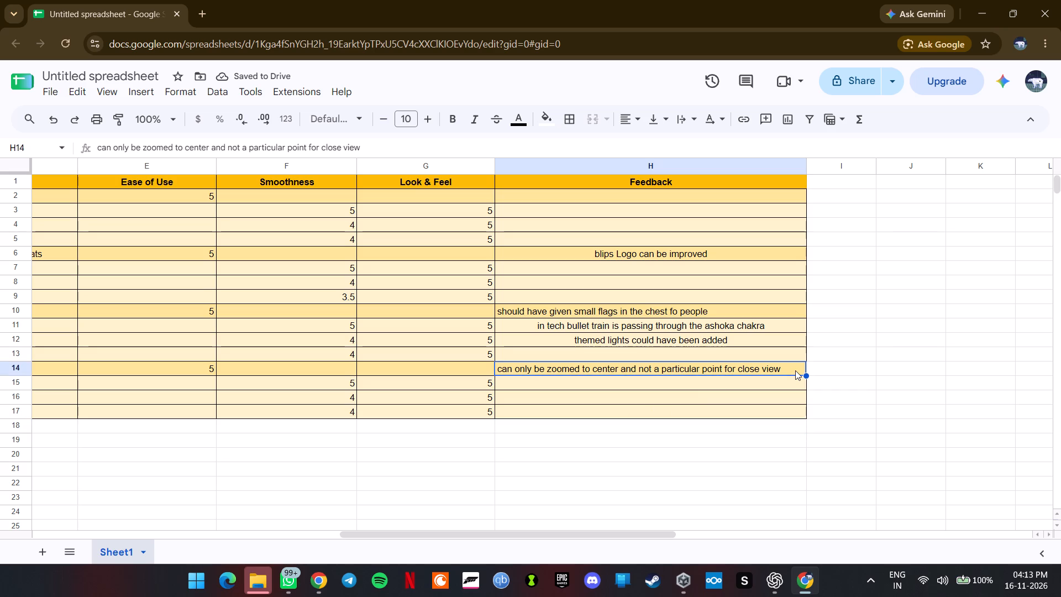
{"action": "left_click", "coordinate": [571, 120]}
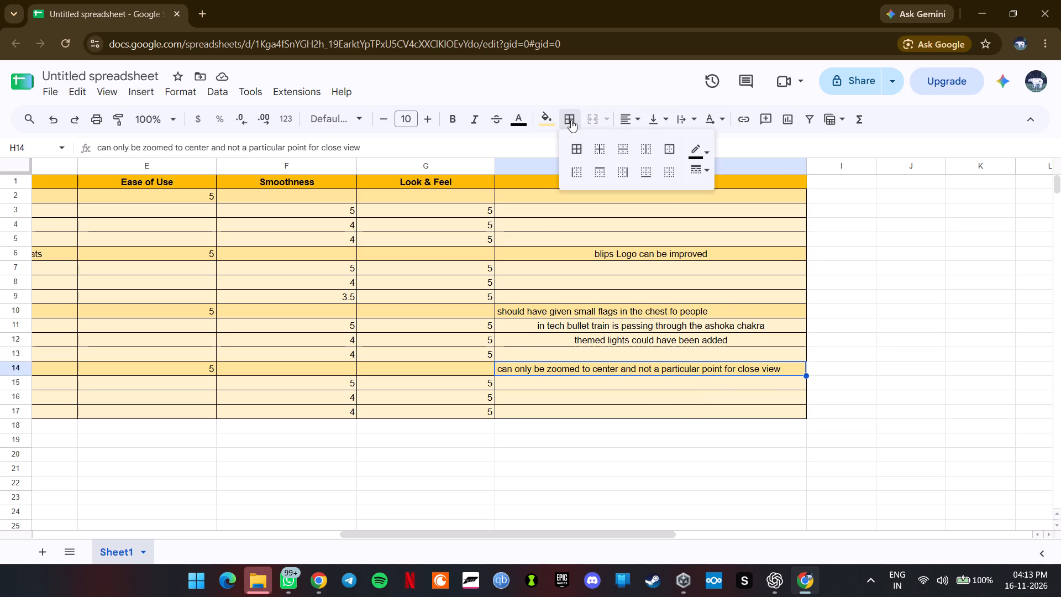
{"action": "left_click", "coordinate": [687, 458]}
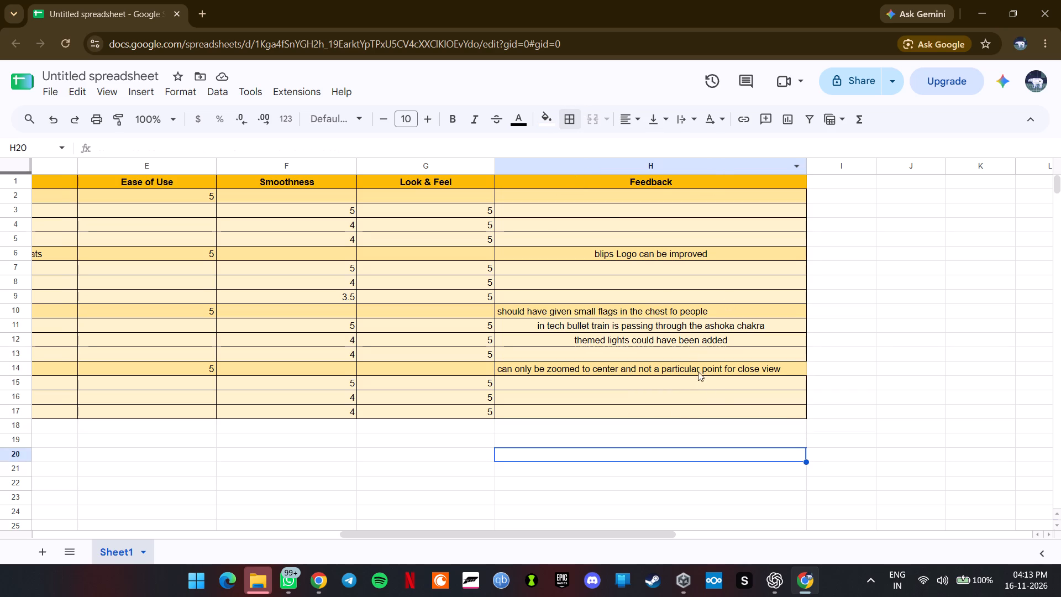
{"action": "left_click", "coordinate": [870, 379]}
{"action": "left_click", "coordinate": [797, 374]}
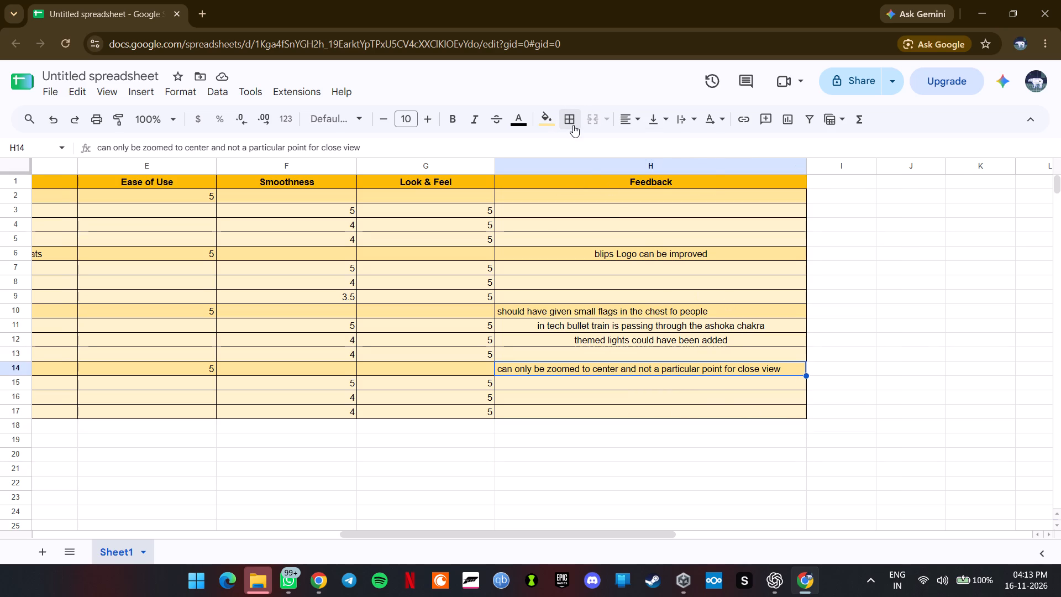
{"action": "left_click", "coordinate": [573, 125]}
{"action": "left_click", "coordinate": [574, 155]}
{"action": "left_click", "coordinate": [597, 435]}
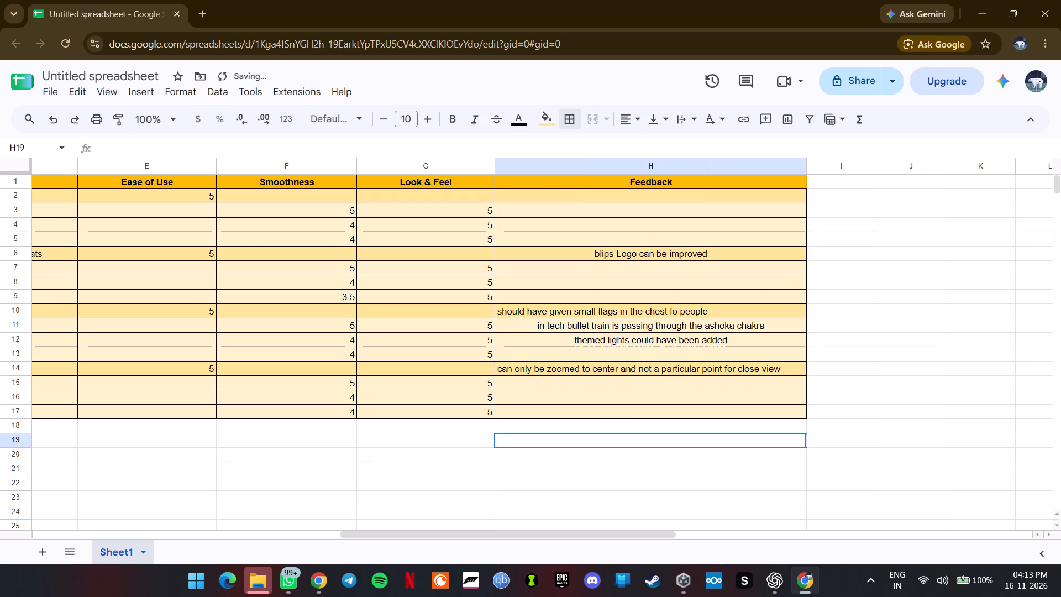
{"action": "left_click", "coordinate": [590, 373]}
{"action": "left_click", "coordinate": [590, 389]}
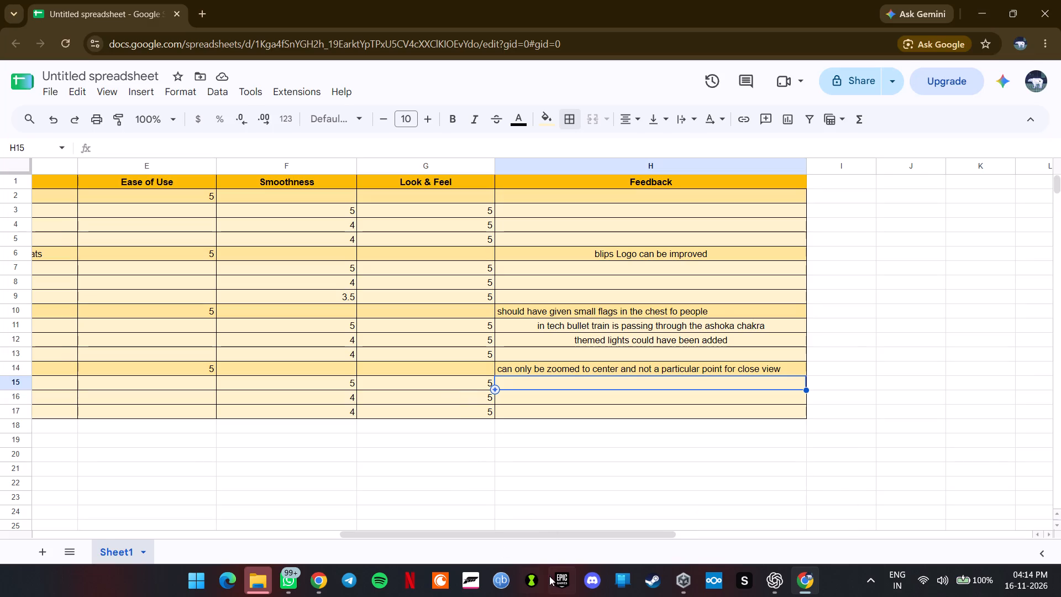
Switch to the Emergio website and choose "I need software, an app or a website" from the quick search.
{"action": "left_click_drag", "start_coordinate": [521, 535], "coordinate": [472, 532]}
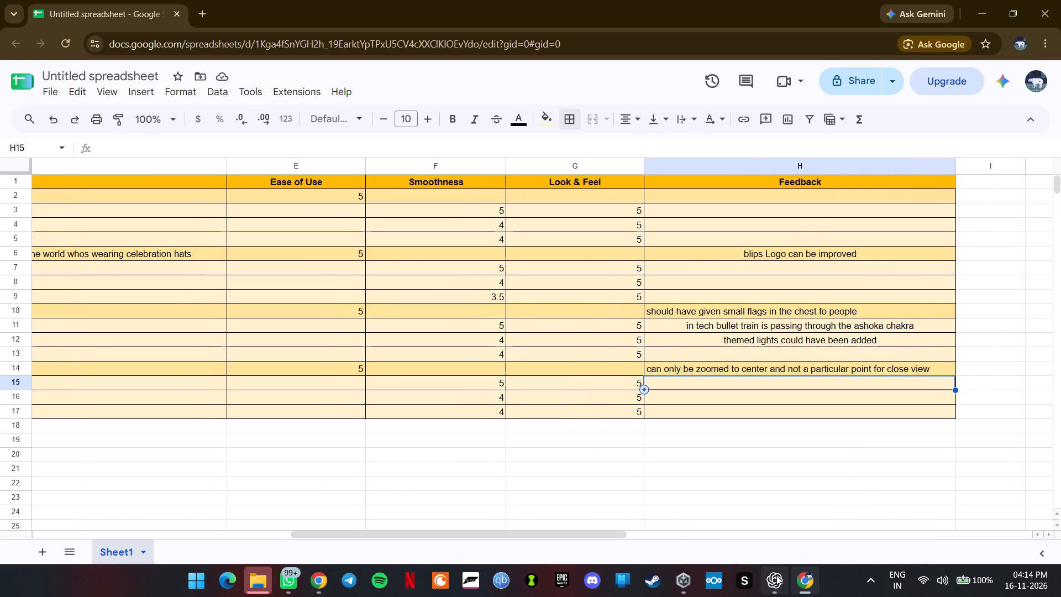
{"action": "left_click", "coordinate": [312, 579]}
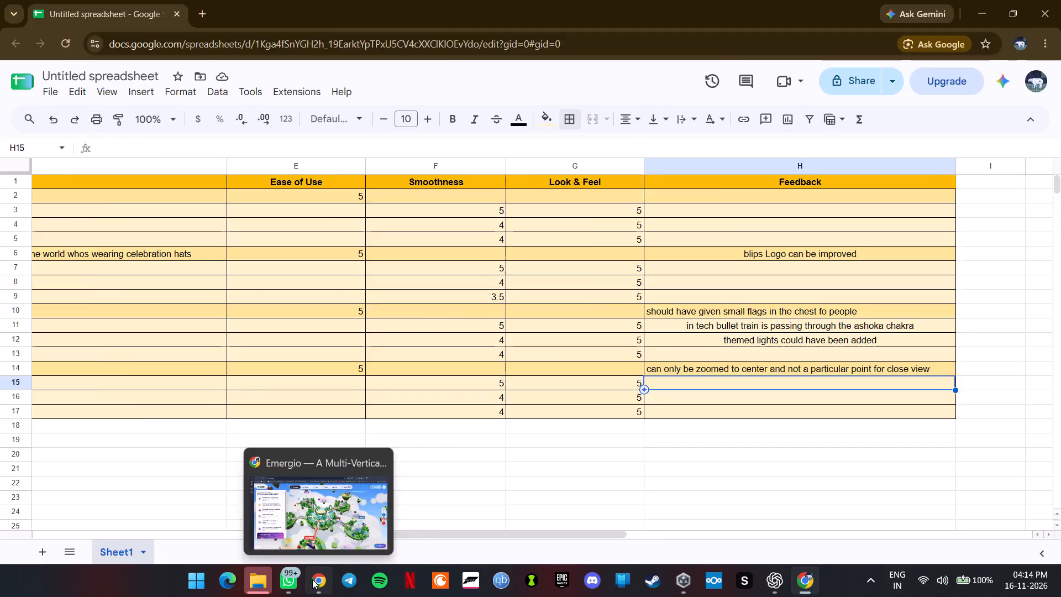
{"action": "scroll", "coordinate": [578, 380], "scroll_direction": "down", "scroll_amount": 10}
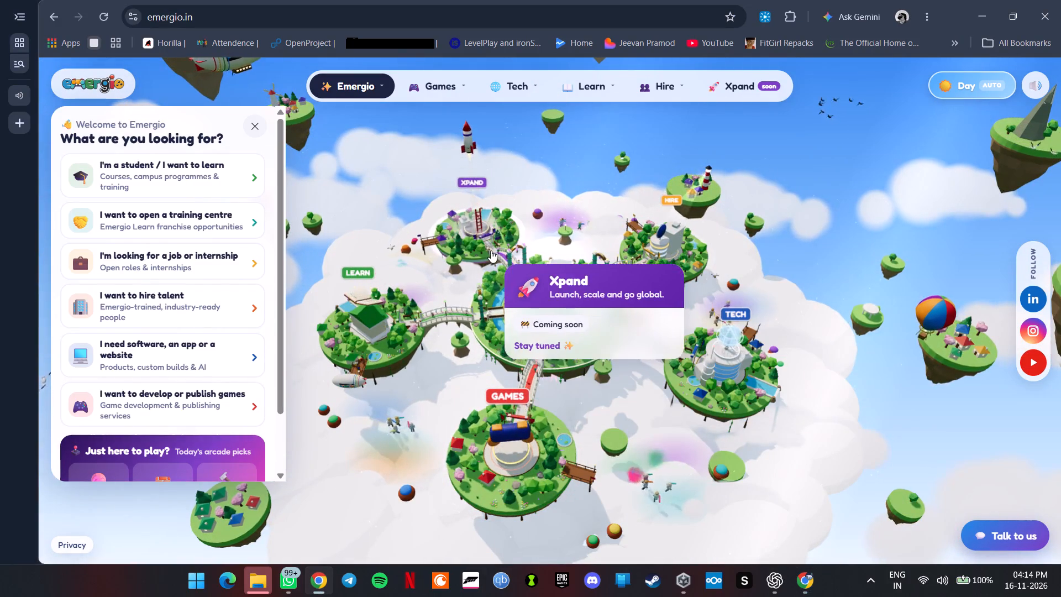
{"action": "left_click", "coordinate": [145, 364]}
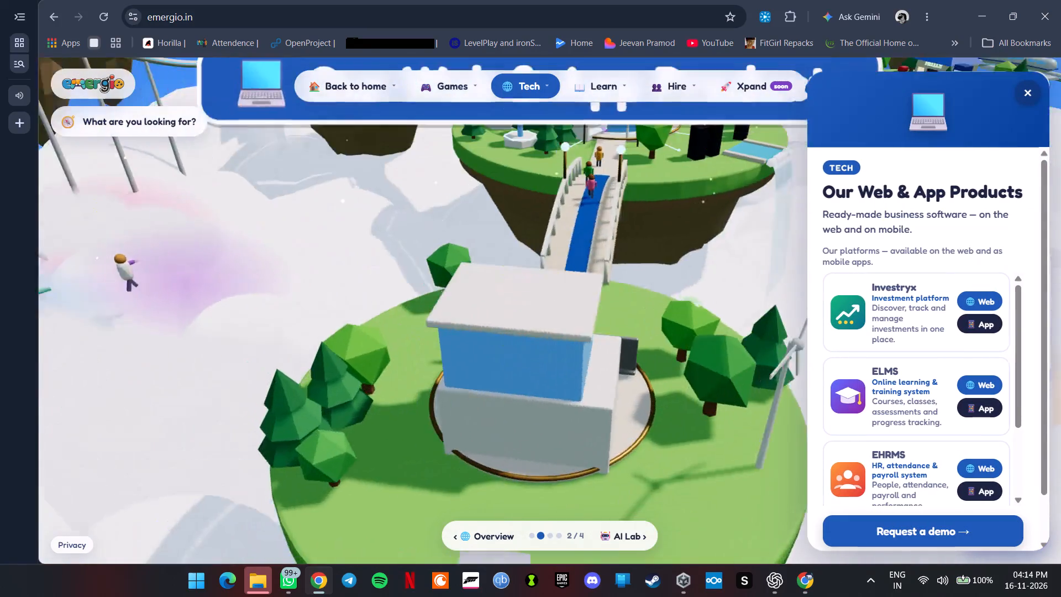
Examine the Our Web & App Products island in the 3D world, and close its information panel.
{"action": "scroll", "coordinate": [322, 423], "scroll_direction": "down", "scroll_amount": 15}
{"action": "scroll", "coordinate": [322, 423], "scroll_direction": "down", "scroll_amount": 14}
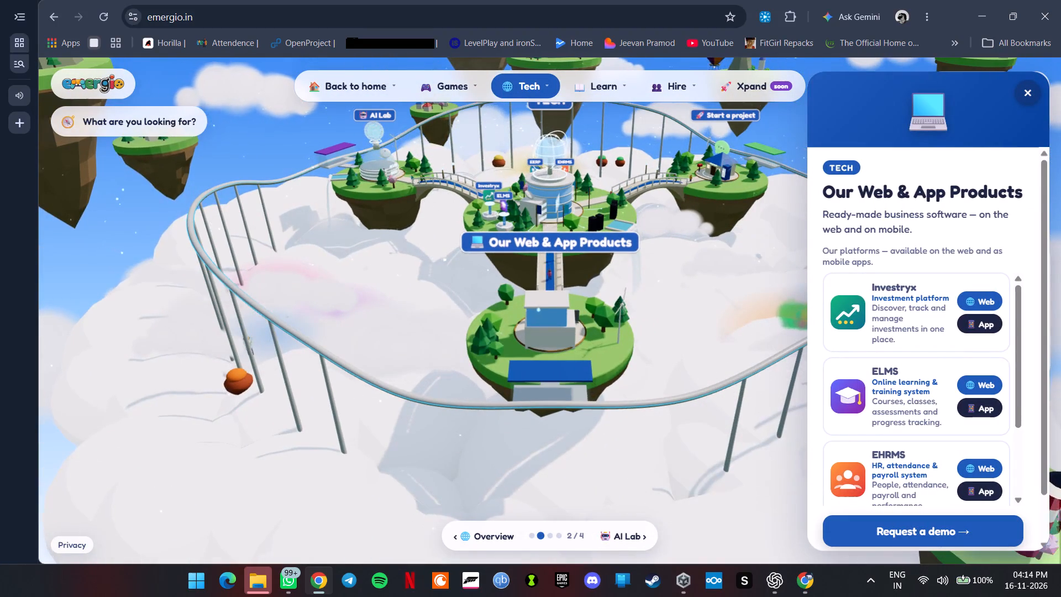
{"action": "right_click_drag", "start_coordinate": [218, 400], "coordinate": [292, 396]}
{"action": "scroll", "coordinate": [226, 405], "scroll_direction": "up", "scroll_amount": 4}
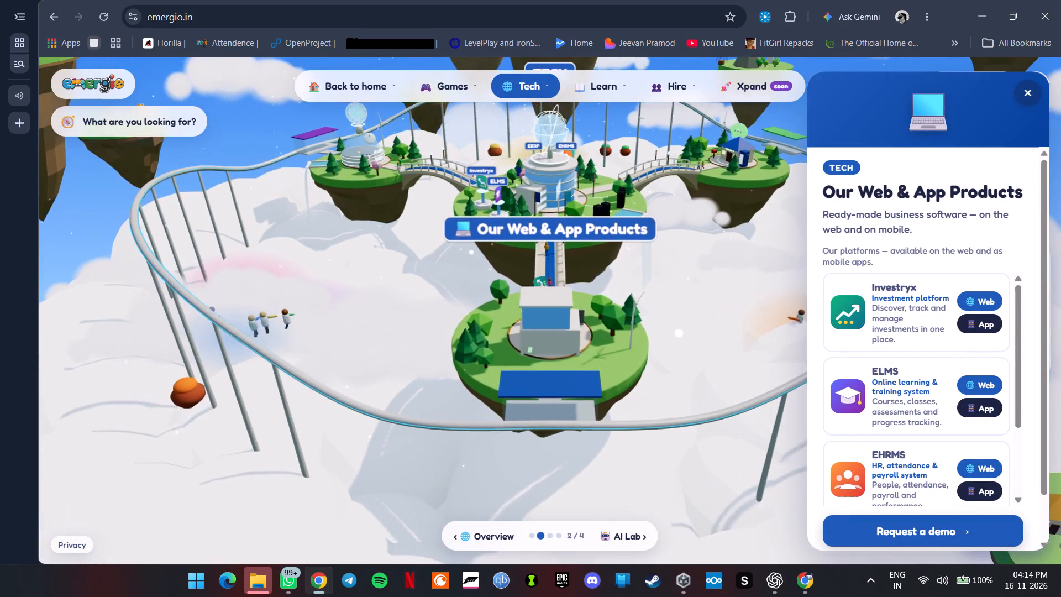
{"action": "scroll", "coordinate": [213, 408], "scroll_direction": "up", "scroll_amount": 1}
{"action": "left_click", "coordinate": [1015, 87]}
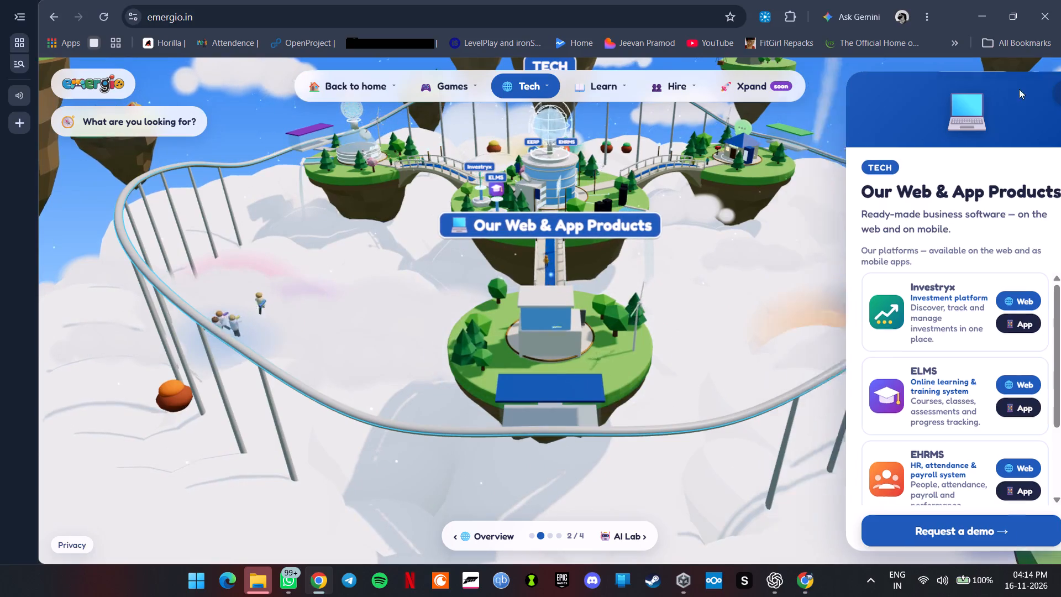
Examine the Holi-themed Tech area of the 3D world from several angles and distances.
{"action": "scroll", "coordinate": [521, 469], "scroll_direction": "down", "scroll_amount": 14}
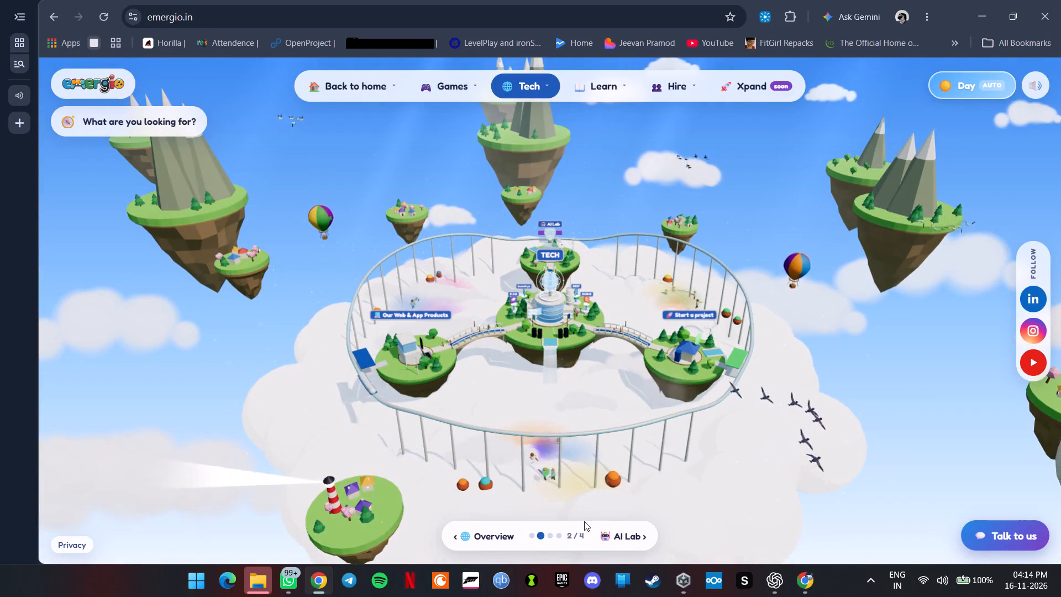
{"action": "scroll", "coordinate": [716, 437], "scroll_direction": "up", "scroll_amount": 4}
{"action": "scroll", "coordinate": [718, 317], "scroll_direction": "up", "scroll_amount": 4}
{"action": "scroll", "coordinate": [498, 355], "scroll_direction": "up", "scroll_amount": 6}
{"action": "scroll", "coordinate": [743, 286], "scroll_direction": "up", "scroll_amount": 4}
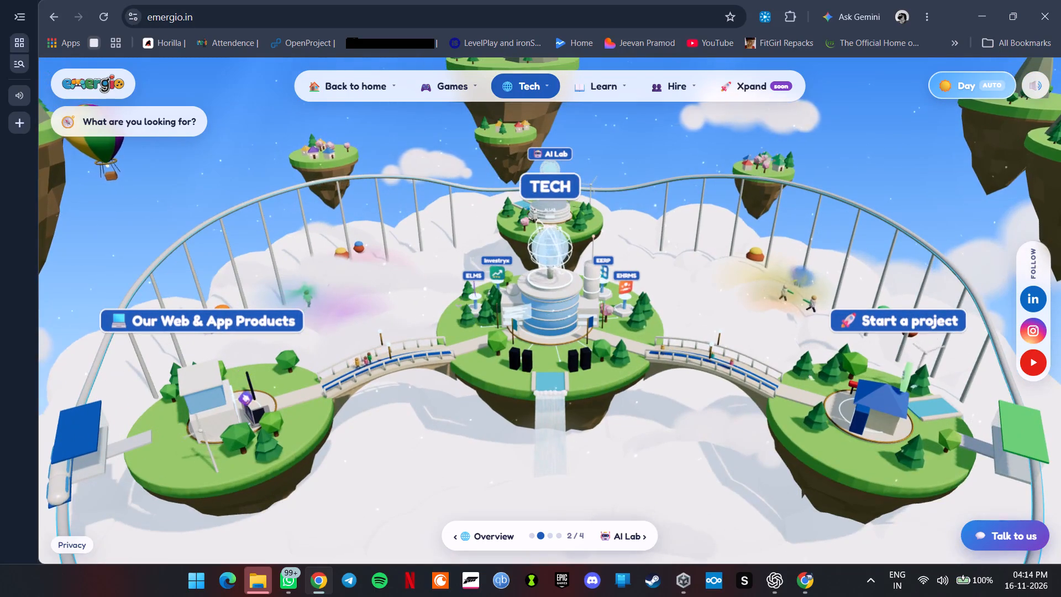
{"action": "left_click_drag", "start_coordinate": [669, 491], "coordinate": [1033, 471]}
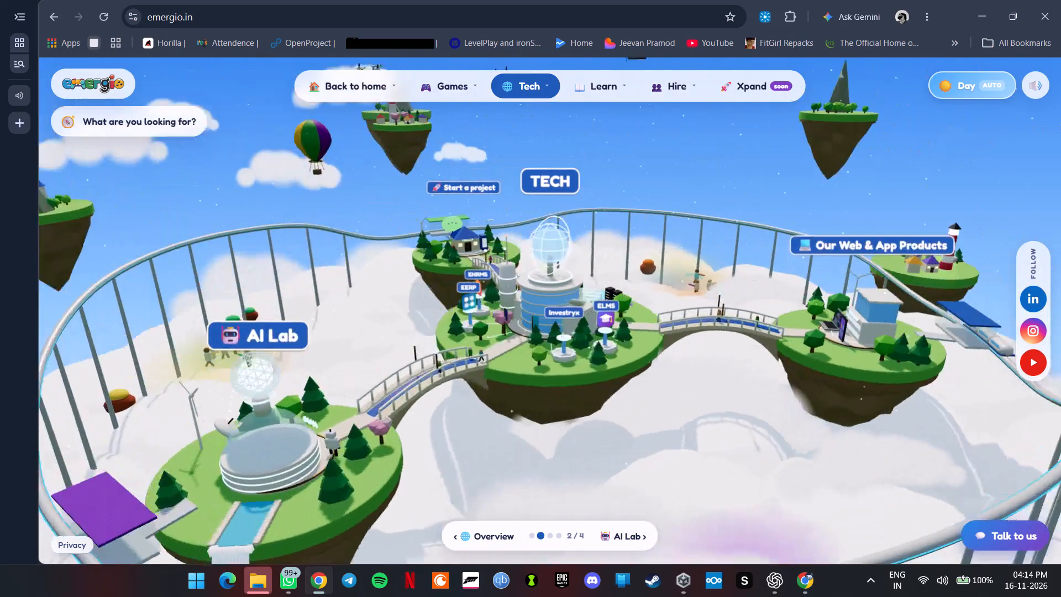
{"action": "left_click_drag", "start_coordinate": [1033, 471], "coordinate": [1060, 463]}
{"action": "scroll", "coordinate": [735, 480], "scroll_direction": "down", "scroll_amount": 9}
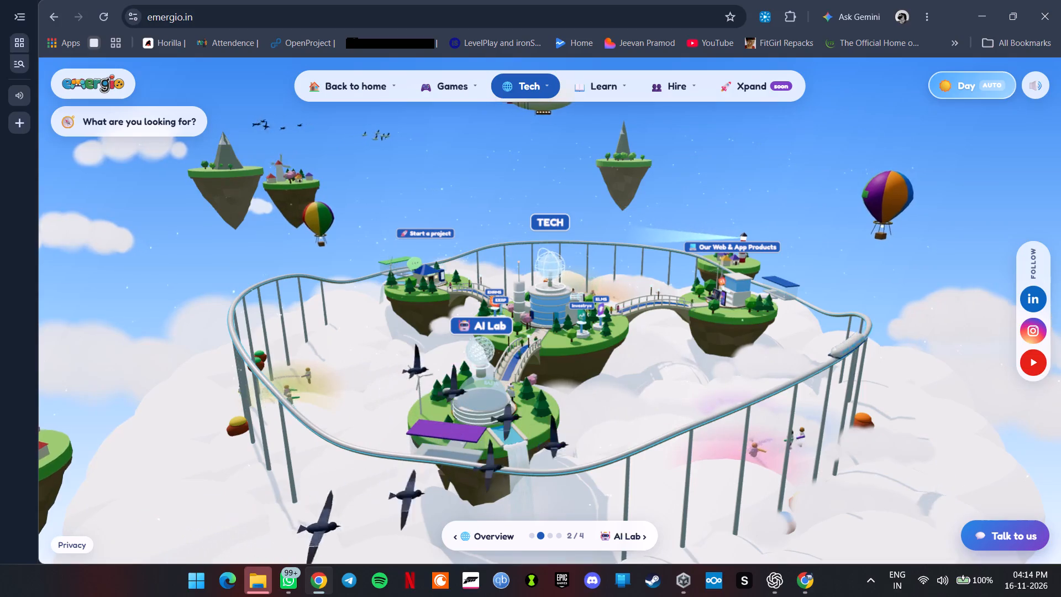
{"action": "scroll", "coordinate": [203, 474], "scroll_direction": "up", "scroll_amount": 2}
{"action": "scroll", "coordinate": [157, 492], "scroll_direction": "up", "scroll_amount": 3}
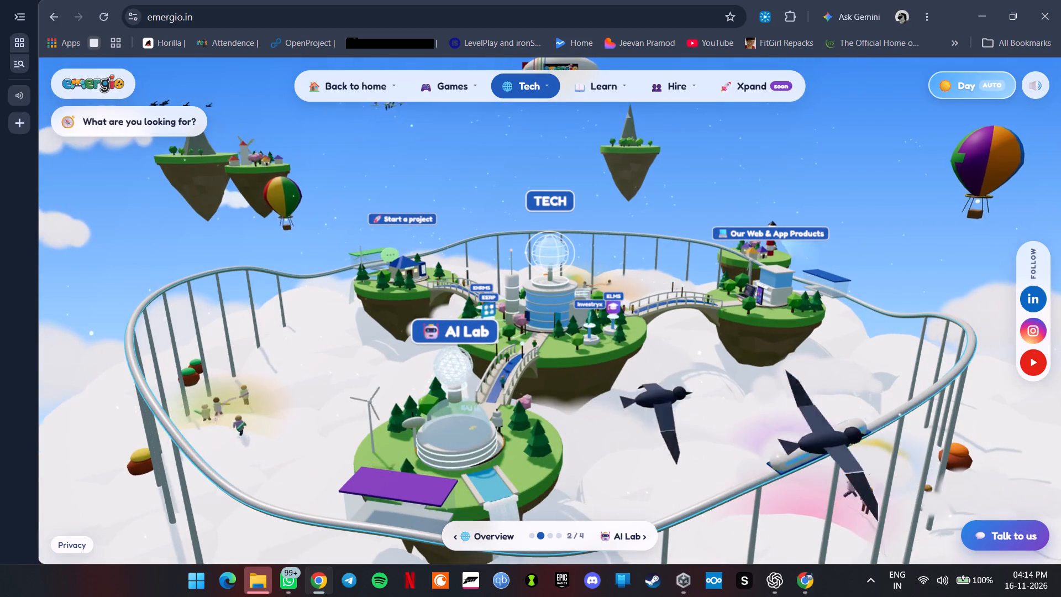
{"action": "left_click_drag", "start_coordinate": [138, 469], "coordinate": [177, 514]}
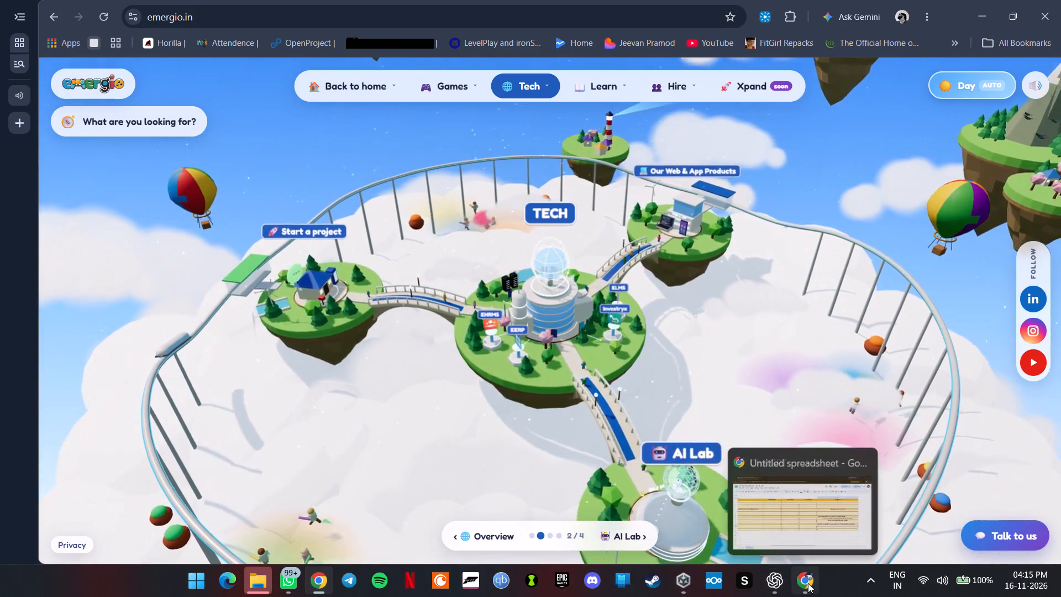
Switch to the spreadsheet and extend the Republic day entry in Changes cell D10 to "Republic day themed , full of flags".
{"action": "left_click", "coordinate": [808, 583]}
{"action": "left_click_drag", "start_coordinate": [517, 532], "coordinate": [394, 547]}
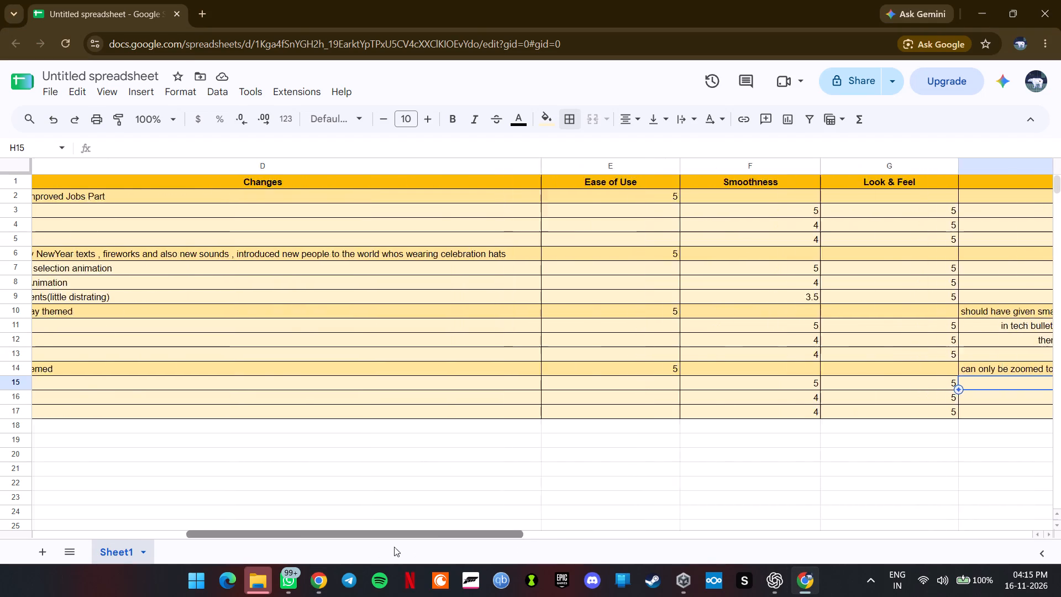
{"action": "left_click_drag", "start_coordinate": [394, 547], "coordinate": [293, 550]}
{"action": "triple_click", "coordinate": [430, 370]}
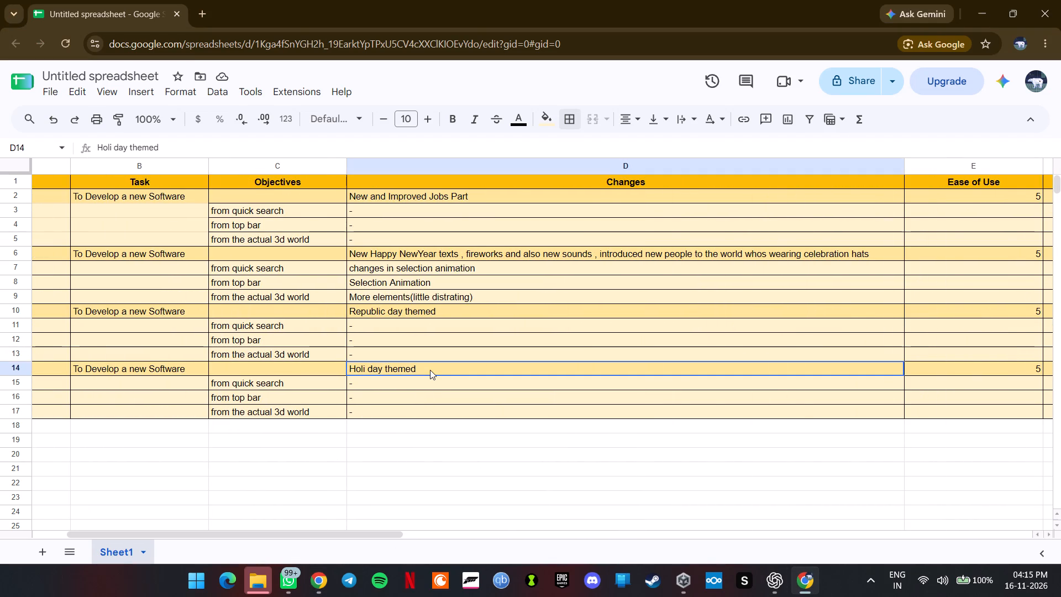
{"action": "left_click", "coordinate": [430, 370]}
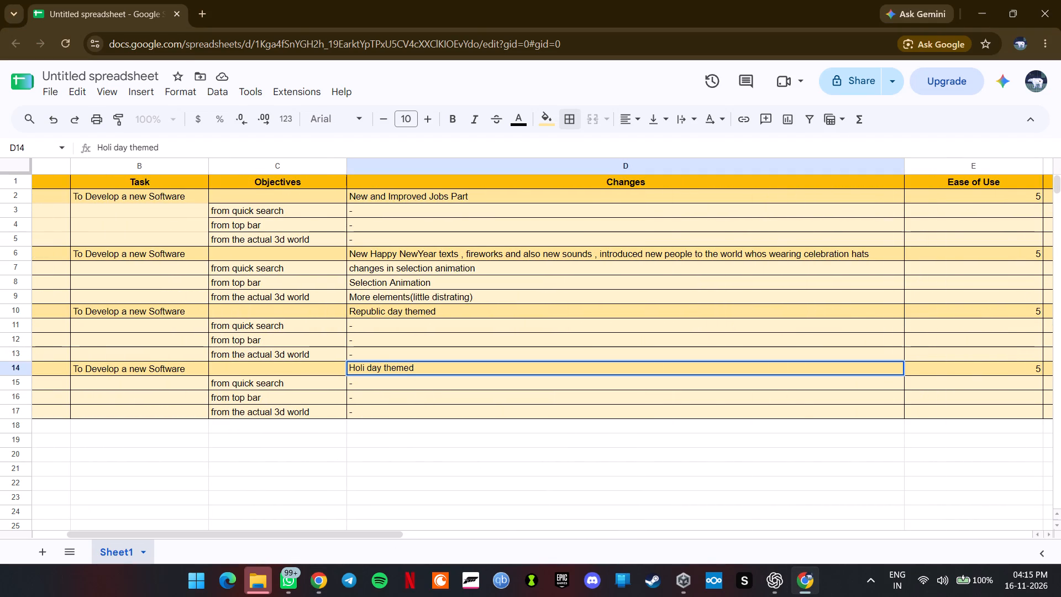
{"action": "double_click", "coordinate": [447, 312]}
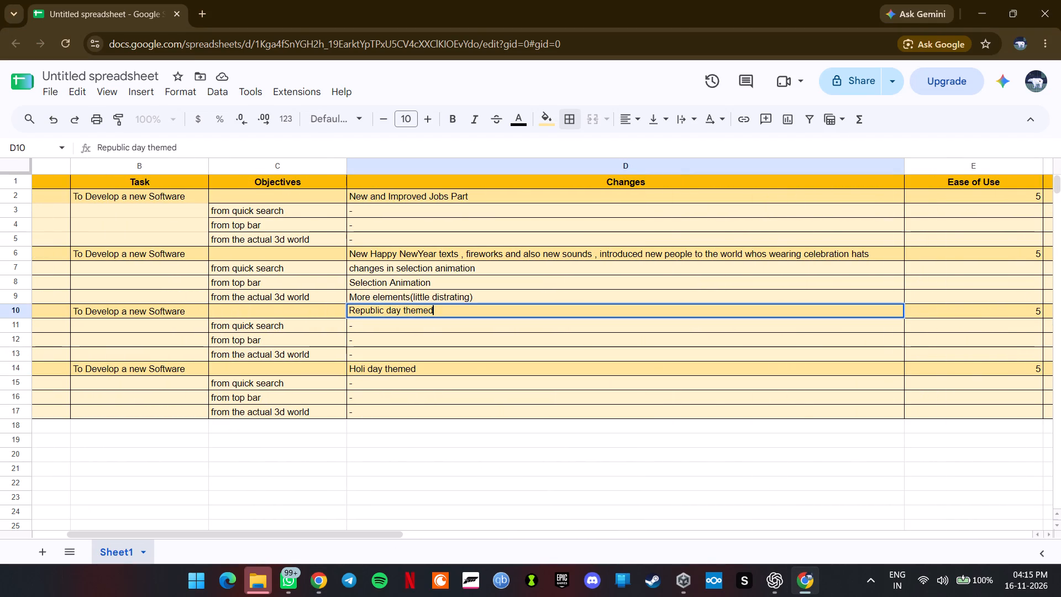
{"action": "key", "text": "space"}
{"action": "type", "text": ", full of"}
{"action": "key", "text": "space"}
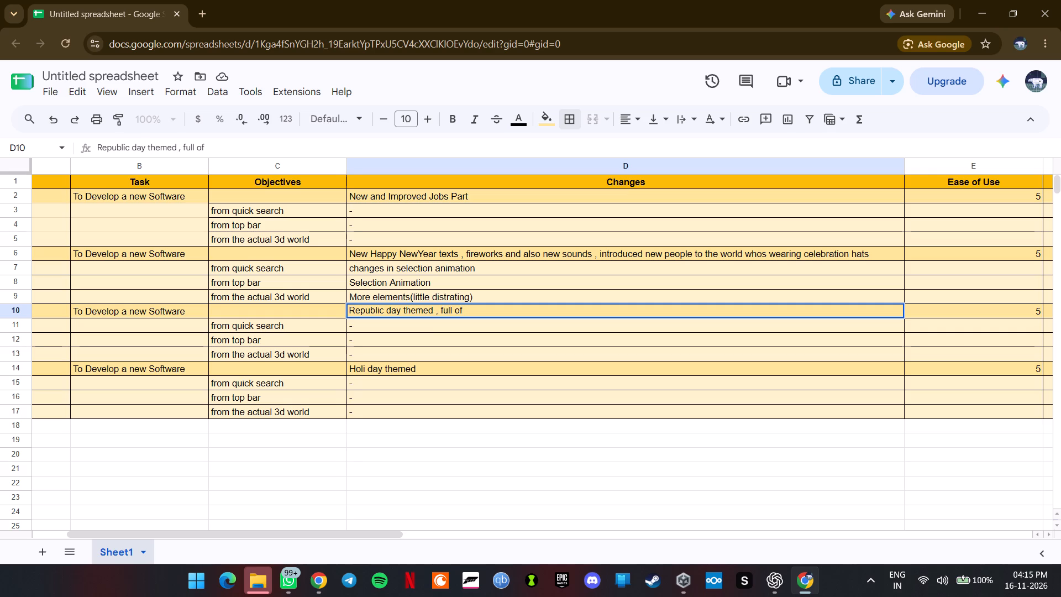
{"action": "type", "text": "flags"}
{"action": "key", "text": "space"}
{"action": "type", "text": "and d"}
{"action": "key", "text": "BackSpace"}
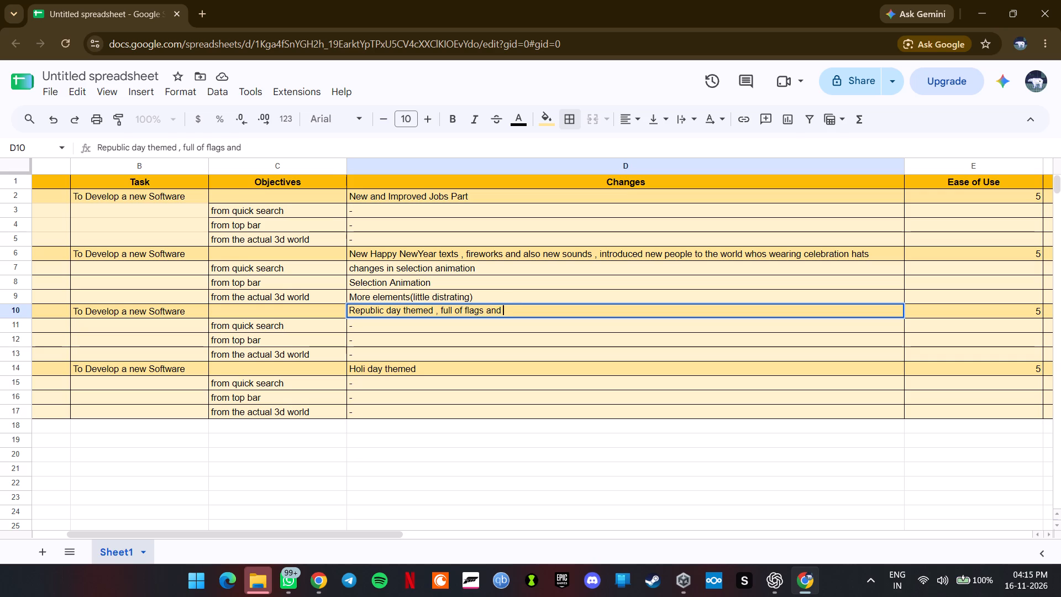
{"action": "key", "text": "BackSpace"}
{"action": "key", "text": "BackSpace"}
{"action": "key", "text": "BackSpace"}
{"action": "key", "text": "BackSpace"}
{"action": "key", "text": "a"}
{"action": "key", "text": "BackSpace"}
{"action": "key", "text": "BackSpace"}
{"action": "left_click", "coordinate": [450, 372]}
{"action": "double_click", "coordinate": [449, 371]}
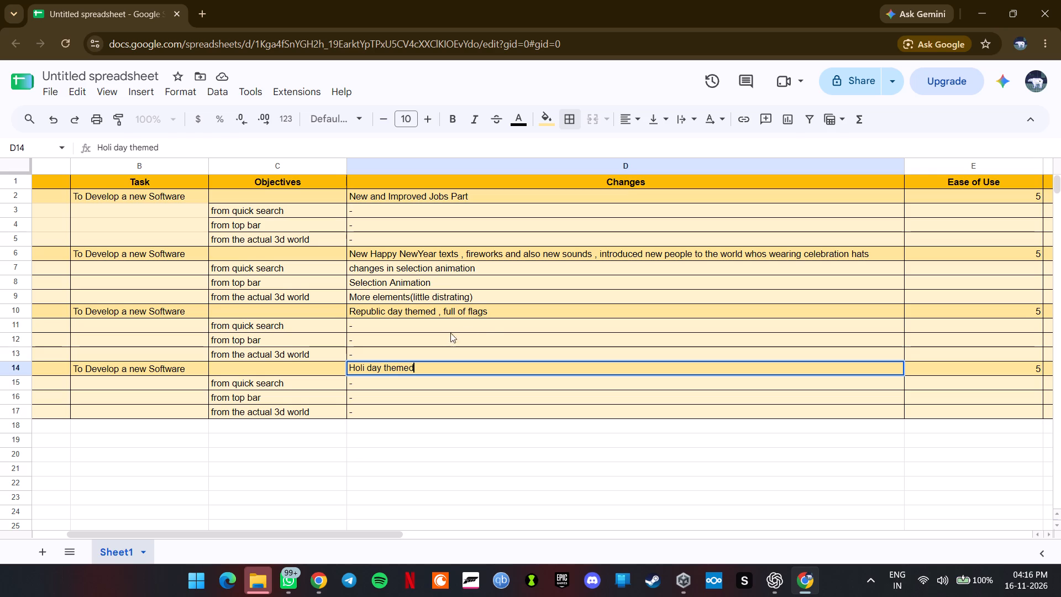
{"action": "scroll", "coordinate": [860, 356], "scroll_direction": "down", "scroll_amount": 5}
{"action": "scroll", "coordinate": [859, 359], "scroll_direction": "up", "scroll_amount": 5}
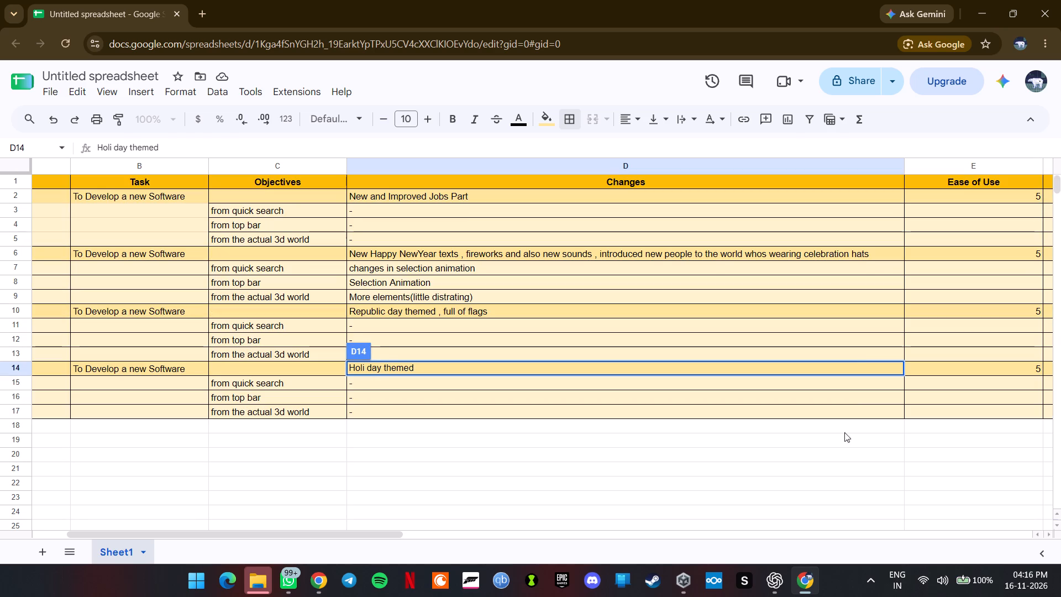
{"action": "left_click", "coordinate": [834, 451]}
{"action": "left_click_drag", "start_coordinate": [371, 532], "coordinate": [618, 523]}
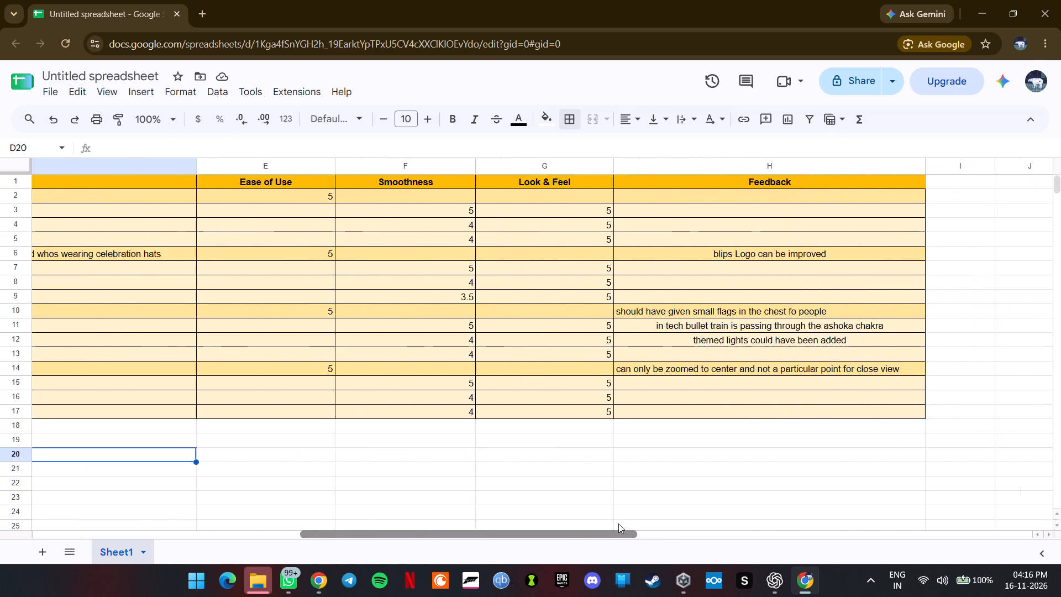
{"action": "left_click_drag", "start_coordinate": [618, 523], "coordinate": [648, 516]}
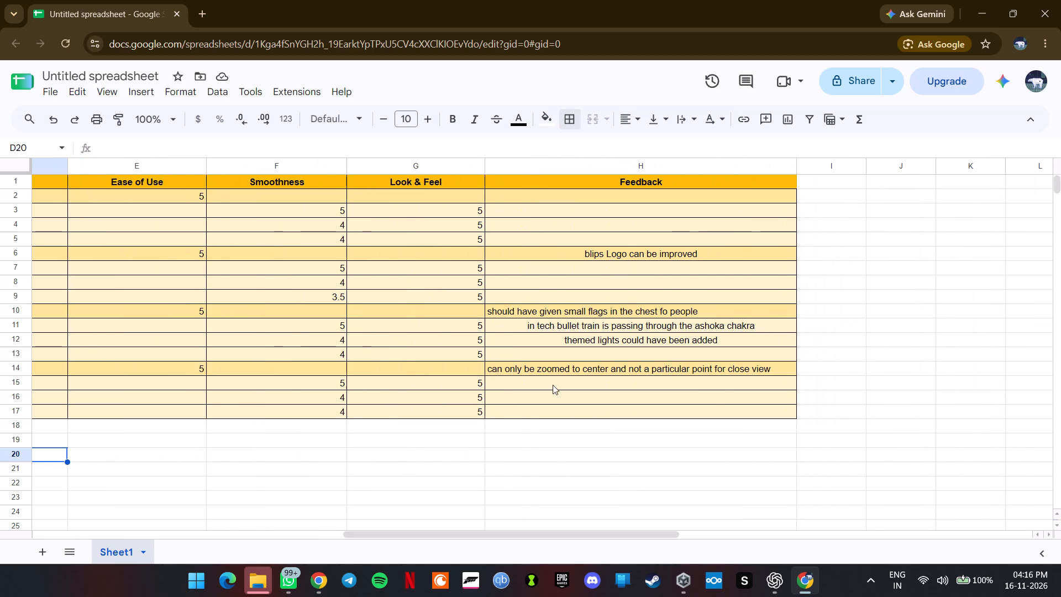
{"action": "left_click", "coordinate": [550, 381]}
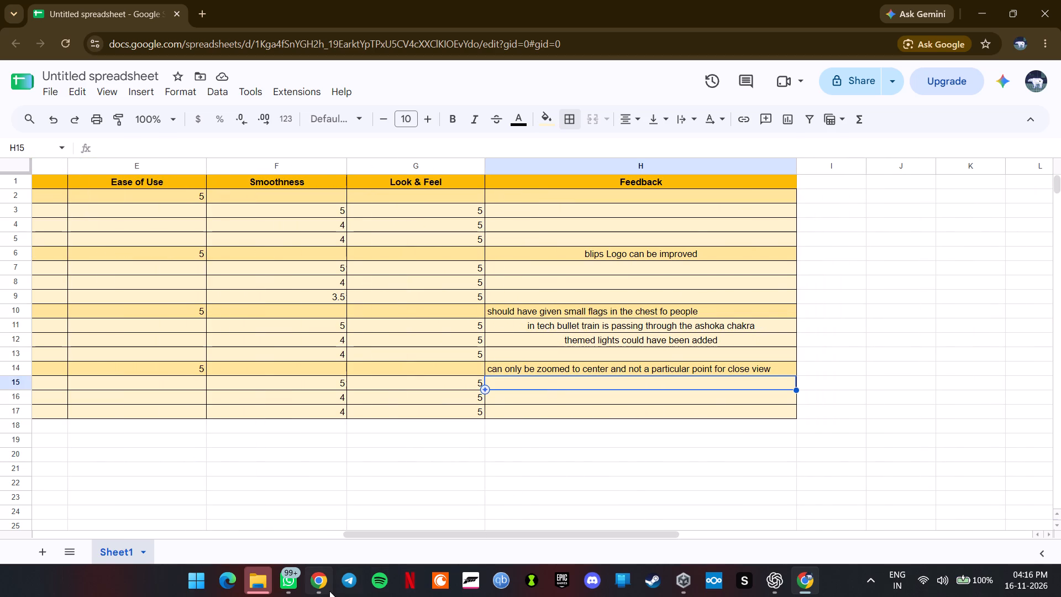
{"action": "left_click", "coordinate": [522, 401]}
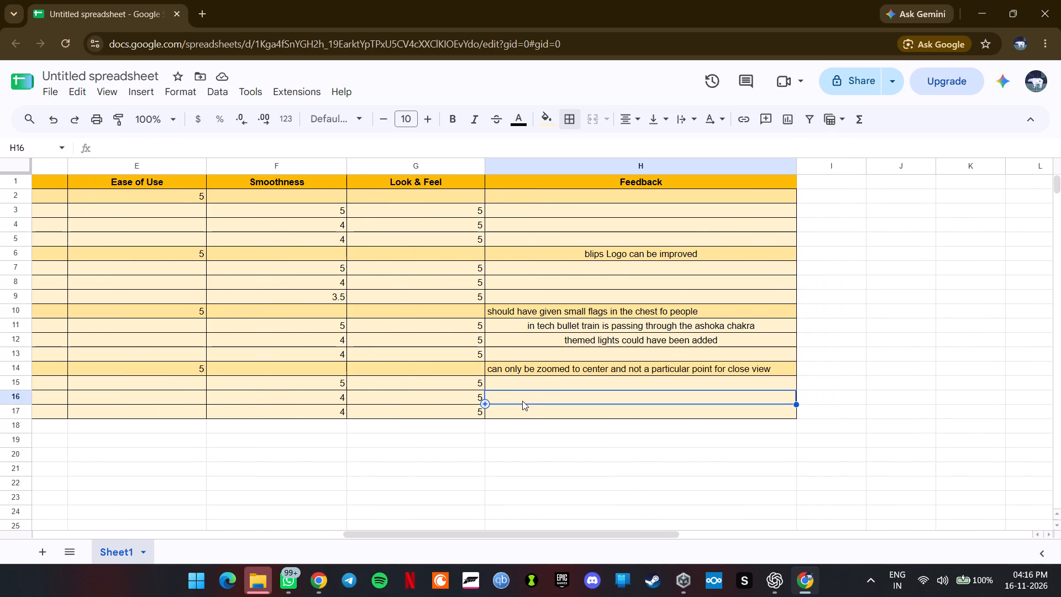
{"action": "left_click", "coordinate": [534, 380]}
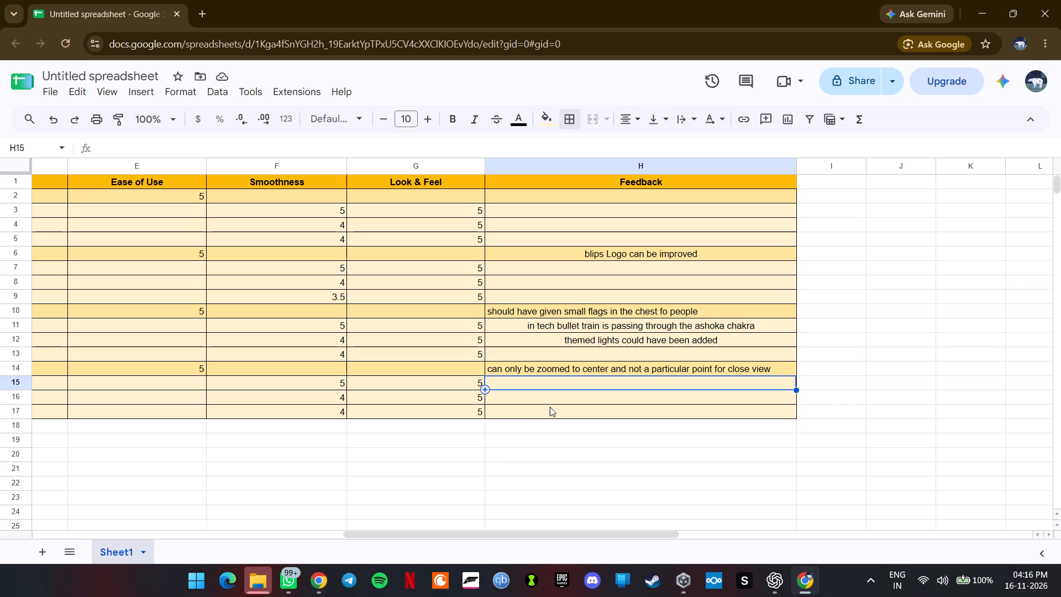
Extend the Holi entry in Changes cell D14 to "Holi day themed, floting island of light pole and trees".
{"action": "left_click_drag", "start_coordinate": [454, 535], "coordinate": [257, 549]}
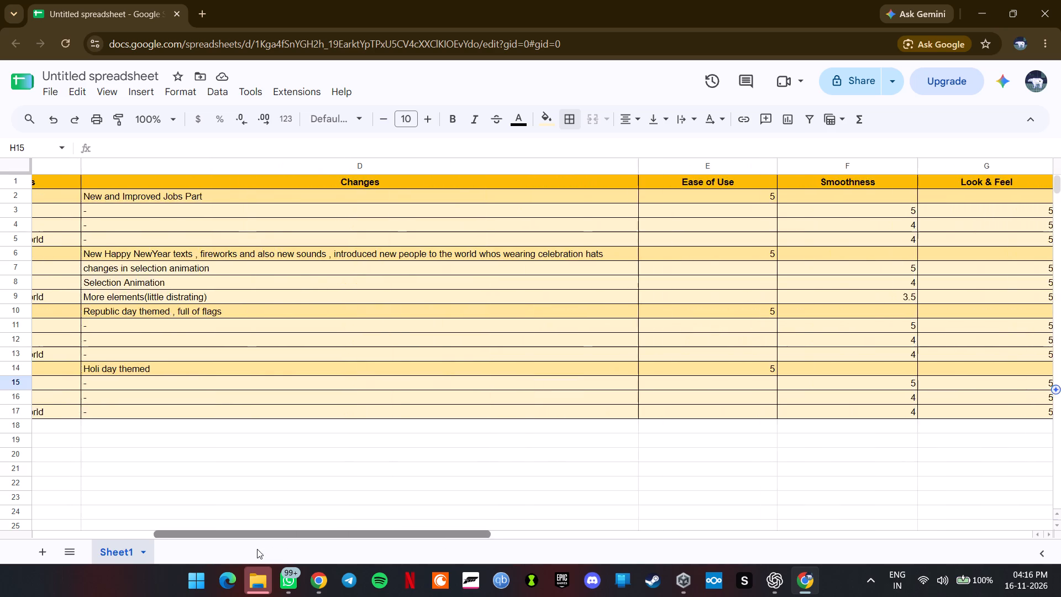
{"action": "left_click_drag", "start_coordinate": [257, 549], "coordinate": [217, 549]}
{"action": "double_click", "coordinate": [310, 370]}
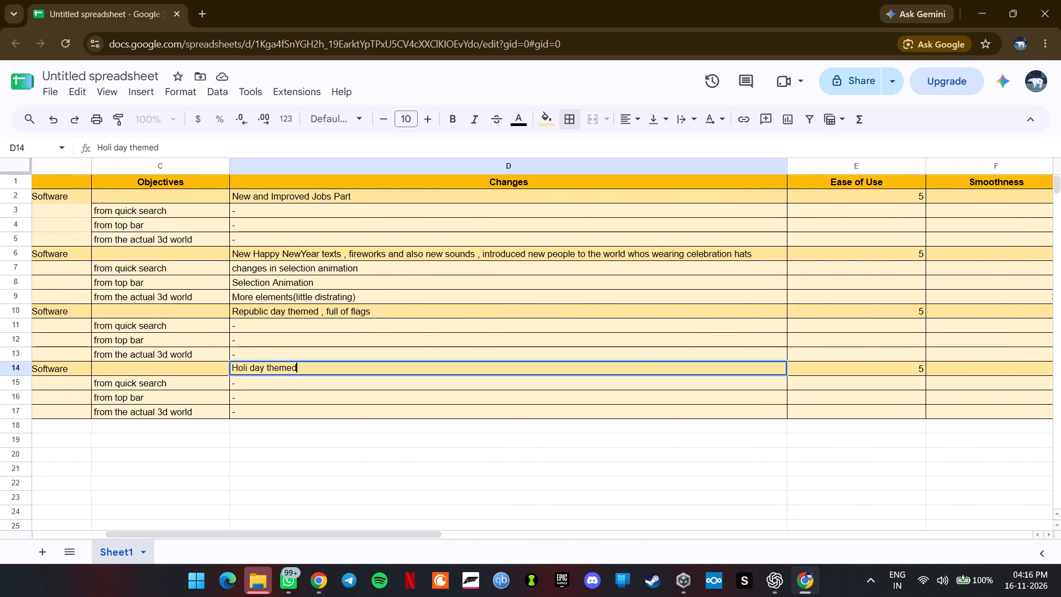
{"action": "type", "text": ", l"}
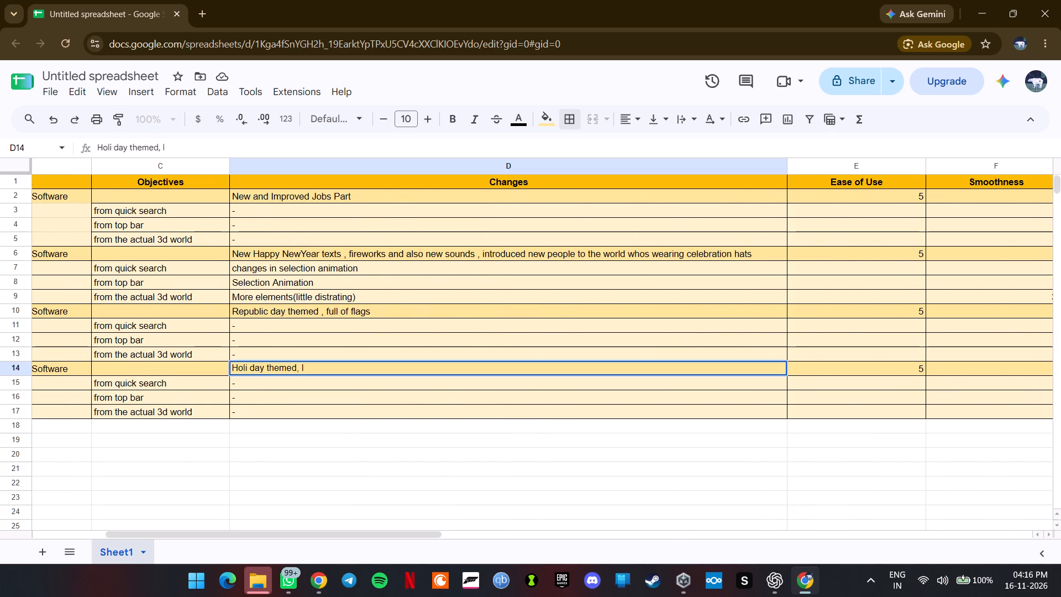
{"action": "key", "text": "BackSpace"}
{"action": "type", "text": "floting"}
{"action": "key", "text": "space"}
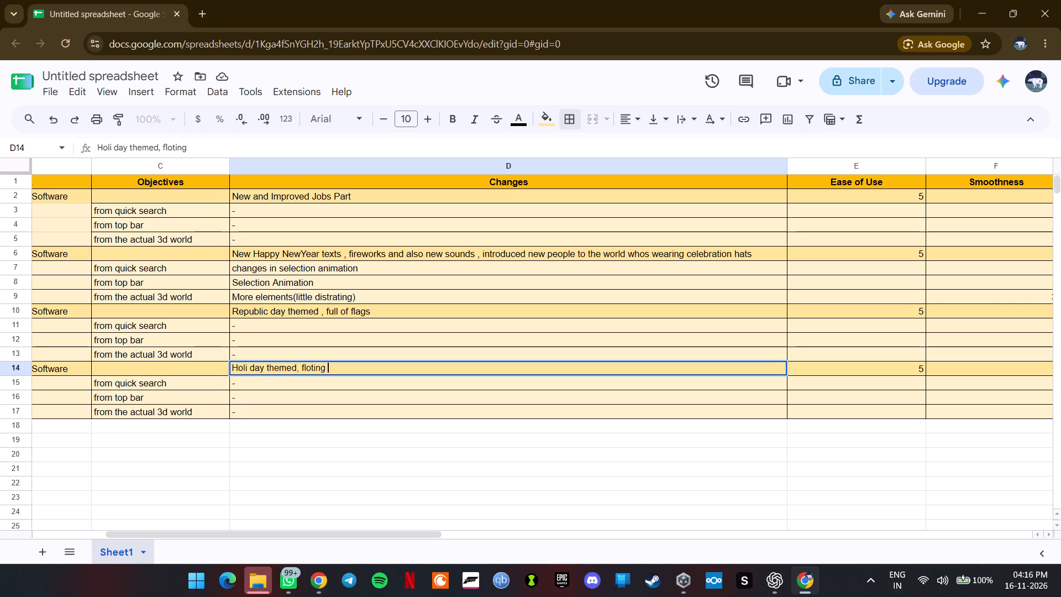
{"action": "type", "text": "island of"}
{"action": "key", "text": "space"}
{"action": "type", "text": "light"}
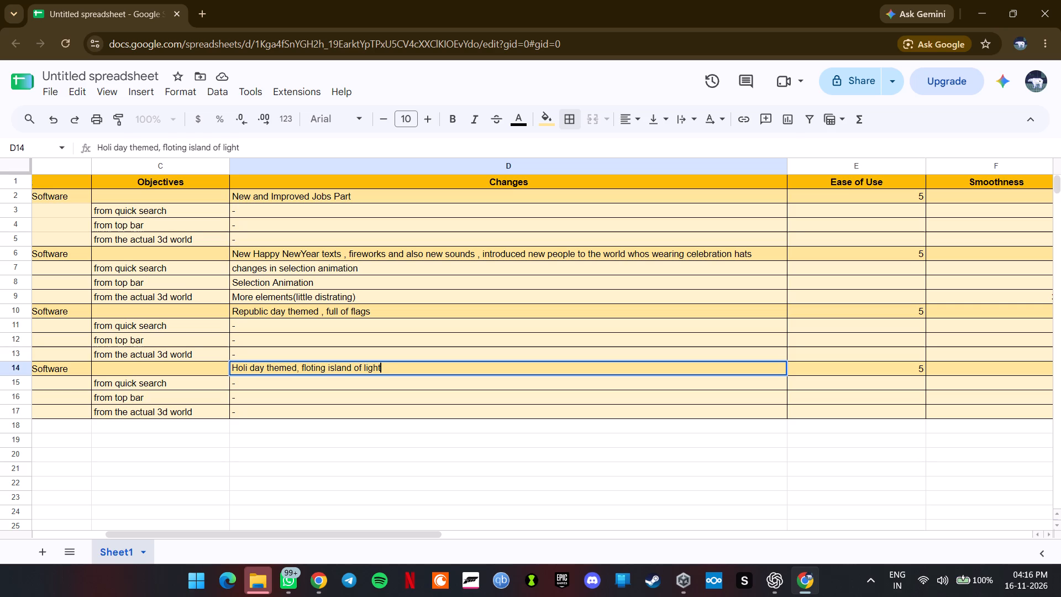
{"action": "key", "text": "space"}
{"action": "type", "text": "pole and trees"}
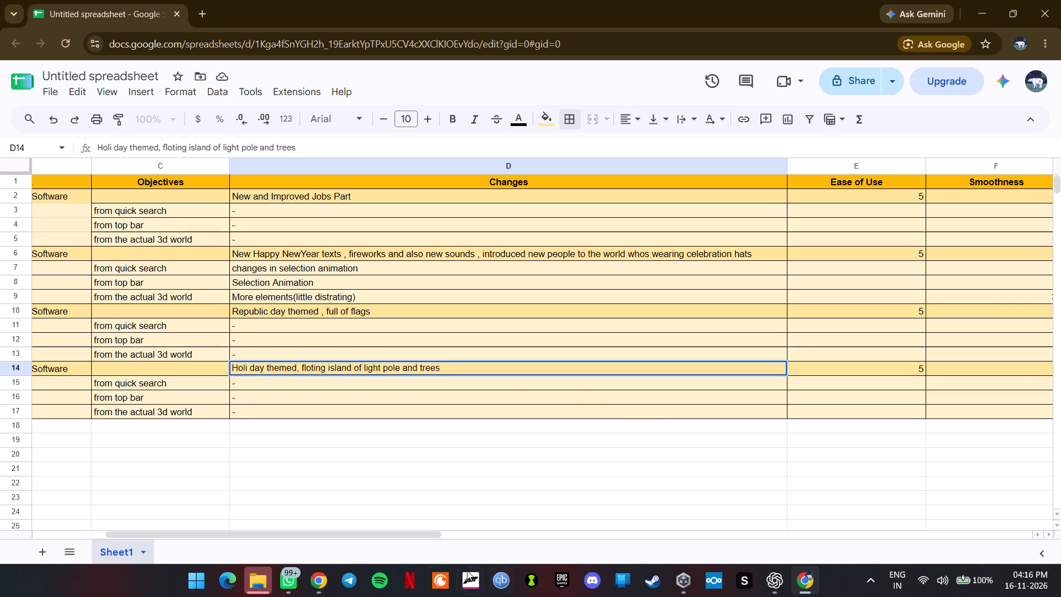
{"action": "left_click_drag", "start_coordinate": [401, 532], "coordinate": [561, 536]}
{"action": "left_click", "coordinate": [696, 513]}
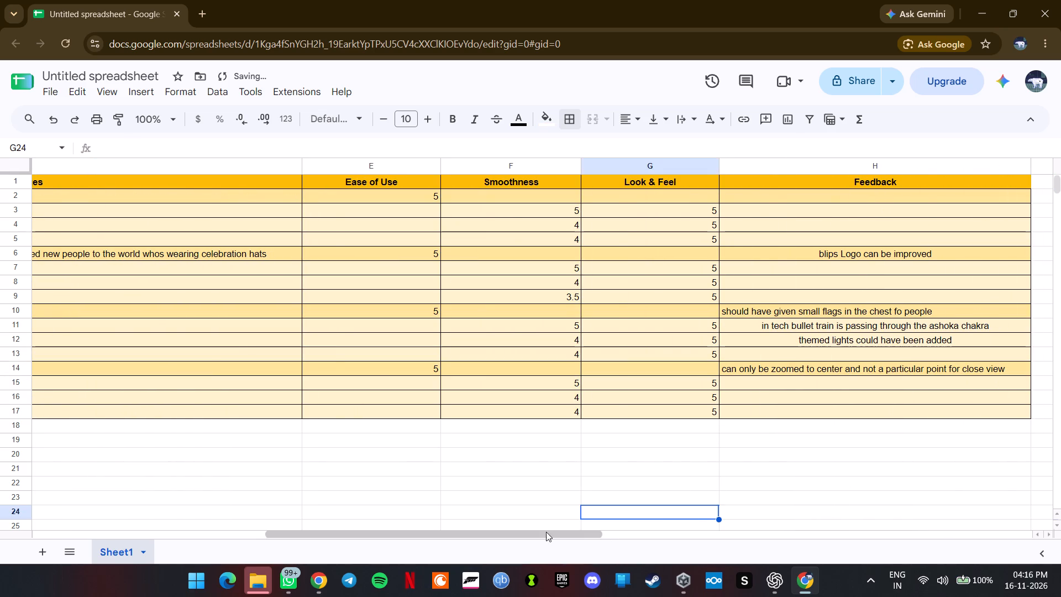
Enter "floting poles and trees is a little extra" as the Holi block's quick search feedback in cell H15.
{"action": "left_click_drag", "start_coordinate": [546, 532], "coordinate": [660, 532]}
{"action": "left_click", "coordinate": [522, 386]}
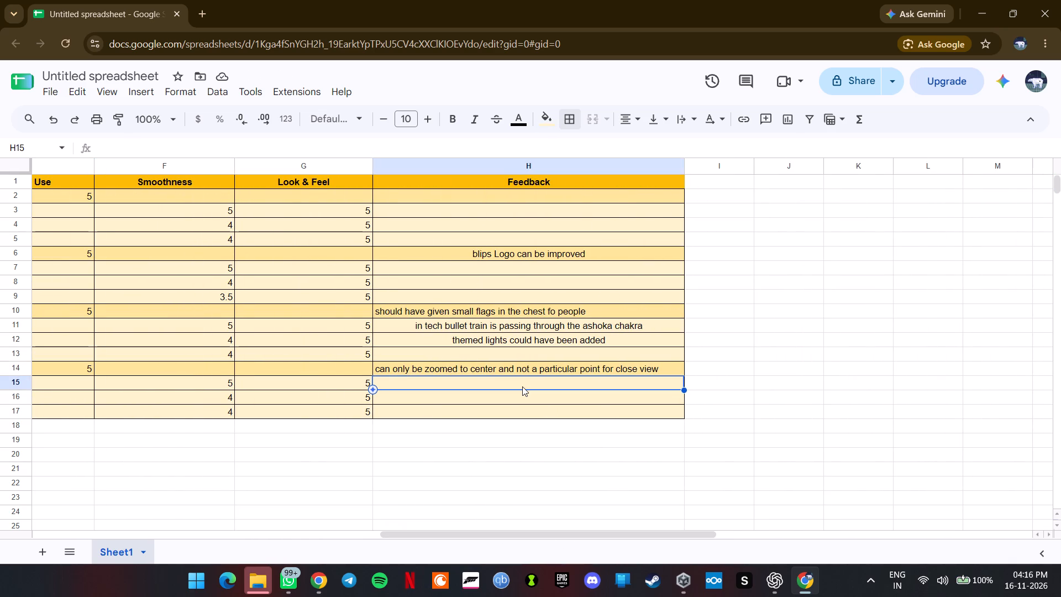
{"action": "type", "text": "floting"}
{"action": "key", "text": "space"}
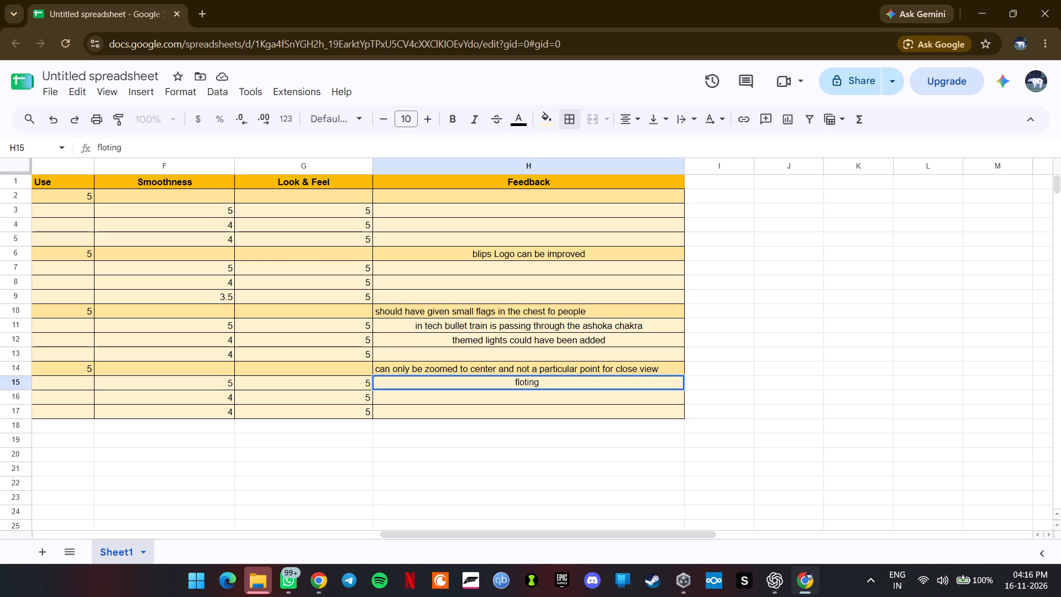
{"action": "type", "text": "poles and trees"}
{"action": "key", "text": "space"}
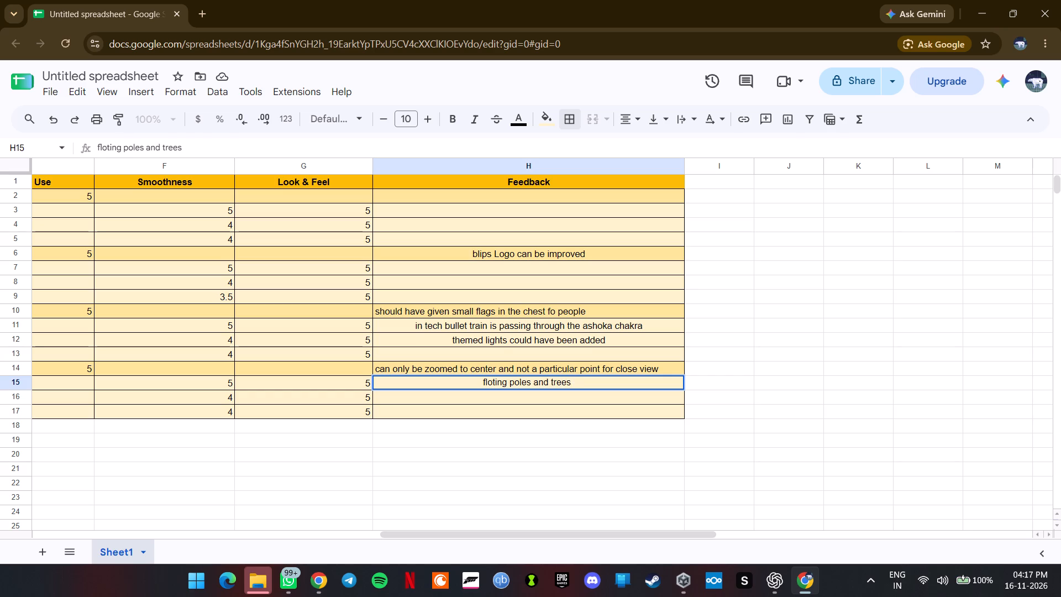
{"action": "type", "text": "is a little much"}
{"action": "key", "text": "space"}
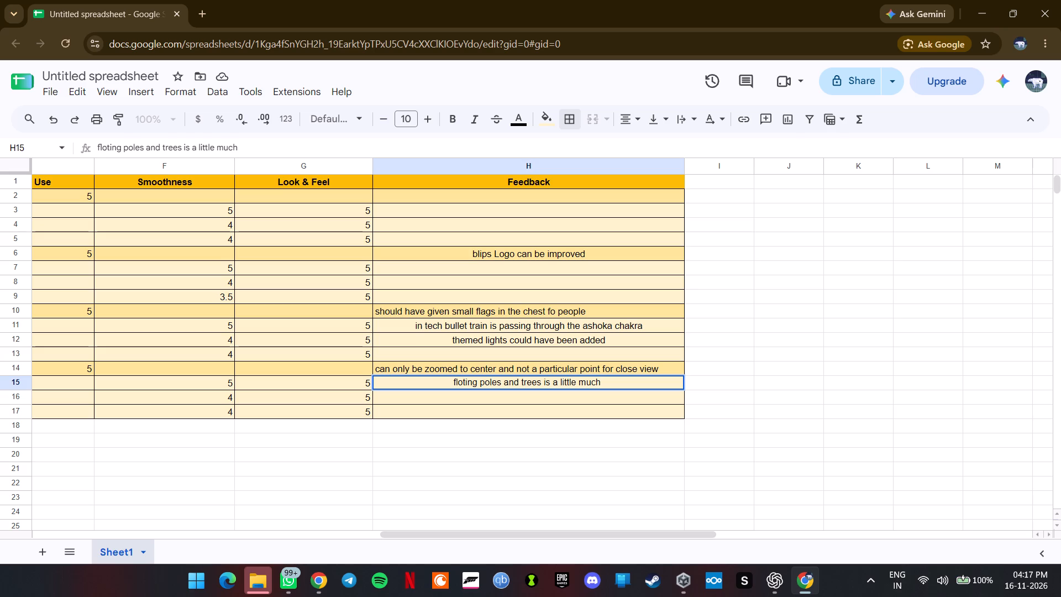
{"action": "key", "text": "BackSpace"}
{"action": "key", "text": "BackSpace"}
{"action": "key", "text": "BackSpace"}
{"action": "key", "text": "BackSpace"}
{"action": "key", "text": "BackSpace"}
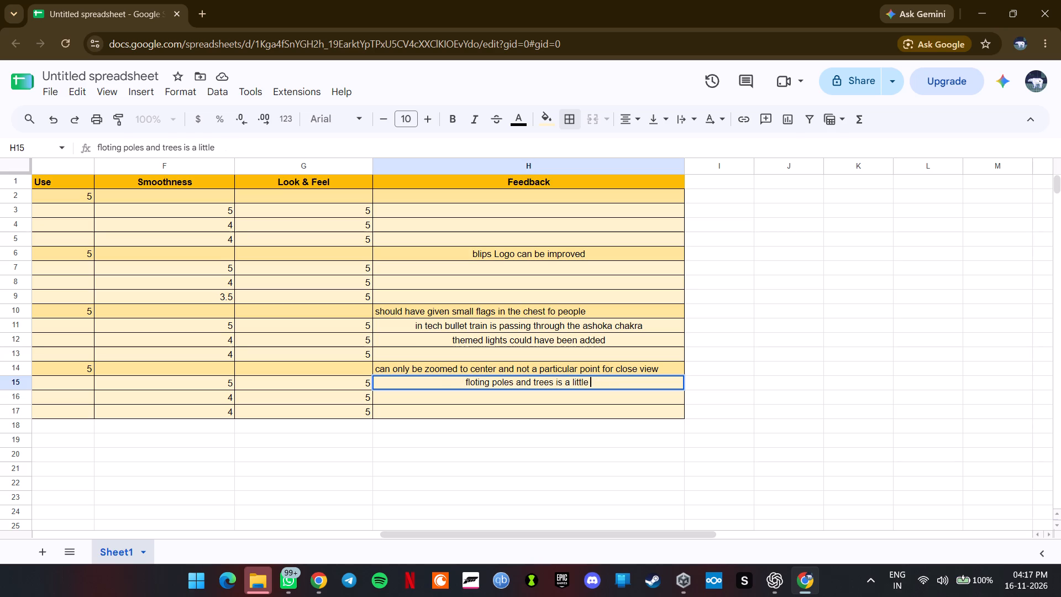
{"action": "key", "text": "e"}
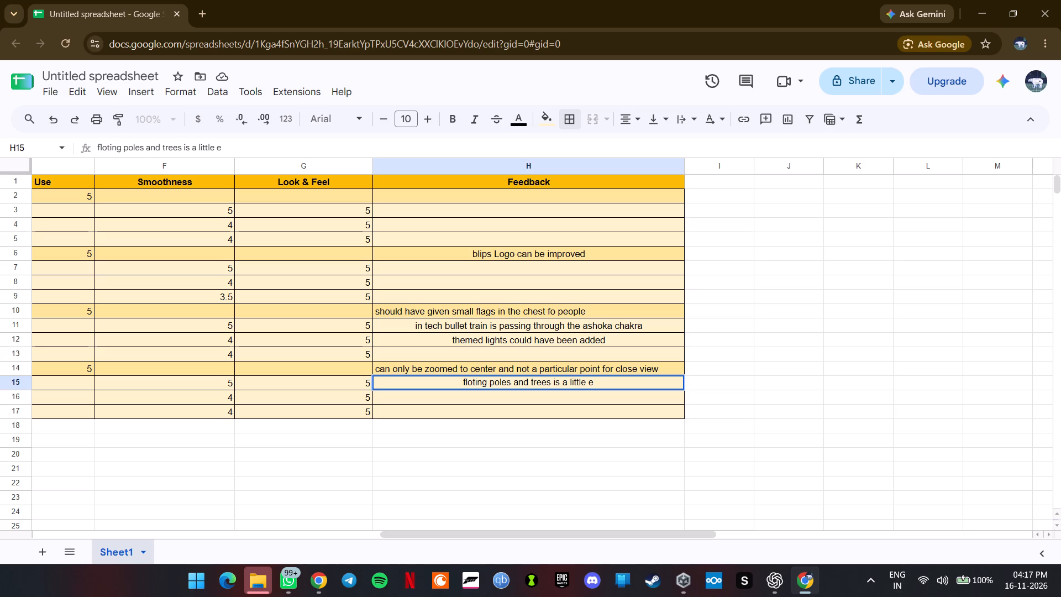
{"action": "type", "text": "xtra"}
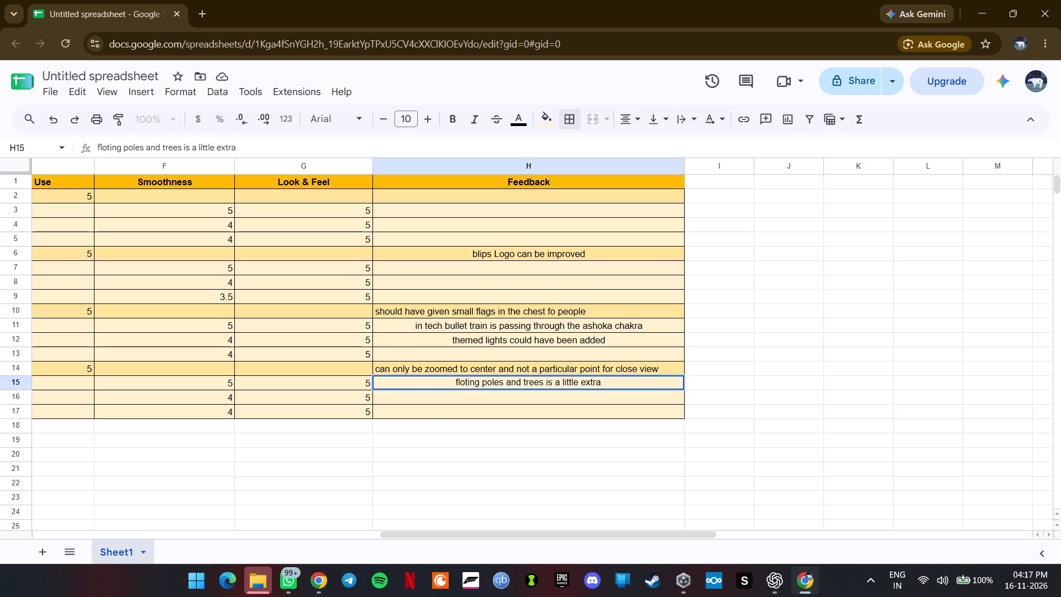
{"action": "left_click", "coordinate": [435, 432]}
{"action": "left_click_drag", "start_coordinate": [495, 535], "coordinate": [214, 546]}
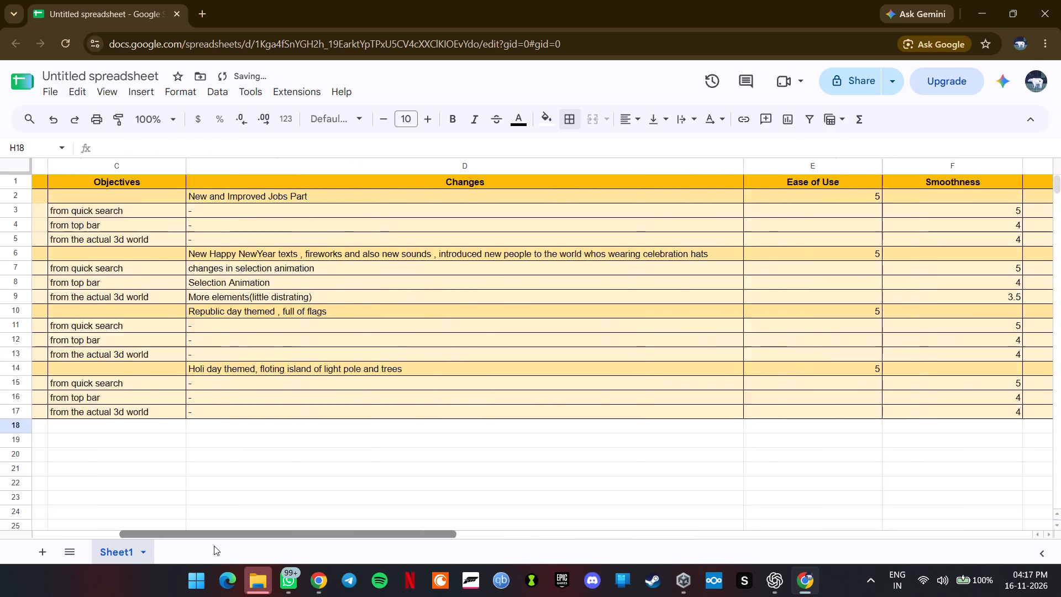
Copy the complete Phase 4 (Holi) block, A14:H17, and paste the copy directly below it starting at cell A18.
{"action": "left_click_drag", "start_coordinate": [214, 546], "coordinate": [30, 561]}
{"action": "left_click", "coordinate": [77, 431]}
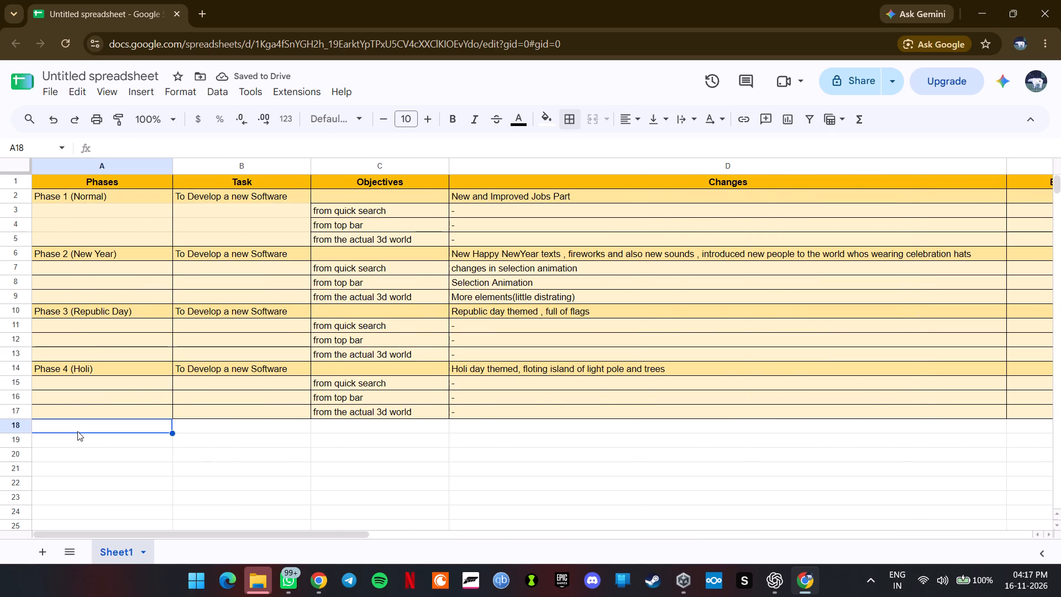
{"action": "left_click_drag", "start_coordinate": [104, 368], "coordinate": [263, 372]}
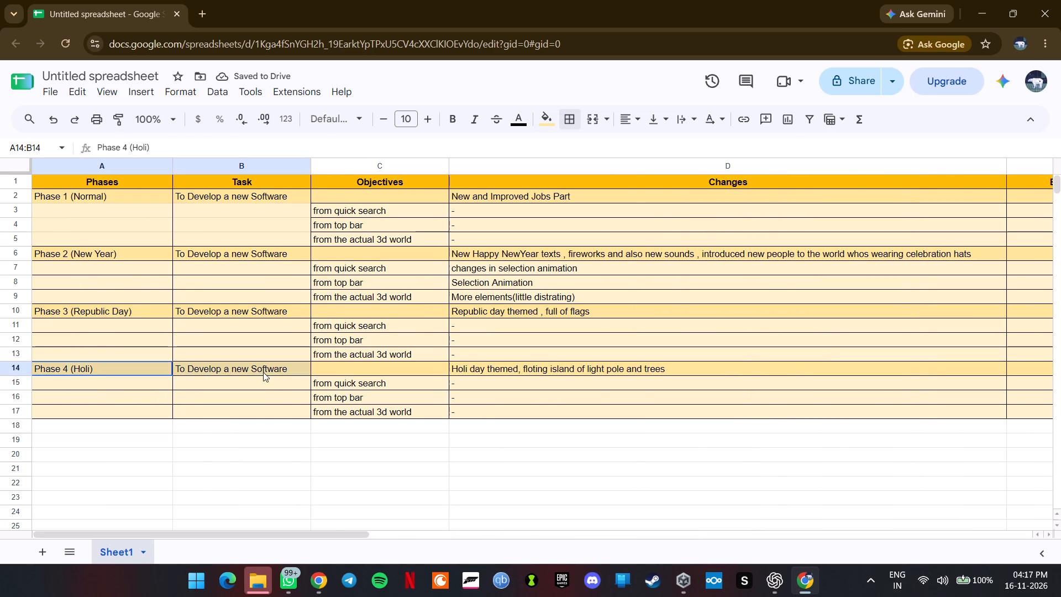
{"action": "left_click_drag", "start_coordinate": [263, 372], "coordinate": [1016, 409]}
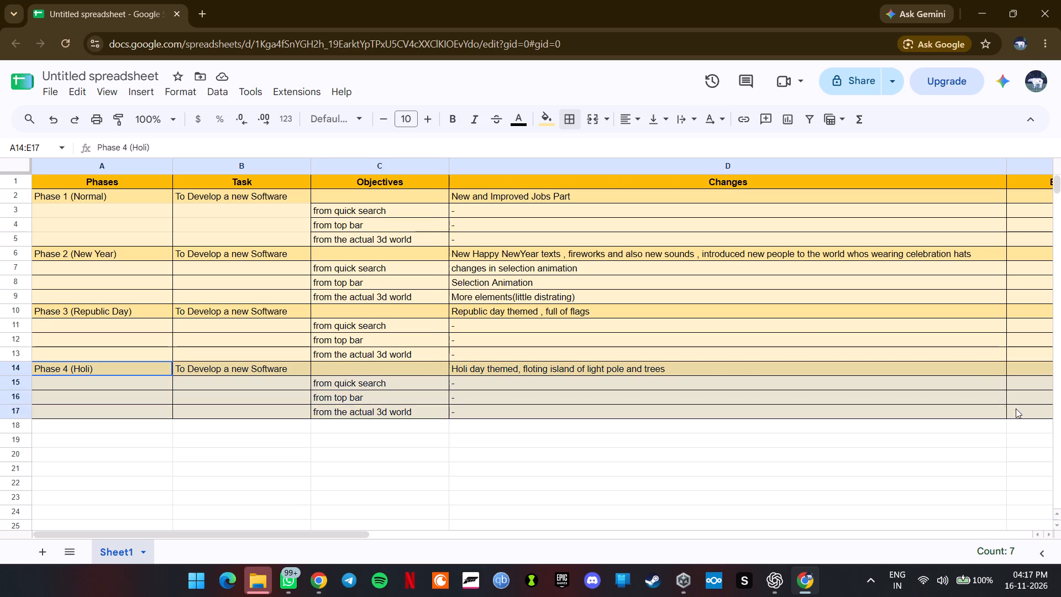
{"action": "left_click_drag", "start_coordinate": [1016, 409], "coordinate": [1060, 412]}
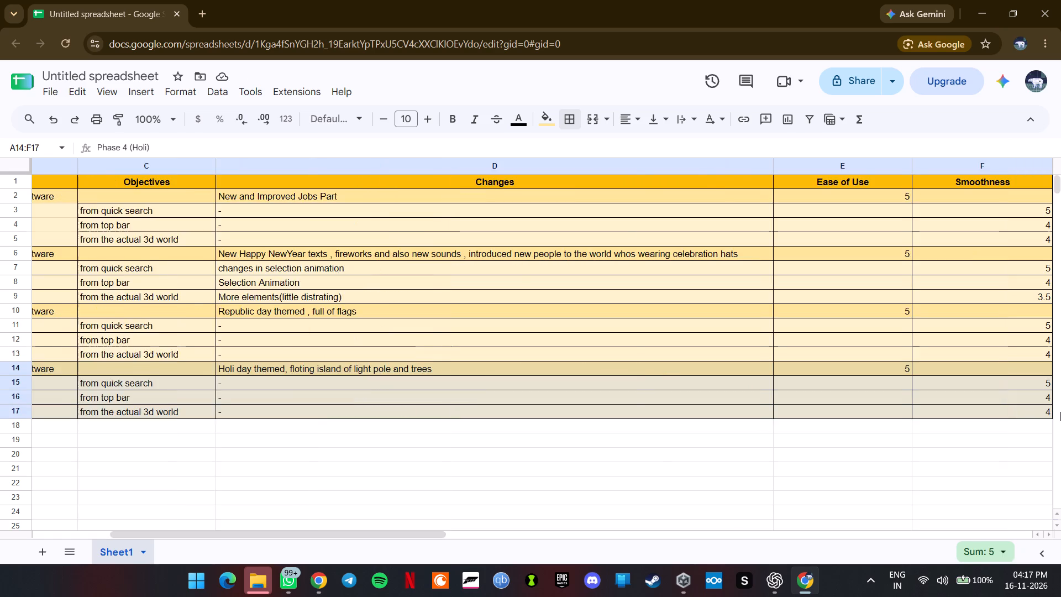
{"action": "left_click_drag", "start_coordinate": [1060, 412], "coordinate": [937, 410]}
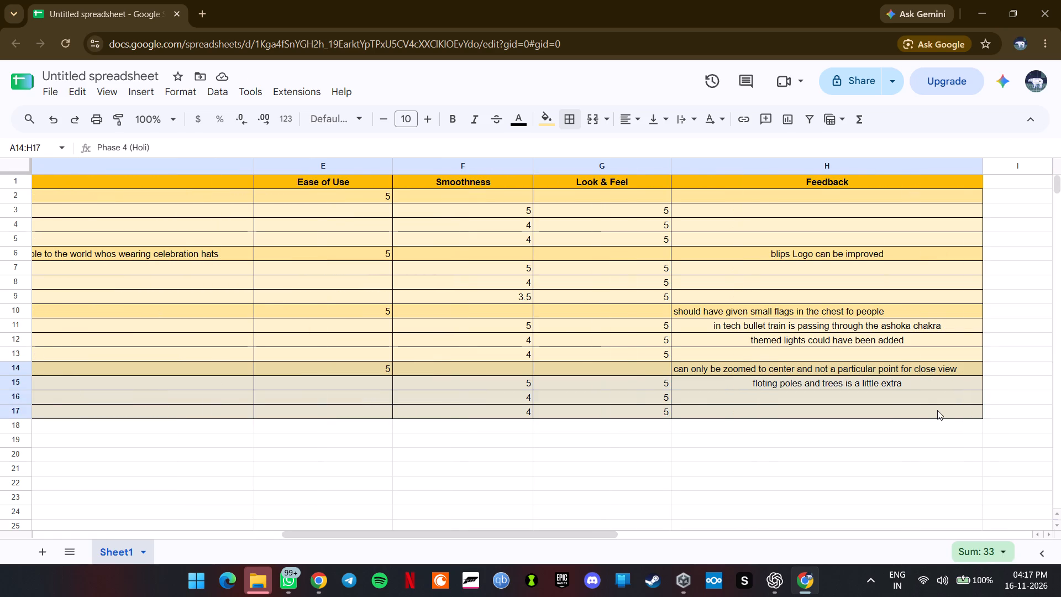
{"action": "left_click_drag", "start_coordinate": [937, 410], "coordinate": [937, 410]}
{"action": "key", "text": "ctrl+c"}
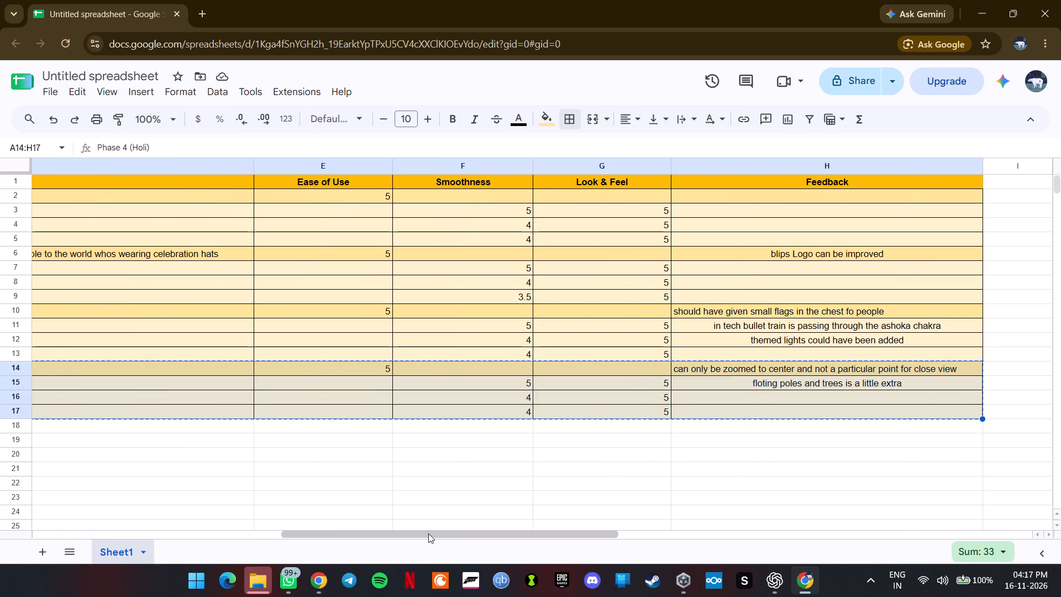
{"action": "left_click_drag", "start_coordinate": [428, 531], "coordinate": [73, 538]}
{"action": "left_click", "coordinate": [60, 429]}
{"action": "key", "text": "ctrl+v"}
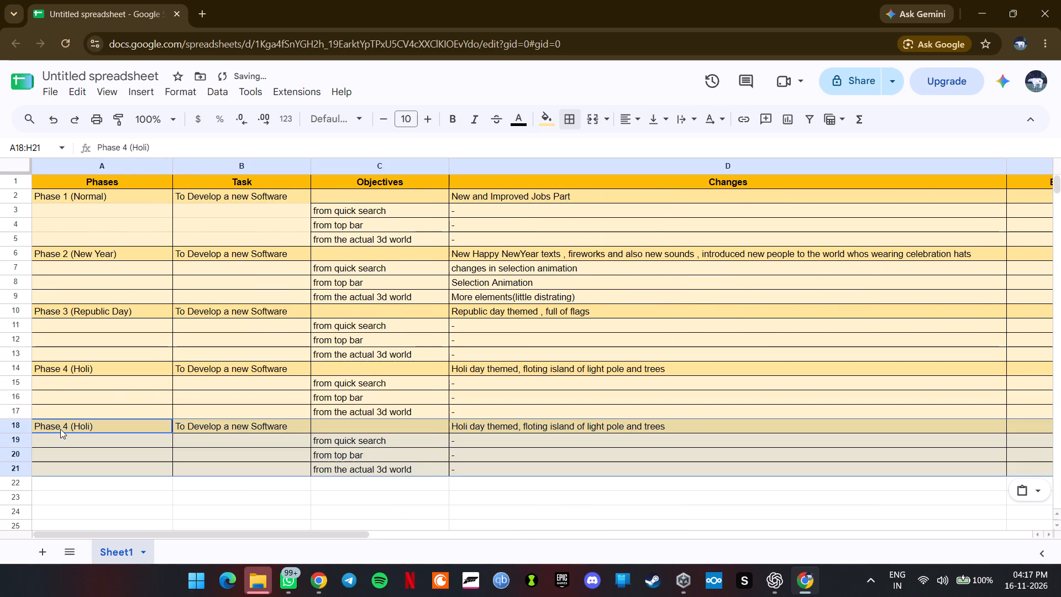
Change the phase number in the copied block's heading, cell A18, to 5.
{"action": "double_click", "coordinate": [64, 427]}
{"action": "left_click", "coordinate": [67, 428]}
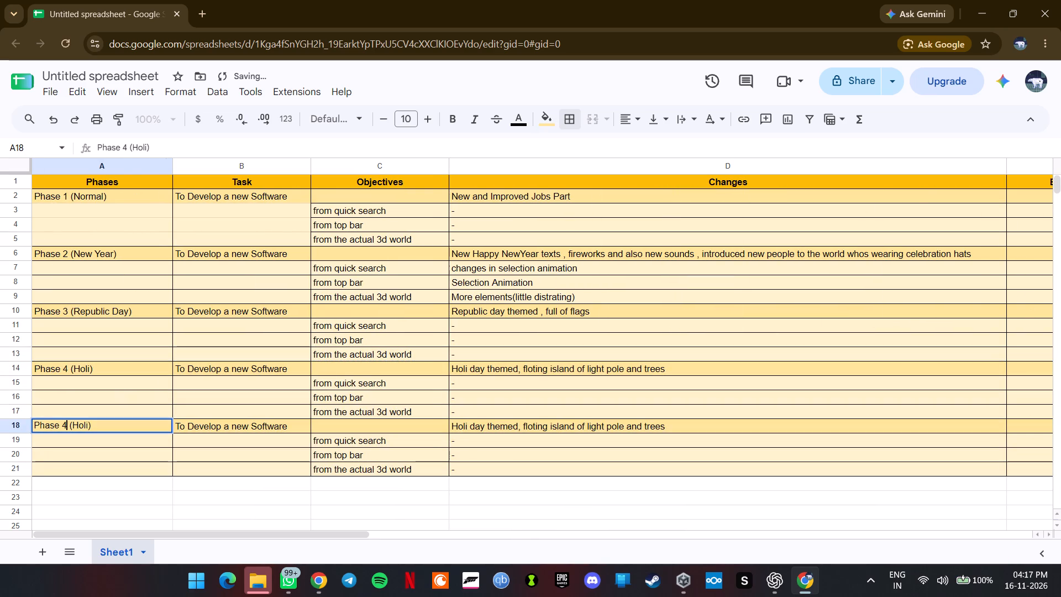
{"action": "key", "text": "BackSpace"}
{"action": "key", "text": "5"}
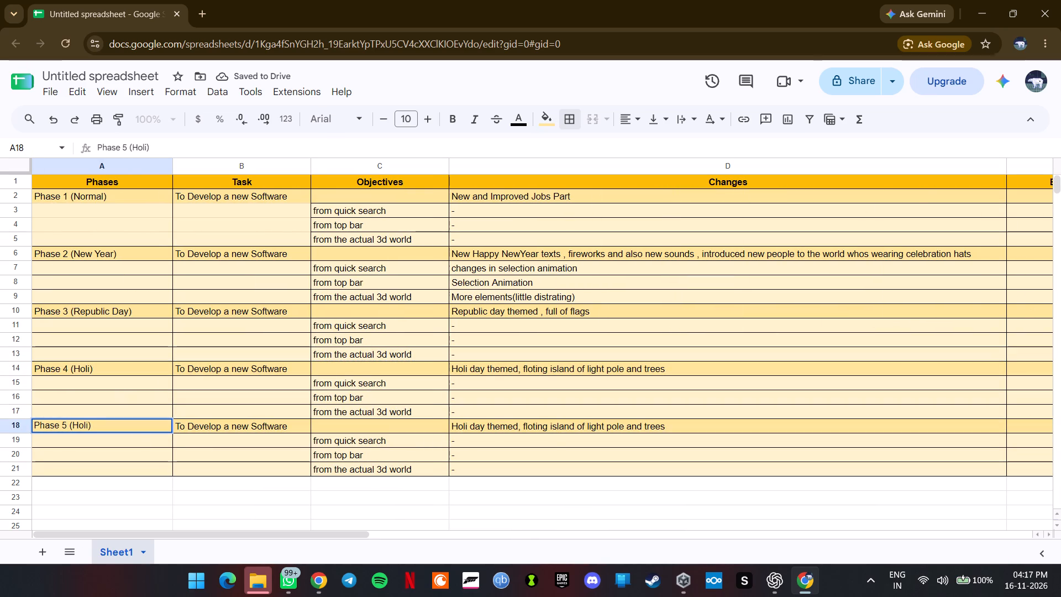
Clear the copied Holi text from the Phase 5 block's Changes cell D18 and Feedback cells H18 and H19.
{"action": "left_click", "coordinate": [682, 422]}
{"action": "key", "text": "BackSpace"}
{"action": "left_click_drag", "start_coordinate": [340, 533], "coordinate": [351, 533]}
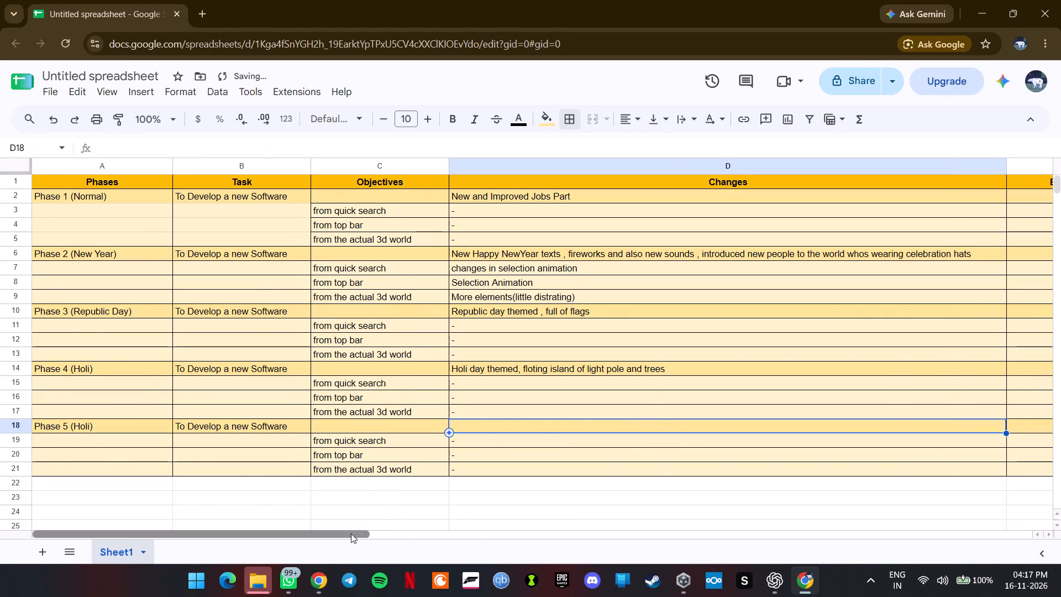
{"action": "left_click_drag", "start_coordinate": [351, 533], "coordinate": [634, 514]}
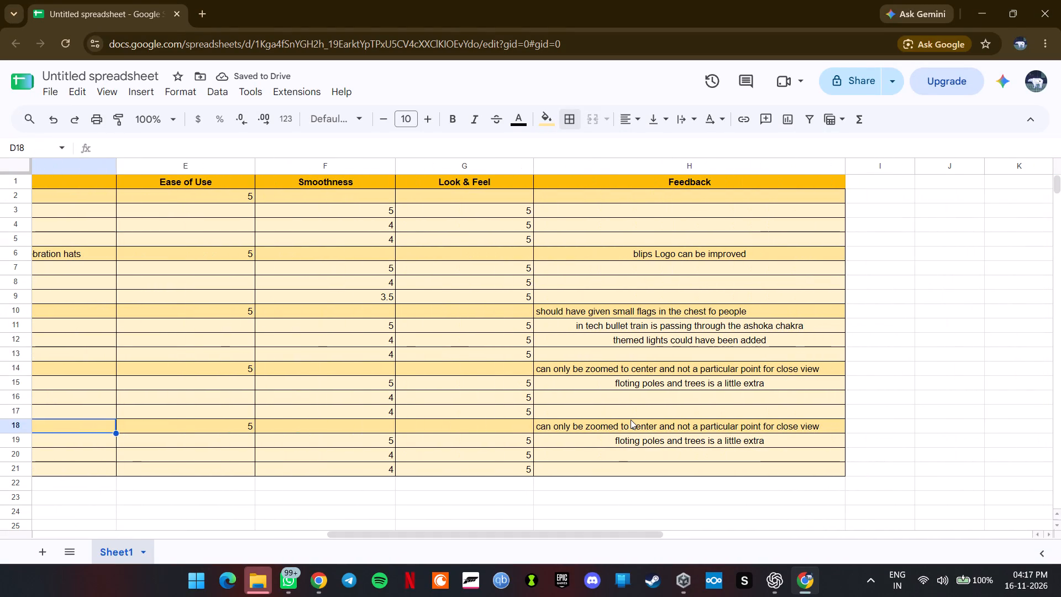
{"action": "left_click", "coordinate": [631, 420]}
{"action": "left_click", "coordinate": [635, 423]}
{"action": "key", "text": "BackSpace"}
{"action": "left_click", "coordinate": [647, 441]}
{"action": "key", "text": "BackSpace"}
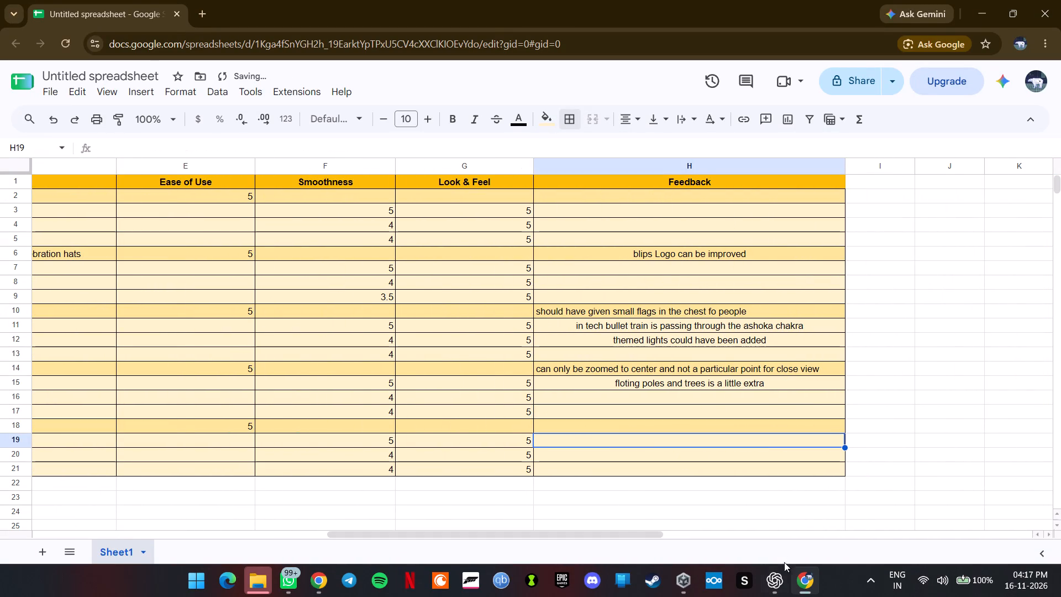
Switch to the emergio.in window and view the Tech world with the Sunset lighting.
{"action": "left_click", "coordinate": [325, 583]}
{"action": "scroll", "coordinate": [496, 342], "scroll_direction": "down", "scroll_amount": 3}
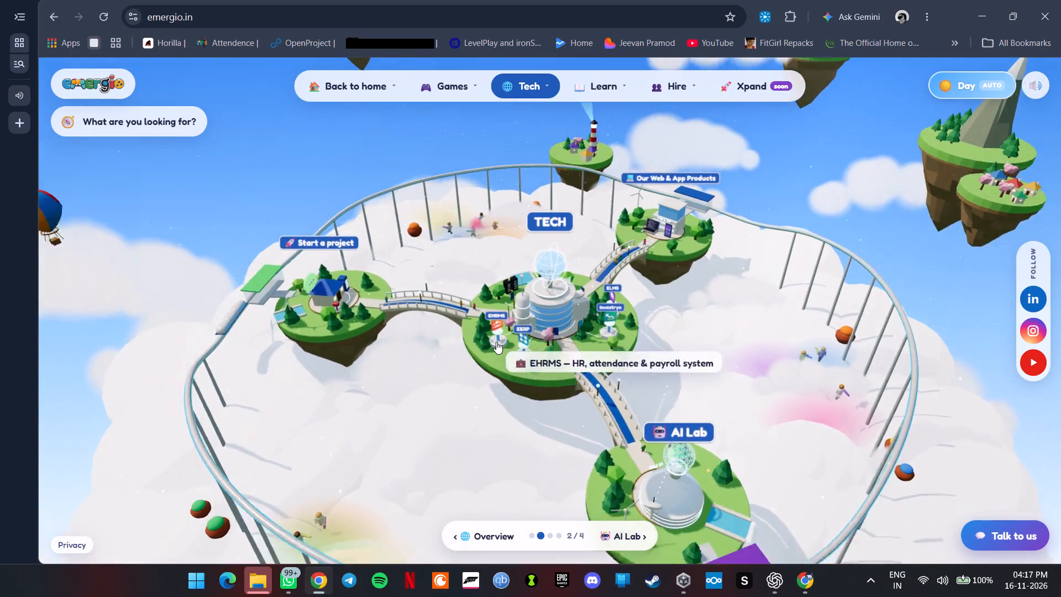
{"action": "scroll", "coordinate": [734, 394], "scroll_direction": "down", "scroll_amount": 6}
{"action": "left_click", "coordinate": [963, 93]}
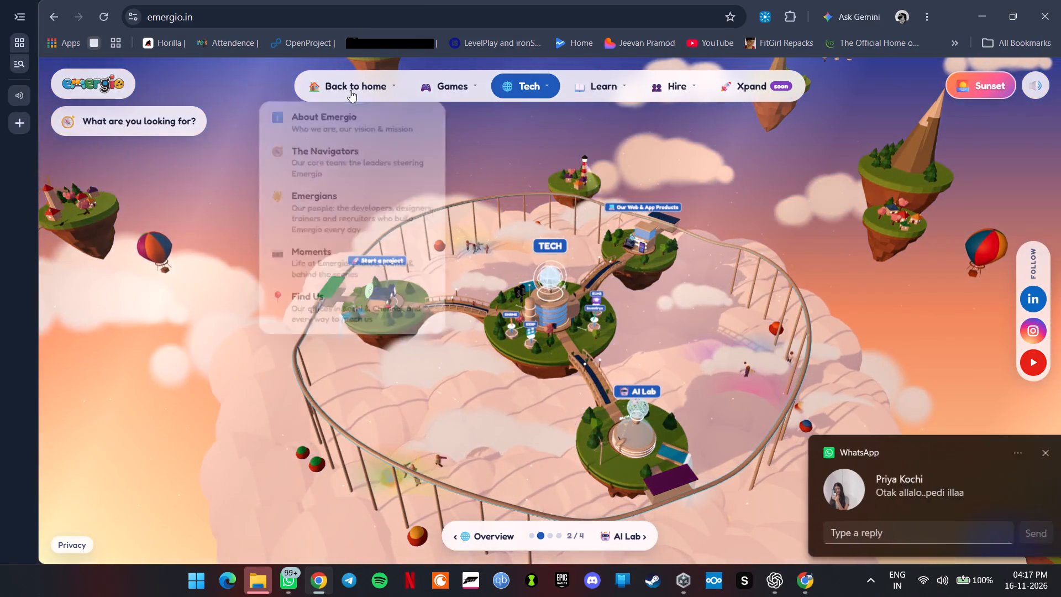
Return to the Emergio home overview and look around the sunset islands, including the Tech world's Start a project area.
{"action": "left_click", "coordinate": [350, 90]}
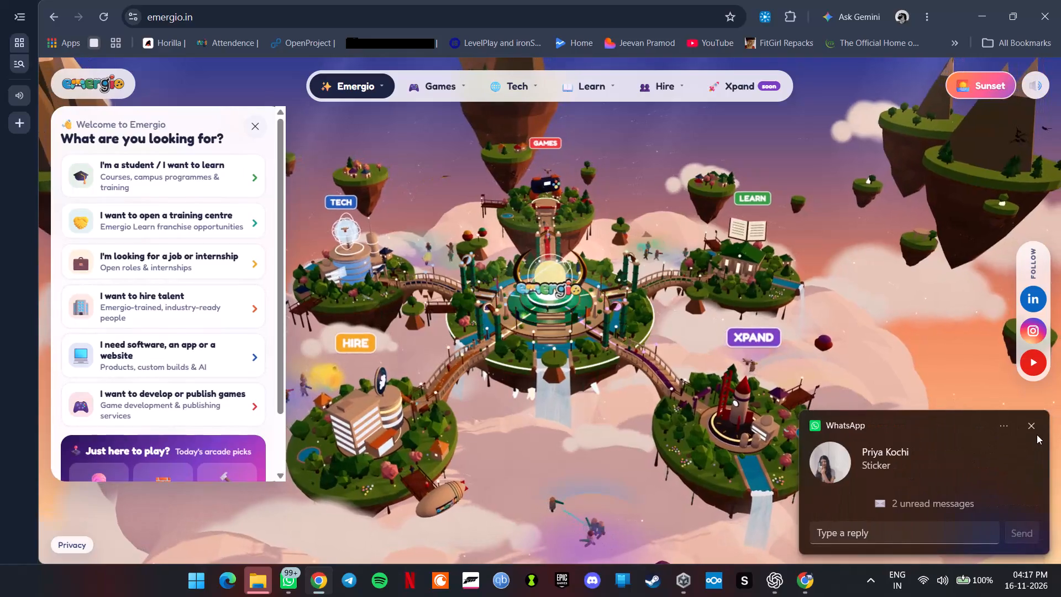
{"action": "left_click", "coordinate": [1033, 426]}
{"action": "left_click", "coordinate": [255, 131]}
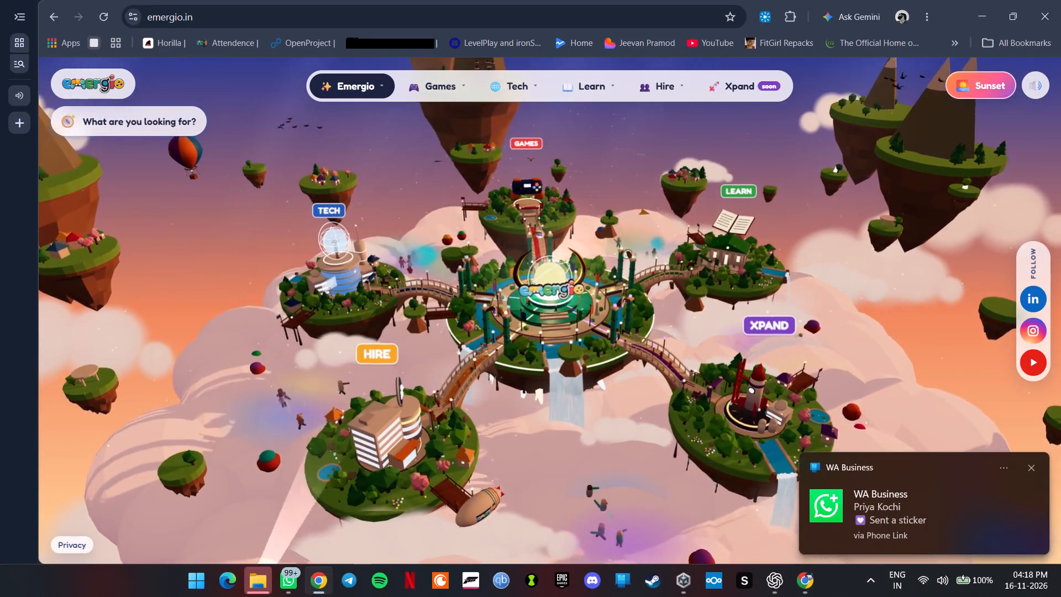
{"action": "left_click", "coordinate": [495, 279]}
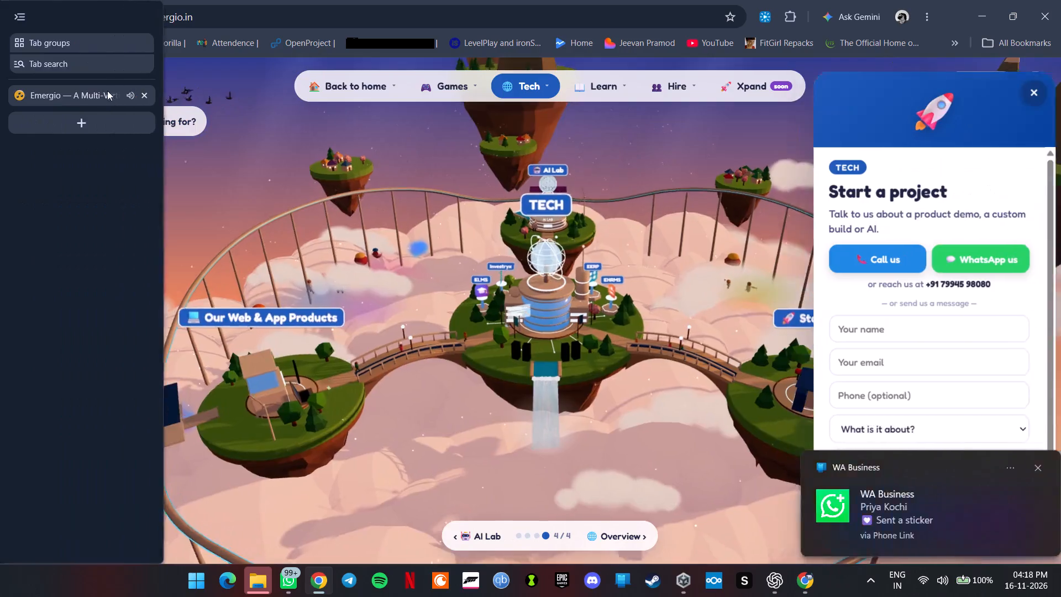
{"action": "left_click", "coordinate": [107, 78]}
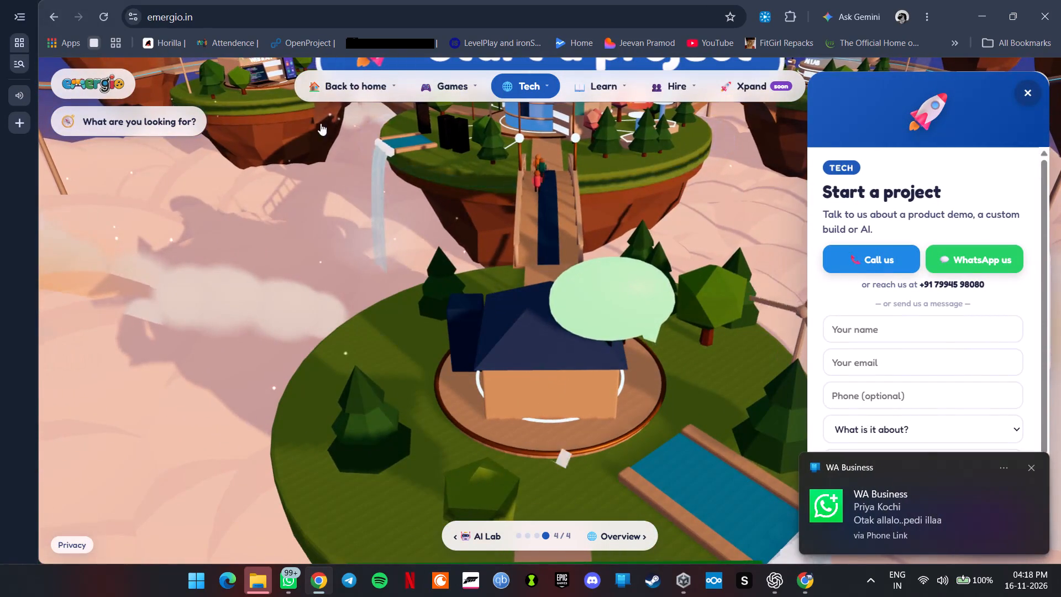
{"action": "left_click", "coordinate": [106, 98]}
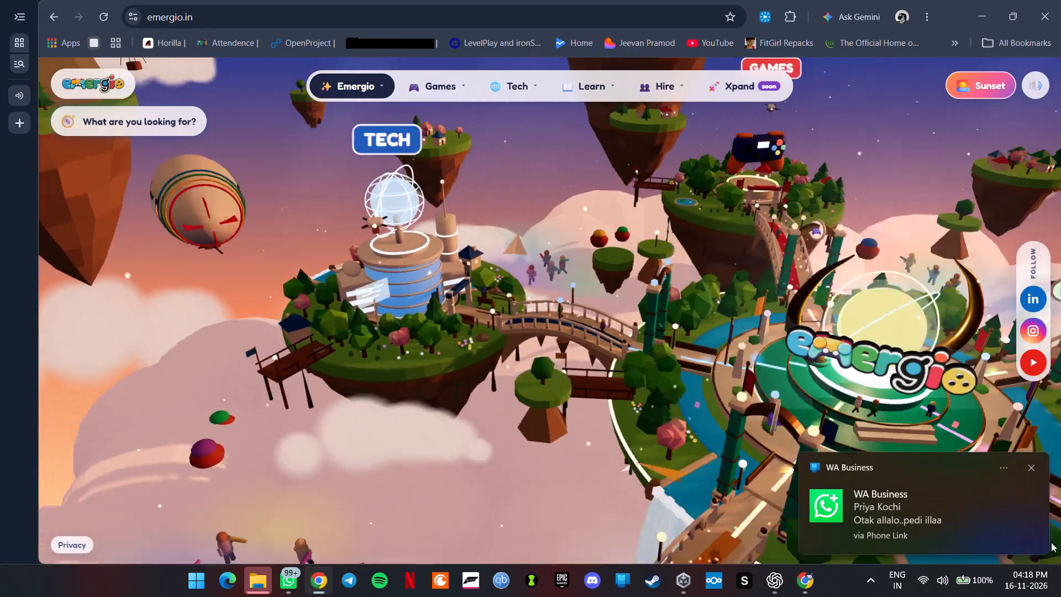
{"action": "left_click", "coordinate": [1036, 469]}
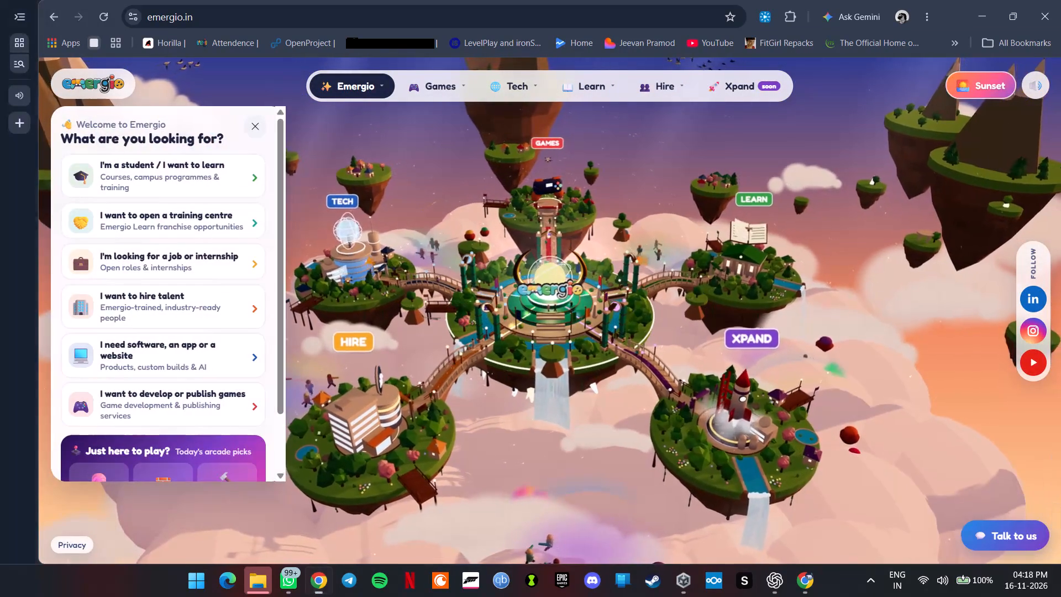
Change the Emergio home overview's lighting to Night to view the islands.
{"action": "left_click", "coordinate": [980, 96]}
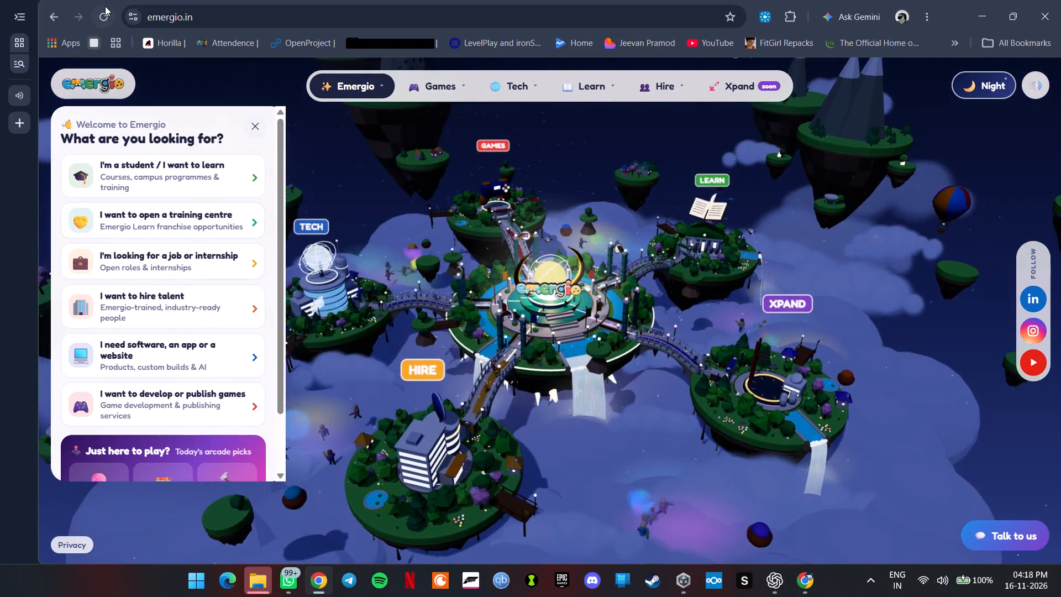
Reload the emergio.in page to bring up the next festival theme.
{"action": "left_click", "coordinate": [105, 6]}
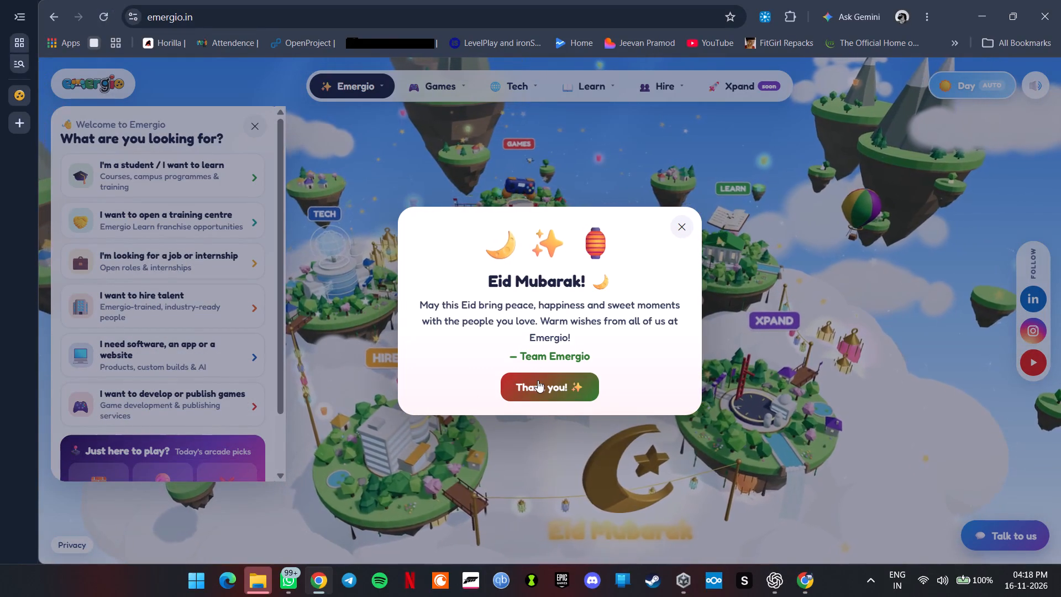
On the Emergio site, dismiss the Eid Mubarak greeting and examine the Eid-themed 3D world from afar and close up at the central plaza.
{"action": "left_click", "coordinate": [540, 381]}
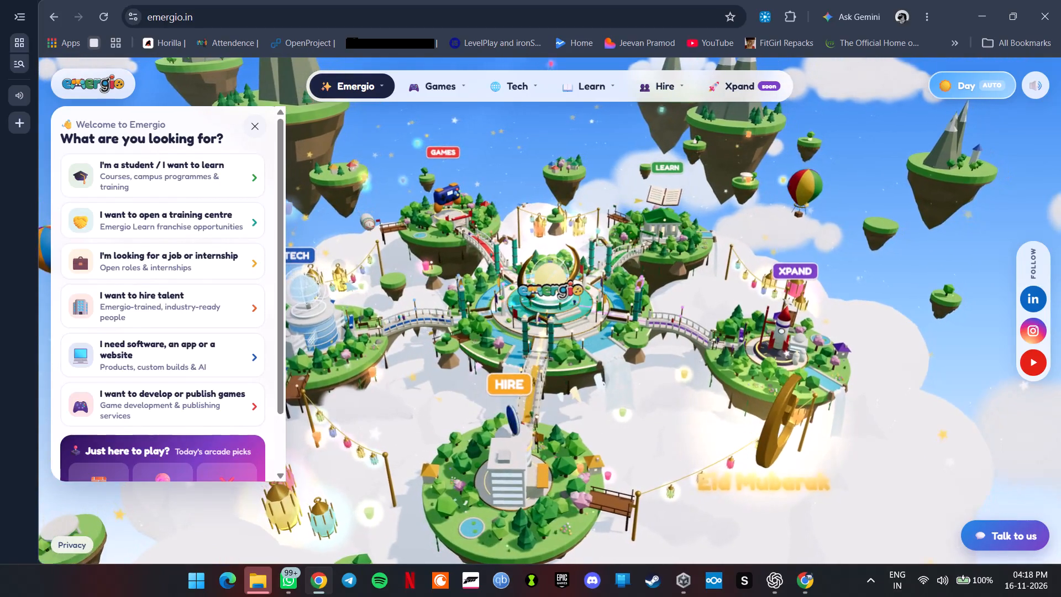
{"action": "scroll", "coordinate": [774, 146], "scroll_direction": "up", "scroll_amount": 1}
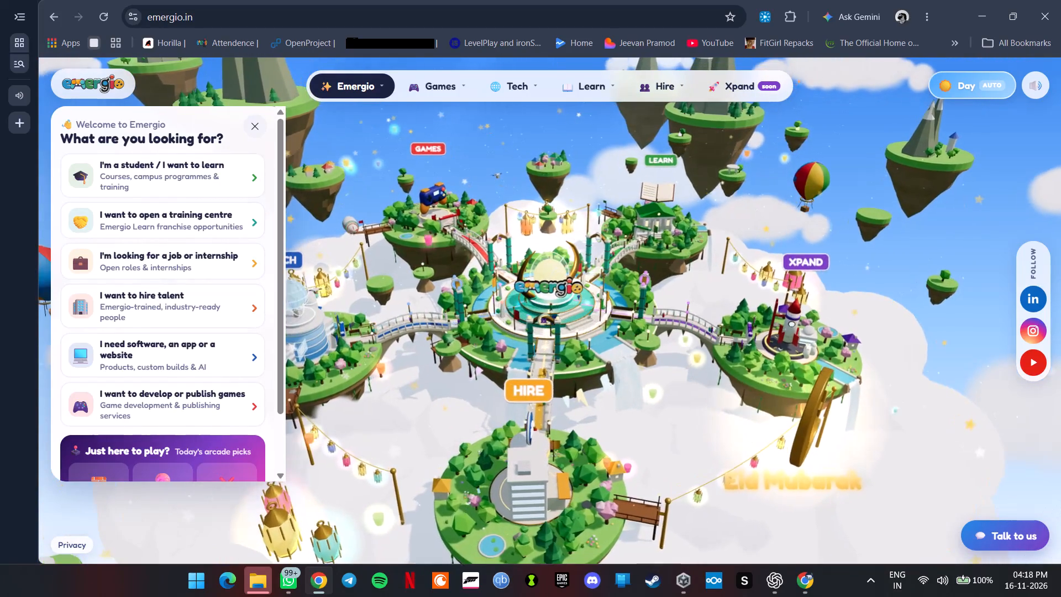
{"action": "scroll", "coordinate": [774, 146], "scroll_direction": "down", "scroll_amount": 2}
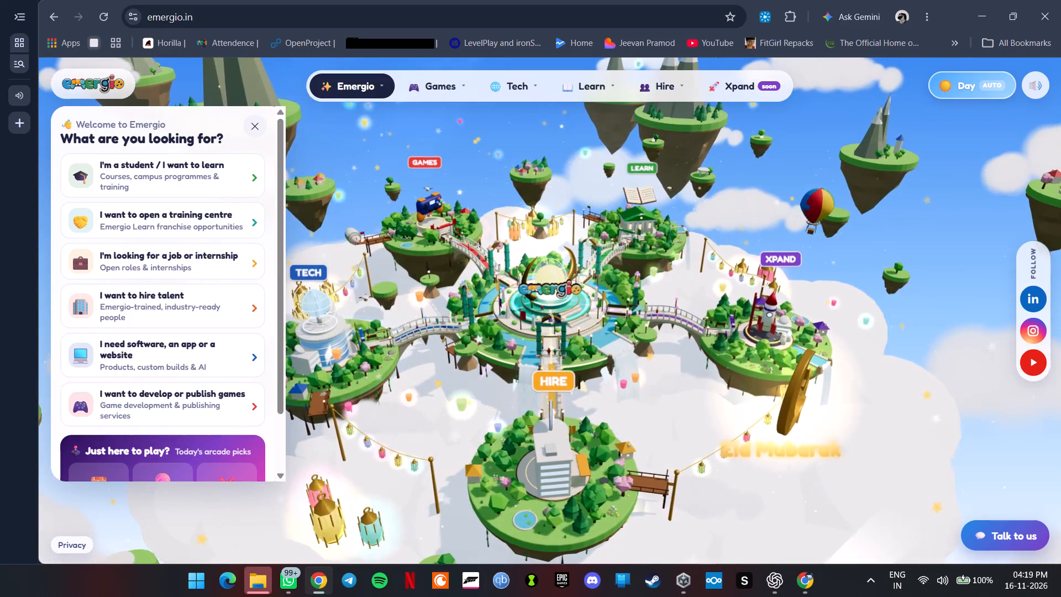
{"action": "scroll", "coordinate": [659, 169], "scroll_direction": "up", "scroll_amount": 2}
{"action": "scroll", "coordinate": [575, 198], "scroll_direction": "down", "scroll_amount": 3}
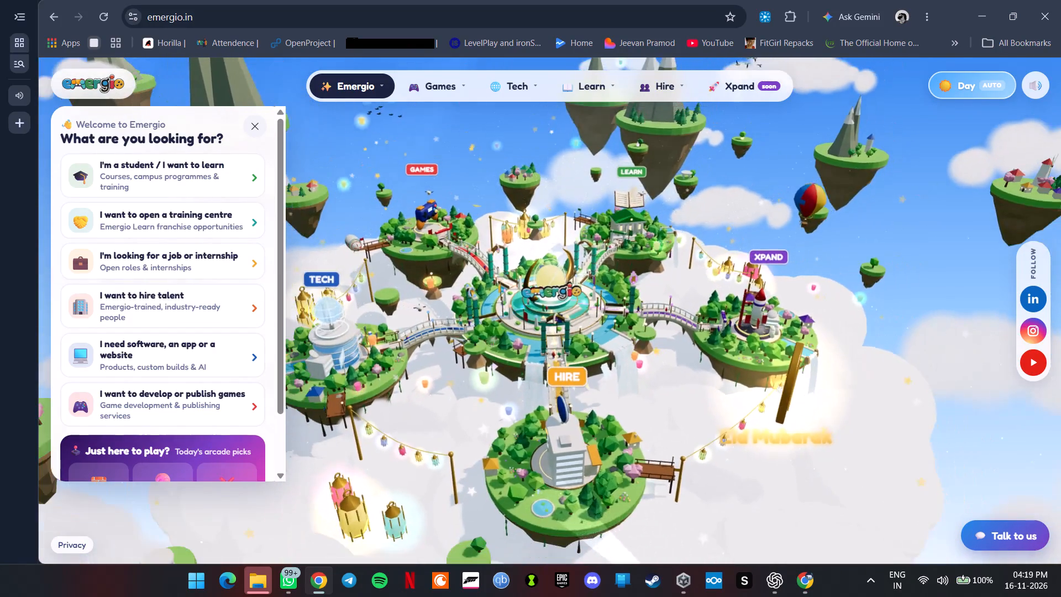
{"action": "scroll", "coordinate": [571, 351], "scroll_direction": "up", "scroll_amount": 14}
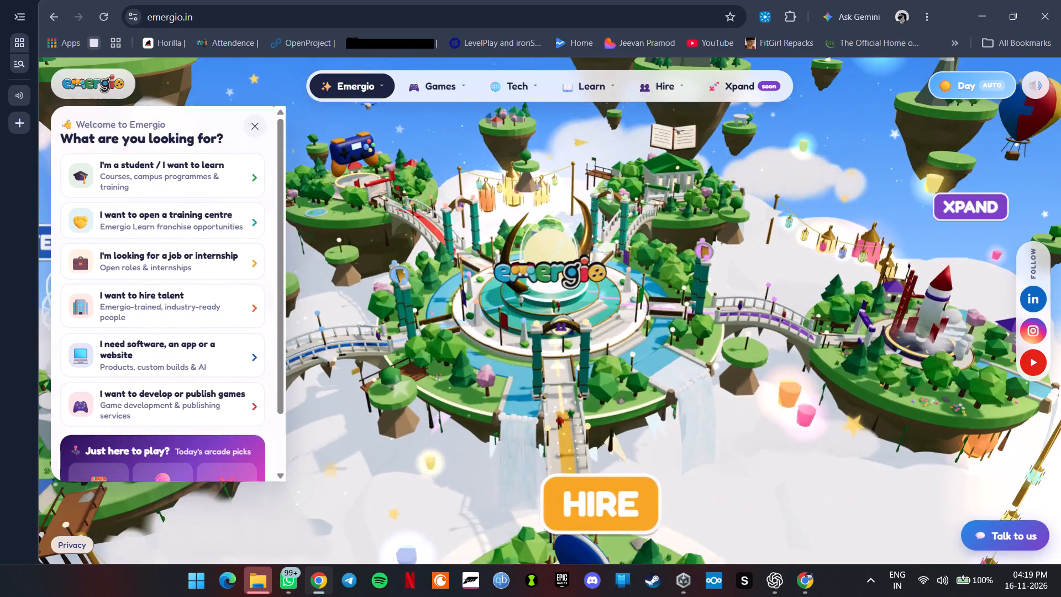
{"action": "scroll", "coordinate": [647, 443], "scroll_direction": "up", "scroll_amount": 9}
{"action": "scroll", "coordinate": [676, 542], "scroll_direction": "up", "scroll_amount": 9}
{"action": "scroll", "coordinate": [640, 475], "scroll_direction": "up", "scroll_amount": 5}
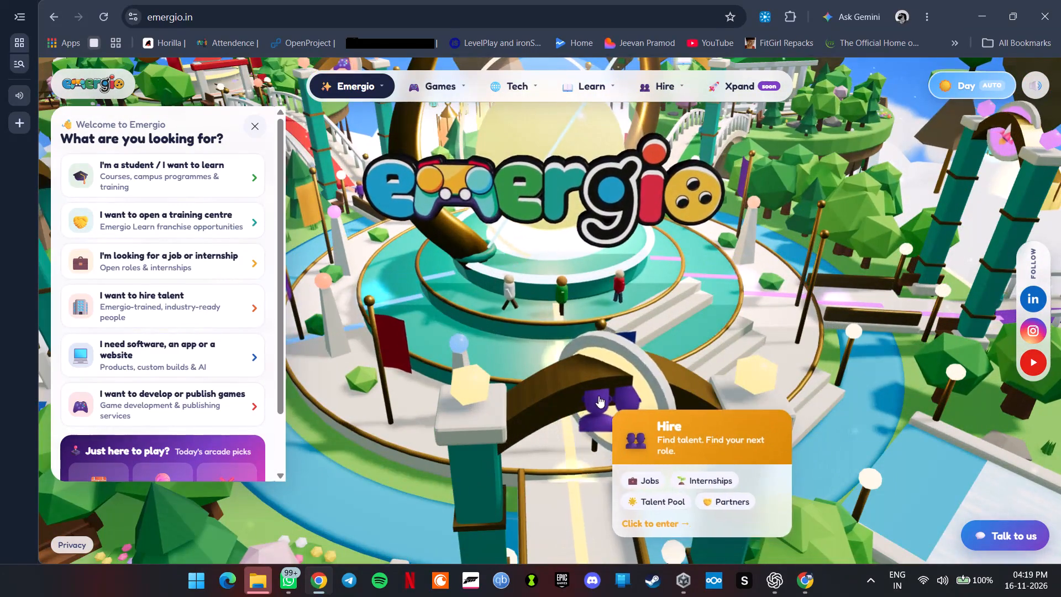
{"action": "right_click_drag", "start_coordinate": [813, 438], "coordinate": [966, 420]}
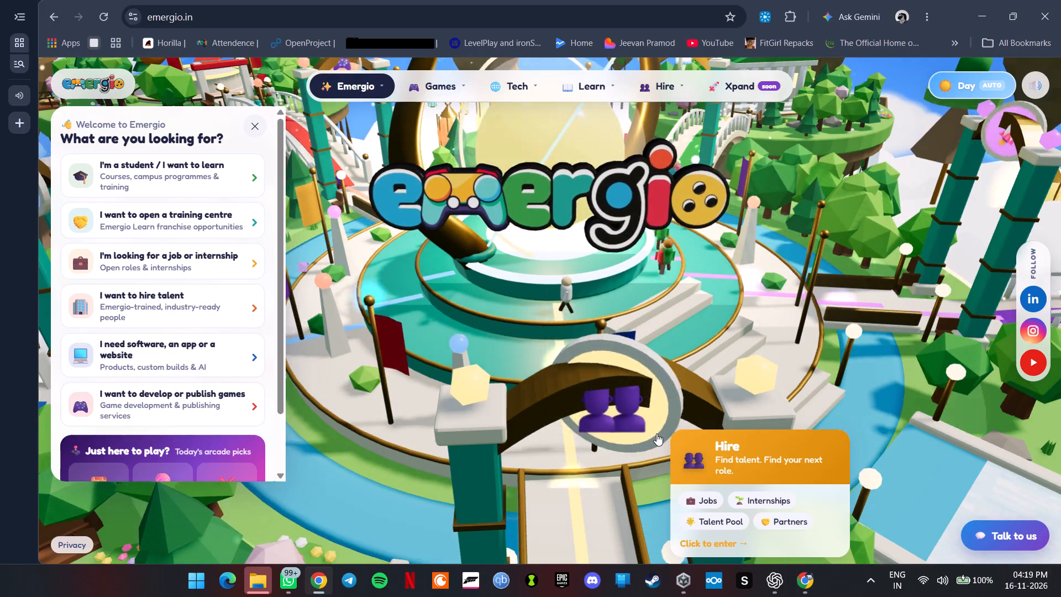
{"action": "scroll", "coordinate": [656, 433], "scroll_direction": "down", "scroll_amount": 8}
{"action": "scroll", "coordinate": [656, 433], "scroll_direction": "up", "scroll_amount": 2}
{"action": "scroll", "coordinate": [655, 433], "scroll_direction": "down", "scroll_amount": 17}
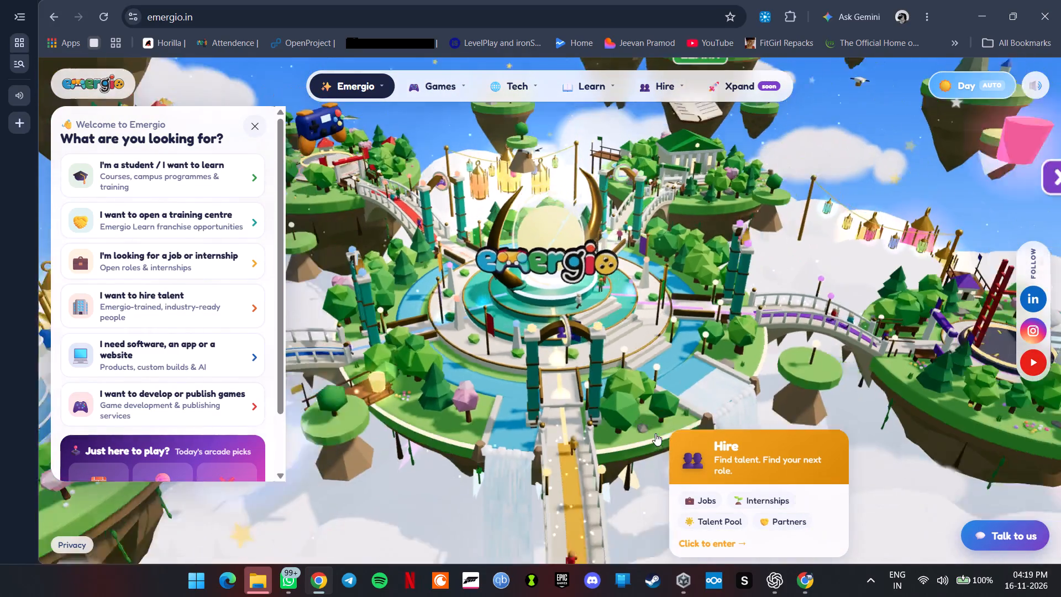
{"action": "scroll", "coordinate": [655, 433], "scroll_direction": "down", "scroll_amount": 6}
{"action": "right_click", "coordinate": [456, 462]}
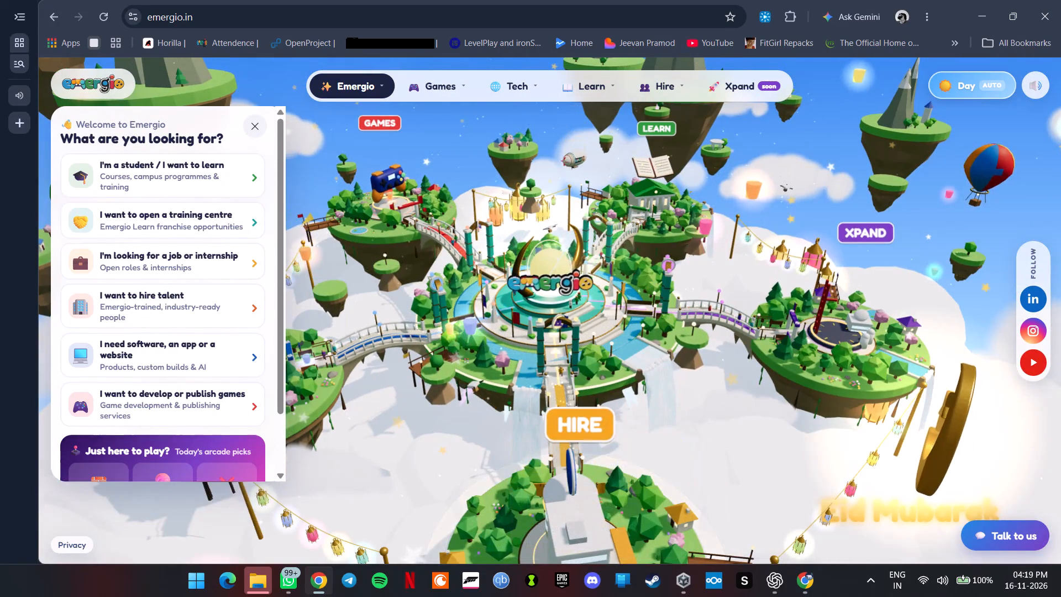
Switch the 3D world to Night mode and examine the Eid decorations and lighting from a wide view.
{"action": "left_click", "coordinate": [991, 96]}
{"action": "left_click", "coordinate": [980, 91]}
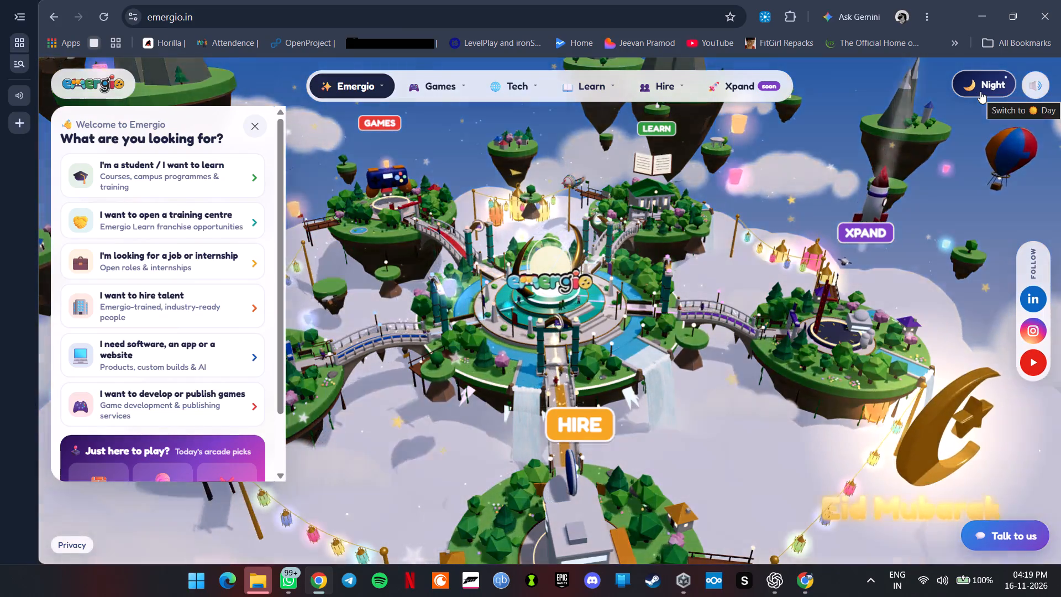
{"action": "scroll", "coordinate": [725, 388], "scroll_direction": "down", "scroll_amount": 1}
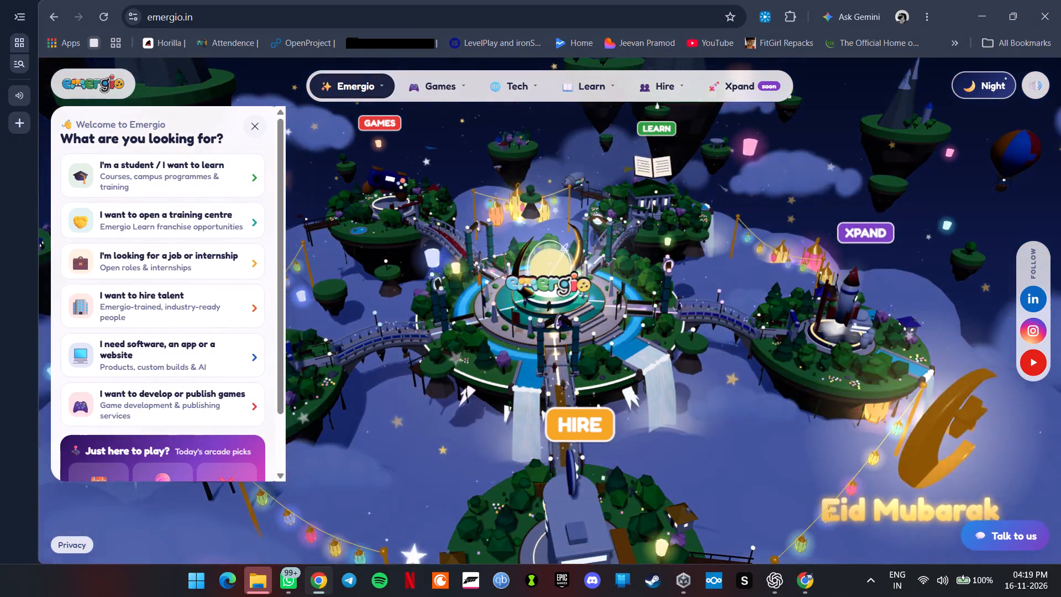
{"action": "scroll", "coordinate": [725, 388], "scroll_direction": "down", "scroll_amount": 11}
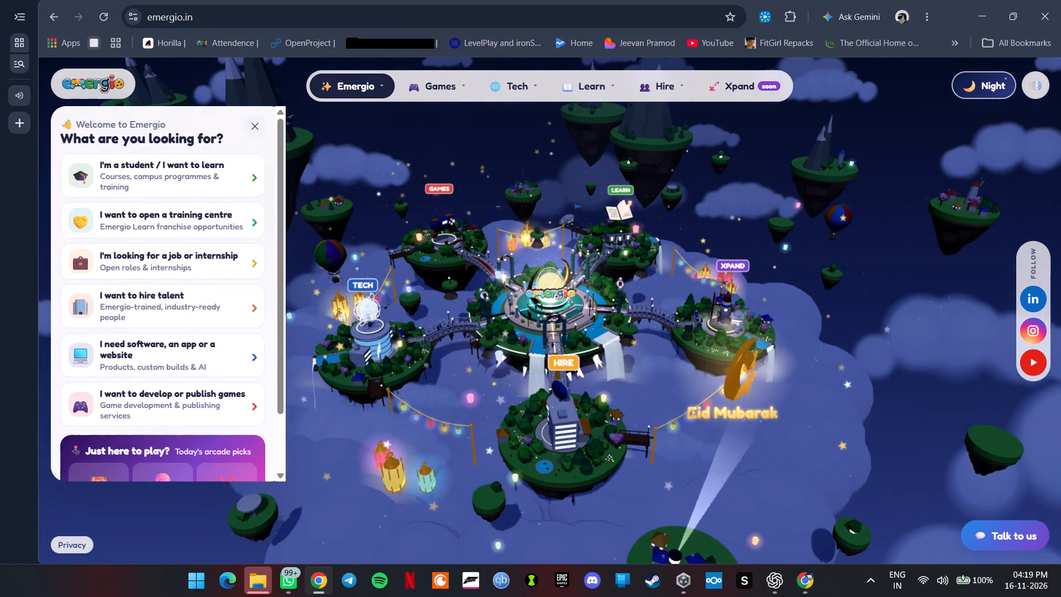
{"action": "scroll", "coordinate": [725, 388], "scroll_direction": "down", "scroll_amount": 1}
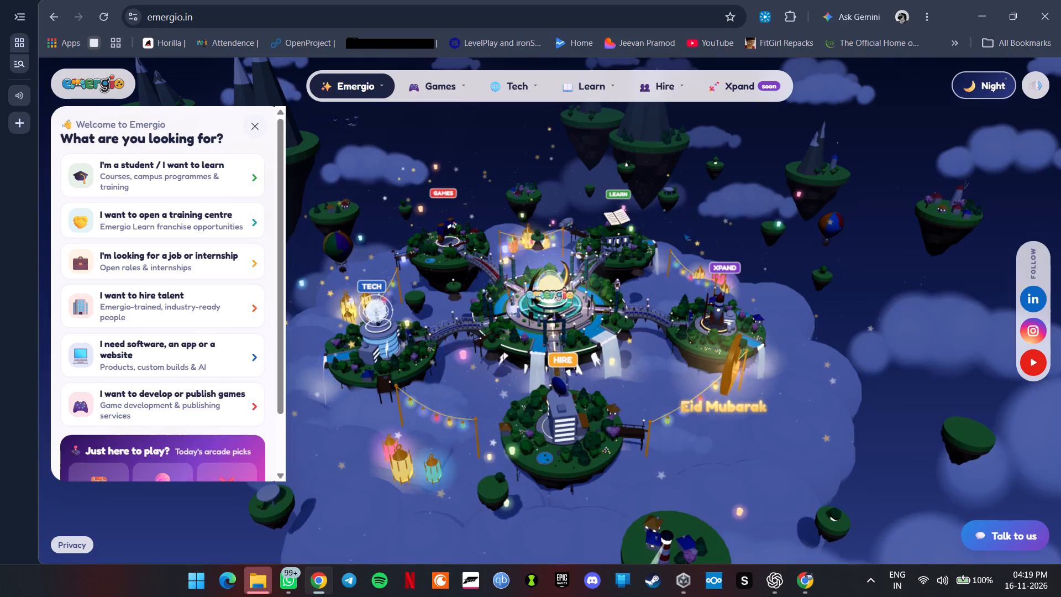
Switch the 3D world back to Day mode and examine the Eid decorations around the Tech, Games and Learn islands from several angles.
{"action": "left_click", "coordinate": [987, 92]}
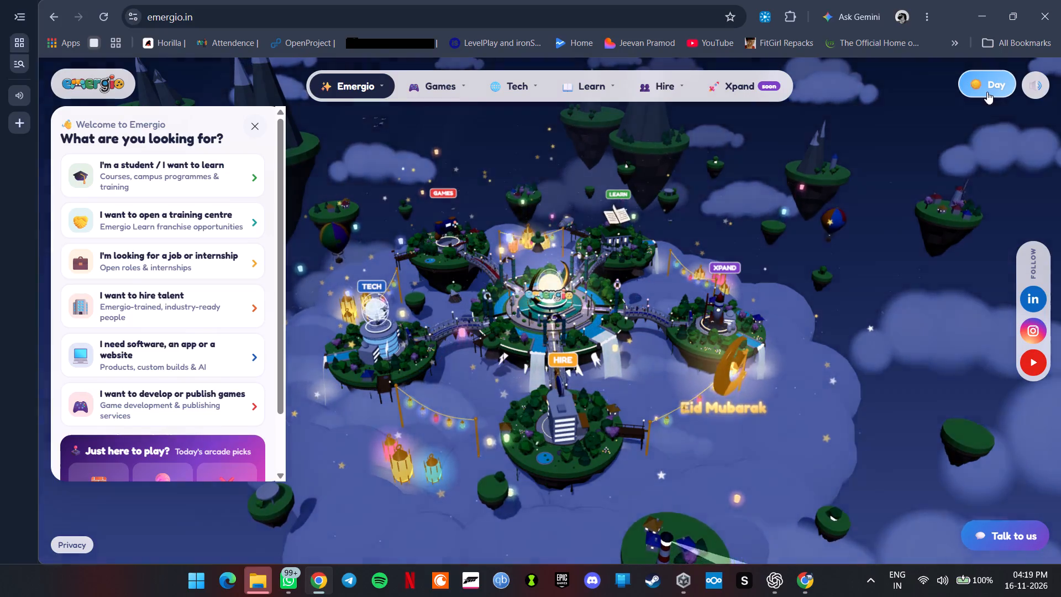
{"action": "scroll", "coordinate": [597, 388], "scroll_direction": "up", "scroll_amount": 9}
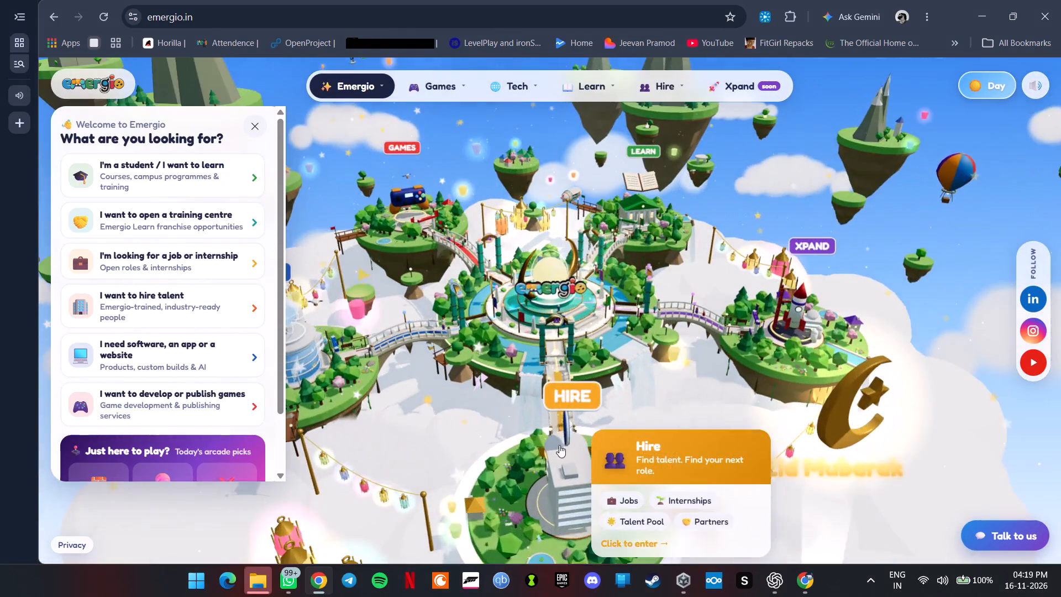
{"action": "scroll", "coordinate": [533, 468], "scroll_direction": "up", "scroll_amount": 7}
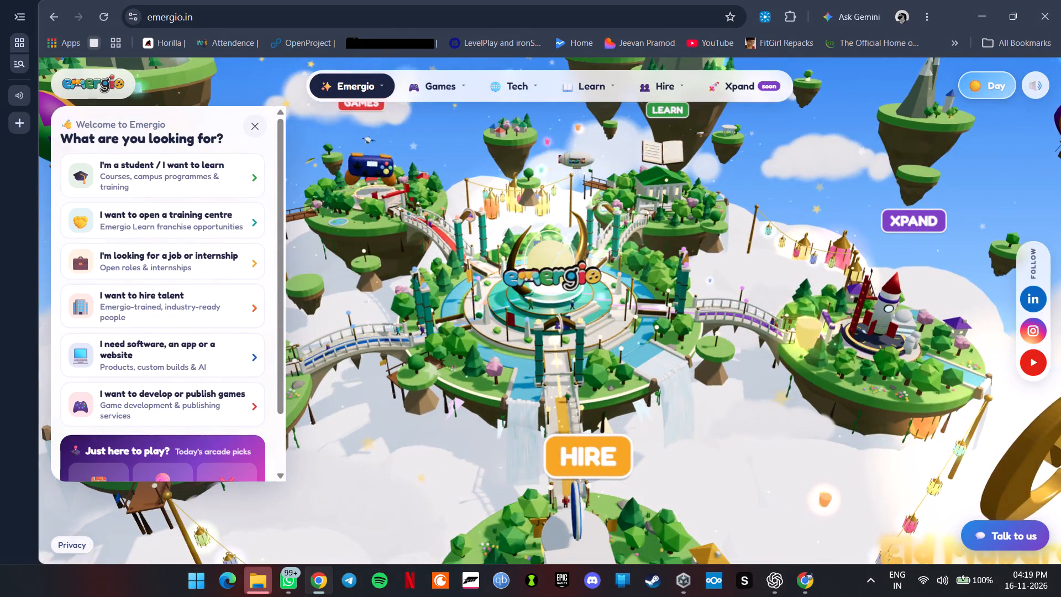
{"action": "right_click_drag", "start_coordinate": [743, 503], "coordinate": [623, 481]}
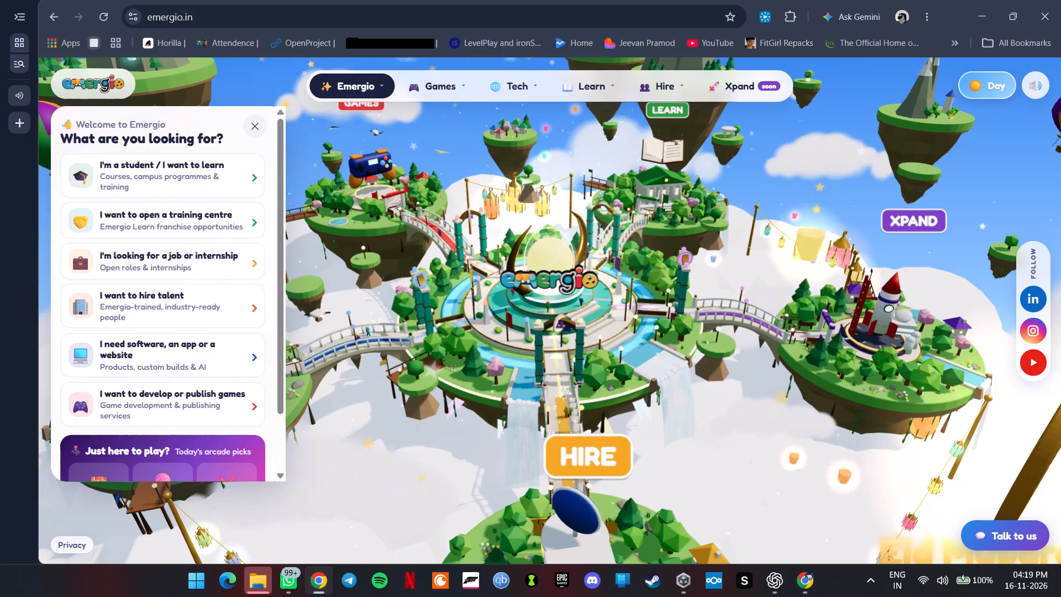
{"action": "right_click_drag", "start_coordinate": [623, 481], "coordinate": [435, 507]}
{"action": "left_click_drag", "start_coordinate": [369, 492], "coordinate": [406, 489]}
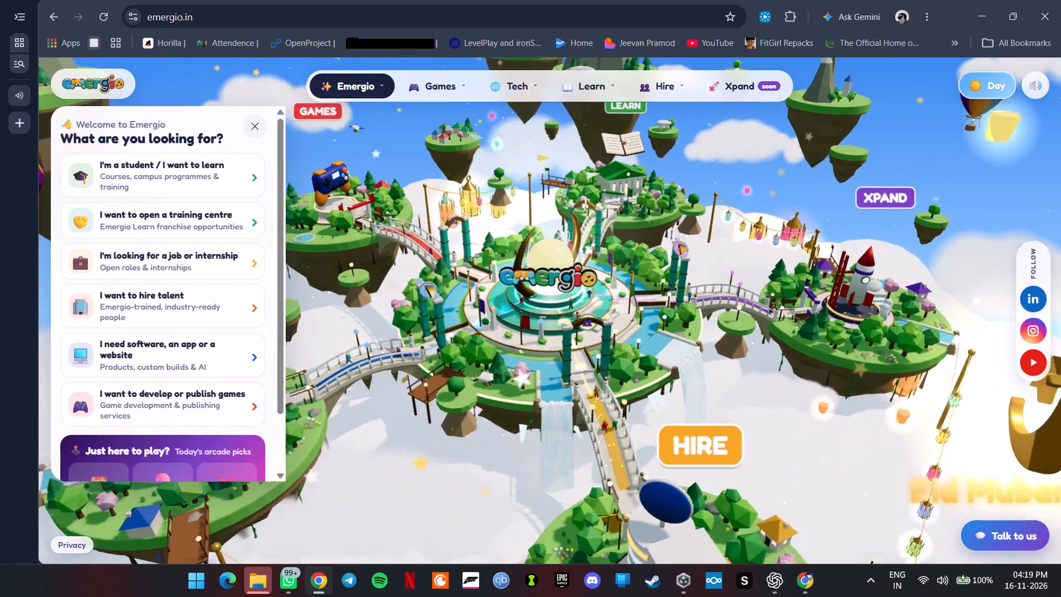
{"action": "left_click_drag", "start_coordinate": [406, 489], "coordinate": [481, 444]}
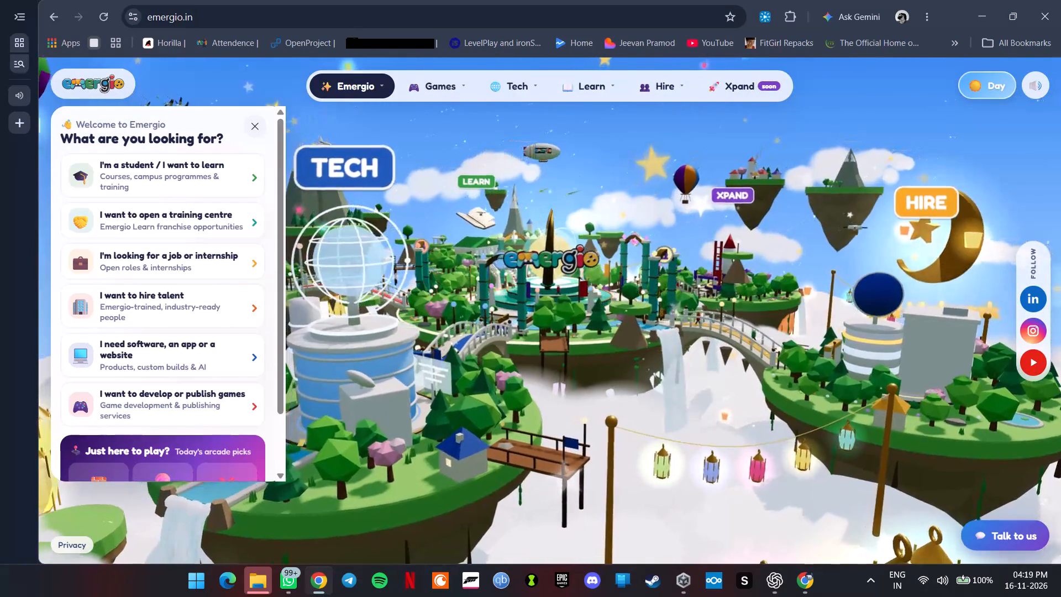
{"action": "left_click_drag", "start_coordinate": [481, 444], "coordinate": [635, 431]}
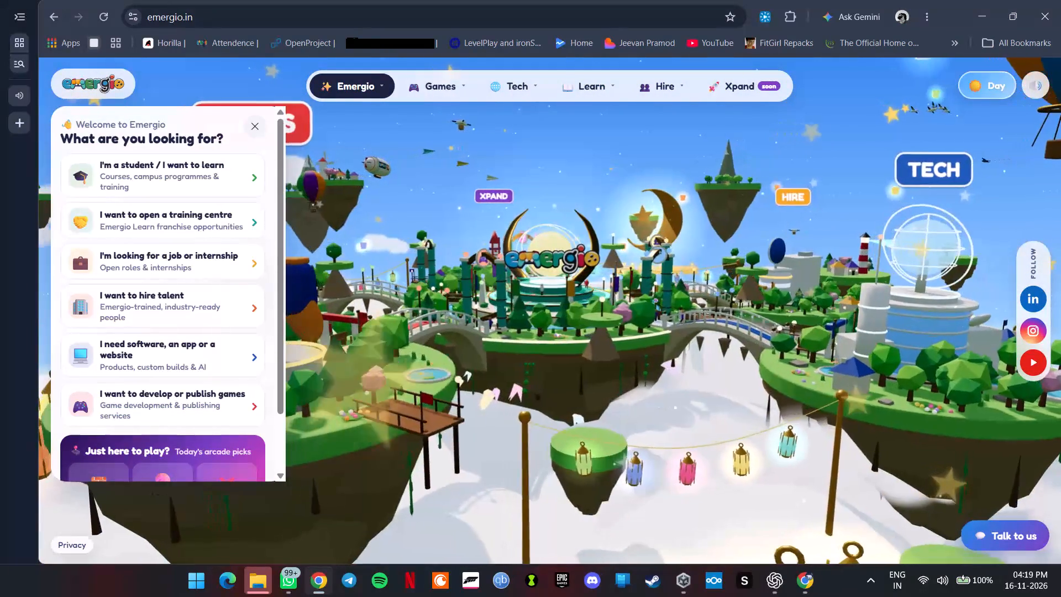
{"action": "left_click_drag", "start_coordinate": [635, 431], "coordinate": [736, 450]}
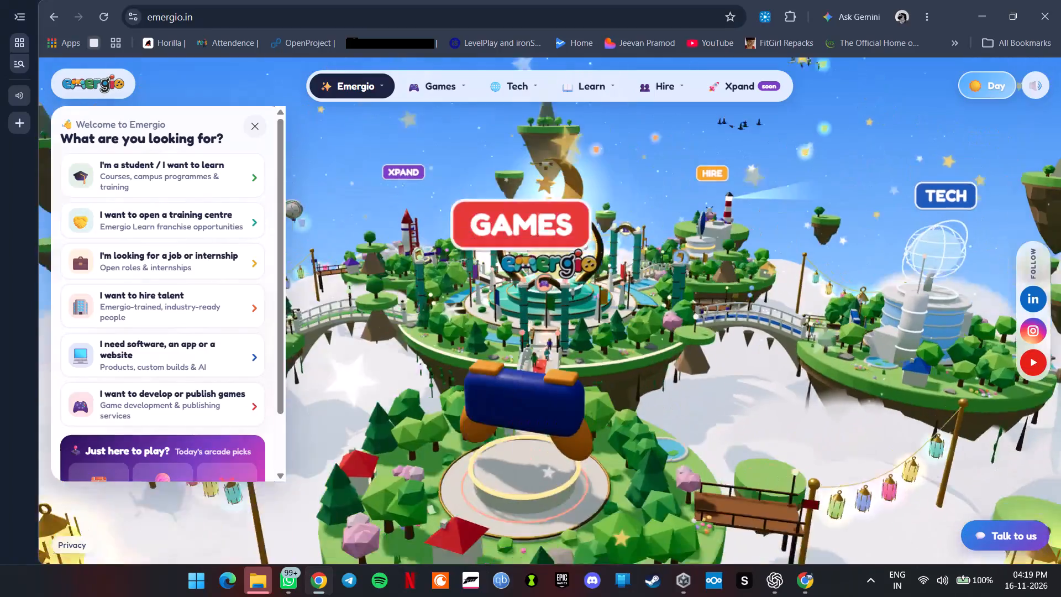
{"action": "left_click_drag", "start_coordinate": [736, 450], "coordinate": [777, 460]}
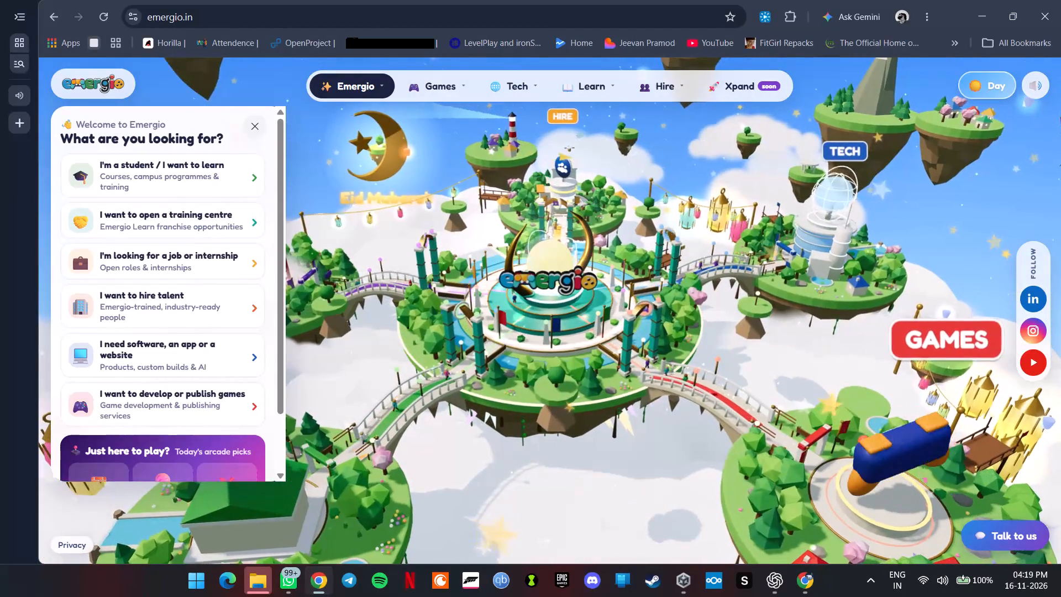
{"action": "left_click_drag", "start_coordinate": [777, 460], "coordinate": [853, 449]}
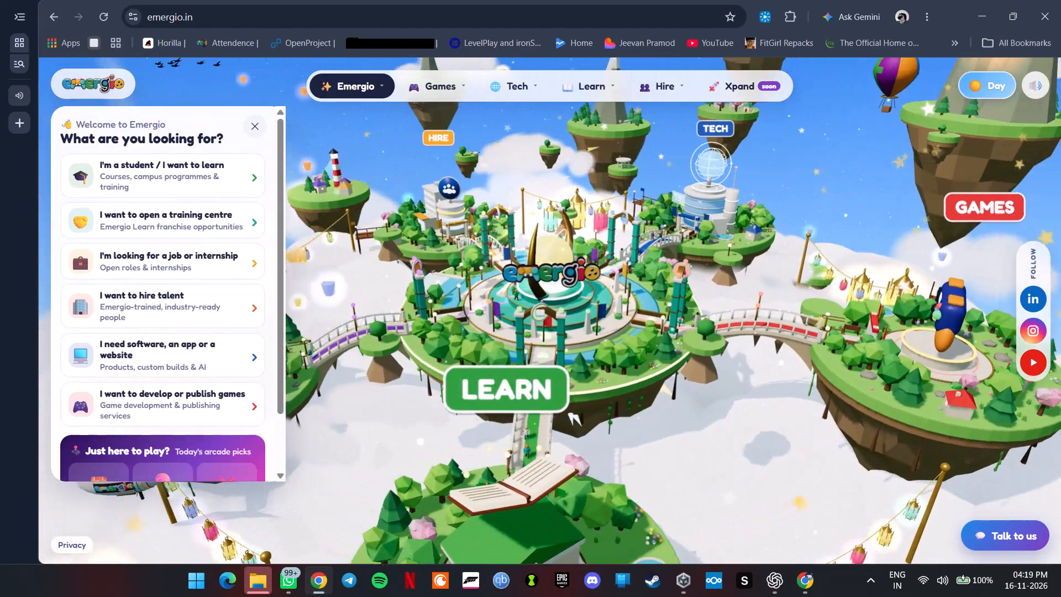
{"action": "left_click_drag", "start_coordinate": [853, 449], "coordinate": [865, 445]}
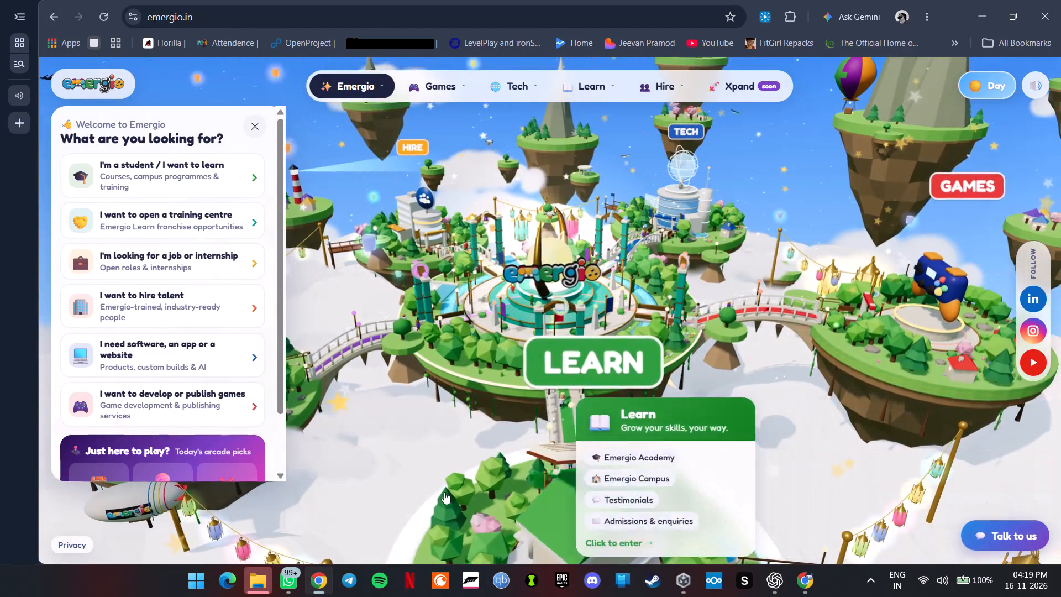
{"action": "scroll", "coordinate": [429, 493], "scroll_direction": "down", "scroll_amount": 9}
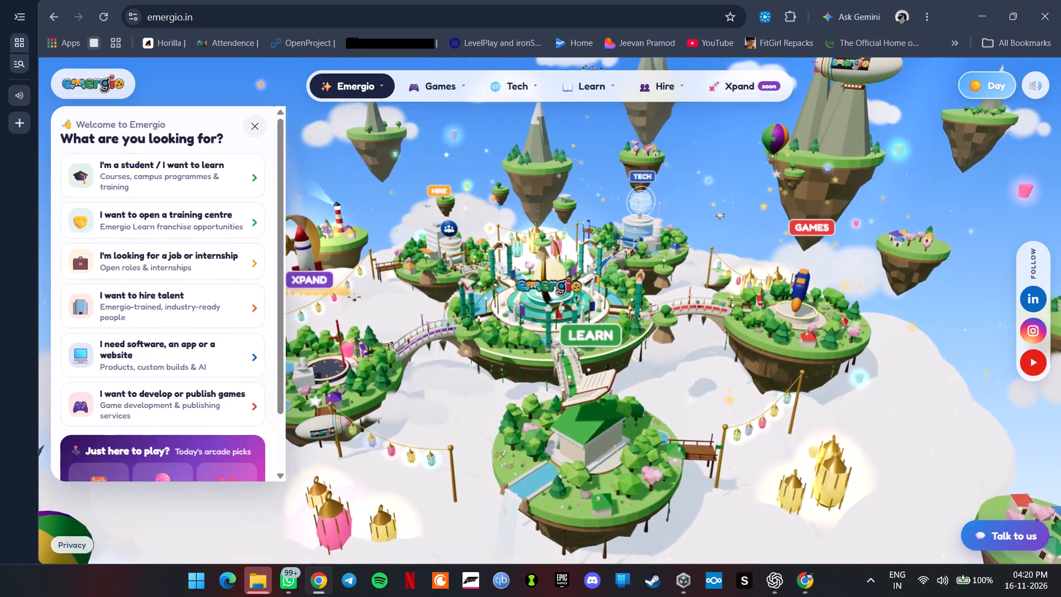
Collapse the "What are you looking for?" quick search panel.
{"action": "left_click", "coordinate": [259, 130]}
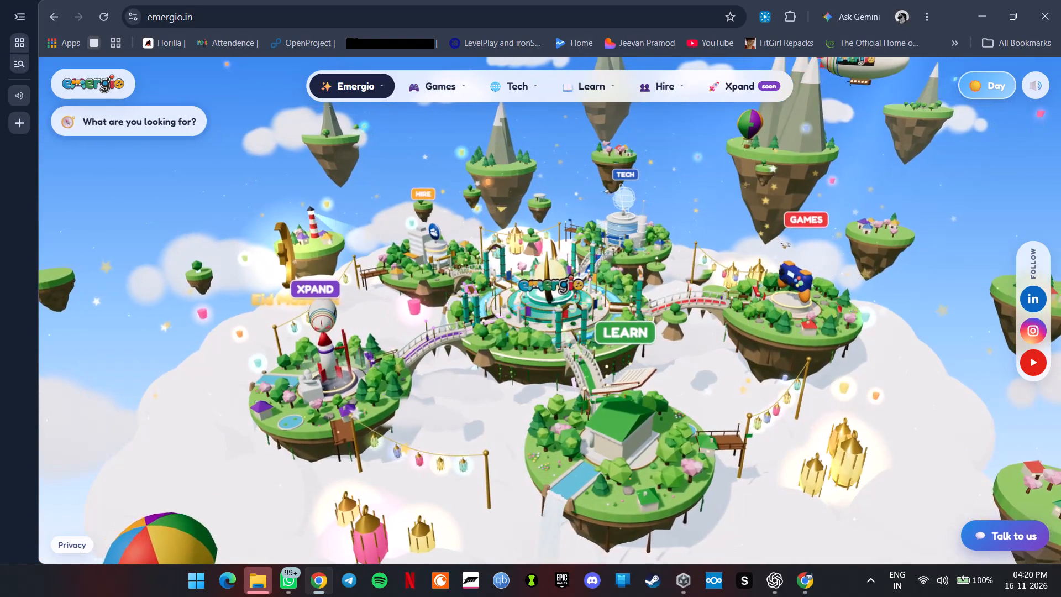
Examine the Eid-themed 3D world around the Hire and Xpand islands and the crescent decoration, up to a distant overview.
{"action": "left_click_drag", "start_coordinate": [145, 378], "coordinate": [374, 376]}
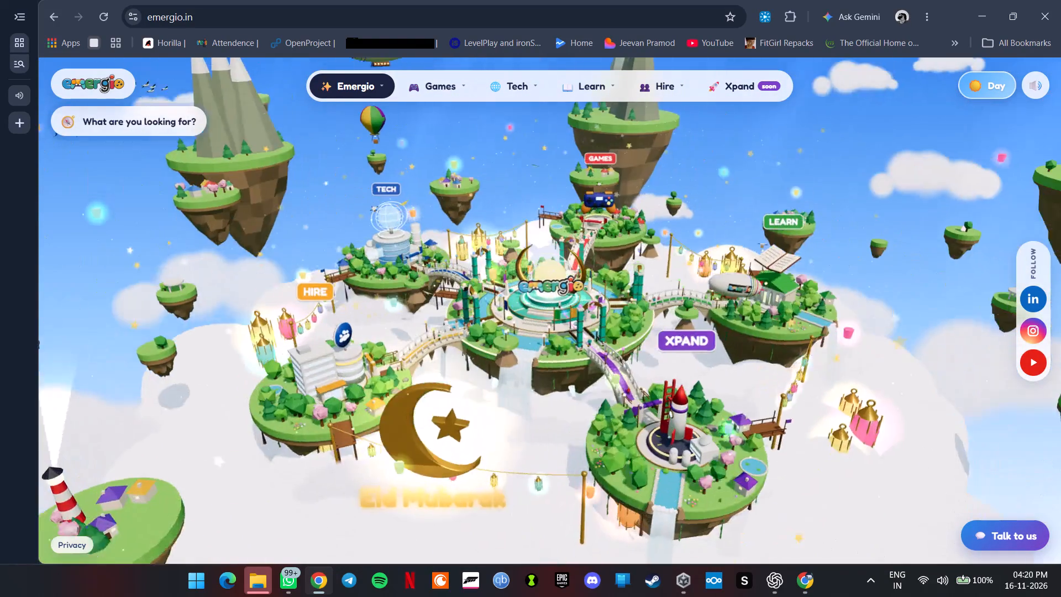
{"action": "left_click_drag", "start_coordinate": [374, 376], "coordinate": [356, 386]}
{"action": "scroll", "coordinate": [569, 401], "scroll_direction": "down", "scroll_amount": 4}
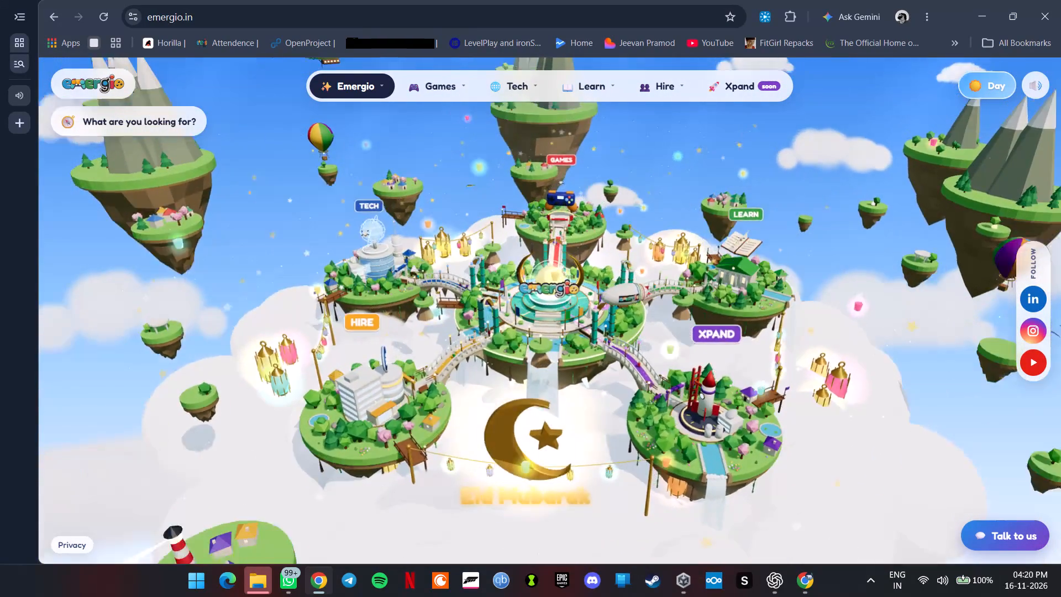
{"action": "scroll", "coordinate": [565, 405], "scroll_direction": "down", "scroll_amount": 16}
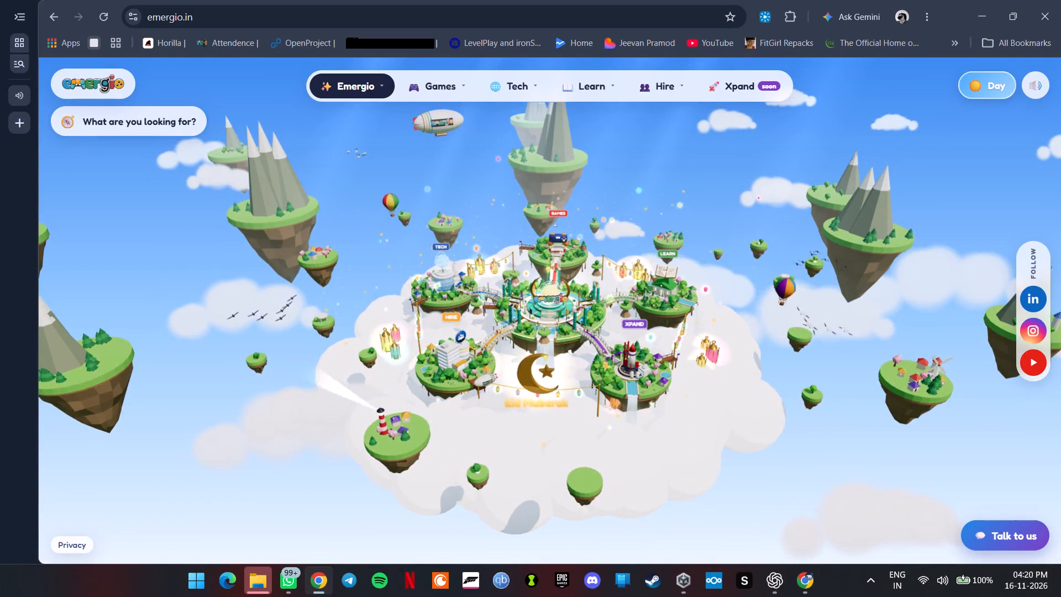
In the spreadsheet, extend the Phase 4 (Holi) changes entry with "and people playing holi in the clouds".
{"action": "left_click", "coordinate": [787, 527]}
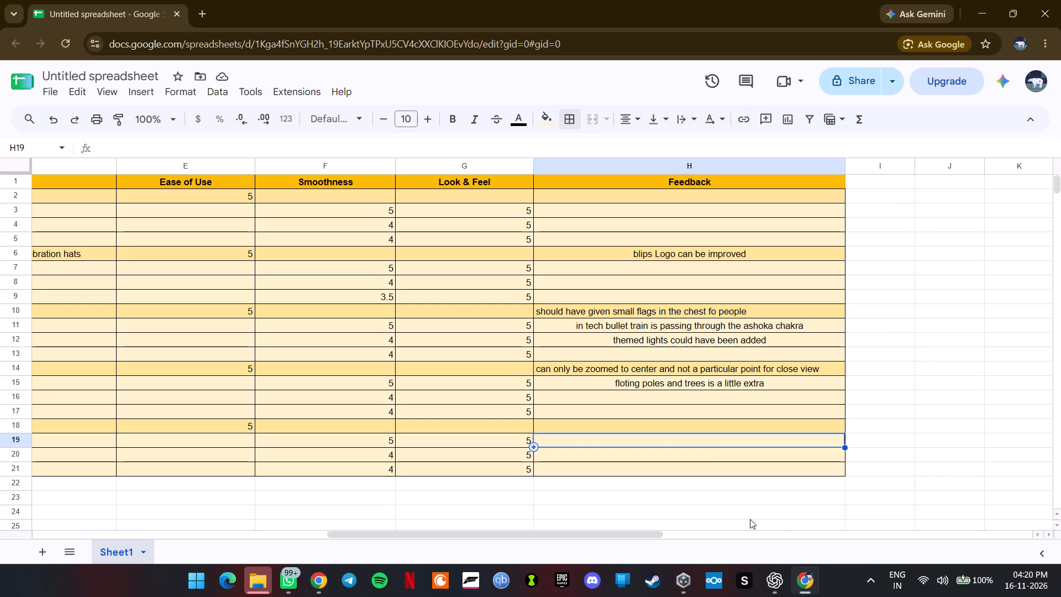
{"action": "left_click_drag", "start_coordinate": [613, 532], "coordinate": [212, 566]}
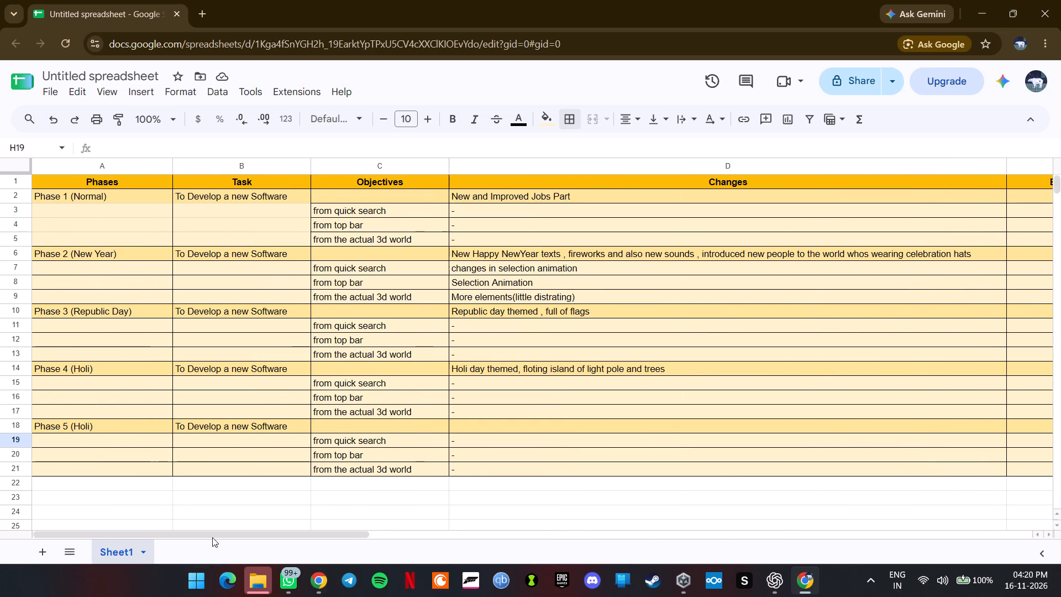
{"action": "left_click", "coordinate": [693, 366]}
{"action": "left_click", "coordinate": [693, 366]}
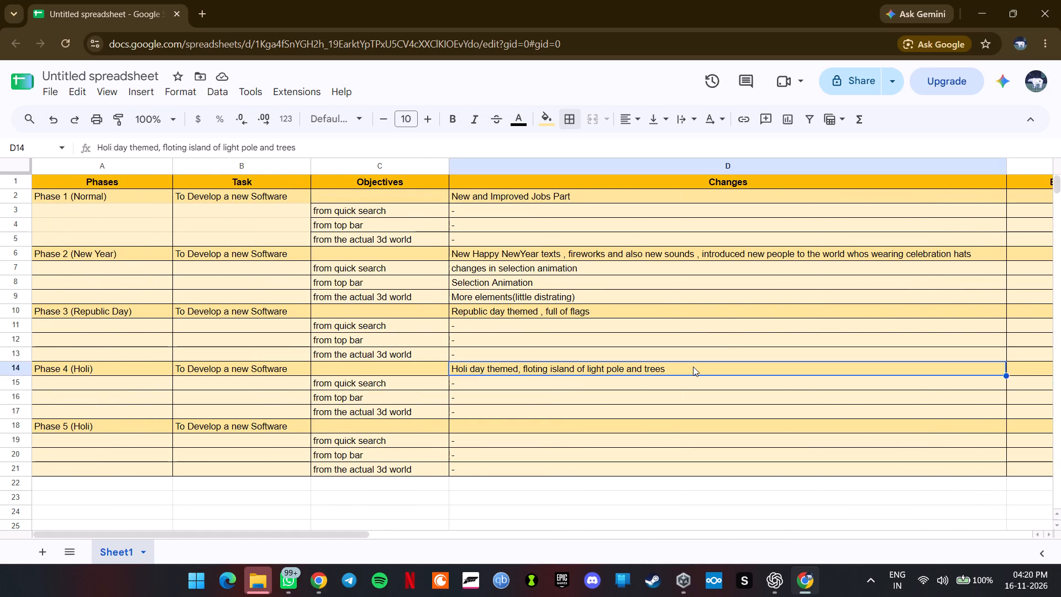
{"action": "key", "text": "space"}
{"action": "type", "text": "and peop"}
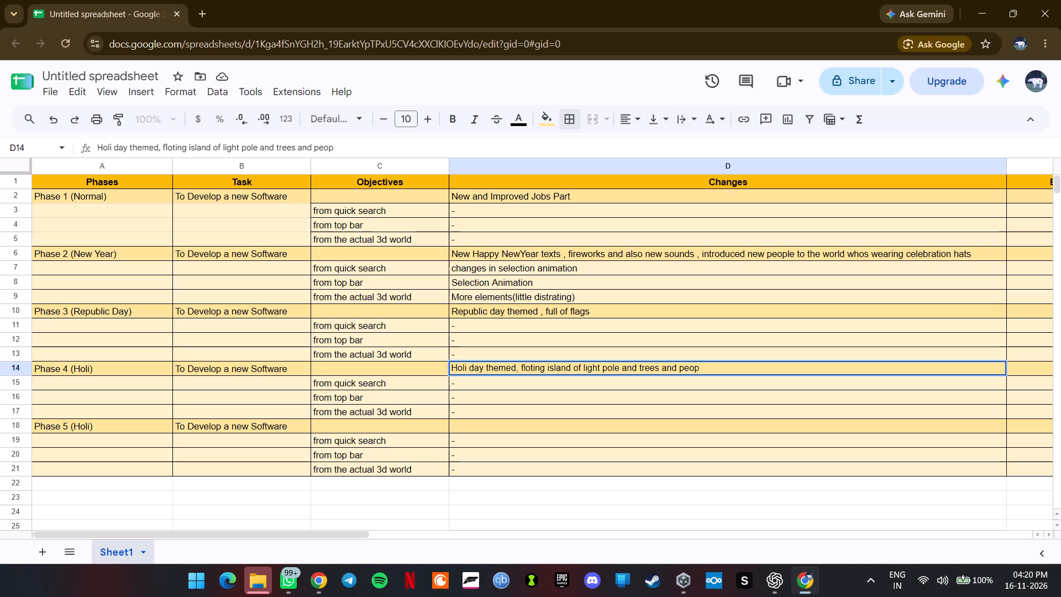
{"action": "key", "text": "BackSpace"}
{"action": "key", "text": "BackSpace"}
{"action": "key", "text": "BackSpace"}
{"action": "type", "text": "eaple"}
{"action": "key", "text": "space"}
{"action": "key", "text": "BackSpace"}
{"action": "key", "text": "BackSpace"}
{"action": "key", "text": "BackSpace"}
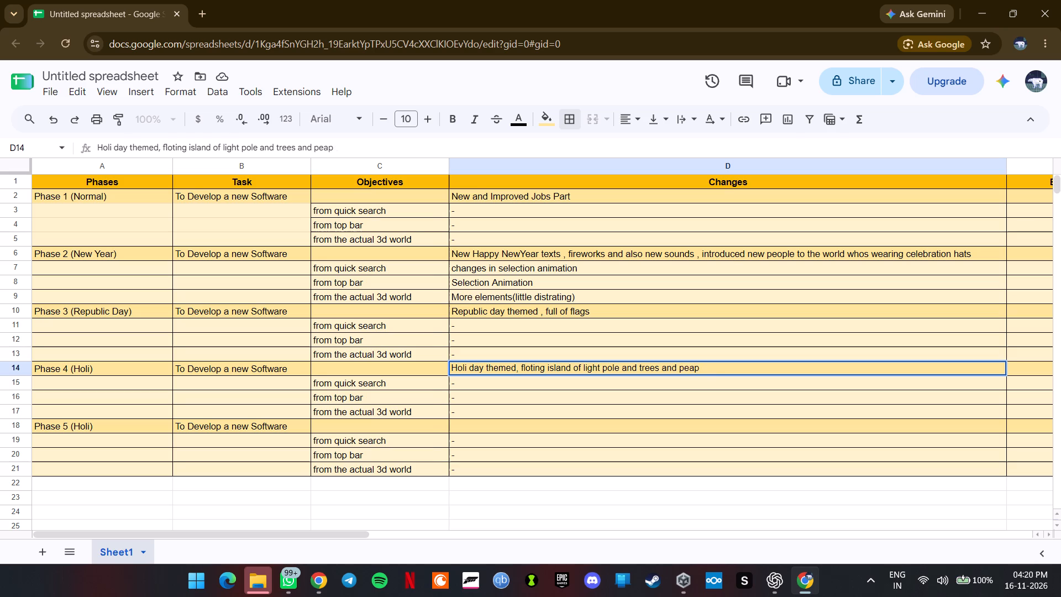
{"action": "key", "text": "BackSpace"}
{"action": "key", "text": "BackSpace"}
{"action": "type", "text": "ople"}
{"action": "key", "text": "space"}
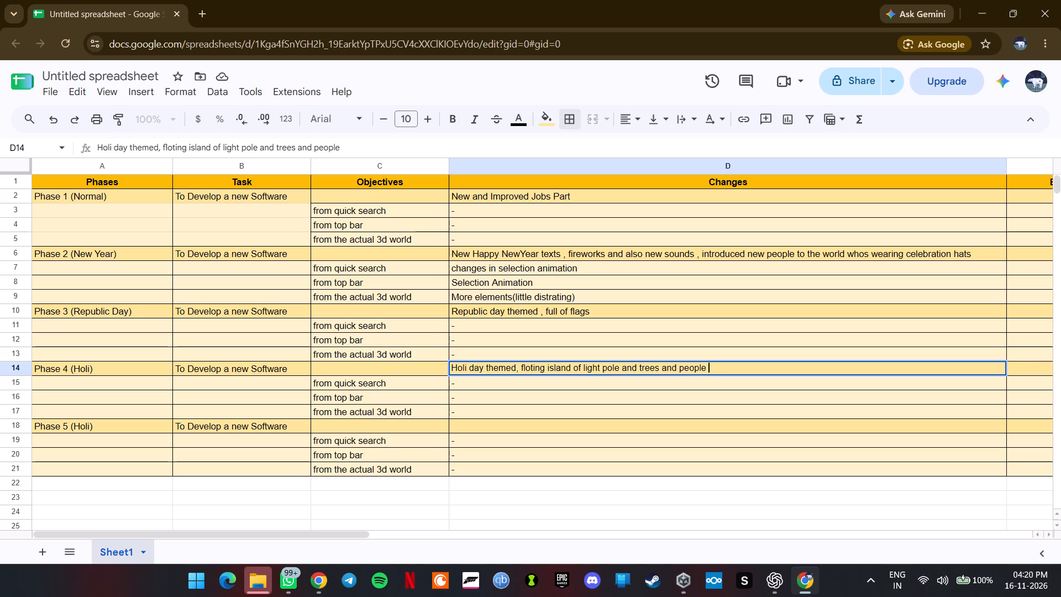
{"action": "type", "text": "playinh"}
{"action": "key", "text": "space"}
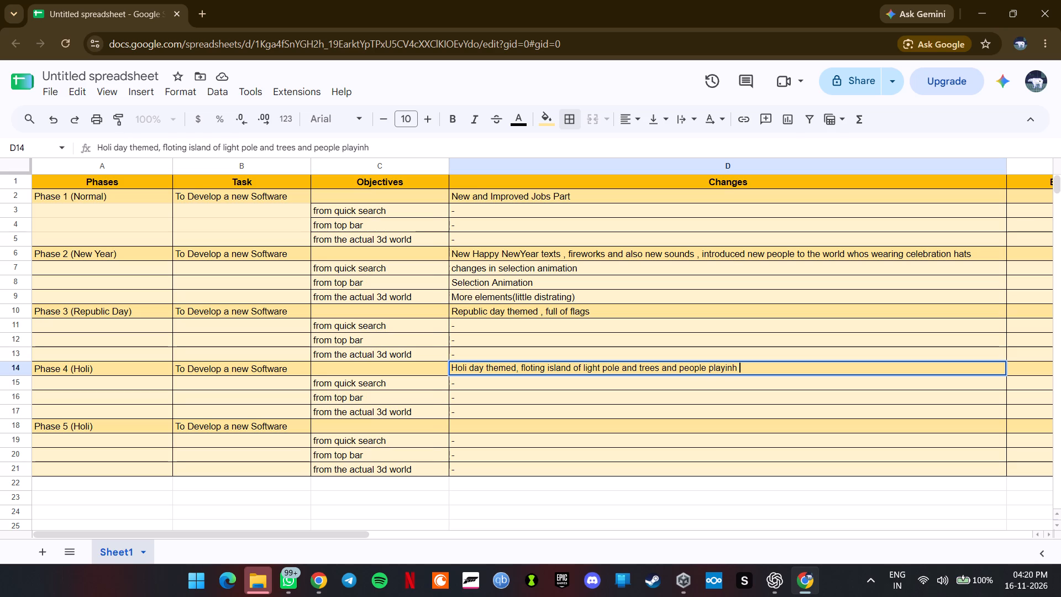
{"action": "key", "text": "BackSpace"}
{"action": "key", "text": "BackSpace"}
{"action": "key", "text": "BackSpace"}
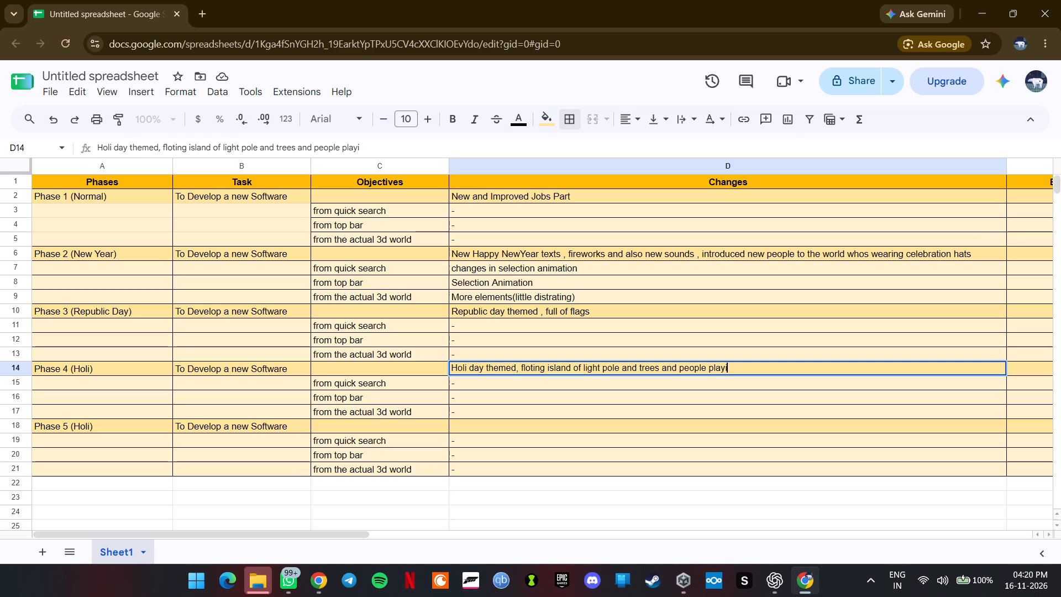
{"action": "type", "text": "ng holi in the cloude"}
{"action": "key", "text": "BackSpace"}
{"action": "type", "text": "s"}
{"action": "key", "text": "space"}
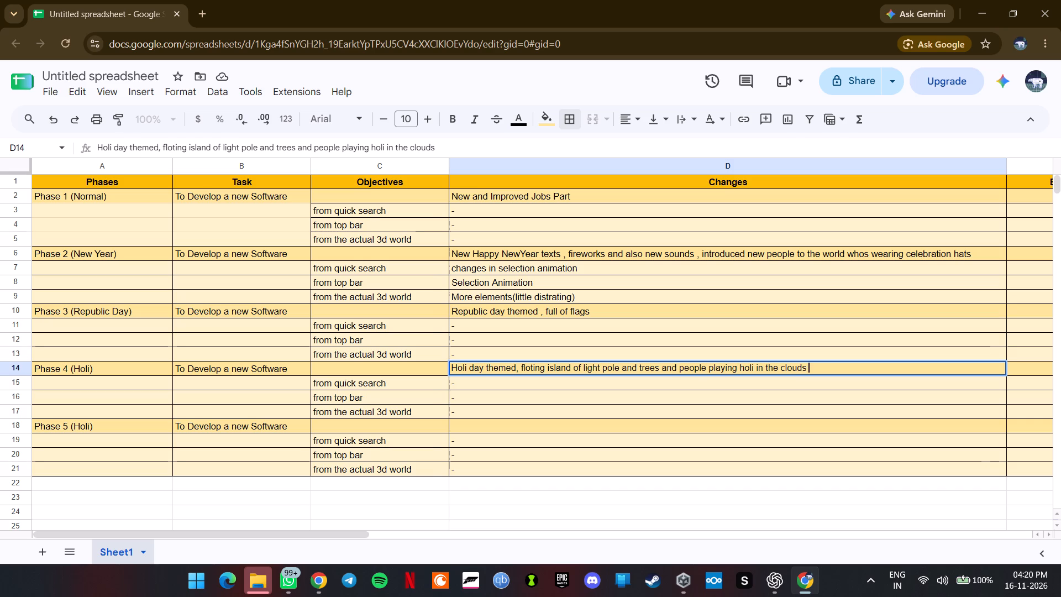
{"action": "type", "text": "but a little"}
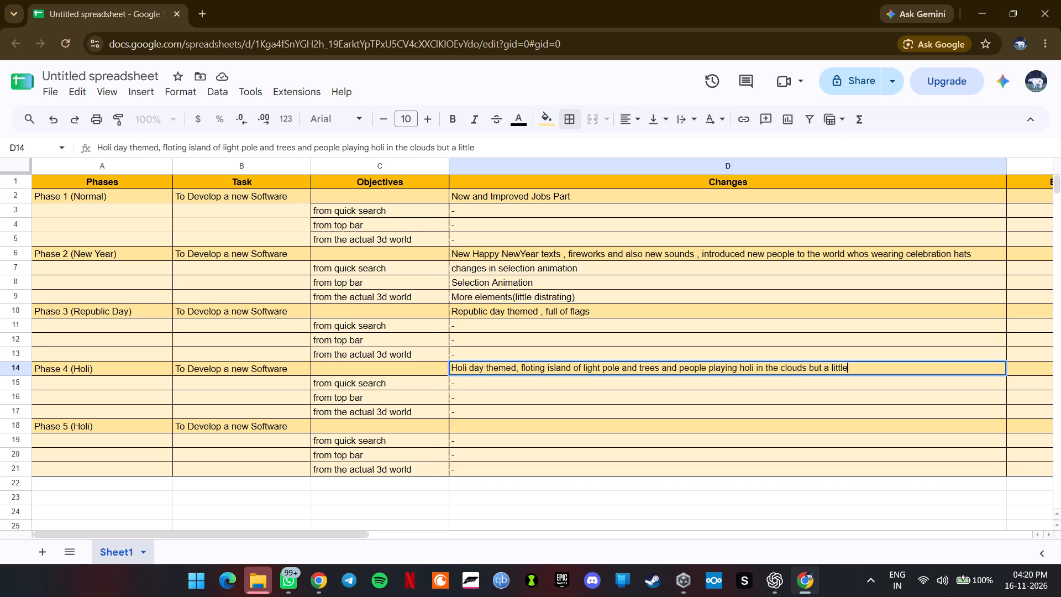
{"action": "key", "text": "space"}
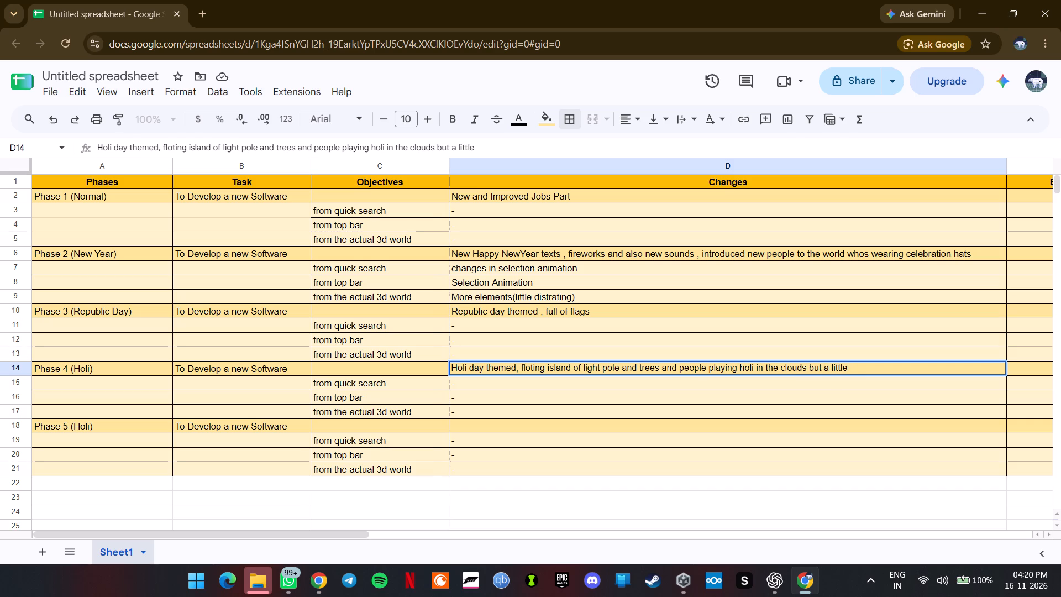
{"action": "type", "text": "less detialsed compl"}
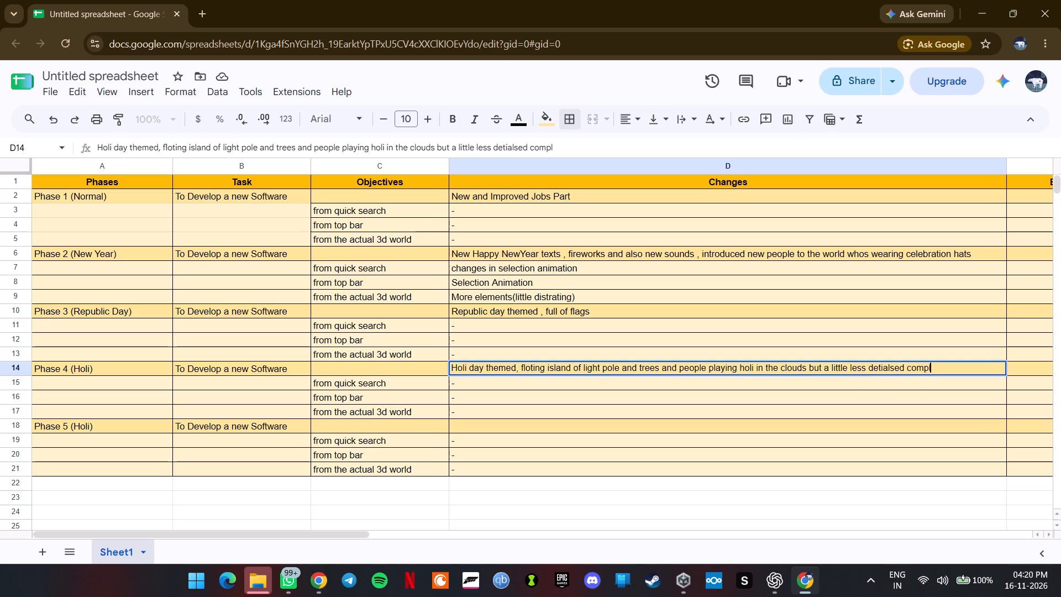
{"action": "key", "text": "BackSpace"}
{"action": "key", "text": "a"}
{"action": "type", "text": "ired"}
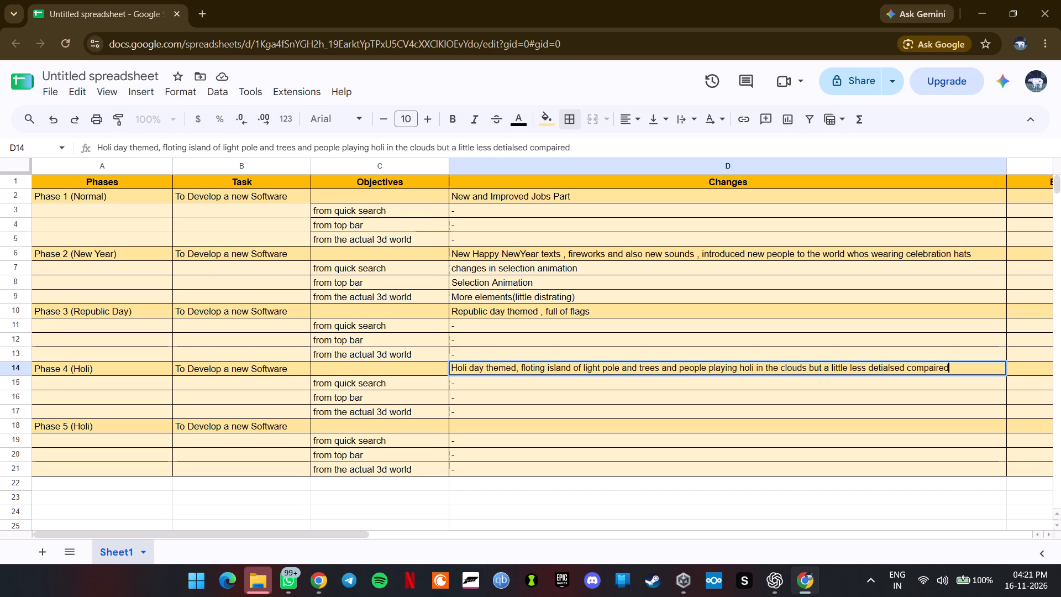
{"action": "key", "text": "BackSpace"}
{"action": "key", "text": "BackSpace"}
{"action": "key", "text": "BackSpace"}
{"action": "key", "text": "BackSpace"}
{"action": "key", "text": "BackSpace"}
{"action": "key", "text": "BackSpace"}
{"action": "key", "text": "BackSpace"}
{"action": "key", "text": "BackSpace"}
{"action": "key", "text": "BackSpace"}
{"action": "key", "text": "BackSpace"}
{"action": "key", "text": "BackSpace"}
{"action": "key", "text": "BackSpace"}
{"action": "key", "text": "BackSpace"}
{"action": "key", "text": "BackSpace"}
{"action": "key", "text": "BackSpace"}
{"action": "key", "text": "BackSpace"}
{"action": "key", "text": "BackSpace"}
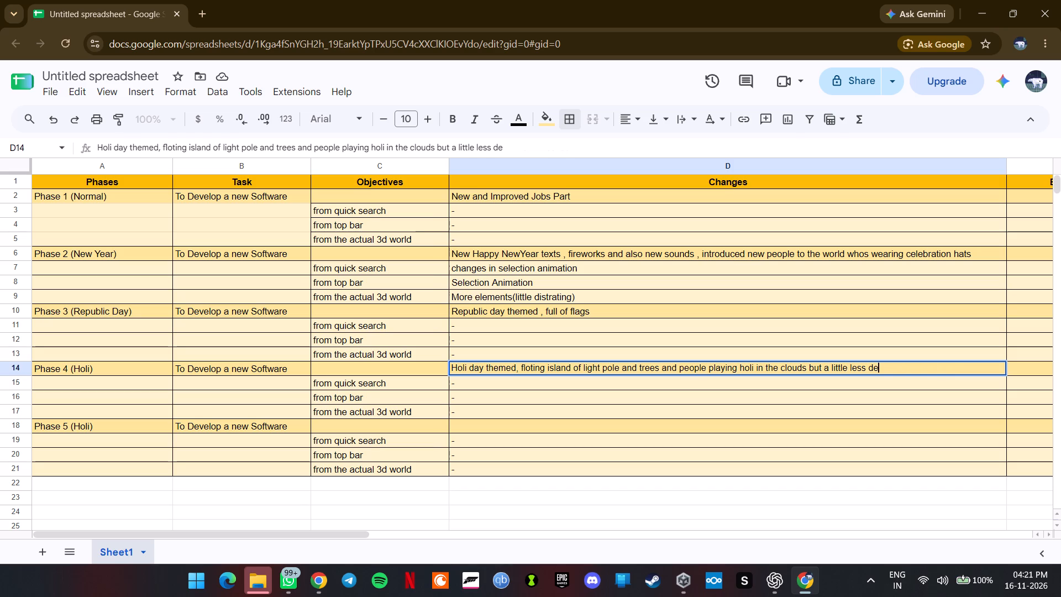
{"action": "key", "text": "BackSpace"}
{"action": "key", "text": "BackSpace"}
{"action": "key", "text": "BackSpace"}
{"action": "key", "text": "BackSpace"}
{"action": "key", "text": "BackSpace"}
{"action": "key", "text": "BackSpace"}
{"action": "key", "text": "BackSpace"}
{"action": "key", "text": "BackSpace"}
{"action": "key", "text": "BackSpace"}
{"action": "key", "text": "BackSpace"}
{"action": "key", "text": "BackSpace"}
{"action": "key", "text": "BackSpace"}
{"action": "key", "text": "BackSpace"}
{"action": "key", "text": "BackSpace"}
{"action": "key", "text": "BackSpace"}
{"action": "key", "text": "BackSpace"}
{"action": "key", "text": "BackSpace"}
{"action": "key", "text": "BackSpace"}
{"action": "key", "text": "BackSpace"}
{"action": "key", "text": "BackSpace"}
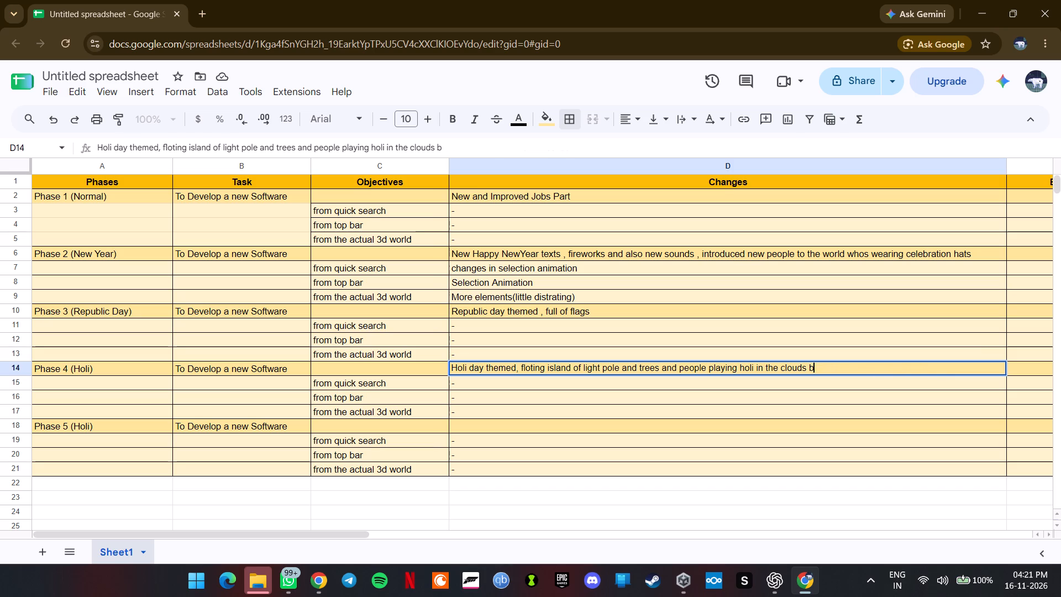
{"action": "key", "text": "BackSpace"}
Change the Phase 5 label in the Phases column to "Phase 5 (Eid)".
{"action": "left_click_drag", "start_coordinate": [355, 538], "coordinate": [367, 539]}
{"action": "left_click_drag", "start_coordinate": [349, 535], "coordinate": [371, 535]}
{"action": "left_click", "coordinate": [397, 487]}
{"action": "left_click_drag", "start_coordinate": [376, 535], "coordinate": [302, 543]}
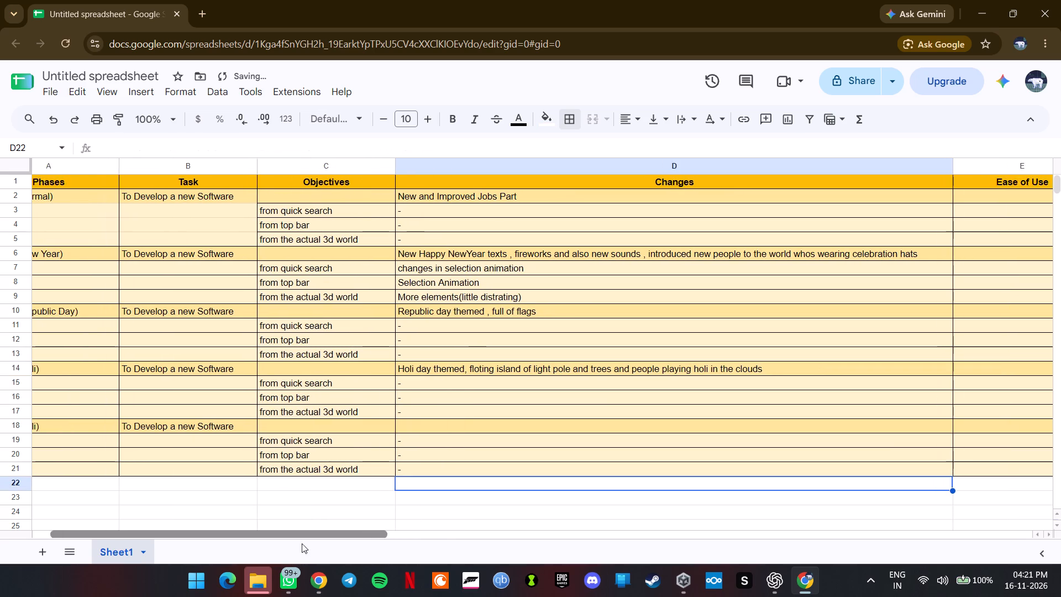
{"action": "left_click_drag", "start_coordinate": [302, 543], "coordinate": [283, 544]}
{"action": "double_click", "coordinate": [87, 422]}
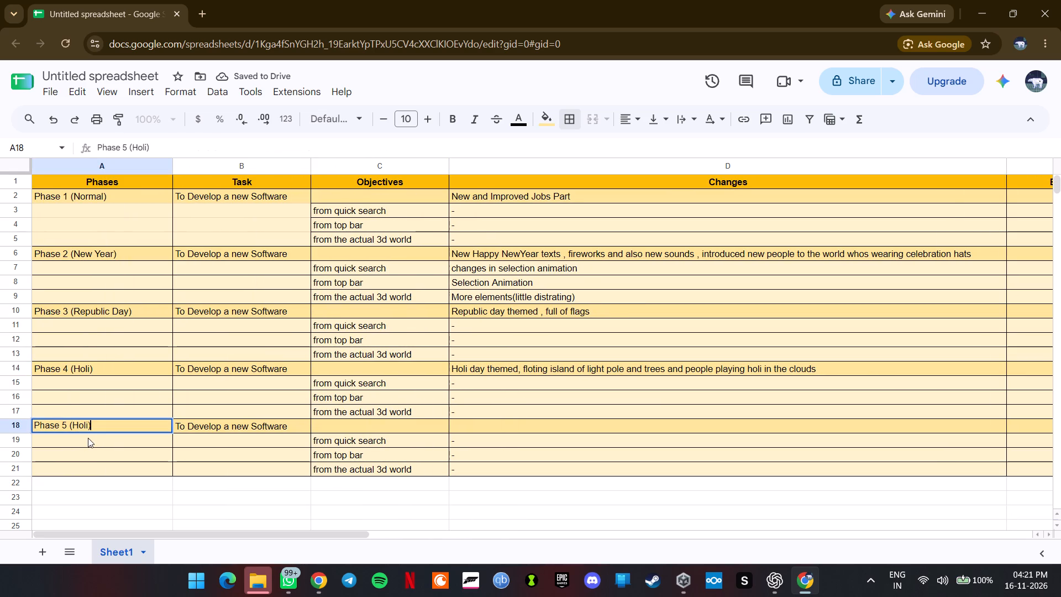
{"action": "key", "text": "Left"}
{"action": "key", "text": "BackSpace"}
{"action": "key", "text": "BackSpace"}
{"action": "key", "text": "BackSpace"}
{"action": "key", "text": "BackSpace"}
{"action": "key", "text": "shift+e"}
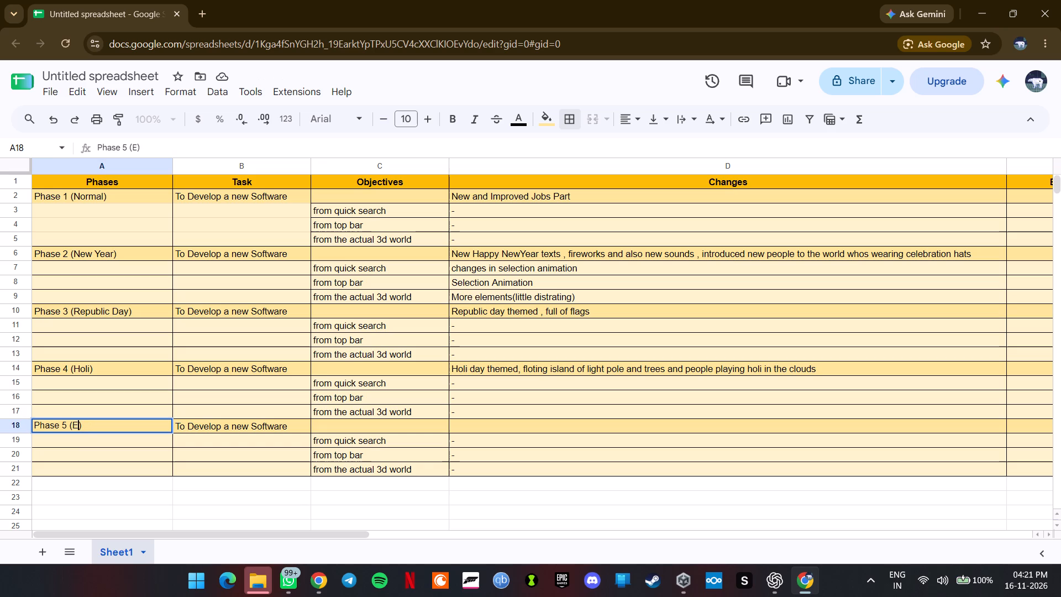
{"action": "type", "text": "id"}
Enter "Eid themed with different types of lanterns and lights" as the Changes entry for Phase 5 (Eid).
{"action": "left_click", "coordinate": [484, 424]}
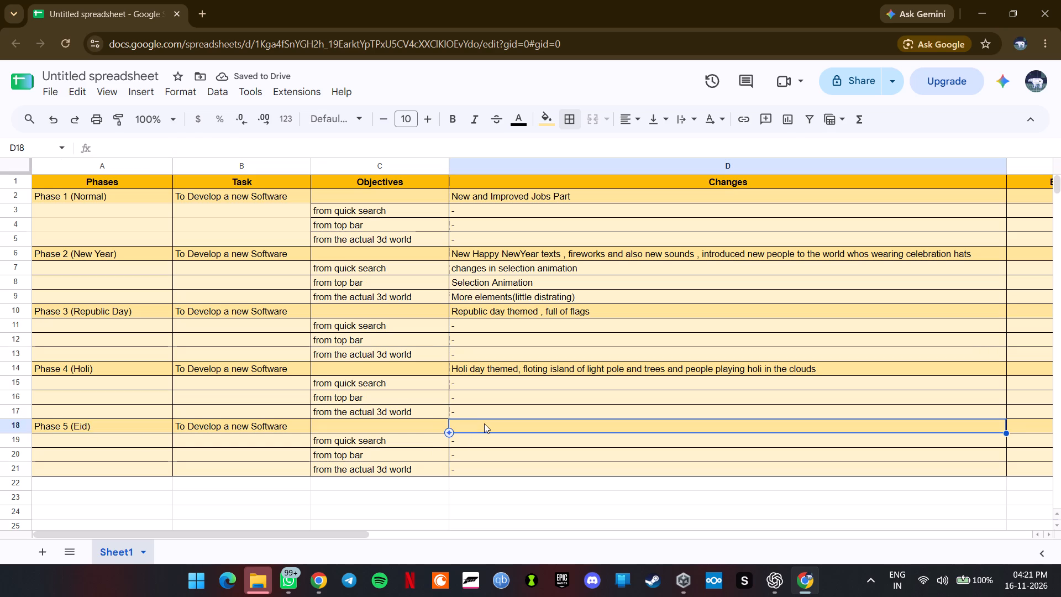
{"action": "key", "text": "shift+e"}
{"action": "type", "text": "id m"}
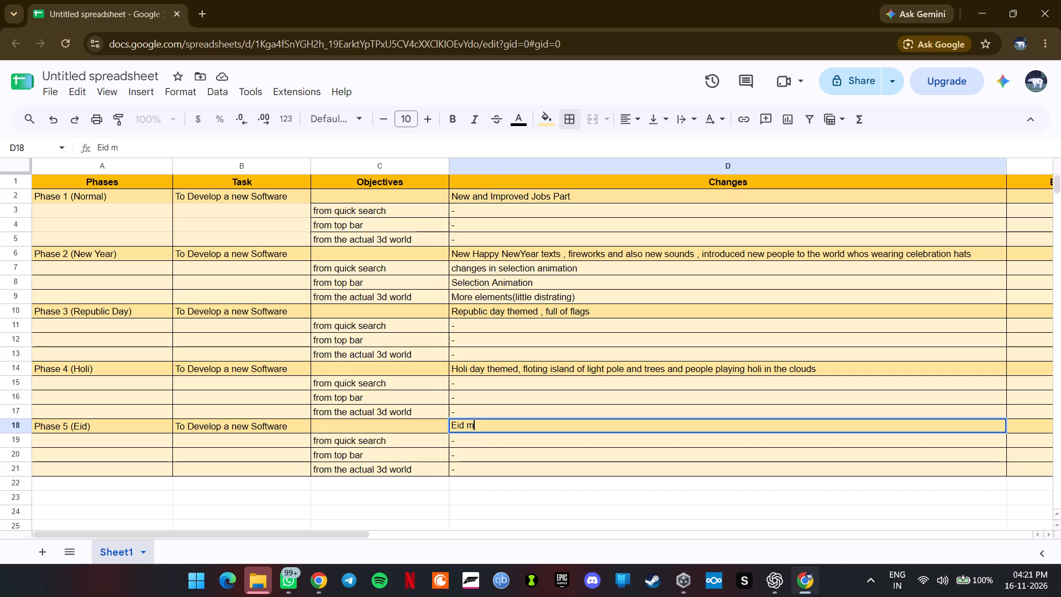
{"action": "key", "text": "BackSpace"}
{"action": "type", "text": "theme"}
{"action": "type", "text": "d withe"}
{"action": "key", "text": "space"}
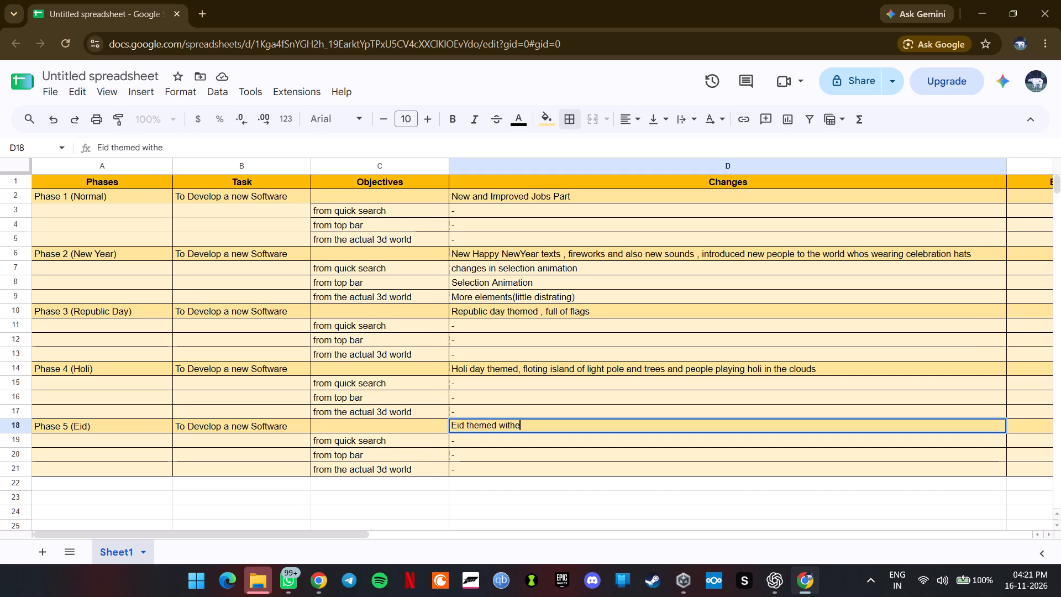
{"action": "key", "text": "BackSpace"}
{"action": "key", "text": "BackSpace"}
{"action": "key", "text": "space"}
{"action": "type", "text": "different types"}
{"action": "key", "text": "space"}
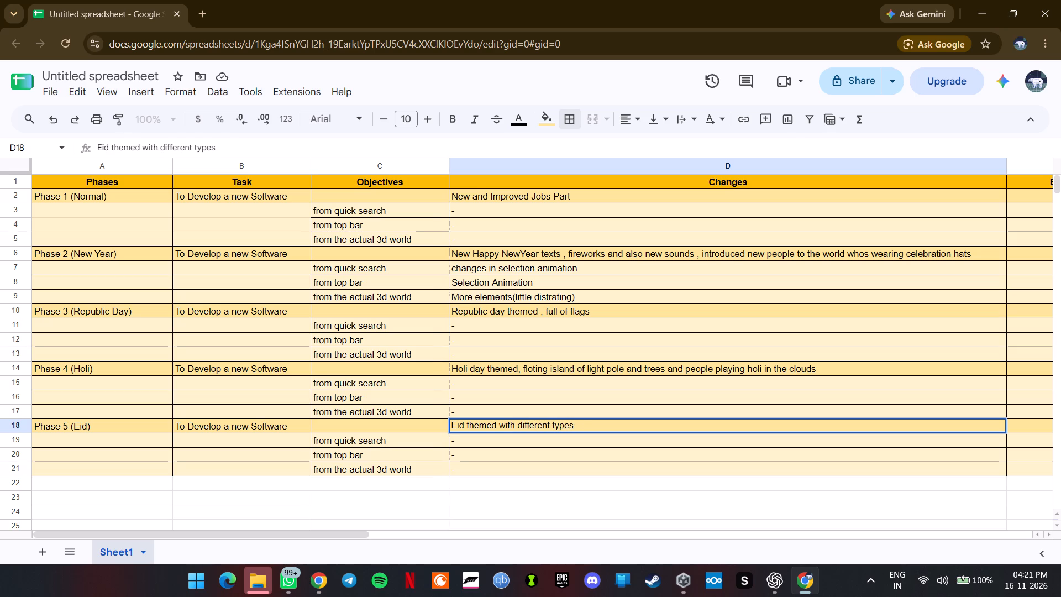
{"action": "type", "text": "of lanters"}
{"action": "key", "text": "space"}
{"action": "key", "text": "BackSpace"}
{"action": "key", "text": "BackSpace"}
{"action": "key", "text": "BackSpace"}
{"action": "key", "text": "BackSpace"}
{"action": "key", "text": "BackSpace"}
{"action": "key", "text": "t"}
{"action": "key", "text": "BackSpace"}
{"action": "type", "text": "der"}
{"action": "key", "text": "BackSpace"}
{"action": "key", "text": "BackSpace"}
{"action": "key", "text": "BackSpace"}
{"action": "type", "text": "terns"}
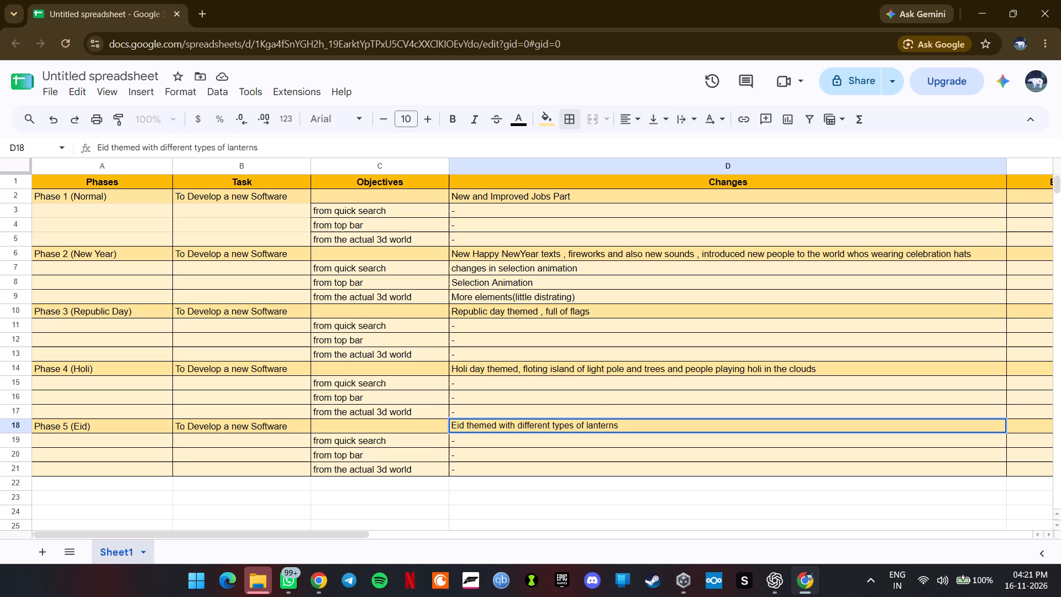
{"action": "key", "text": "space"}
{"action": "key", "text": "comma"}
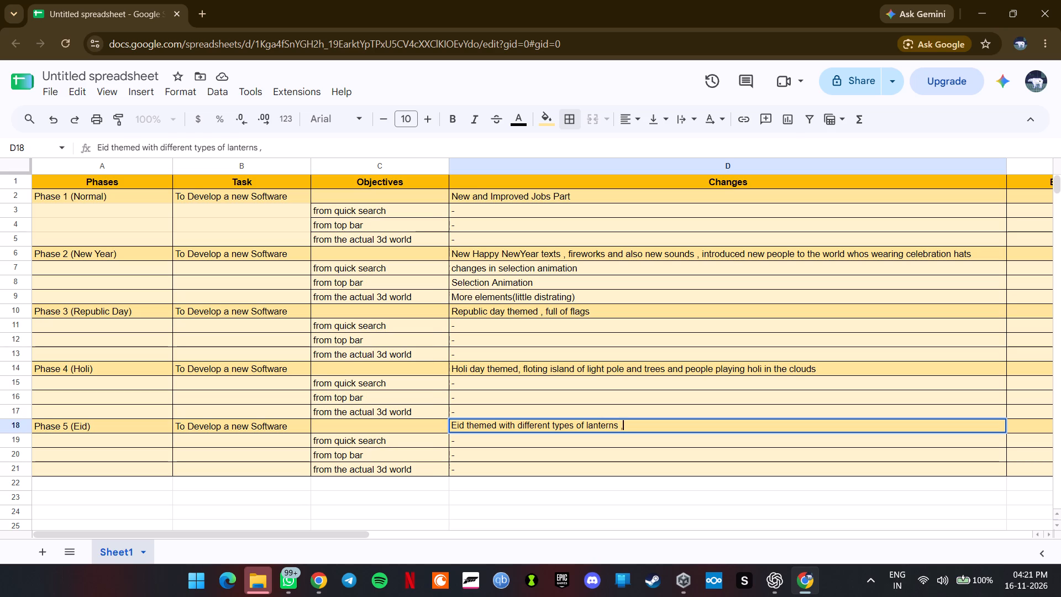
{"action": "key", "text": "BackSpace"}
{"action": "key", "text": "BackSpace"}
{"action": "key", "text": "space"}
{"action": "type", "text": "and"}
{"action": "key", "text": "space"}
{"action": "type", "text": "lights"}
{"action": "key", "text": "space"}
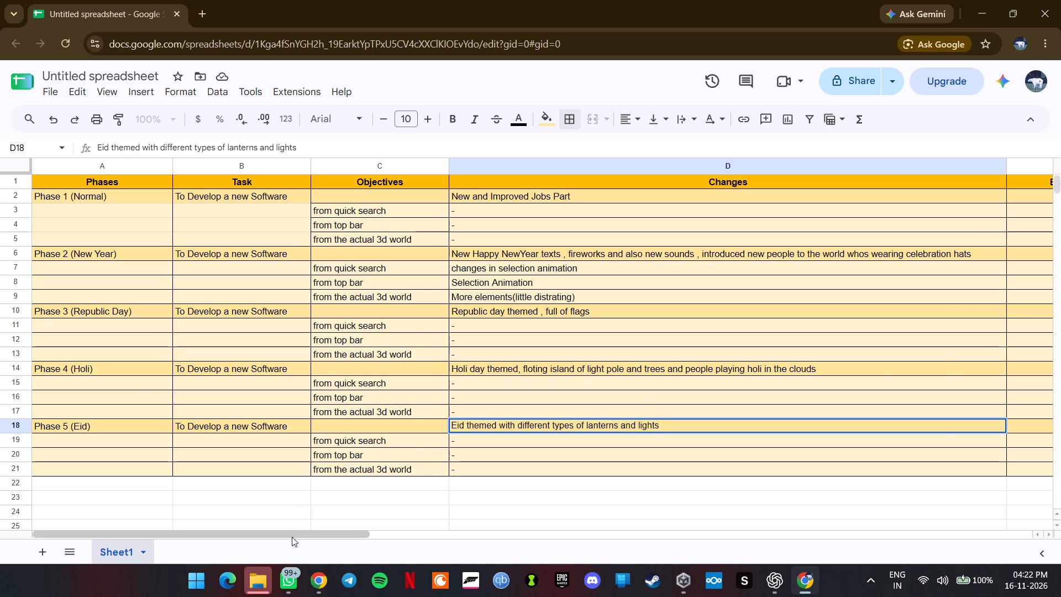
{"action": "left_click_drag", "start_coordinate": [292, 537], "coordinate": [451, 537]}
{"action": "left_click", "coordinate": [652, 523]}
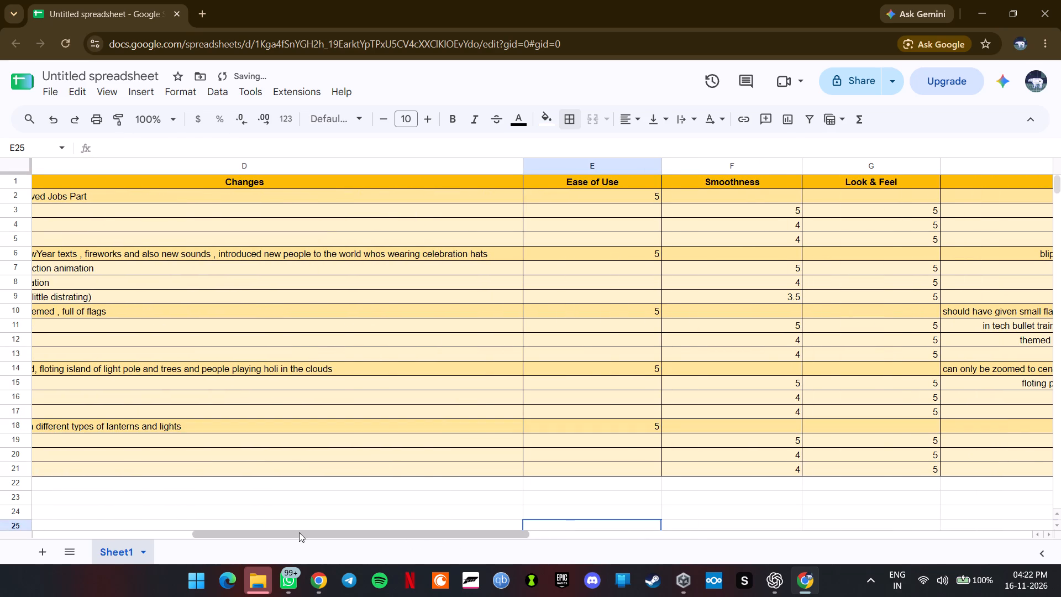
Begin a Feedback entry with "less" in the Phase 4 (Holi) "from top bar" row.
{"action": "left_click_drag", "start_coordinate": [300, 532], "coordinate": [445, 541]}
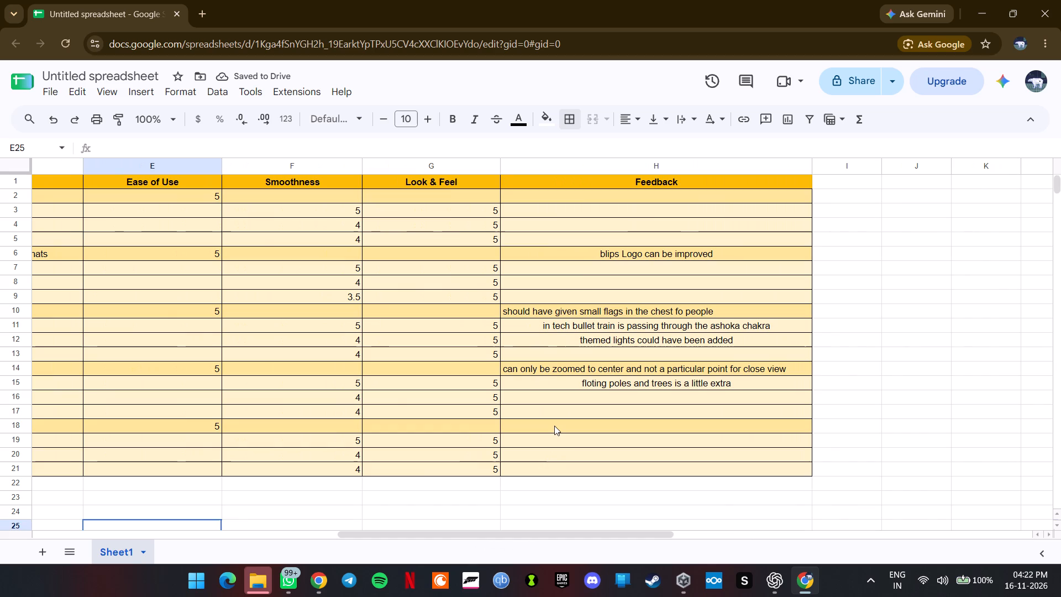
{"action": "left_click", "coordinate": [554, 426]}
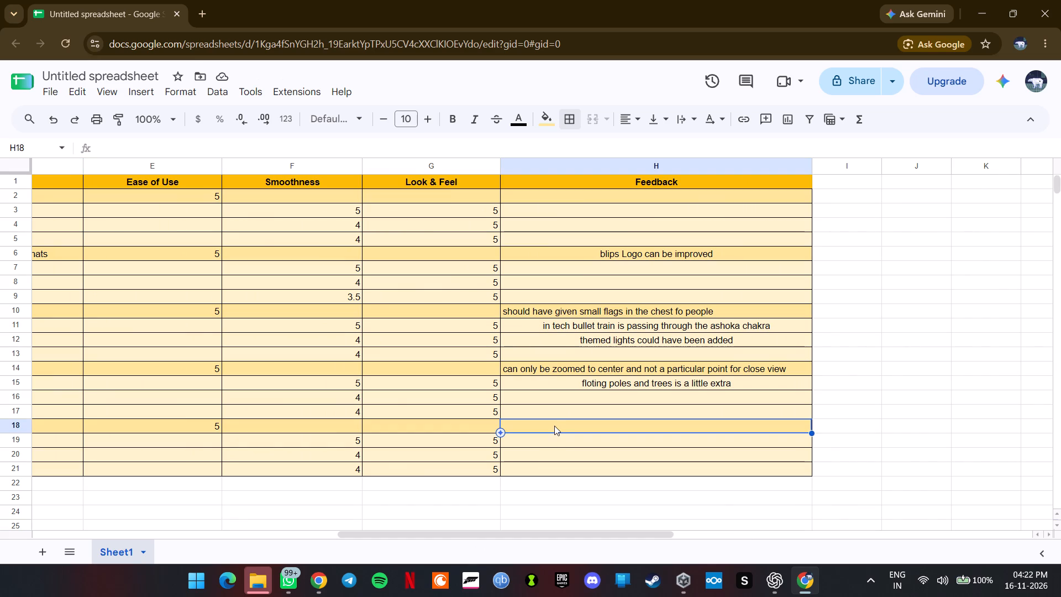
{"action": "left_click", "coordinate": [546, 400]}
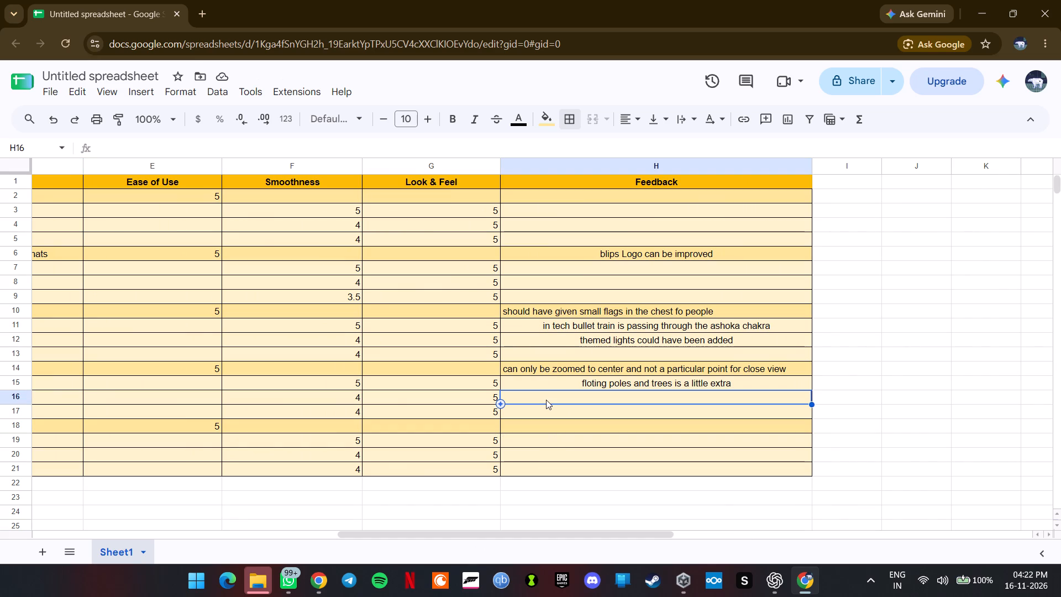
{"action": "key", "text": "l"}
{"action": "type", "text": "ess"}
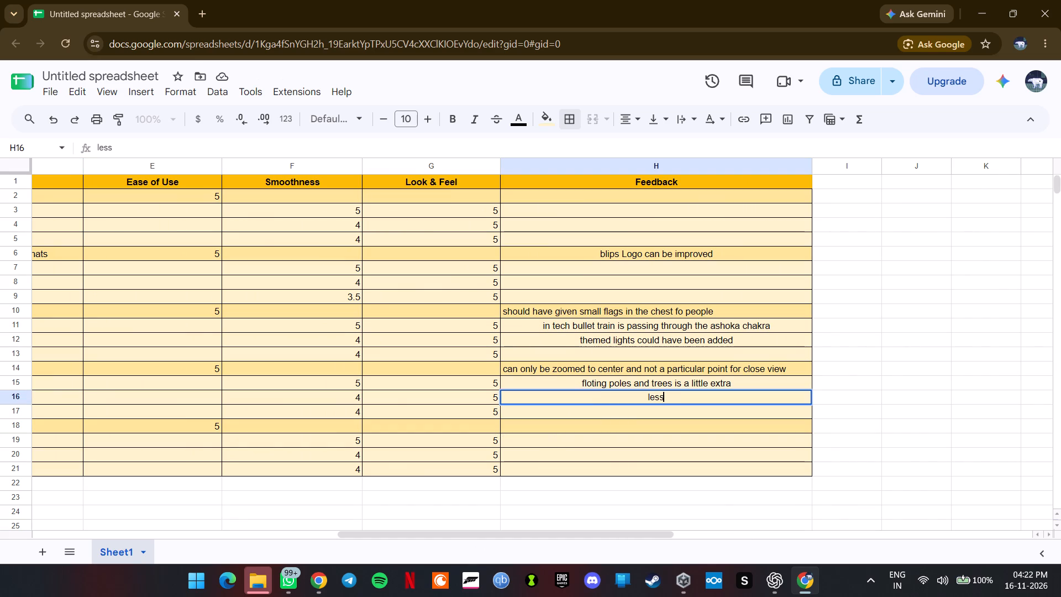
{"action": "key", "text": "space"}
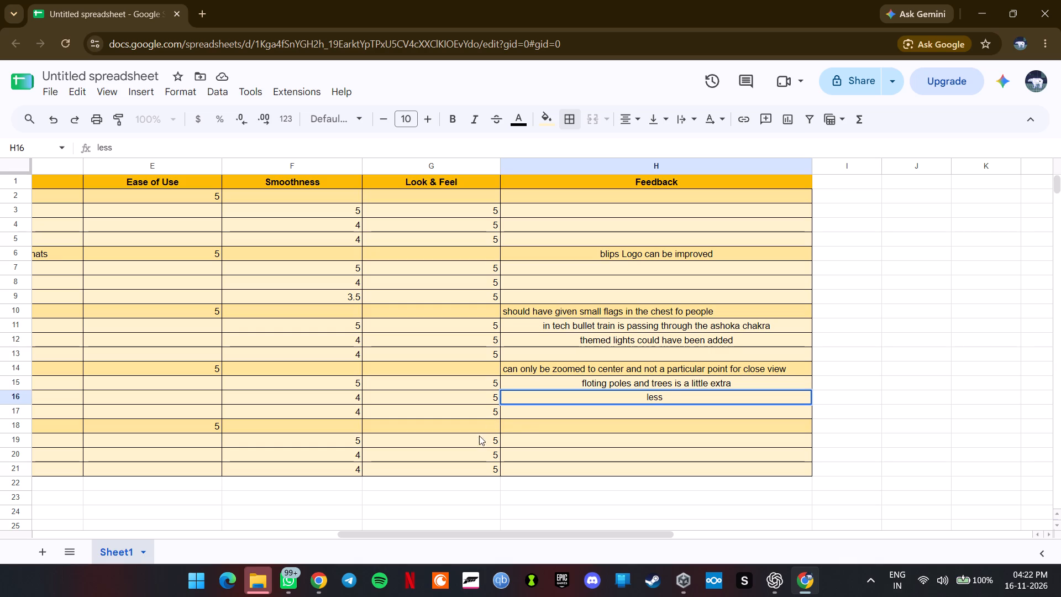
Enter "no people celebrating ore , breaking the fast," as the Feedback for Phase 5 (Eid).
{"action": "left_click", "coordinate": [531, 428]}
{"action": "type", "text": "no pe"}
{"action": "type", "text": "ople"}
{"action": "key", "text": "space"}
{"action": "type", "text": "celebrating ore"}
{"action": "key", "text": "space"}
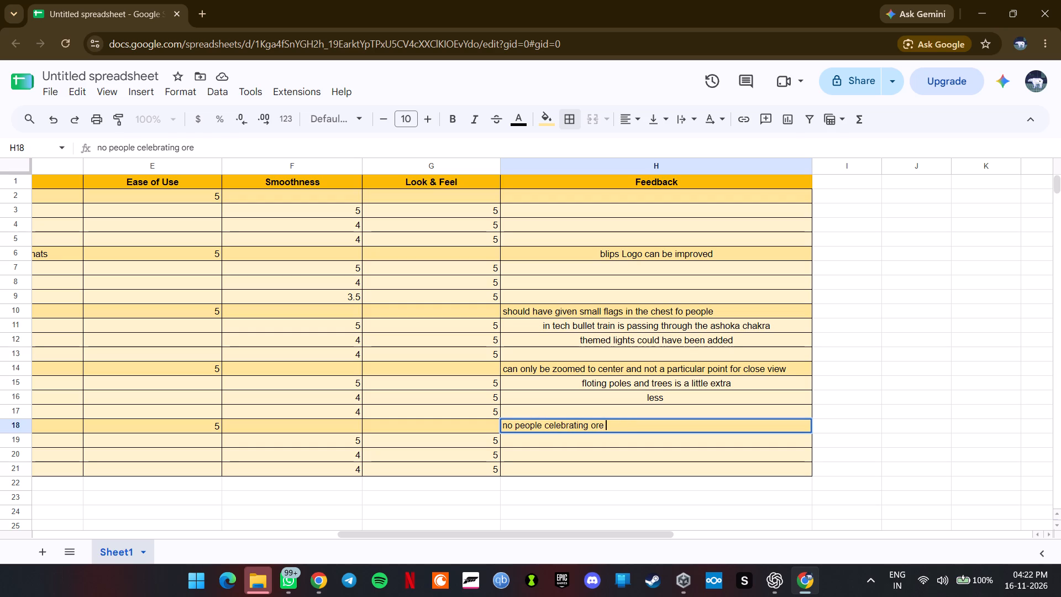
{"action": "type", "text": ","}
{"action": "key", "text": "space"}
{"action": "type", "text": "breaking the f"}
{"action": "type", "text": "ast"}
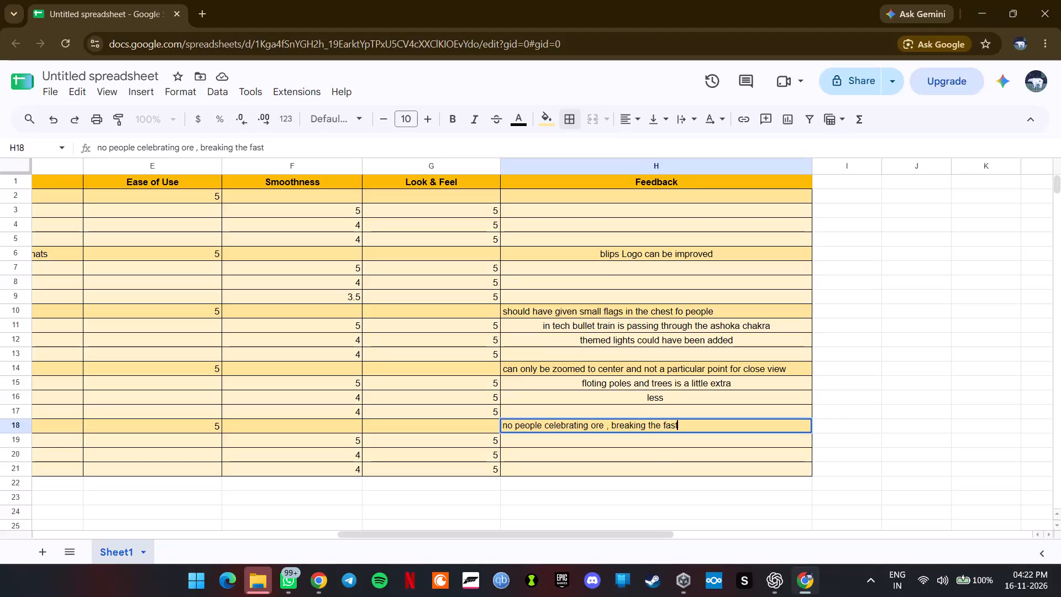
{"action": "key", "text": "s"}
{"action": "key", "text": "BackSpace"}
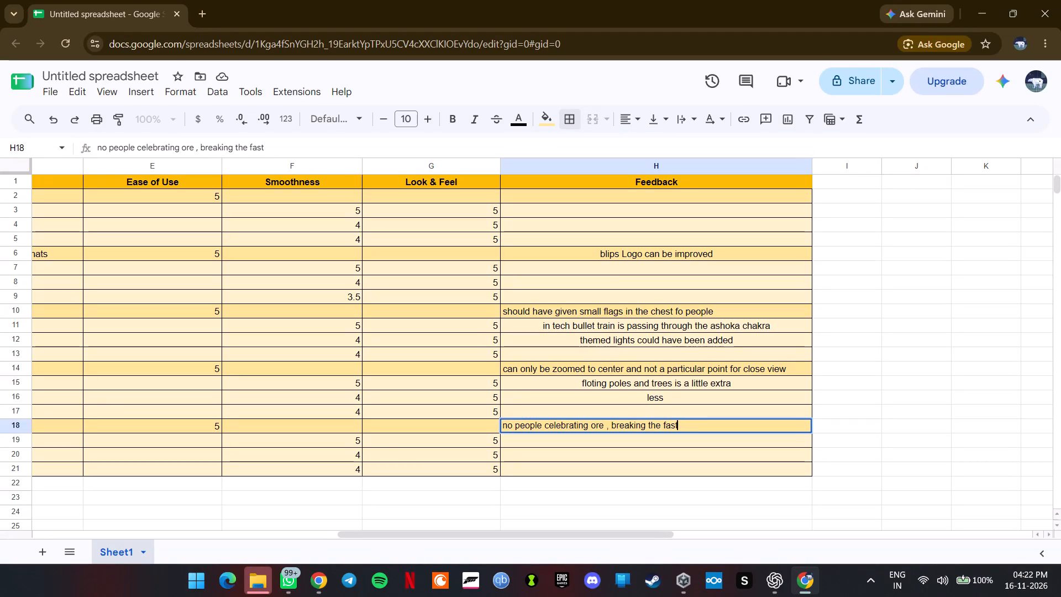
{"action": "key", "text": "comma"}
Extend the "less" feedback under Phase 4 (Holi) with "elements compaired to other phases".
{"action": "left_click", "coordinate": [683, 397]}
{"action": "double_click", "coordinate": [680, 392]}
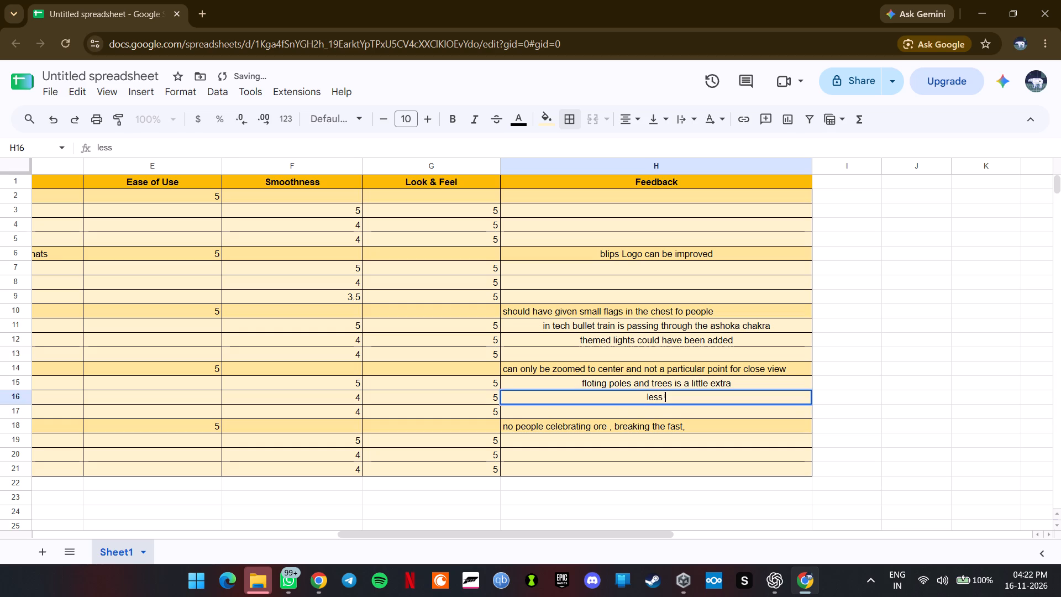
{"action": "type", "text": "elements compaired to other phases"}
Enter "waterwall is falling backwards ()" as the Feedback for Phase 1 (Normal).
{"action": "scroll", "coordinate": [681, 200], "scroll_direction": "up", "scroll_amount": 3}
{"action": "left_click", "coordinate": [643, 199]}
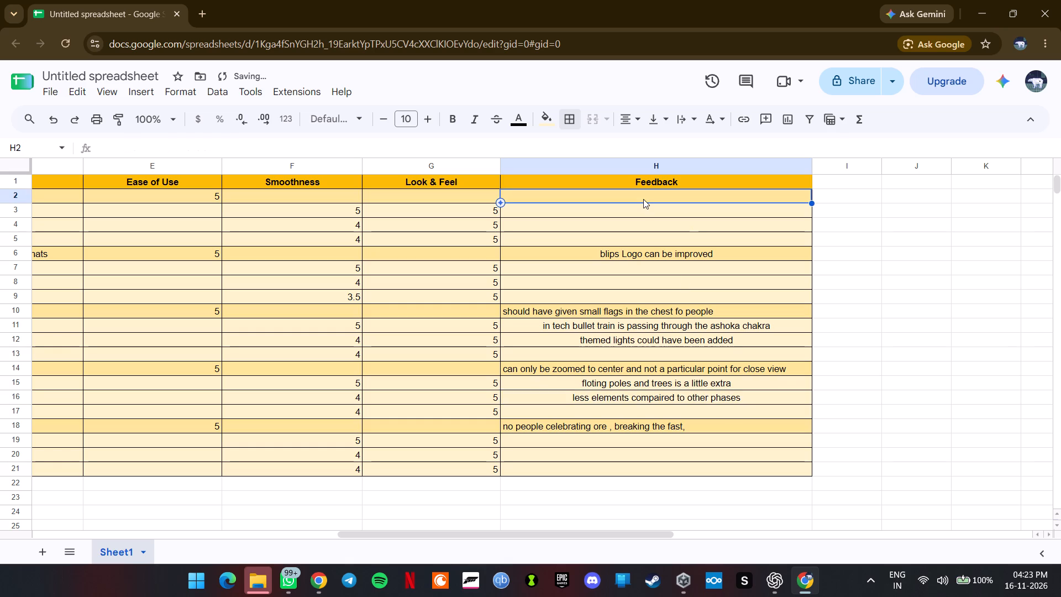
{"action": "key", "text": "f"}
{"action": "key", "text": "BackSpace"}
{"action": "type", "text": "water w"}
{"action": "key", "text": "BackSpace"}
{"action": "key", "text": "BackSpace"}
{"action": "key", "text": "BackSpace"}
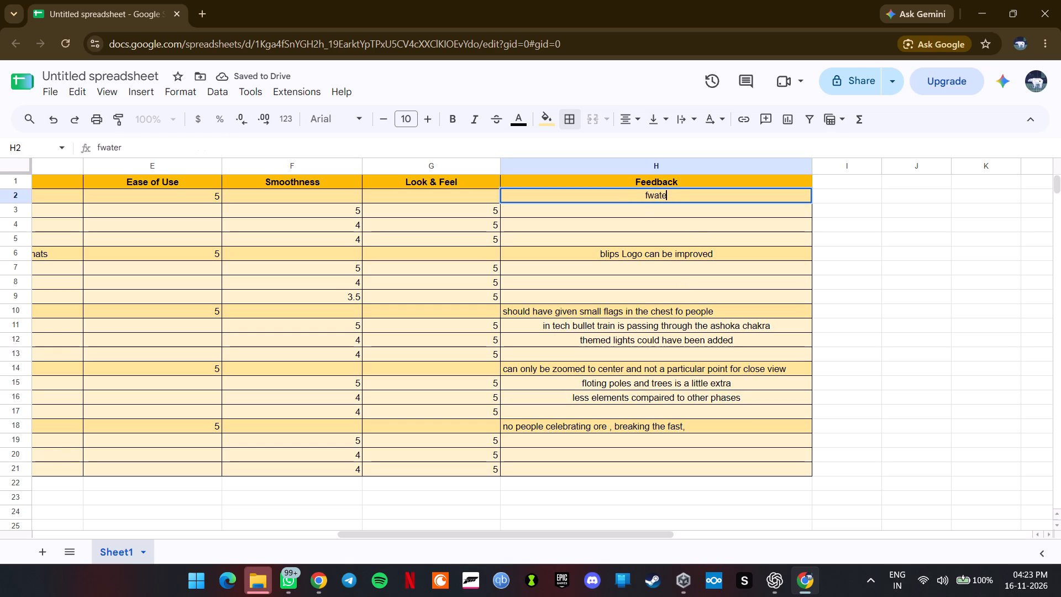
{"action": "key", "text": "BackSpace"}
{"action": "key", "text": "BackSpace"}
{"action": "key", "text": "BackSpace"}
{"action": "key", "text": "BackSpace"}
{"action": "key", "text": "BackSpace"}
{"action": "type", "text": "waterwall is"}
{"action": "key", "text": "space"}
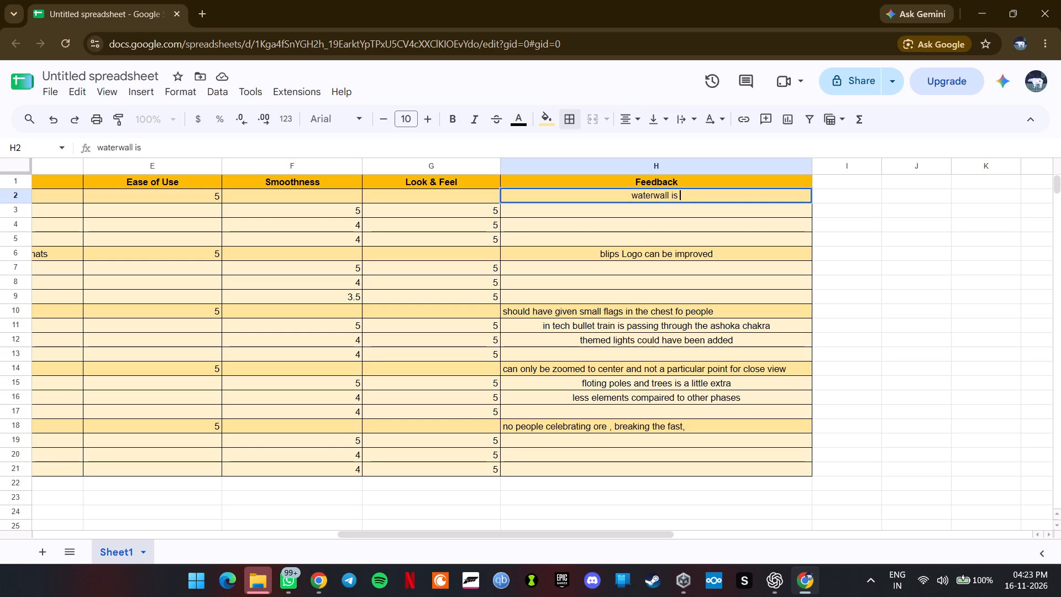
{"action": "type", "text": "falling back"}
{"action": "type", "text": "wards"}
{"action": "key", "text": "space"}
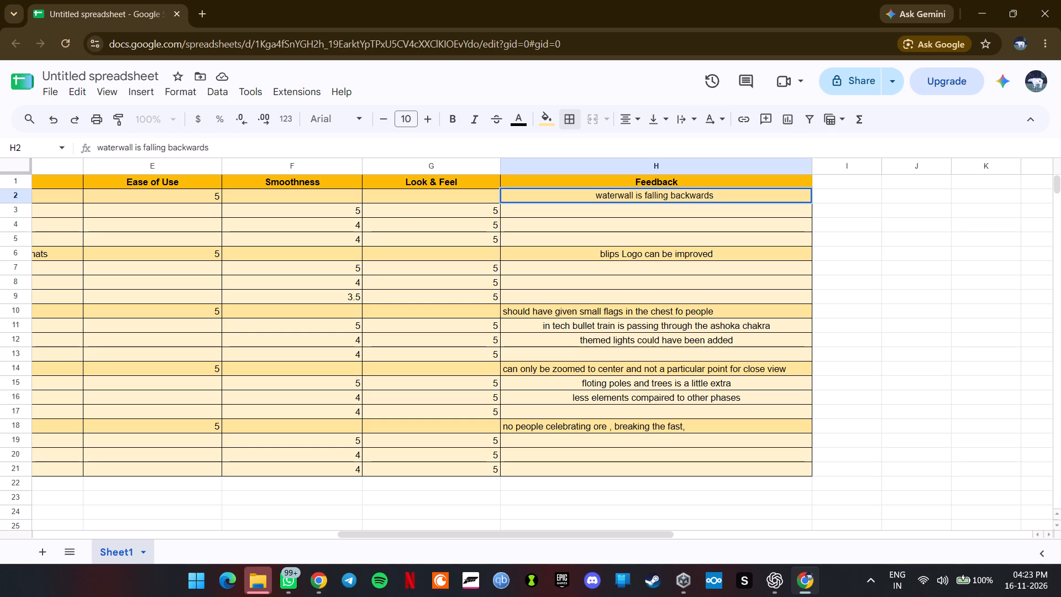
{"action": "type", "text": "()"}
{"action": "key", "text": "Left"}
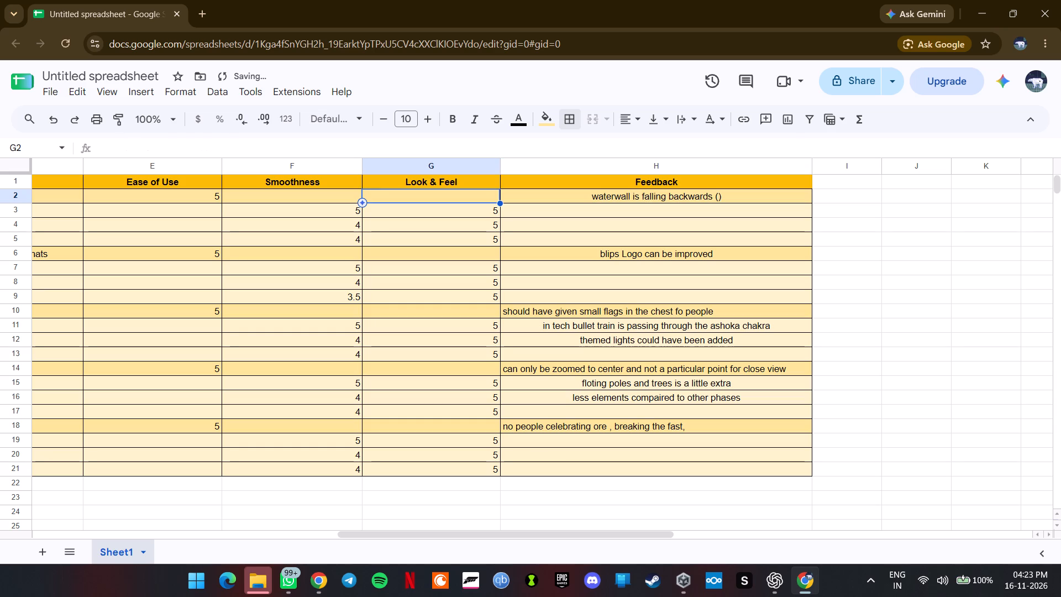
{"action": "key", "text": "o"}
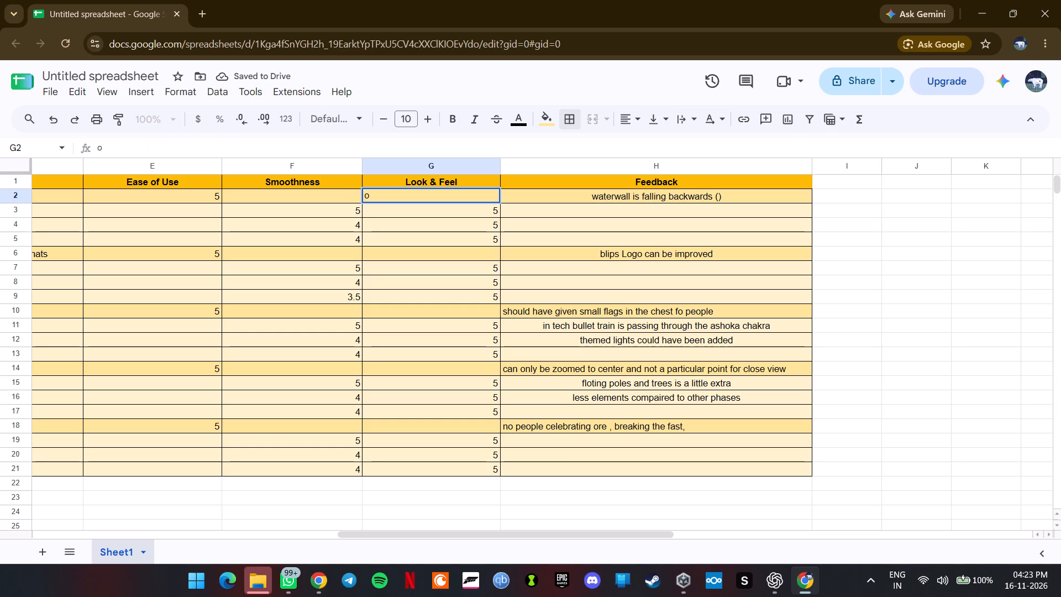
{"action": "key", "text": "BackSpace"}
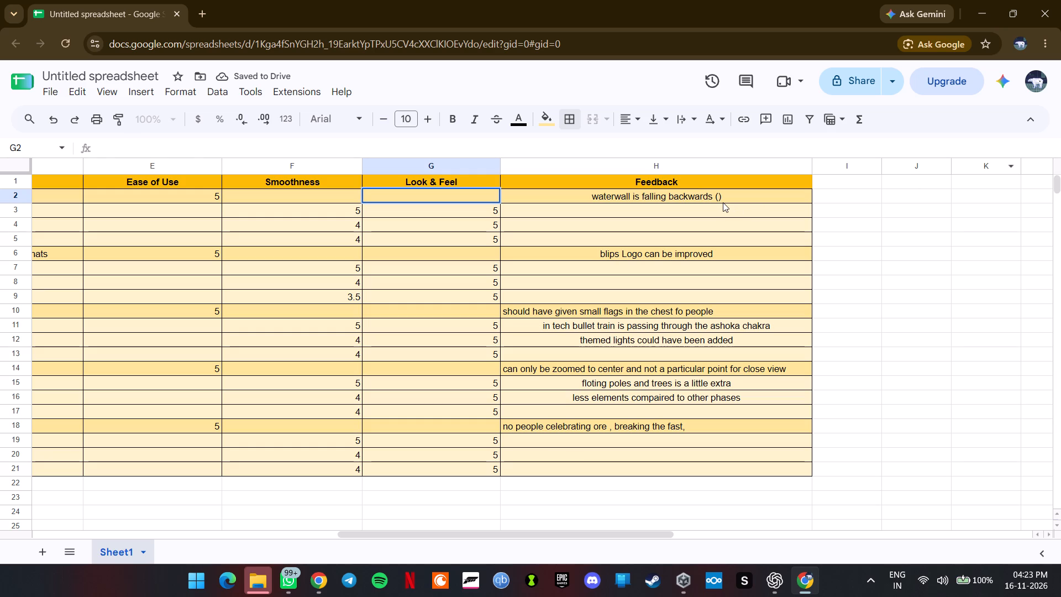
Replace the empty brackets in the Phase 1 (Normal) waterwall feedback with ", its going back up".
{"action": "left_click", "coordinate": [718, 200]}
{"action": "double_click", "coordinate": [718, 197]}
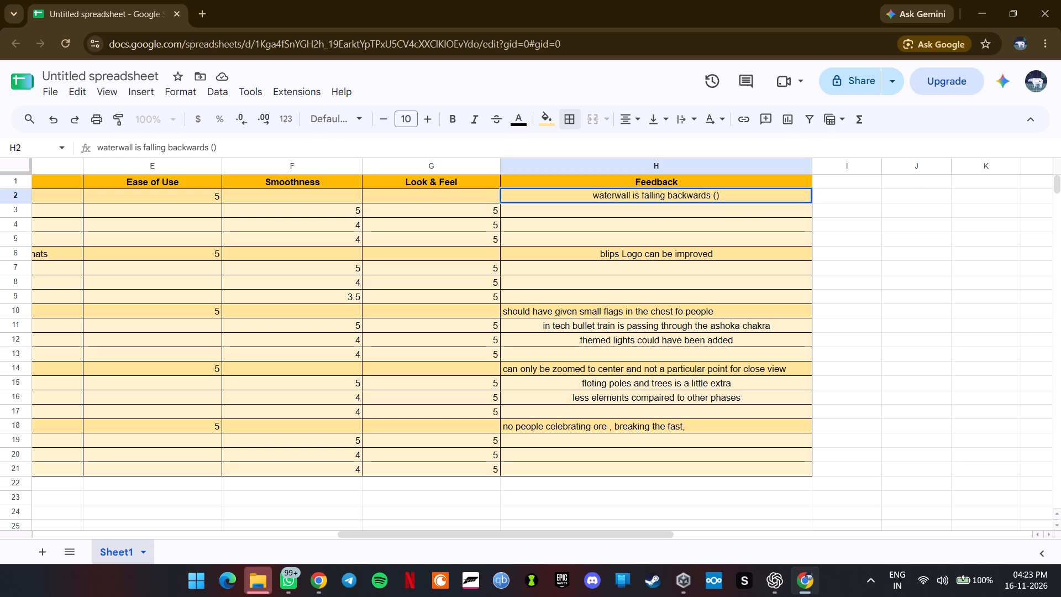
{"action": "left_click", "coordinate": [716, 196]}
{"action": "key", "text": "Right"}
{"action": "key", "text": "BackSpace"}
{"action": "key", "text": "BackSpace"}
{"action": "key", "text": "BackSpace"}
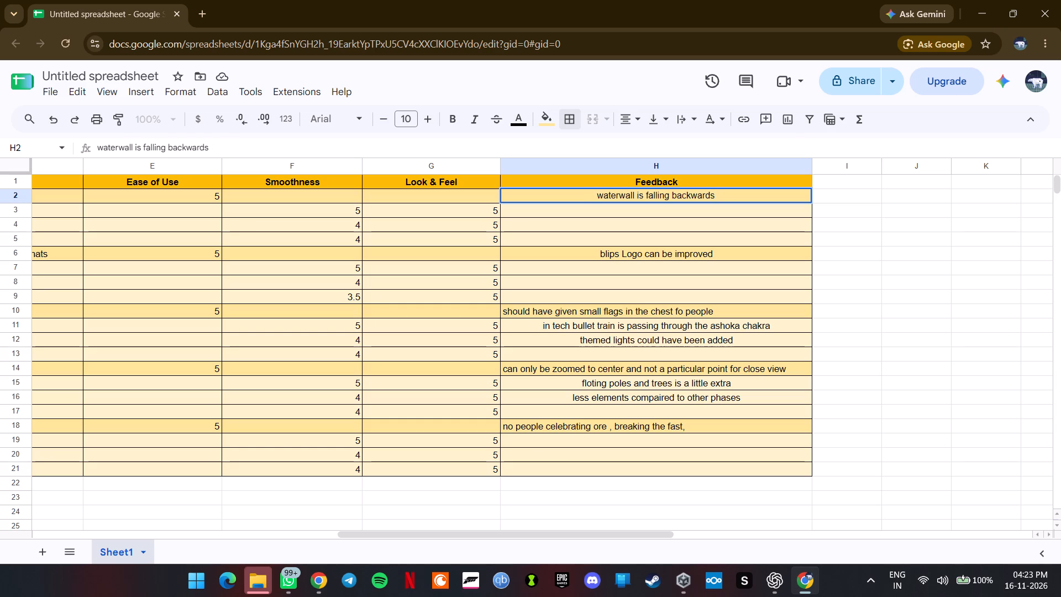
{"action": "type", "text": ", its going back"}
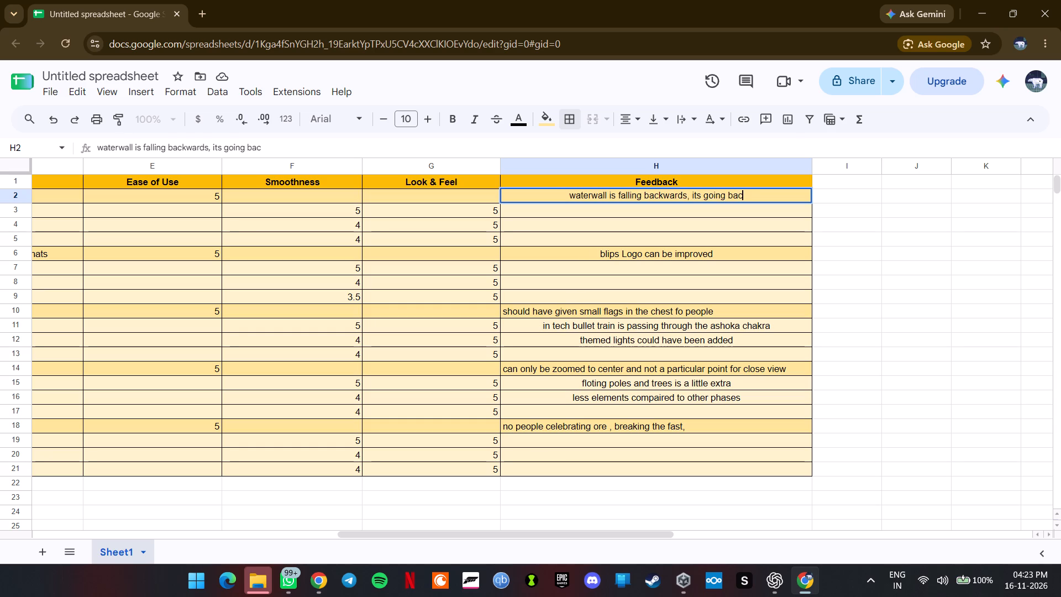
{"action": "key", "text": "space"}
{"action": "type", "text": "up"}
{"action": "key", "text": "space"}
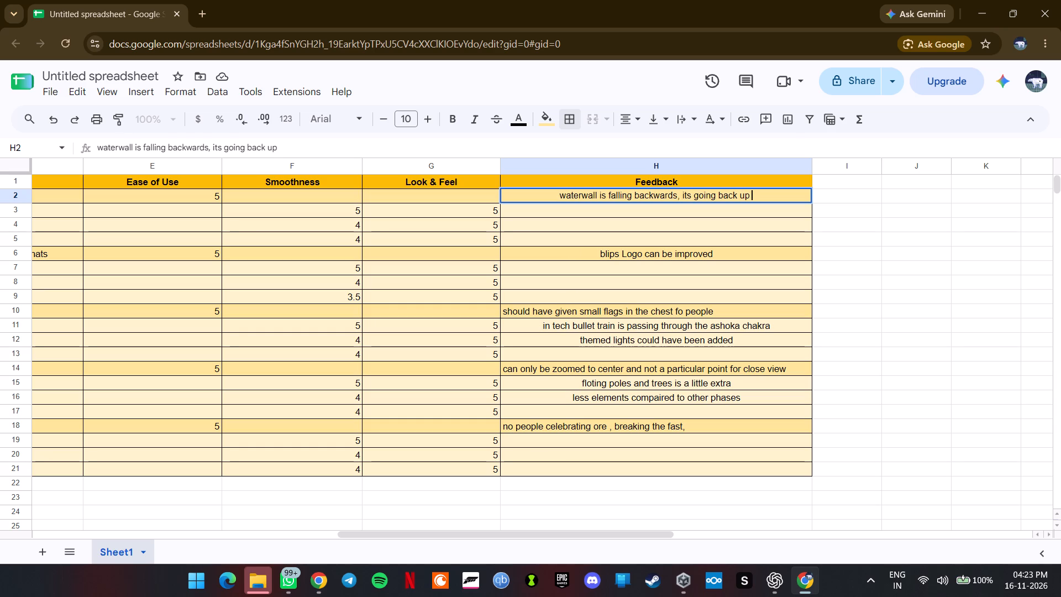
Append "(waterriseing)" to the end of the Phase 1 (Normal) feedback.
{"action": "type", "text": "()"}
{"action": "key", "text": "Left"}
{"action": "type", "text": "water"}
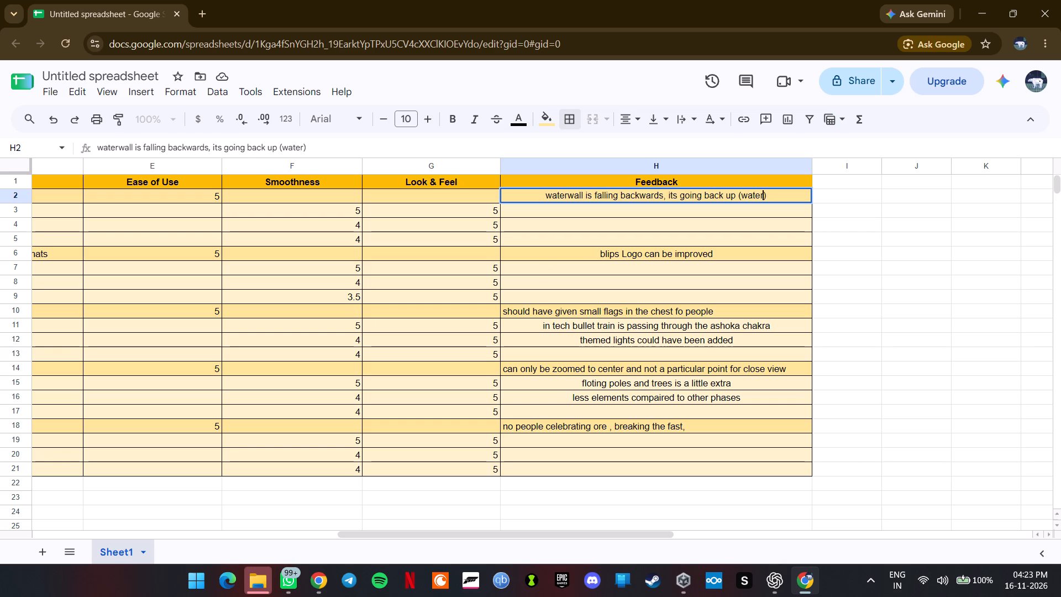
{"action": "key", "text": "r"}
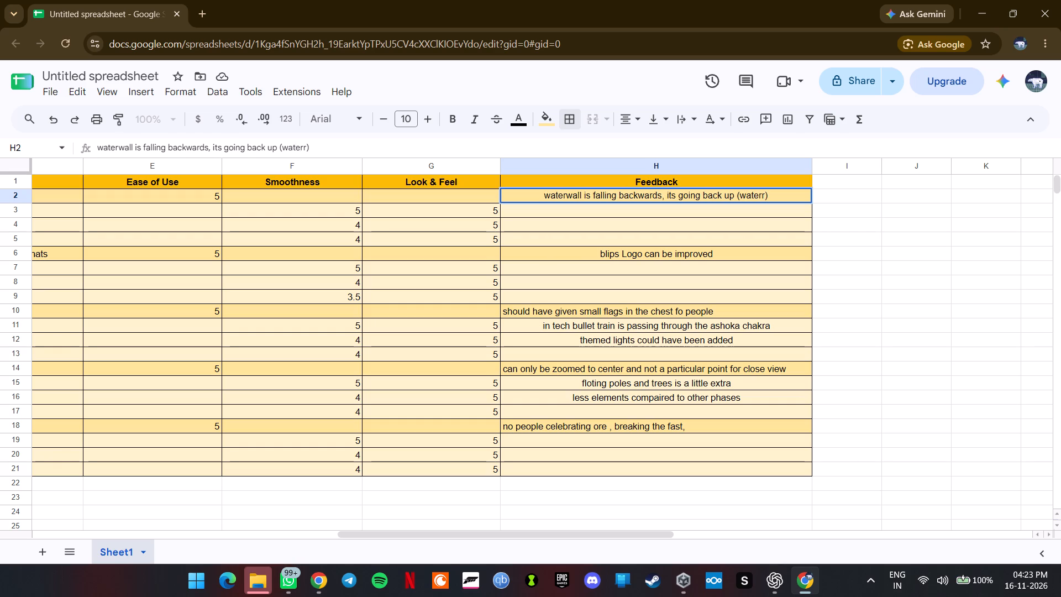
{"action": "key", "text": "BackSpace"}
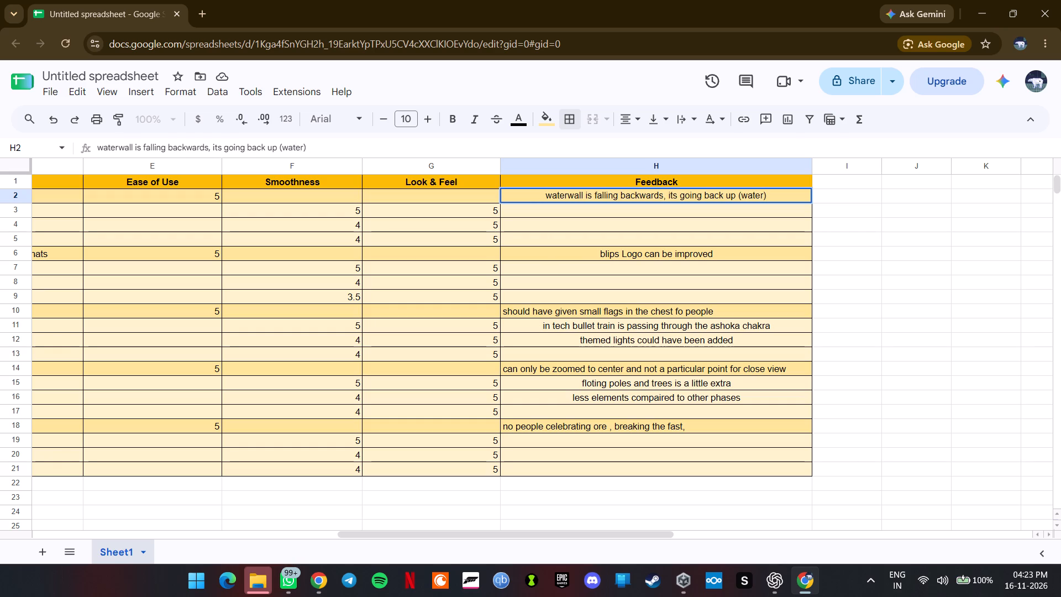
{"action": "type", "text": "rise"}
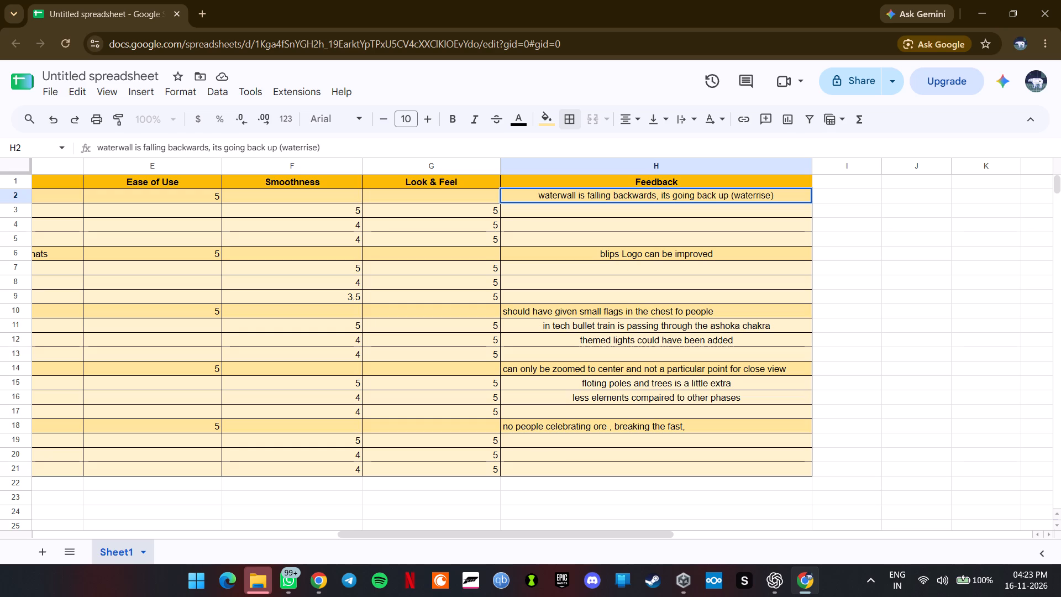
{"action": "key", "text": "Right"}
{"action": "key", "text": "Left"}
{"action": "type", "text": "ing"}
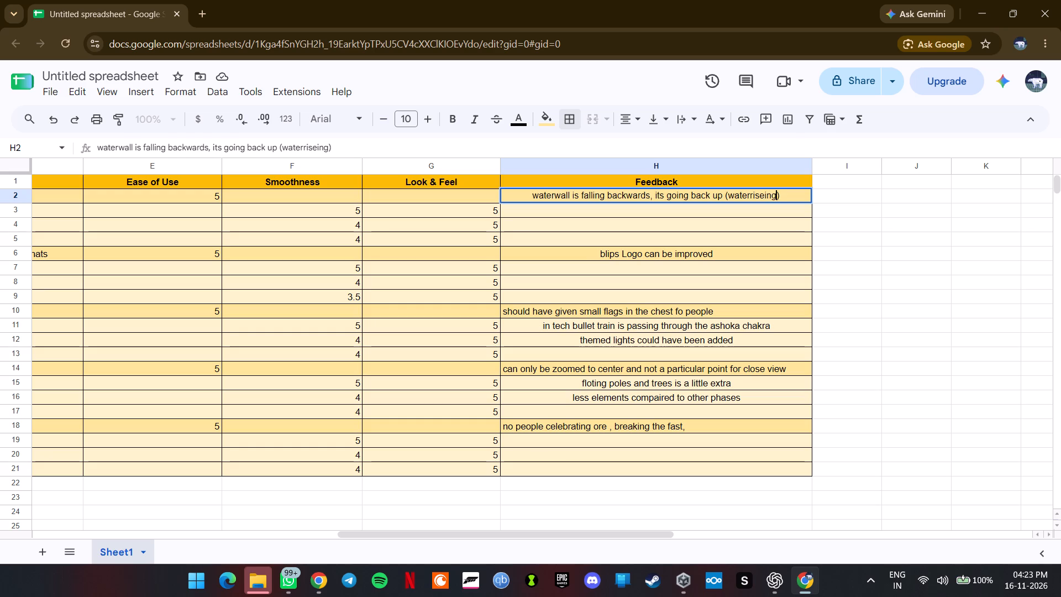
Correct "waterwall" to "waterfall" in the Phase 1 (Normal) feedback.
{"action": "left_click", "coordinate": [559, 196]}
{"action": "key", "text": "BackSpace"}
{"action": "key", "text": "f"}
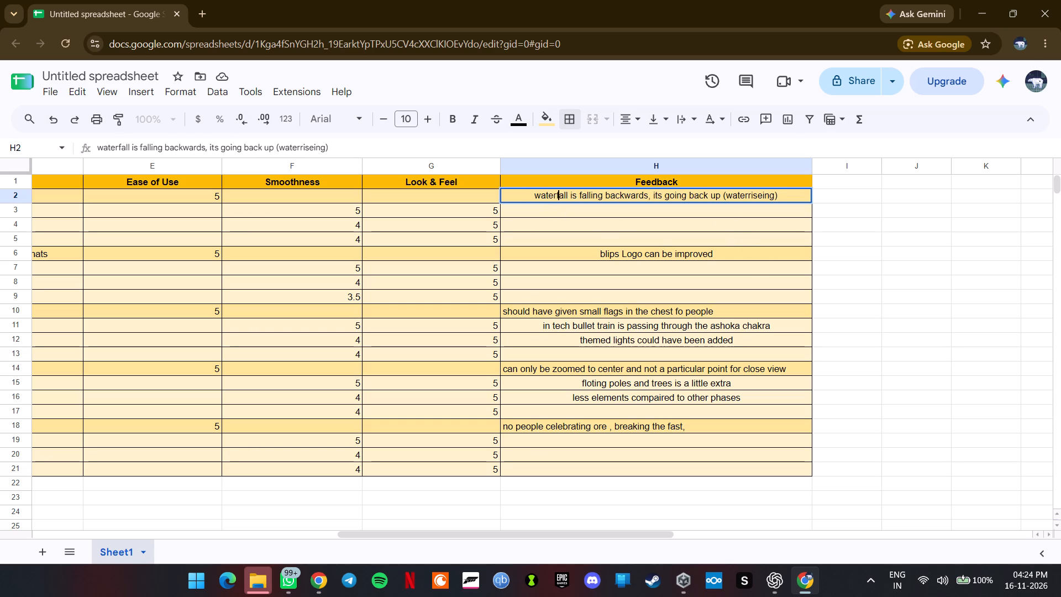
{"action": "left_click", "coordinate": [563, 196]}
{"action": "left_click", "coordinate": [568, 195]}
Replace the word "ore" with "eid" in the Phase 5 (Eid) feedback about people celebrating.
{"action": "left_click_drag", "start_coordinate": [429, 537], "coordinate": [217, 544]}
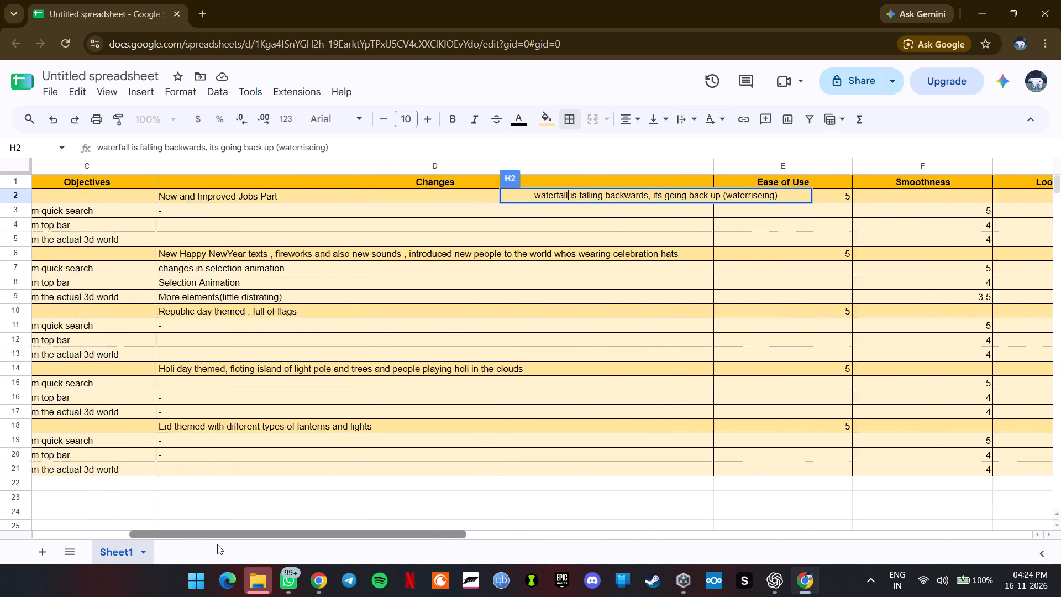
{"action": "left_click_drag", "start_coordinate": [217, 544], "coordinate": [288, 546]}
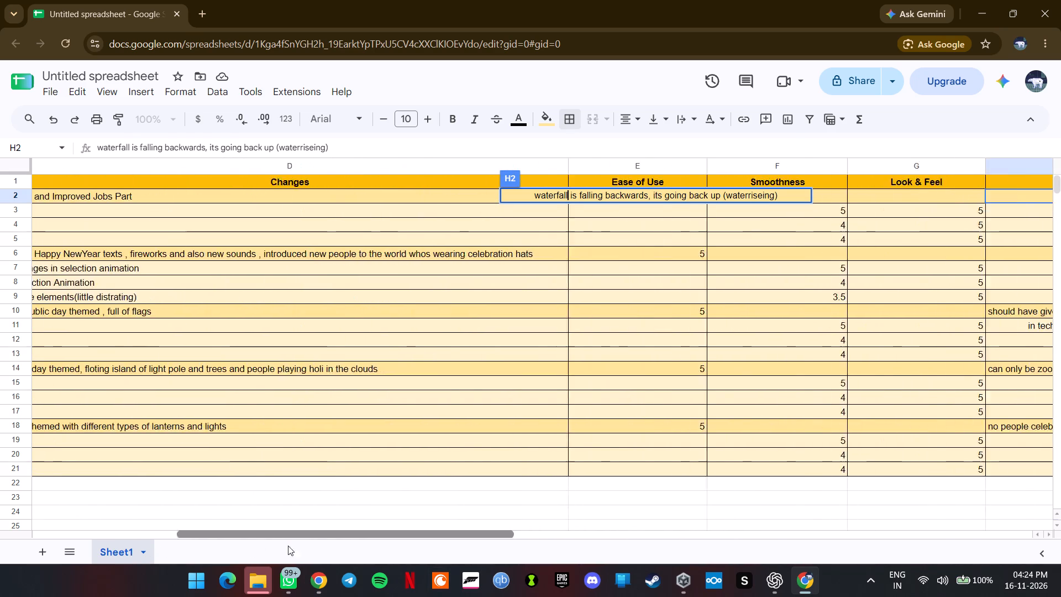
{"action": "left_click_drag", "start_coordinate": [288, 546], "coordinate": [417, 546]}
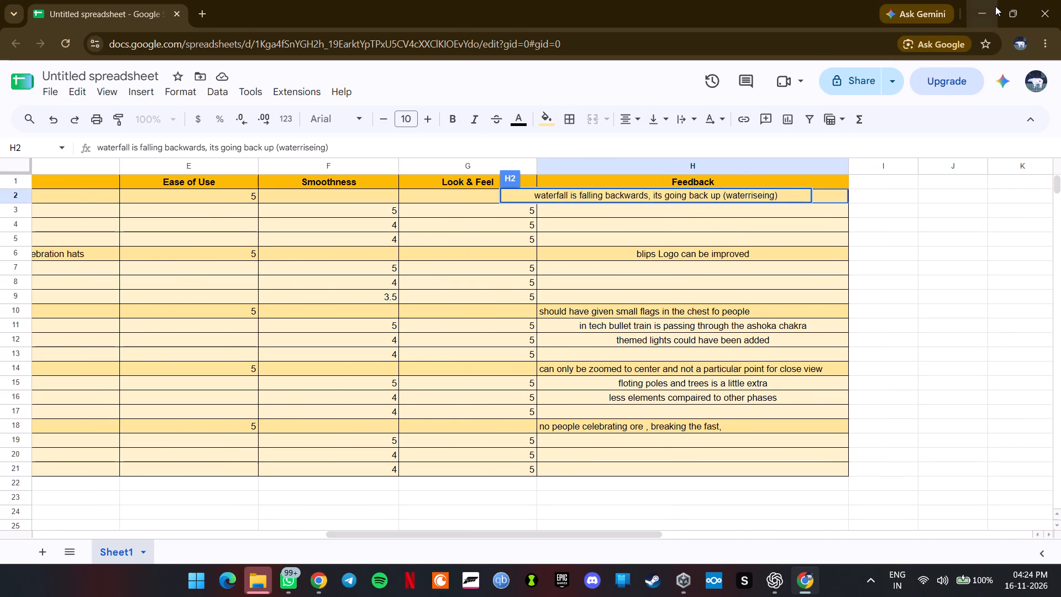
{"action": "left_click", "coordinate": [641, 426]}
{"action": "double_click", "coordinate": [641, 426]}
{"action": "left_click", "coordinate": [638, 425]}
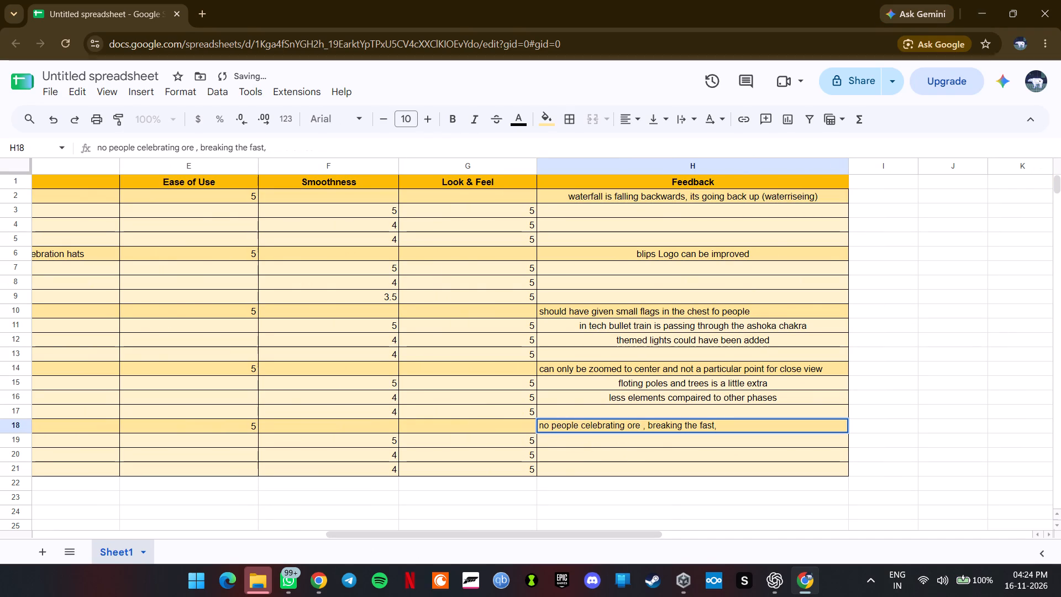
{"action": "key", "text": "BackSpace"}
{"action": "key", "text": "BackSpace"}
{"action": "key", "text": "BackSpace"}
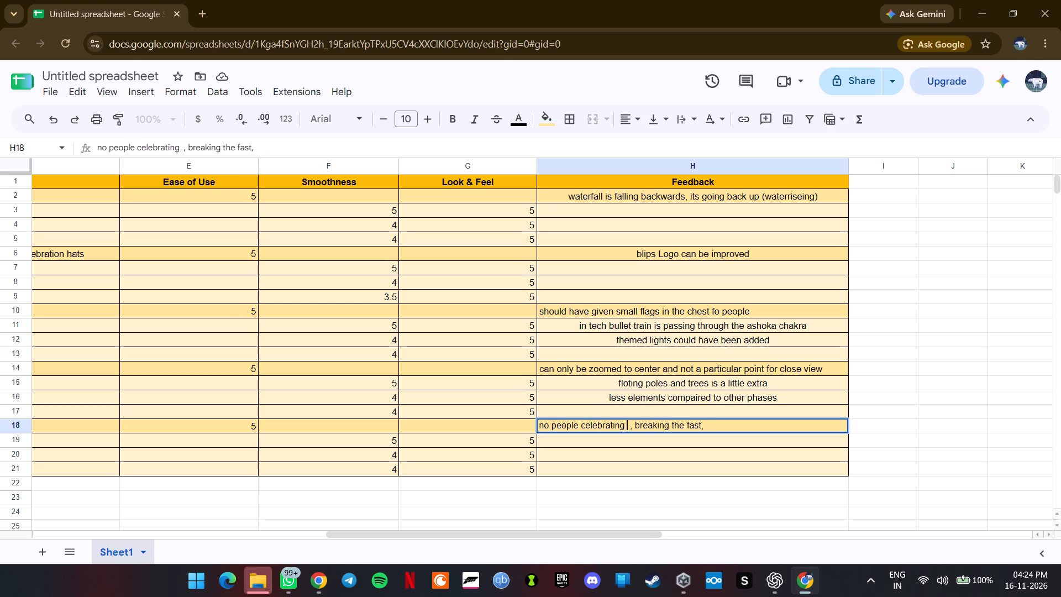
{"action": "key", "text": "e"}
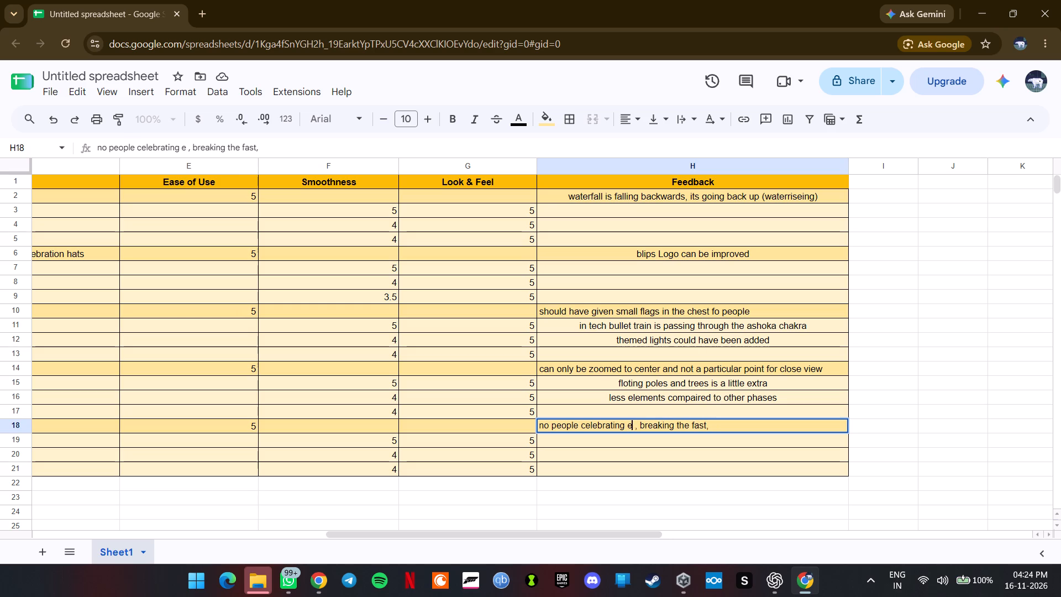
{"action": "type", "text": "id"}
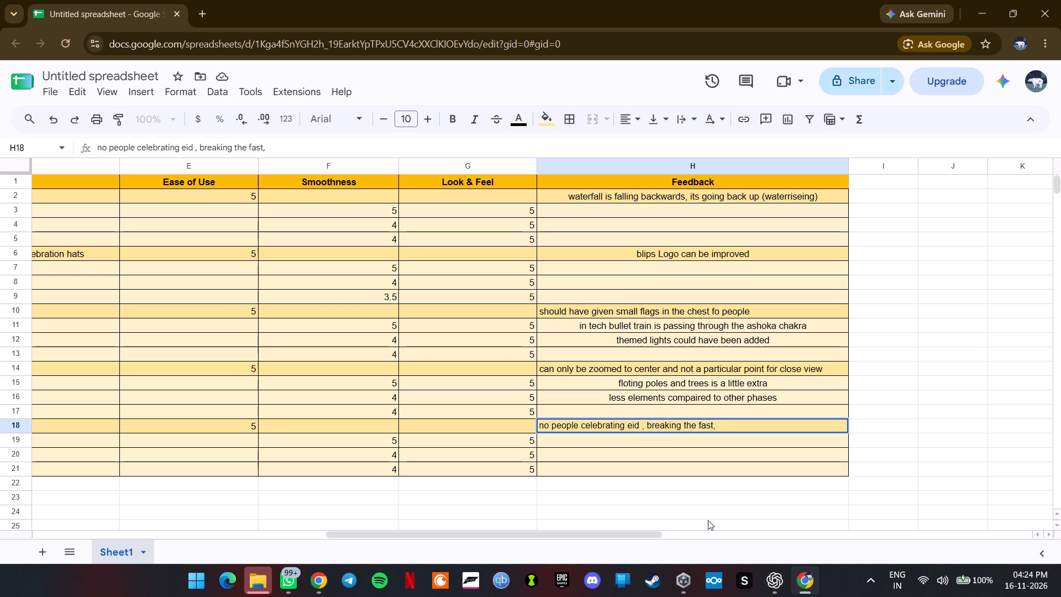
Switch to the Emergio website and enter the Eid-themed Tech world through its Start a project entry to examine the whole scene.
{"action": "left_click", "coordinate": [322, 579]}
{"action": "scroll", "coordinate": [452, 306], "scroll_direction": "down", "scroll_amount": 4}
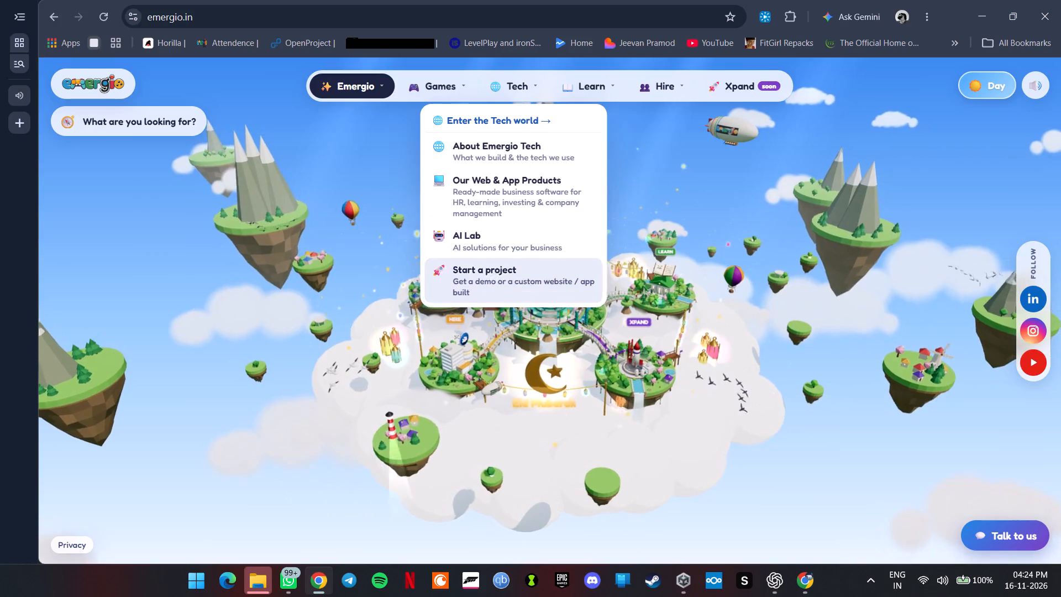
{"action": "left_click", "coordinate": [446, 271]}
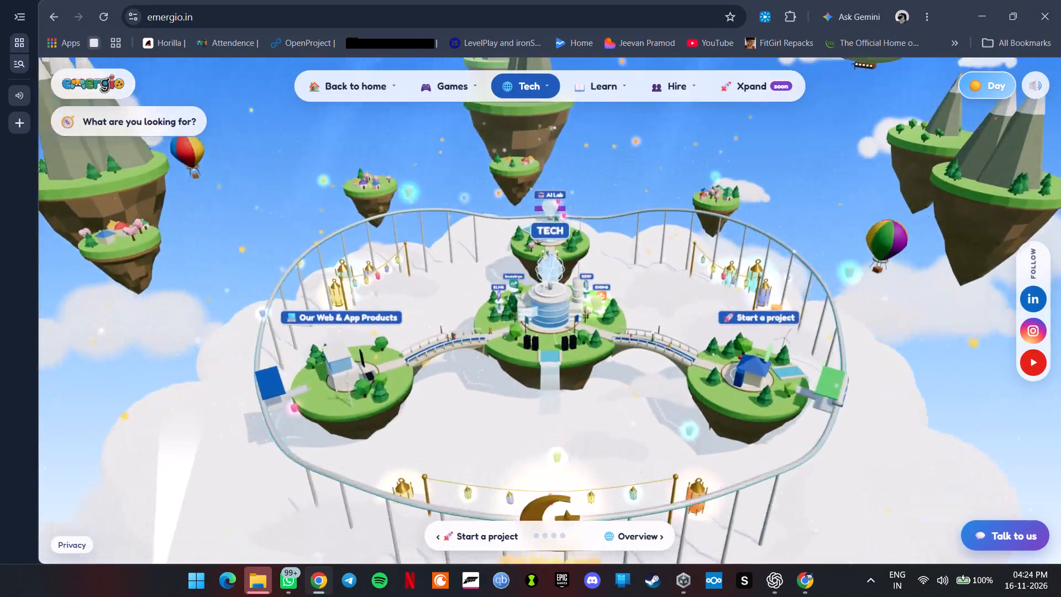
{"action": "scroll", "coordinate": [639, 392], "scroll_direction": "down", "scroll_amount": 7}
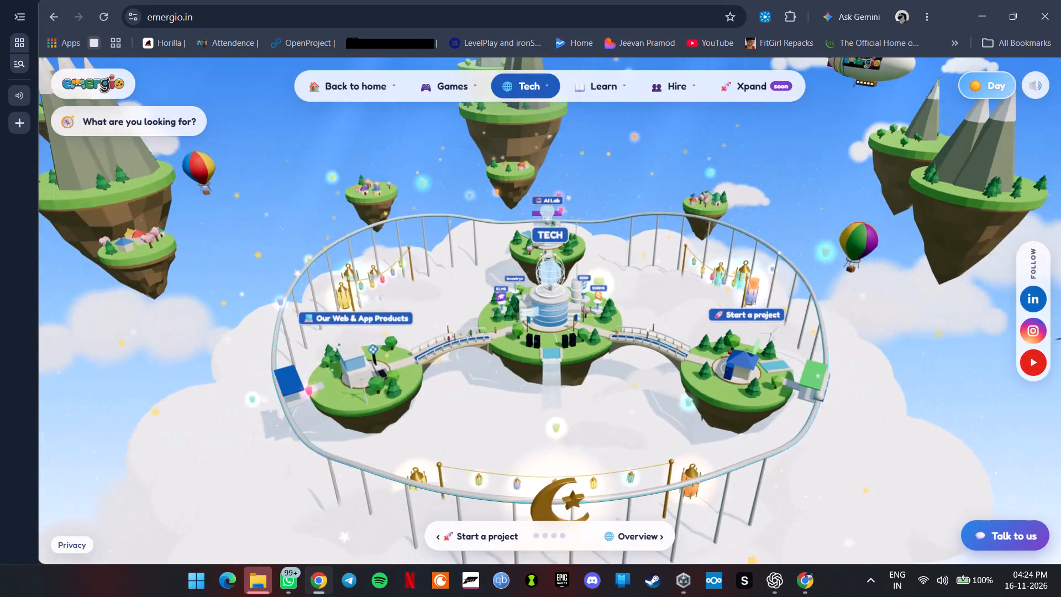
{"action": "scroll", "coordinate": [639, 392], "scroll_direction": "down", "scroll_amount": 3}
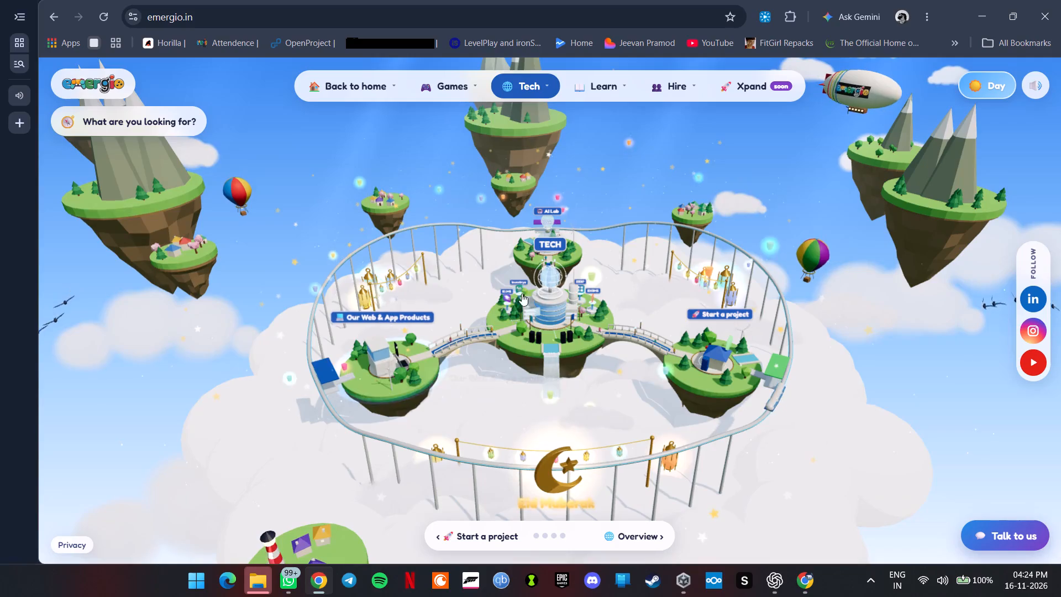
Open the Start a project island in the Tech world, examine its surroundings, and close its enquiry form.
{"action": "left_click", "coordinate": [706, 376]}
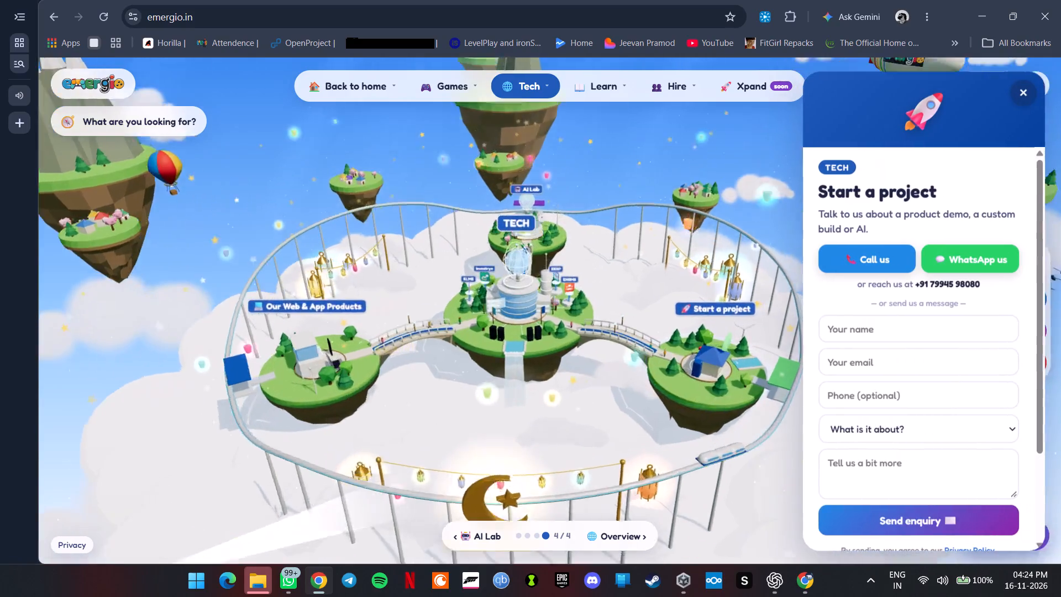
{"action": "scroll", "coordinate": [682, 387], "scroll_direction": "down", "scroll_amount": 11}
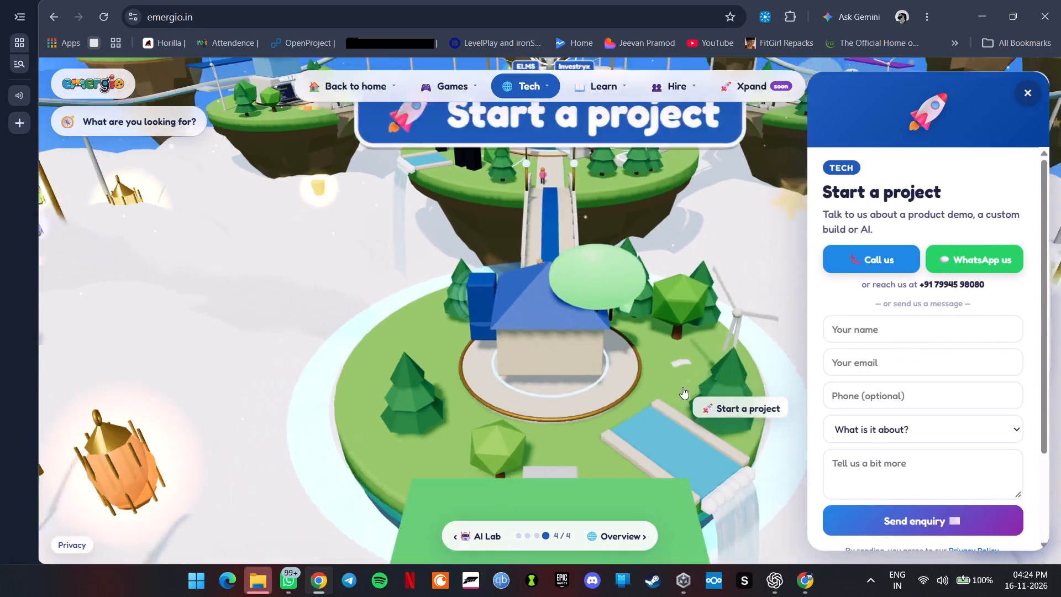
{"action": "scroll", "coordinate": [682, 387], "scroll_direction": "down", "scroll_amount": 7}
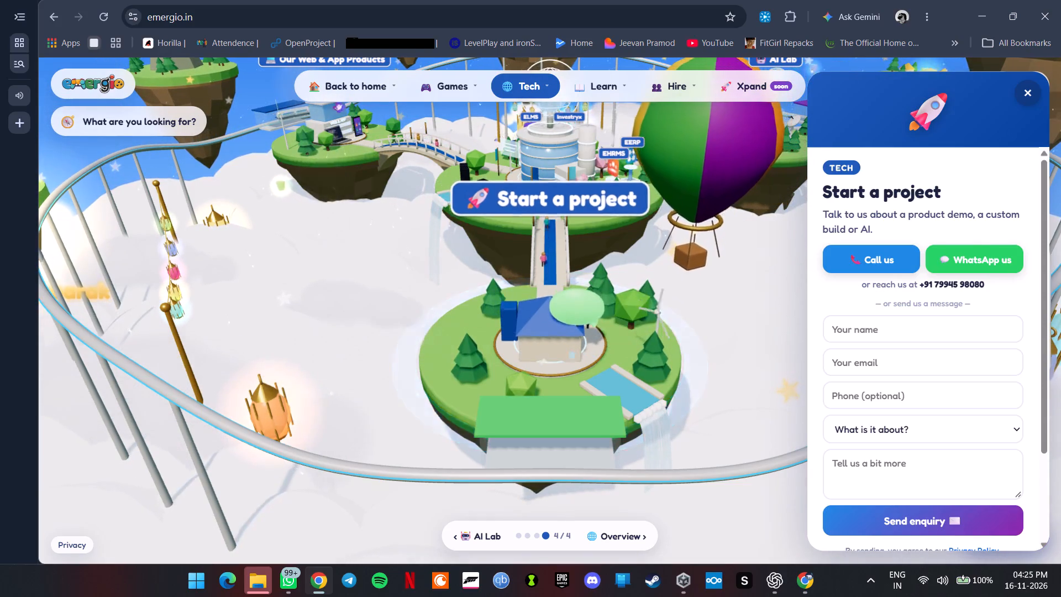
{"action": "left_click", "coordinate": [1028, 102]}
Switch the Eid Tech world's lighting through Sunset to Night and examine its islands, lanterns and coaster track from several angles.
{"action": "left_click", "coordinate": [978, 82]}
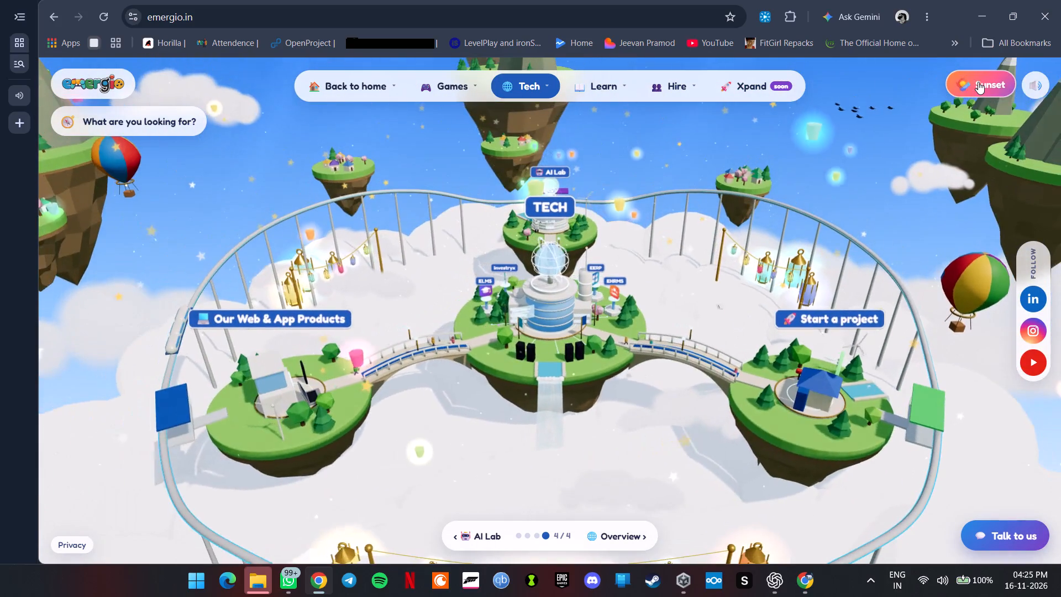
{"action": "left_click", "coordinate": [978, 82]}
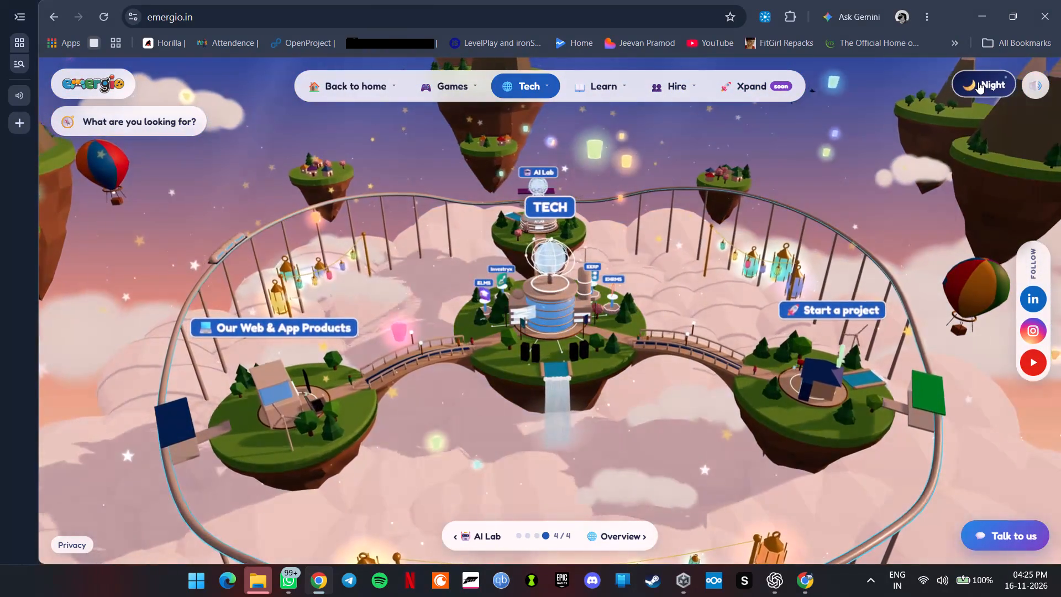
{"action": "scroll", "coordinate": [628, 370], "scroll_direction": "down", "scroll_amount": 11}
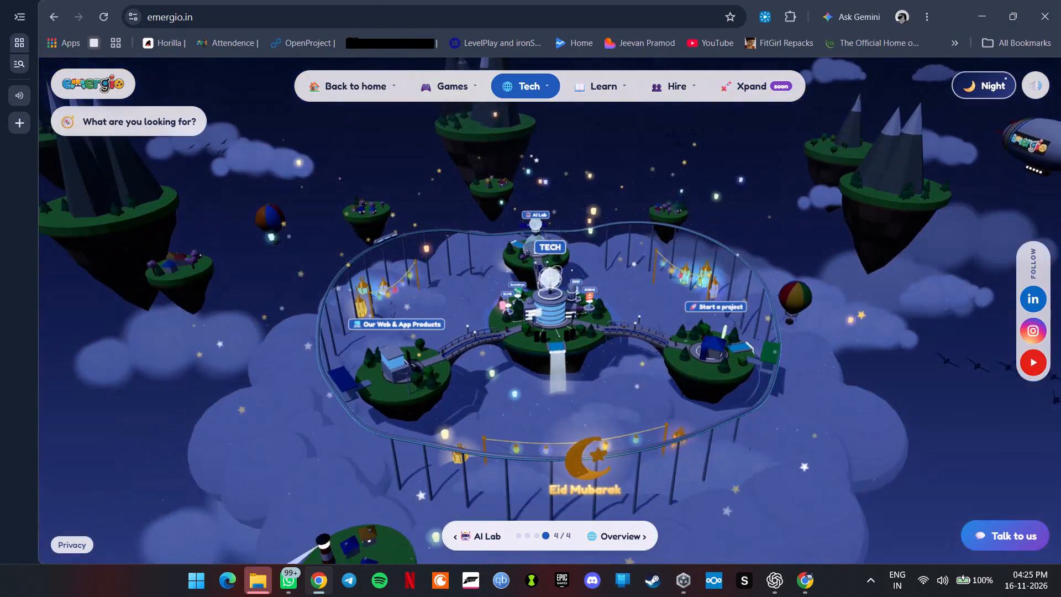
{"action": "scroll", "coordinate": [633, 368], "scroll_direction": "down", "scroll_amount": 12}
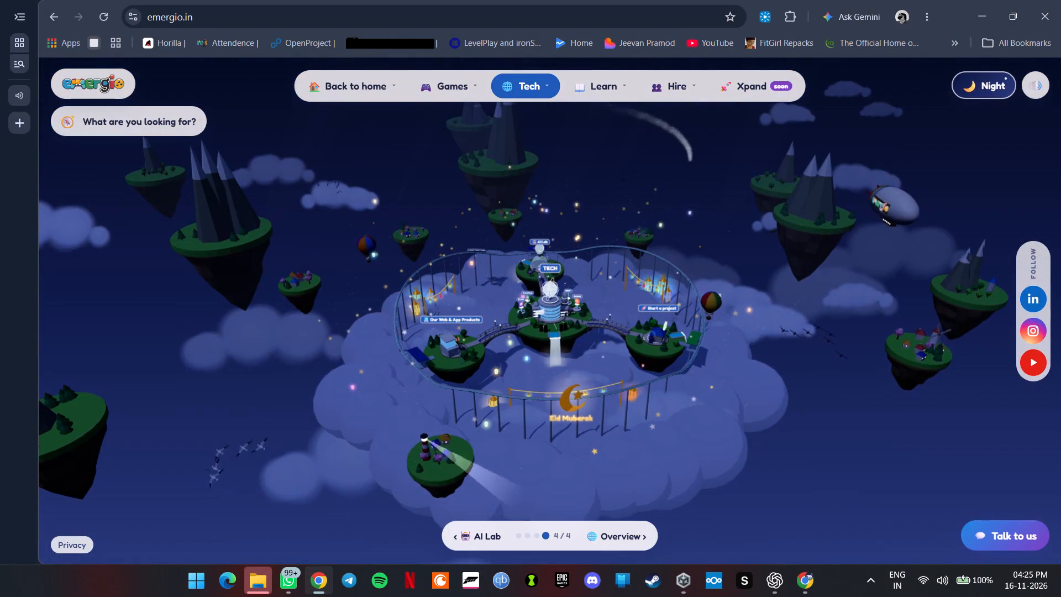
{"action": "scroll", "coordinate": [451, 446], "scroll_direction": "up", "scroll_amount": 6}
{"action": "scroll", "coordinate": [450, 378], "scroll_direction": "up", "scroll_amount": 10}
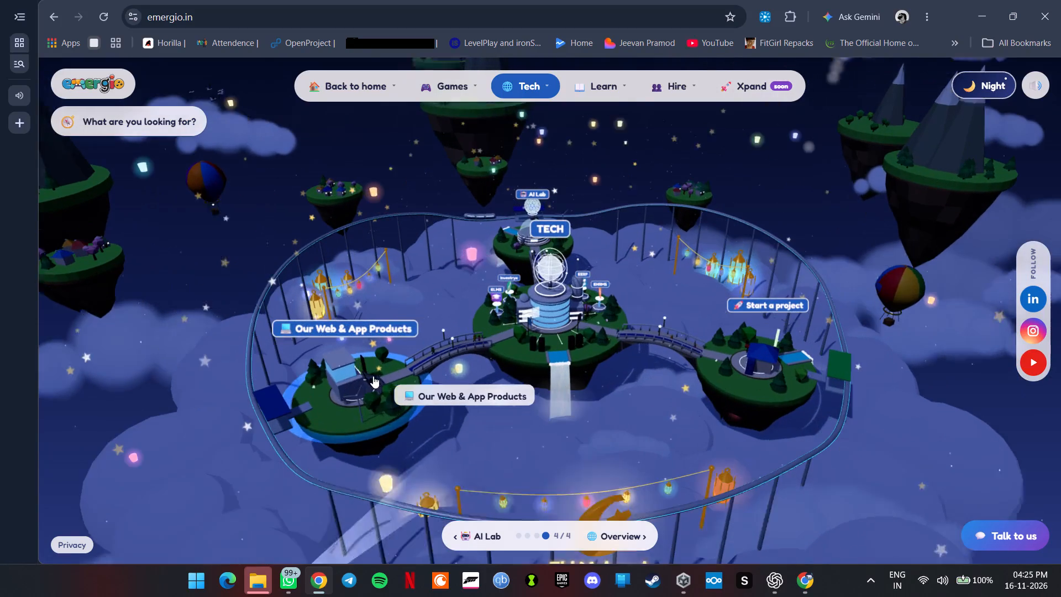
{"action": "right_click_drag", "start_coordinate": [286, 386], "coordinate": [320, 395]}
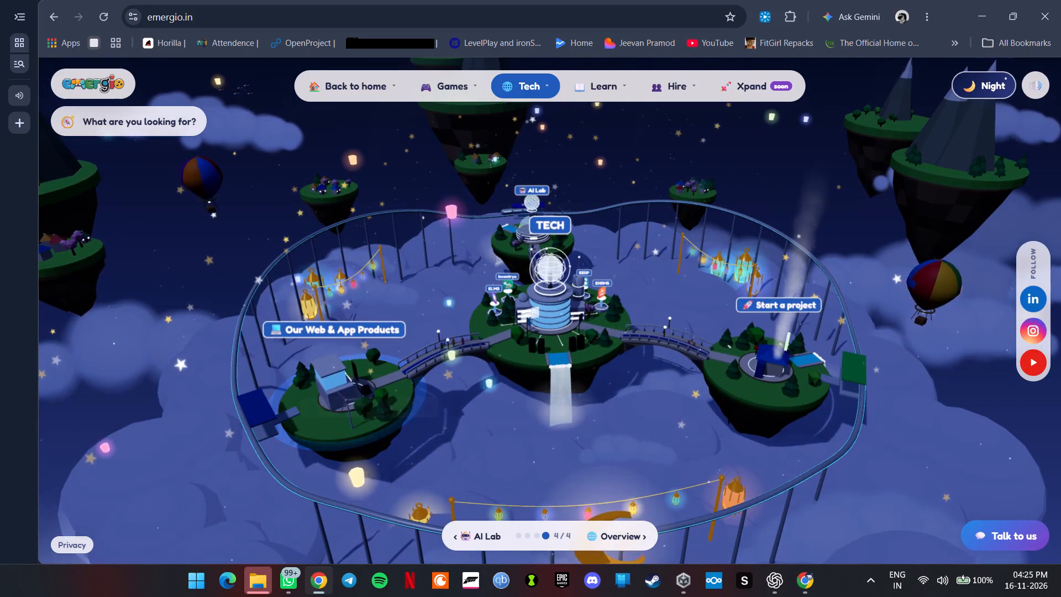
{"action": "right_click_drag", "start_coordinate": [320, 395], "coordinate": [487, 438]}
{"action": "left_click_drag", "start_coordinate": [406, 469], "coordinate": [575, 463]}
{"action": "scroll", "coordinate": [682, 452], "scroll_direction": "up", "scroll_amount": 12}
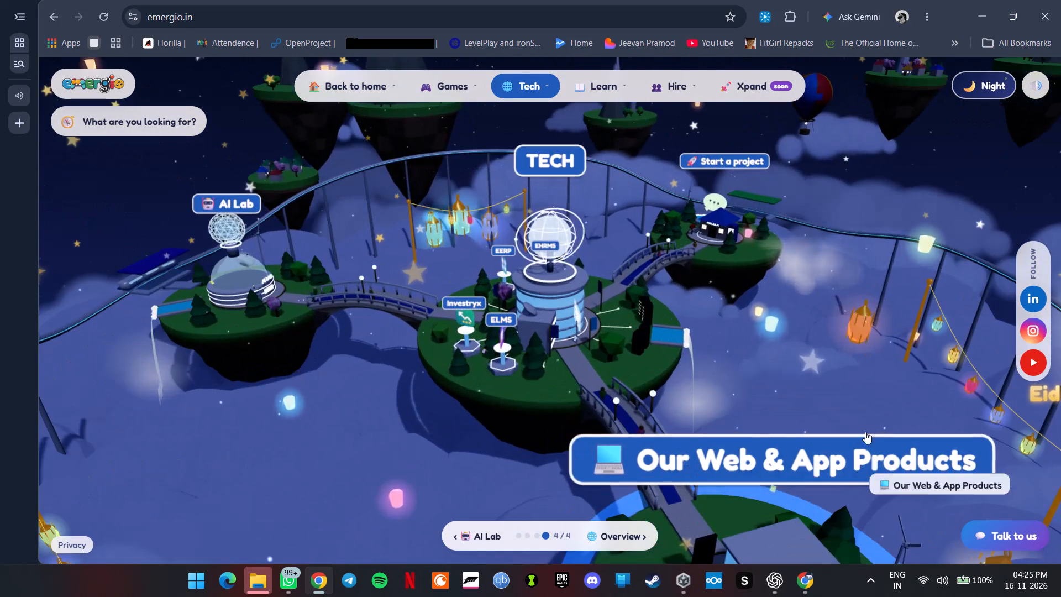
{"action": "left_click_drag", "start_coordinate": [925, 424], "coordinate": [880, 396]}
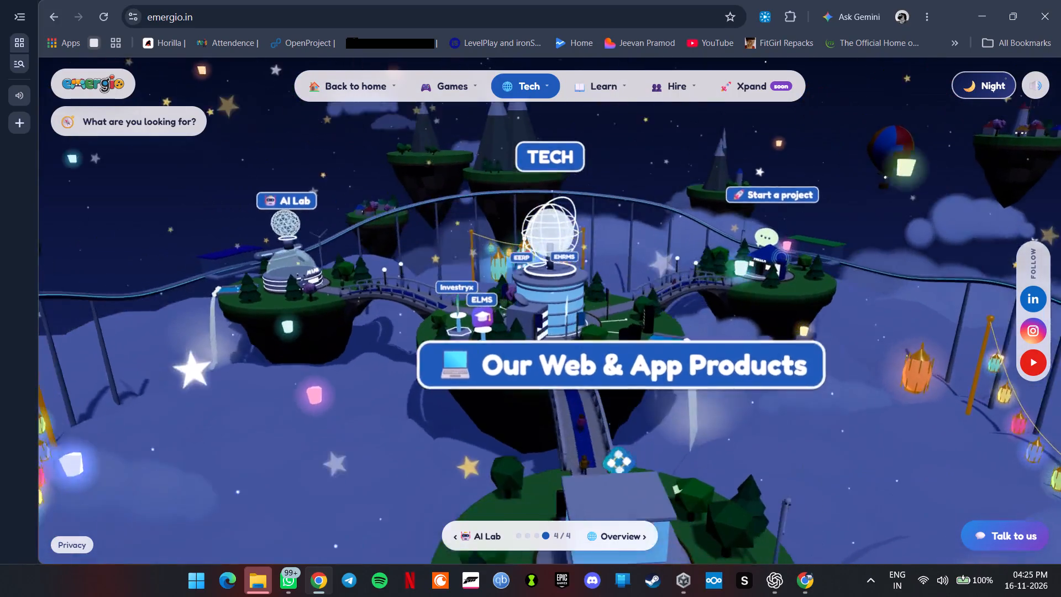
{"action": "left_click_drag", "start_coordinate": [880, 396], "coordinate": [827, 377]}
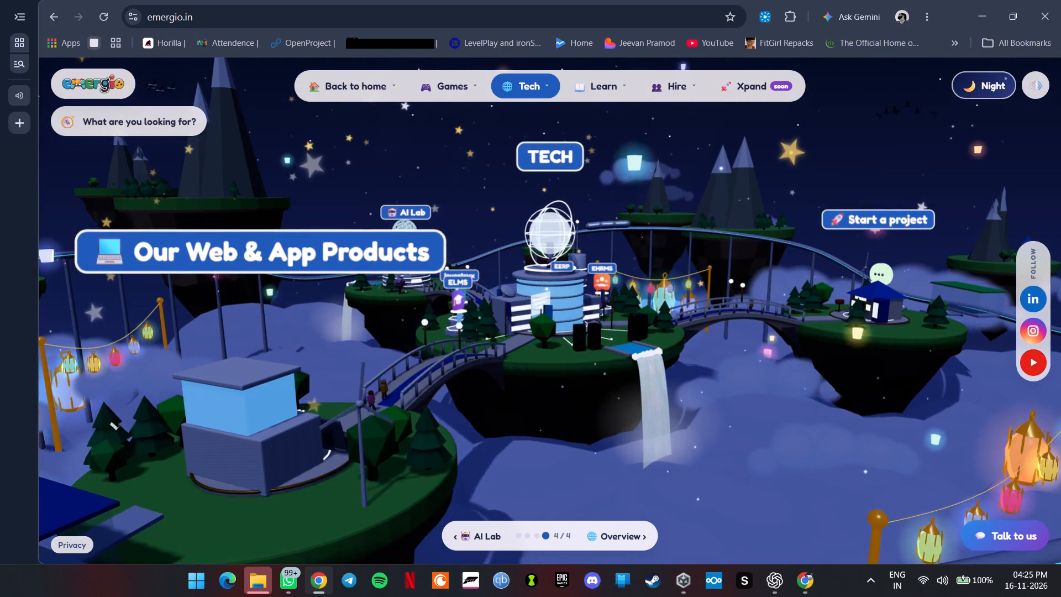
Set the Tech world's lighting back to Day and examine the whole scene from farther out.
{"action": "left_click", "coordinate": [978, 93]}
{"action": "scroll", "coordinate": [602, 470], "scroll_direction": "down", "scroll_amount": 1}
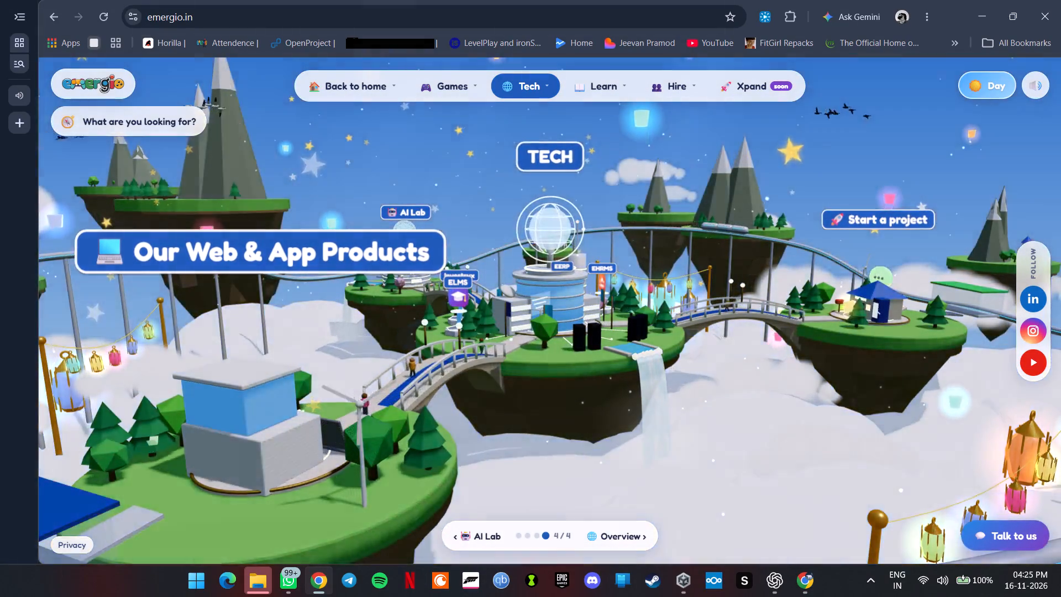
{"action": "scroll", "coordinate": [602, 470], "scroll_direction": "down", "scroll_amount": 20}
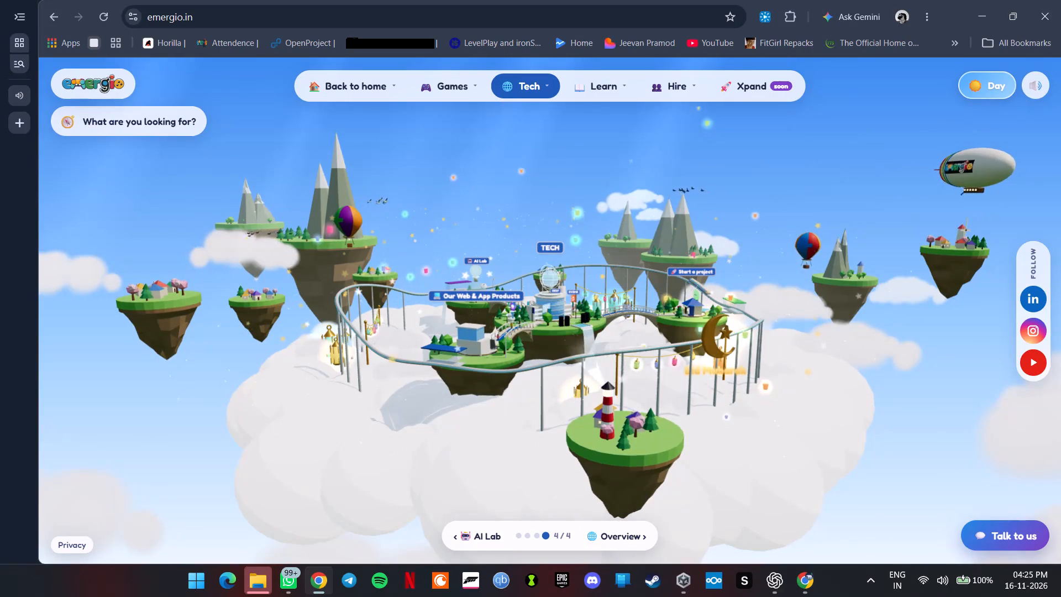
Return to the Emergio home world, close the quick-search panel, and examine the Eid-themed islands and decorations near and far.
{"action": "left_click", "coordinate": [388, 85]}
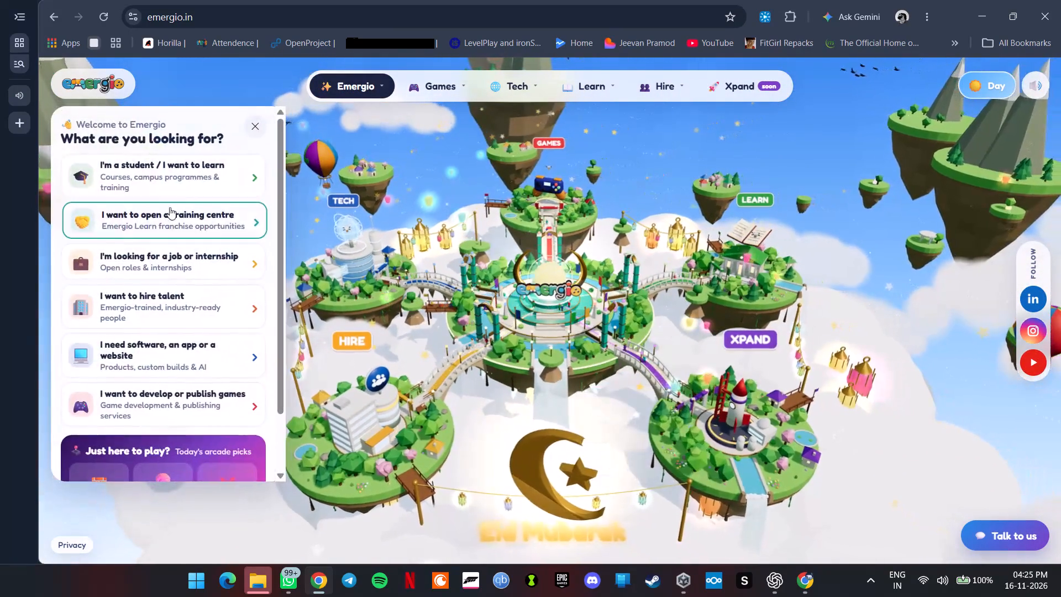
{"action": "left_click", "coordinate": [260, 129]}
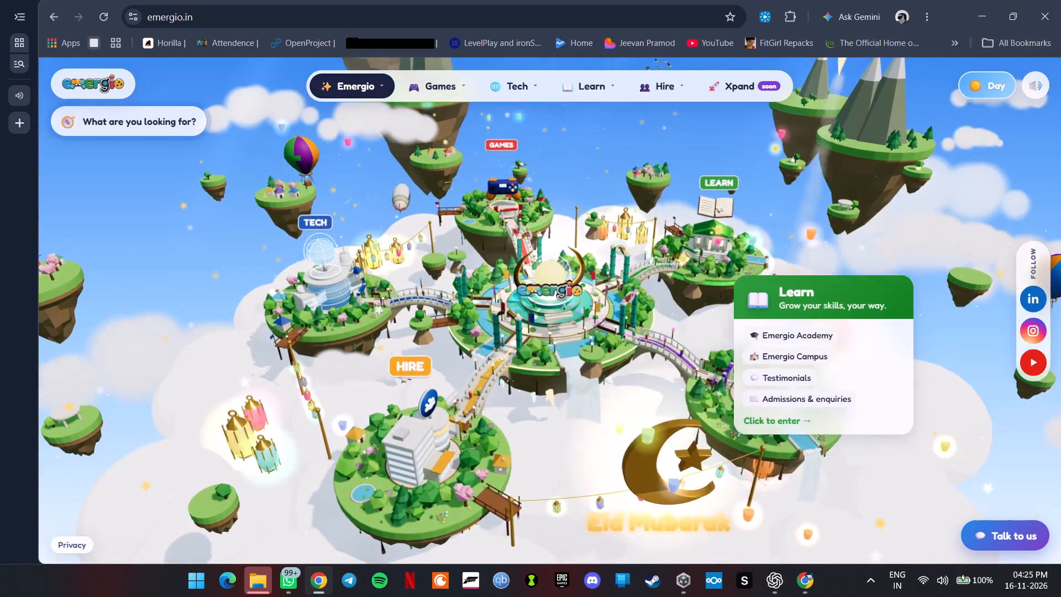
{"action": "scroll", "coordinate": [690, 494], "scroll_direction": "down", "scroll_amount": 2}
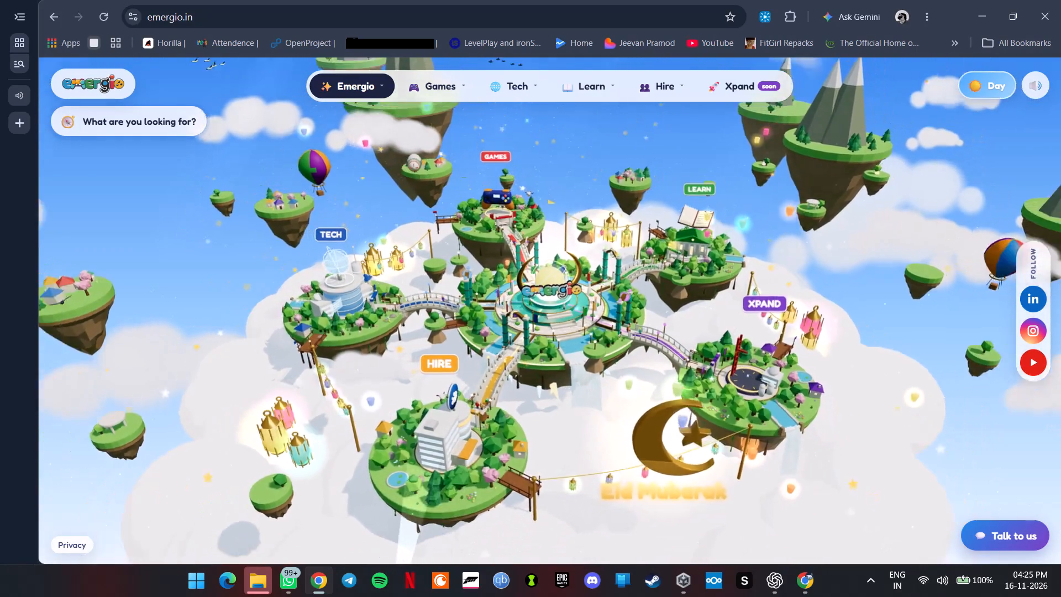
{"action": "scroll", "coordinate": [690, 494], "scroll_direction": "down", "scroll_amount": 15}
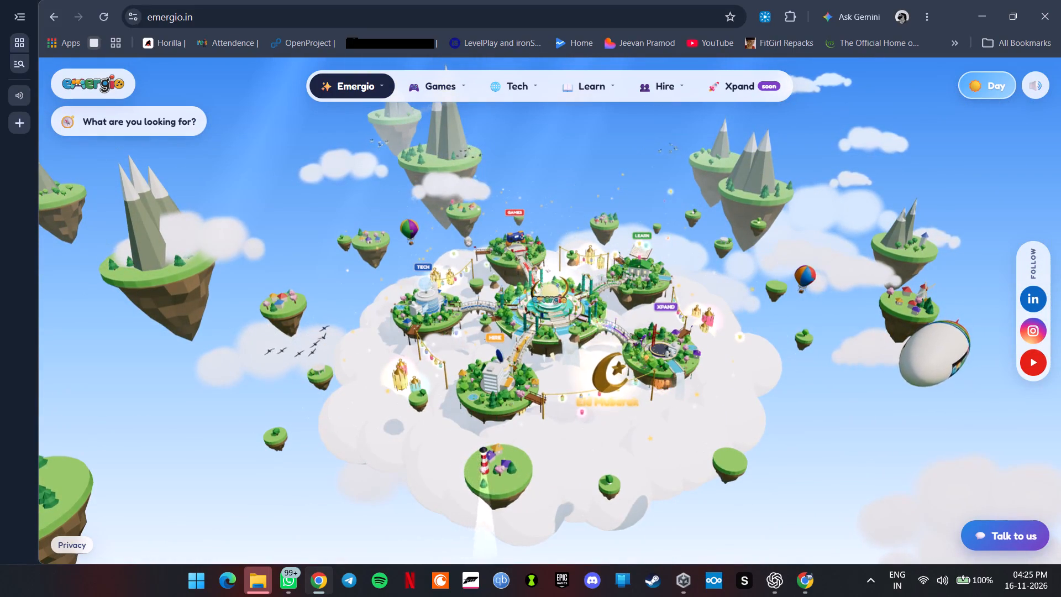
{"action": "scroll", "coordinate": [843, 595], "scroll_direction": "up", "scroll_amount": 1}
{"action": "scroll", "coordinate": [696, 430], "scroll_direction": "up", "scroll_amount": 7}
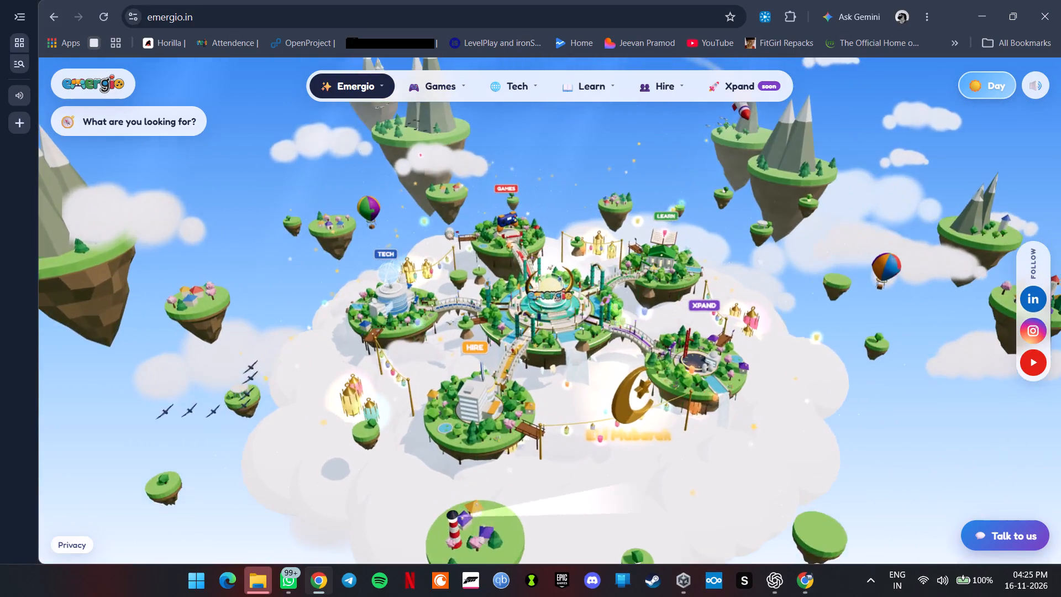
{"action": "scroll", "coordinate": [733, 404], "scroll_direction": "up", "scroll_amount": 12}
{"action": "scroll", "coordinate": [733, 404], "scroll_direction": "down", "scroll_amount": 20}
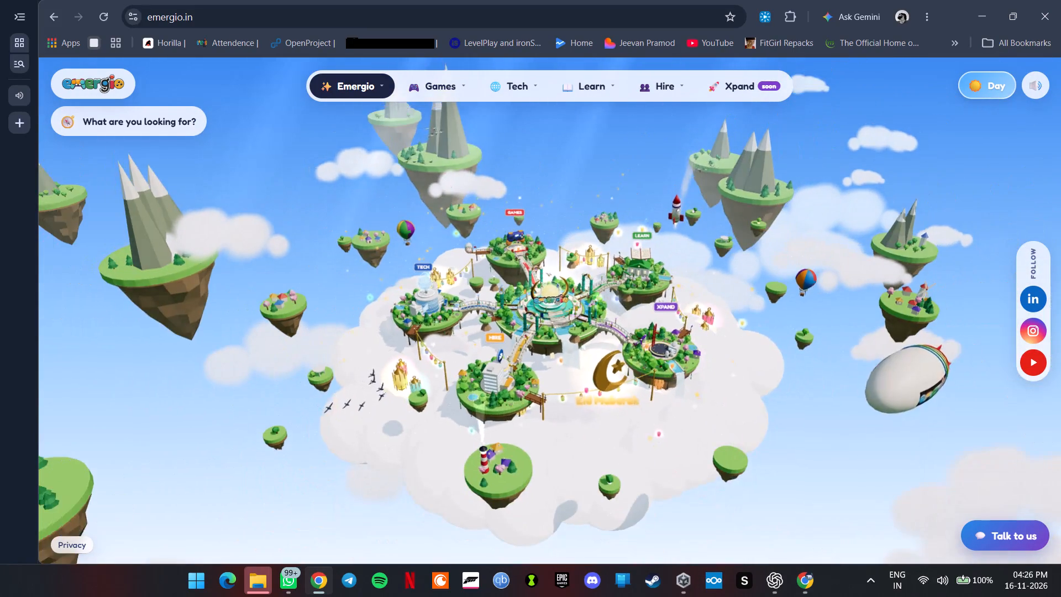
{"action": "scroll", "coordinate": [728, 402], "scroll_direction": "up", "scroll_amount": 3}
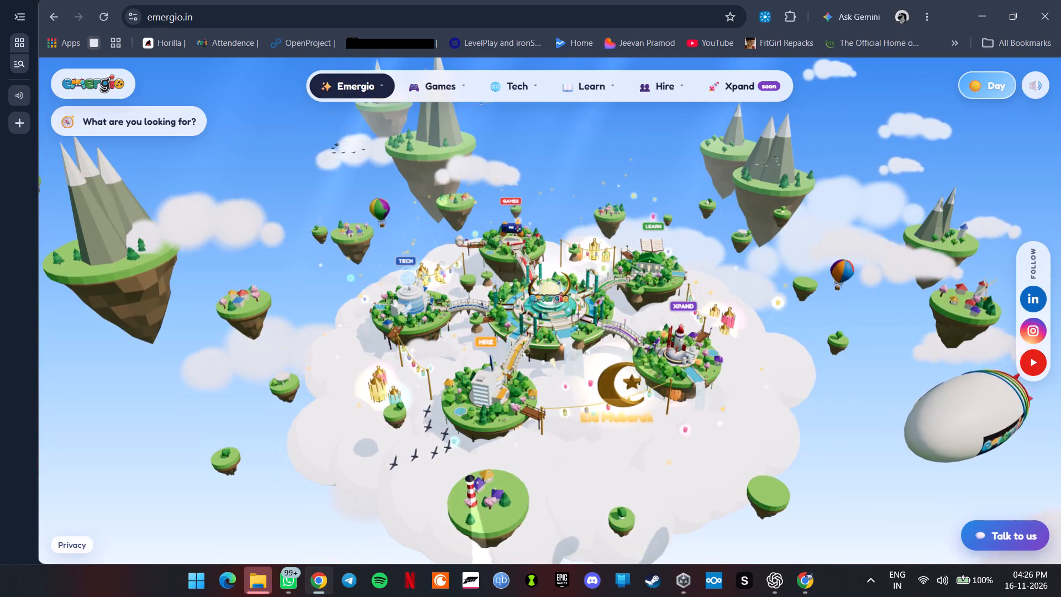
Switch to the review spreadsheet and duplicate the Phase 5 (Eid) block, A18:H21, into the empty rows starting at A22.
{"action": "left_click", "coordinate": [810, 589]}
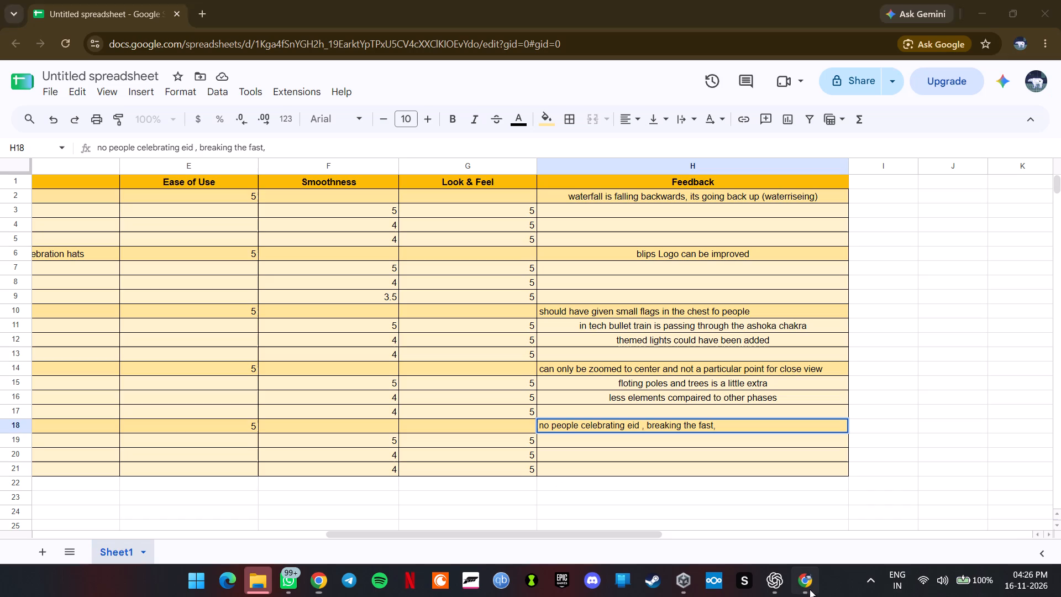
{"action": "left_click_drag", "start_coordinate": [344, 535], "coordinate": [191, 560]}
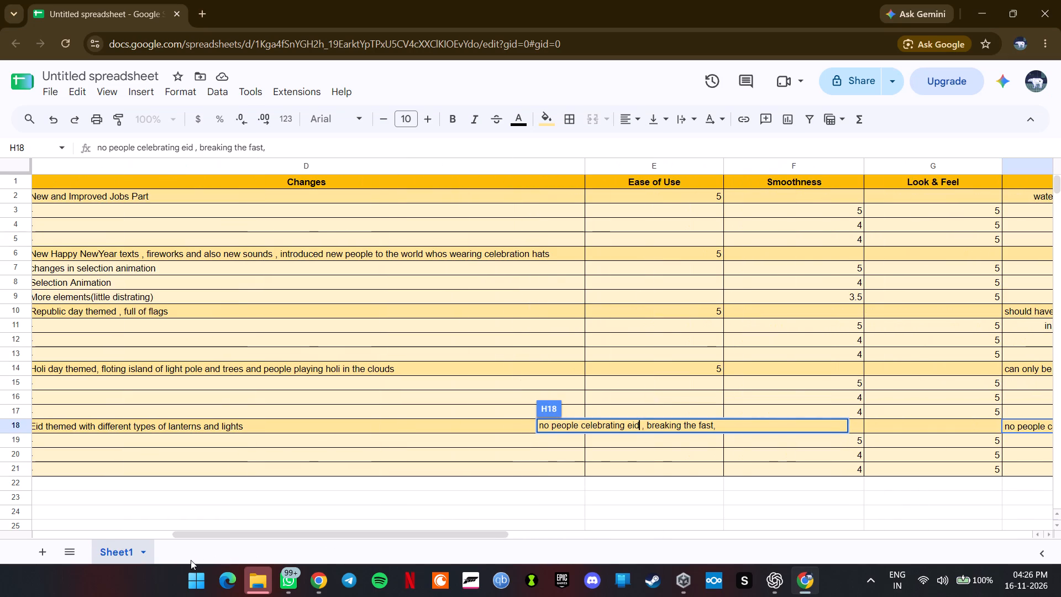
{"action": "left_click", "coordinate": [233, 519]}
{"action": "left_click", "coordinate": [242, 541]}
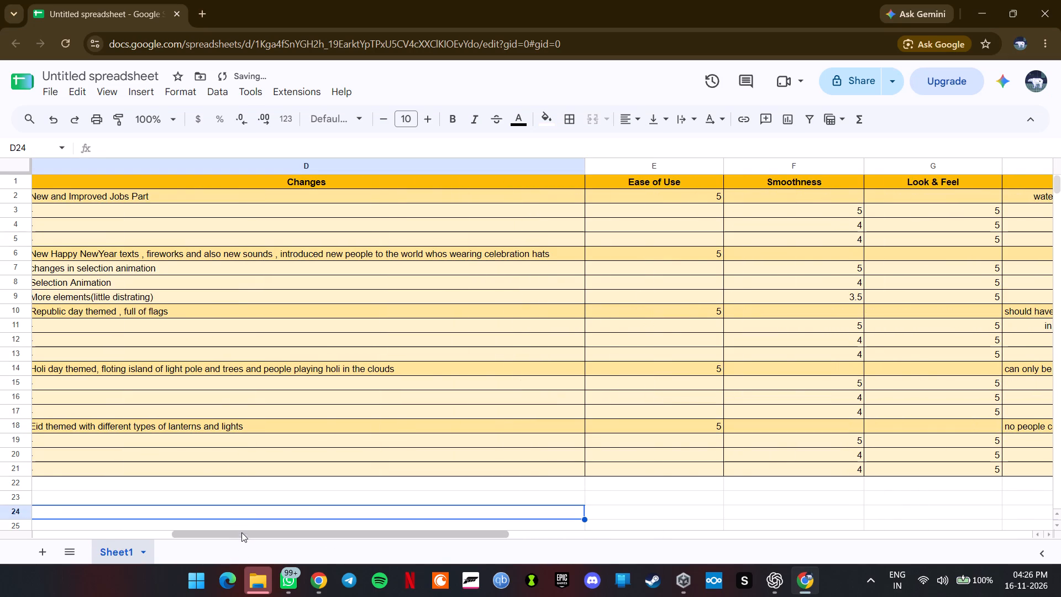
{"action": "left_click_drag", "start_coordinate": [242, 534], "coordinate": [0, 586]}
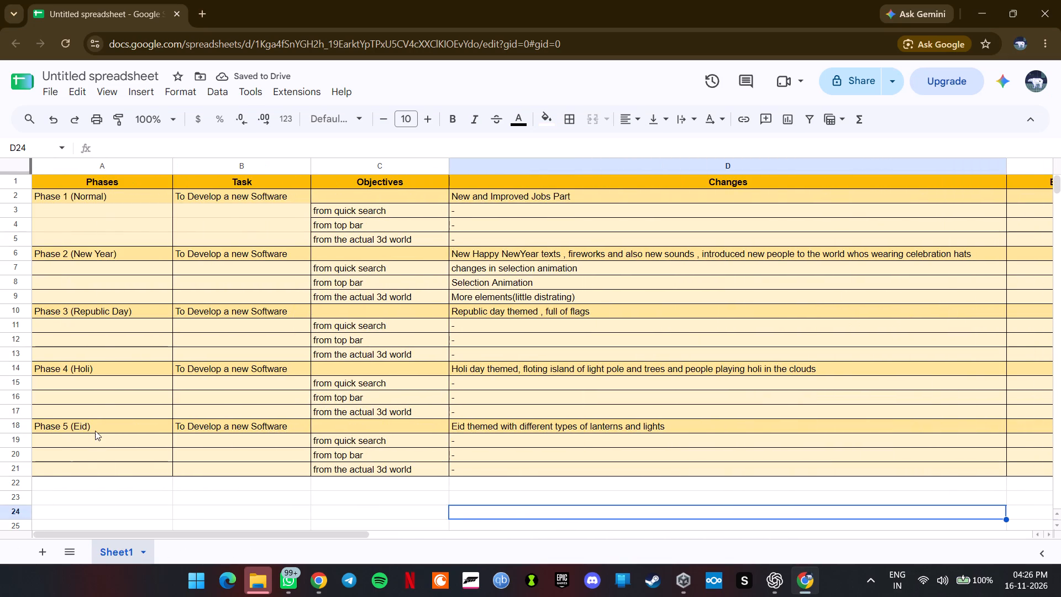
{"action": "left_click_drag", "start_coordinate": [96, 430], "coordinate": [765, 469]}
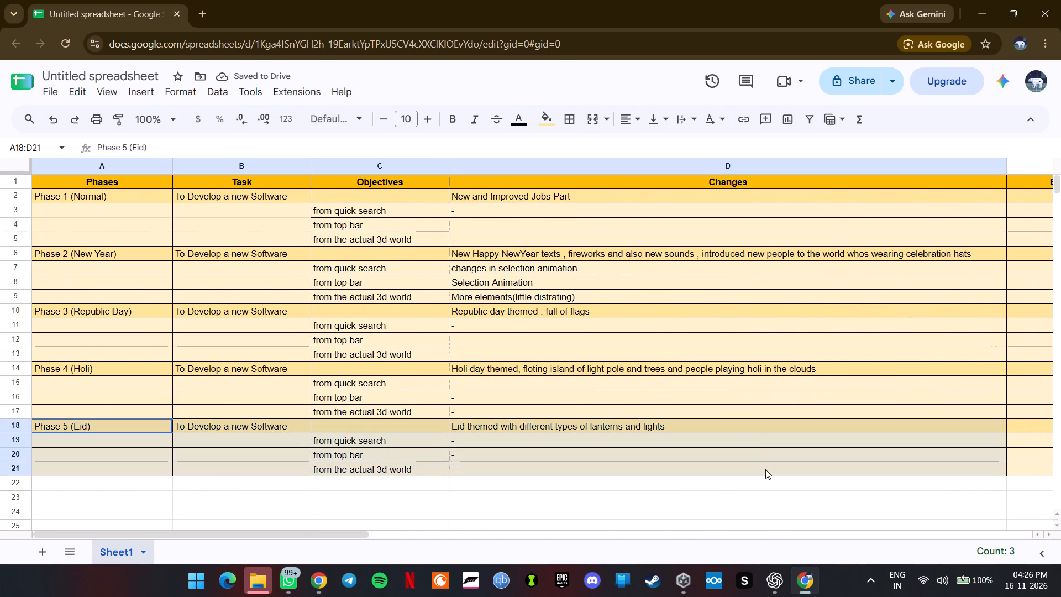
{"action": "left_click_drag", "start_coordinate": [765, 469], "coordinate": [1057, 462]}
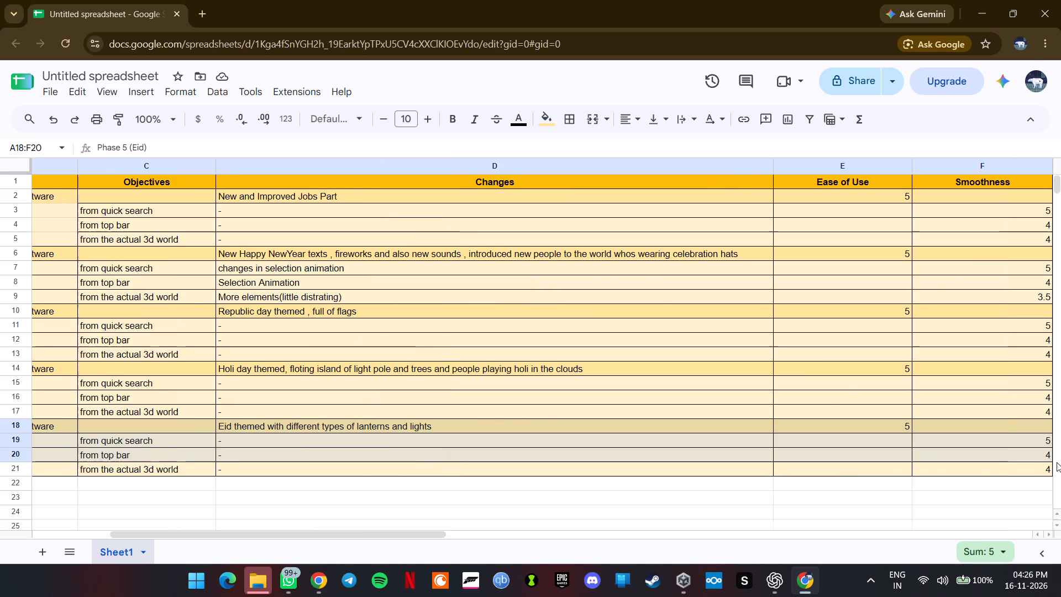
{"action": "left_click_drag", "start_coordinate": [1057, 462], "coordinate": [1060, 466]}
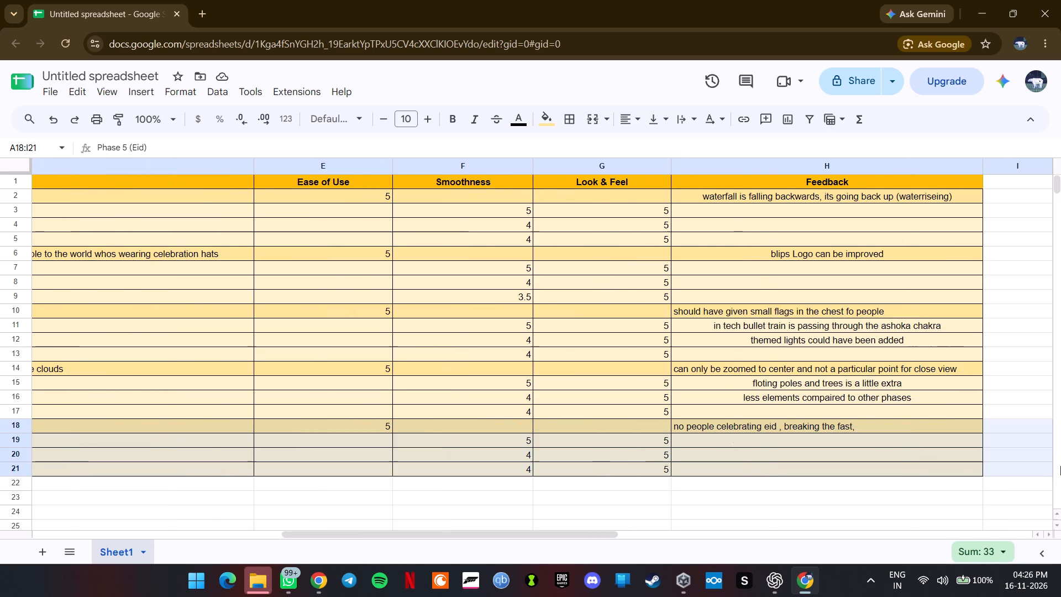
{"action": "left_click_drag", "start_coordinate": [1060, 466], "coordinate": [969, 475]}
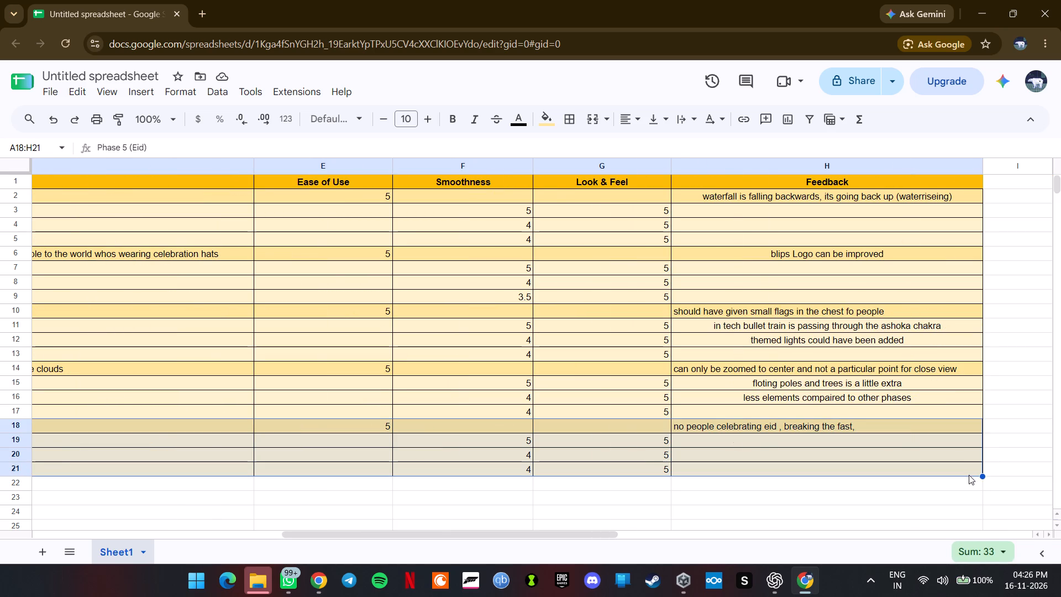
{"action": "key", "text": "ctrl+c"}
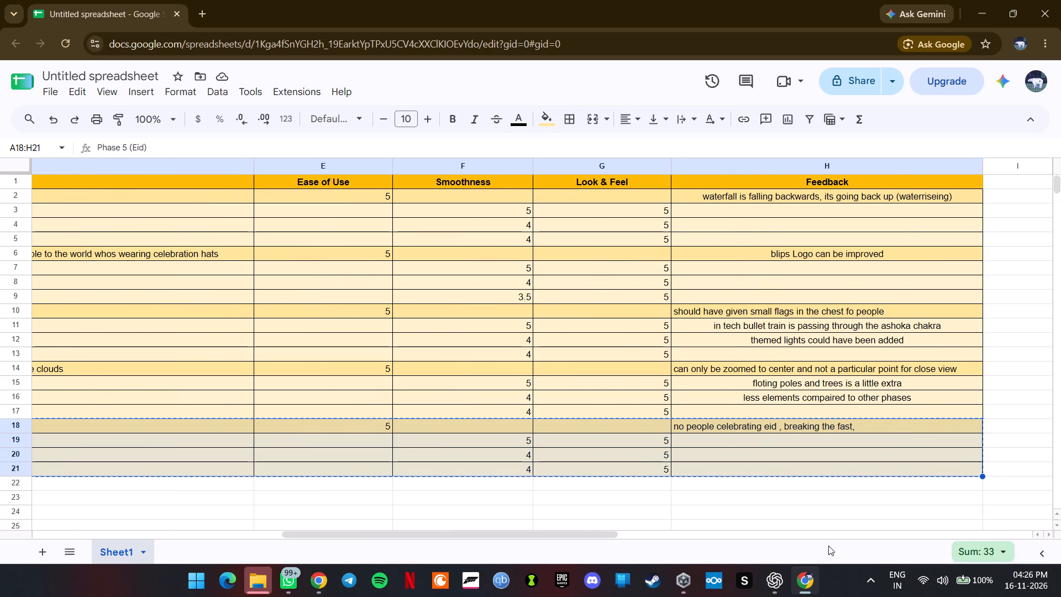
{"action": "left_click_drag", "start_coordinate": [612, 534], "coordinate": [210, 572]}
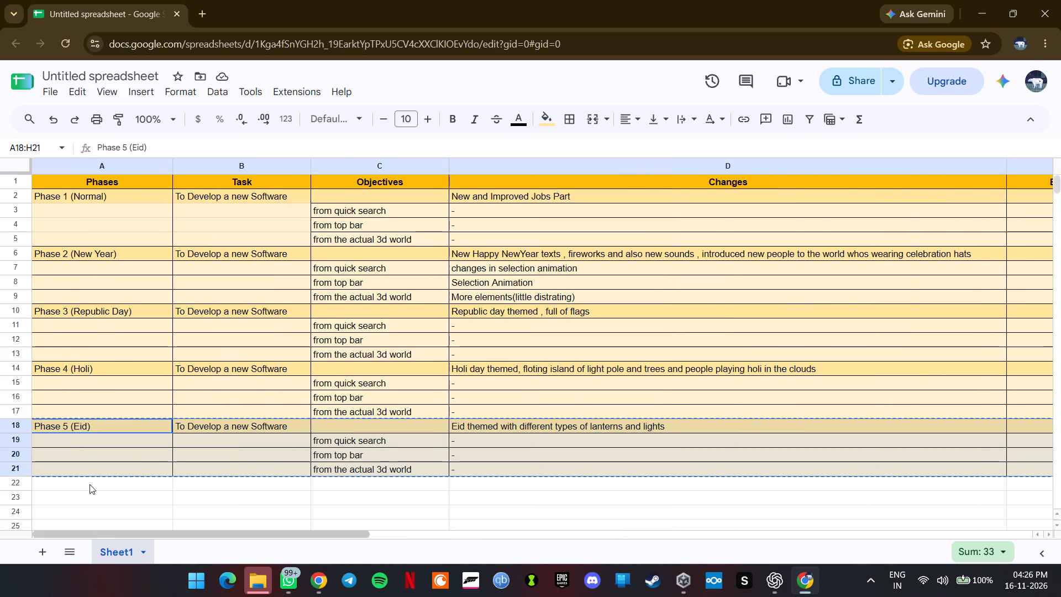
{"action": "left_click", "coordinate": [90, 484]}
{"action": "key", "text": "ctrl+v"}
{"action": "scroll", "coordinate": [375, 465], "scroll_direction": "down", "scroll_amount": 2}
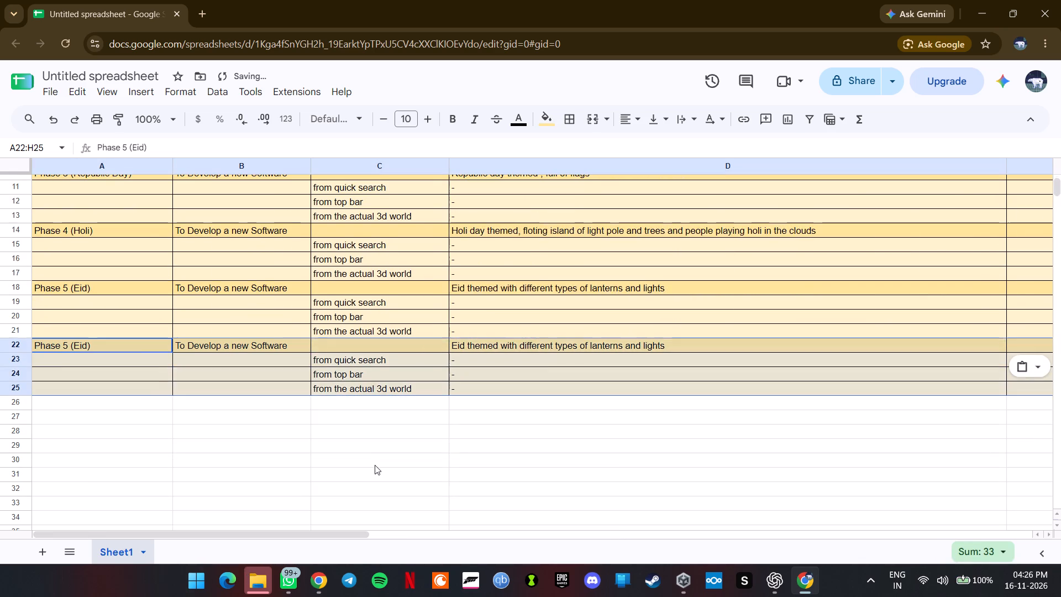
Switch to the Emergio website, reload it, glance around the Easter world, and dismiss the Happy Easter greeting and quick-search panel.
{"action": "left_click", "coordinate": [311, 585]}
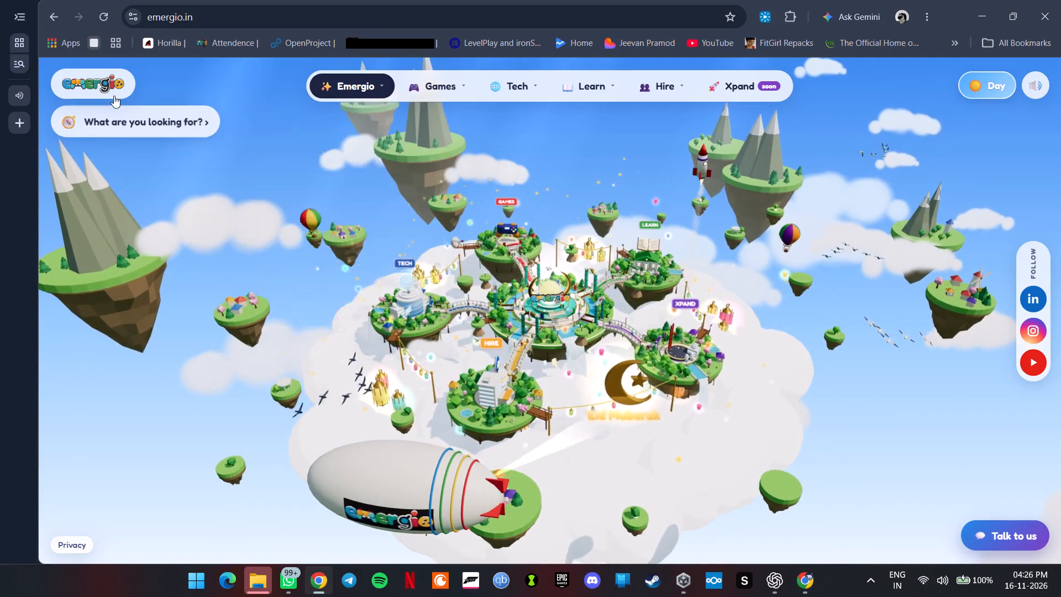
{"action": "left_click", "coordinate": [104, 18]}
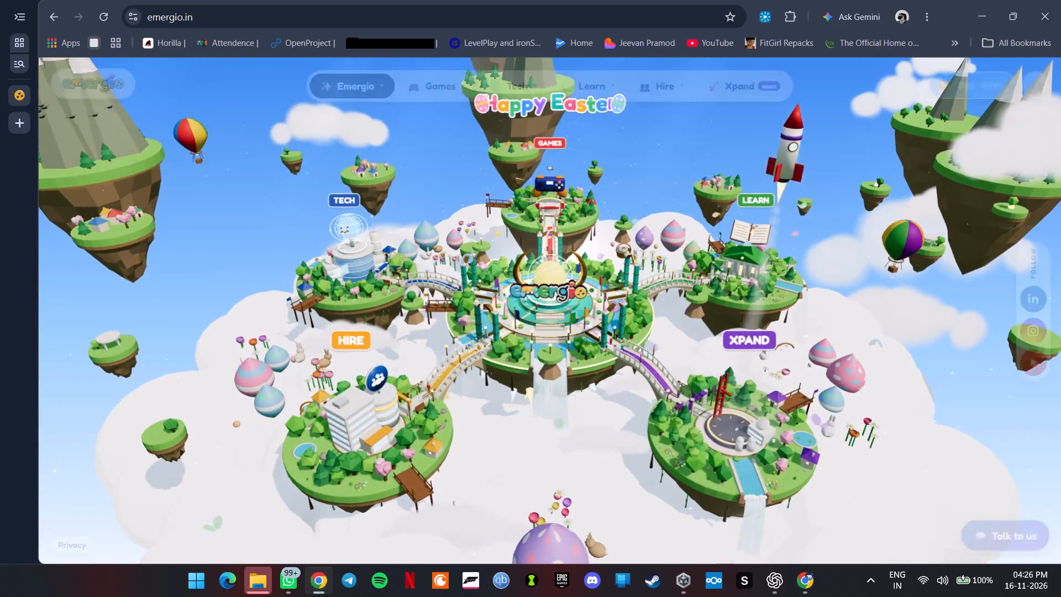
{"action": "left_click_drag", "start_coordinate": [599, 466], "coordinate": [631, 427]}
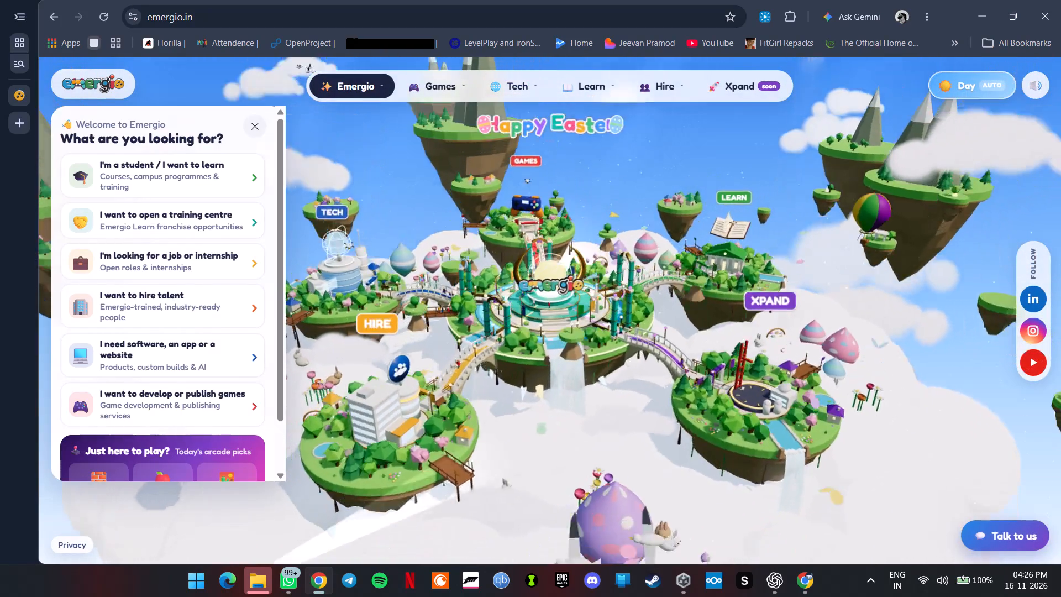
{"action": "left_click_drag", "start_coordinate": [631, 427], "coordinate": [779, 378]}
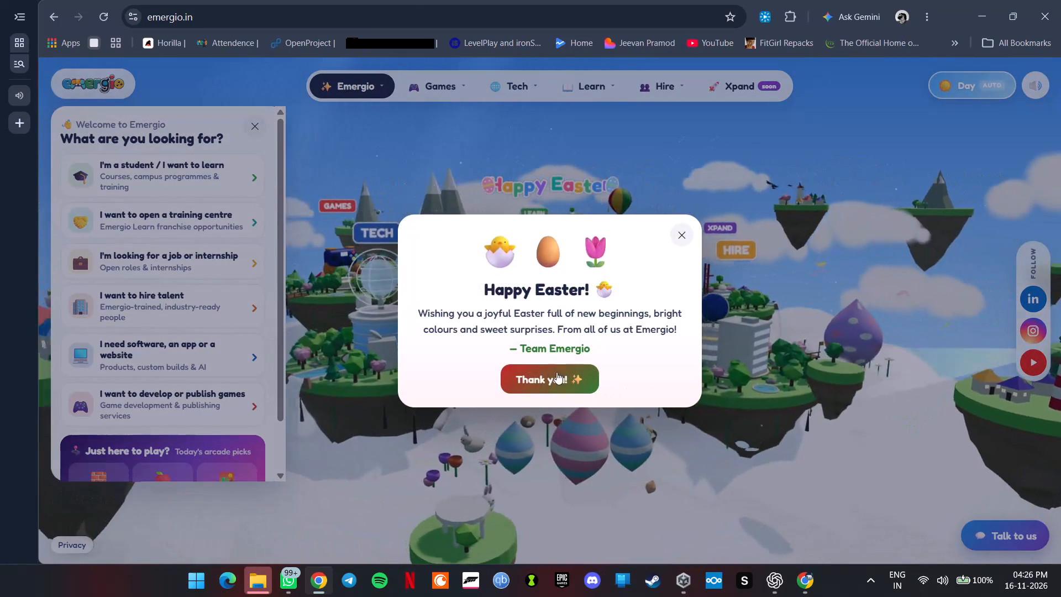
{"action": "left_click", "coordinate": [556, 372]}
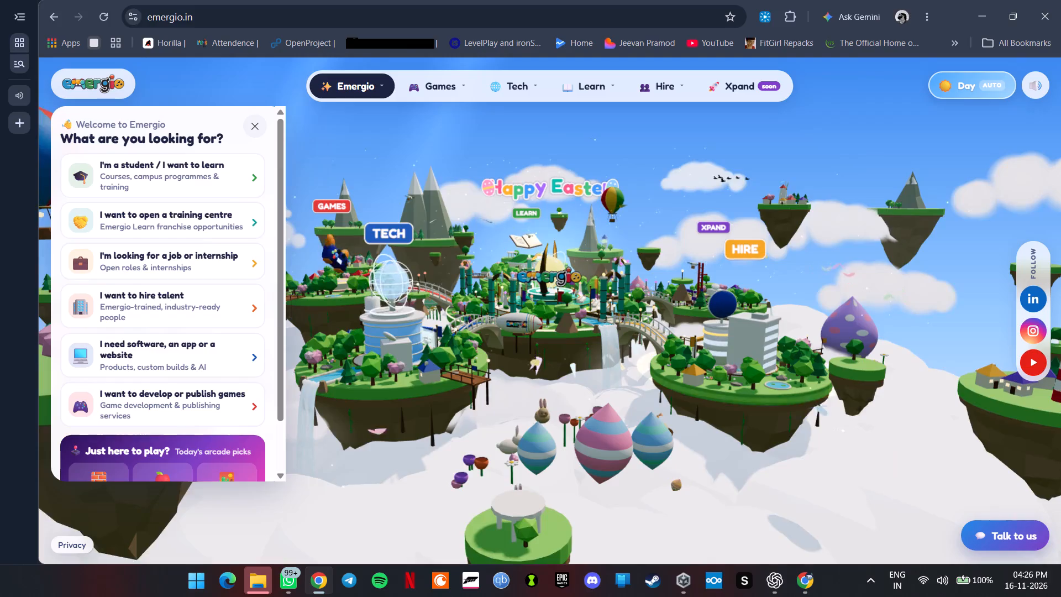
{"action": "left_click", "coordinate": [254, 133]}
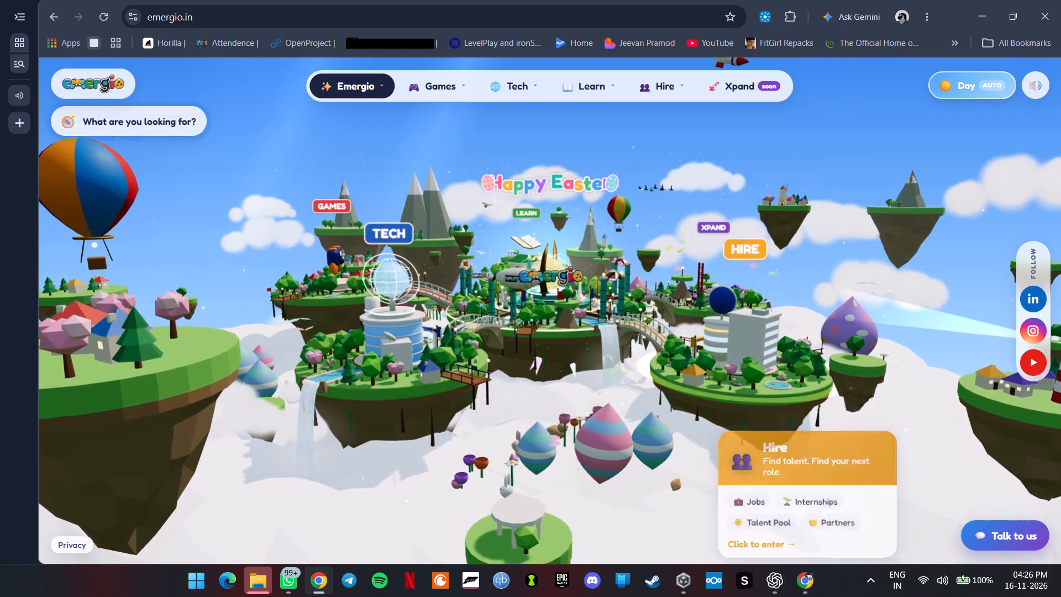
Examine the Easter-themed islands, eggs and decorations from several angles and heights across the Emergio home world.
{"action": "left_click_drag", "start_coordinate": [899, 457], "coordinate": [683, 457]}
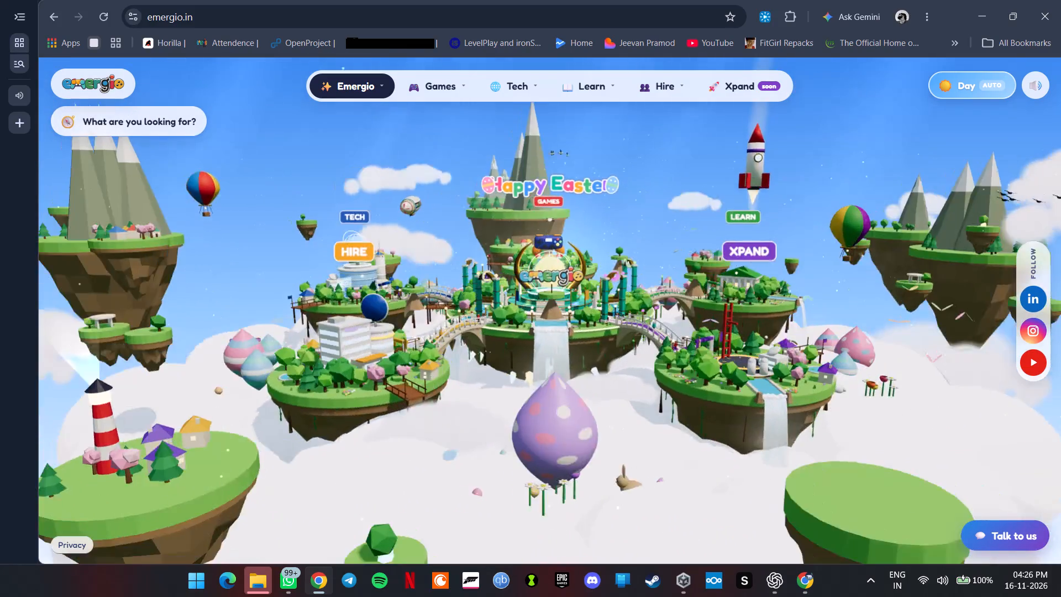
{"action": "left_click_drag", "start_coordinate": [683, 457], "coordinate": [655, 436]}
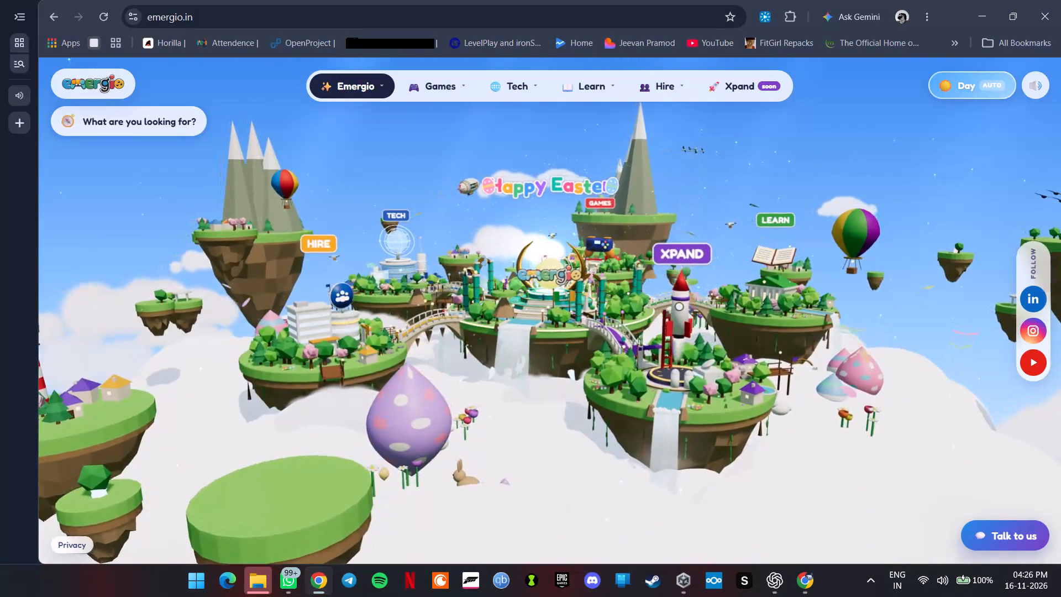
{"action": "left_click_drag", "start_coordinate": [655, 436], "coordinate": [632, 436]}
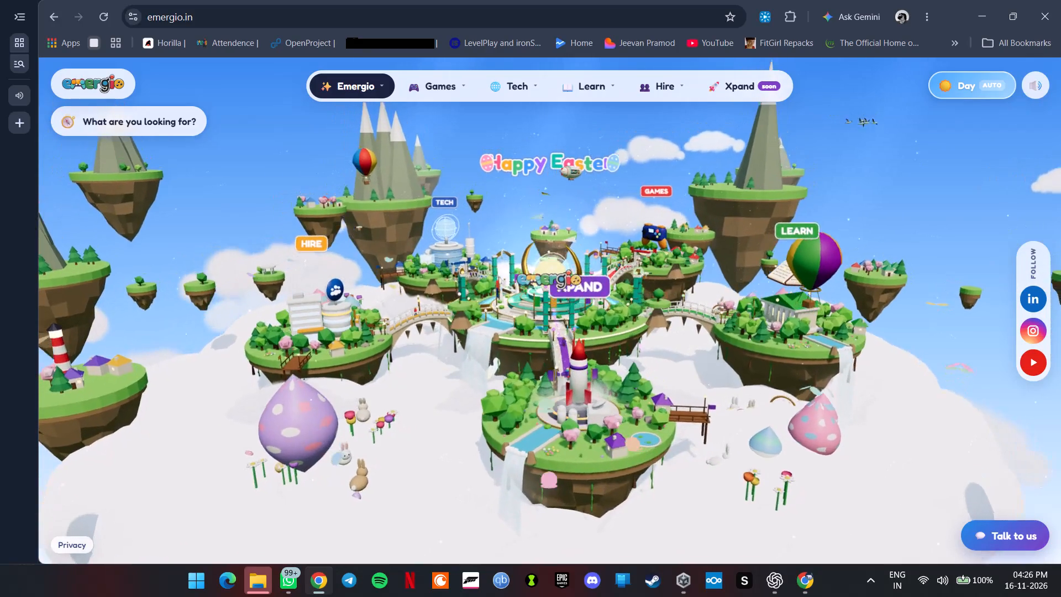
{"action": "left_click_drag", "start_coordinate": [632, 436], "coordinate": [789, 415]}
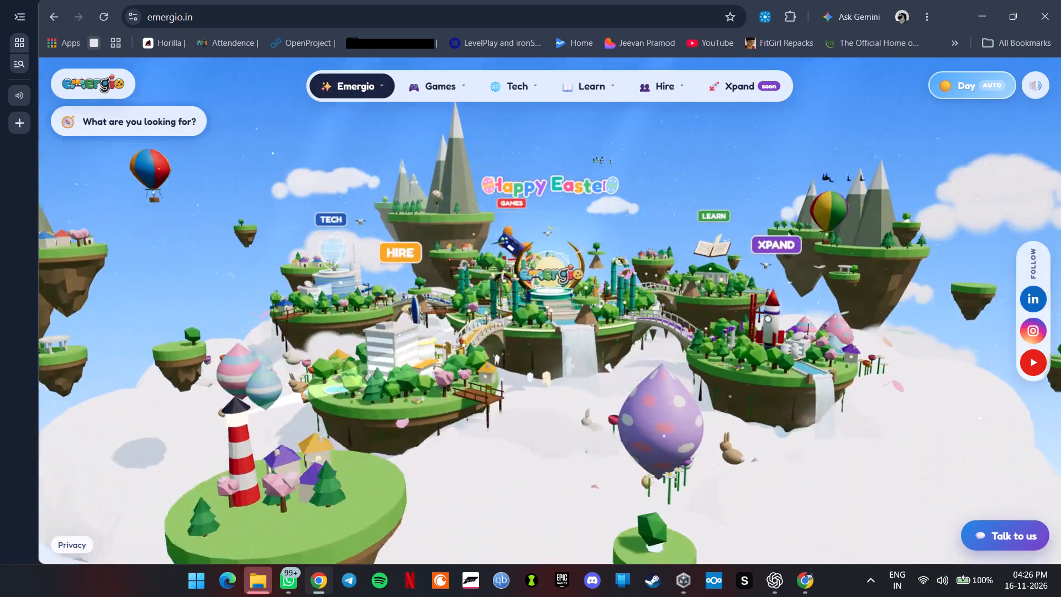
{"action": "left_click_drag", "start_coordinate": [789, 415], "coordinate": [797, 473]}
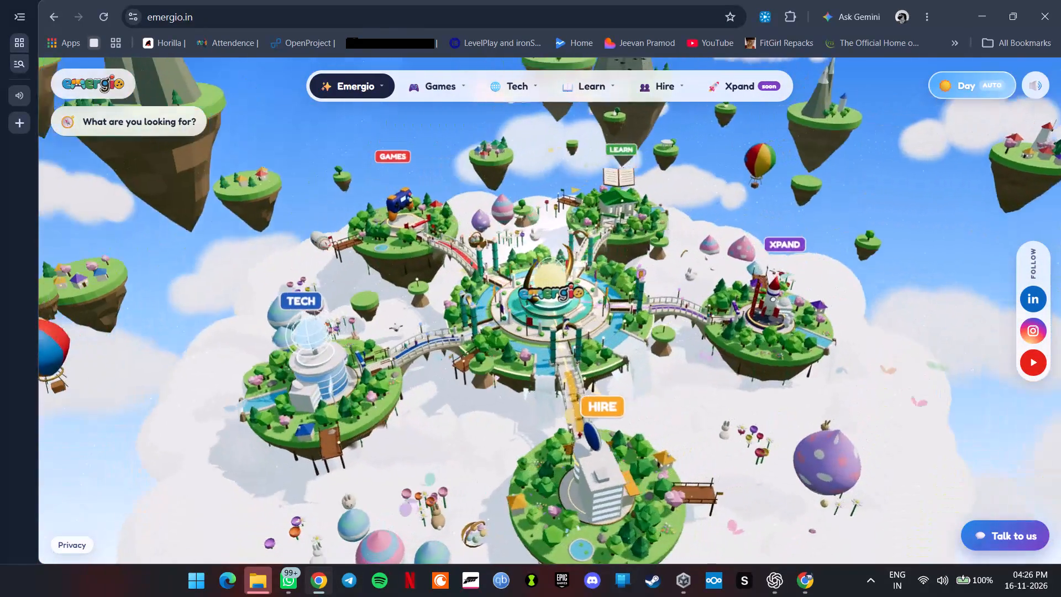
{"action": "left_click_drag", "start_coordinate": [797, 473], "coordinate": [782, 476]}
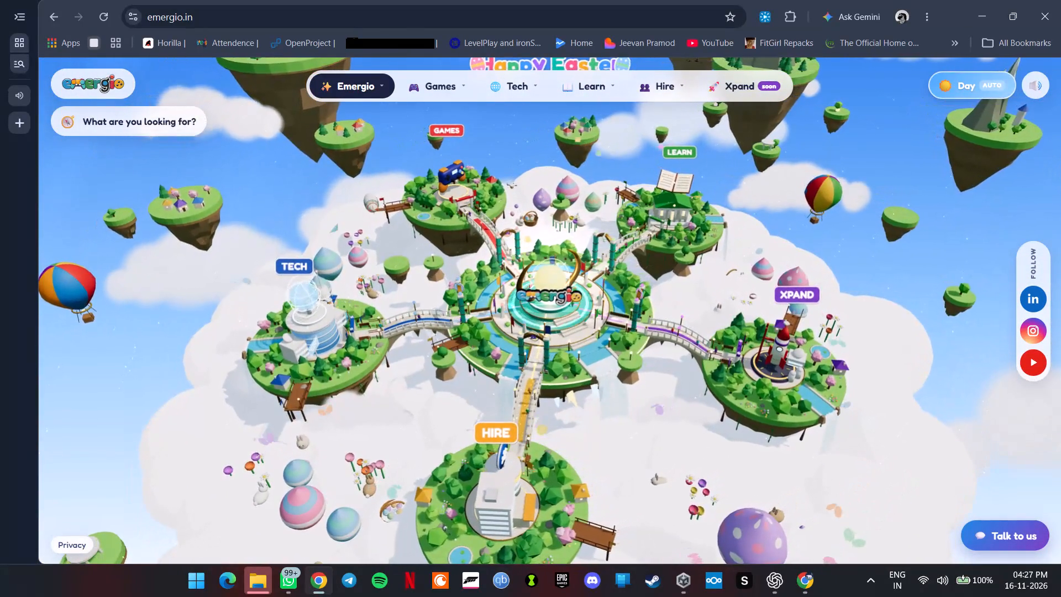
{"action": "left_click_drag", "start_coordinate": [782, 476], "coordinate": [769, 454]}
{"action": "scroll", "coordinate": [769, 454], "scroll_direction": "down", "scroll_amount": 5}
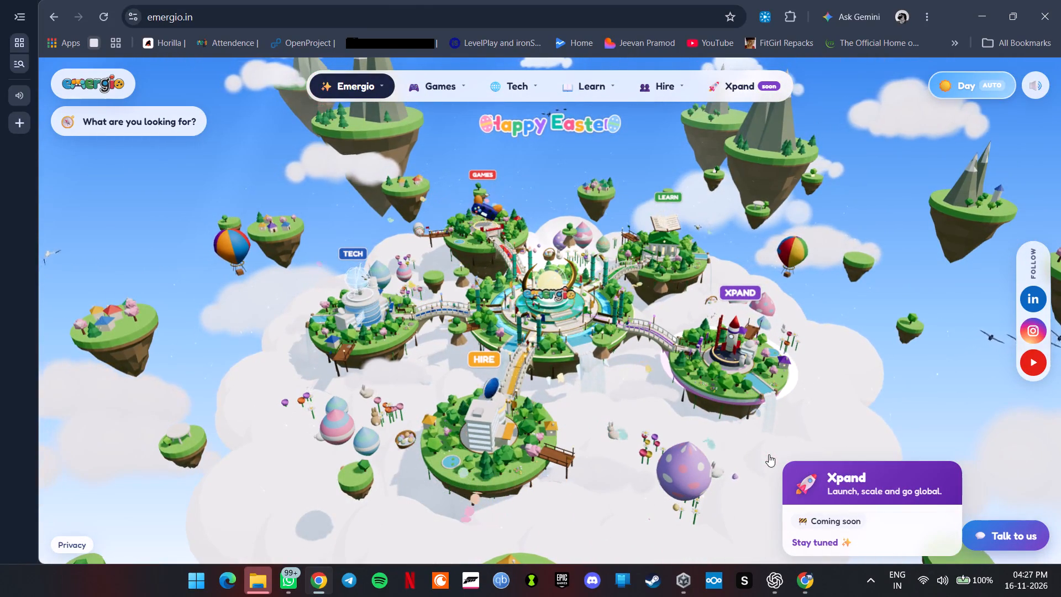
Examine the Easter-themed home world's central Emergio plaza up close, including its walking figures, and from the full overview.
{"action": "scroll", "coordinate": [569, 329], "scroll_direction": "up", "scroll_amount": 5}
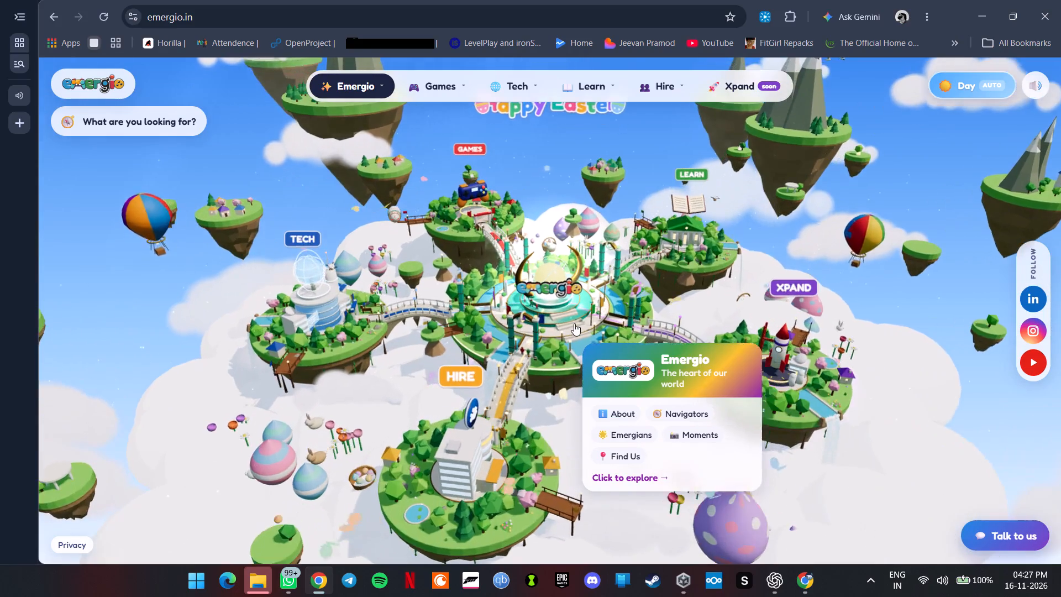
{"action": "scroll", "coordinate": [574, 323], "scroll_direction": "up", "scroll_amount": 15}
{"action": "scroll", "coordinate": [615, 321], "scroll_direction": "up", "scroll_amount": 14}
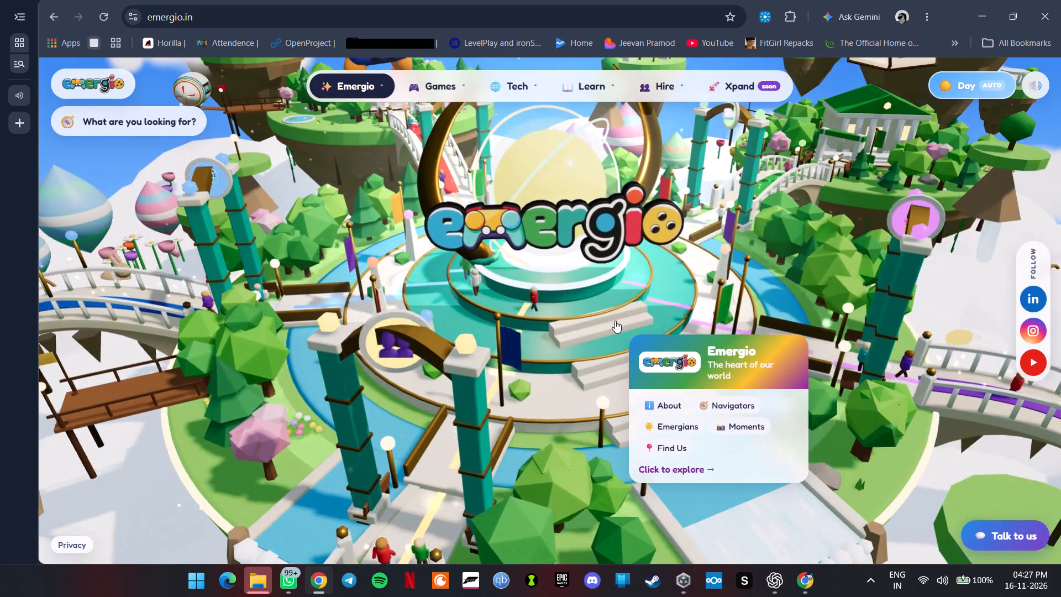
{"action": "scroll", "coordinate": [615, 321], "scroll_direction": "up", "scroll_amount": 13}
{"action": "scroll", "coordinate": [615, 321], "scroll_direction": "up", "scroll_amount": 8}
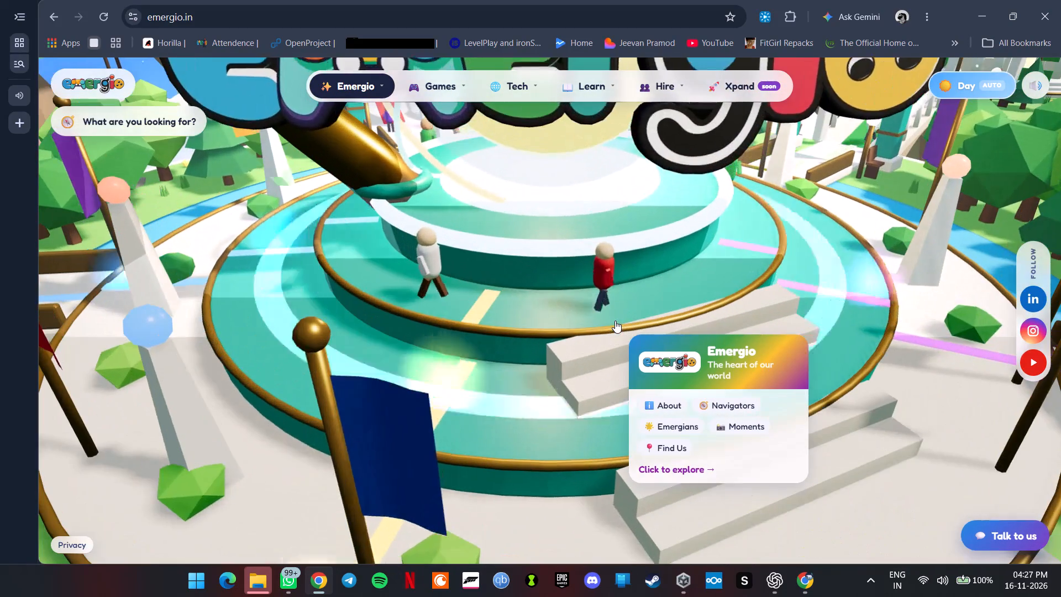
{"action": "scroll", "coordinate": [615, 321], "scroll_direction": "up", "scroll_amount": 13}
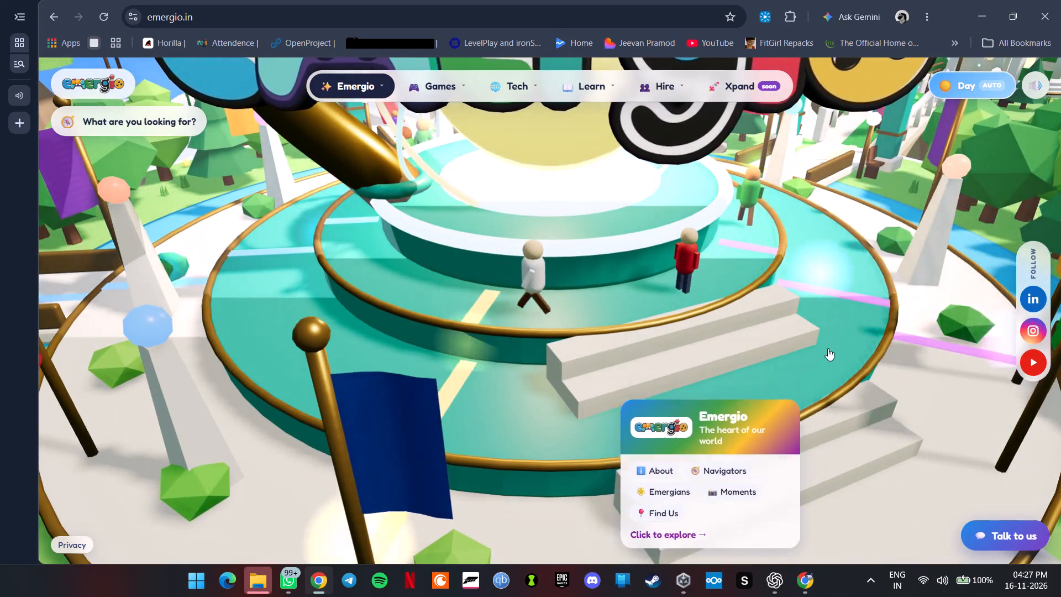
{"action": "scroll", "coordinate": [426, 443], "scroll_direction": "down", "scroll_amount": 9}
{"action": "scroll", "coordinate": [438, 433], "scroll_direction": "down", "scroll_amount": 20}
{"action": "scroll", "coordinate": [438, 433], "scroll_direction": "down", "scroll_amount": 7}
{"action": "scroll", "coordinate": [438, 358], "scroll_direction": "down", "scroll_amount": 17}
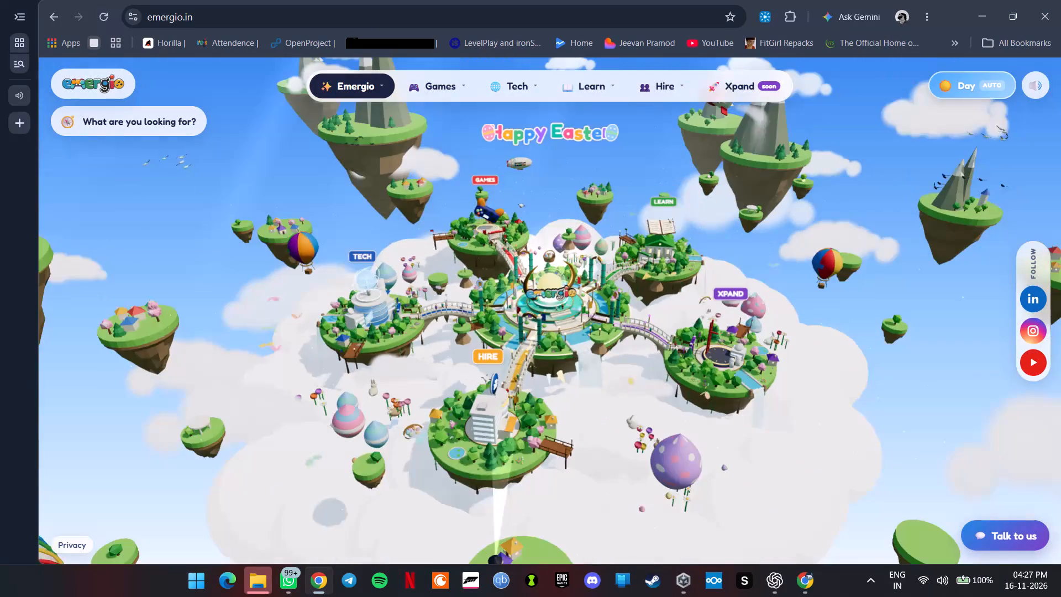
Enter the Tech world, dismiss the WhatsApp notification, and examine its Easter eggs, flowers and islands near and far.
{"action": "left_click", "coordinate": [512, 91]}
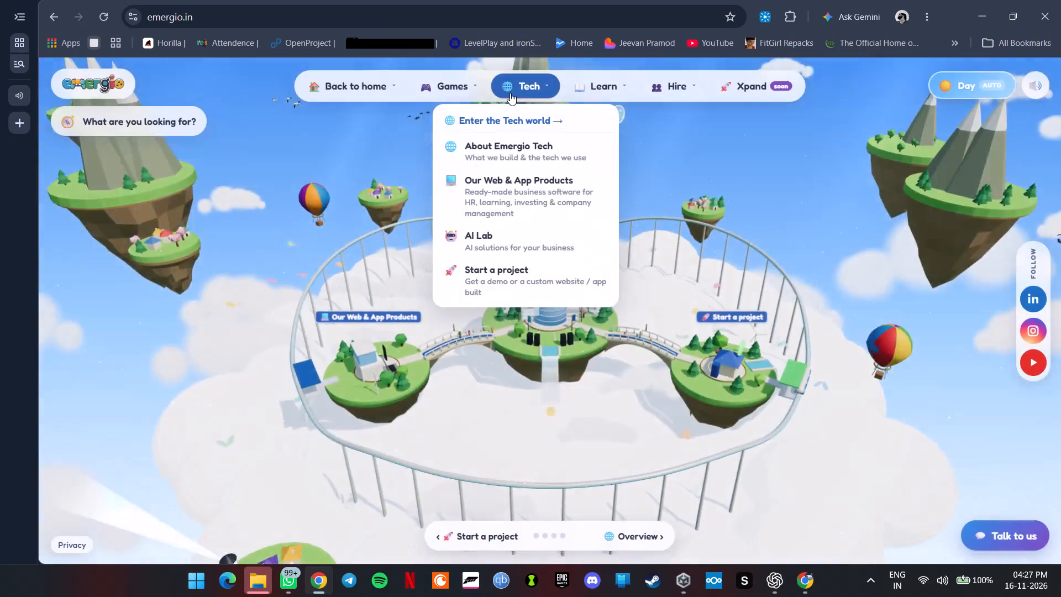
{"action": "scroll", "coordinate": [438, 391], "scroll_direction": "down", "scroll_amount": 12}
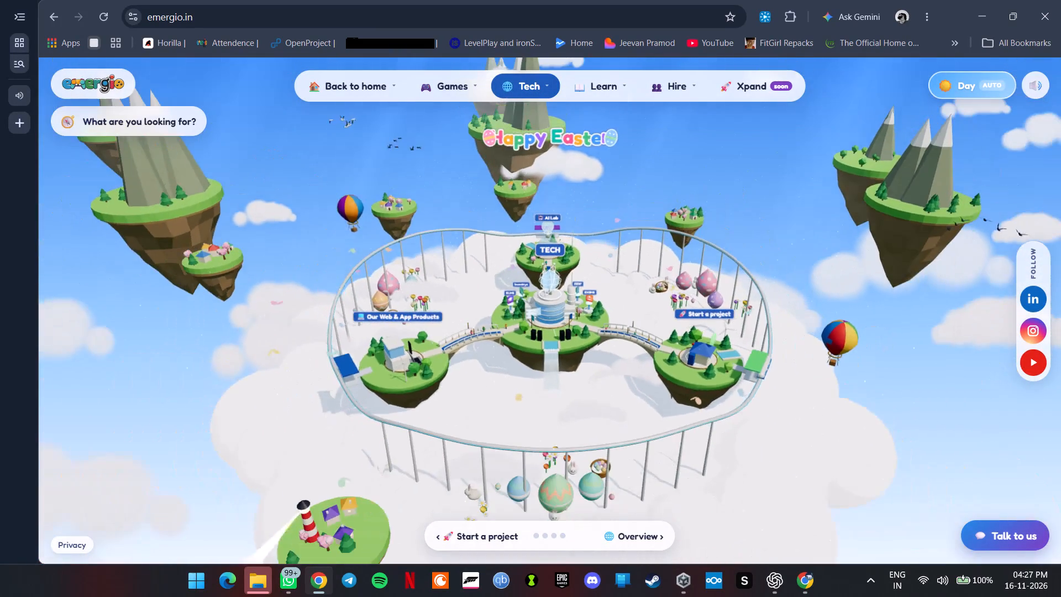
{"action": "scroll", "coordinate": [438, 391], "scroll_direction": "down", "scroll_amount": 5}
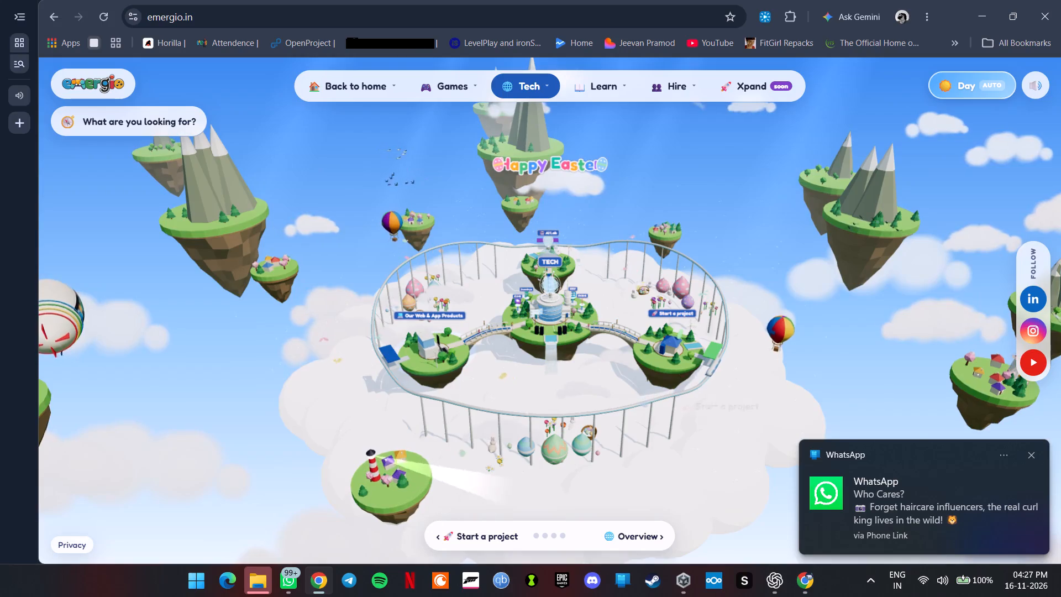
{"action": "left_click", "coordinate": [1034, 451]}
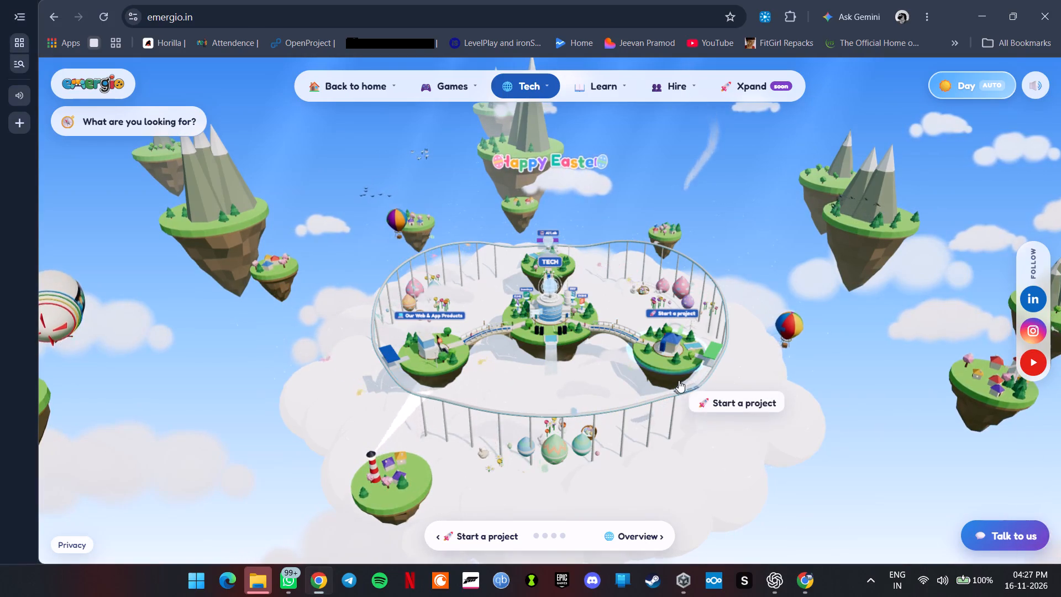
{"action": "scroll", "coordinate": [678, 380], "scroll_direction": "up", "scroll_amount": 19}
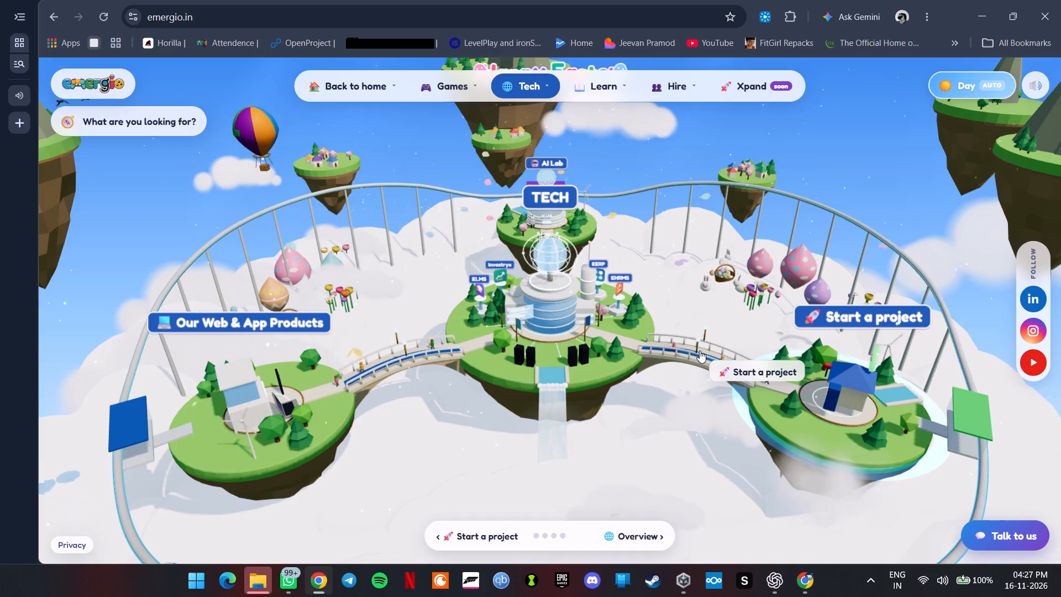
{"action": "scroll", "coordinate": [700, 350], "scroll_direction": "up", "scroll_amount": 8}
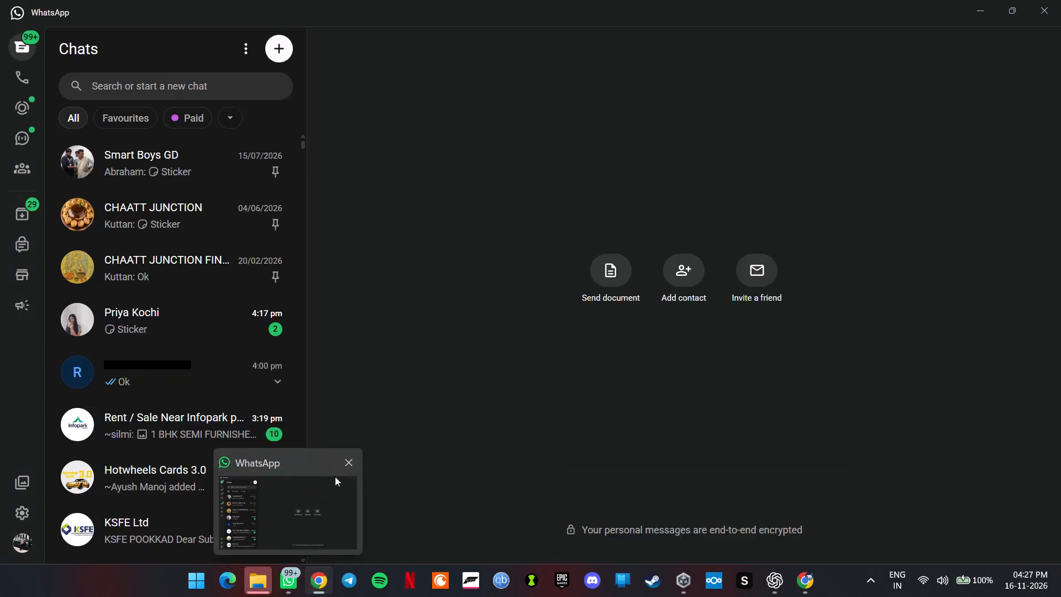
Switch to the review spreadsheet and change the phase number in A22 to 6.
{"action": "left_click", "coordinate": [345, 469]}
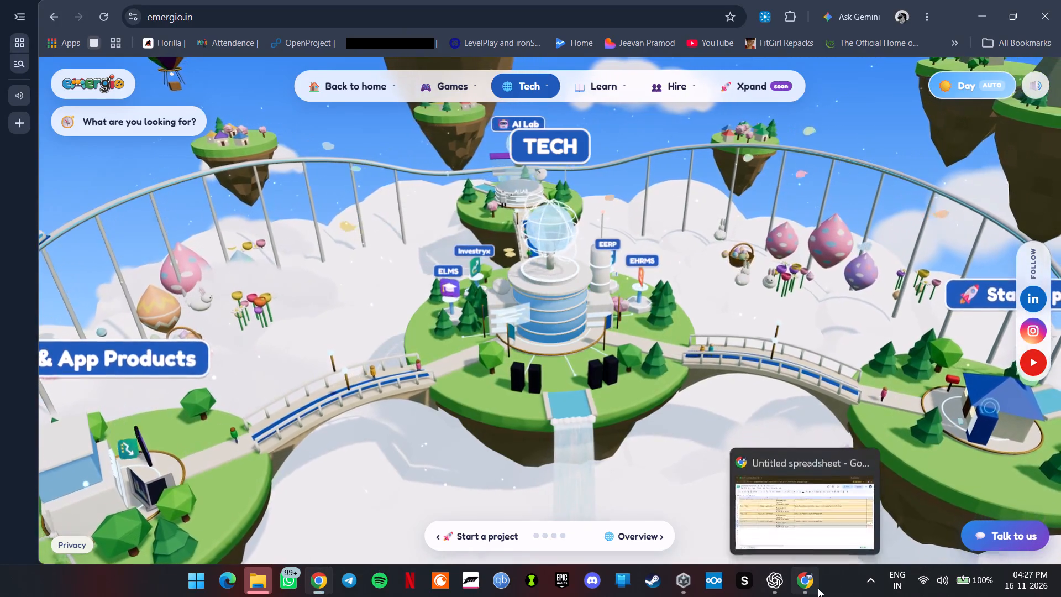
{"action": "left_click", "coordinate": [818, 588]}
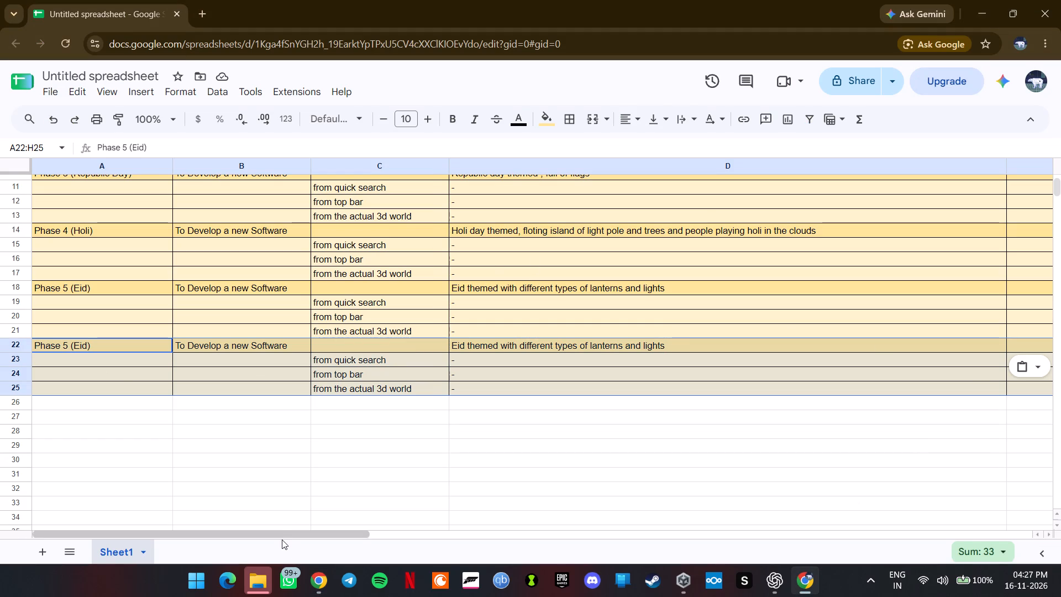
{"action": "left_click", "coordinate": [281, 530]}
{"action": "left_click_drag", "start_coordinate": [280, 538], "coordinate": [204, 539]}
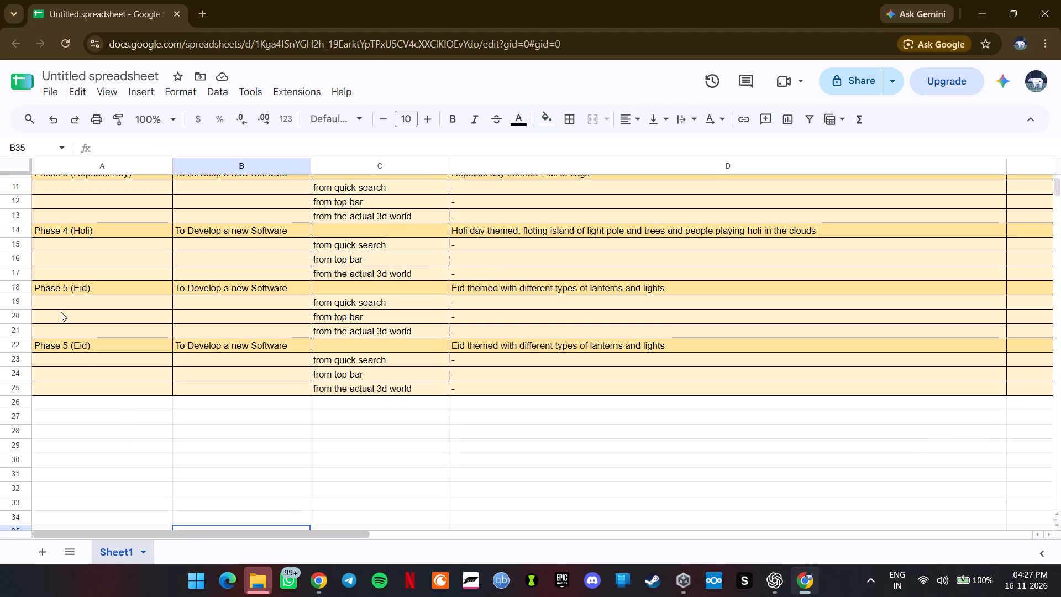
{"action": "left_click", "coordinate": [71, 345]}
{"action": "left_click", "coordinate": [62, 344]}
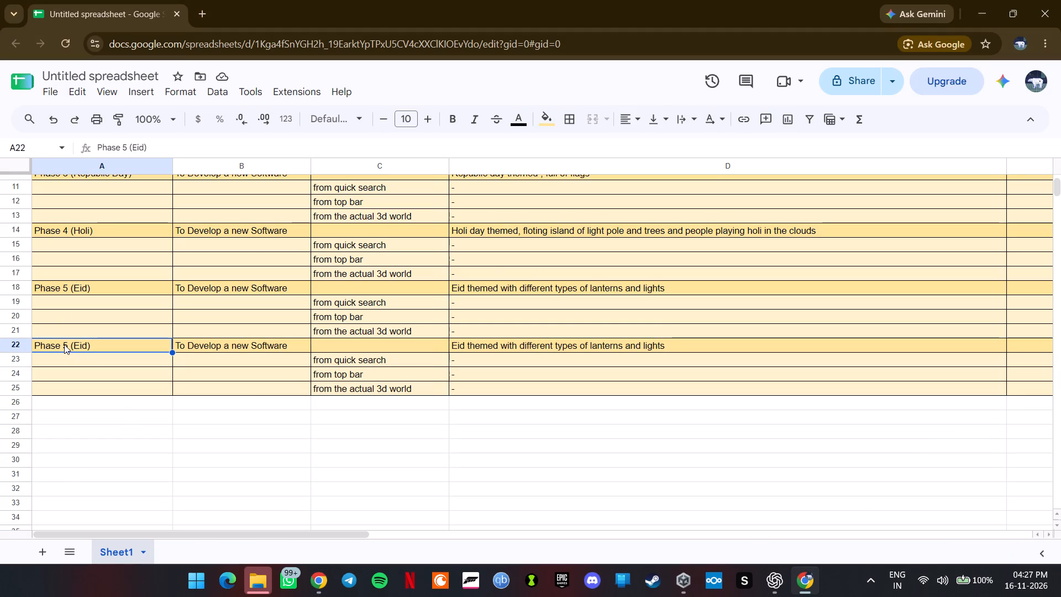
{"action": "double_click", "coordinate": [67, 345]}
{"action": "left_click", "coordinate": [67, 345]}
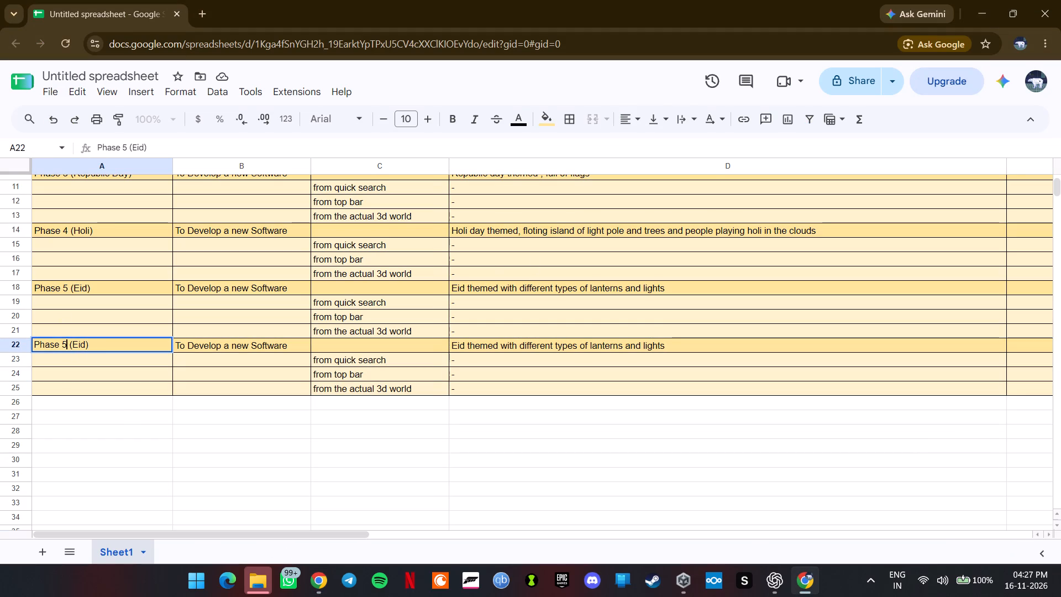
{"action": "key", "text": "BackSpace"}
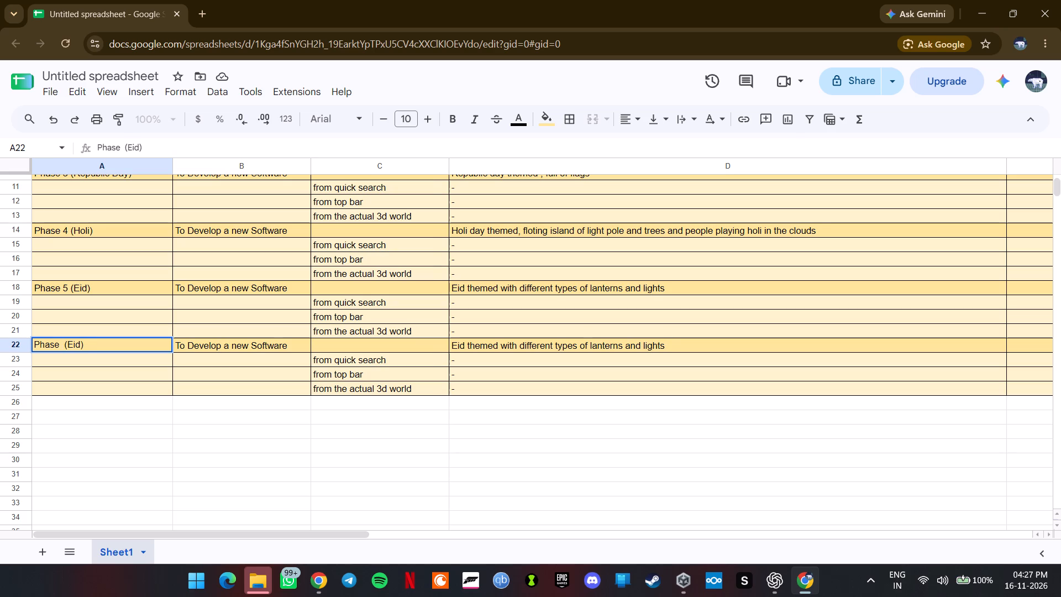
{"action": "key", "text": "6"}
{"action": "scroll", "coordinate": [67, 348], "scroll_direction": "up", "scroll_amount": 2}
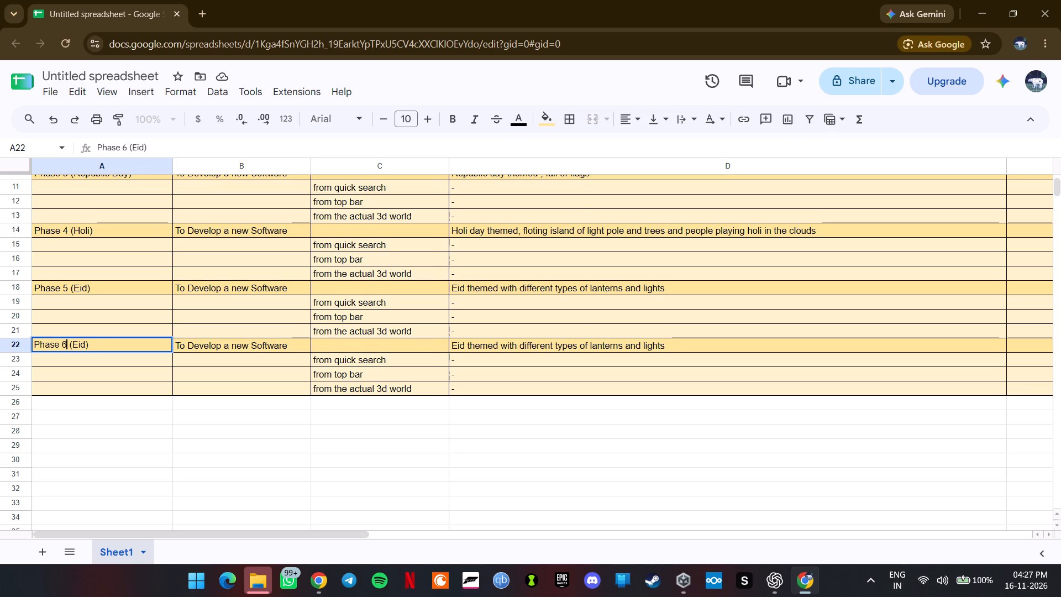
{"action": "scroll", "coordinate": [141, 481], "scroll_direction": "up", "scroll_amount": 4}
{"action": "scroll", "coordinate": [117, 479], "scroll_direction": "down", "scroll_amount": 3}
{"action": "left_click", "coordinate": [117, 479]}
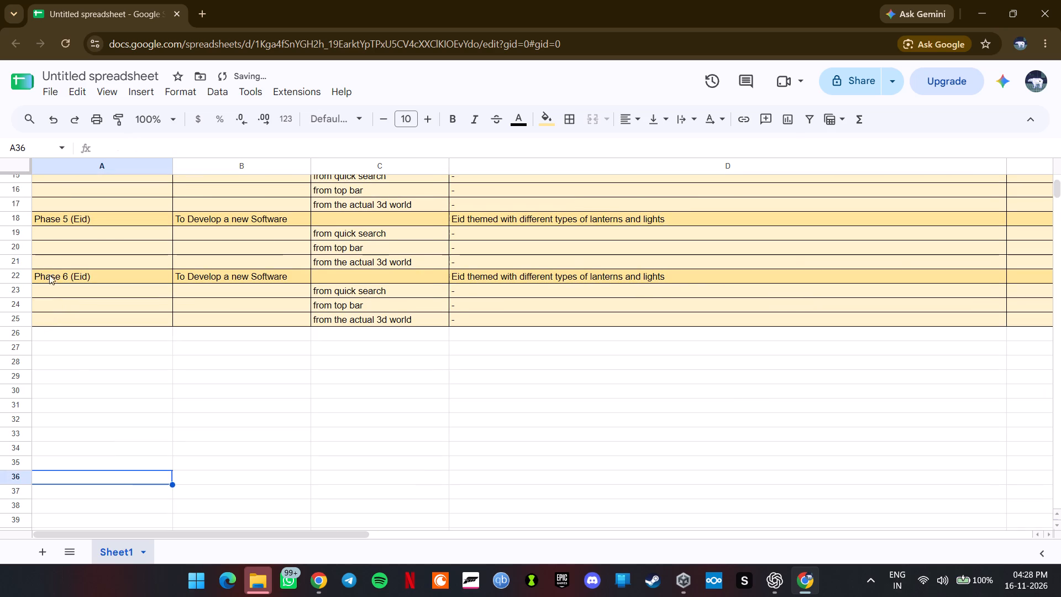
Replace Eid with Ester in the phase label in A22.
{"action": "double_click", "coordinate": [79, 278]}
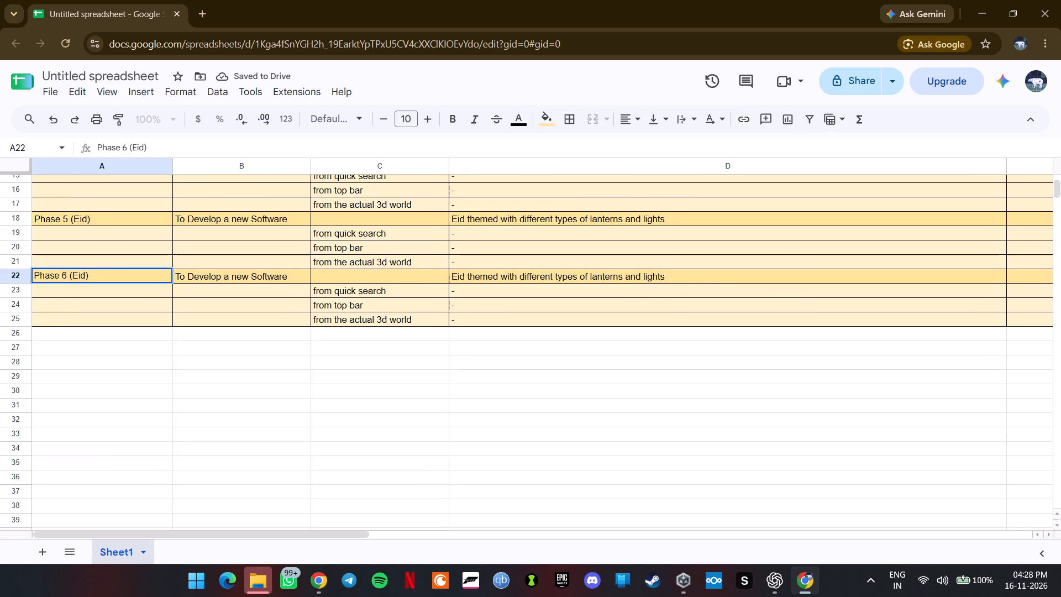
{"action": "key", "text": "Left"}
{"action": "key", "text": "BackSpace"}
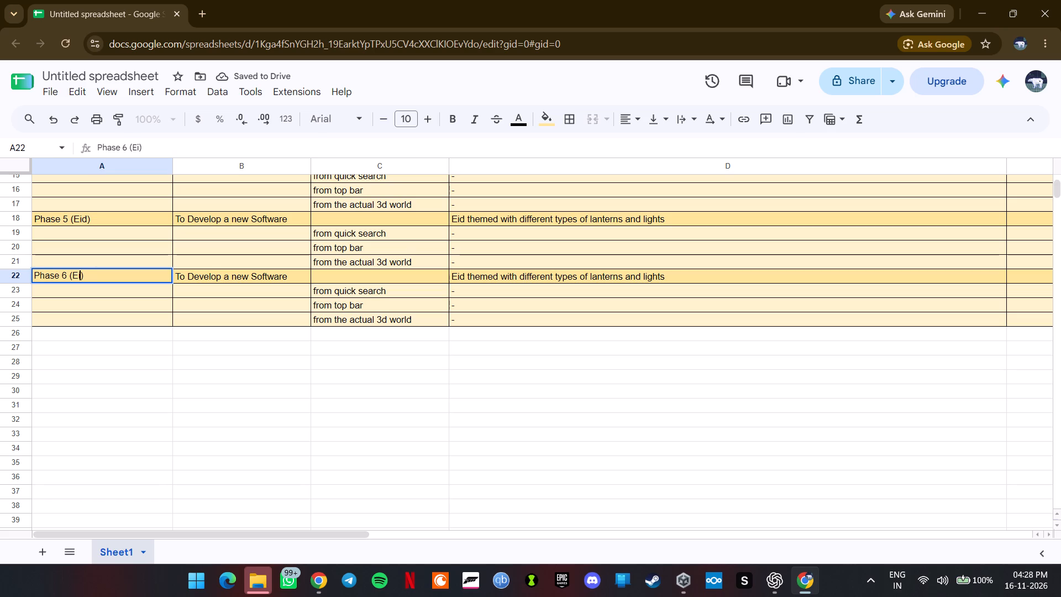
{"action": "key", "text": "BackSpace"}
{"action": "type", "text": "ster"}
Check the Easter greeting on the Emergio website, return to the spreadsheet, and correct A22 to read Phase 6 (Easter).
{"action": "left_click", "coordinate": [322, 591]}
{"action": "scroll", "coordinate": [510, 409], "scroll_direction": "down", "scroll_amount": 18}
{"action": "scroll", "coordinate": [511, 407], "scroll_direction": "down", "scroll_amount": 9}
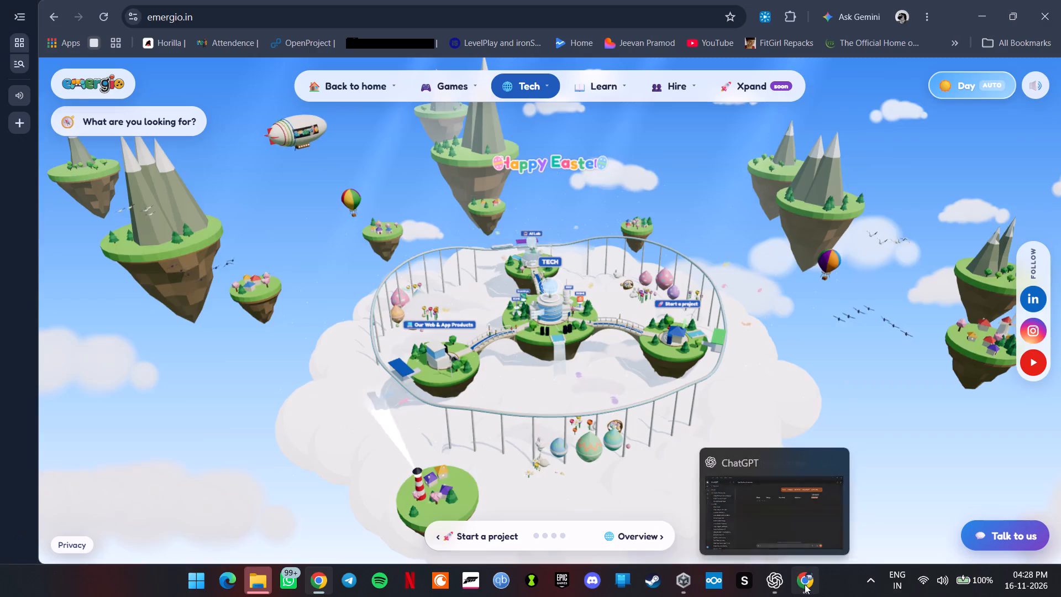
{"action": "left_click", "coordinate": [813, 520]}
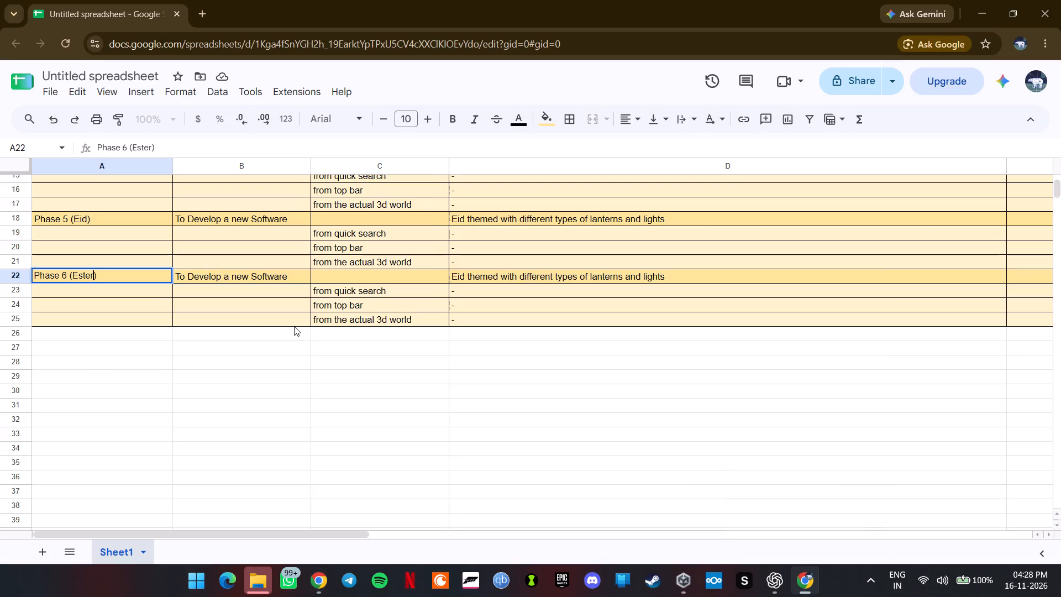
{"action": "key", "text": "Left"}
{"action": "key", "text": "Left"}
{"action": "key", "text": "Left"}
{"action": "key", "text": "Left"}
{"action": "key", "text": "a"}
{"action": "key", "text": "Right"}
{"action": "key", "text": "Right"}
{"action": "key", "text": "Right"}
{"action": "key", "text": "Right"}
{"action": "key", "text": "Right"}
{"action": "key", "text": "Right"}
{"action": "key", "text": "Right"}
{"action": "key", "text": "Right"}
{"action": "key", "text": "Right"}
{"action": "key", "text": "Right"}
{"action": "key", "text": "Right"}
{"action": "key", "text": "Right"}
{"action": "key", "text": "Right"}
{"action": "key", "text": "Right"}
{"action": "key", "text": "Right"}
{"action": "key", "text": "Right"}
{"action": "key", "text": "Right"}
{"action": "key", "text": "Right"}
{"action": "key", "text": "Right"}
{"action": "key", "text": "Right"}
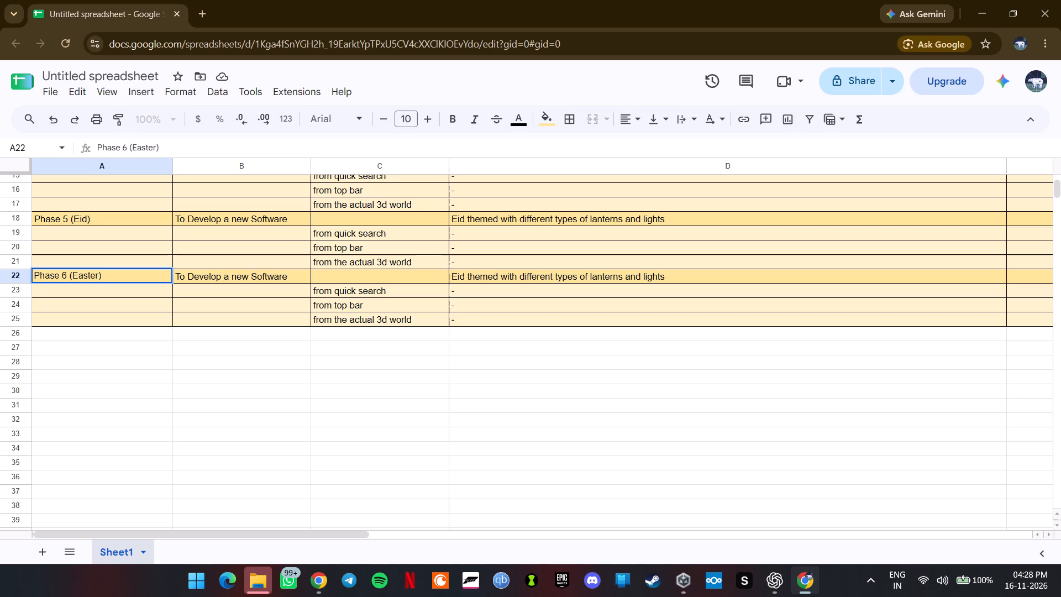
{"action": "key", "text": "Left"}
{"action": "scroll", "coordinate": [91, 285], "scroll_direction": "up", "scroll_amount": 2}
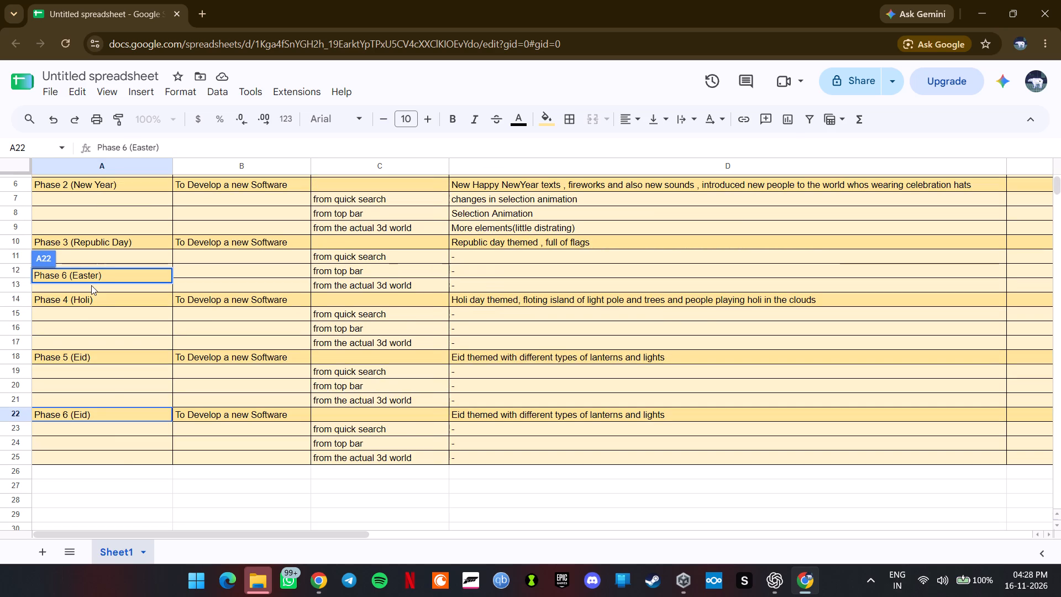
{"action": "left_click", "coordinate": [122, 512]}
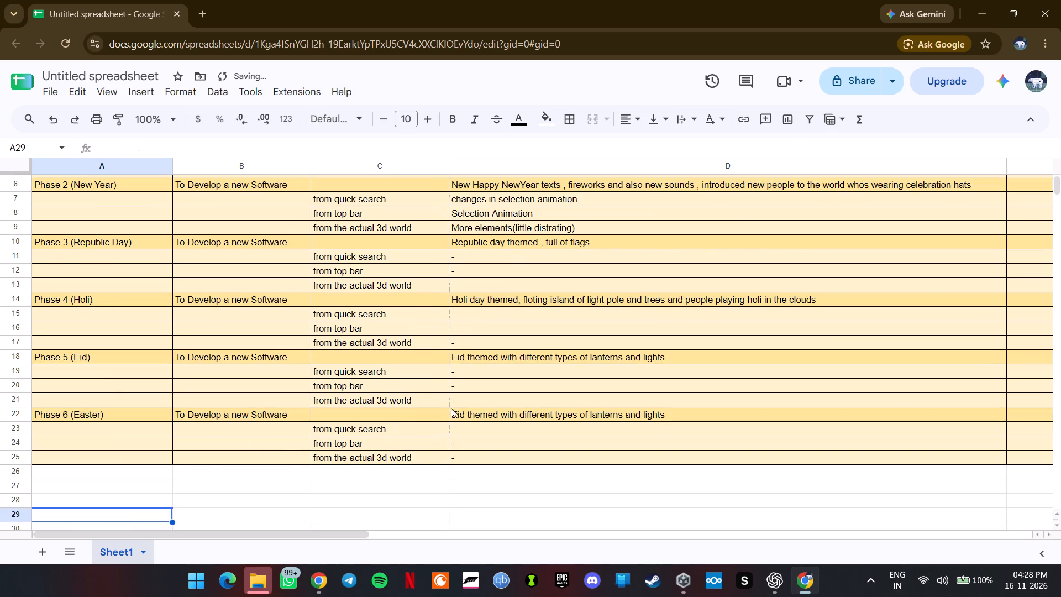
Replace Eid with Easter at the start of the Phase 6 description in D22.
{"action": "left_click", "coordinate": [479, 411]}
{"action": "double_click", "coordinate": [479, 411]}
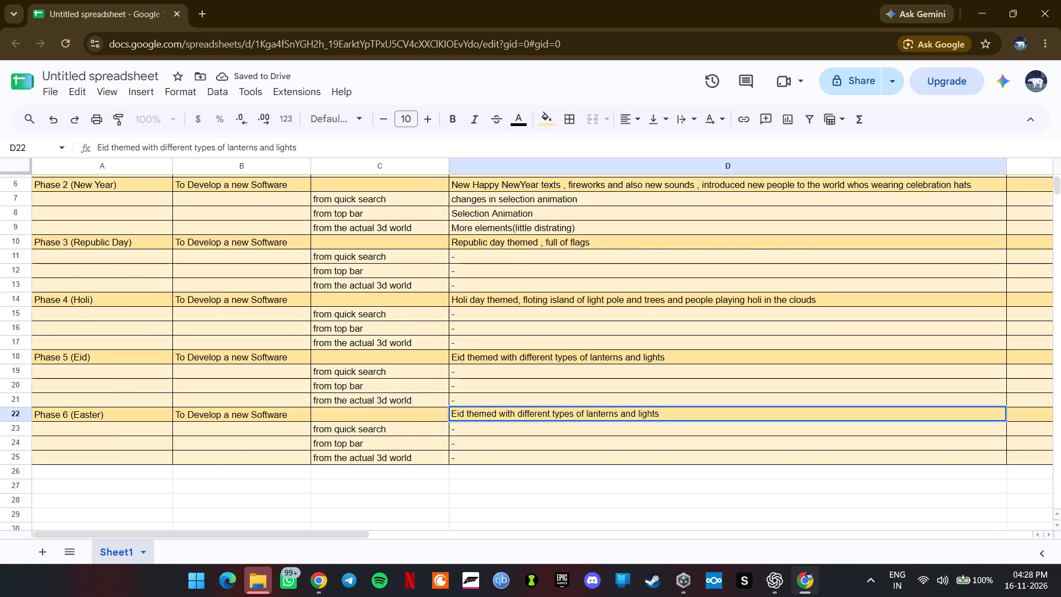
{"action": "key", "text": "Left"}
{"action": "key", "text": "Left"}
{"action": "key", "text": "Left"}
{"action": "key", "text": "Left"}
{"action": "key", "text": "Left"}
{"action": "key", "text": "Left"}
{"action": "key", "text": "Left"}
{"action": "key", "text": "Left"}
{"action": "key", "text": "Left"}
{"action": "key", "text": "Left"}
{"action": "key", "text": "Left"}
{"action": "key", "text": "Left"}
{"action": "key", "text": "Left"}
{"action": "key", "text": "Left"}
{"action": "key", "text": "Left"}
{"action": "key", "text": "Left"}
{"action": "key", "text": "Left"}
{"action": "key", "text": "Left"}
{"action": "key", "text": "Left"}
{"action": "key", "text": "Left"}
{"action": "key", "text": "Left"}
{"action": "key", "text": "Left"}
{"action": "key", "text": "Left"}
{"action": "key", "text": "Left"}
{"action": "key", "text": "BackSpace"}
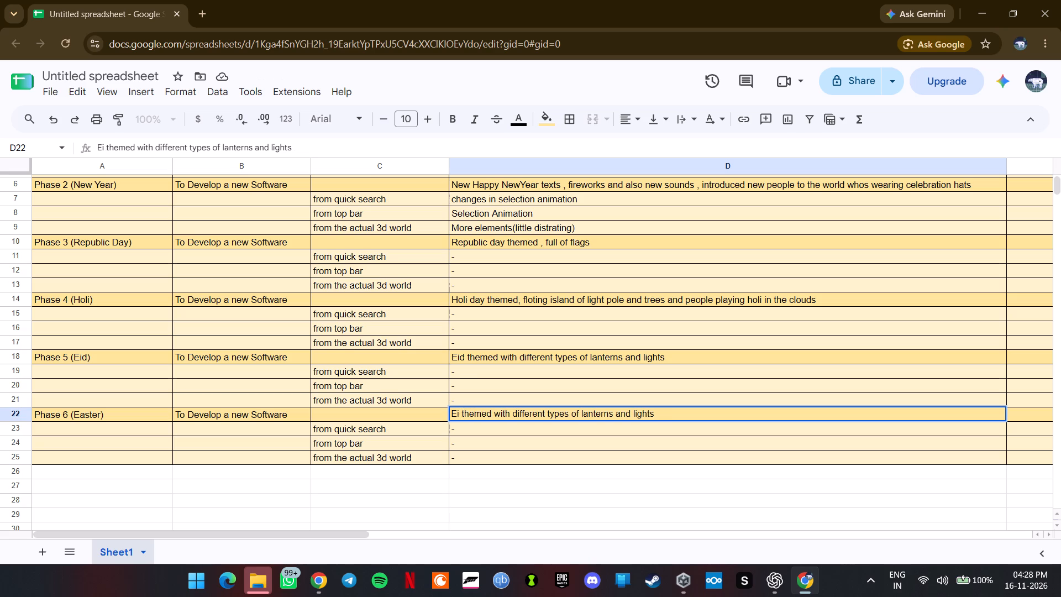
{"action": "key", "text": "BackSpace"}
{"action": "type", "text": "ster"}
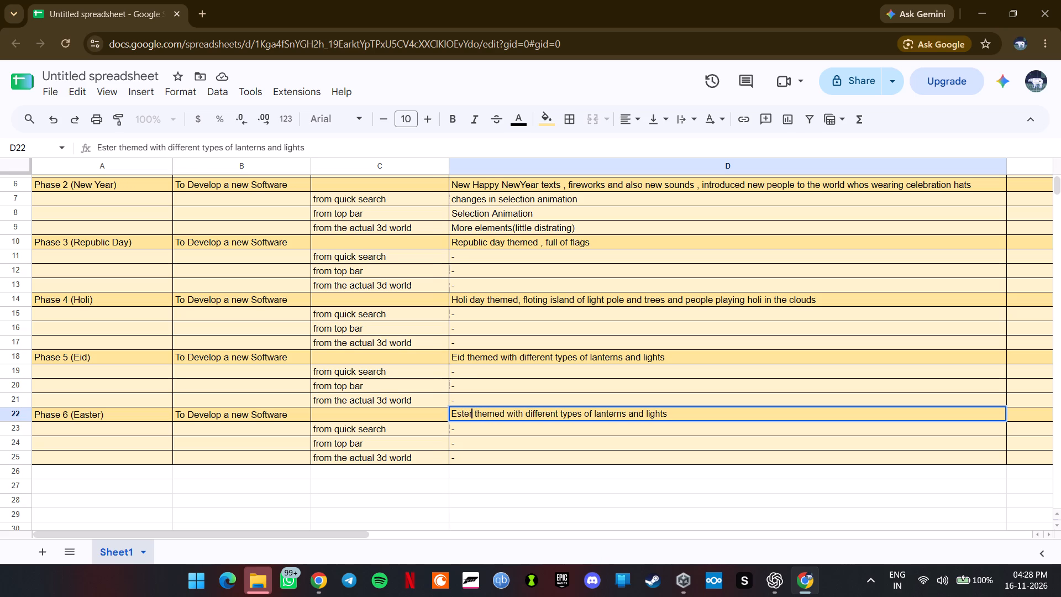
{"action": "key", "text": "Left"}
{"action": "key", "text": "Left"}
{"action": "key", "text": "Left"}
{"action": "key", "text": "Left"}
{"action": "key", "text": "a"}
Replace "different types of lanterns and lights" in the Phase 6 description in D22 with "easter eggs , rabits and full of buterflys".
{"action": "key", "text": "Right"}
{"action": "key", "text": "Right"}
{"action": "key", "text": "Right"}
{"action": "key", "text": "Right"}
{"action": "key", "text": "Right"}
{"action": "key", "text": "Right"}
{"action": "key", "text": "Right"}
{"action": "key", "text": "Right"}
{"action": "key", "text": "Right"}
{"action": "key", "text": "Right"}
{"action": "key", "text": "Right"}
{"action": "key", "text": "Right"}
{"action": "key", "text": "Right"}
{"action": "key", "text": "Right"}
{"action": "key", "text": "Right"}
{"action": "key", "text": "Right"}
{"action": "key", "text": "Right"}
{"action": "key", "text": "Right"}
{"action": "key", "text": "Right"}
{"action": "key", "text": "Right"}
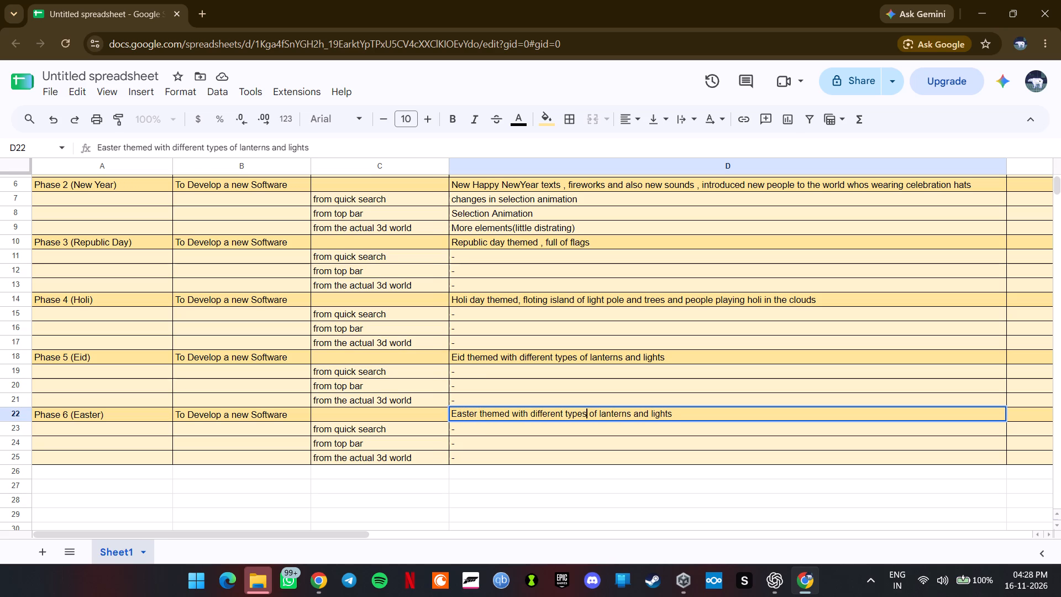
{"action": "key", "text": "Right"}
{"action": "key", "text": "Right"}
{"action": "key", "text": "Right"}
{"action": "key", "text": "Right"}
{"action": "key", "text": "Right"}
{"action": "key", "text": "Right"}
{"action": "key", "text": "Right"}
{"action": "key", "text": "Right"}
{"action": "key", "text": "Right"}
{"action": "key", "text": "Right"}
{"action": "key", "text": "Right"}
{"action": "key", "text": "Right"}
{"action": "key", "text": "Right"}
{"action": "key", "text": "Right"}
{"action": "key", "text": "Right"}
{"action": "key", "text": "Right"}
{"action": "key", "text": "Right"}
{"action": "key", "text": "Right"}
{"action": "key", "text": "Right"}
{"action": "key", "text": "Right"}
{"action": "key", "text": "BackSpace"}
{"action": "key", "text": "BackSpace"}
{"action": "key", "text": "BackSpace"}
{"action": "key", "text": "BackSpace"}
{"action": "key", "text": "BackSpace"}
{"action": "key", "text": "BackSpace"}
{"action": "key", "text": "BackSpace"}
{"action": "key", "text": "BackSpace"}
{"action": "key", "text": "BackSpace"}
{"action": "key", "text": "BackSpace"}
{"action": "key", "text": "BackSpace"}
{"action": "key", "text": "BackSpace"}
{"action": "key", "text": "BackSpace"}
{"action": "key", "text": "BackSpace"}
{"action": "key", "text": "BackSpace"}
{"action": "key", "text": "BackSpace"}
{"action": "key", "text": "BackSpace"}
{"action": "key", "text": "BackSpace"}
{"action": "key", "text": "BackSpace"}
{"action": "key", "text": "BackSpace"}
{"action": "key", "text": "BackSpace"}
{"action": "key", "text": "BackSpace"}
{"action": "key", "text": "BackSpace"}
{"action": "key", "text": "BackSpace"}
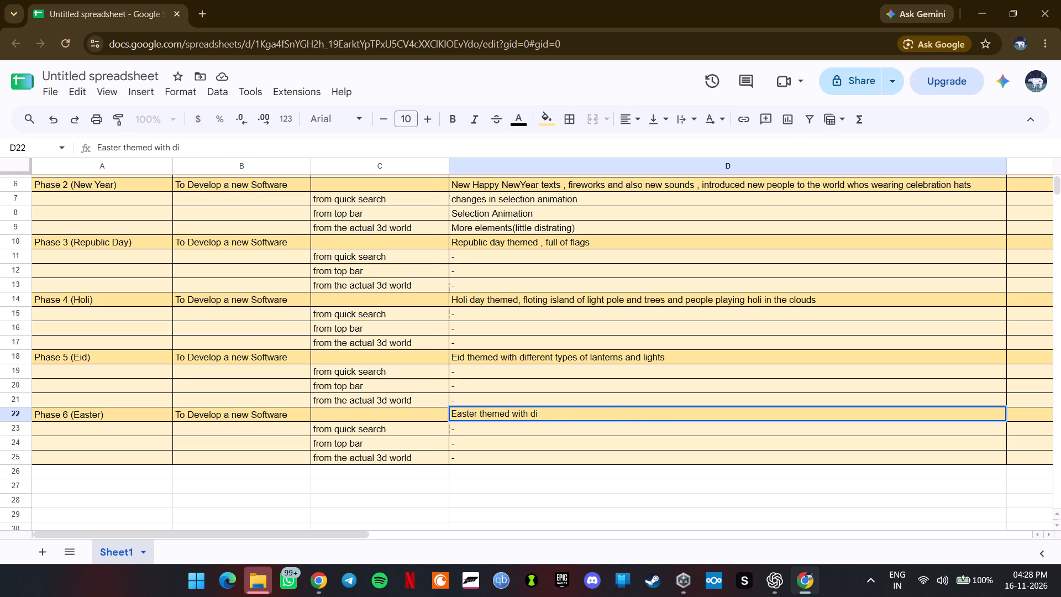
{"action": "key", "text": "BackSpace"}
{"action": "key", "text": "BackSpace"}
{"action": "type", "text": "easter eggs , rabu"}
{"action": "key", "text": "BackSpace"}
{"action": "type", "text": "its and"}
{"action": "key", "text": "space"}
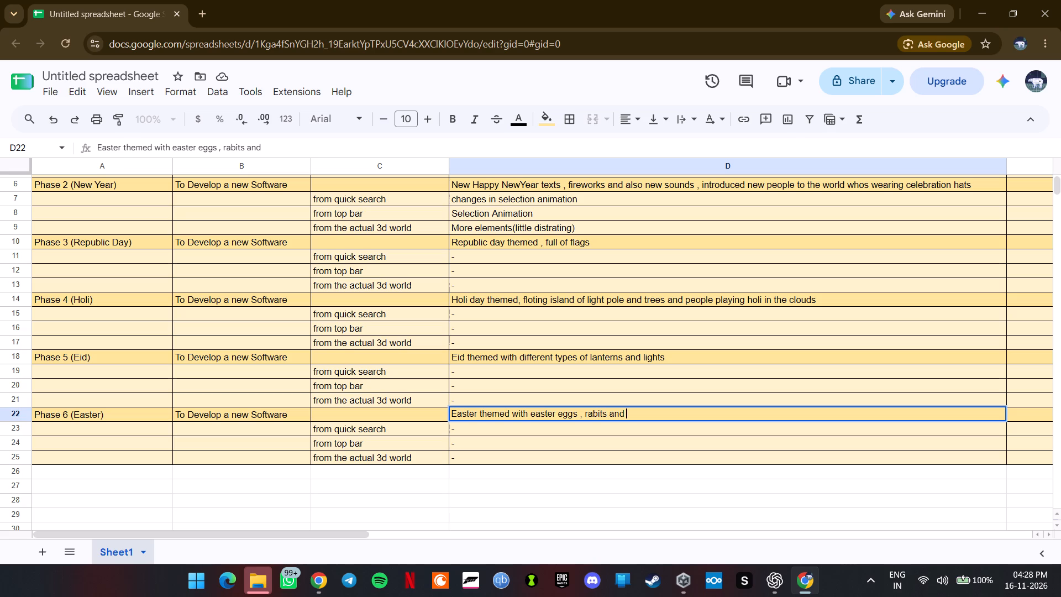
{"action": "type", "text": "full of"}
{"action": "key", "text": "space"}
{"action": "type", "text": "buterflys"}
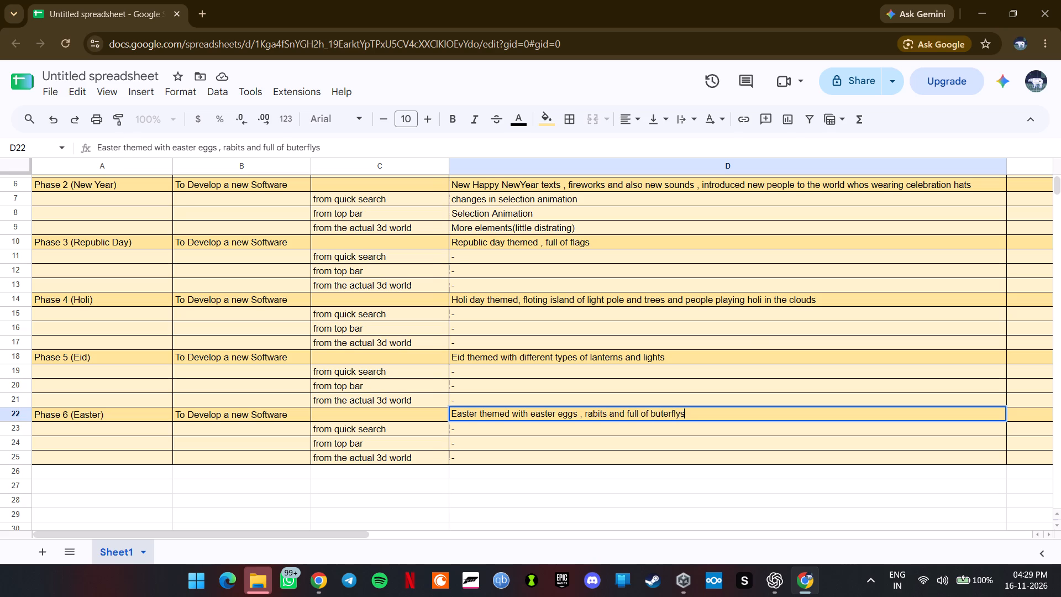
Correct the last word of the Phase 6 description in D22 to "butterflys".
{"action": "left_click", "coordinate": [667, 416]}
{"action": "left_click", "coordinate": [660, 416]}
{"action": "key", "text": "t"}
{"action": "left_click_drag", "start_coordinate": [351, 531], "coordinate": [372, 536]}
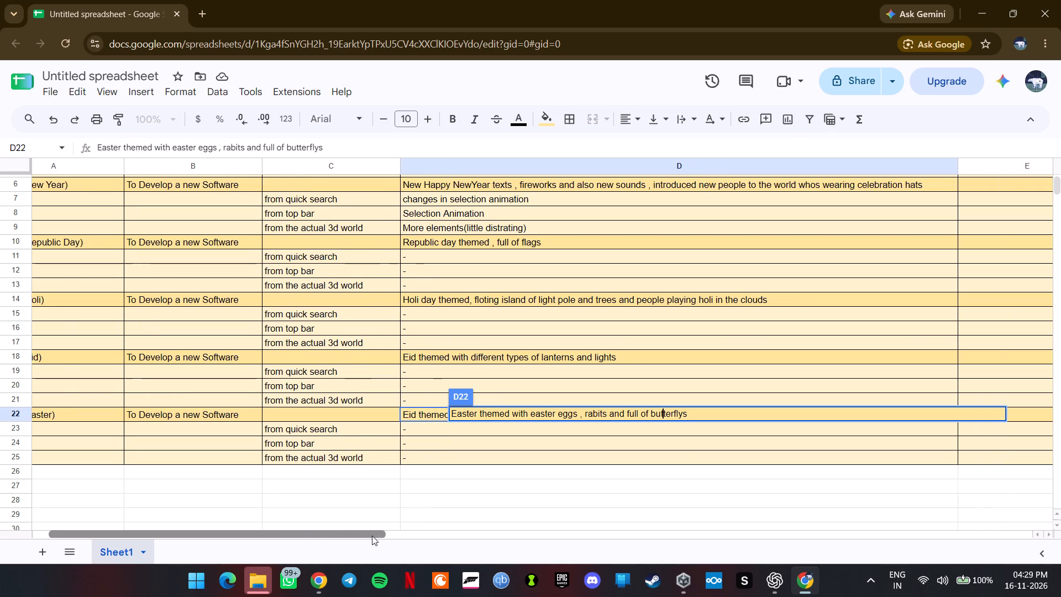
{"action": "left_click_drag", "start_coordinate": [372, 536], "coordinate": [465, 530]}
{"action": "left_click", "coordinate": [618, 525]}
Replace the copied Eid feedback in H22 with "people not celebrating , could have given them ester".
{"action": "left_click_drag", "start_coordinate": [445, 536], "coordinate": [570, 530]}
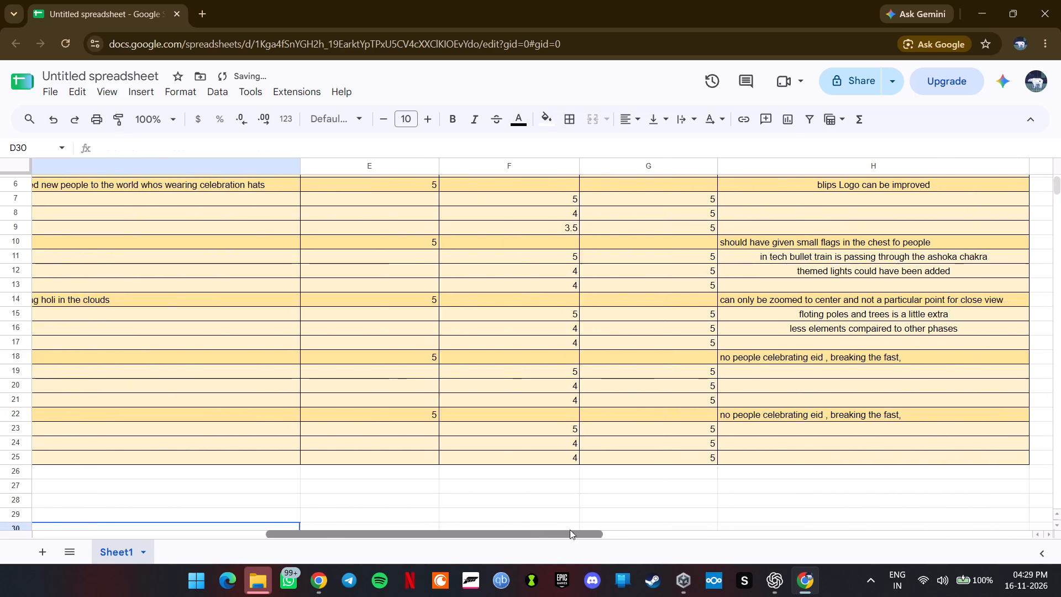
{"action": "left_click_drag", "start_coordinate": [570, 530], "coordinate": [655, 524]}
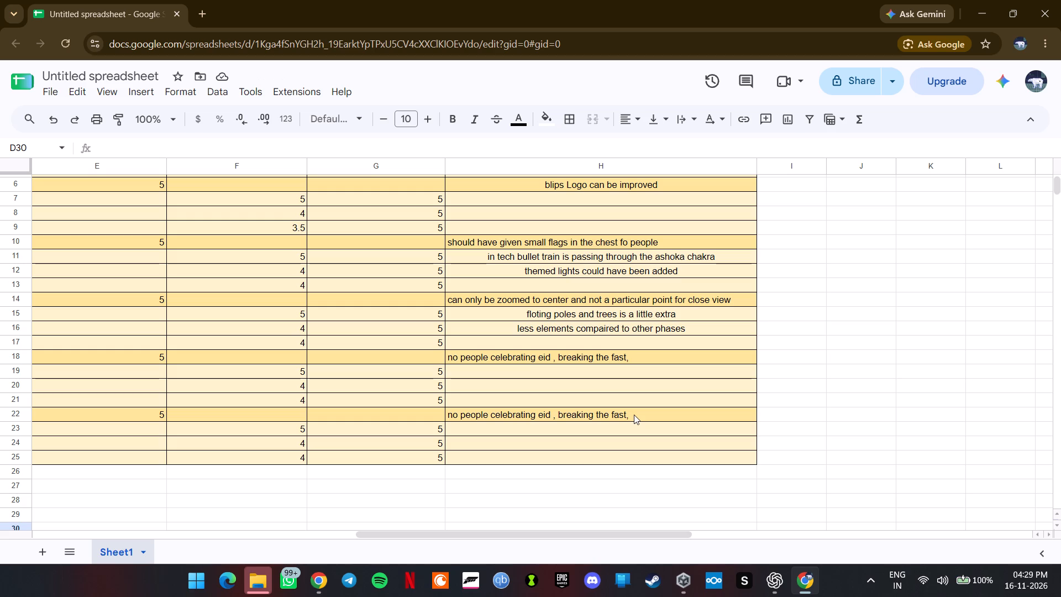
{"action": "left_click", "coordinate": [634, 415]}
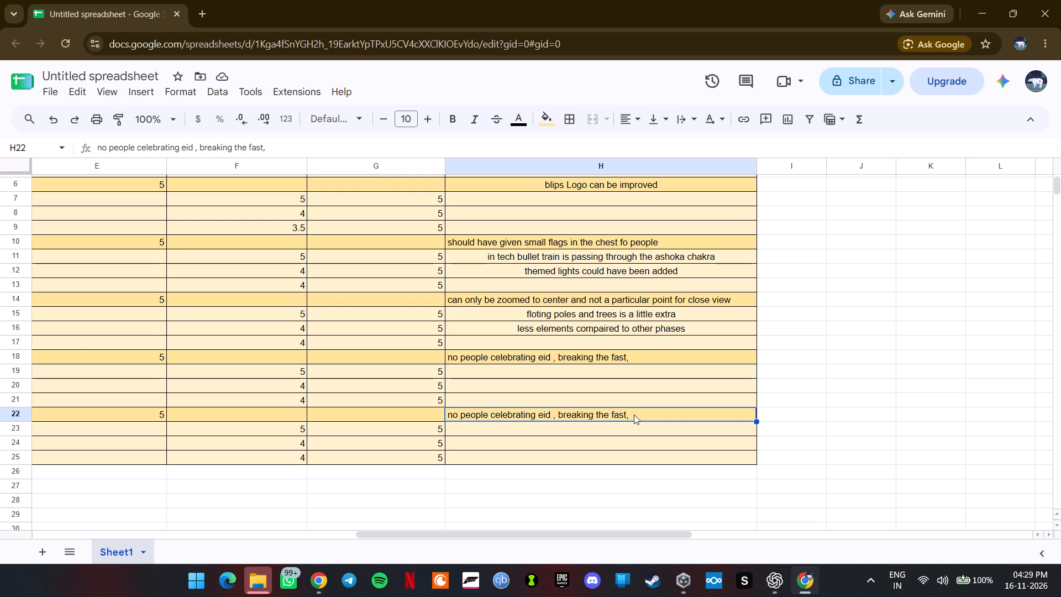
{"action": "left_click", "coordinate": [634, 415]}
{"action": "left_click", "coordinate": [630, 423]}
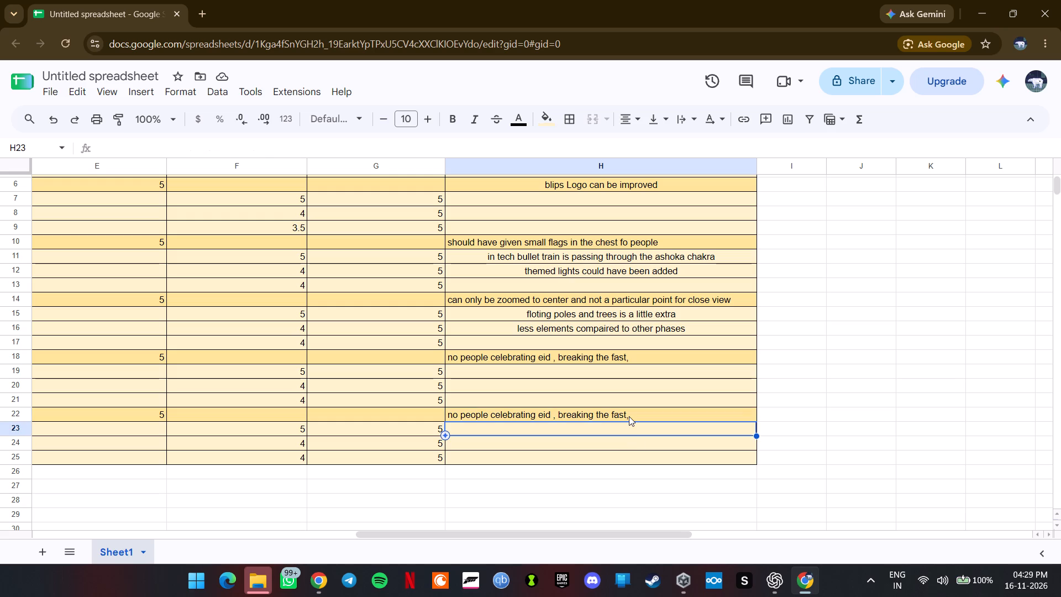
{"action": "left_click", "coordinate": [629, 416]}
{"action": "key", "text": "BackSpace"}
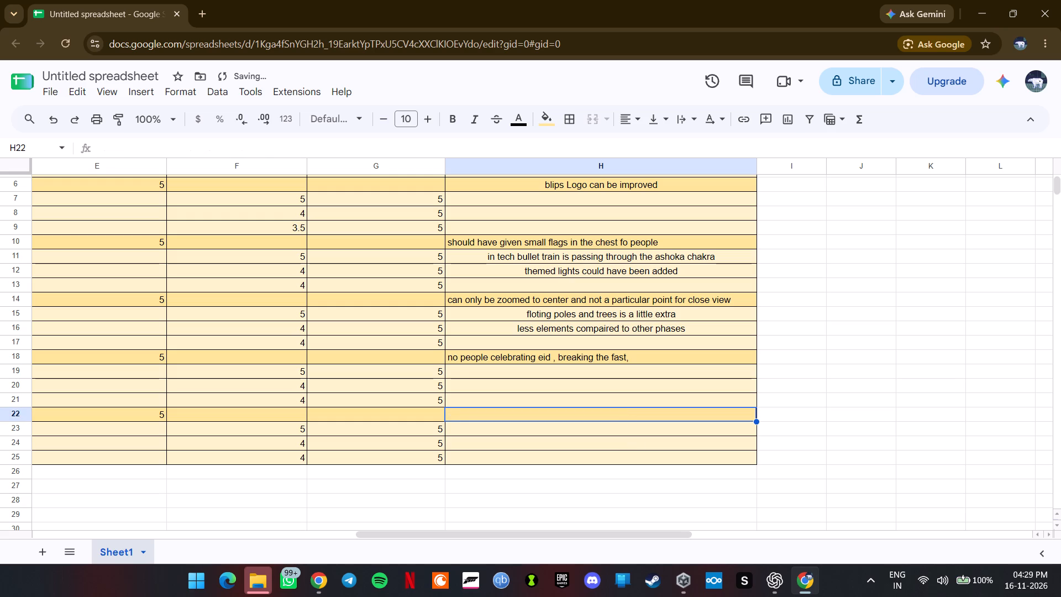
{"action": "type", "text": "peo"}
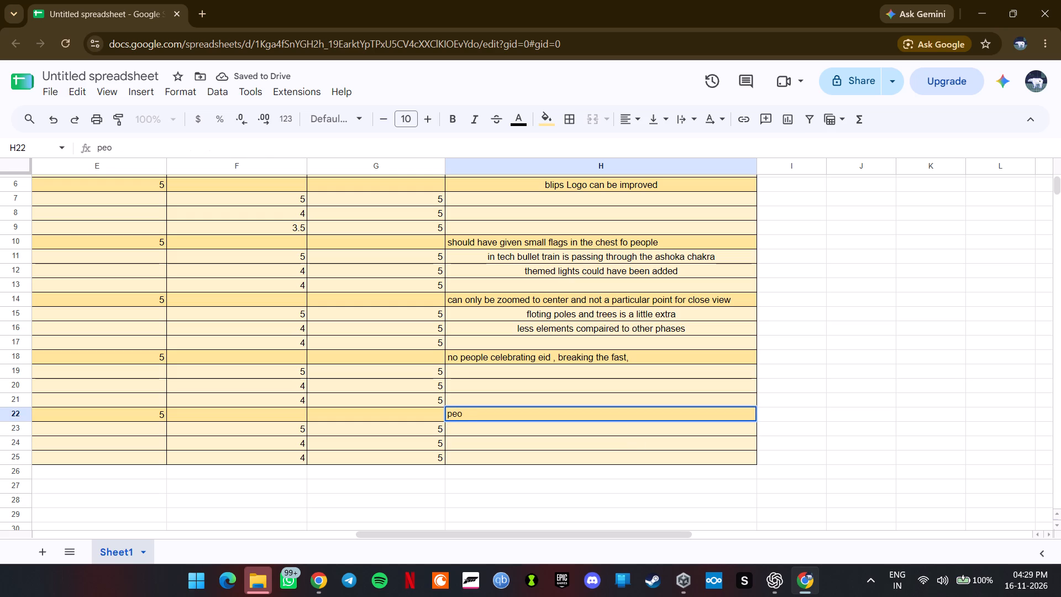
{"action": "type", "text": "pl"}
{"action": "type", "text": "e not"}
{"action": "key", "text": "space"}
{"action": "type", "text": "celebrating"}
{"action": "key", "text": "space"}
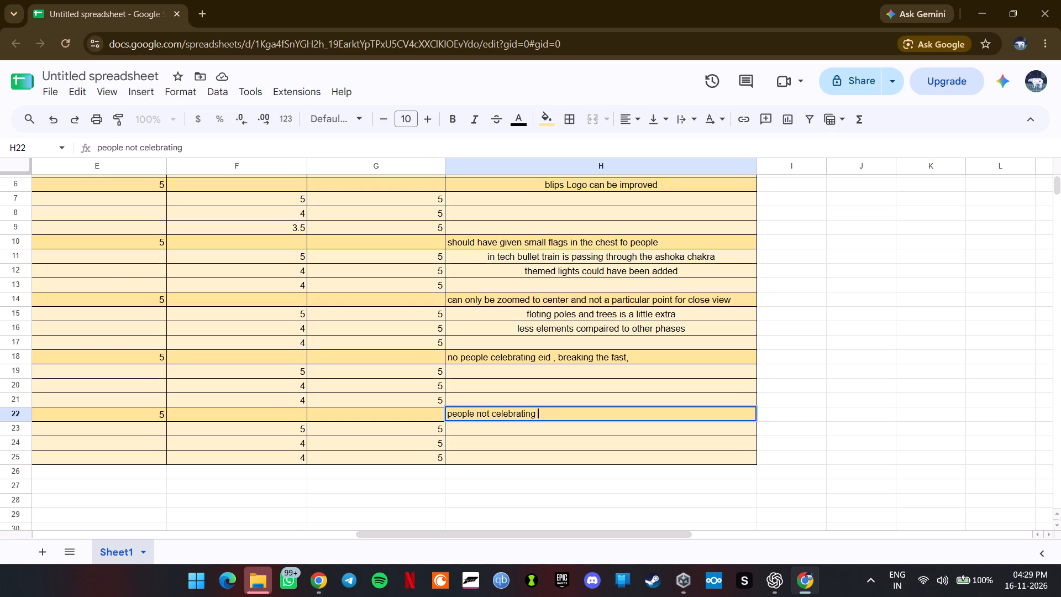
{"action": "type", "text": ", could have given them"}
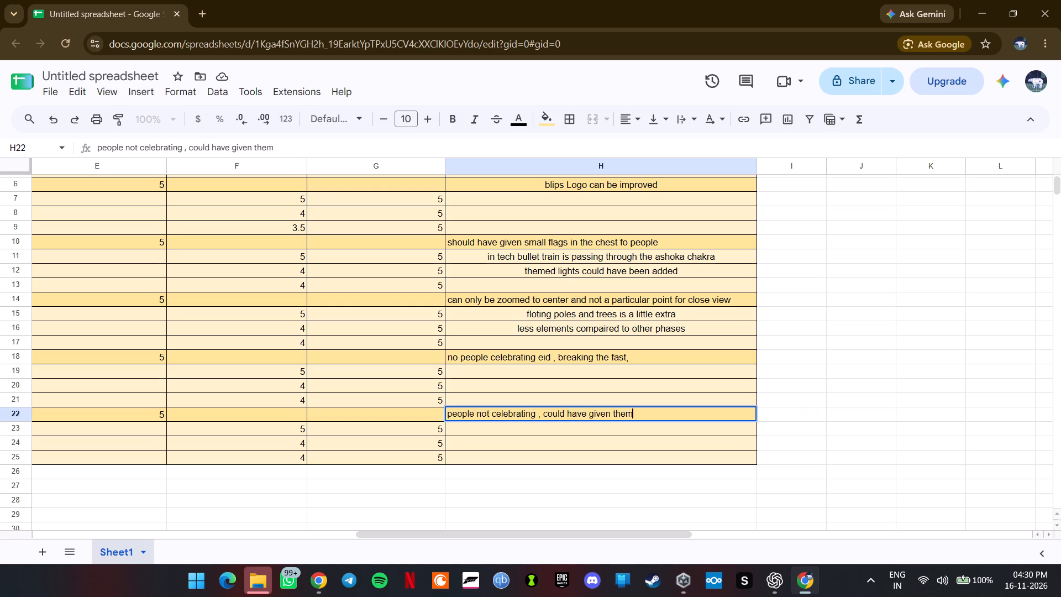
{"action": "key", "text": "space"}
{"action": "type", "text": "ester"}
{"action": "key", "text": "space"}
Correct the spelling of "ester" to "easter" in the Phase 6 feedback in H22.
{"action": "key", "text": "Left"}
{"action": "key", "text": "Left"}
{"action": "key", "text": "Left"}
{"action": "key", "text": "Left"}
{"action": "key", "text": "Right"}
{"action": "key", "text": "Right"}
{"action": "key", "text": "Right"}
{"action": "key", "text": "Right"}
{"action": "key", "text": "Right"}
{"action": "key", "text": "Right"}
{"action": "key", "text": "Right"}
{"action": "key", "text": "Right"}
{"action": "key", "text": "Right"}
{"action": "key", "text": "Right"}
{"action": "key", "text": "Right"}
{"action": "key", "text": "Right"}
{"action": "key", "text": "Right"}
{"action": "key", "text": "Right"}
{"action": "key", "text": "Right"}
{"action": "key", "text": "Right"}
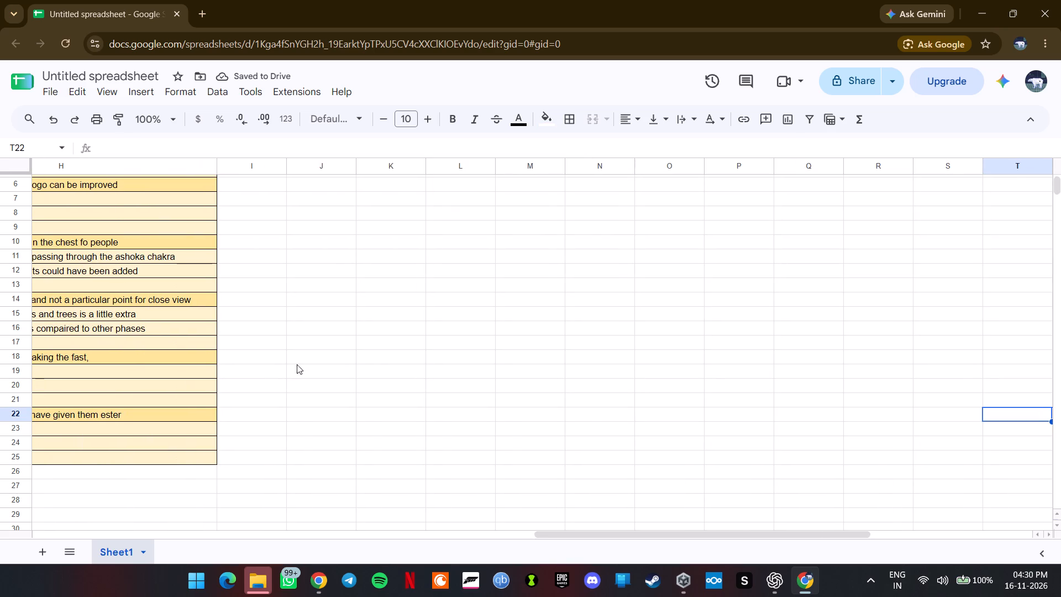
{"action": "left_click", "coordinate": [108, 415]}
{"action": "left_click", "coordinate": [108, 415]}
{"action": "left_click", "coordinate": [108, 415]}
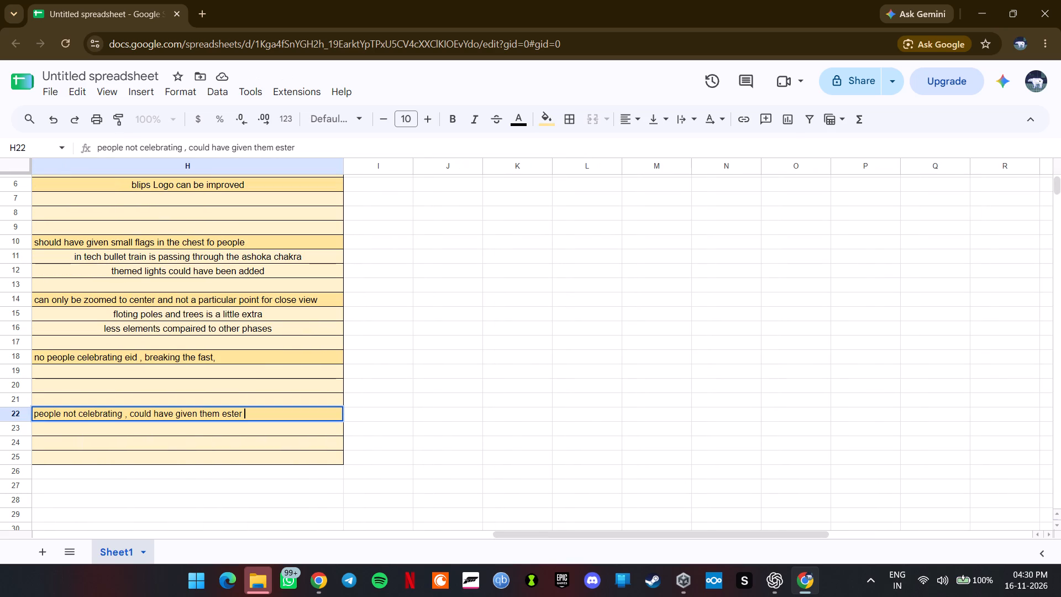
{"action": "key", "text": "Left"}
{"action": "key", "text": "Left"}
{"action": "key", "text": "Left"}
{"action": "key", "text": "Left"}
{"action": "key", "text": "Left"}
{"action": "key", "text": "a"}
Add the word "Basket" at the end of the Phase 6 feedback in H22.
{"action": "key", "text": "Right"}
{"action": "key", "text": "Right"}
{"action": "key", "text": "Right"}
{"action": "key", "text": "Right"}
{"action": "key", "text": "space"}
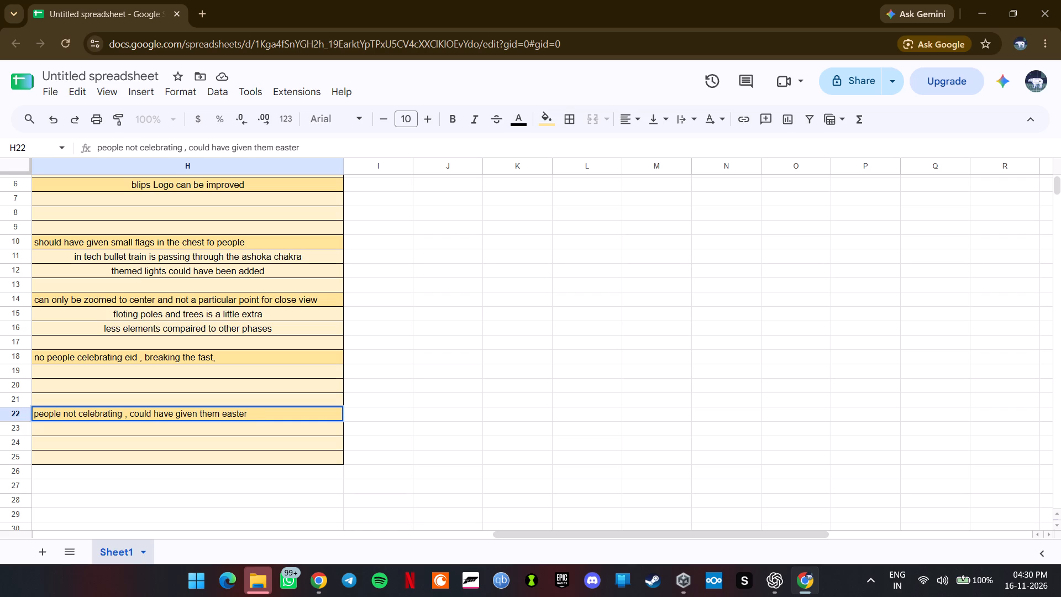
{"action": "key", "text": "shift+b"}
{"action": "type", "text": "aske"}
{"action": "key", "text": "t"}
Capitalise the word "easter" as "Easter" in the Phase 6 feedback in H22.
{"action": "key", "text": "Left"}
{"action": "key", "text": "Left"}
{"action": "key", "text": "Left"}
{"action": "key", "text": "Left"}
{"action": "key", "text": "Left"}
{"action": "key", "text": "Left"}
{"action": "key", "text": "Left"}
{"action": "key", "text": "Left"}
{"action": "key", "text": "Left"}
{"action": "key", "text": "Left"}
{"action": "key", "text": "Left"}
{"action": "key", "text": "Left"}
{"action": "key", "text": "BackSpace"}
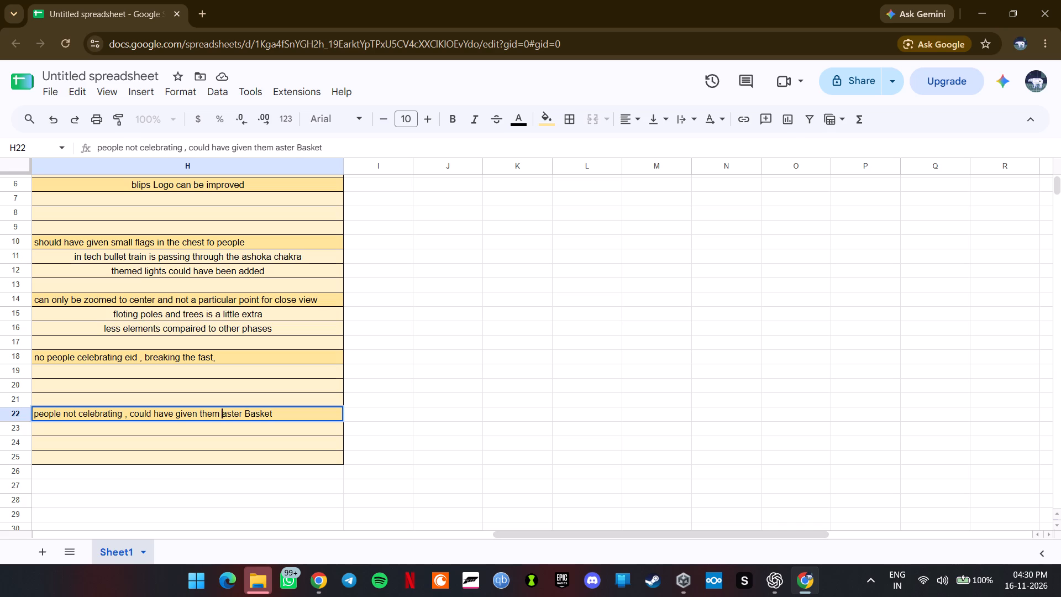
{"action": "key", "text": "shift+e"}
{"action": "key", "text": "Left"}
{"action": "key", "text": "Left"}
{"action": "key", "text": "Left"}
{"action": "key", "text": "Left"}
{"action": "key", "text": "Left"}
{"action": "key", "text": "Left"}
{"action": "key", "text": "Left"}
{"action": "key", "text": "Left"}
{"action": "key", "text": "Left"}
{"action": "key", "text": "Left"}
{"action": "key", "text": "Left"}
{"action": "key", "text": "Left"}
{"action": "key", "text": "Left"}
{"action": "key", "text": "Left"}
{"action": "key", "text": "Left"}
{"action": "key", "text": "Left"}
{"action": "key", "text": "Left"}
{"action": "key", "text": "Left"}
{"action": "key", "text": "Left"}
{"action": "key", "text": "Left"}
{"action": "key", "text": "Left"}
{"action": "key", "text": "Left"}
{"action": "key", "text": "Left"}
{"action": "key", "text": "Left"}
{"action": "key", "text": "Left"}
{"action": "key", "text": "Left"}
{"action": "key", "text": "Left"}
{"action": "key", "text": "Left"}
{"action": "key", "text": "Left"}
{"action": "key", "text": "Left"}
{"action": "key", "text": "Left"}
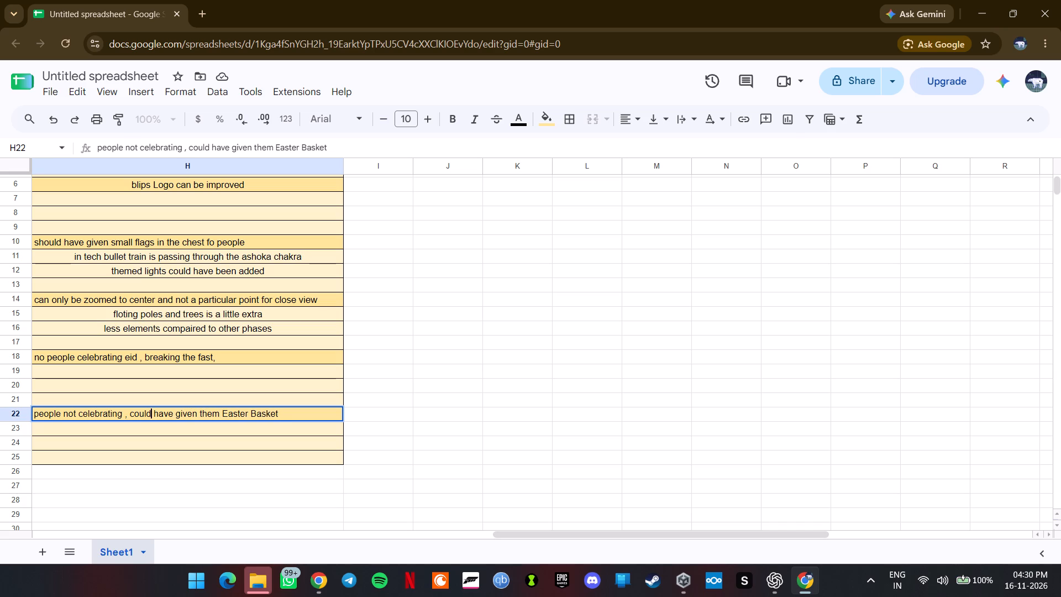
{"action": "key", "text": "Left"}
Copy the complete Phase 6 (Easter) block A22:H25 and paste it directly below, starting at A26.
{"action": "left_click_drag", "start_coordinate": [508, 537], "coordinate": [255, 536]}
{"action": "left_click", "coordinate": [309, 499]}
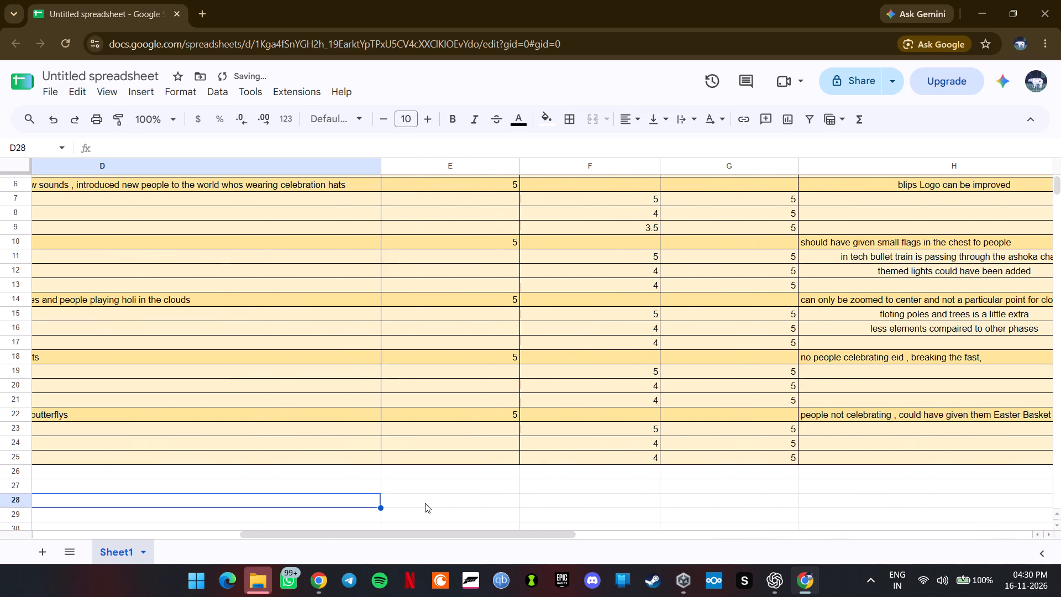
{"action": "left_click_drag", "start_coordinate": [392, 535], "coordinate": [233, 542]}
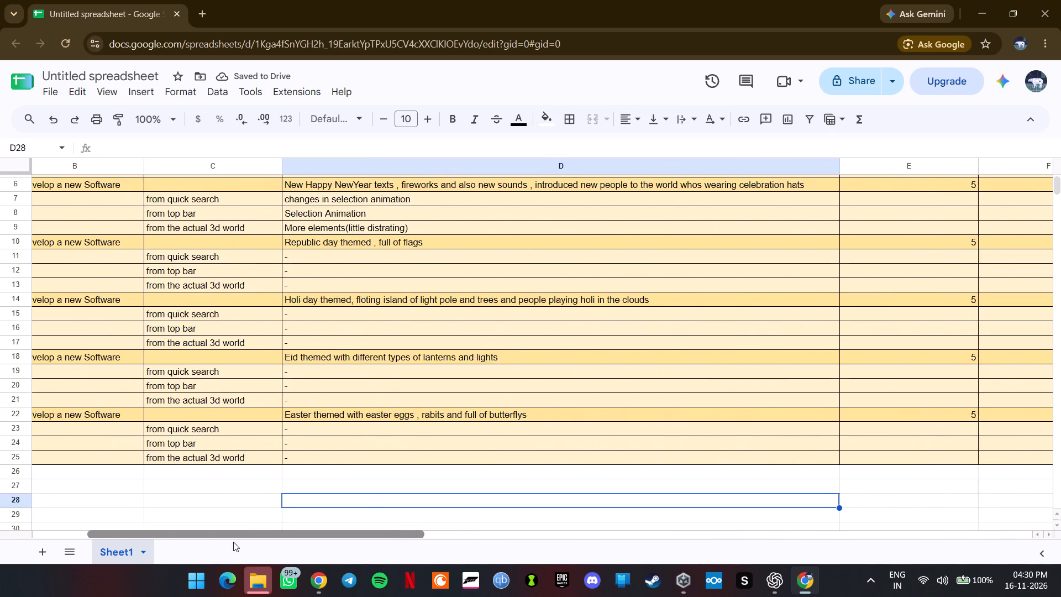
{"action": "left_click_drag", "start_coordinate": [233, 542], "coordinate": [488, 525]}
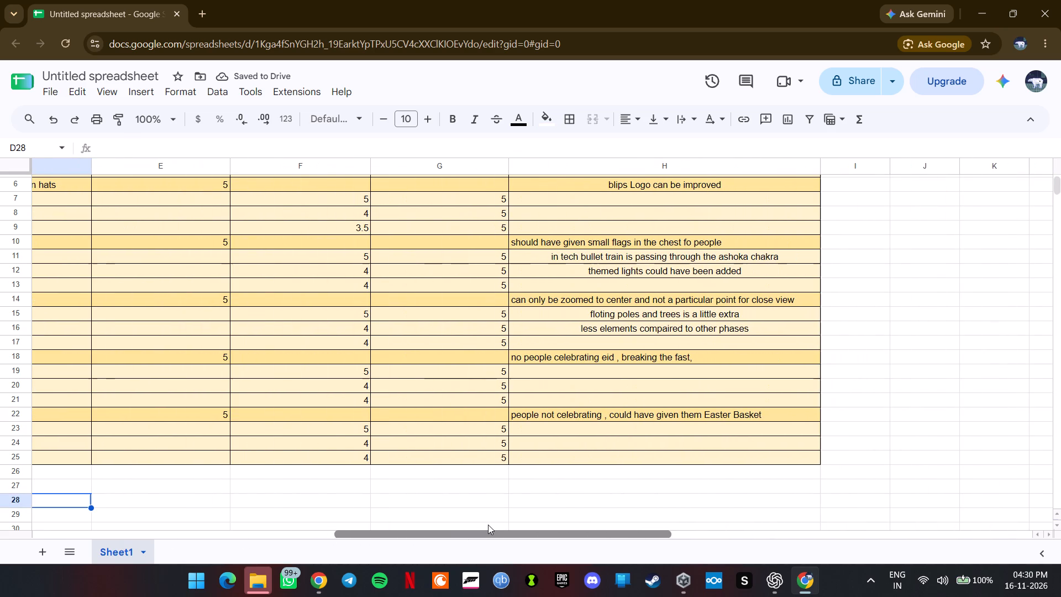
{"action": "left_click_drag", "start_coordinate": [488, 525], "coordinate": [273, 544]}
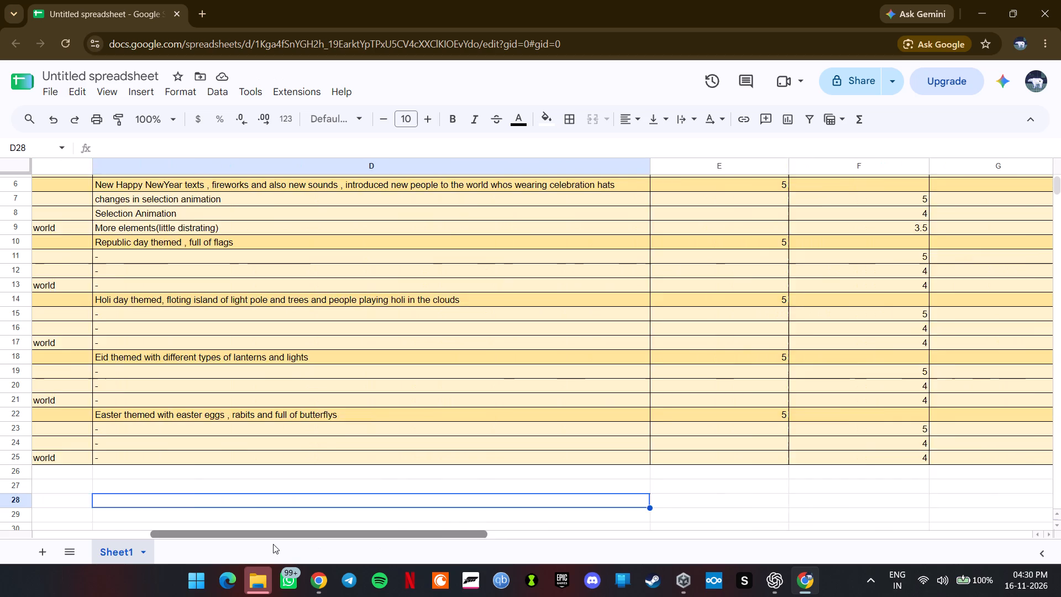
{"action": "left_click_drag", "start_coordinate": [273, 544], "coordinate": [77, 546]}
{"action": "left_click", "coordinate": [52, 475]}
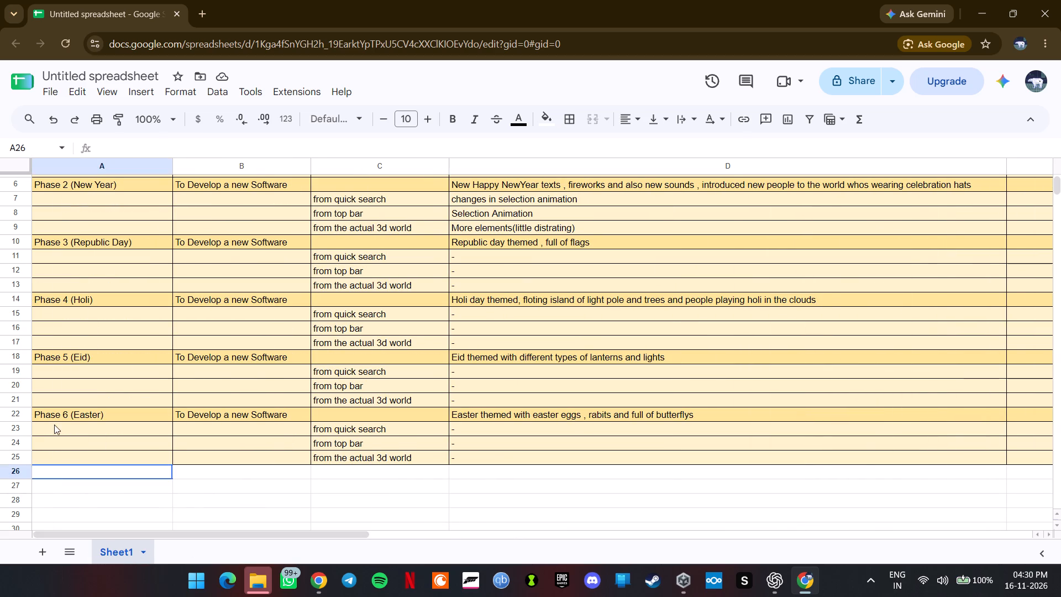
{"action": "left_click_drag", "start_coordinate": [60, 415], "coordinate": [1003, 461]}
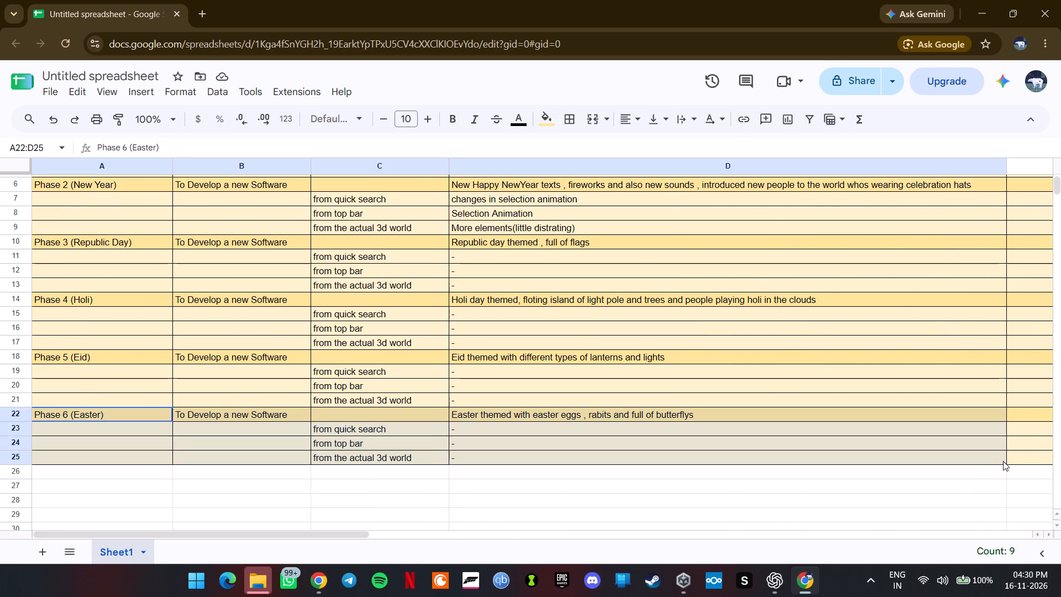
{"action": "left_click_drag", "start_coordinate": [1003, 461], "coordinate": [1043, 463]}
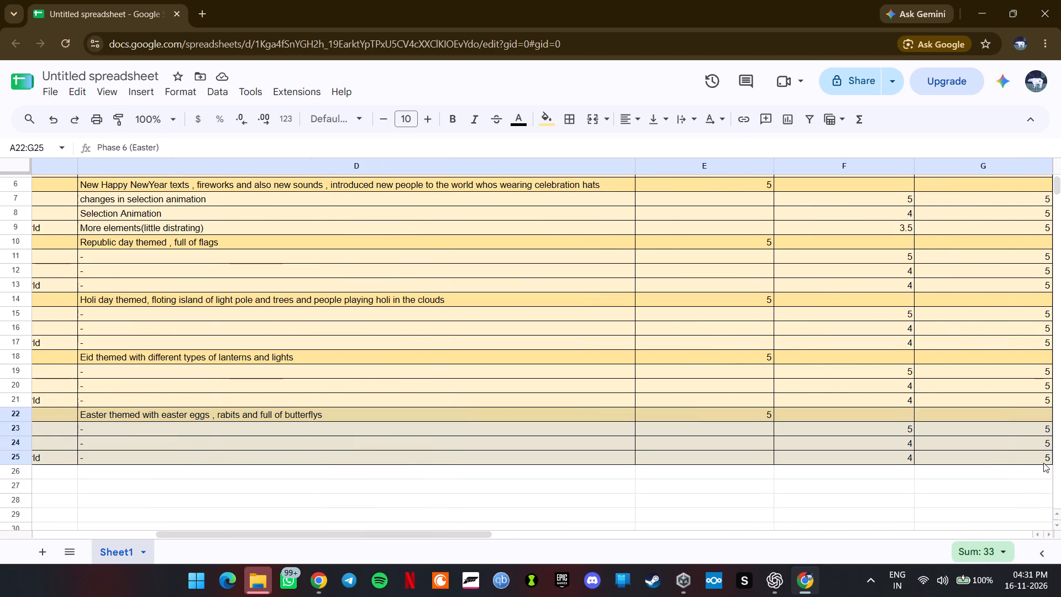
{"action": "left_click_drag", "start_coordinate": [1043, 463], "coordinate": [970, 461]}
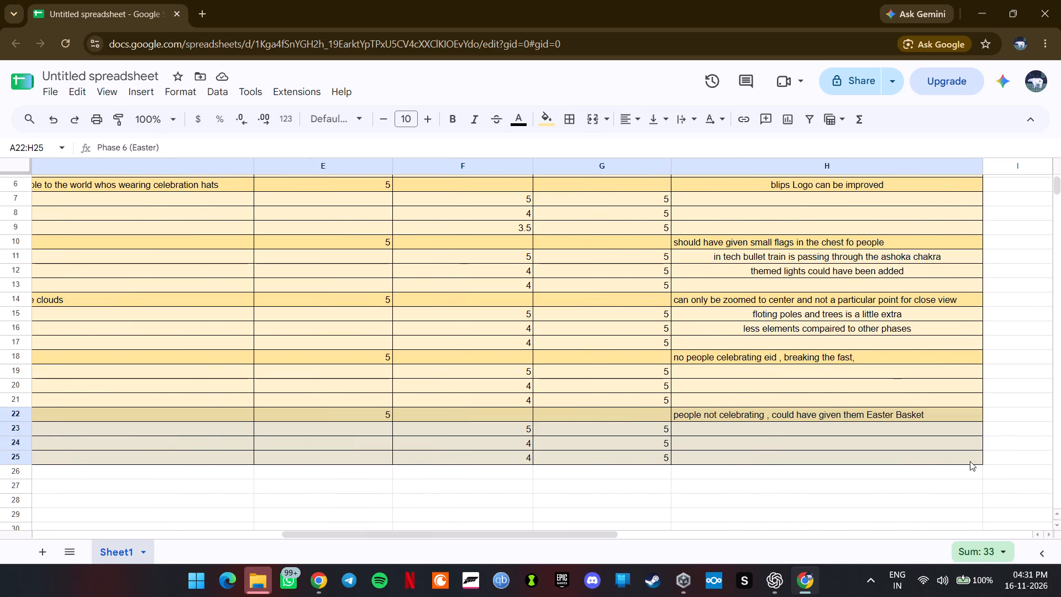
{"action": "left_click_drag", "start_coordinate": [970, 461], "coordinate": [933, 457]}
{"action": "key", "text": "ctrl+c"}
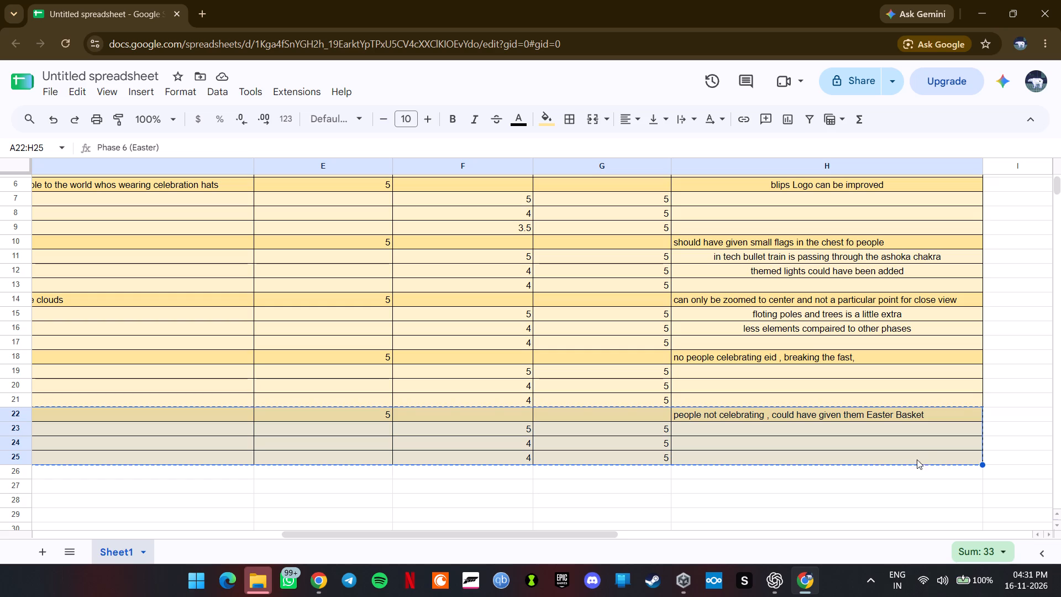
{"action": "left_click_drag", "start_coordinate": [321, 535], "coordinate": [8, 523]}
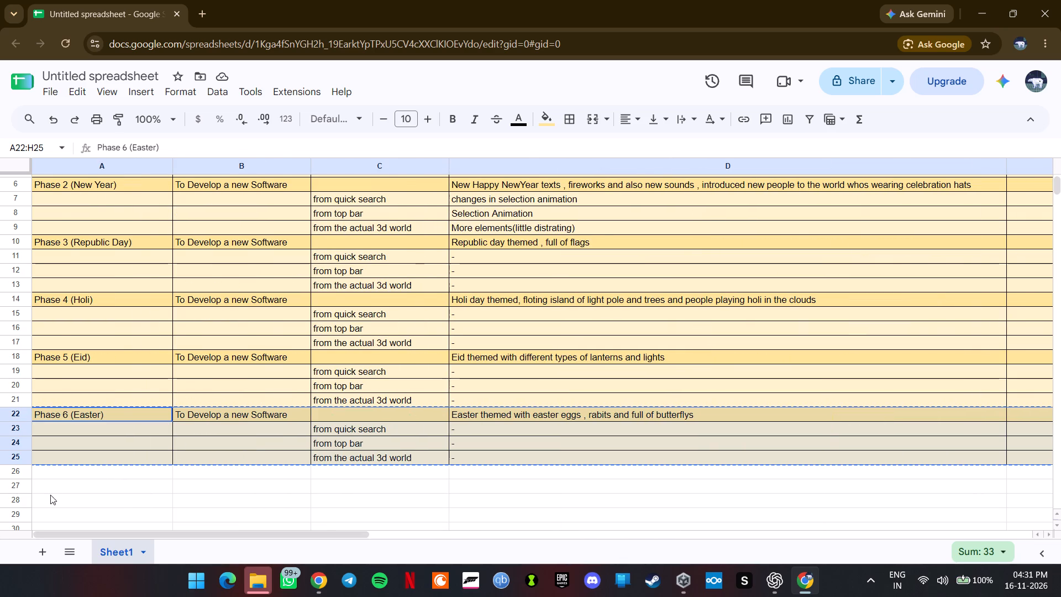
{"action": "left_click", "coordinate": [72, 470]}
{"action": "key", "text": "ctrl+v"}
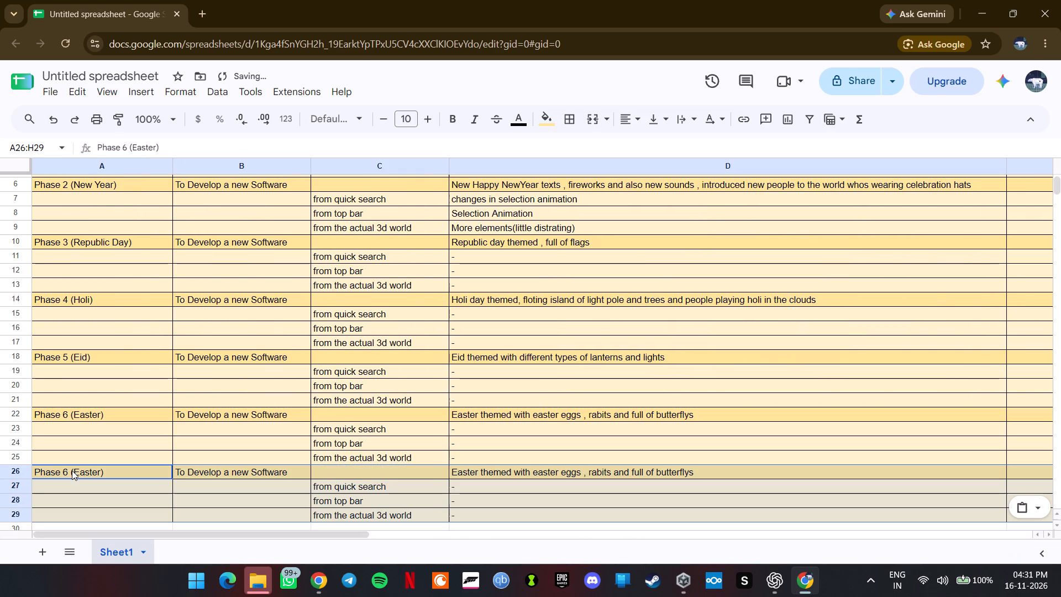
Change the phase number in the copied block's heading in A26 to 7.
{"action": "scroll", "coordinate": [329, 478], "scroll_direction": "down", "scroll_amount": 1}
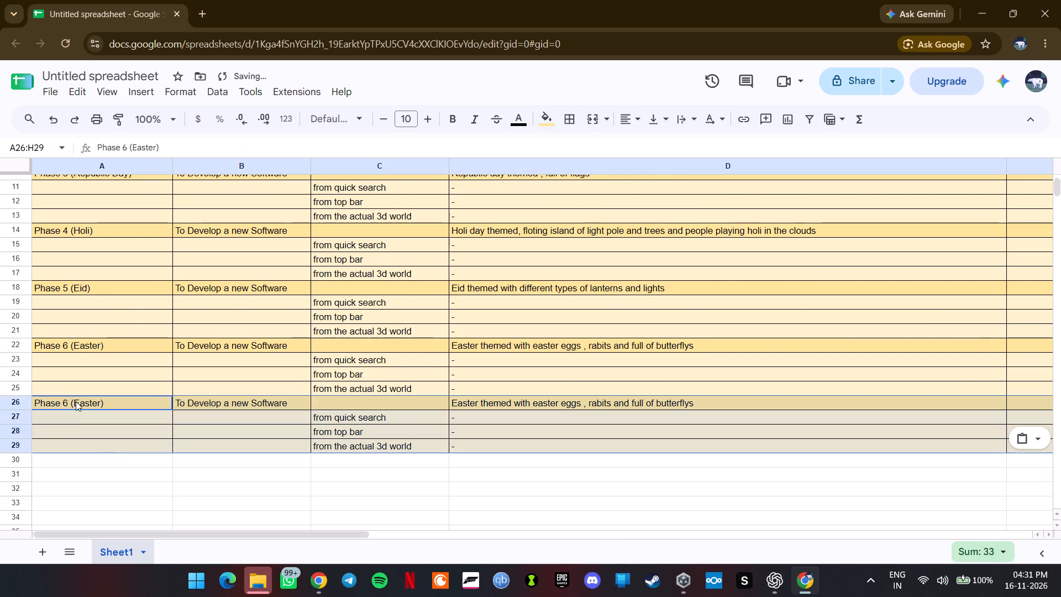
{"action": "left_click", "coordinate": [66, 400]}
{"action": "left_click", "coordinate": [66, 400]}
{"action": "left_click", "coordinate": [66, 400]}
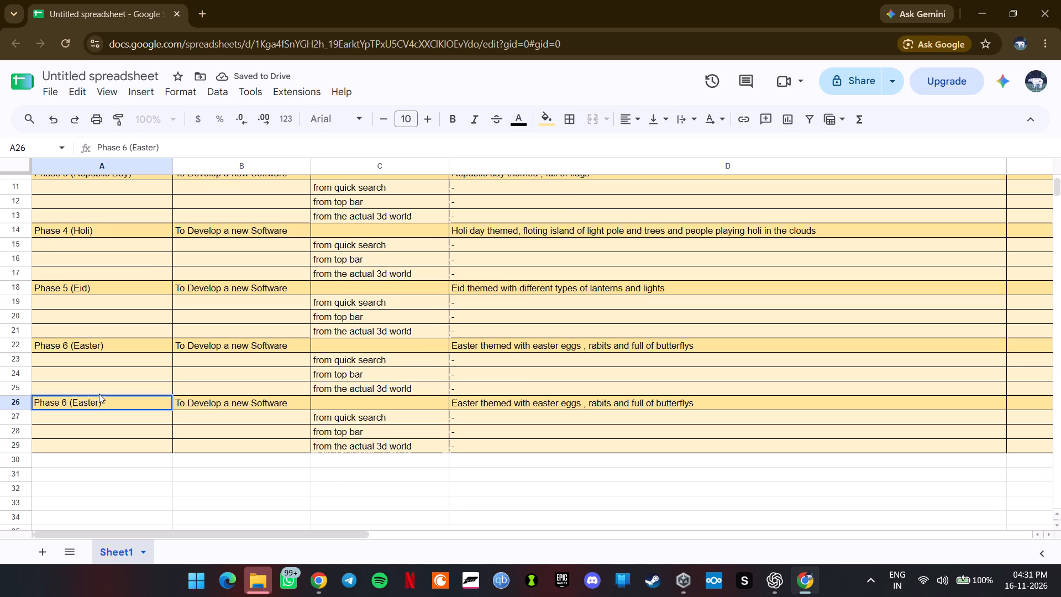
{"action": "key", "text": "BackSpace"}
{"action": "key", "text": "7"}
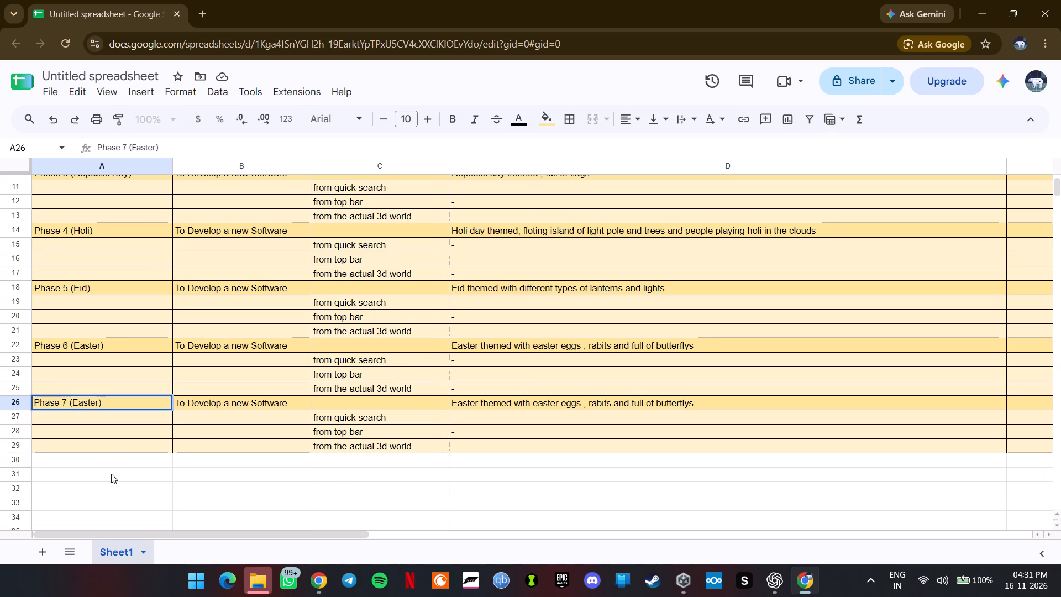
{"action": "left_click", "coordinate": [112, 476]}
Switch to the Emergio site and examine the Easter-themed Tech world in Sunset and Night modes, close up and from afar.
{"action": "left_click", "coordinate": [319, 591]}
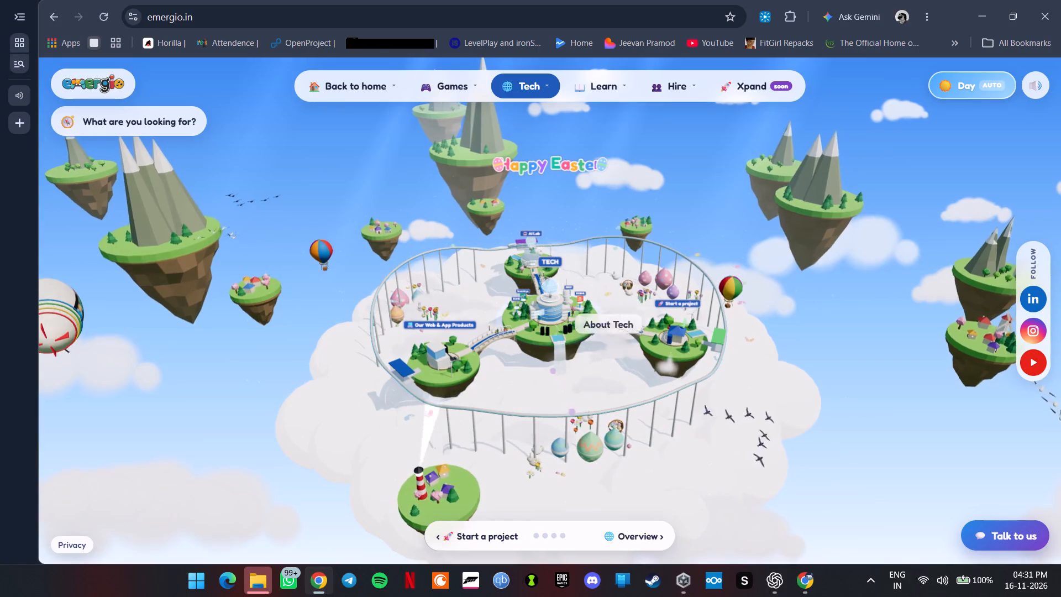
{"action": "left_click", "coordinate": [953, 86]}
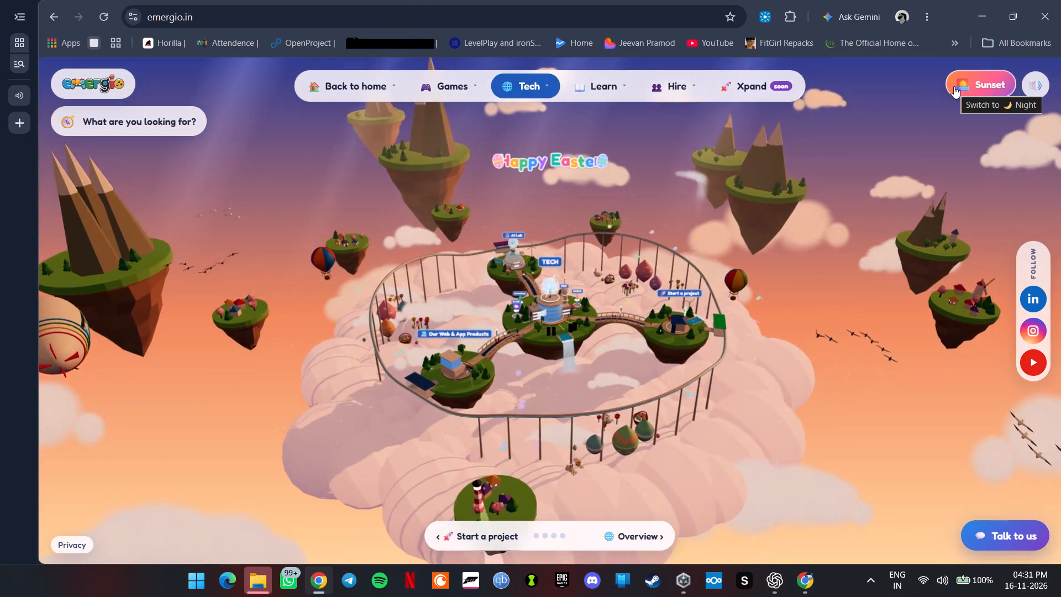
{"action": "left_click", "coordinate": [971, 94]}
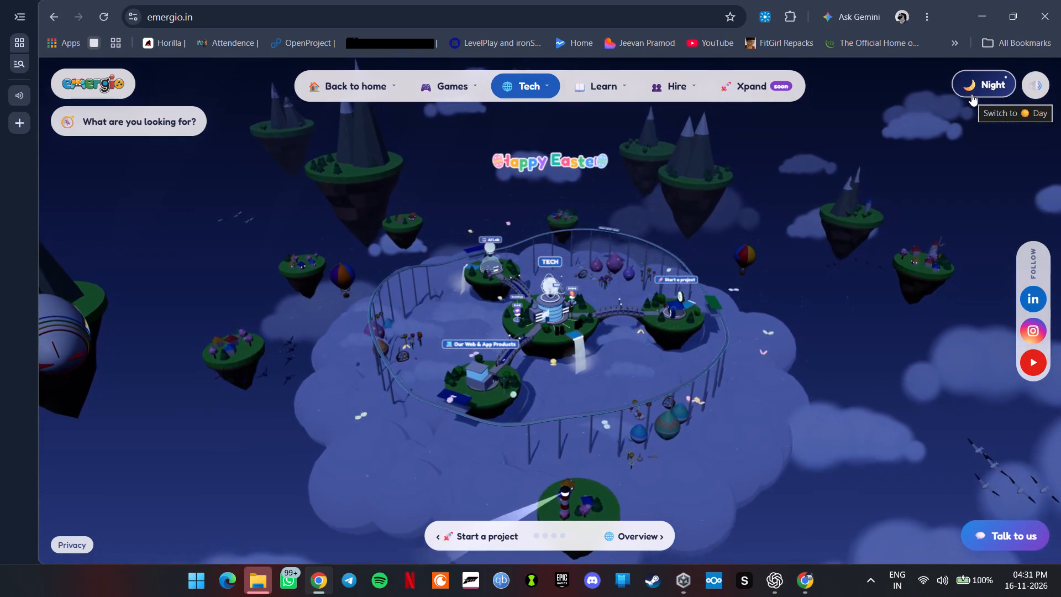
{"action": "scroll", "coordinate": [682, 286], "scroll_direction": "up", "scroll_amount": 9}
{"action": "scroll", "coordinate": [664, 385], "scroll_direction": "up", "scroll_amount": 8}
{"action": "scroll", "coordinate": [717, 389], "scroll_direction": "up", "scroll_amount": 4}
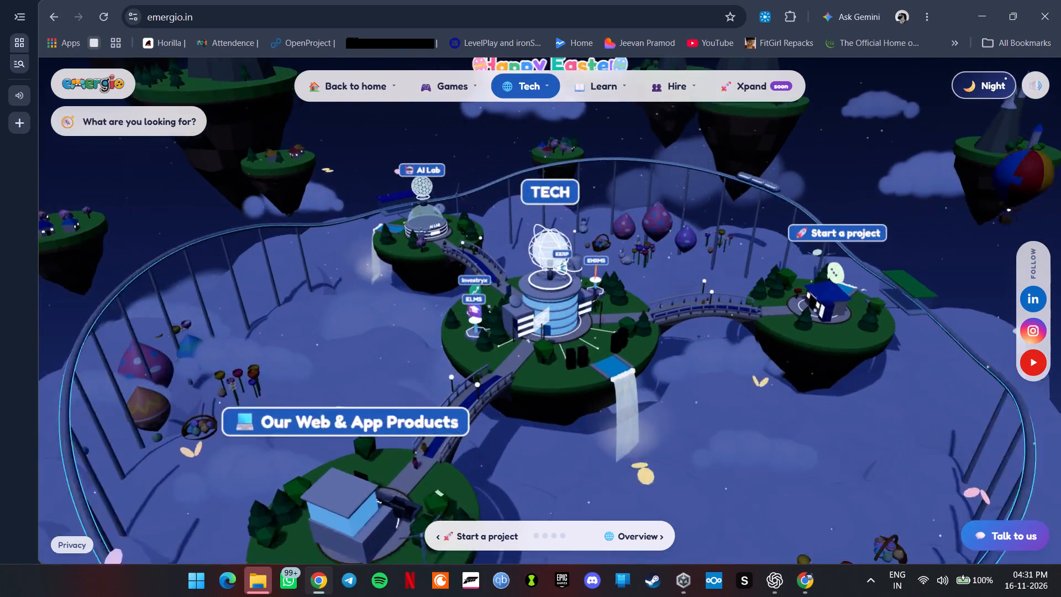
{"action": "scroll", "coordinate": [718, 389], "scroll_direction": "up", "scroll_amount": 2}
{"action": "scroll", "coordinate": [718, 389], "scroll_direction": "down", "scroll_amount": 19}
{"action": "scroll", "coordinate": [718, 389], "scroll_direction": "down", "scroll_amount": 6}
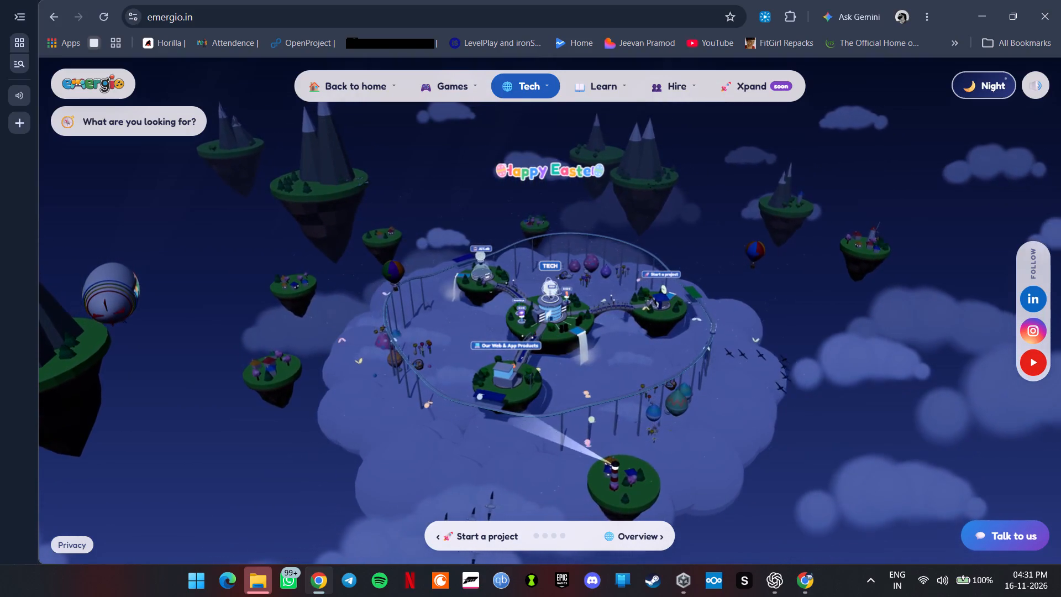
{"action": "scroll", "coordinate": [691, 342], "scroll_direction": "up", "scroll_amount": 4}
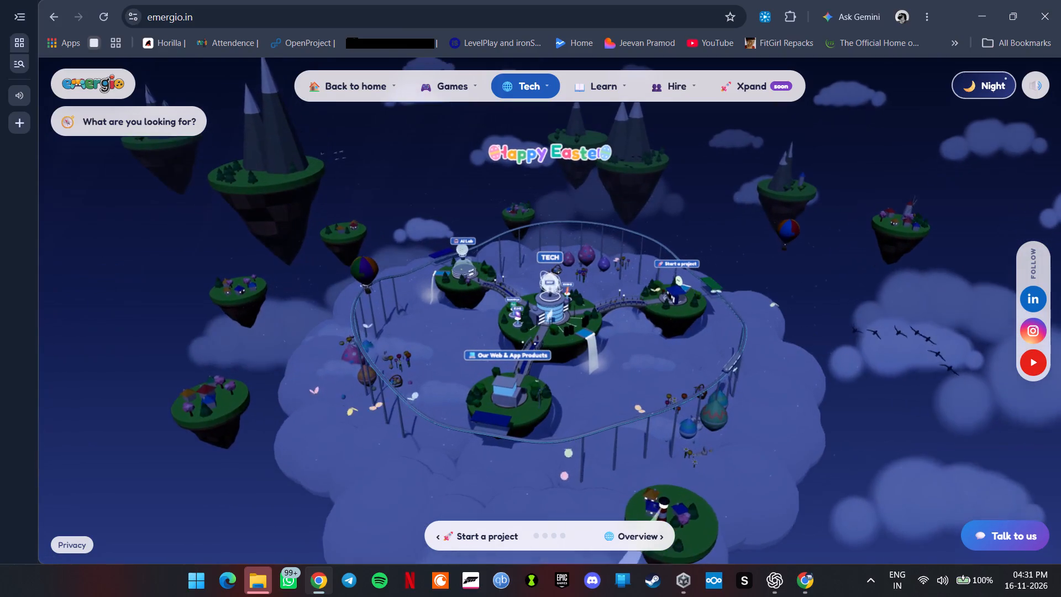
{"action": "scroll", "coordinate": [676, 355], "scroll_direction": "up", "scroll_amount": 1}
{"action": "scroll", "coordinate": [795, 455], "scroll_direction": "up", "scroll_amount": 3}
{"action": "right_click_drag", "start_coordinate": [788, 526], "coordinate": [788, 521]}
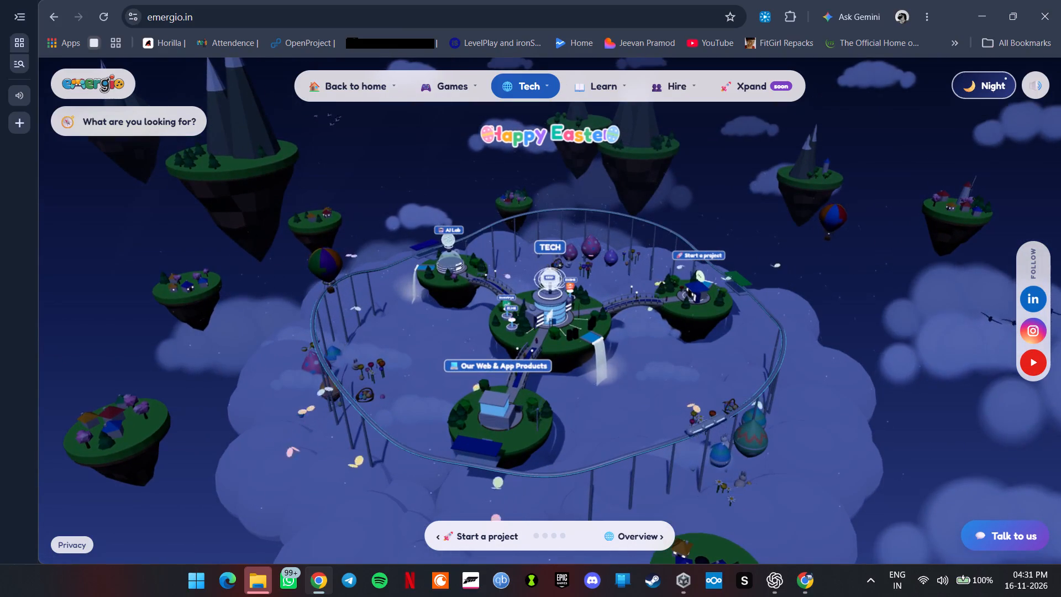
{"action": "right_click_drag", "start_coordinate": [788, 521], "coordinate": [796, 498]}
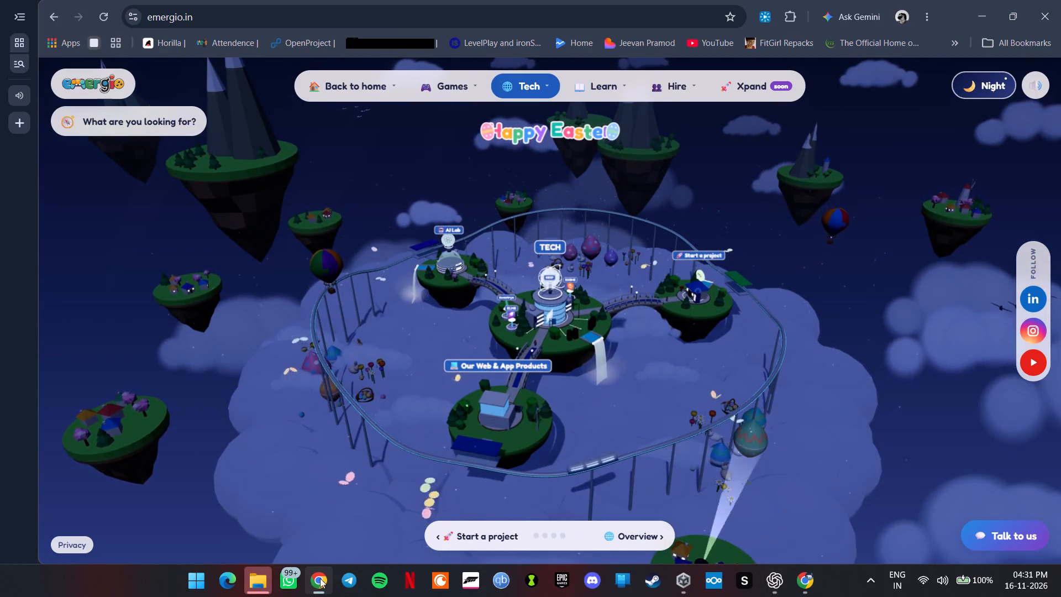
Return to the spreadsheet and add "and flowers" at the end of the copied description in D26.
{"action": "left_click", "coordinate": [795, 582]}
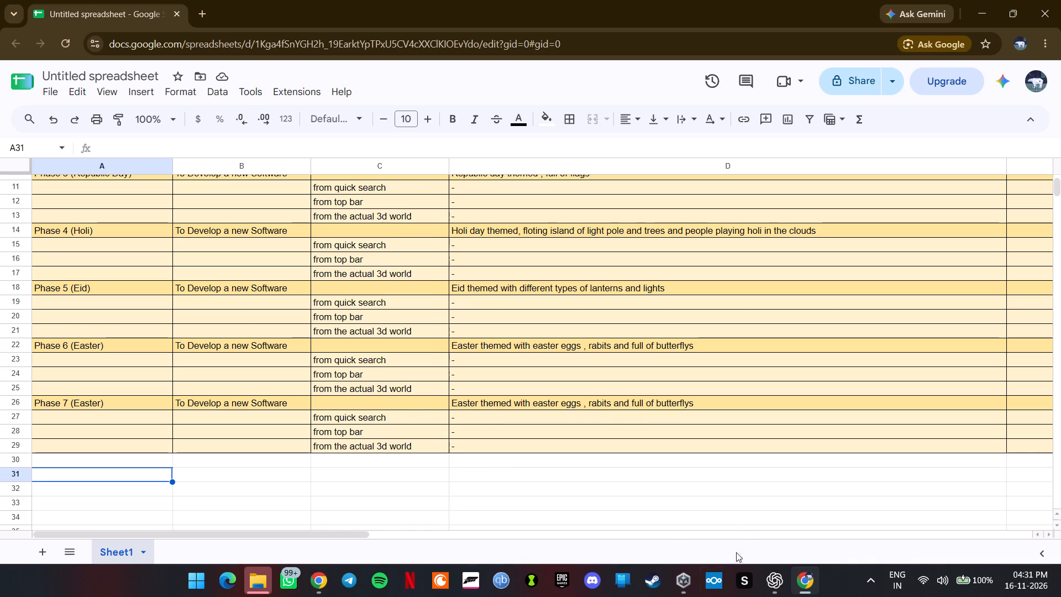
{"action": "double_click", "coordinate": [696, 403]}
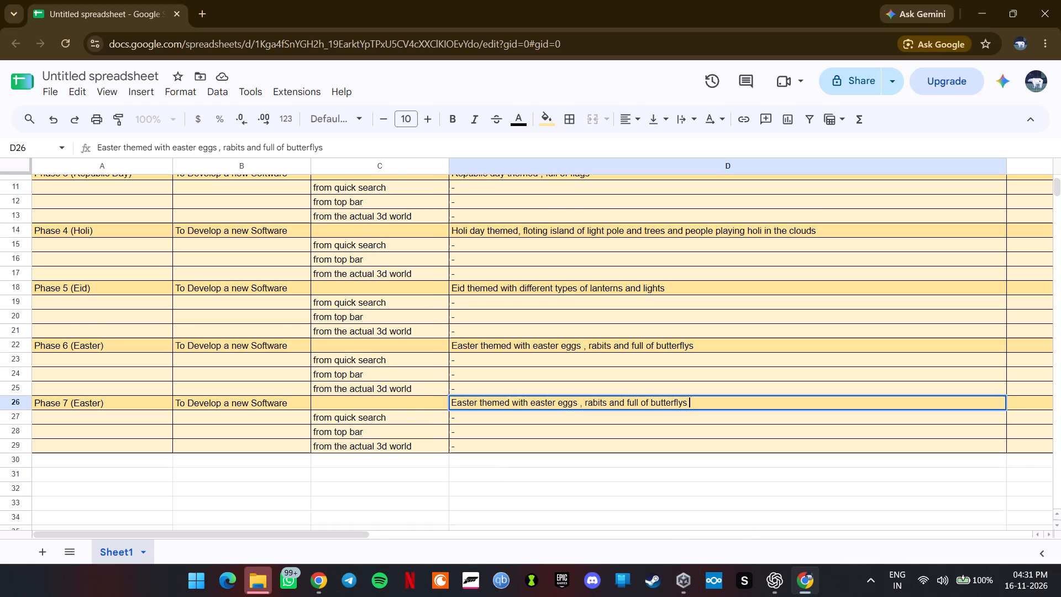
{"action": "key", "text": "BackSpace"}
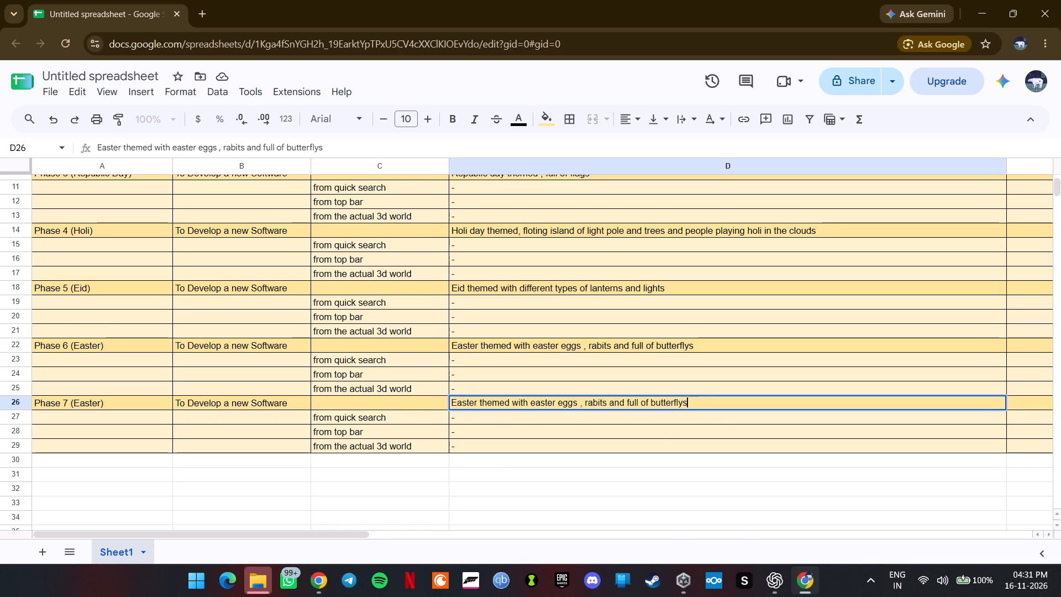
{"action": "key", "text": "space"}
{"action": "type", "text": "and flowers"}
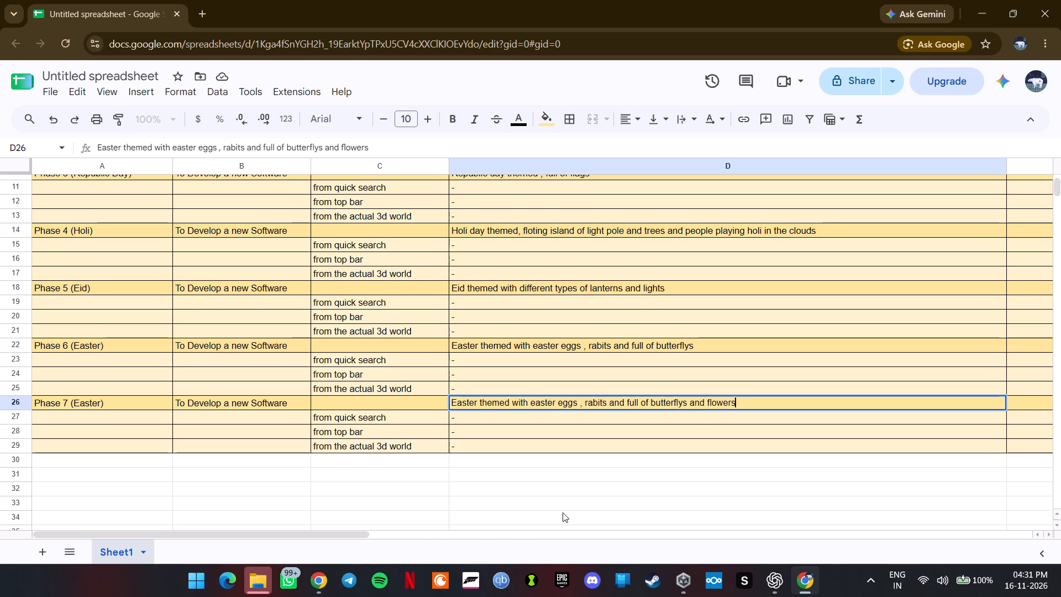
Cut "and flowers" from the Phase 7 description in D26 and paste it at the end of the Phase 6 description in D22.
{"action": "left_click_drag", "start_coordinate": [329, 540], "coordinate": [283, 541]}
{"action": "double_click", "coordinate": [692, 407]}
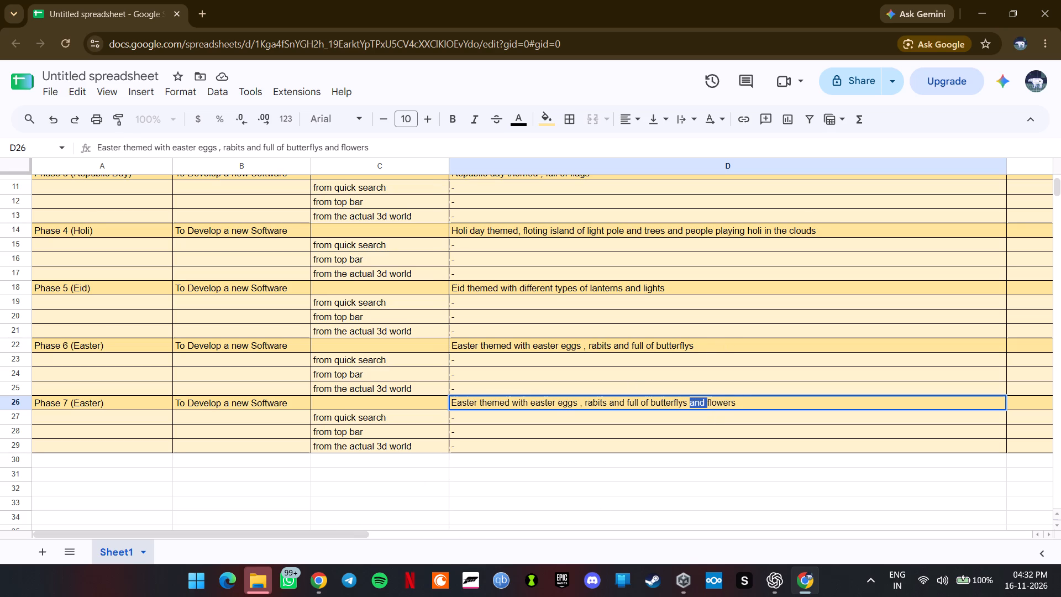
{"action": "left_click_drag", "start_coordinate": [690, 406], "coordinate": [726, 408]}
{"action": "left_click_drag", "start_coordinate": [744, 401], "coordinate": [697, 408]}
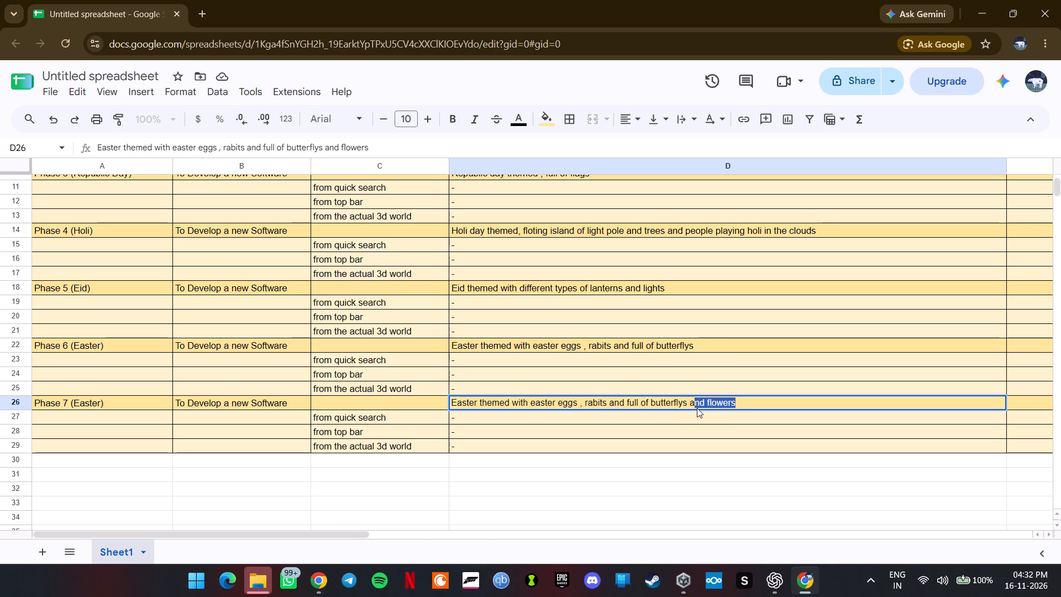
{"action": "left_click_drag", "start_coordinate": [697, 408], "coordinate": [689, 408]}
{"action": "key", "text": "ctrl+x"}
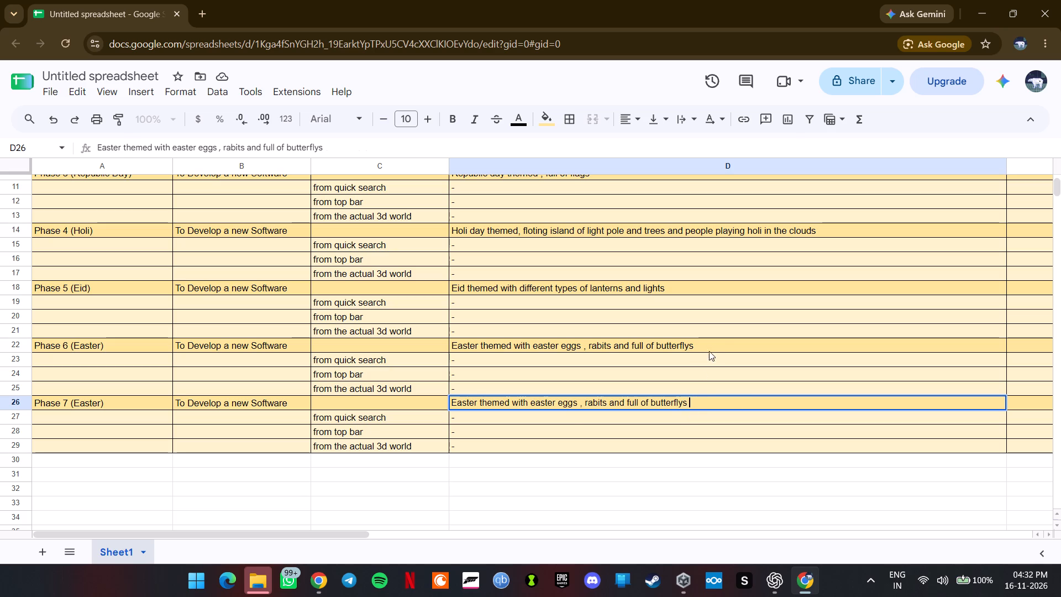
{"action": "left_click", "coordinate": [712, 346]}
{"action": "triple_click", "coordinate": [710, 344]}
{"action": "left_click", "coordinate": [710, 344]}
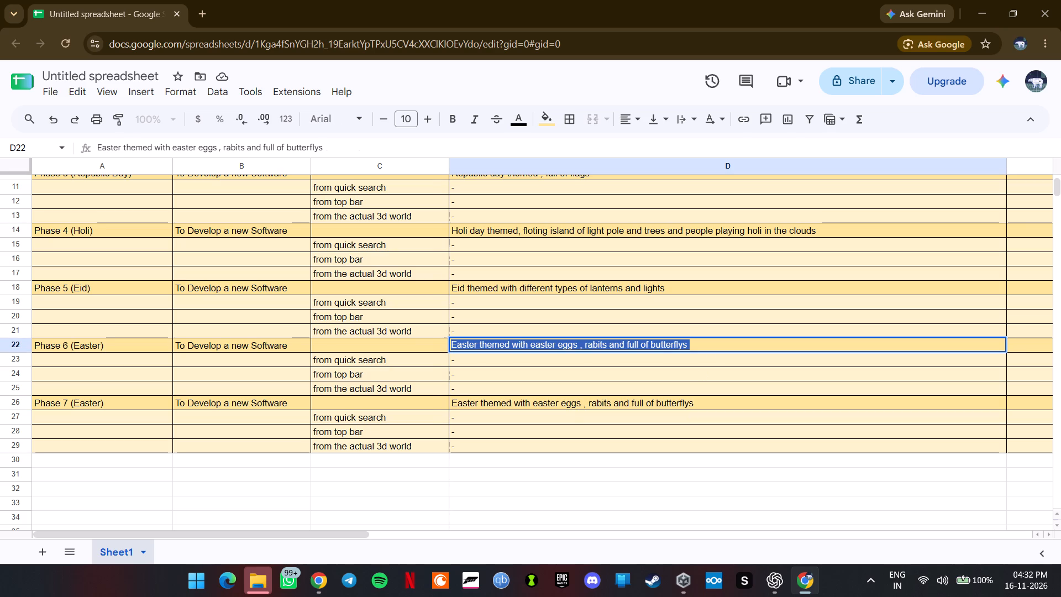
{"action": "left_click", "coordinate": [710, 344]}
{"action": "left_click", "coordinate": [674, 348]}
{"action": "left_click", "coordinate": [705, 347]}
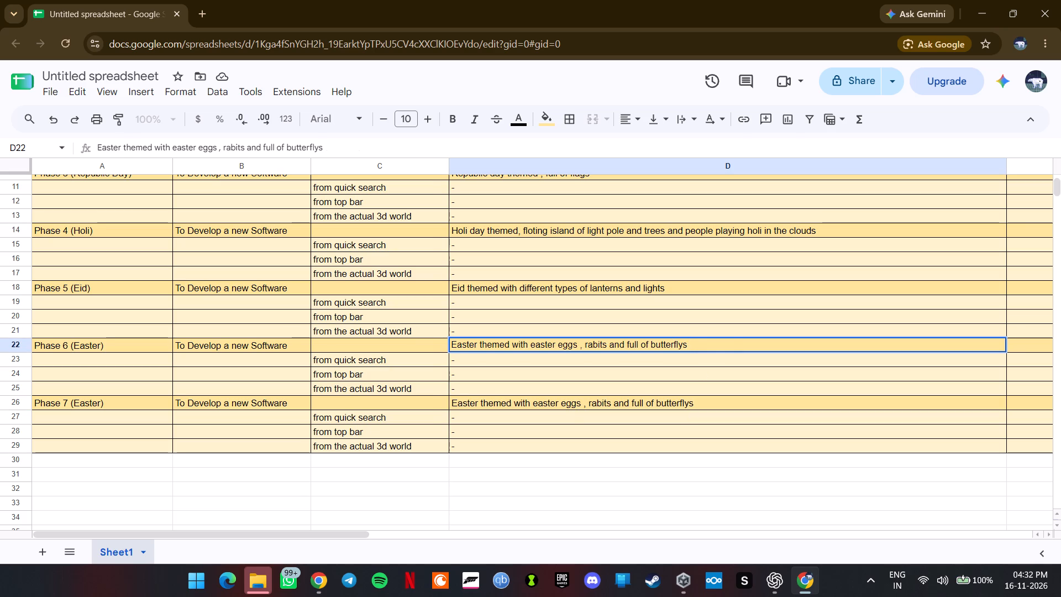
{"action": "key", "text": "ctrl+v"}
{"action": "left_click", "coordinate": [682, 504]}
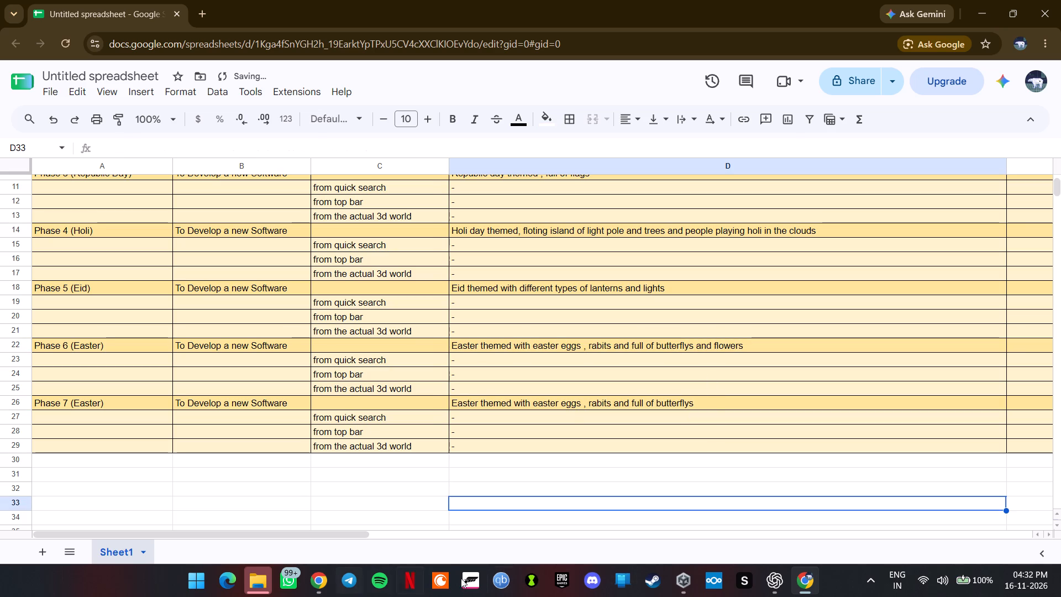
Switch to the Emergio site, return to the home world in Day mode and reload the page.
{"action": "left_click", "coordinate": [322, 583]}
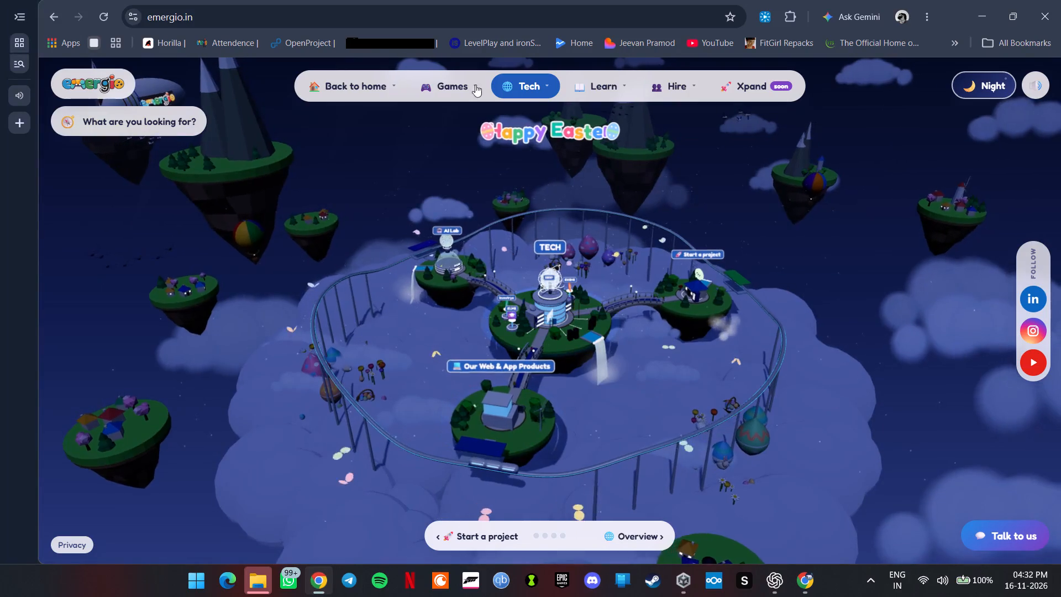
{"action": "left_click", "coordinate": [977, 89]}
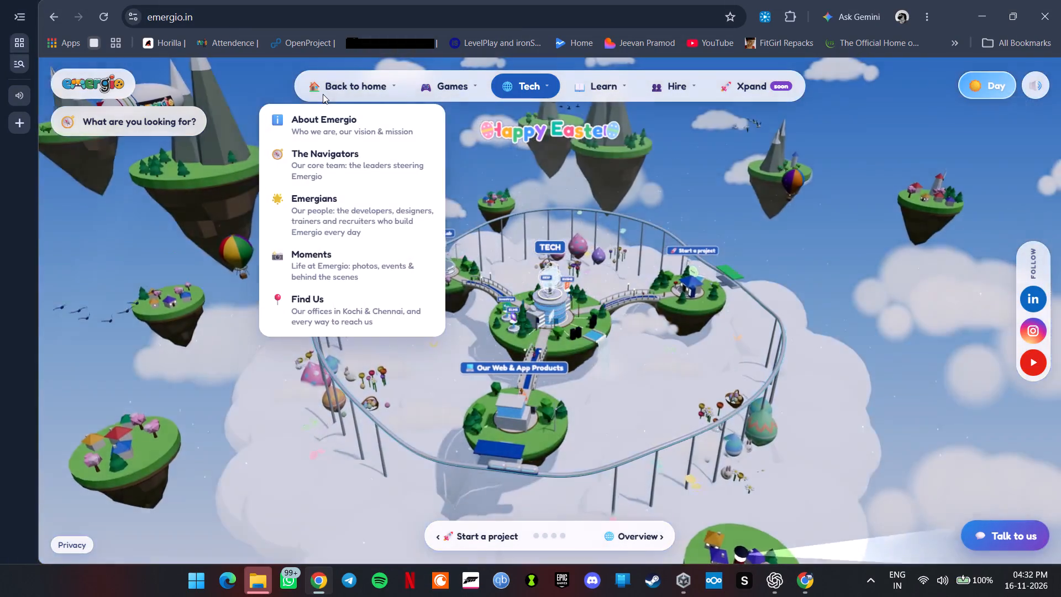
{"action": "left_click", "coordinate": [323, 94]}
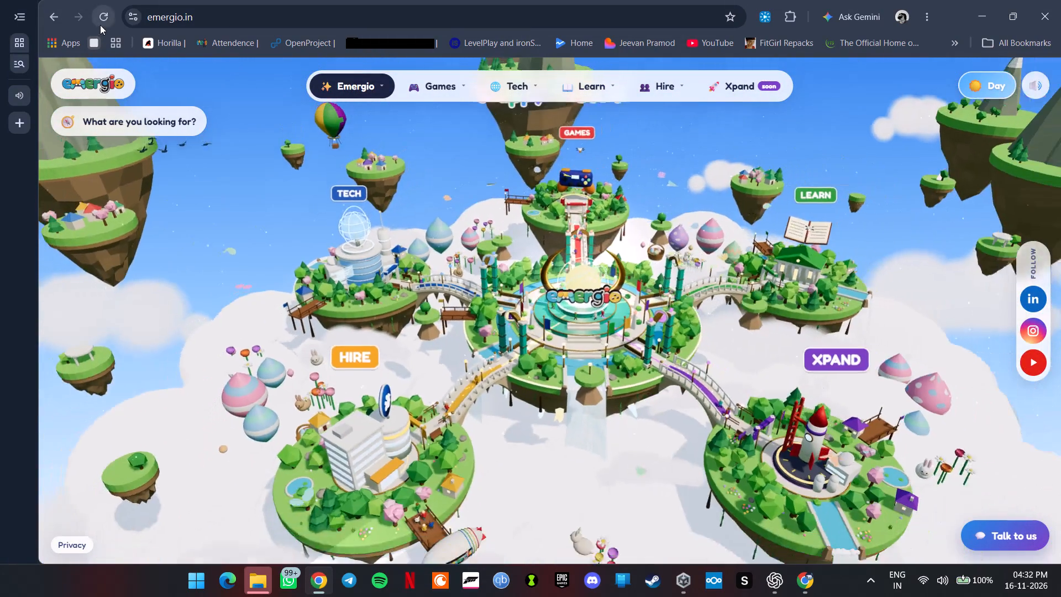
{"action": "left_click", "coordinate": [101, 24]}
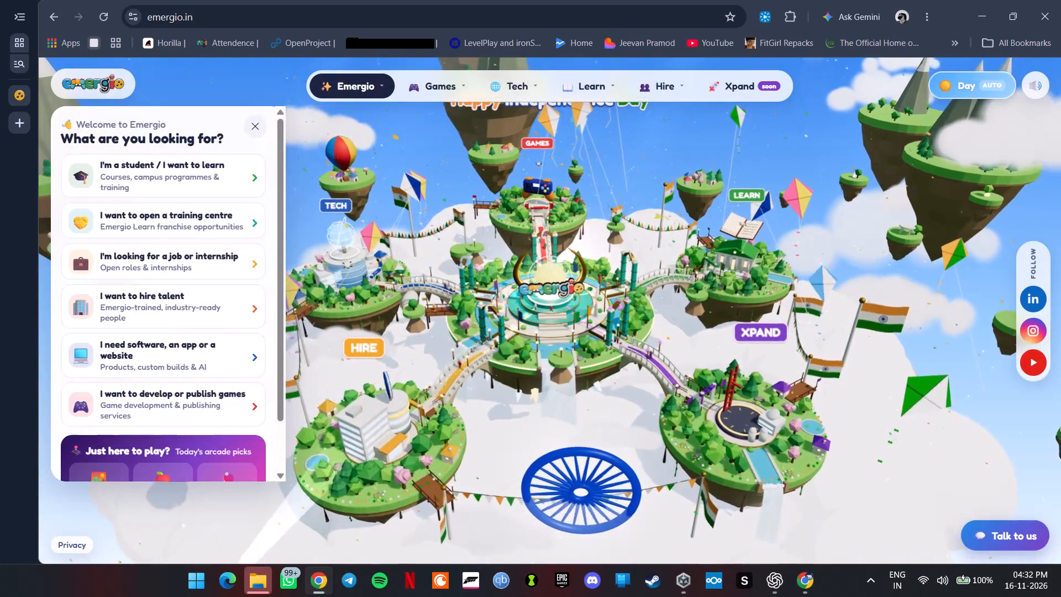
Dismiss the greeting and welcome panel, examine the Independence Day themed world from several sides and from afar, and reload the page.
{"action": "right_click", "coordinate": [509, 434]}
{"action": "left_click", "coordinate": [482, 376]}
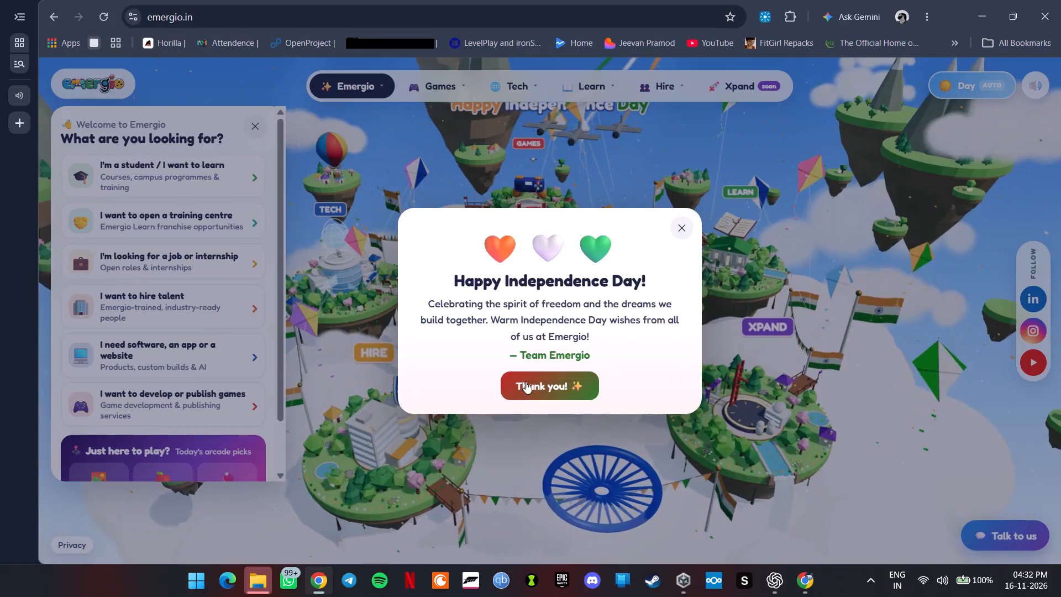
{"action": "left_click", "coordinate": [526, 381]}
{"action": "left_click", "coordinate": [256, 132]}
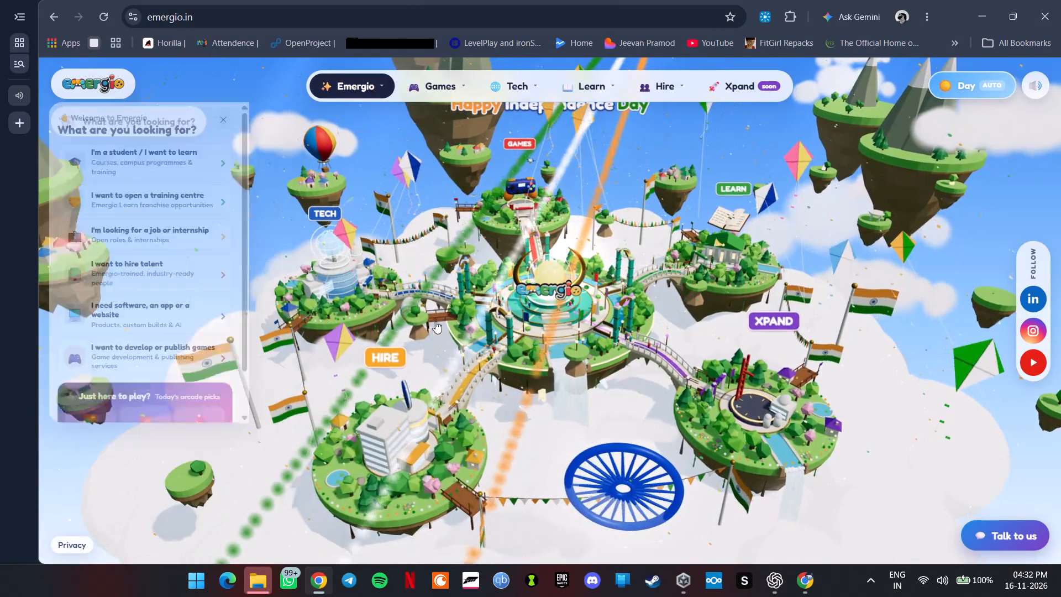
{"action": "left_click_drag", "start_coordinate": [259, 430], "coordinate": [626, 324]}
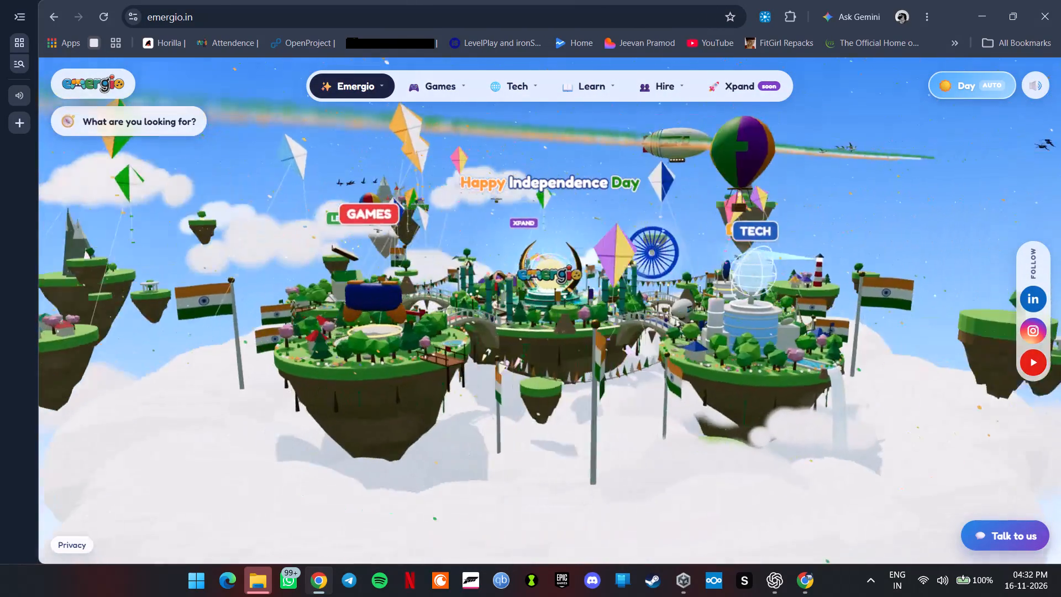
{"action": "left_click_drag", "start_coordinate": [626, 324], "coordinate": [627, 324]}
{"action": "scroll", "coordinate": [627, 324], "scroll_direction": "down", "scroll_amount": 8}
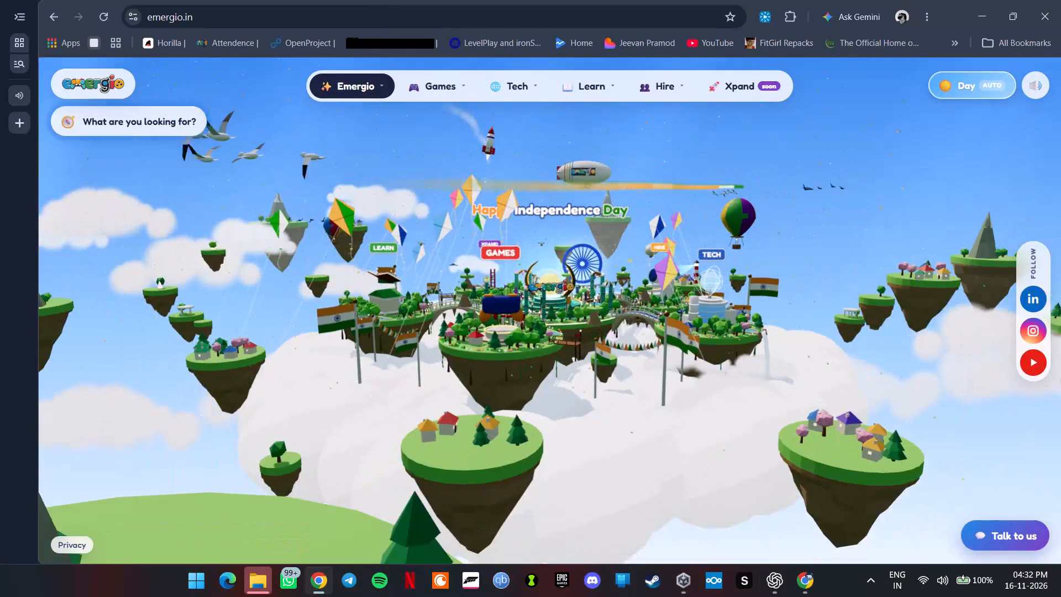
{"action": "scroll", "coordinate": [627, 324], "scroll_direction": "down", "scroll_amount": 7}
{"action": "right_click_drag", "start_coordinate": [723, 250], "coordinate": [583, 302]}
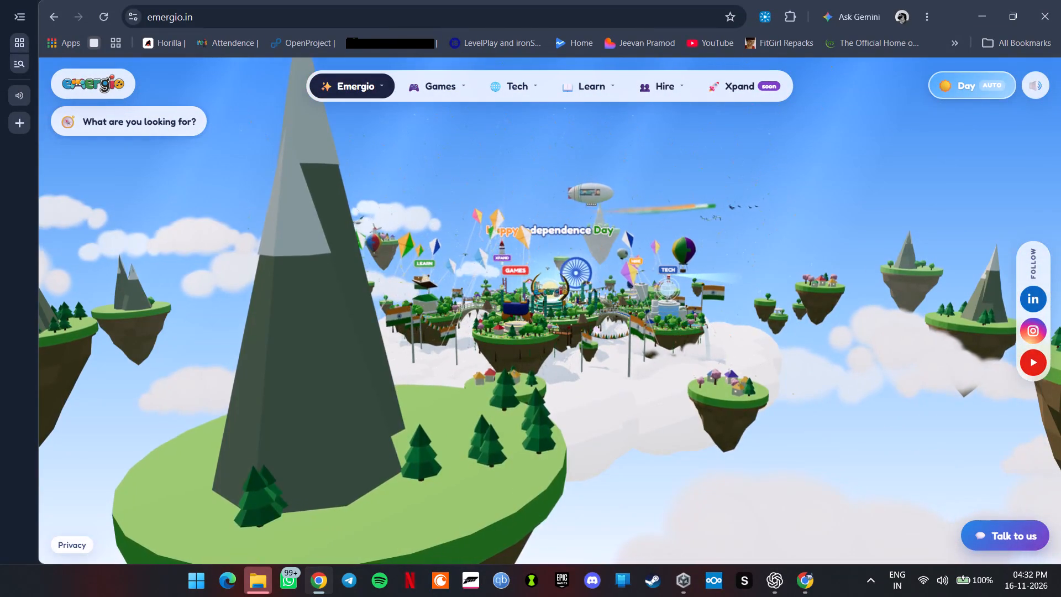
{"action": "right_click_drag", "start_coordinate": [583, 302], "coordinate": [582, 302]}
{"action": "right_click_drag", "start_coordinate": [827, 362], "coordinate": [725, 379]}
{"action": "left_click_drag", "start_coordinate": [786, 358], "coordinate": [532, 375]}
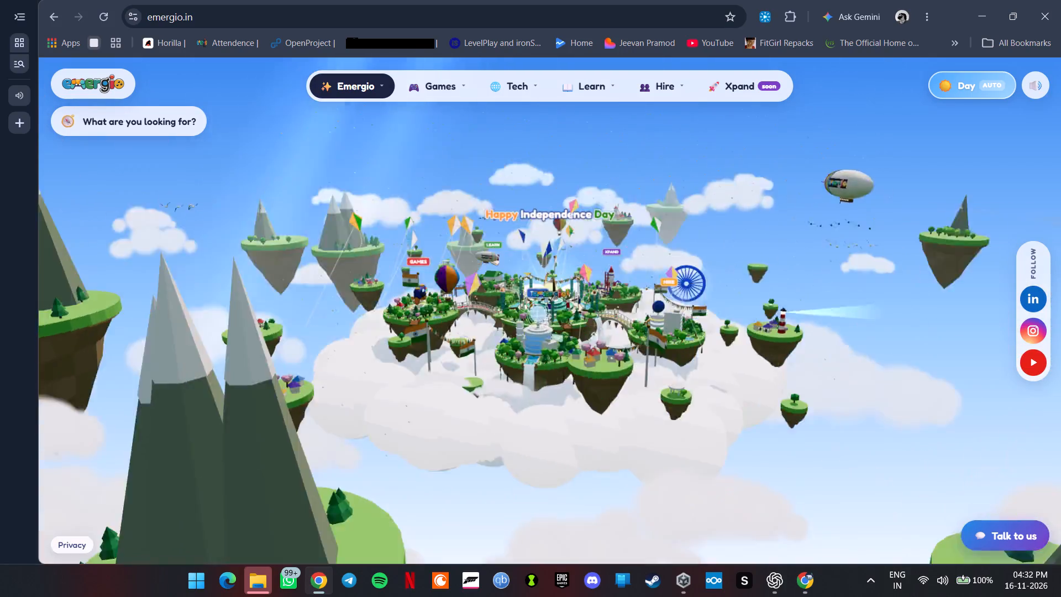
{"action": "left_click_drag", "start_coordinate": [532, 375], "coordinate": [423, 375]}
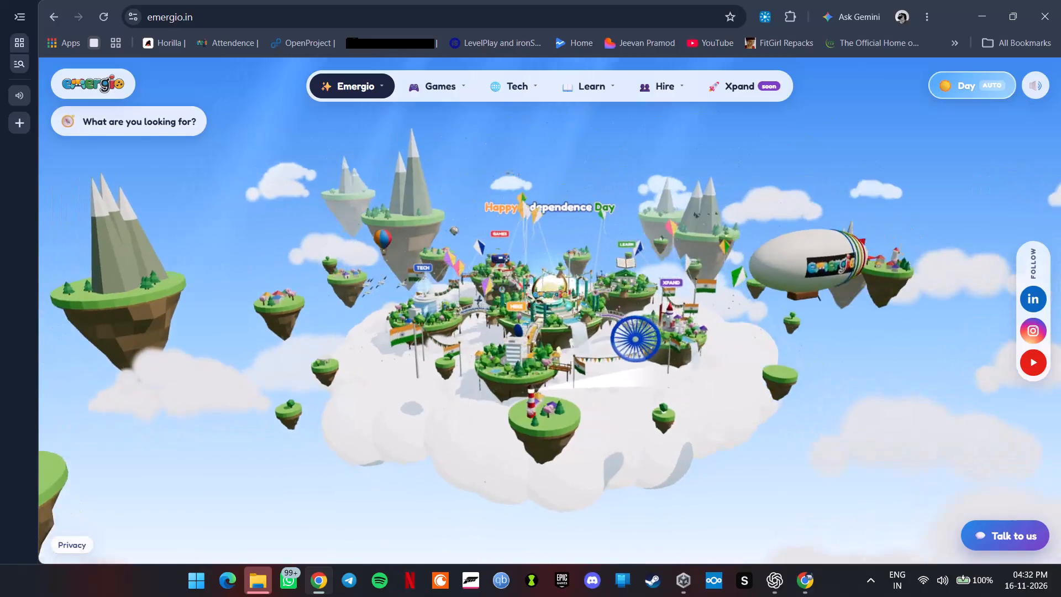
{"action": "left_click_drag", "start_coordinate": [423, 375], "coordinate": [358, 375]}
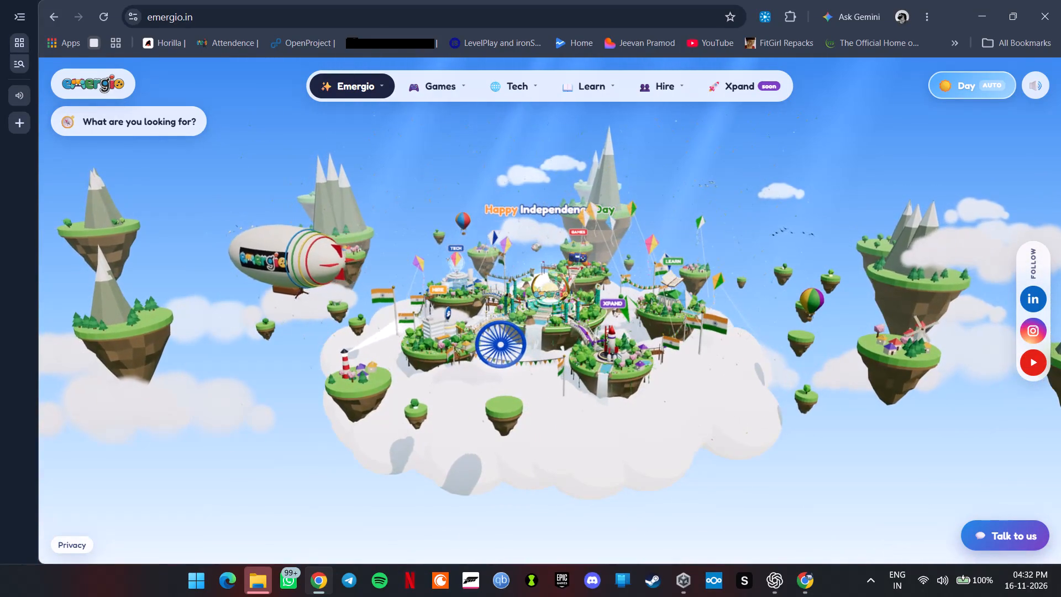
{"action": "left_click_drag", "start_coordinate": [358, 375], "coordinate": [348, 399]}
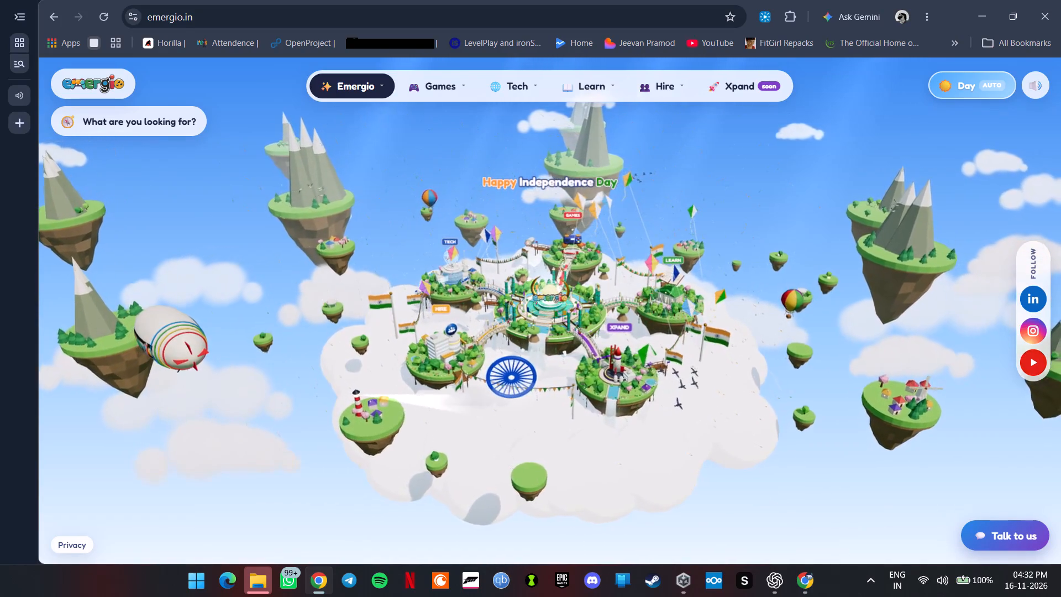
{"action": "left_click", "coordinate": [101, 18]}
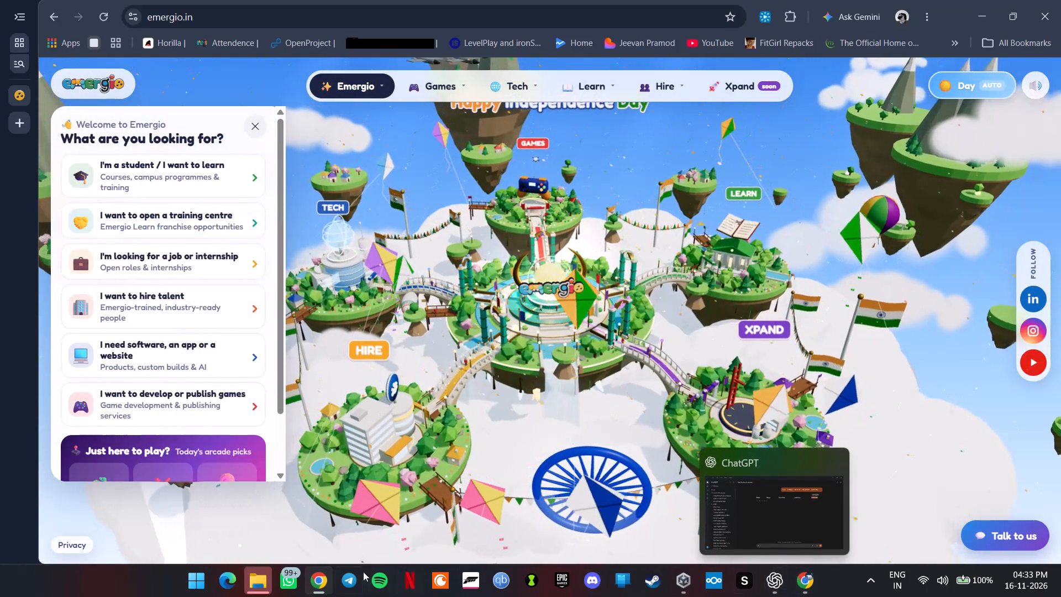
Replace Easter with "Independence Day" in the spreadsheet's Phase 7 heading in A26, rechecking the themed banner on the Emergio site midway.
{"action": "left_click", "coordinate": [811, 590]}
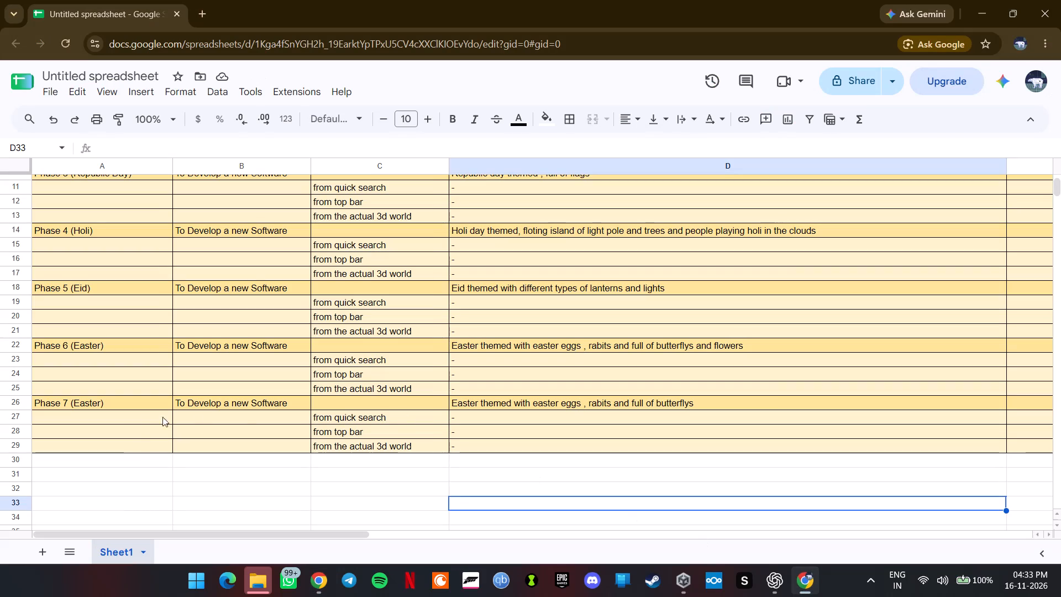
{"action": "left_click_drag", "start_coordinate": [307, 530], "coordinate": [115, 531]}
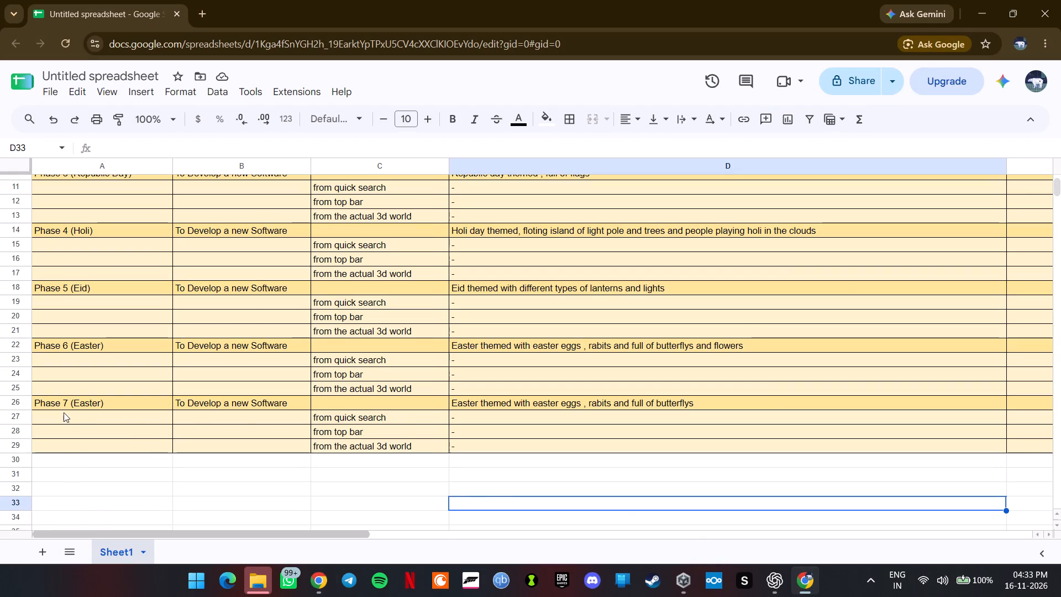
{"action": "left_click", "coordinate": [64, 404]}
{"action": "left_click", "coordinate": [66, 402]}
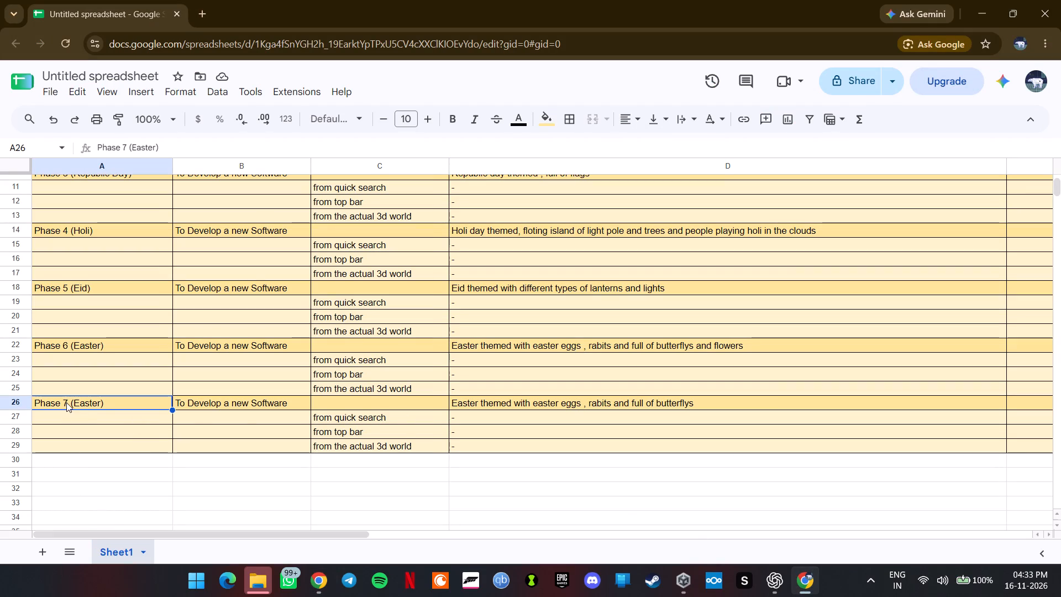
{"action": "double_click", "coordinate": [85, 401]}
{"action": "left_click", "coordinate": [98, 401]}
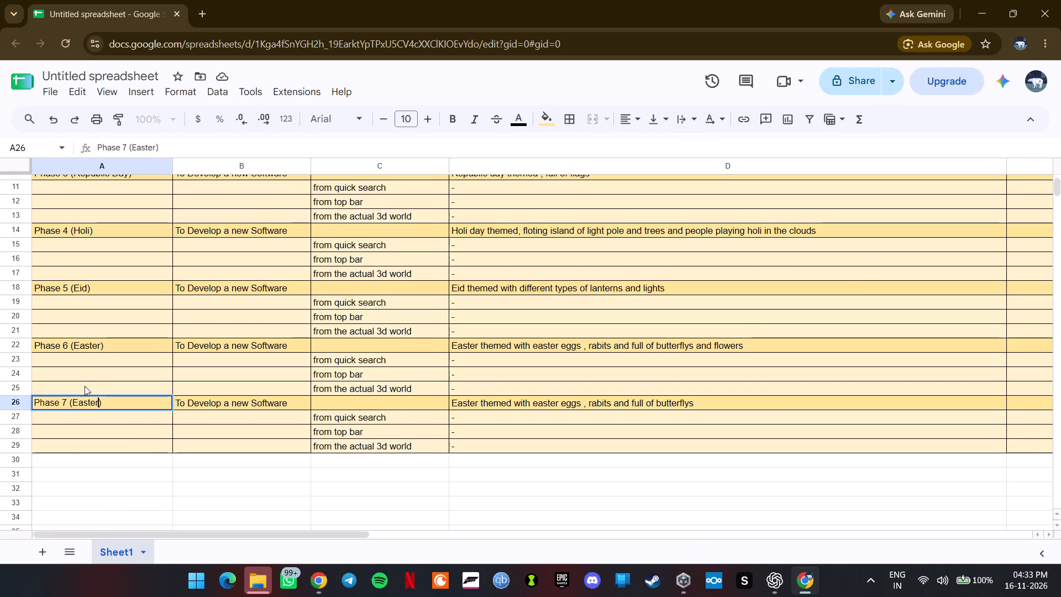
{"action": "key", "text": "BackSpace"}
{"action": "key", "text": "BackSpace"}
{"action": "key", "text": "BackSpace"}
{"action": "key", "text": "BackSpace"}
{"action": "key", "text": "BackSpace"}
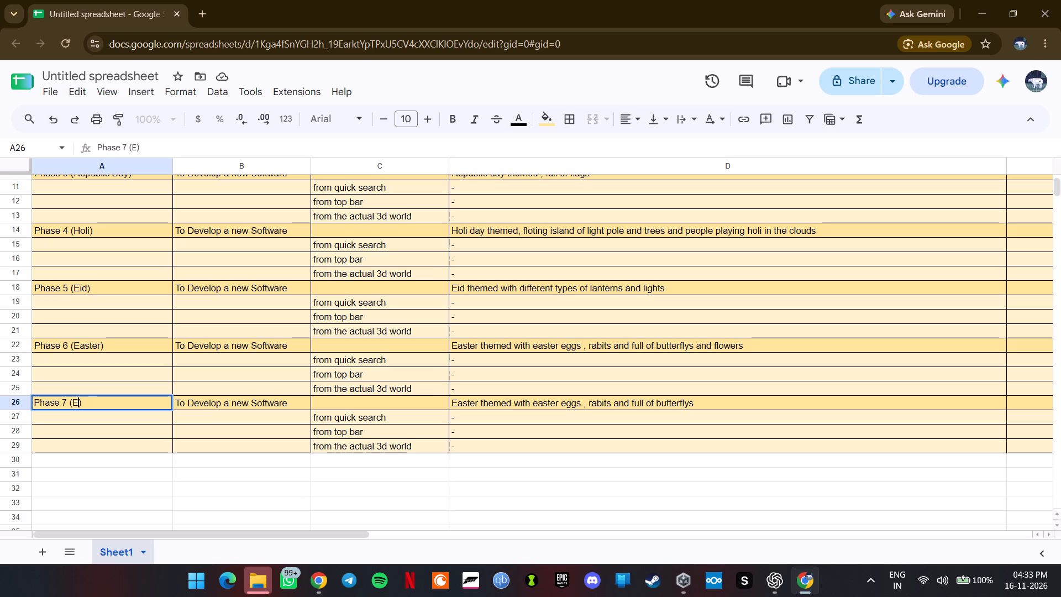
{"action": "key", "text": "BackSpace"}
{"action": "type", "text": "Indepe"}
{"action": "left_click", "coordinate": [314, 581]}
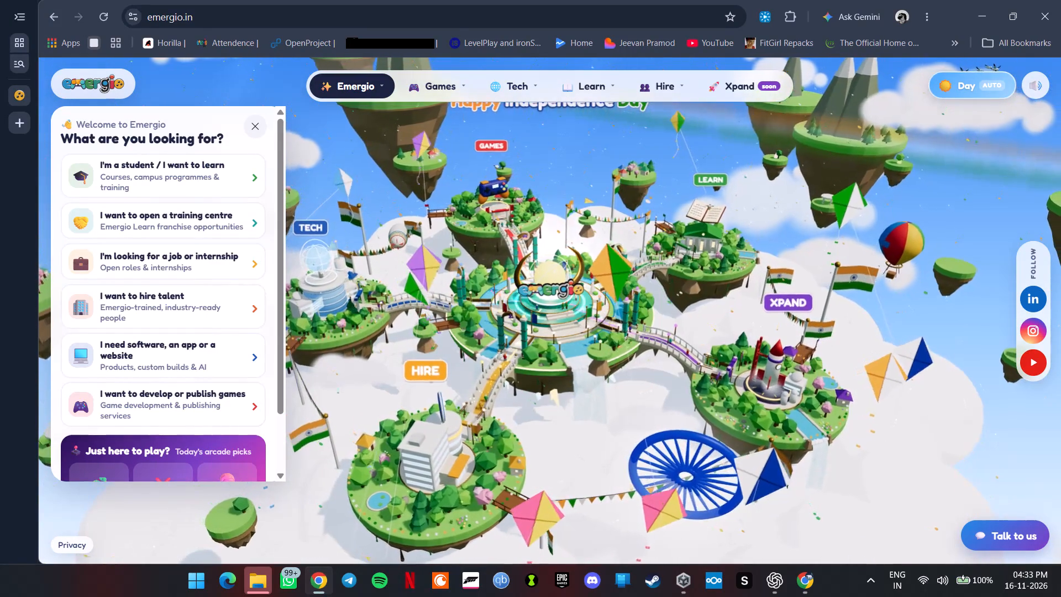
{"action": "left_click_drag", "start_coordinate": [583, 146], "coordinate": [587, 117]}
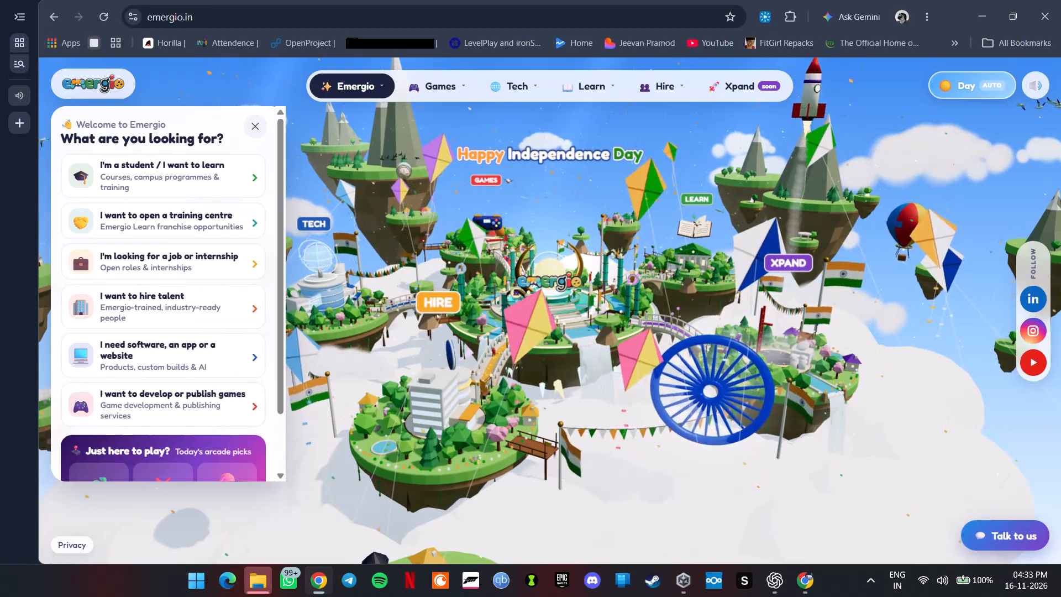
{"action": "left_click_drag", "start_coordinate": [516, 153], "coordinate": [561, 153]}
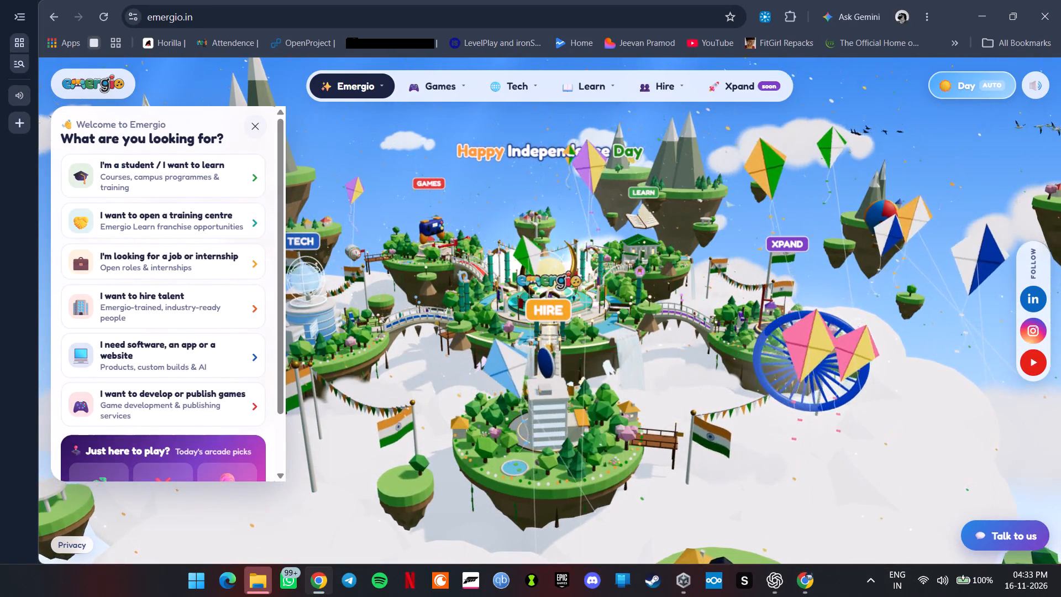
{"action": "left_click_drag", "start_coordinate": [528, 187], "coordinate": [476, 188]}
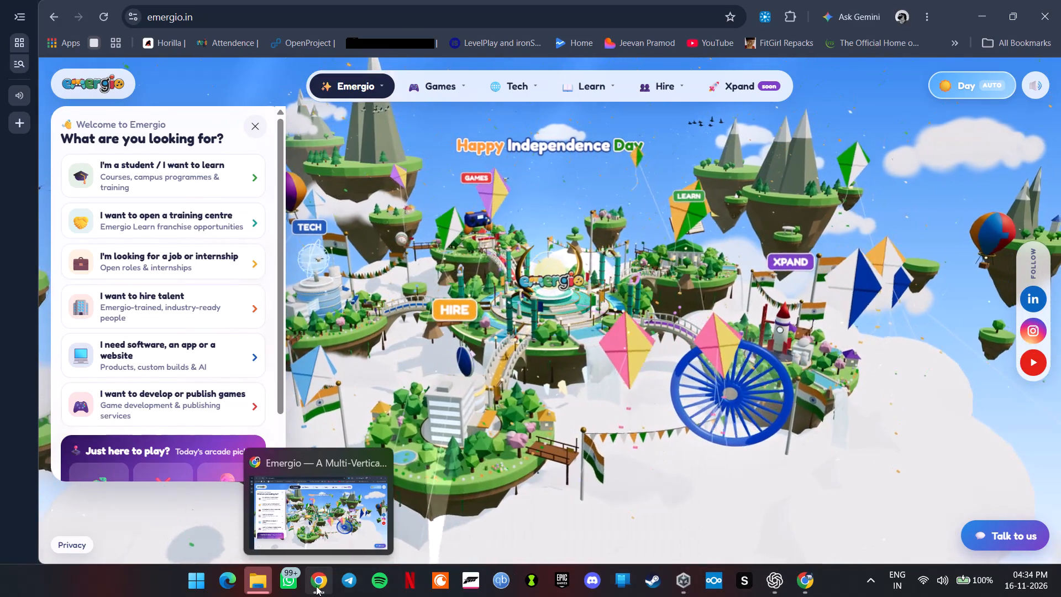
{"action": "left_click", "coordinate": [817, 585]}
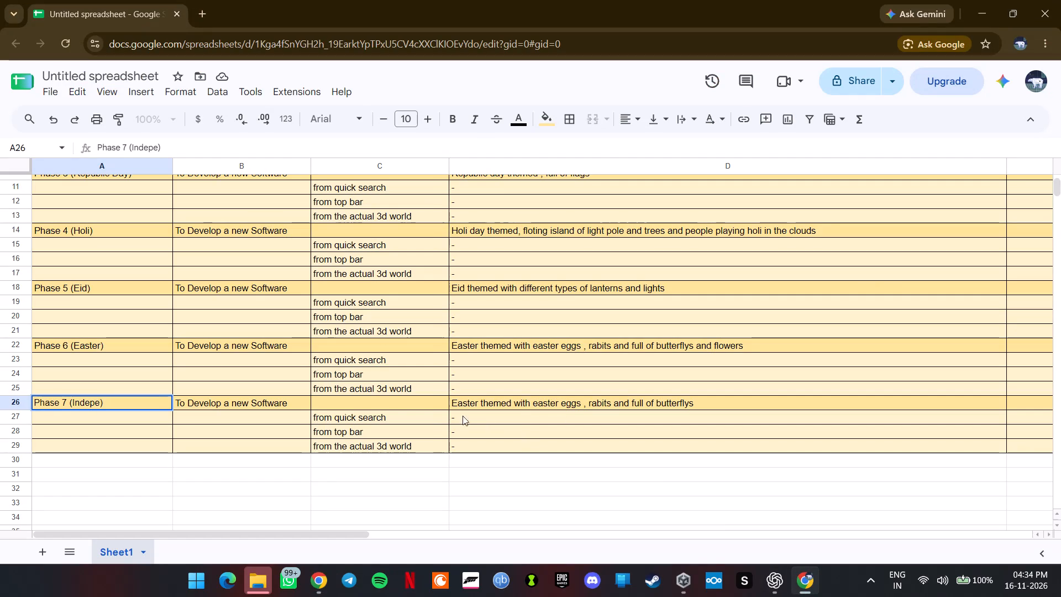
{"action": "type", "text": "ndence D"}
{"action": "key", "text": "a"}
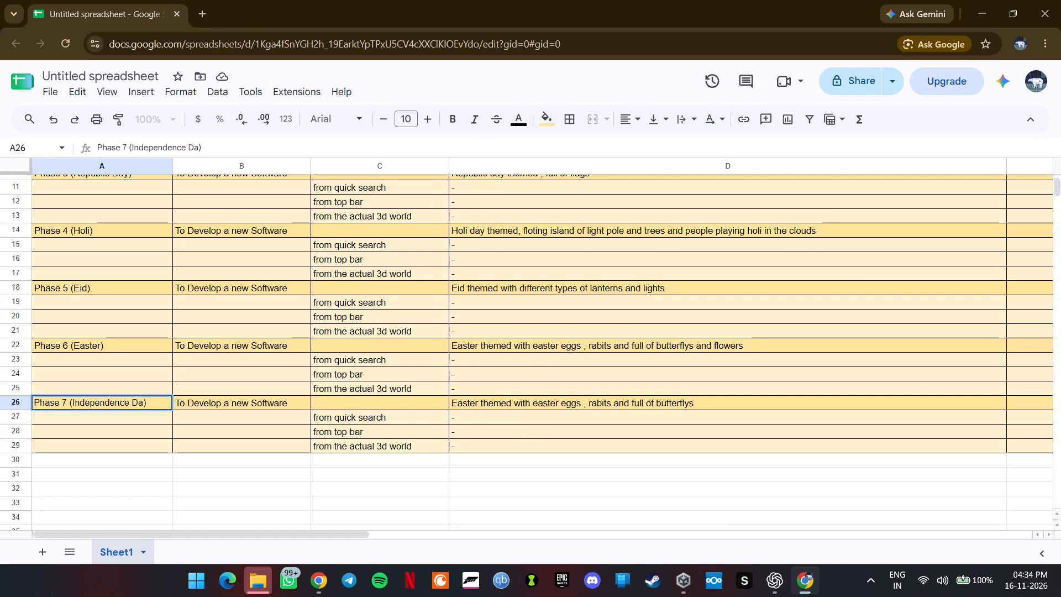
{"action": "key", "text": "y"}
Replace "Easter" with "Independence day" at the start of the Phase 7 description in D26.
{"action": "double_click", "coordinate": [472, 404]}
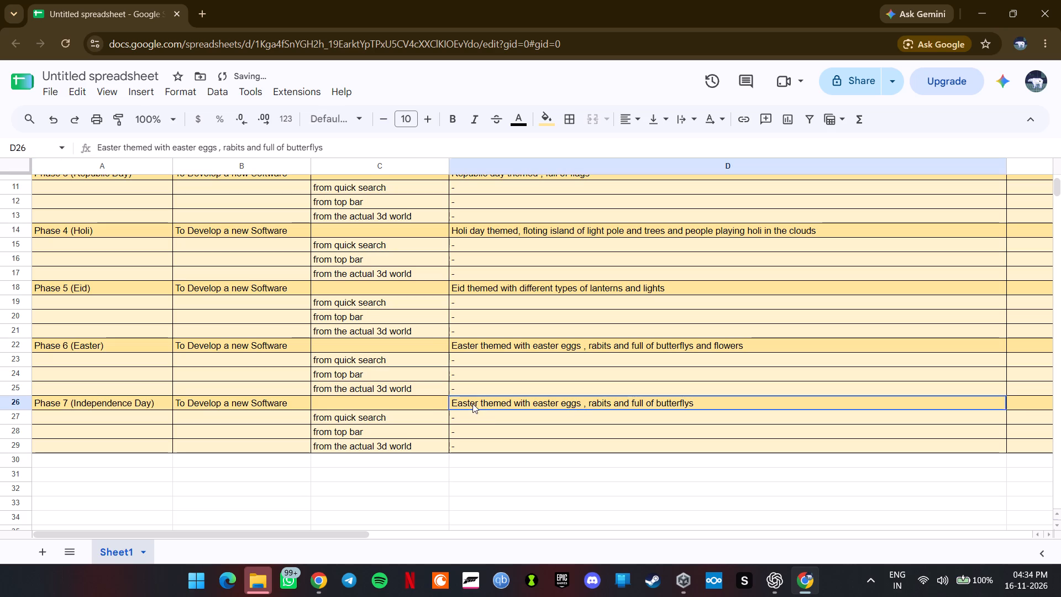
{"action": "left_click", "coordinate": [476, 404]}
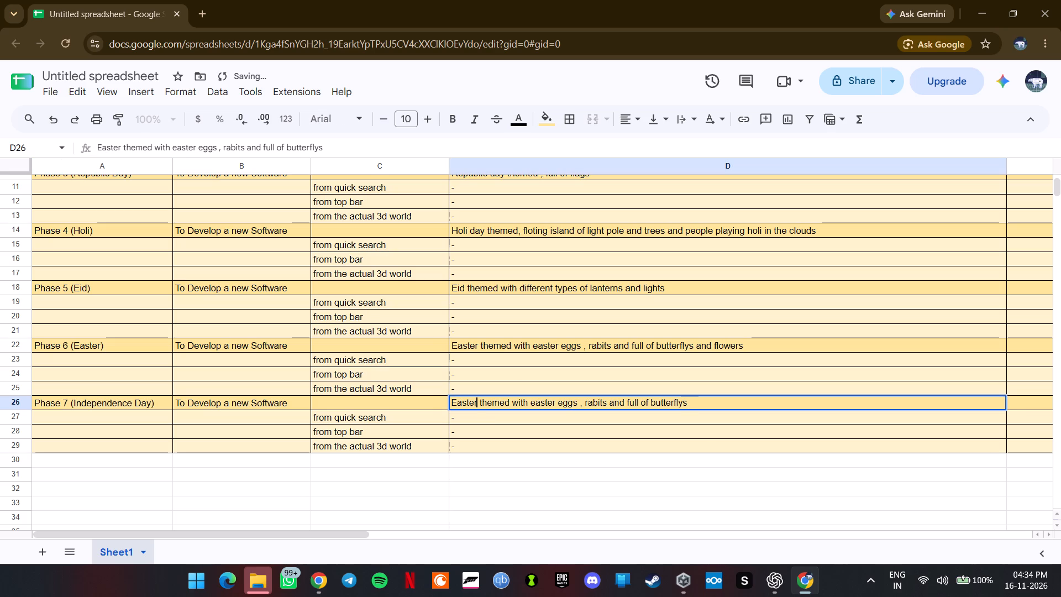
{"action": "key", "text": "BackSpace"}
{"action": "key", "text": "BackSpace"}
{"action": "key", "text": "BackSpace"}
{"action": "key", "text": "BackSpace"}
{"action": "key", "text": "BackSpace"}
{"action": "key", "text": "BackSpace"}
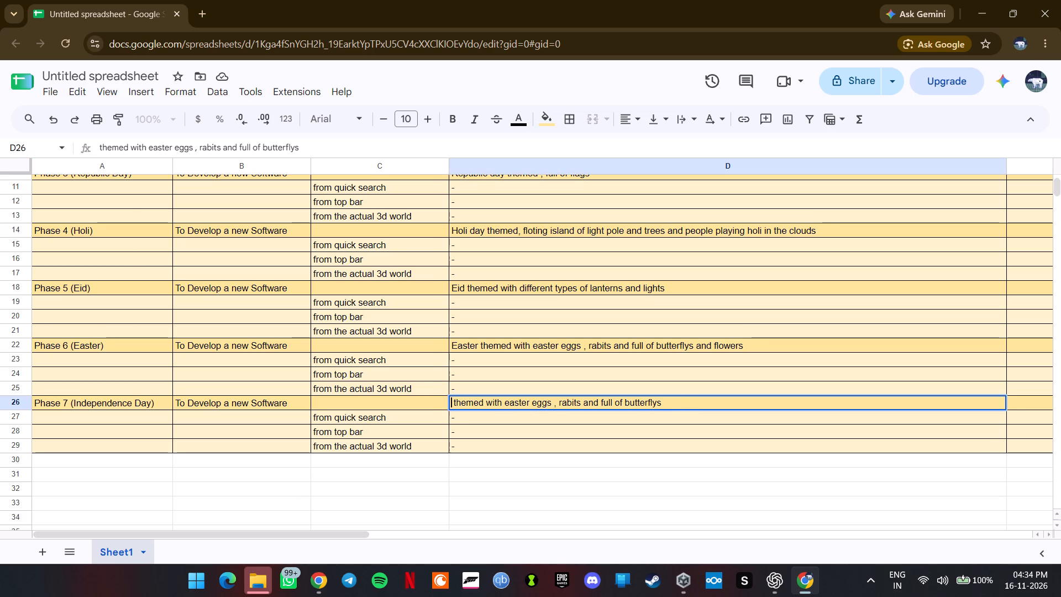
{"action": "key", "text": "shift+i"}
{"action": "type", "text": "nd"}
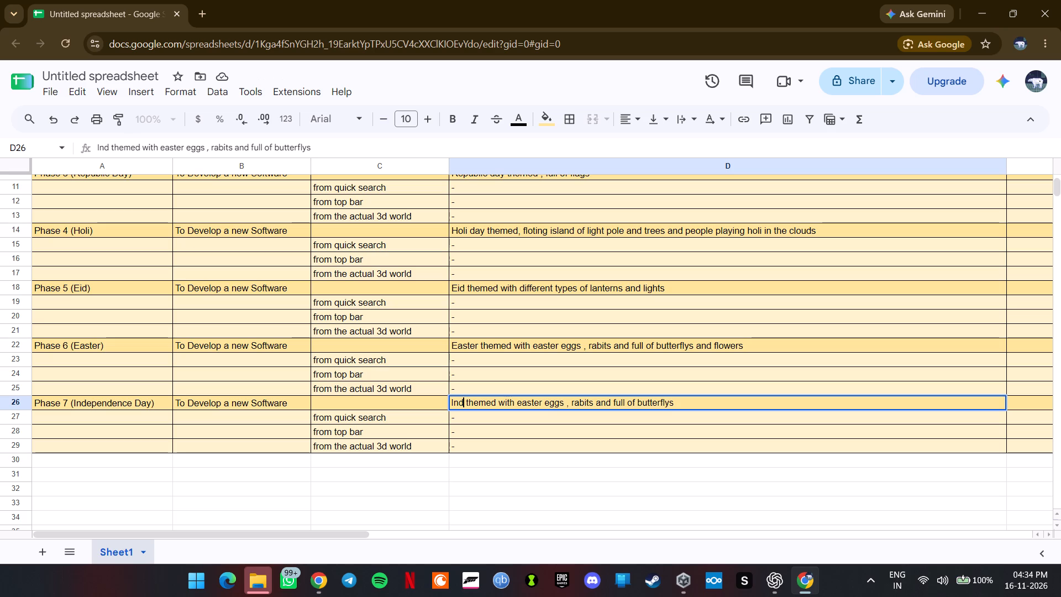
{"action": "type", "text": "ependence"}
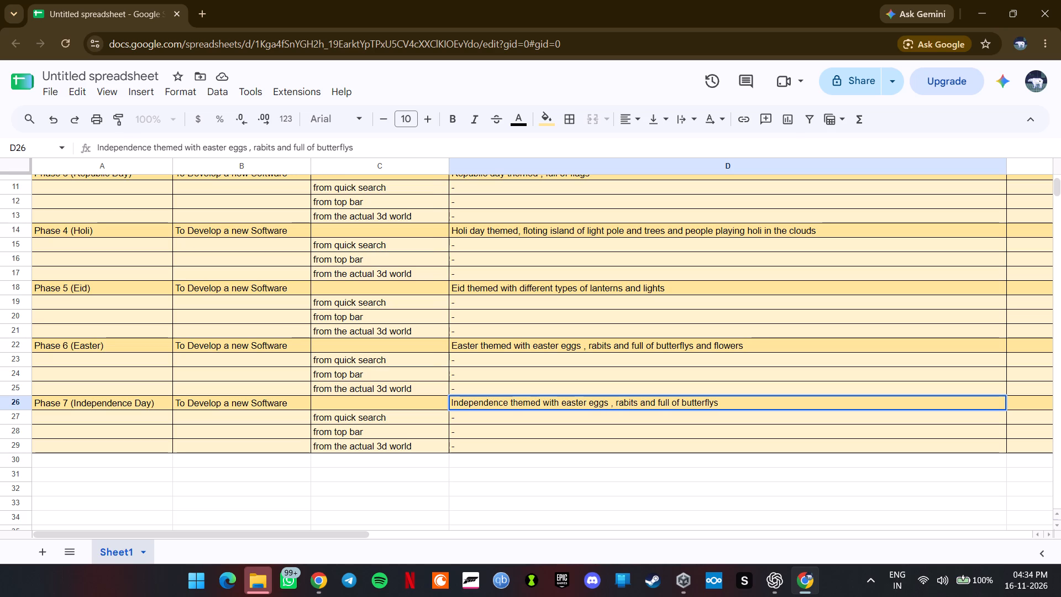
{"action": "key", "text": "space"}
{"action": "type", "text": "day"}
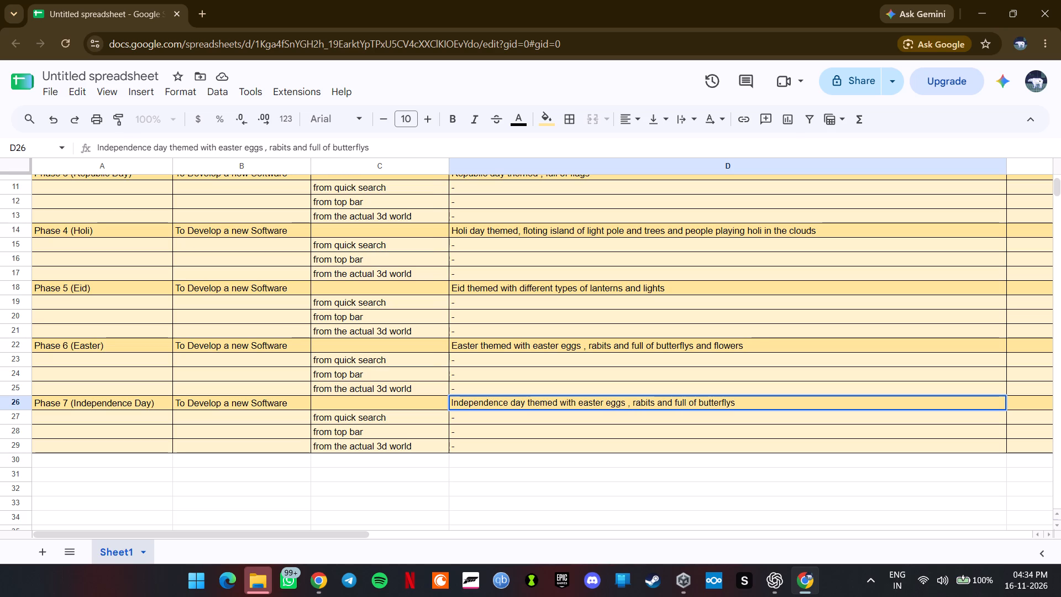
Replace "easter eggs" with "Jets" in the Phase 7 description in D26.
{"action": "key", "text": "Right"}
{"action": "key", "text": "Right"}
{"action": "key", "text": "Right"}
{"action": "key", "text": "Right"}
{"action": "key", "text": "Right"}
{"action": "key", "text": "Right"}
{"action": "key", "text": "Right"}
{"action": "key", "text": "Right"}
{"action": "key", "text": "Right"}
{"action": "key", "text": "Right"}
{"action": "key", "text": "Right"}
{"action": "key", "text": "Right"}
{"action": "key", "text": "Right"}
{"action": "key", "text": "Right"}
{"action": "key", "text": "Right"}
{"action": "key", "text": "Right"}
{"action": "key", "text": "Right"}
{"action": "key", "text": "Right"}
{"action": "key", "text": "Right"}
{"action": "key", "text": "Right"}
{"action": "key", "text": "Right"}
{"action": "key", "text": "Right"}
{"action": "key", "text": "Right"}
{"action": "key", "text": "Right"}
{"action": "key", "text": "BackSpace"}
{"action": "key", "text": "BackSpace"}
{"action": "key", "text": "BackSpace"}
{"action": "key", "text": "BackSpace"}
{"action": "key", "text": "BackSpace"}
{"action": "key", "text": "BackSpace"}
{"action": "key", "text": "BackSpace"}
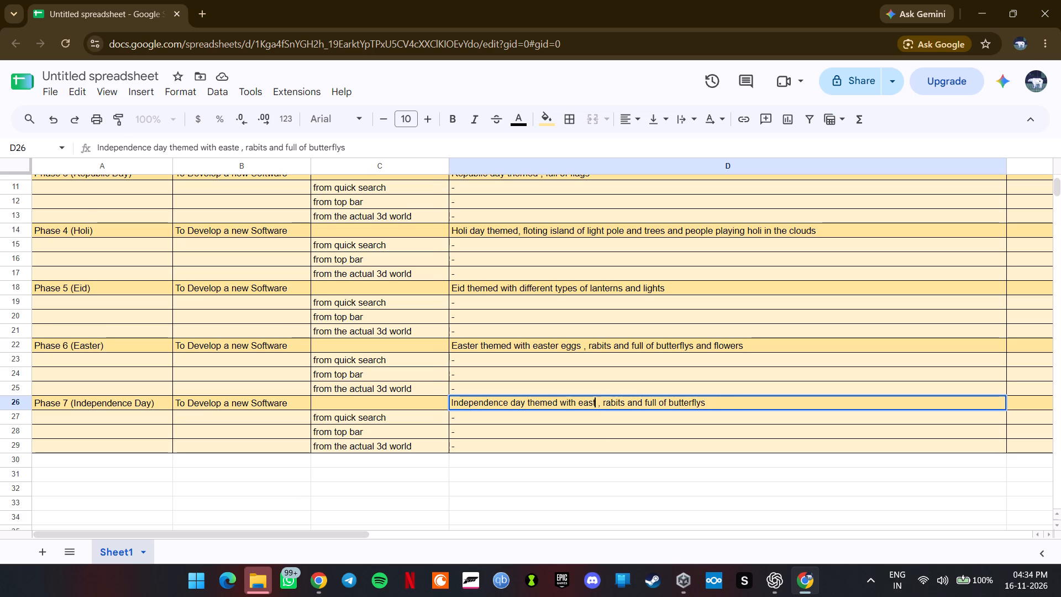
{"action": "key", "text": "BackSpace"}
{"action": "key", "text": "BackSpace"}
{"action": "key", "text": "BackSpace"}
{"action": "key", "text": "BackSpace"}
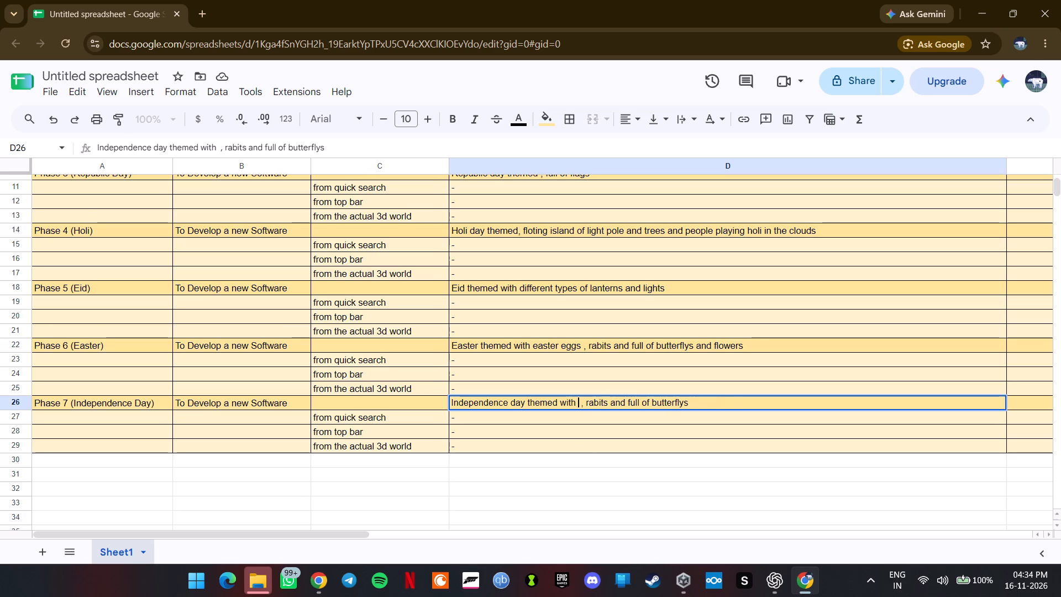
{"action": "type", "text": "Jets"}
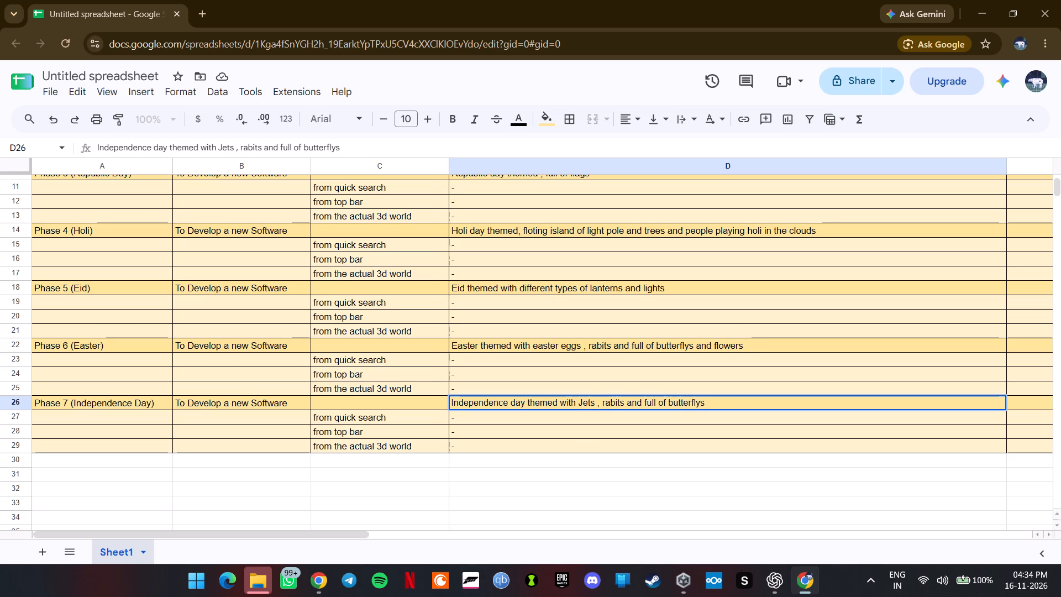
Replace "rabits" with "flags" in the Phase 7 description in D26.
{"action": "key", "text": "Right"}
{"action": "key", "text": "Right"}
{"action": "key", "text": "Right"}
{"action": "key", "text": "Right"}
{"action": "key", "text": "Right"}
{"action": "key", "text": "Right"}
{"action": "key", "text": "Right"}
{"action": "key", "text": "Right"}
{"action": "key", "text": "Right"}
{"action": "key", "text": "BackSpace"}
{"action": "key", "text": "BackSpace"}
{"action": "key", "text": "BackSpace"}
{"action": "key", "text": "BackSpace"}
{"action": "key", "text": "BackSpace"}
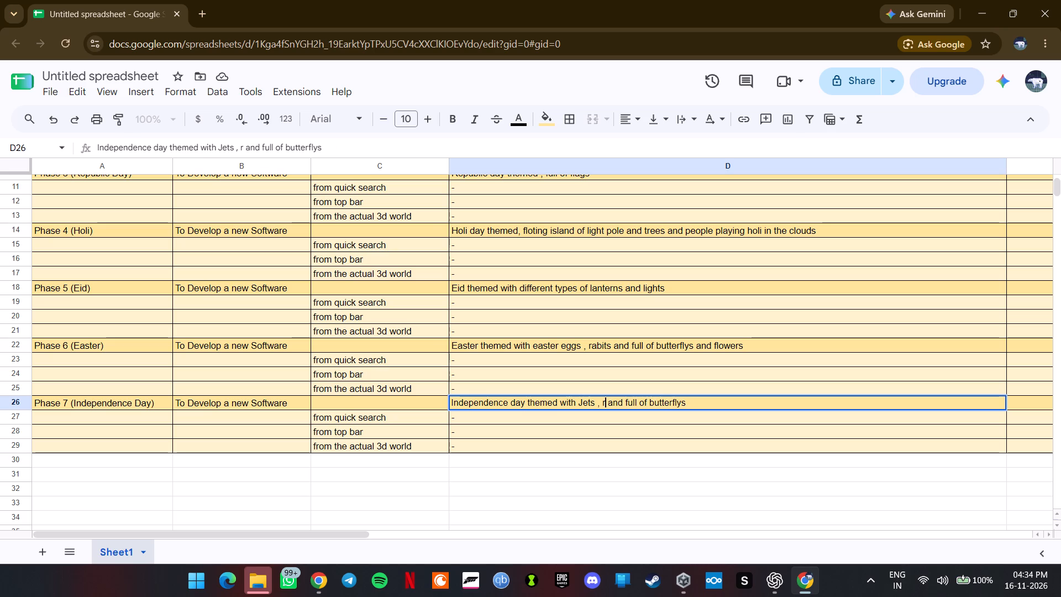
{"action": "key", "text": "BackSpace"}
{"action": "type", "text": "flags"}
{"action": "key", "text": "space"}
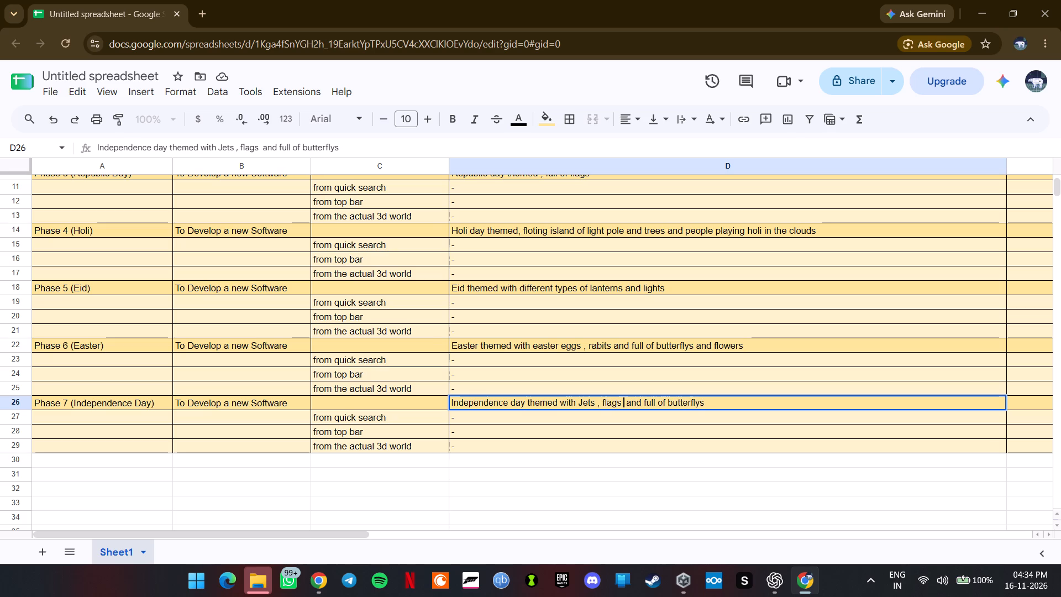
{"action": "key", "text": "BackSpace"}
Replace "butterflys" with "flying Kites" at the end of the Phase 7 description in D26.
{"action": "key", "text": "Right"}
{"action": "key", "text": "Right"}
{"action": "key", "text": "Right"}
{"action": "key", "text": "Right"}
{"action": "key", "text": "Right"}
{"action": "key", "text": "Right"}
{"action": "key", "text": "Right"}
{"action": "key", "text": "Right"}
{"action": "key", "text": "Right"}
{"action": "key", "text": "Right"}
{"action": "key", "text": "Right"}
{"action": "key", "text": "Right"}
{"action": "key", "text": "Right"}
{"action": "key", "text": "Right"}
{"action": "key", "text": "Right"}
{"action": "key", "text": "Right"}
{"action": "key", "text": "Right"}
{"action": "key", "text": "Right"}
{"action": "key", "text": "Right"}
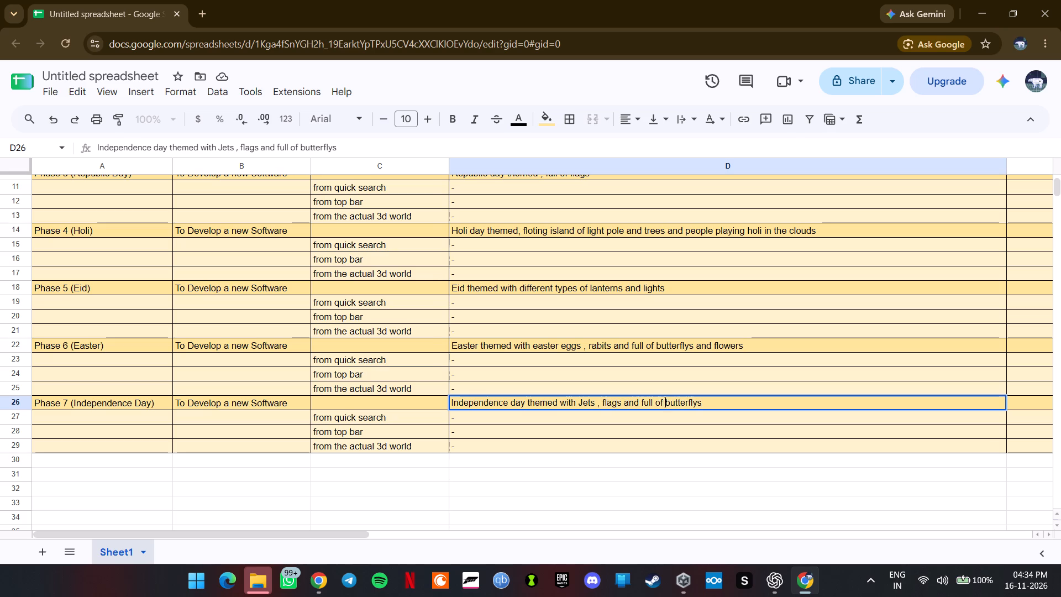
{"action": "key", "text": "Right"}
{"action": "key", "text": "Right"}
{"action": "key", "text": "Right"}
{"action": "key", "text": "Right"}
{"action": "key", "text": "BackSpace"}
{"action": "key", "text": "BackSpace"}
{"action": "key", "text": "BackSpace"}
{"action": "key", "text": "BackSpace"}
{"action": "key", "text": "BackSpace"}
{"action": "key", "text": "BackSpace"}
{"action": "key", "text": "BackSpace"}
{"action": "key", "text": "BackSpace"}
{"action": "key", "text": "BackSpace"}
{"action": "key", "text": "BackSpace"}
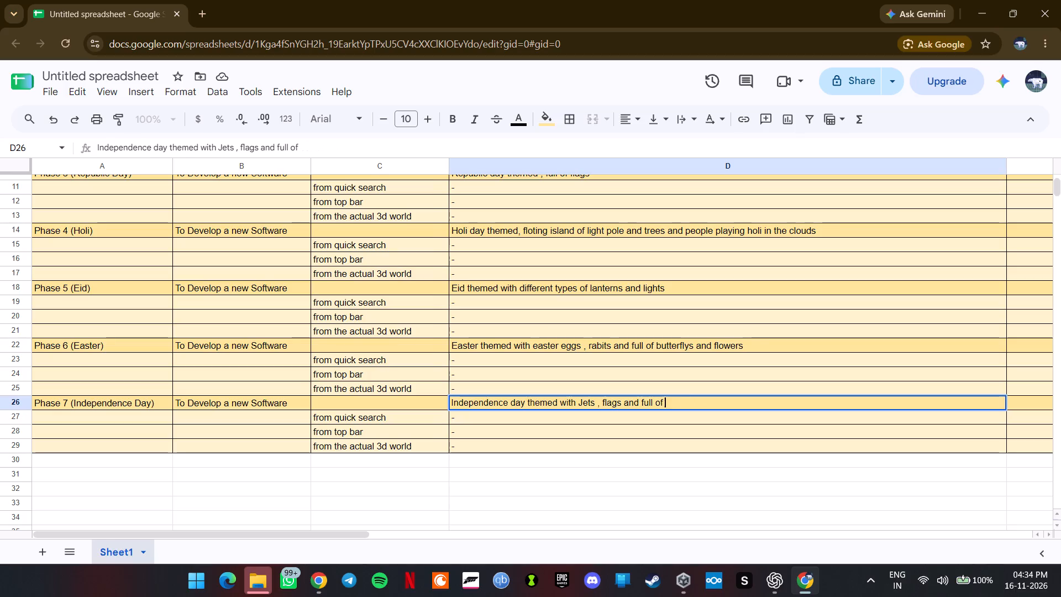
{"action": "type", "text": "flying"}
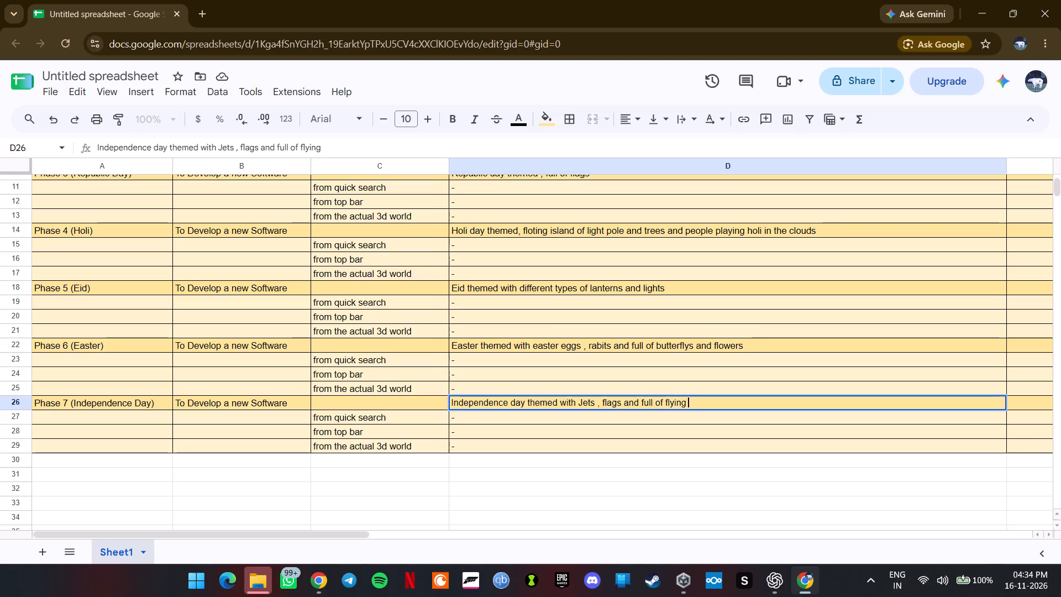
{"action": "key", "text": "space"}
{"action": "type", "text": "Kites"}
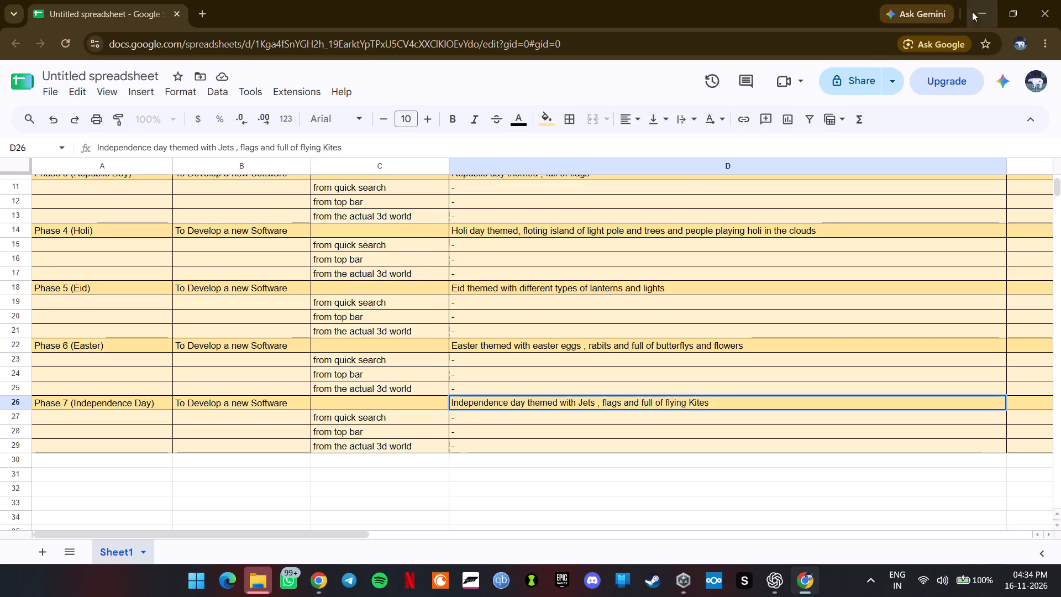
Switch to the Emergio site, examine the Independence Day home world up close and from afar, and dismiss the welcome panel.
{"action": "left_click", "coordinate": [972, 12]}
{"action": "scroll", "coordinate": [539, 382], "scroll_direction": "up", "scroll_amount": 13}
{"action": "scroll", "coordinate": [654, 349], "scroll_direction": "up", "scroll_amount": 5}
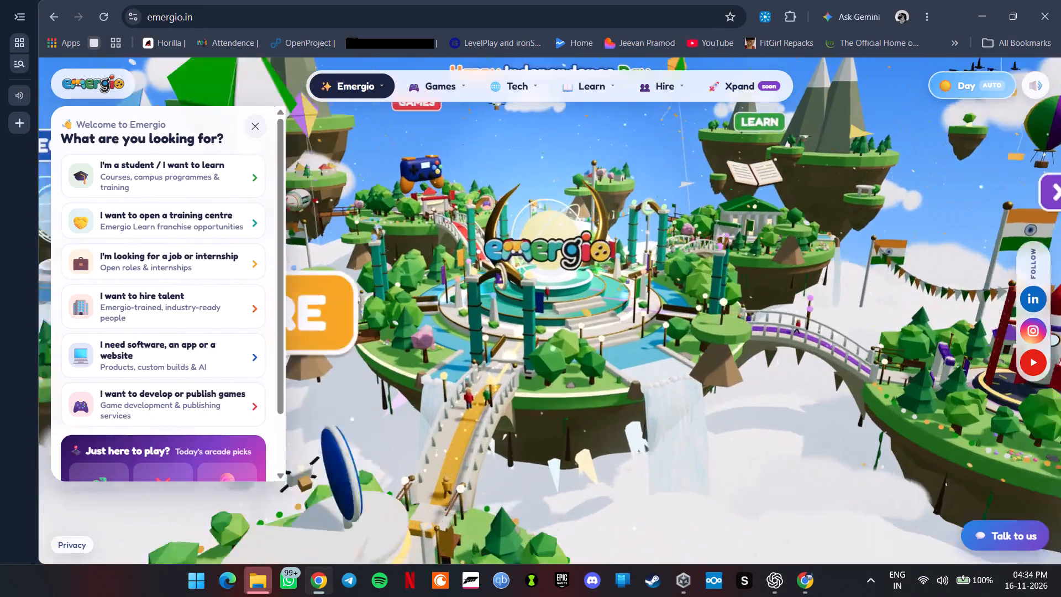
{"action": "scroll", "coordinate": [654, 349], "scroll_direction": "up", "scroll_amount": 7}
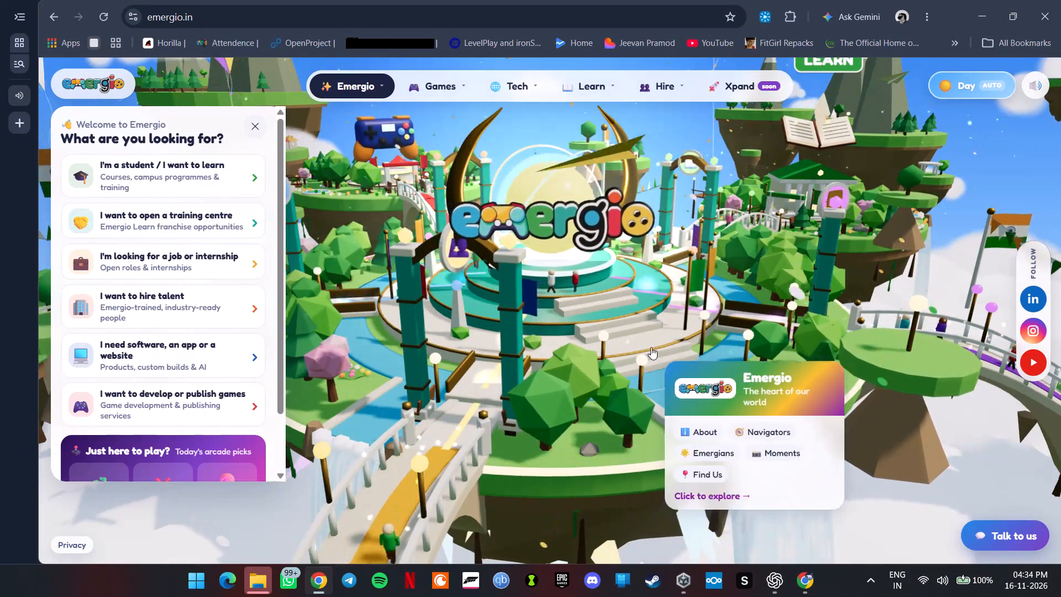
{"action": "scroll", "coordinate": [647, 409], "scroll_direction": "down", "scroll_amount": 19}
{"action": "scroll", "coordinate": [647, 409], "scroll_direction": "down", "scroll_amount": 6}
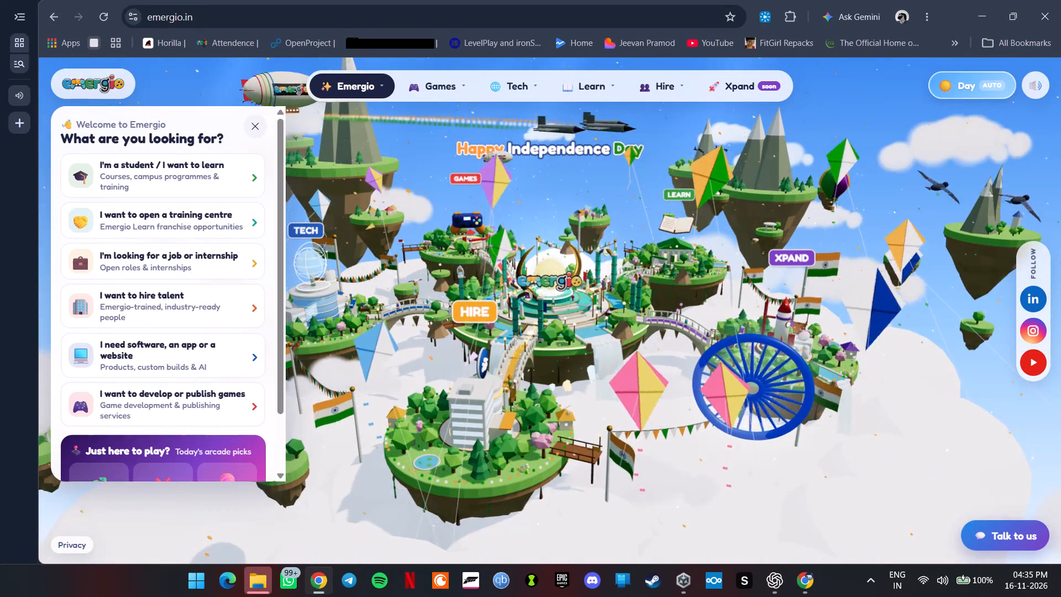
{"action": "left_click", "coordinate": [255, 128]}
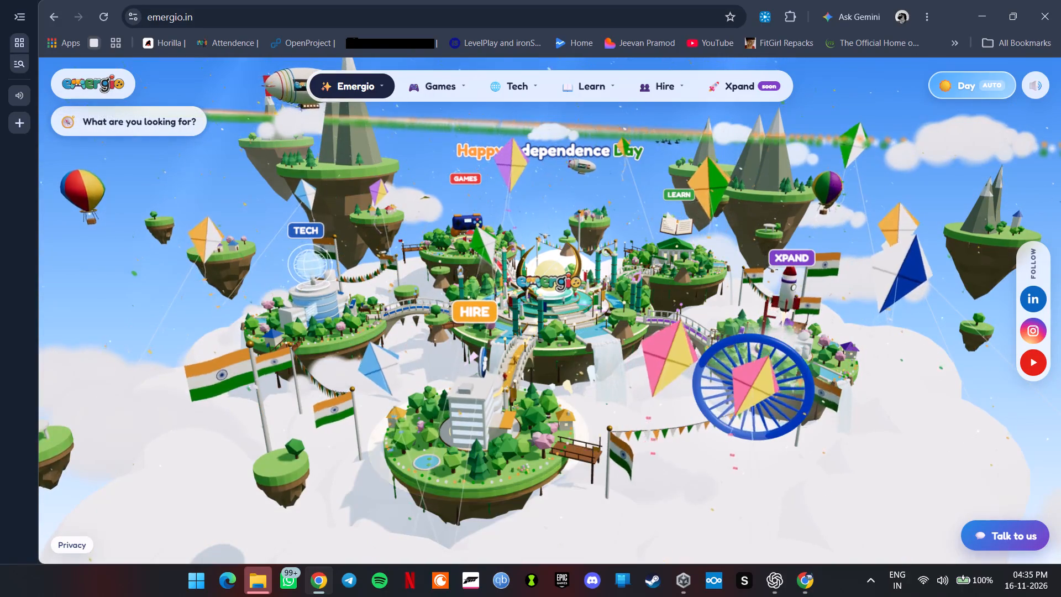
Open the Tech world and examine its Independence Day theming from several angles, from above and from afar, dismissing the Flipkart notification.
{"action": "left_click", "coordinate": [325, 252]}
{"action": "left_click", "coordinate": [319, 269]}
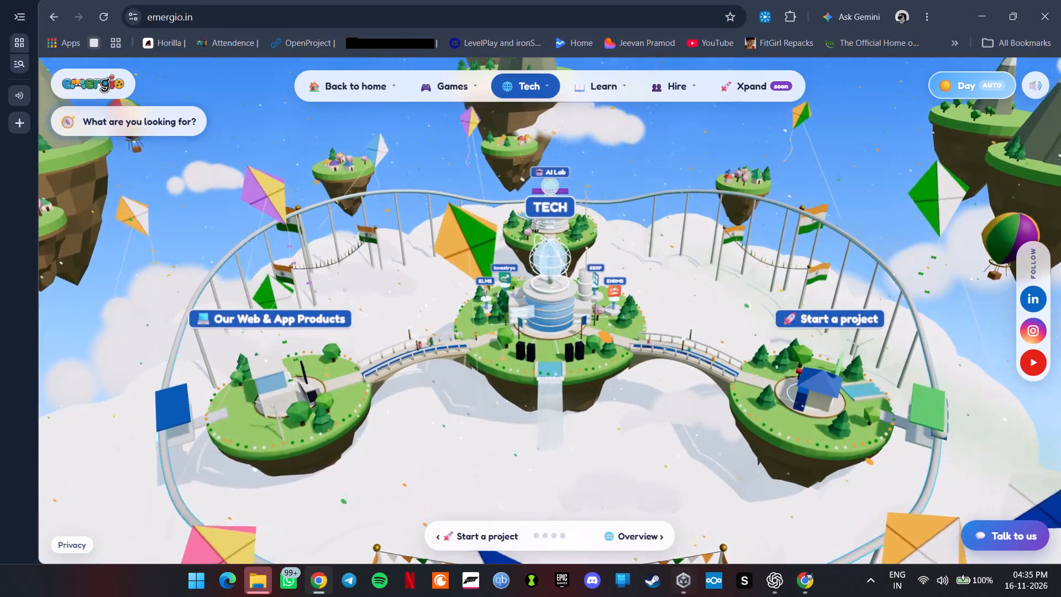
{"action": "right_click_drag", "start_coordinate": [672, 460], "coordinate": [540, 448]}
{"action": "left_click_drag", "start_coordinate": [942, 249], "coordinate": [930, 262]}
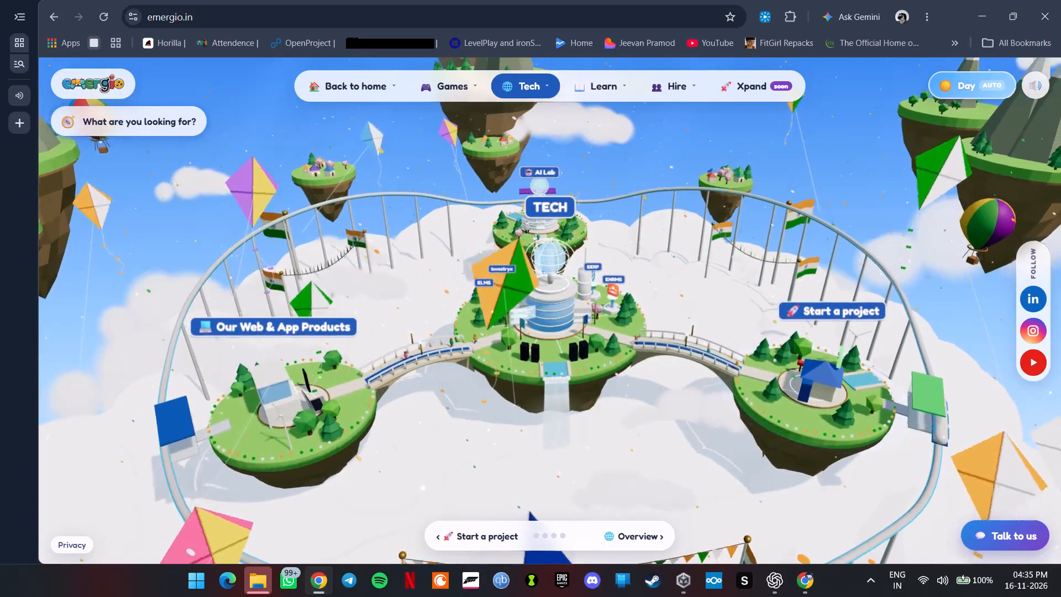
{"action": "left_click_drag", "start_coordinate": [930, 262], "coordinate": [852, 300]}
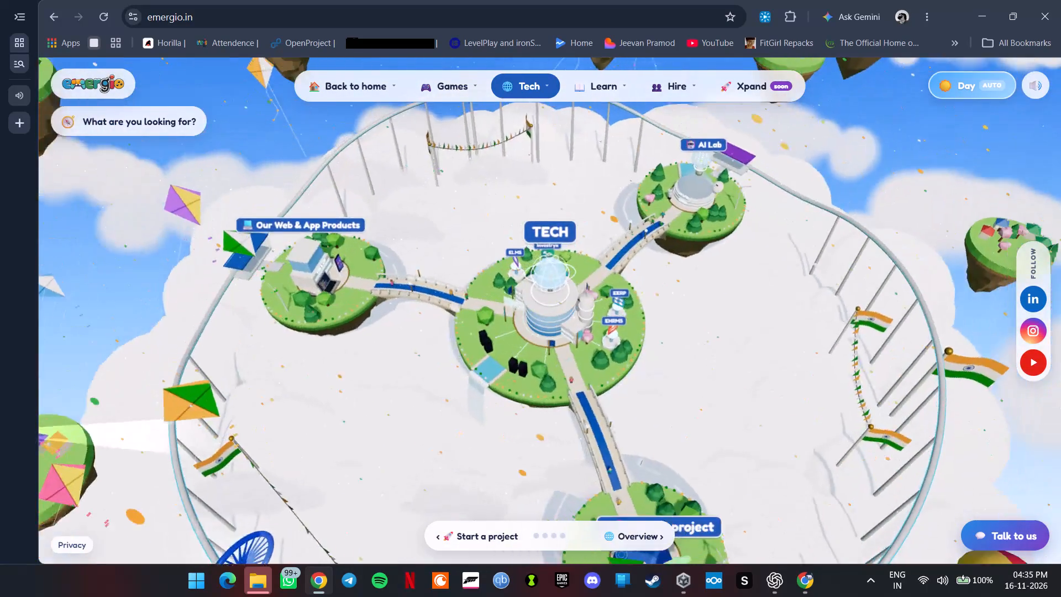
{"action": "left_click_drag", "start_coordinate": [852, 300], "coordinate": [1001, 210]}
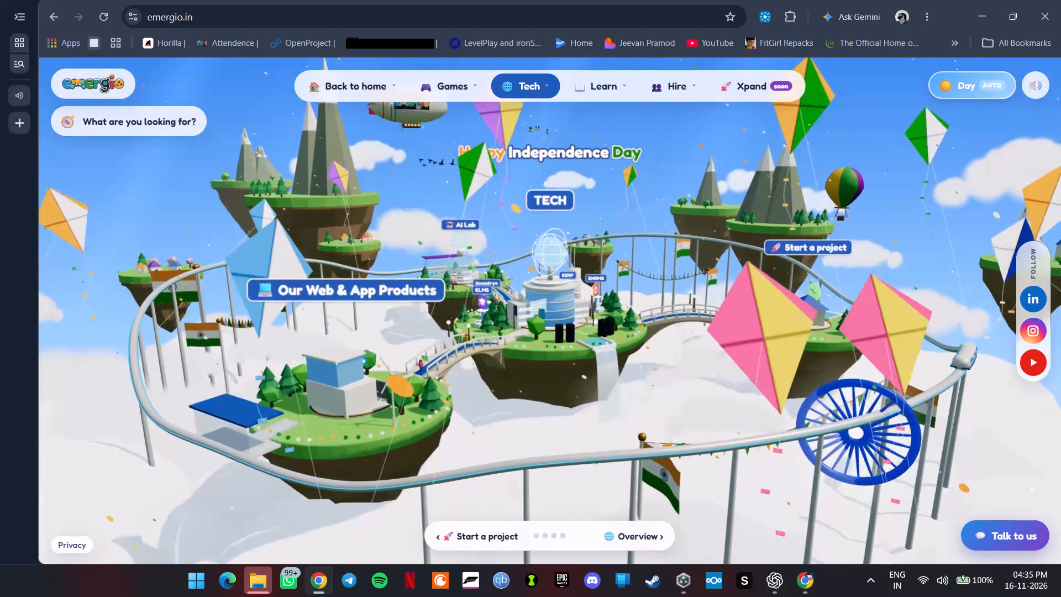
{"action": "left_click_drag", "start_coordinate": [1001, 210], "coordinate": [1000, 216]}
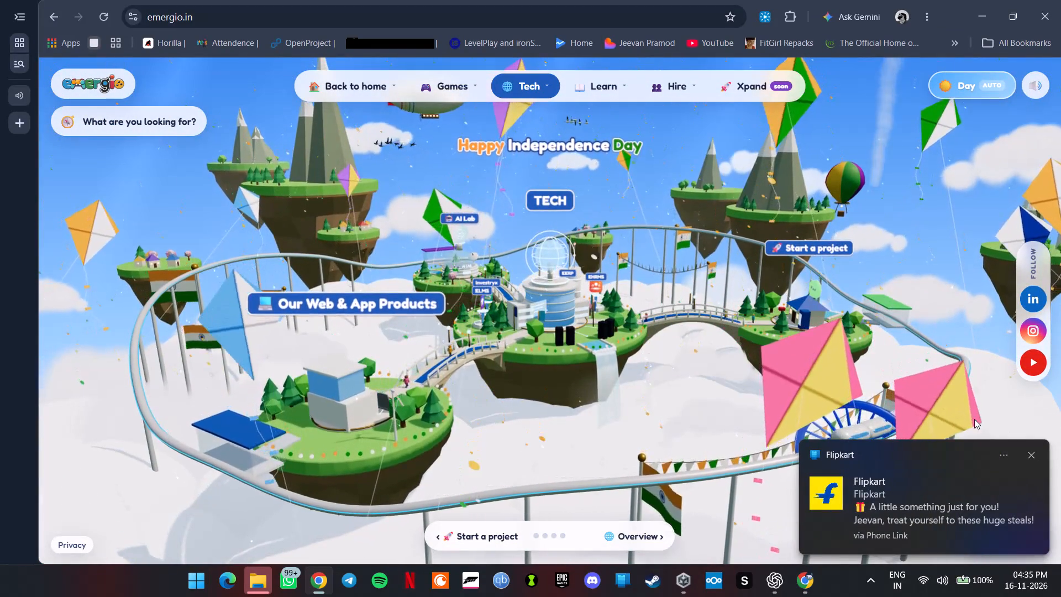
{"action": "left_click", "coordinate": [1031, 453]}
{"action": "scroll", "coordinate": [589, 392], "scroll_direction": "down", "scroll_amount": 9}
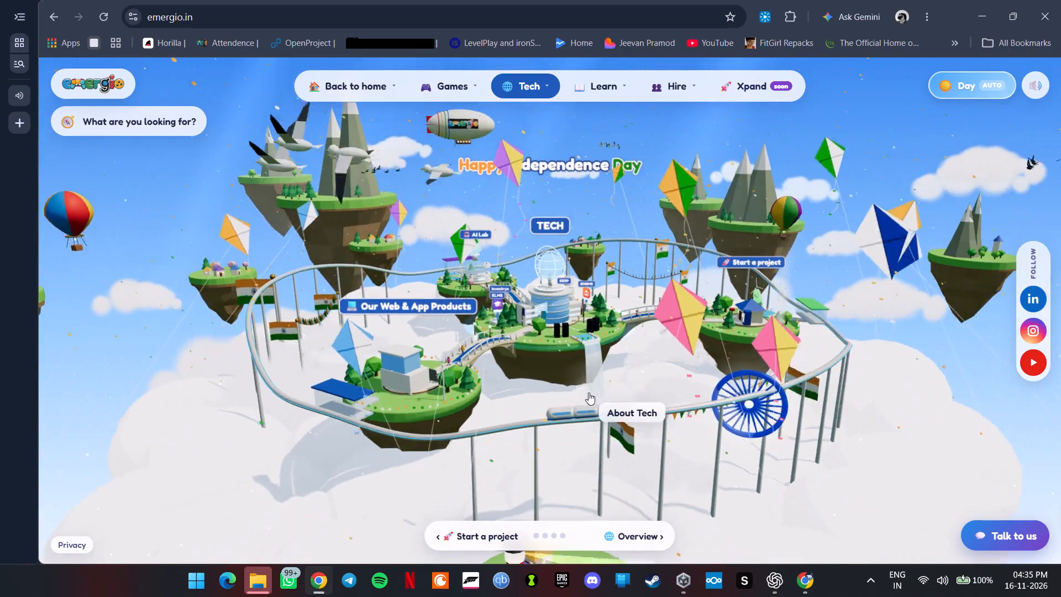
{"action": "scroll", "coordinate": [589, 392], "scroll_direction": "down", "scroll_amount": 8}
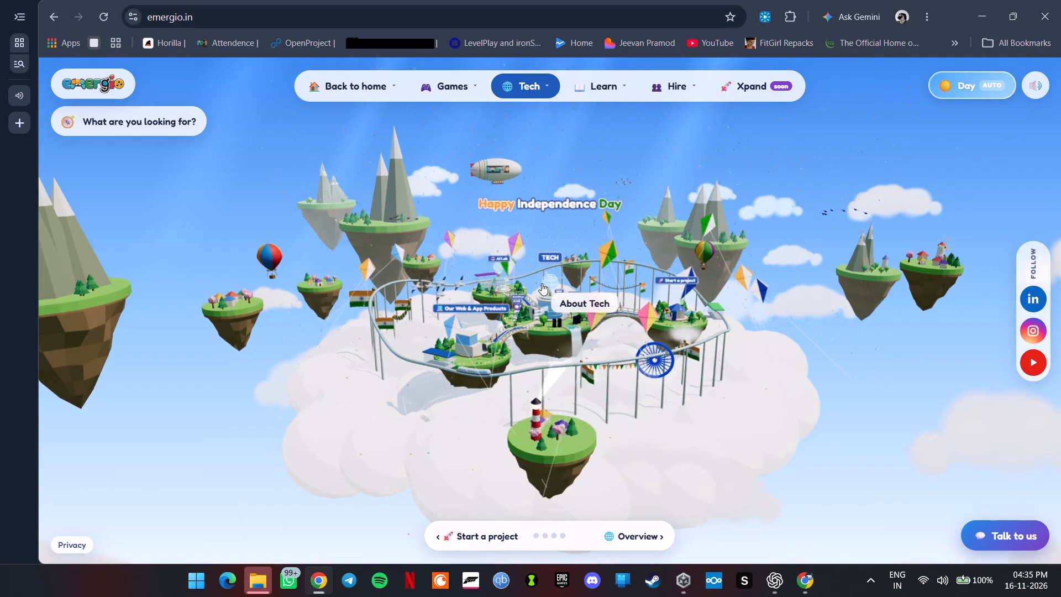
{"action": "left_click_drag", "start_coordinate": [632, 158], "coordinate": [616, 241]}
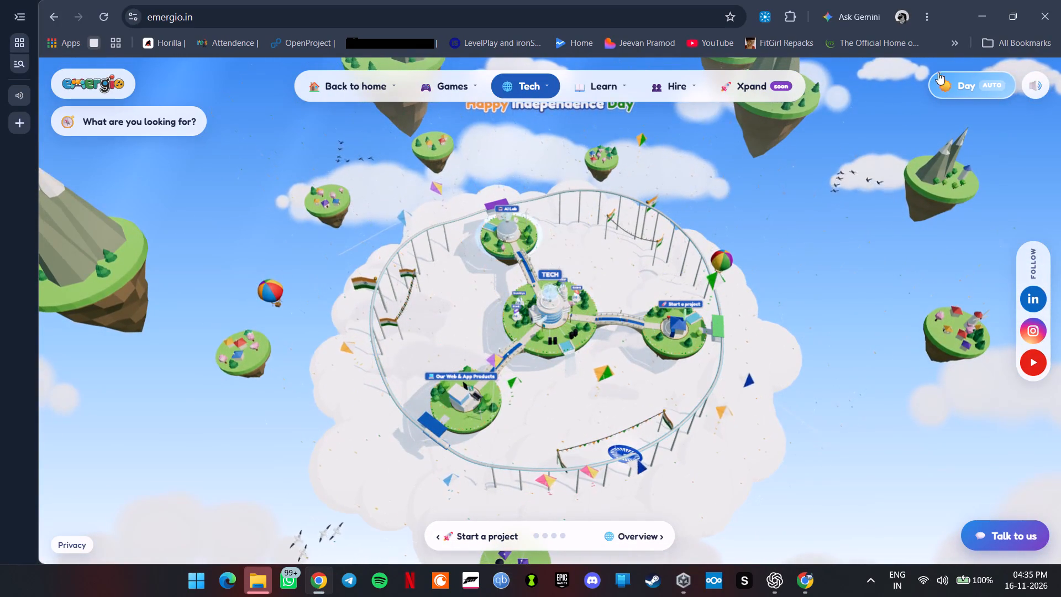
Switch the Tech world to Sunset mode and on to Night mode to compare its Independence Day lighting.
{"action": "left_click", "coordinate": [970, 90]}
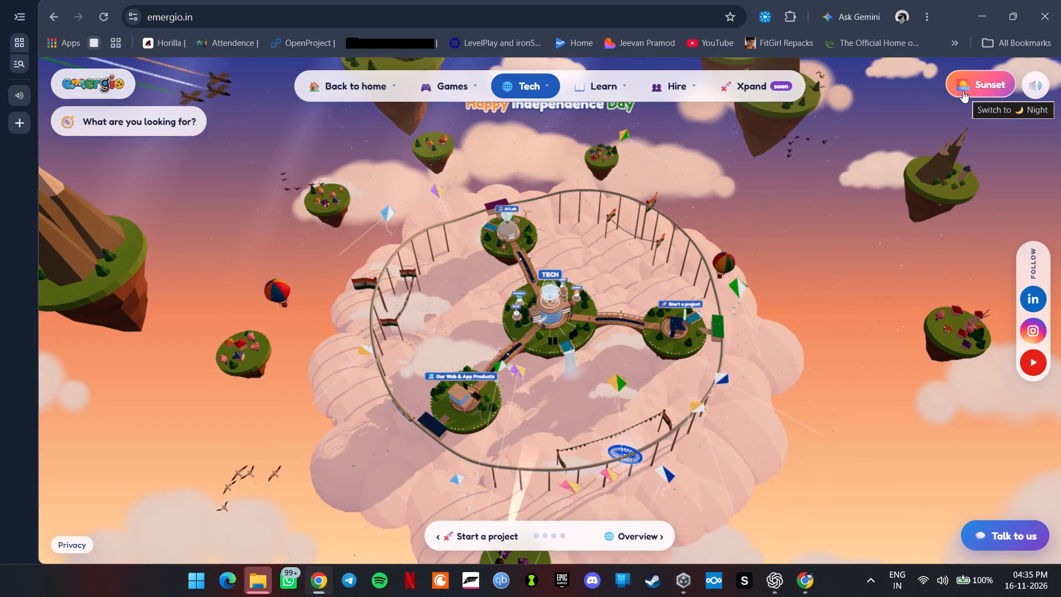
{"action": "left_click", "coordinate": [968, 92]}
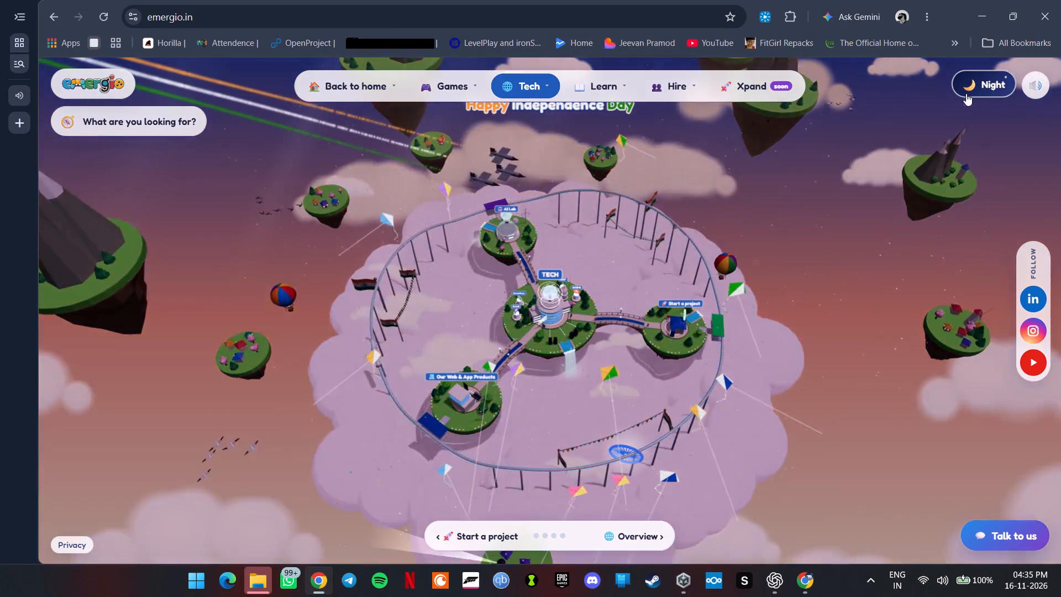
{"action": "left_click", "coordinate": [365, 92]}
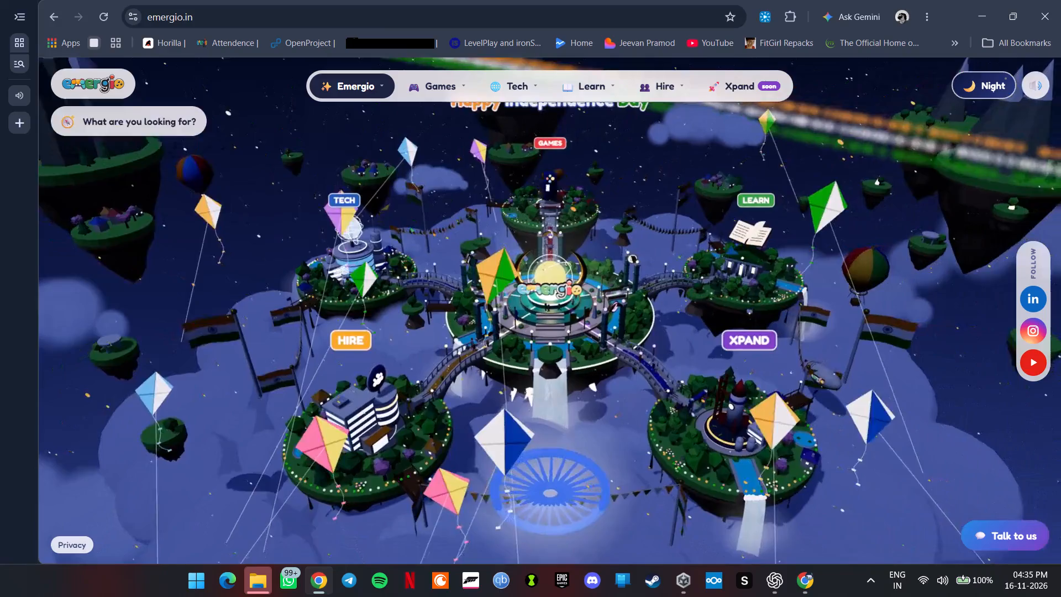
{"action": "scroll", "coordinate": [691, 485], "scroll_direction": "up", "scroll_amount": 14}
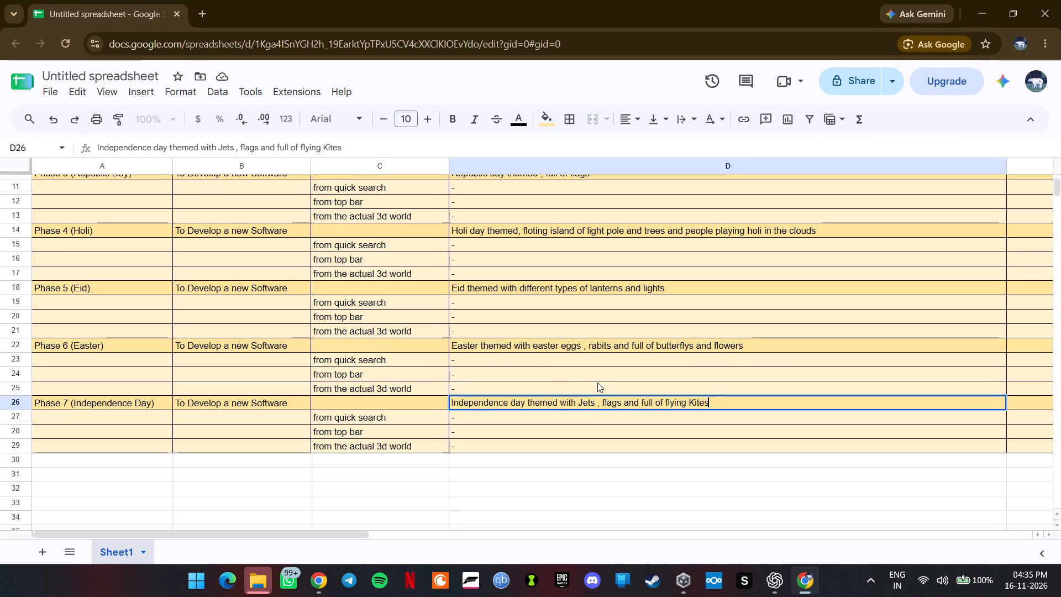
{"action": "key", "text": "space"}
{"action": "type", "text": "and ballons"}
{"action": "key", "text": "space"}
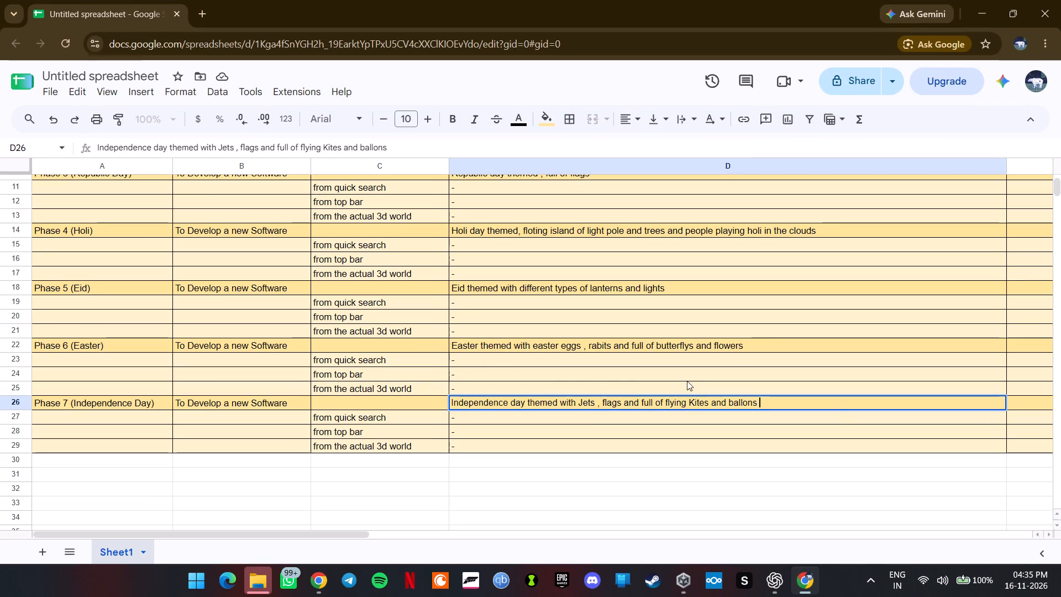
{"action": "left_click_drag", "start_coordinate": [335, 535], "coordinate": [554, 540]}
{"action": "left_click", "coordinate": [662, 517]}
Start the Phase 7 feedback comment in H27 on the quick search row with "little".
{"action": "left_click_drag", "start_coordinate": [512, 537], "coordinate": [572, 541]}
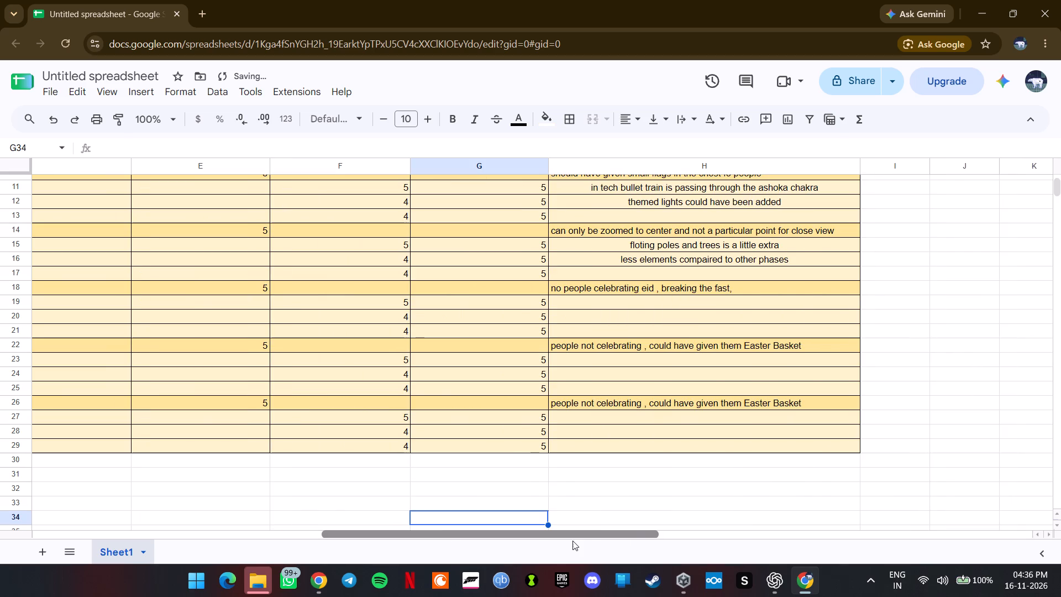
{"action": "left_click_drag", "start_coordinate": [572, 541], "coordinate": [590, 540]}
{"action": "left_click", "coordinate": [663, 420]}
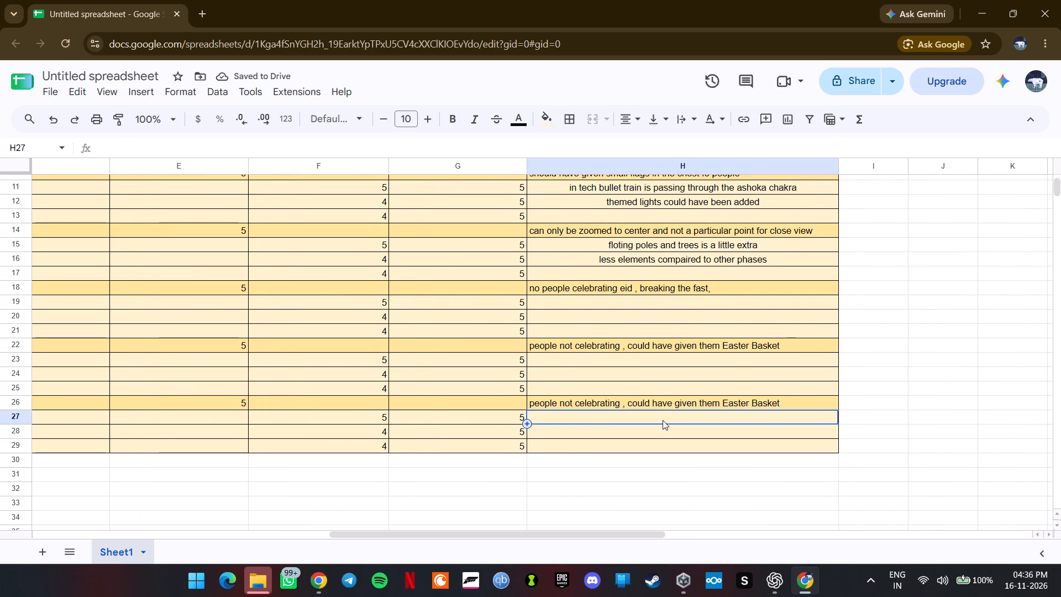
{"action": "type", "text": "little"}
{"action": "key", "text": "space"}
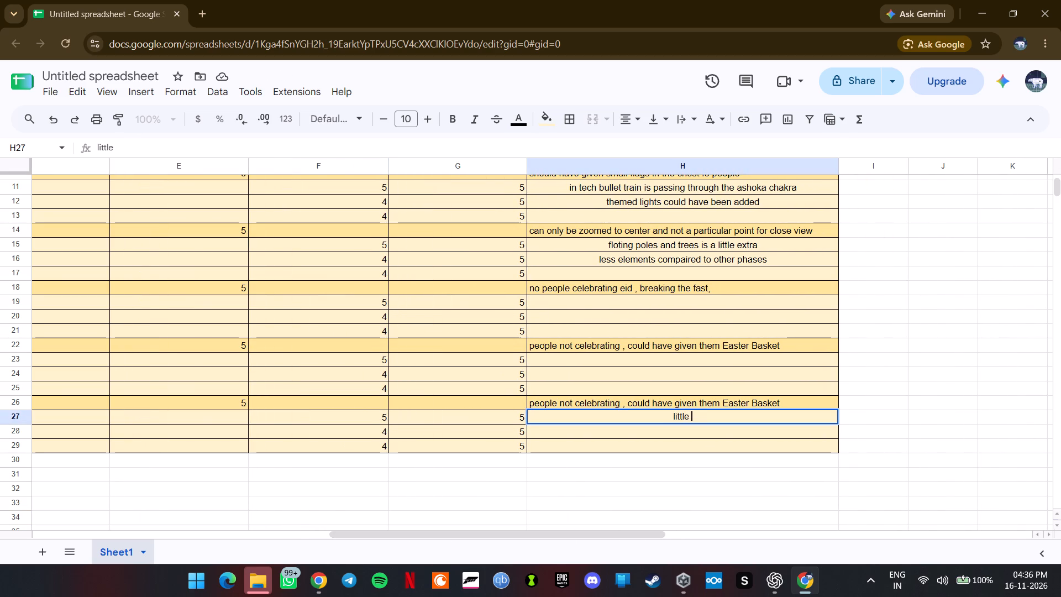
Complete the Phase 7 feedback comment in H27 so it reads "little extra falling confetti".
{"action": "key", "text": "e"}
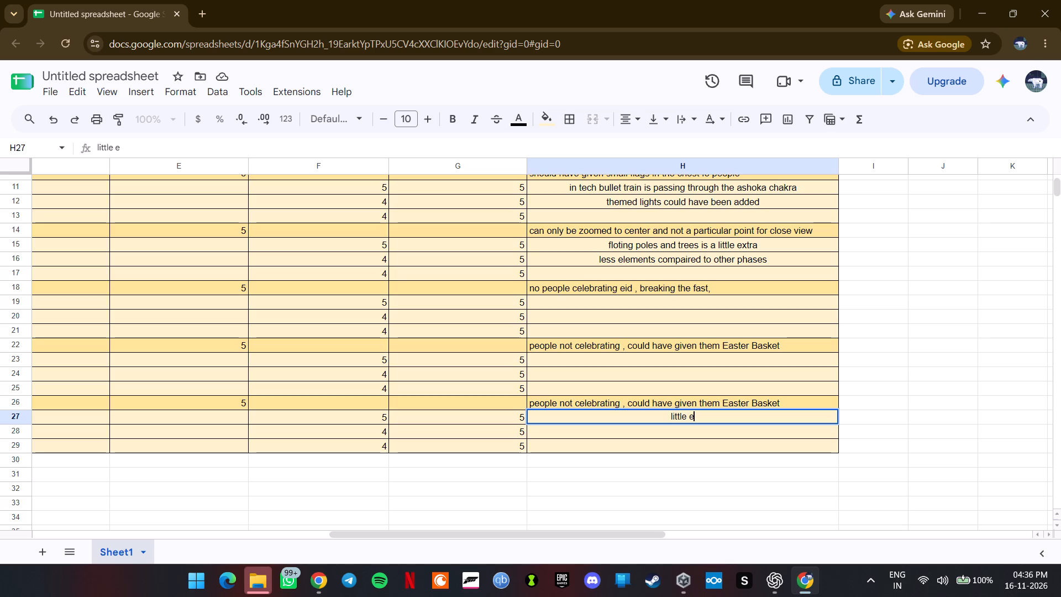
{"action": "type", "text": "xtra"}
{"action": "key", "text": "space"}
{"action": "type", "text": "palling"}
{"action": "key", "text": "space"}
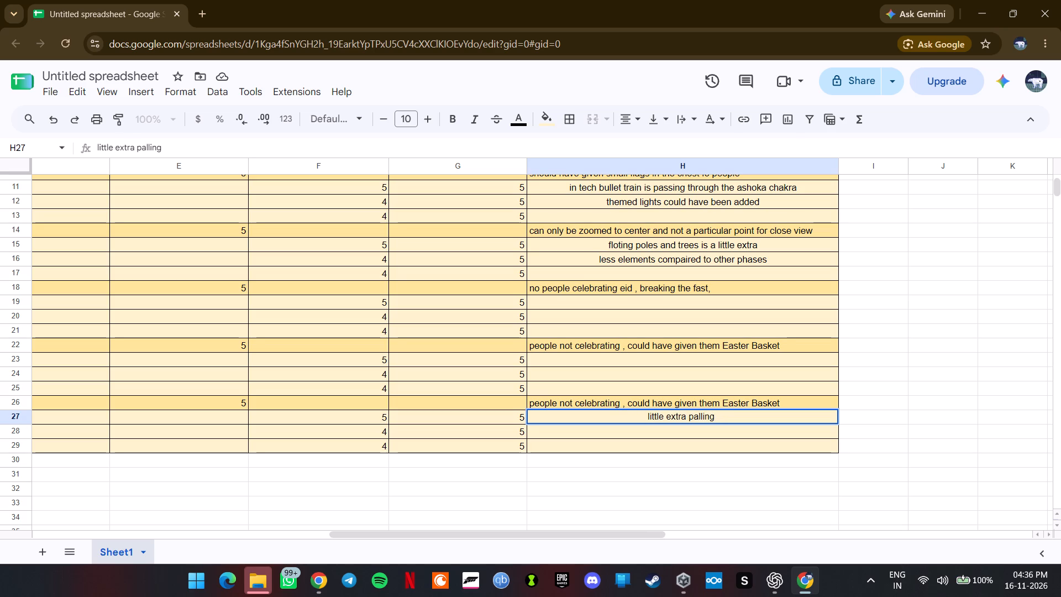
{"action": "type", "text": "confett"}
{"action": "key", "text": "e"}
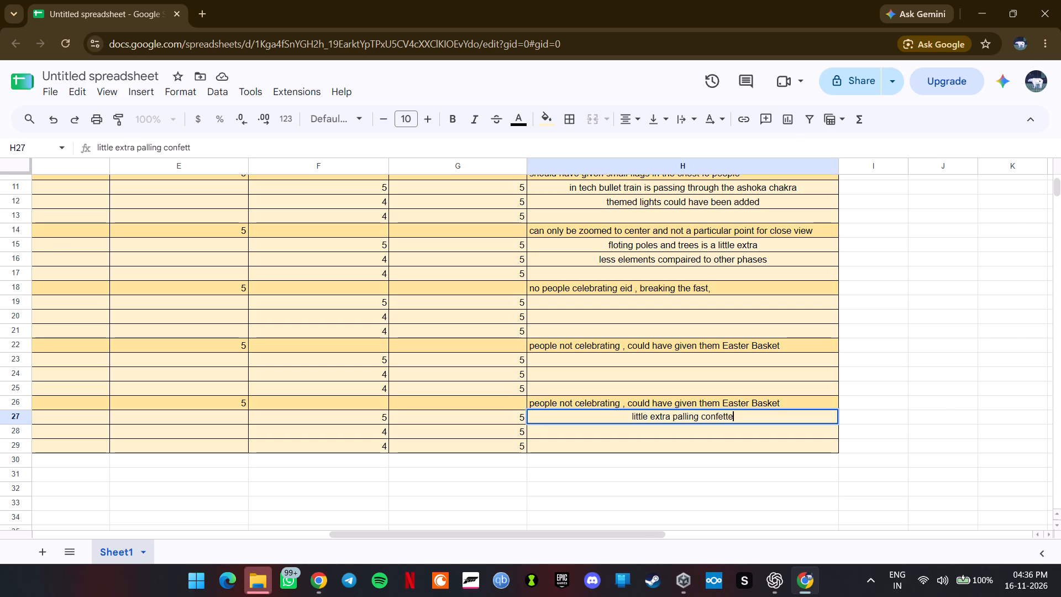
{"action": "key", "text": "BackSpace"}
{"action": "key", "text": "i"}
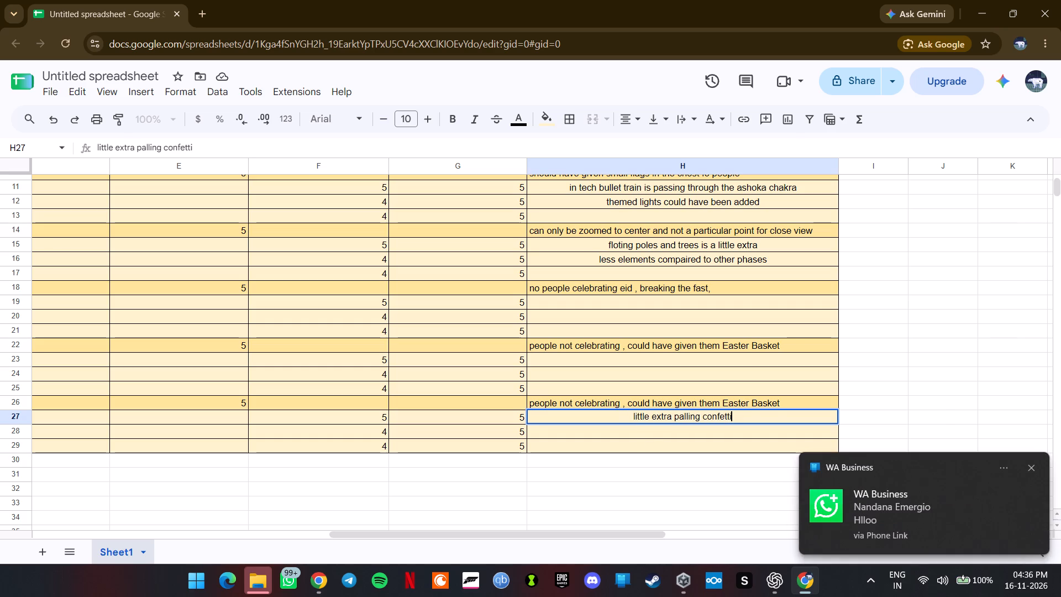
{"action": "left_click", "coordinate": [677, 420]}
{"action": "key", "text": "BackSpace"}
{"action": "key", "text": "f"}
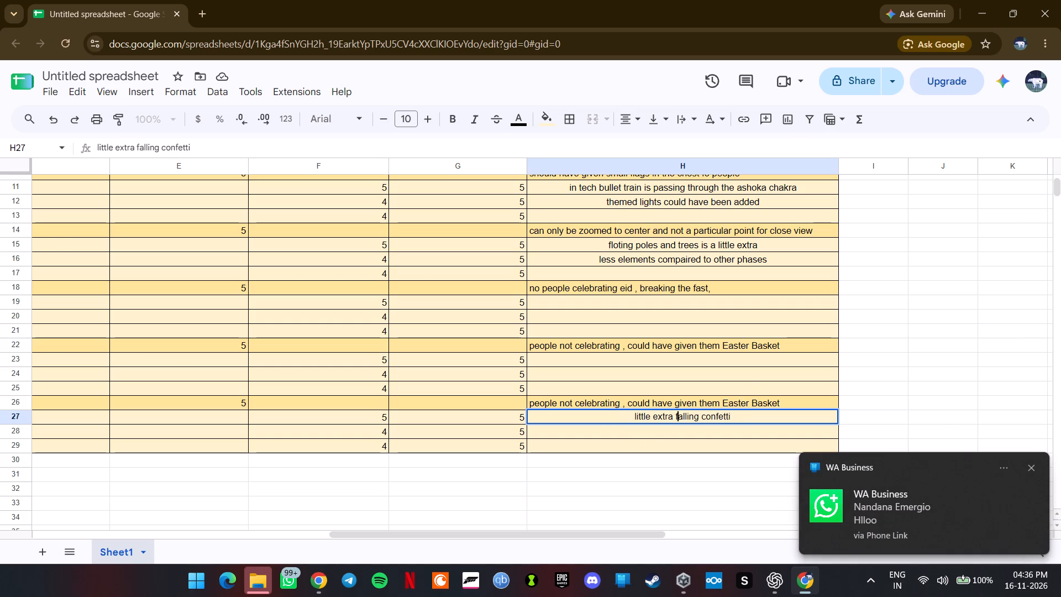
{"action": "left_click_drag", "start_coordinate": [508, 537], "coordinate": [474, 539]}
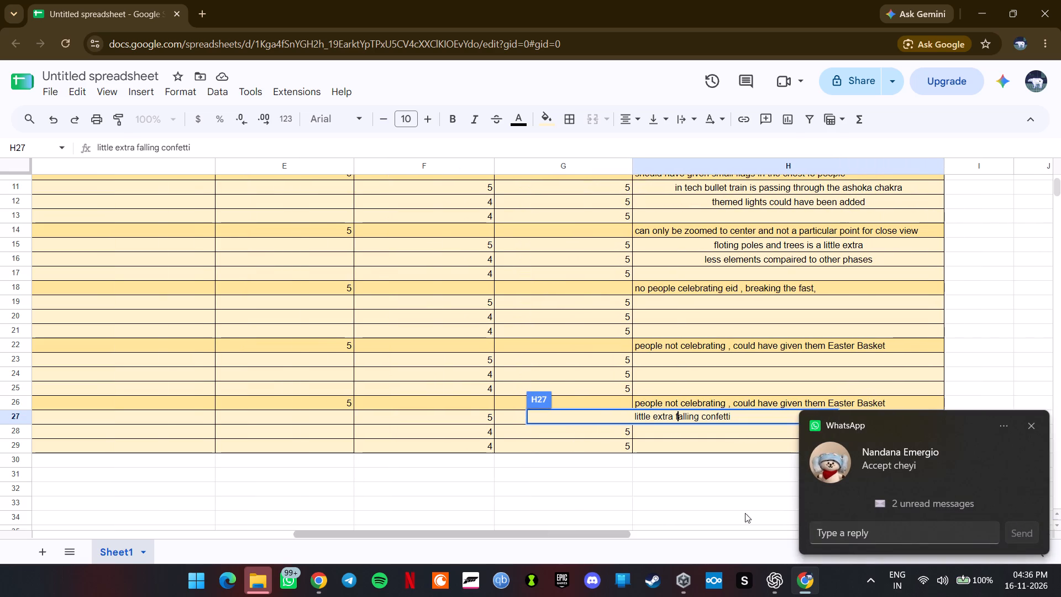
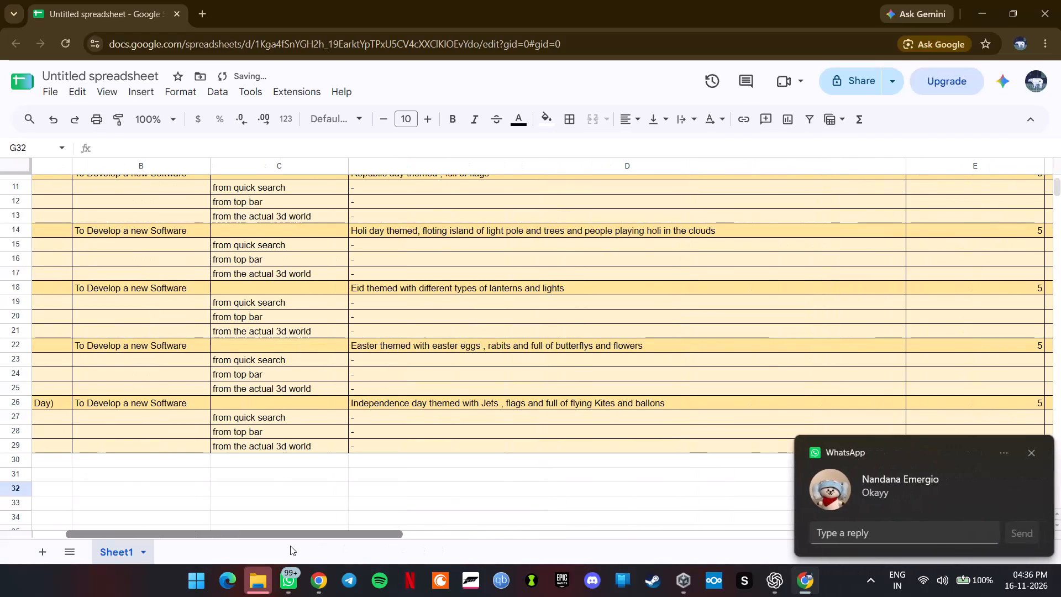
Remove the ending "them Easter Basket" from the Phase 7 feedback comment in H26, keeping the text up to "could have given".
{"action": "left_click", "coordinate": [1033, 453]}
{"action": "left_click_drag", "start_coordinate": [386, 535], "coordinate": [574, 538]}
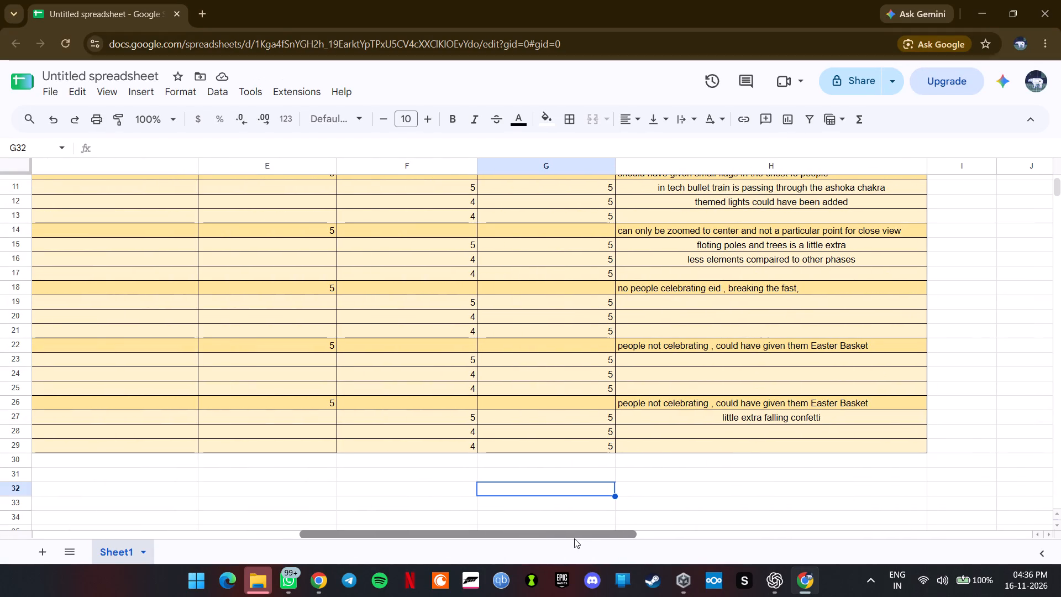
{"action": "left_click_drag", "start_coordinate": [574, 538], "coordinate": [642, 527]}
{"action": "left_click", "coordinate": [549, 431]}
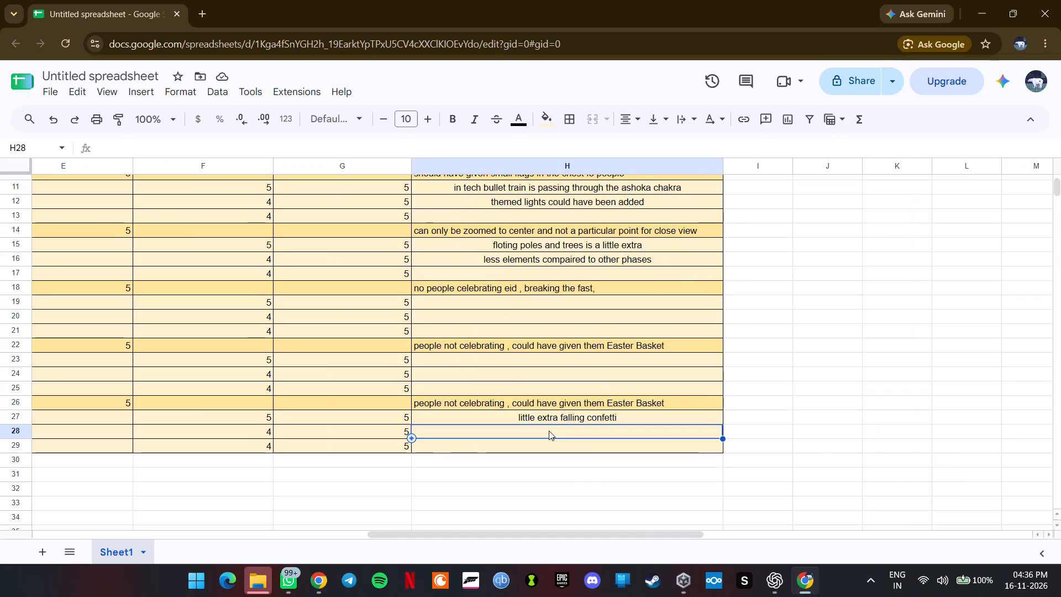
{"action": "left_click", "coordinate": [653, 407]}
{"action": "key", "text": "Right"}
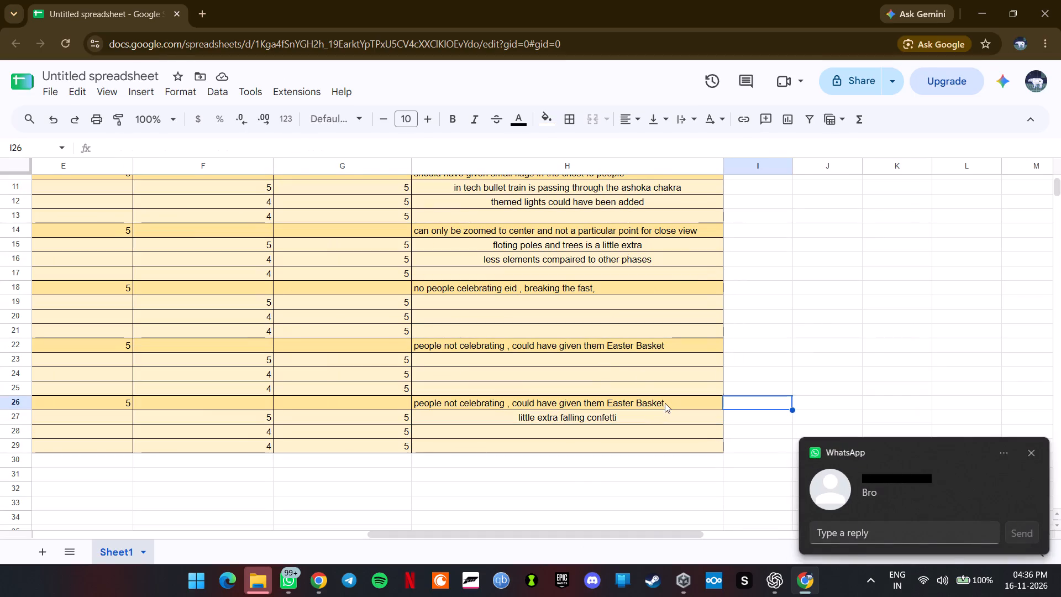
{"action": "key", "text": "Left"}
{"action": "double_click", "coordinate": [667, 404]}
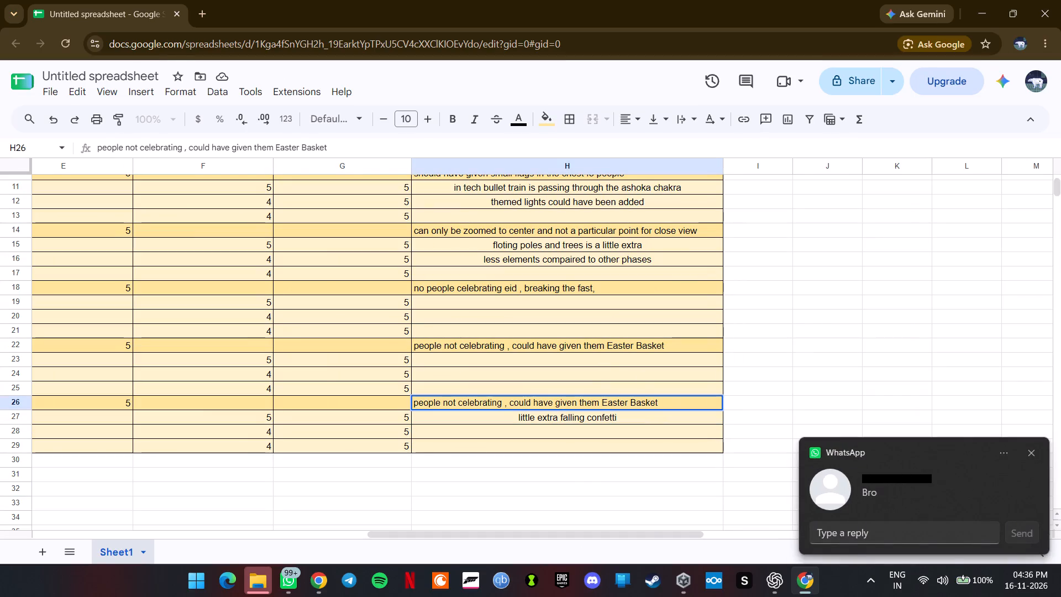
{"action": "key", "text": "BackSpace"}
{"action": "key", "text": "BackSpace"}
{"action": "key", "text": "BackSpace"}
{"action": "key", "text": "BackSpace"}
{"action": "key", "text": "BackSpace"}
{"action": "key", "text": "BackSpace"}
{"action": "key", "text": "BackSpace"}
{"action": "key", "text": "BackSpace"}
{"action": "key", "text": "BackSpace"}
{"action": "key", "text": "BackSpace"}
{"action": "key", "text": "BackSpace"}
{"action": "key", "text": "BackSpace"}
{"action": "key", "text": "BackSpace"}
{"action": "key", "text": "BackSpace"}
{"action": "key", "text": "BackSpace"}
{"action": "key", "text": "BackSpace"}
{"action": "key", "text": "BackSpace"}
{"action": "key", "text": "BackSpace"}
{"action": "key", "text": "BackSpace"}
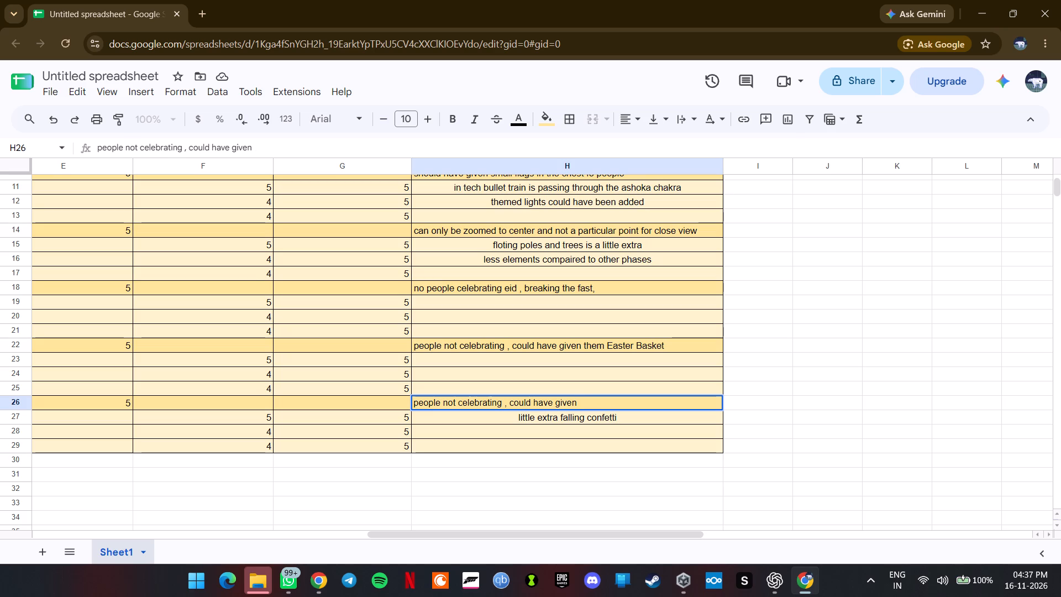
Complete the Phase 7 feedback in H26 with "orange , white and green coloured dresses" after "could have given".
{"action": "type", "text": "orange"}
{"action": "key", "text": "space"}
{"action": "type", "text": ", white and"}
{"action": "key", "text": "space"}
{"action": "type", "text": "green"}
{"action": "key", "text": "space"}
{"action": "type", "text": "dress"}
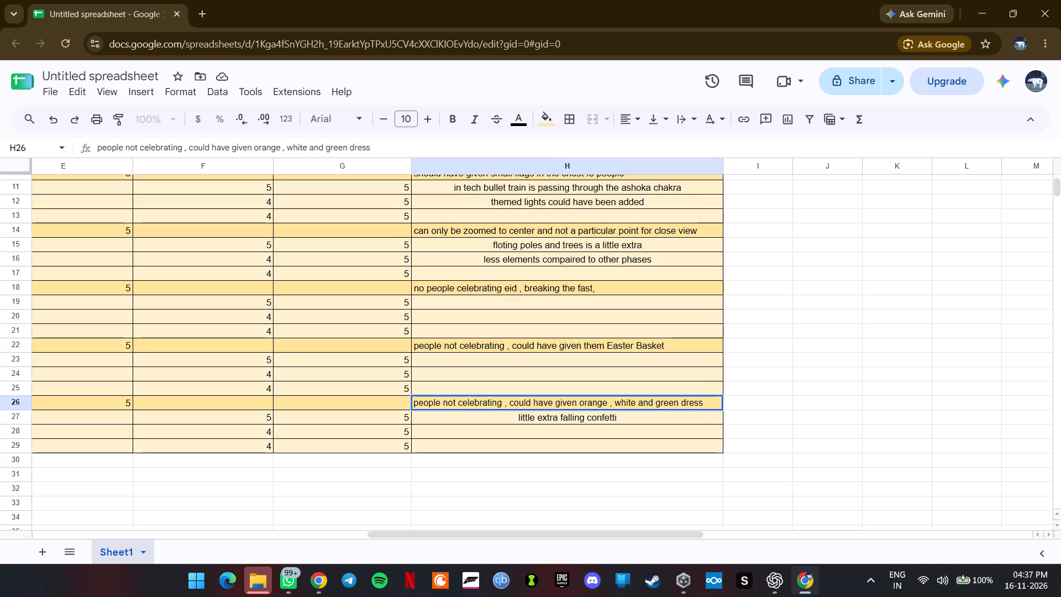
{"action": "left_click", "coordinate": [631, 456]}
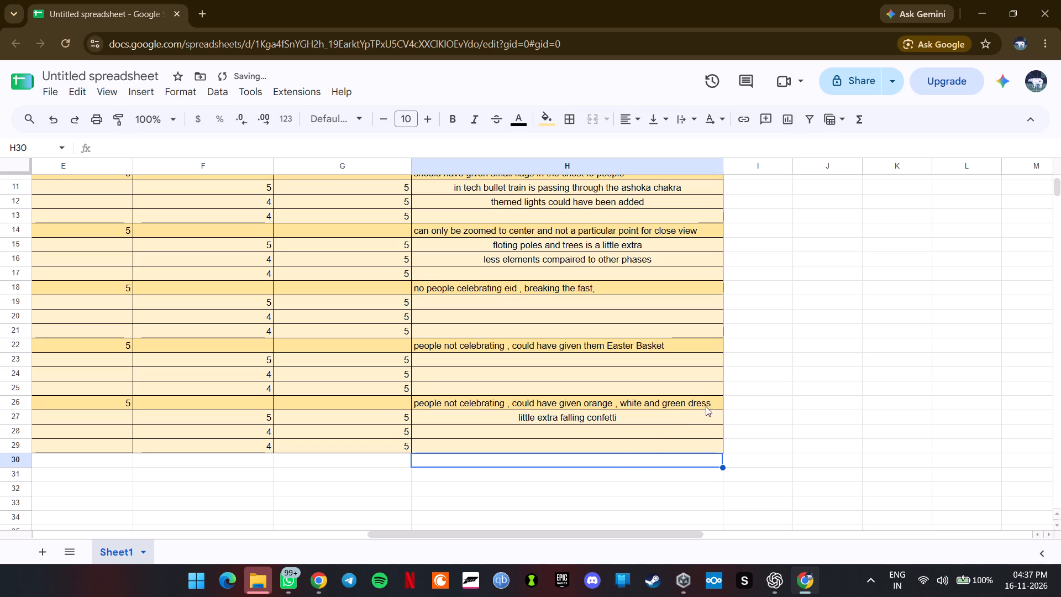
{"action": "double_click", "coordinate": [713, 400]}
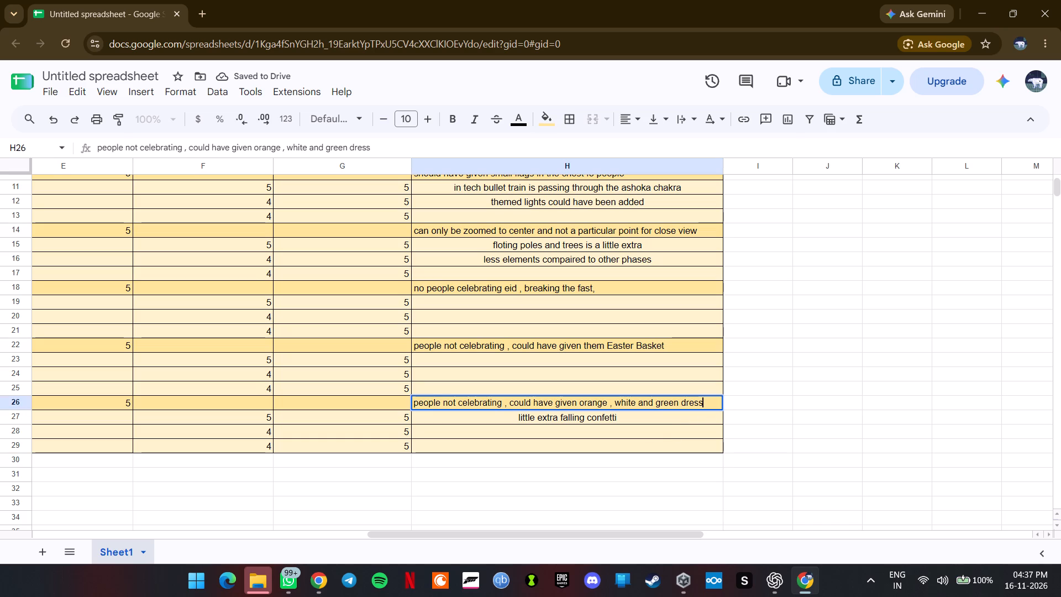
{"action": "type", "text": "es"}
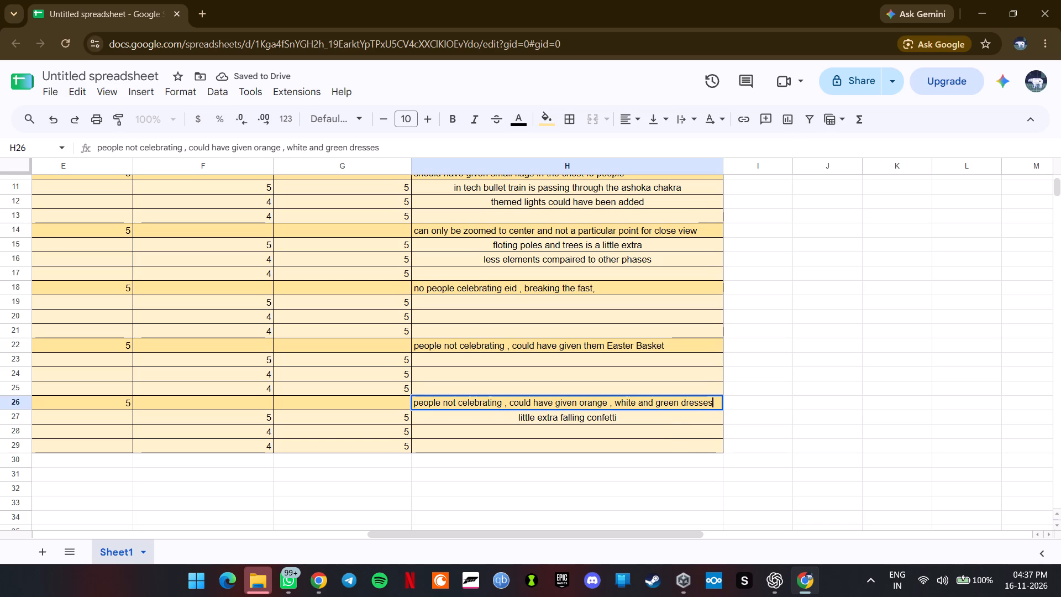
{"action": "left_click", "coordinate": [681, 405]}
{"action": "type", "text": "coloured"}
{"action": "key", "text": "space"}
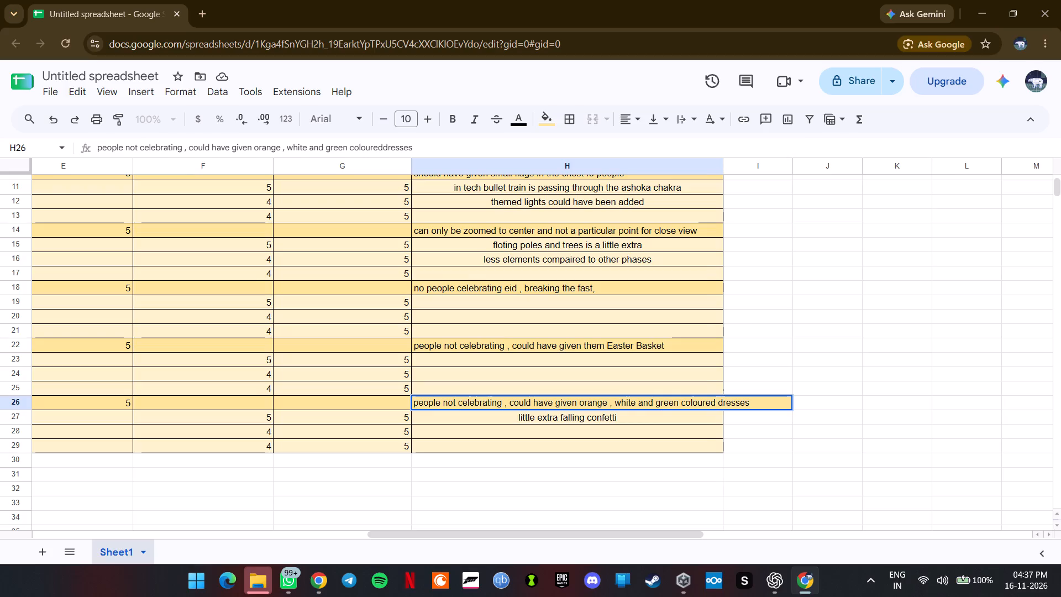
{"action": "left_click", "coordinate": [864, 260]}
Widen column H so the full Phase 7 feedback text fits inside it.
{"action": "left_click_drag", "start_coordinate": [721, 162], "coordinate": [744, 165]}
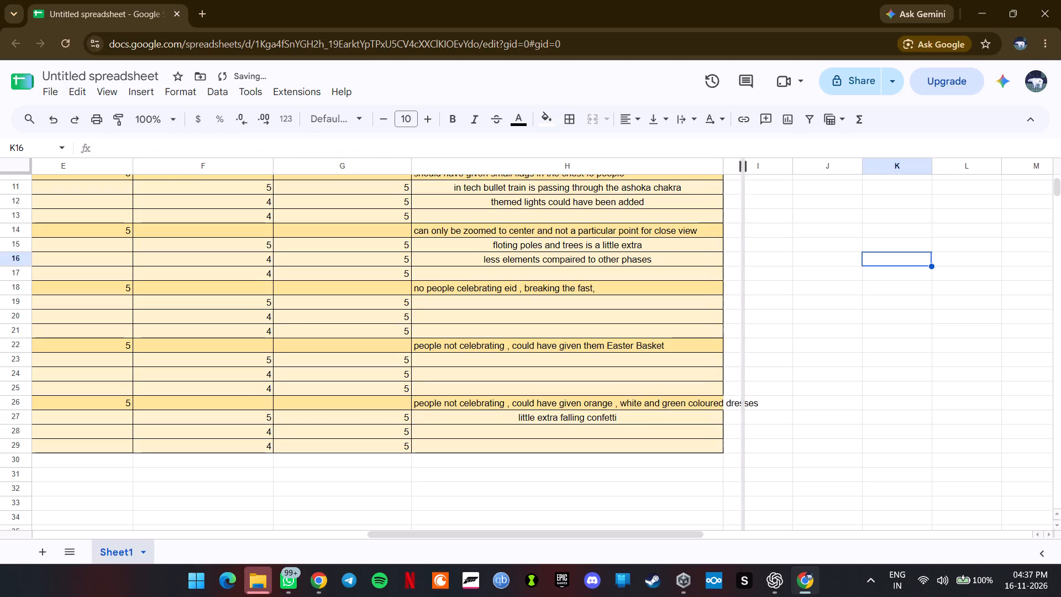
{"action": "left_click_drag", "start_coordinate": [744, 165], "coordinate": [792, 165]}
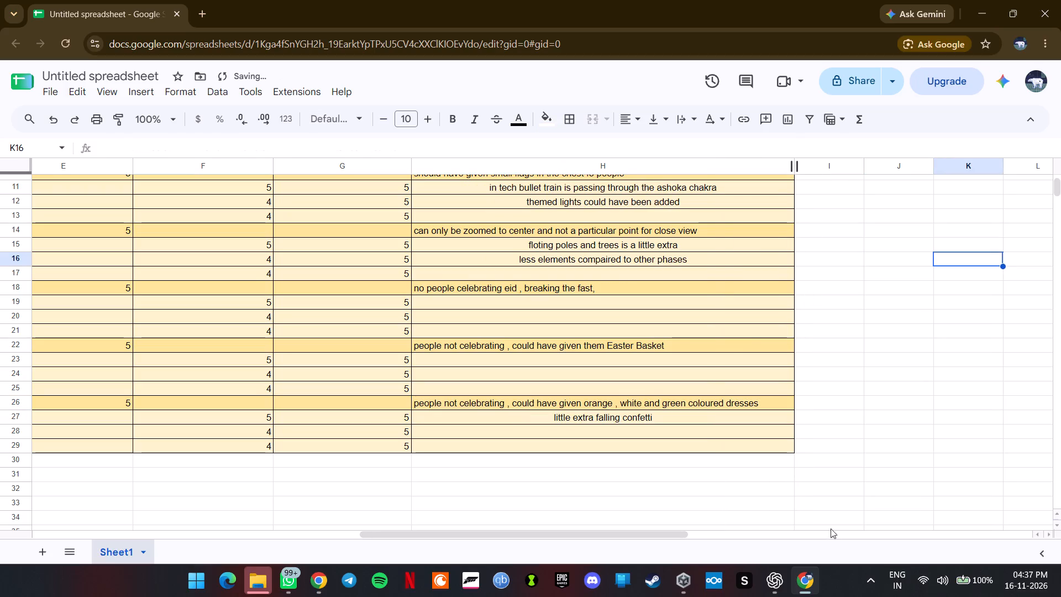
Switch to the Emergio website and view the Independence Day world in Day mode with the quick search panel closed.
{"action": "left_click", "coordinate": [321, 594]}
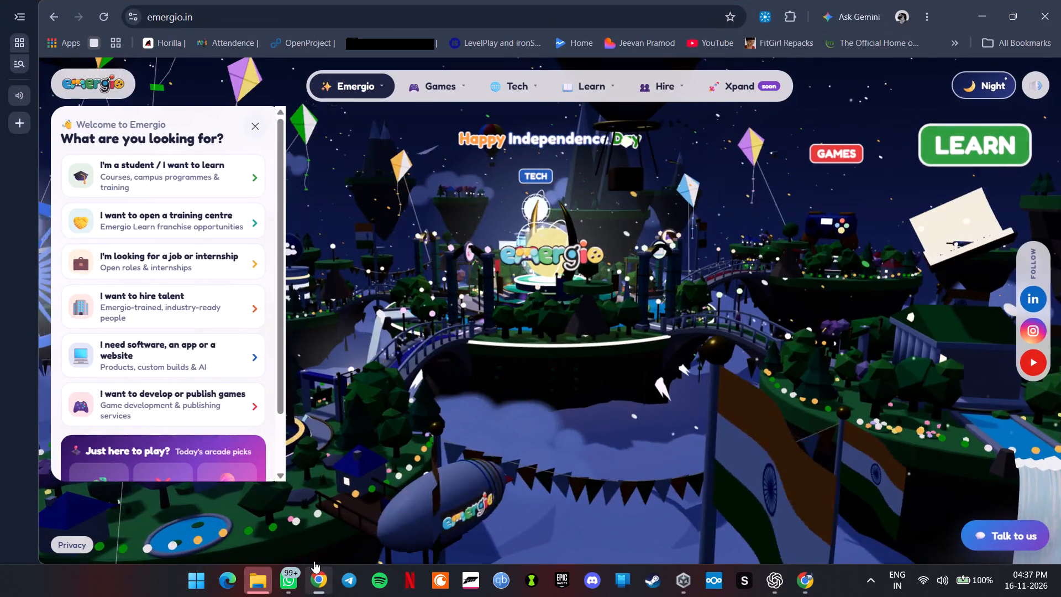
{"action": "left_click", "coordinate": [961, 91]}
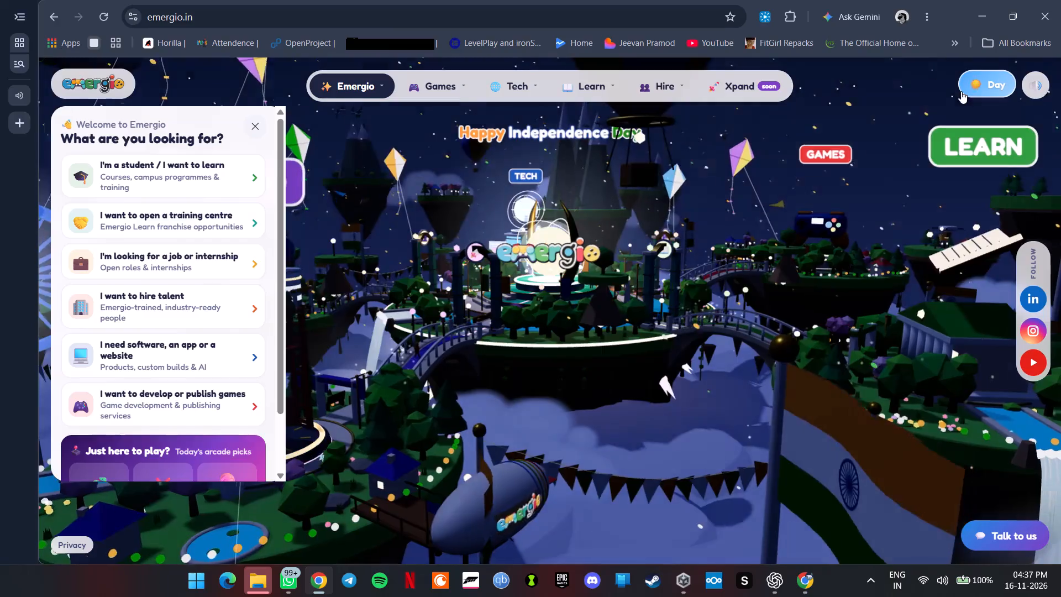
{"action": "left_click", "coordinate": [254, 121]}
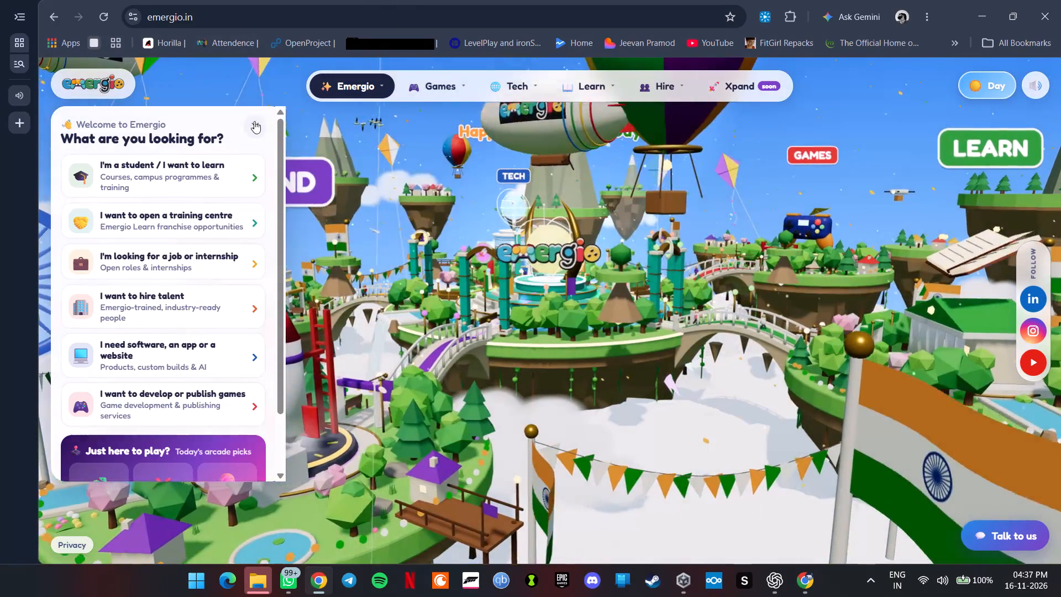
Reload the Emergio site to bring up the Onam theme and dismiss the greeting and the quick search panel.
{"action": "left_click", "coordinate": [107, 20]}
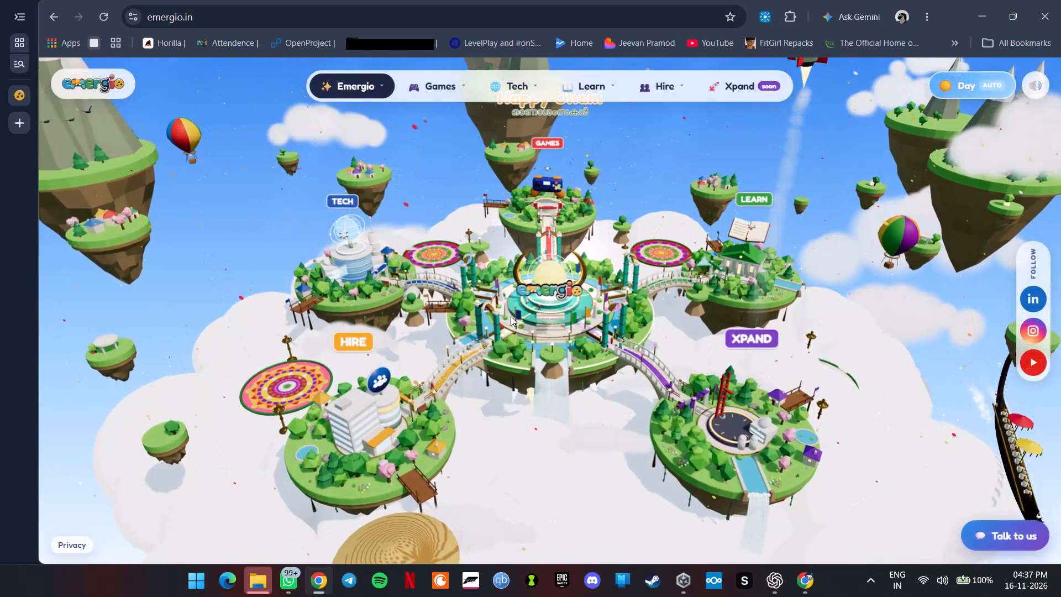
{"action": "scroll", "coordinate": [511, 316], "scroll_direction": "down", "scroll_amount": 9}
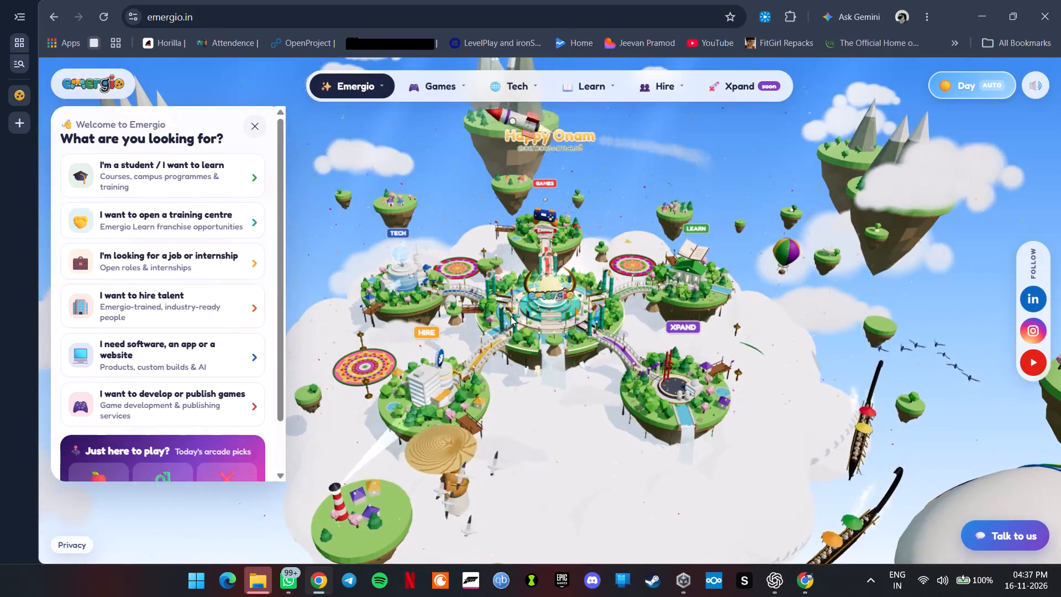
{"action": "scroll", "coordinate": [511, 316], "scroll_direction": "down", "scroll_amount": 1}
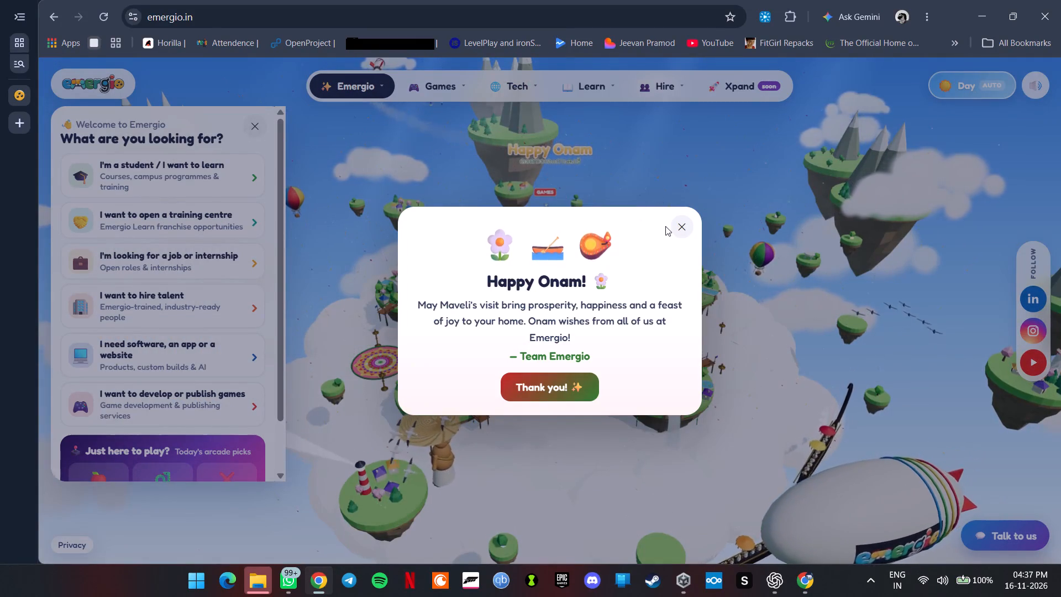
{"action": "left_click", "coordinate": [675, 227]}
{"action": "left_click", "coordinate": [679, 234]}
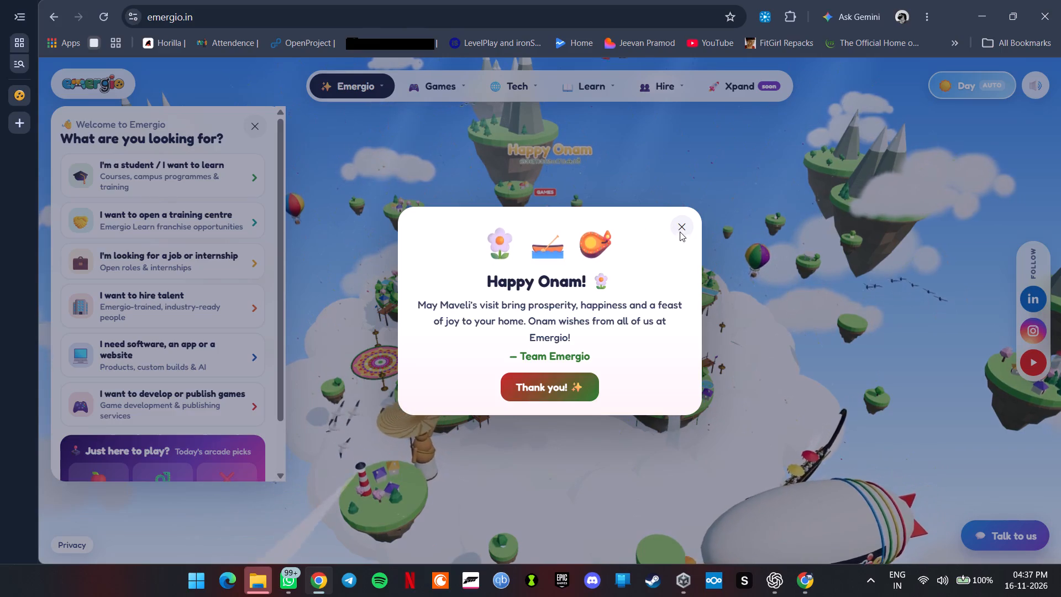
{"action": "left_click", "coordinate": [563, 391]}
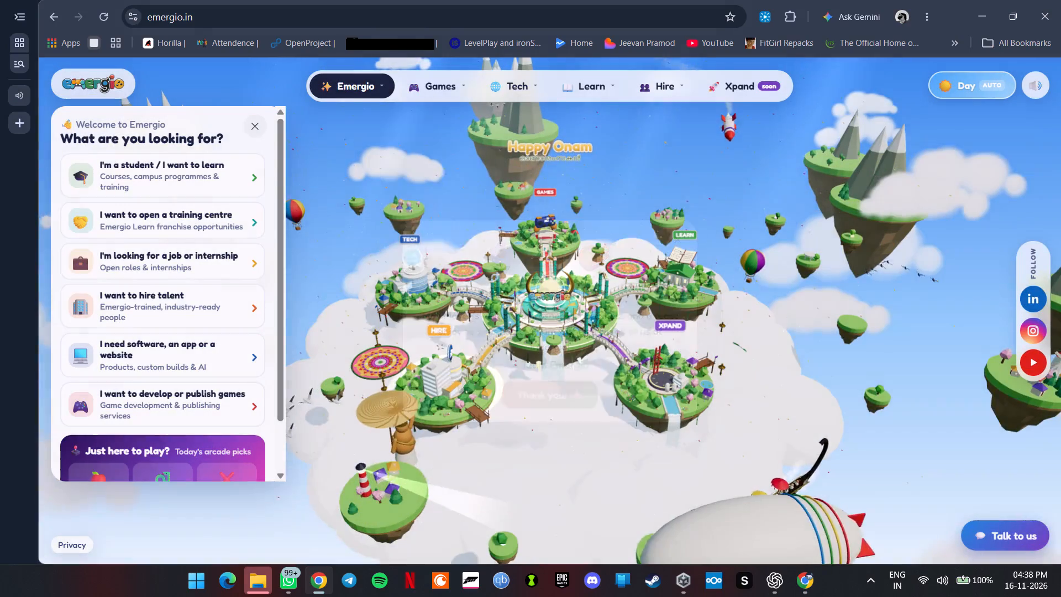
{"action": "left_click", "coordinate": [258, 129]}
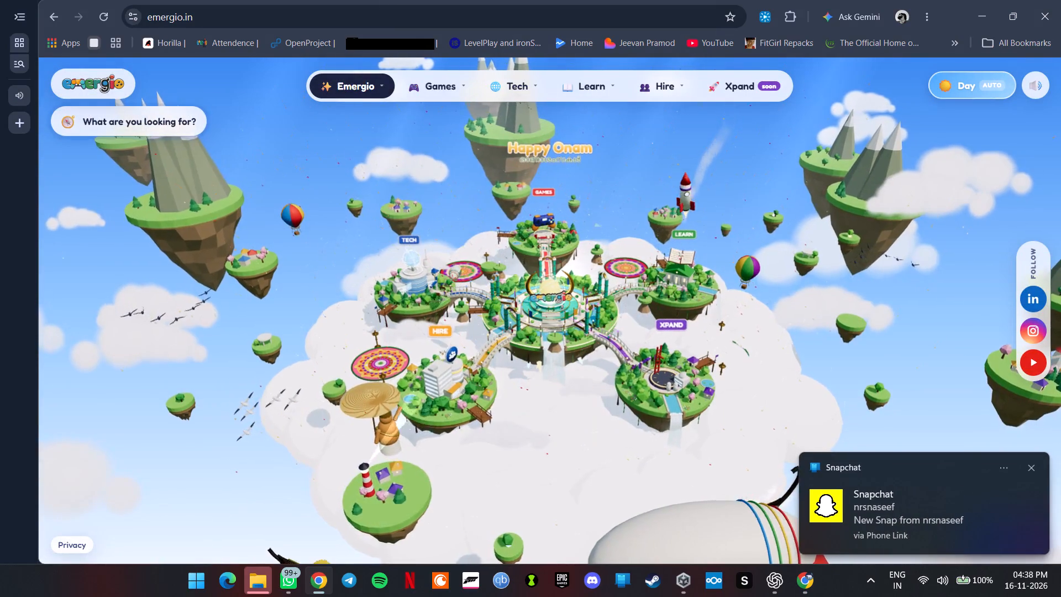
{"action": "scroll", "coordinate": [345, 436], "scroll_direction": "up", "scroll_amount": 12}
{"action": "right_click_drag", "start_coordinate": [151, 417], "coordinate": [115, 372]}
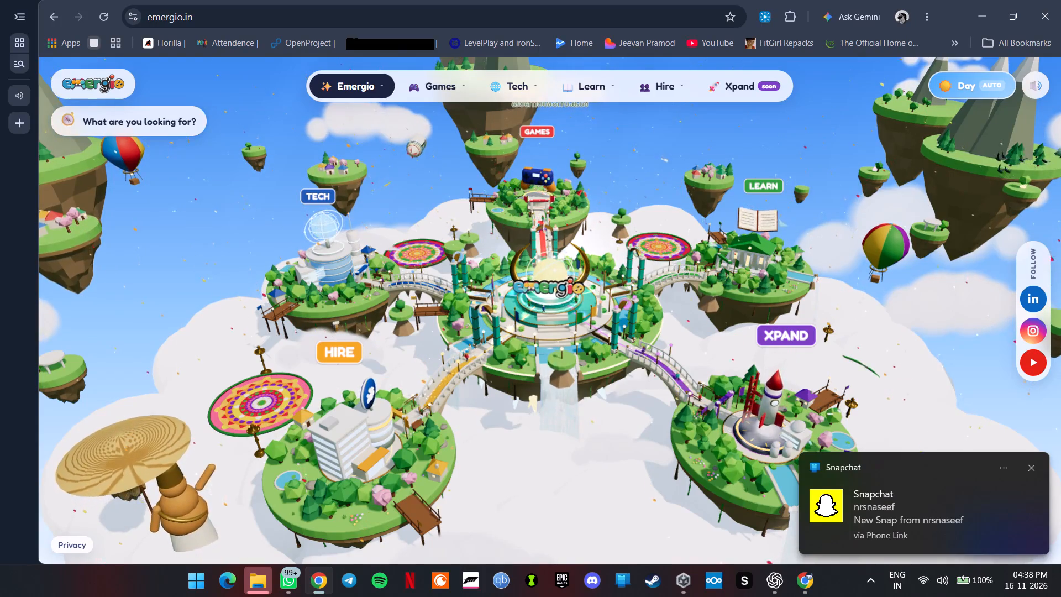
{"action": "left_click_drag", "start_coordinate": [193, 481], "coordinate": [385, 395]}
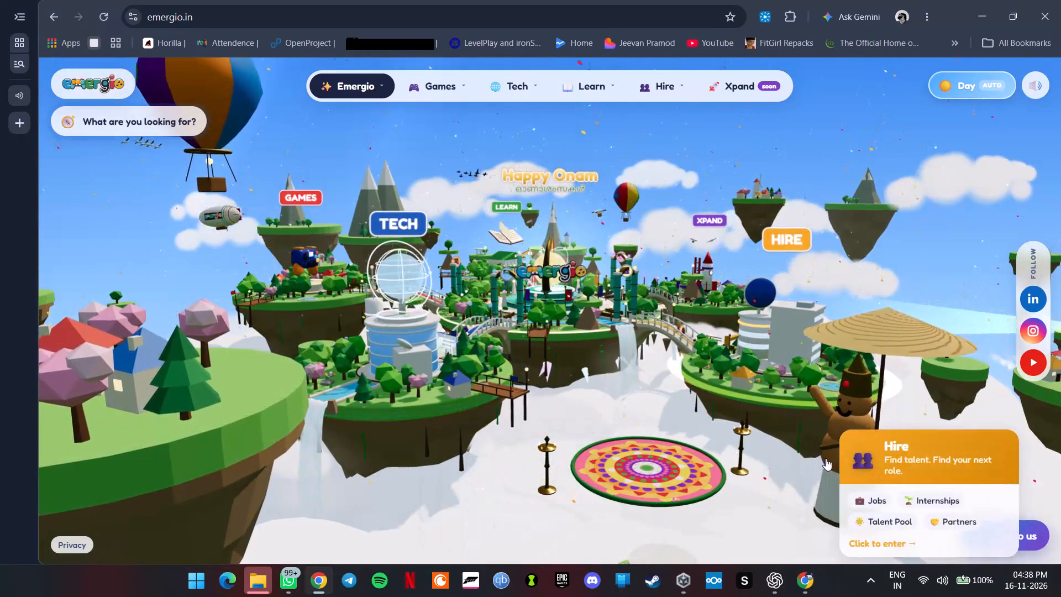
{"action": "left_click_drag", "start_coordinate": [852, 482], "coordinate": [793, 483]}
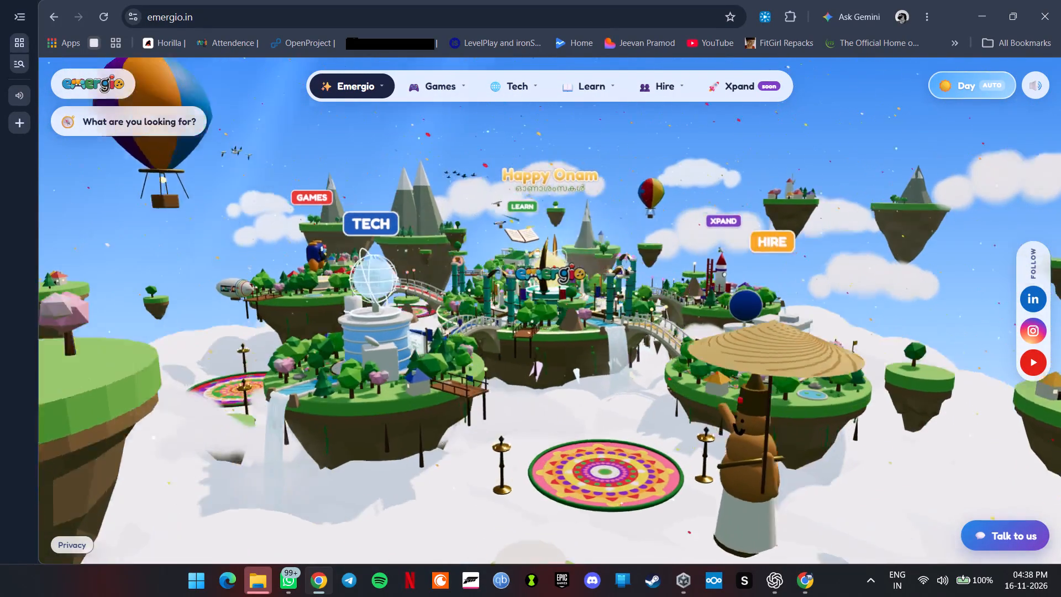
{"action": "left_click_drag", "start_coordinate": [793, 483], "coordinate": [801, 476]}
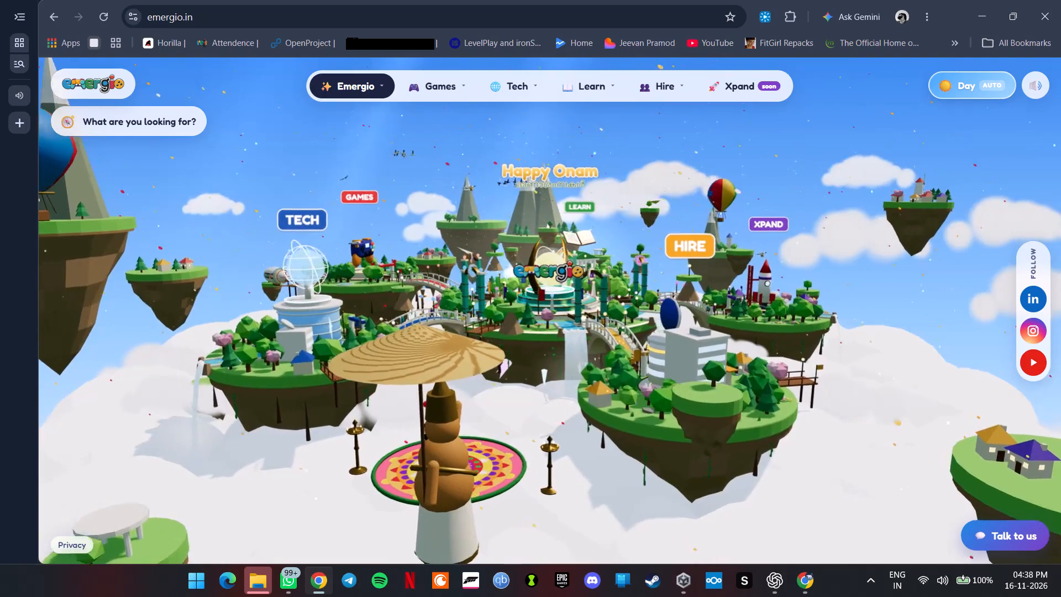
{"action": "left_click_drag", "start_coordinate": [801, 476], "coordinate": [876, 450]}
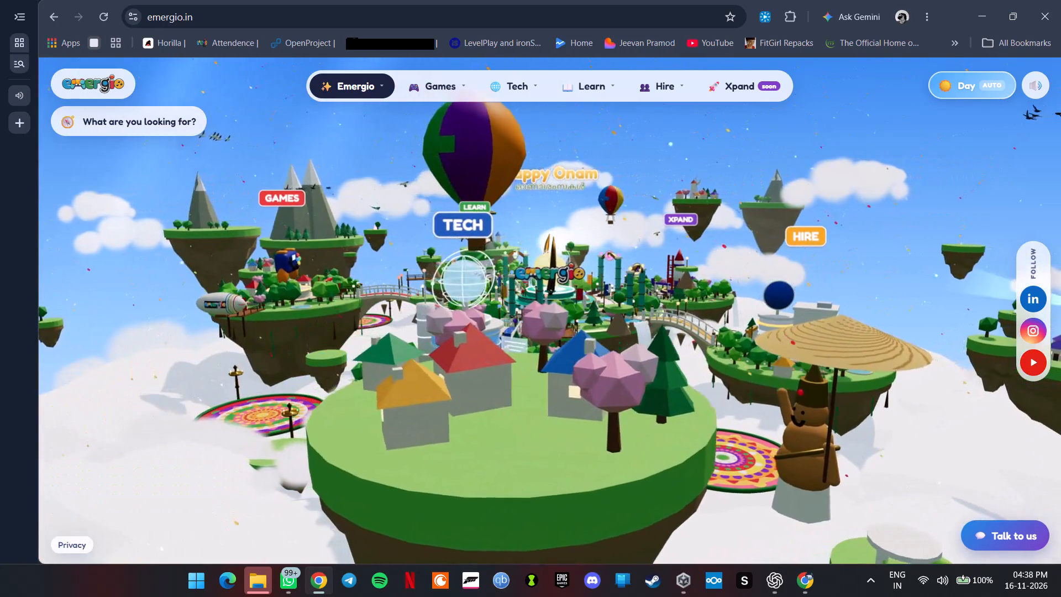
{"action": "left_click_drag", "start_coordinate": [876, 450], "coordinate": [933, 429]}
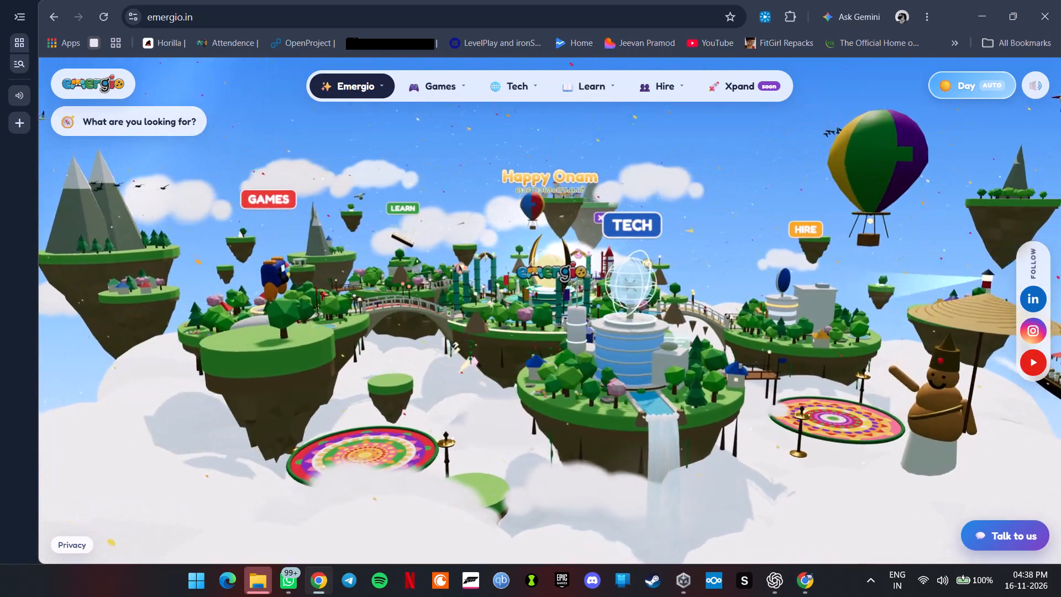
{"action": "left_click_drag", "start_coordinate": [933, 429], "coordinate": [755, 450]}
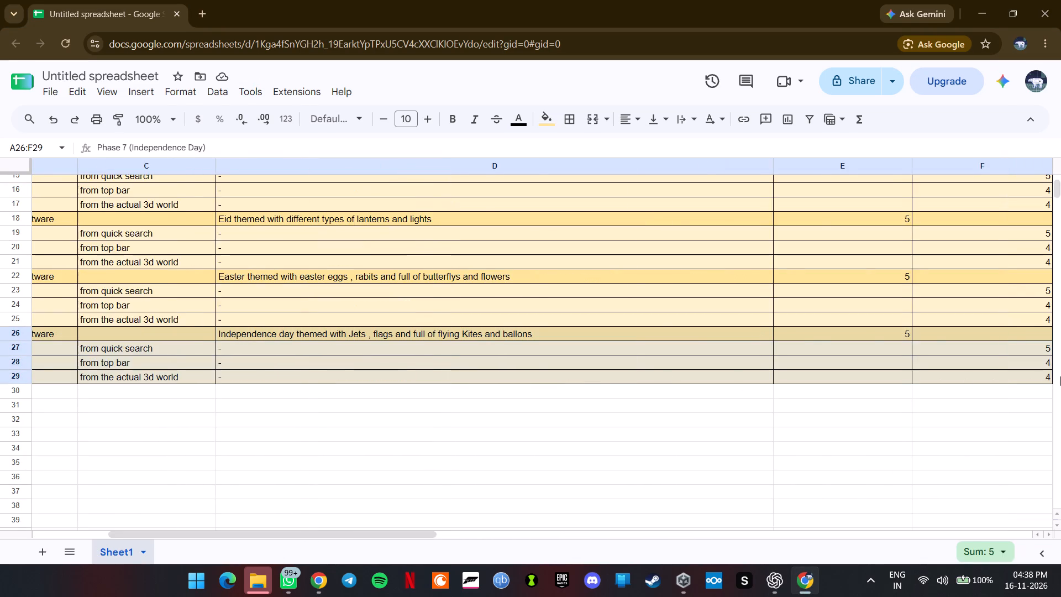
{"action": "left_click_drag", "start_coordinate": [1060, 376], "coordinate": [920, 381]}
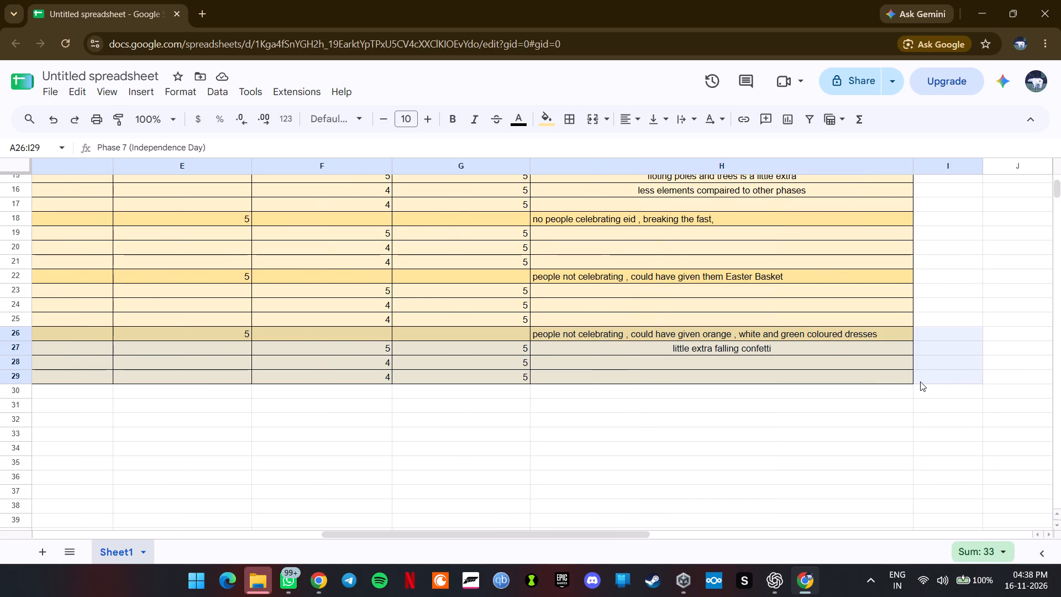
{"action": "left_click_drag", "start_coordinate": [920, 381], "coordinate": [874, 380]}
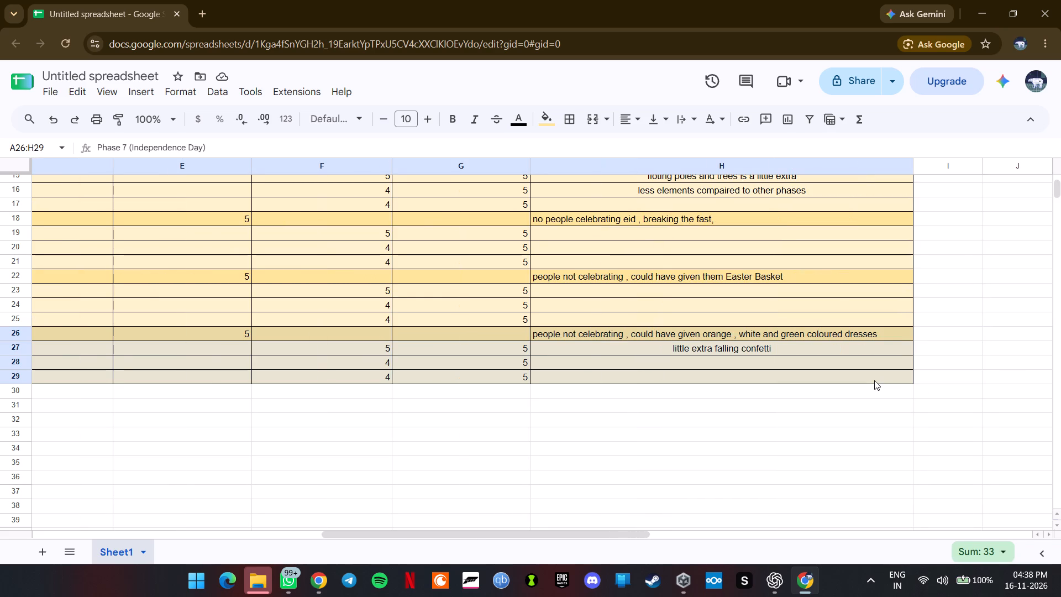
{"action": "left_click_drag", "start_coordinate": [874, 380], "coordinate": [876, 378]}
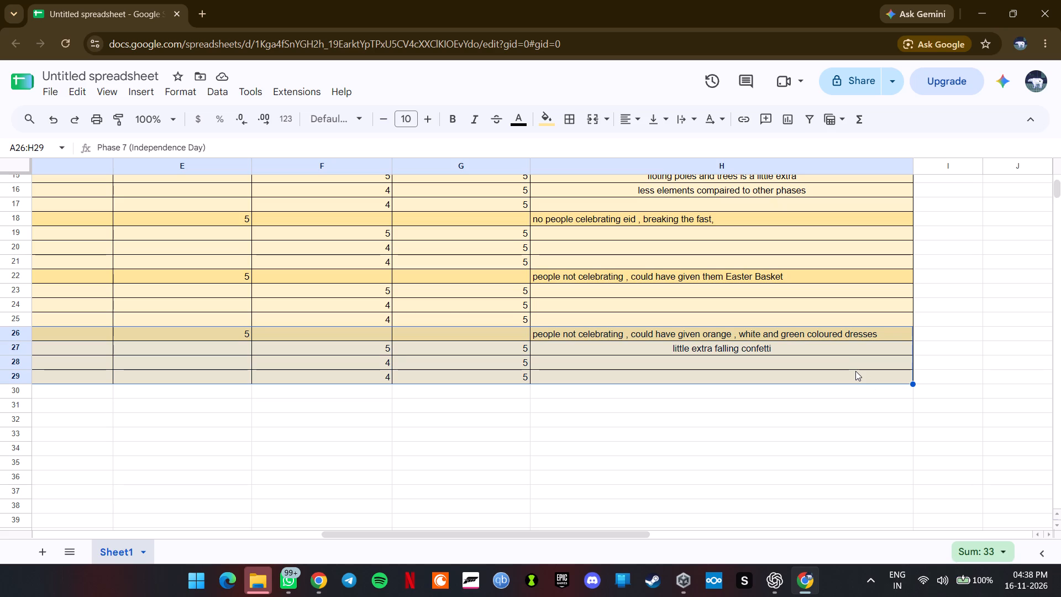
{"action": "key", "text": "ctrl+c"}
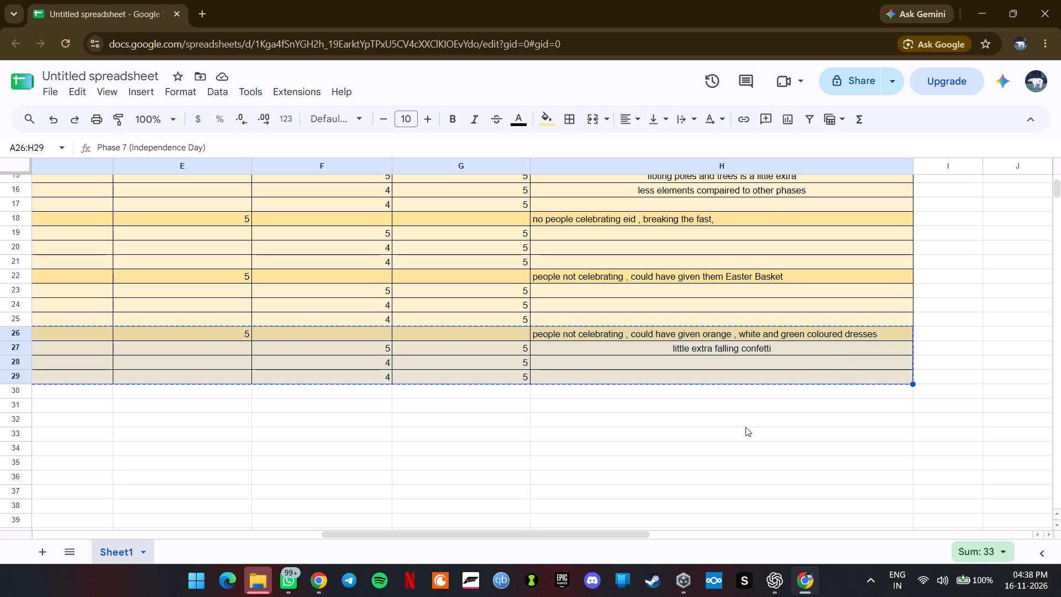
{"action": "left_click_drag", "start_coordinate": [586, 535], "coordinate": [88, 525]}
{"action": "left_click", "coordinate": [75, 398]}
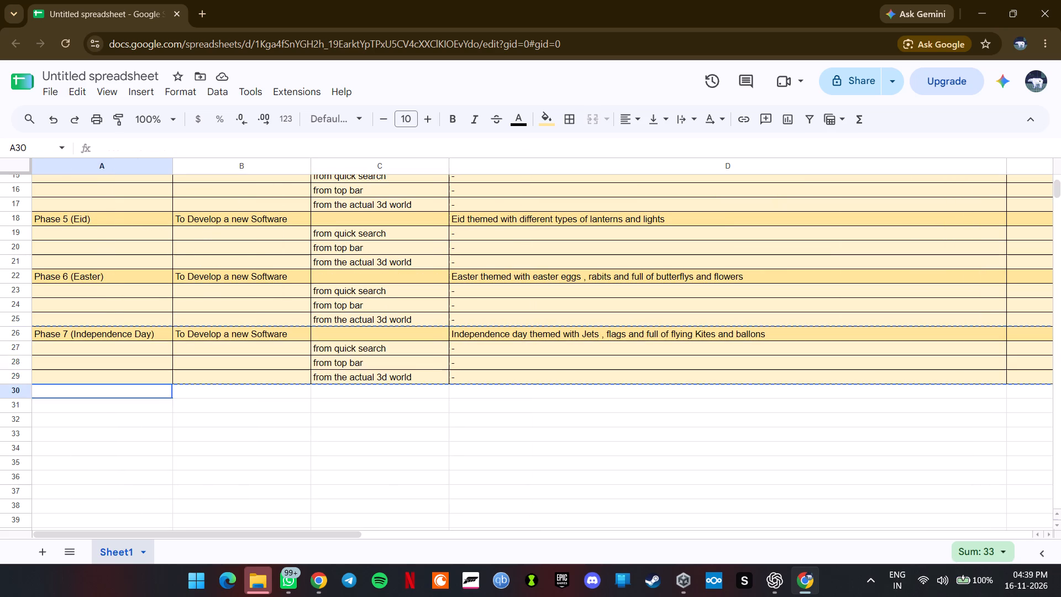
{"action": "key", "text": "ctrl+v"}
Change the phase label in cell A30 of the copied block to "Phase 7 (Onam)".
{"action": "left_click", "coordinate": [119, 396]}
{"action": "double_click", "coordinate": [124, 391]}
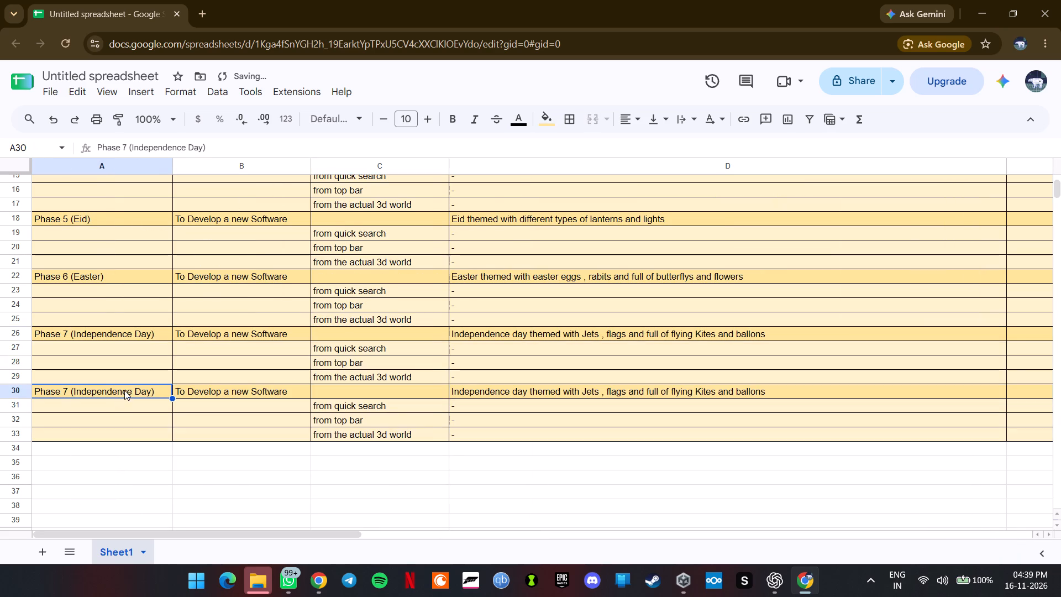
{"action": "left_click", "coordinate": [146, 393]}
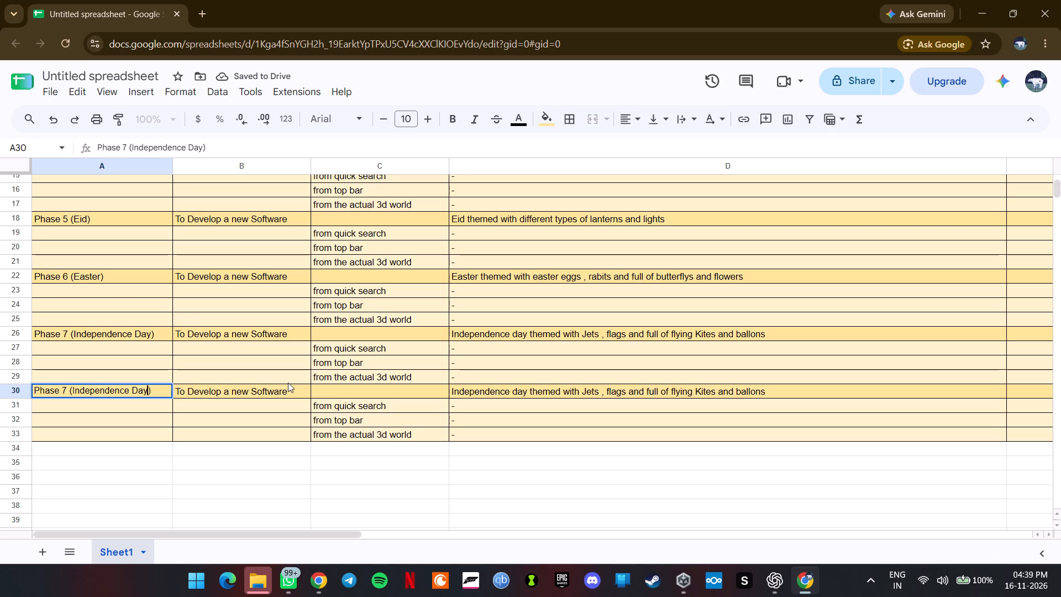
{"action": "key", "text": "BackSpace"}
{"action": "key", "text": "BackSpace"}
{"action": "key", "text": "BackSpace"}
{"action": "key", "text": "BackSpace"}
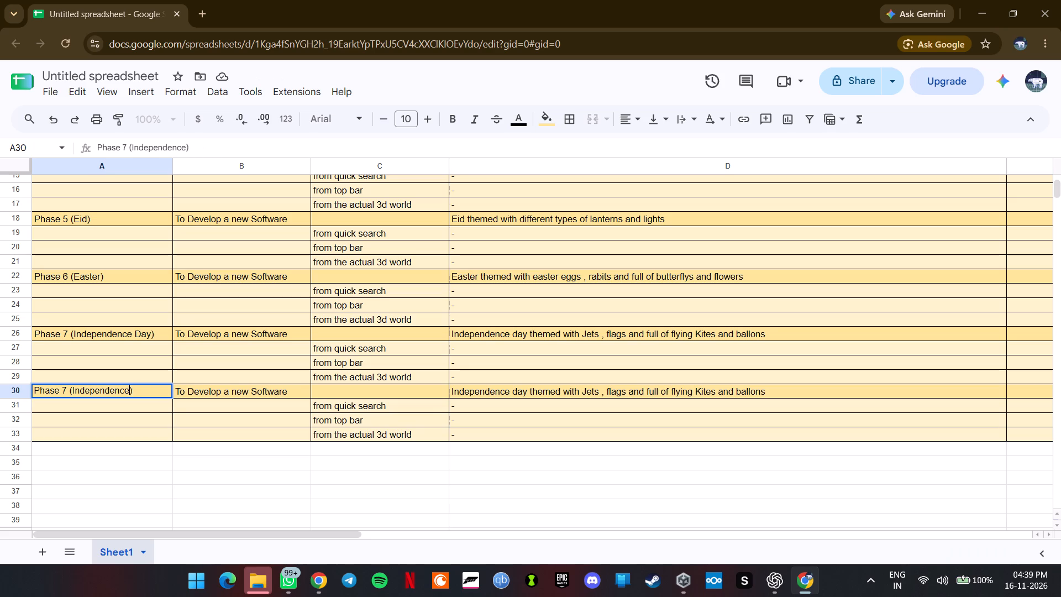
{"action": "key", "text": "BackSpace"}
{"action": "key", "text": "BackSpace"}
{"action": "key", "text": "BackSpace"}
{"action": "key", "text": "BackSpace"}
{"action": "key", "text": "BackSpace"}
{"action": "key", "text": "BackSpace"}
{"action": "key", "text": "BackSpace"}
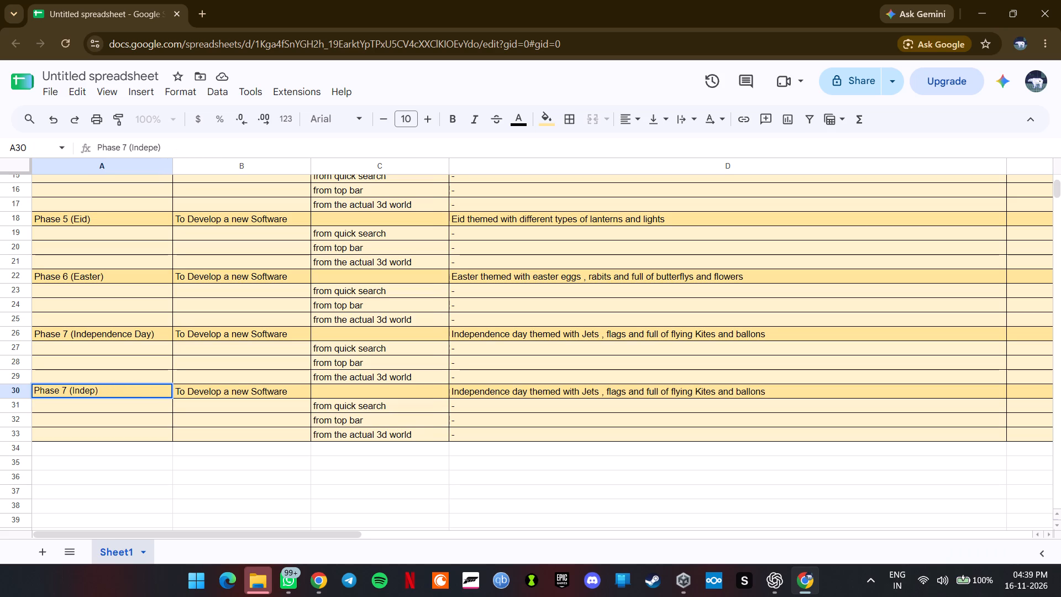
{"action": "key", "text": "BackSpace"}
{"action": "key", "text": "BackSpace"}
{"action": "key", "text": "BackSpace"}
{"action": "key", "text": "BackSpace"}
{"action": "key", "text": "BackSpace"}
{"action": "type", "text": "Onam"}
{"action": "key", "text": "space"}
{"action": "key", "text": "BackSpace"}
{"action": "key", "text": "BackSpace"}
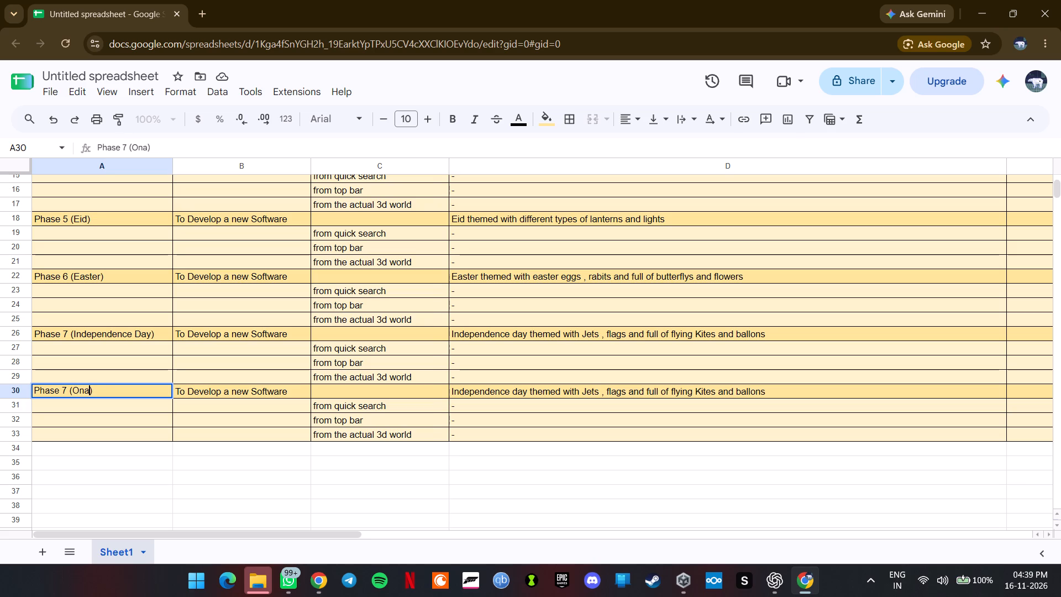
{"action": "key", "text": "m"}
{"action": "left_click", "coordinate": [341, 526]}
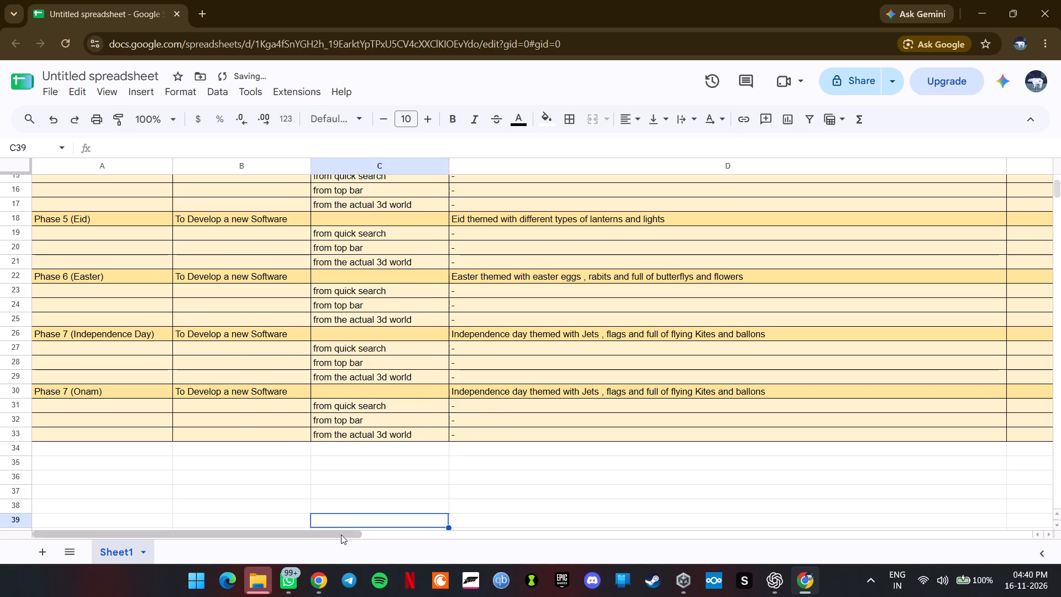
Replace the copied description in cell D30 with "Onam themed with Boat Racing , mahabali , Flower carpet , and onam themed".
{"action": "left_click_drag", "start_coordinate": [341, 536], "coordinate": [453, 532]}
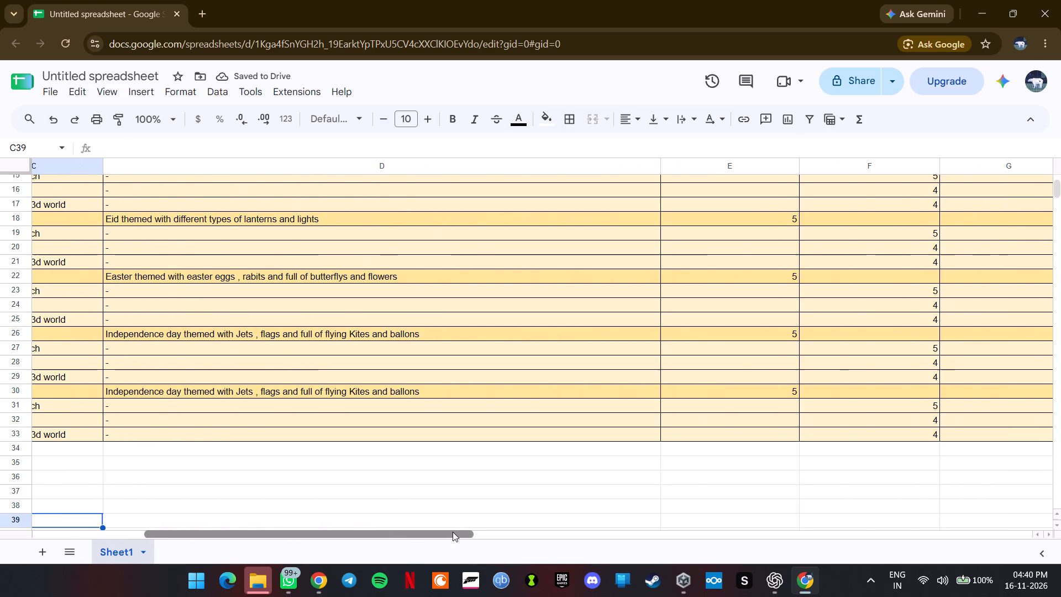
{"action": "left_click_drag", "start_coordinate": [453, 532], "coordinate": [403, 530]}
{"action": "left_click", "coordinate": [568, 392]}
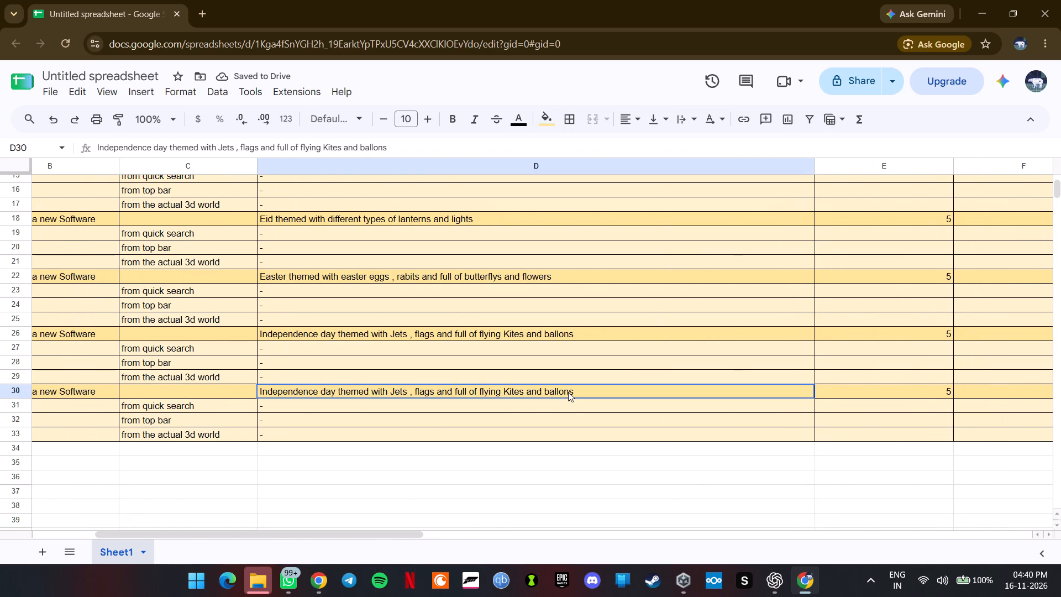
{"action": "double_click", "coordinate": [568, 392]}
{"action": "key", "text": "BackSpace"}
{"action": "key", "text": "BackSpace"}
{"action": "key", "text": "BackSpace"}
{"action": "key", "text": "BackSpace"}
{"action": "key", "text": "BackSpace"}
{"action": "key", "text": "BackSpace"}
{"action": "key", "text": "BackSpace"}
{"action": "key", "text": "BackSpace"}
{"action": "key", "text": "BackSpace"}
{"action": "key", "text": "BackSpace"}
{"action": "key", "text": "BackSpace"}
{"action": "key", "text": "BackSpace"}
{"action": "key", "text": "BackSpace"}
{"action": "key", "text": "BackSpace"}
{"action": "key", "text": "BackSpace"}
{"action": "key", "text": "BackSpace"}
{"action": "key", "text": "BackSpace"}
{"action": "key", "text": "BackSpace"}
{"action": "key", "text": "BackSpace"}
{"action": "key", "text": "BackSpace"}
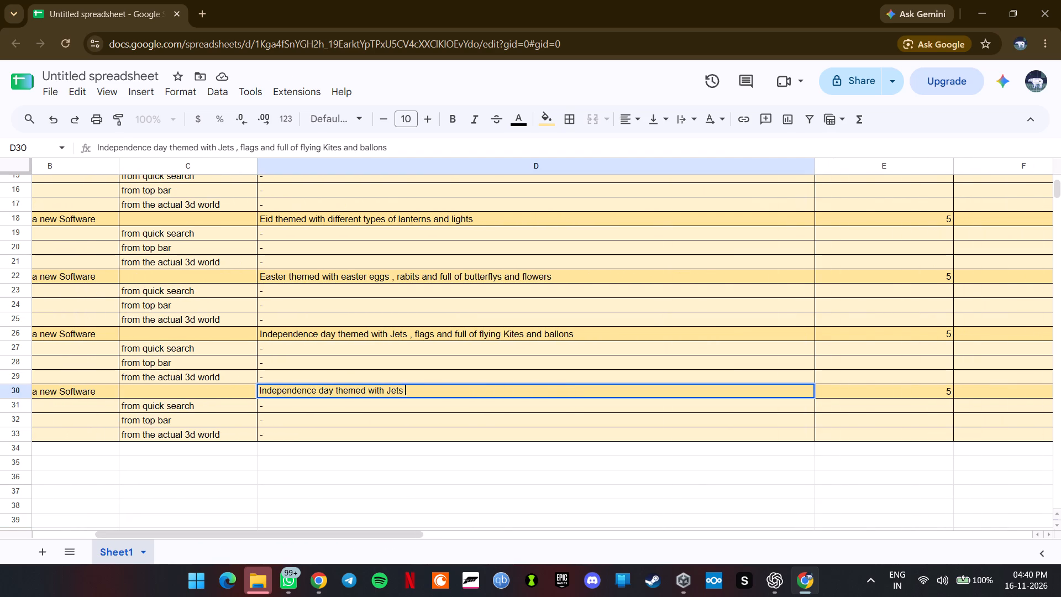
{"action": "key", "text": "BackSpace"}
{"action": "key", "text": "BackSpace"}
{"action": "key", "text": "BackSpace"}
{"action": "key", "text": "BackSpace"}
{"action": "key", "text": "BackSpace"}
{"action": "key", "text": "BackSpace"}
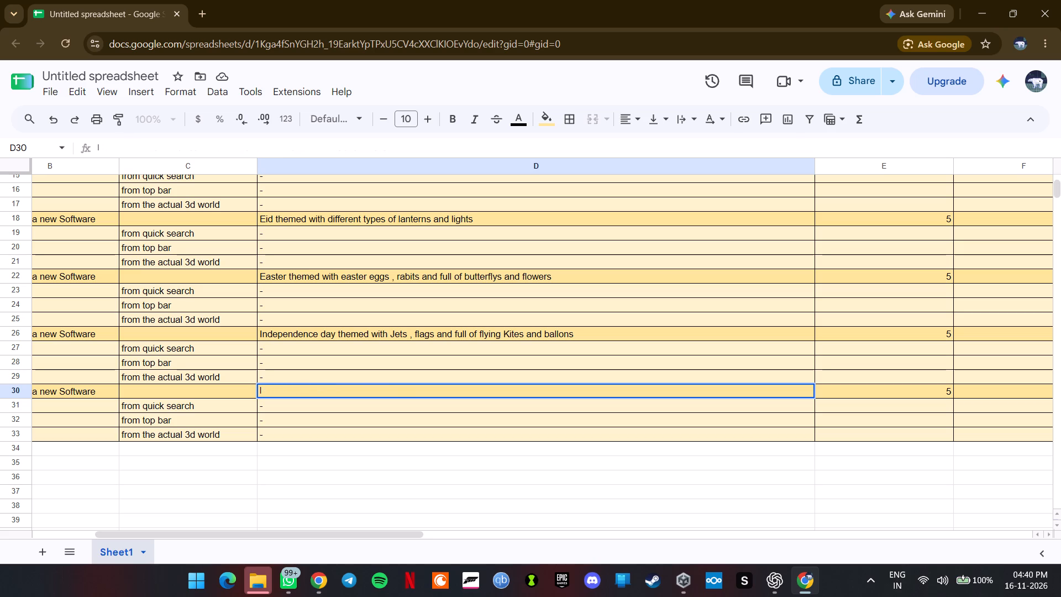
{"action": "key", "text": "BackSpace"}
{"action": "key", "text": "o"}
{"action": "key", "text": "BackSpace"}
{"action": "type", "text": "Onam"}
{"action": "key", "text": "space"}
{"action": "type", "text": "The"}
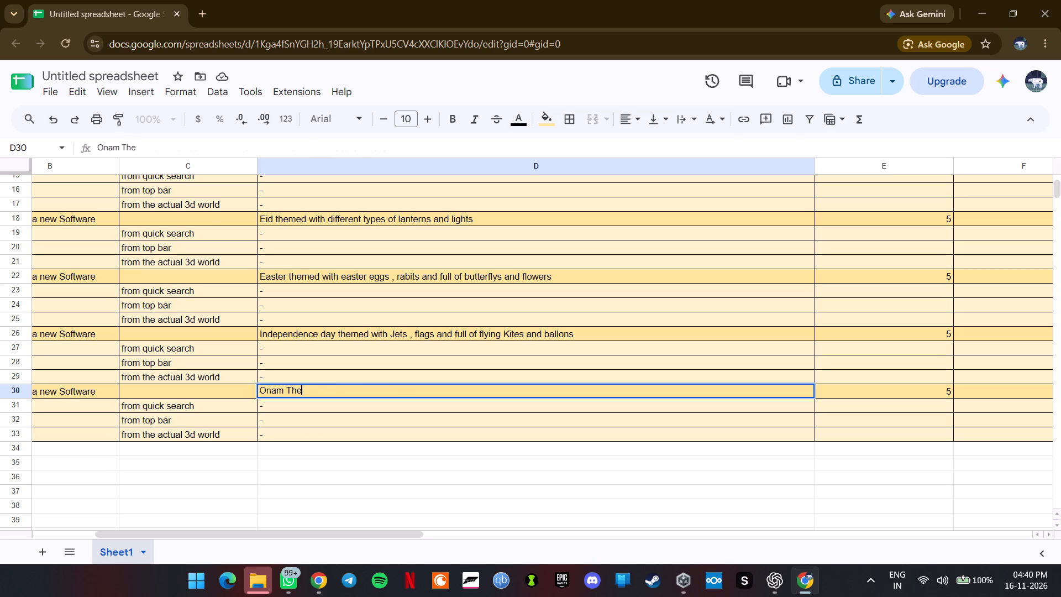
{"action": "key", "text": "BackSpace"}
{"action": "key", "text": "BackSpace"}
{"action": "key", "text": "BackSpace"}
{"action": "type", "text": "themed"}
{"action": "key", "text": "space"}
{"action": "type", "text": "with"}
{"action": "key", "text": "space"}
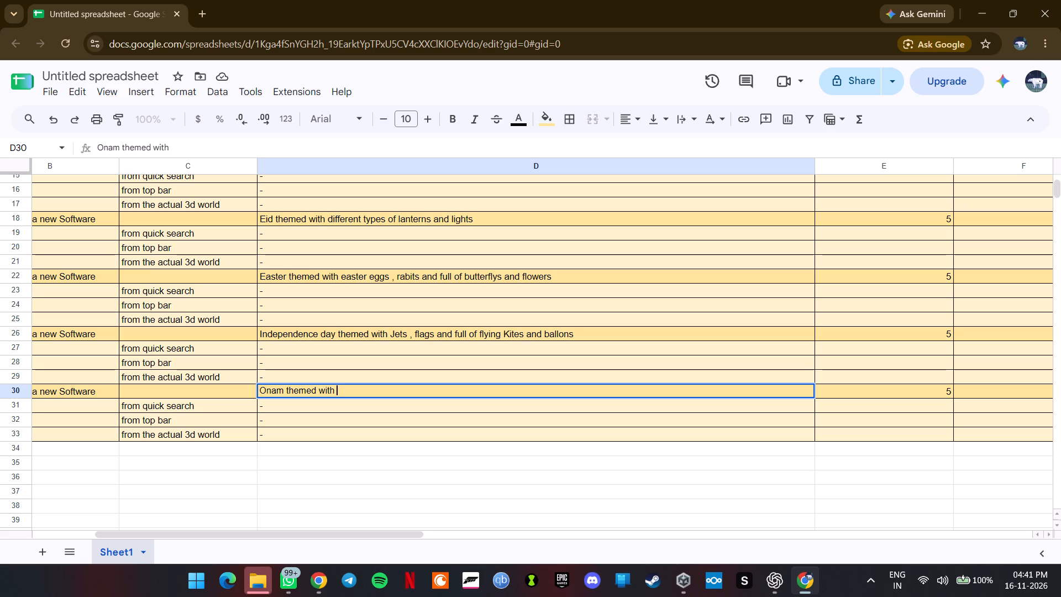
{"action": "type", "text": "Boat"}
{"action": "key", "text": "space"}
{"action": "key", "text": "shift+r"}
{"action": "type", "text": "ac"}
{"action": "type", "text": "ing ,"}
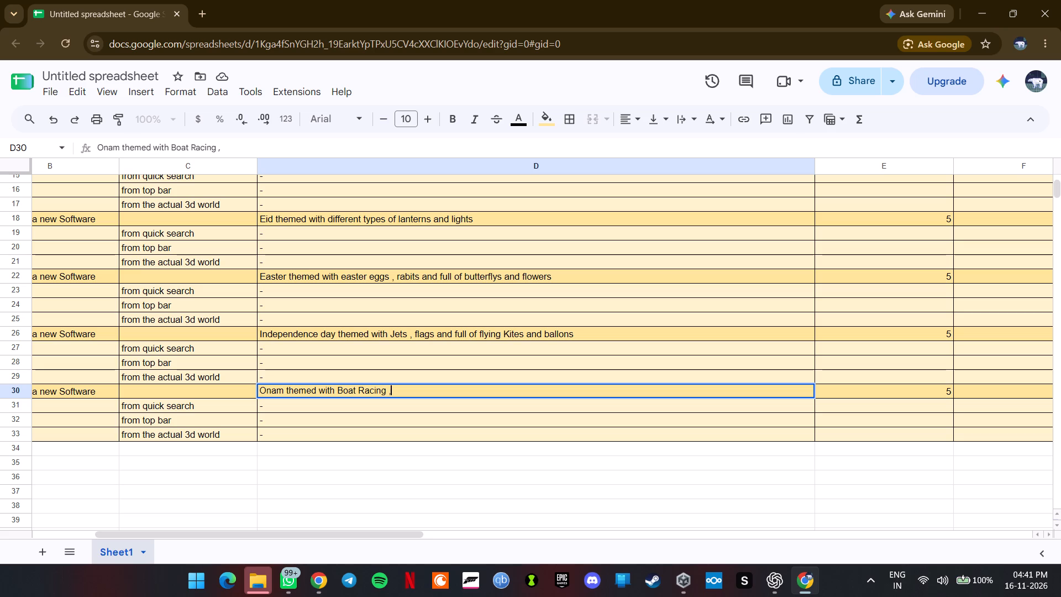
{"action": "key", "text": "space"}
{"action": "type", "text": "mahabali ,"}
{"action": "key", "text": "space"}
{"action": "type", "text": "poo"}
{"action": "key", "text": "BackSpace"}
{"action": "key", "text": "BackSpace"}
{"action": "key", "text": "BackSpace"}
{"action": "type", "text": "Flower"}
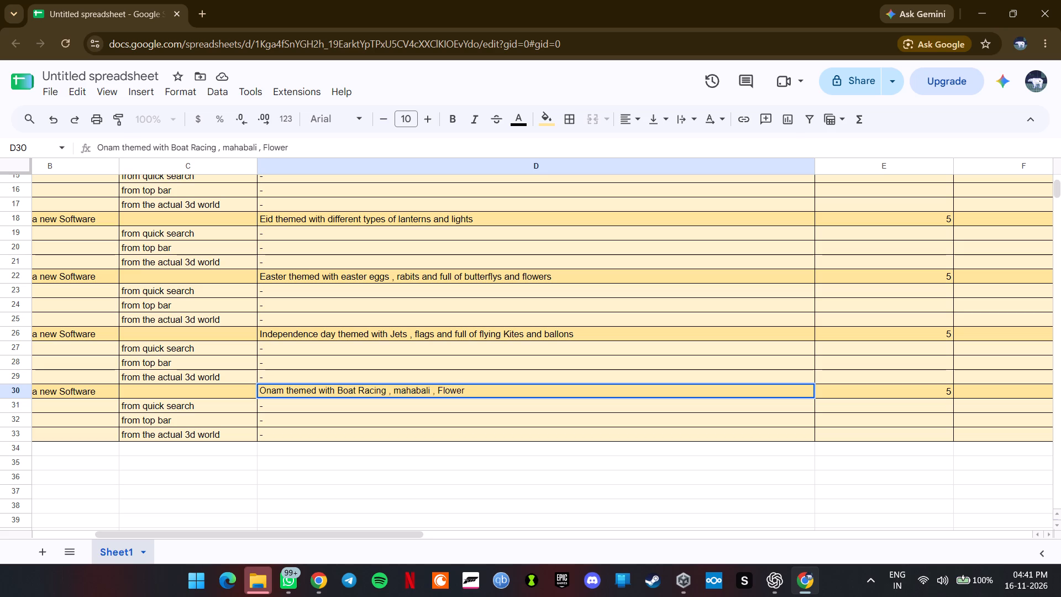
{"action": "key", "text": "space"}
{"action": "type", "text": "carp"}
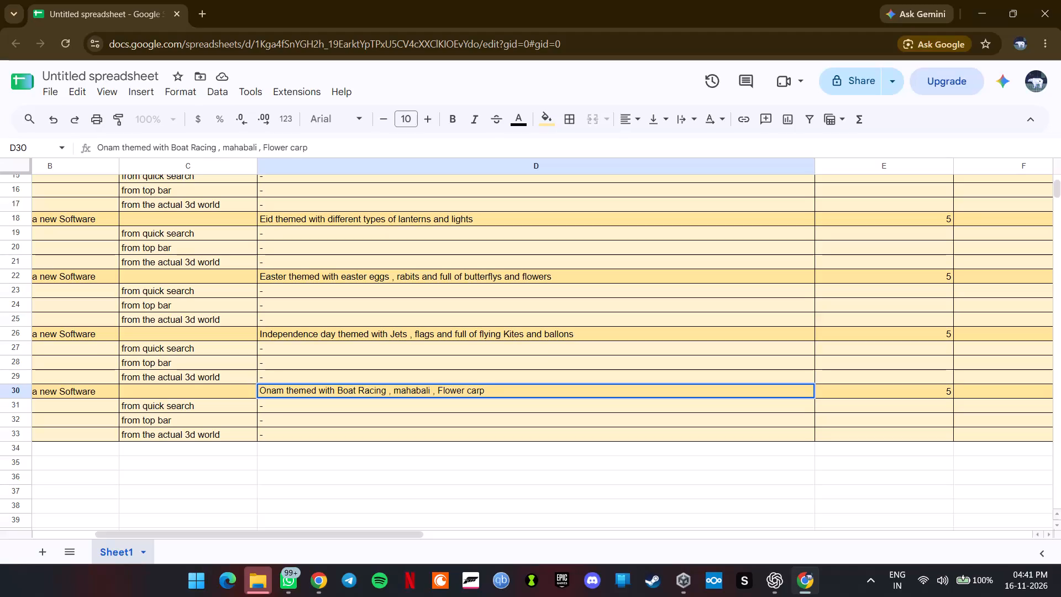
{"action": "type", "text": "et"}
{"action": "key", "text": "space"}
{"action": "key", "text": "BackSpace"}
{"action": "key", "text": "space"}
{"action": "type", "text": ","}
{"action": "key", "text": "space"}
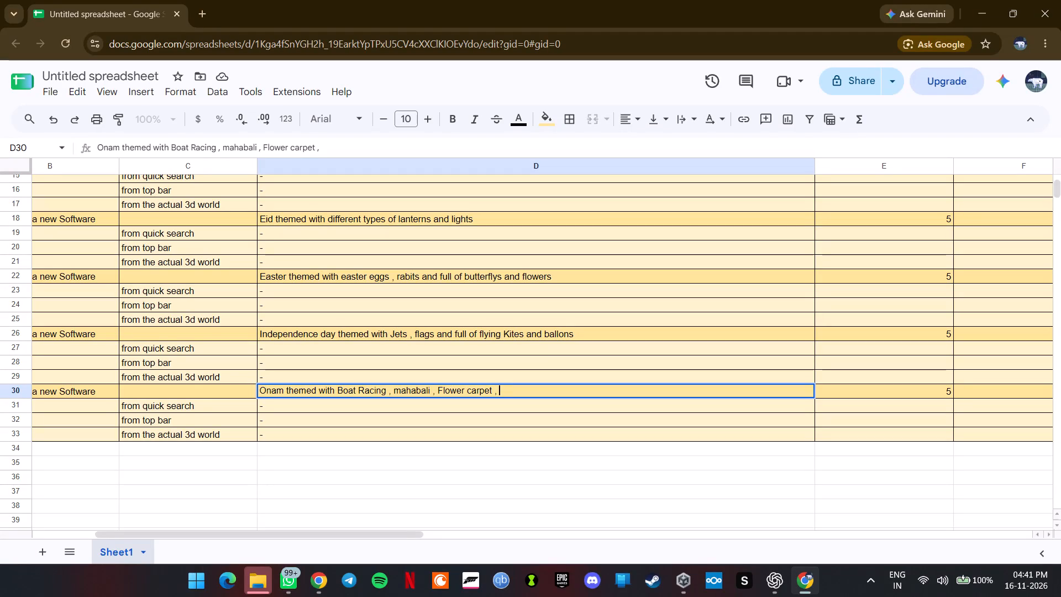
{"action": "type", "text": "and"}
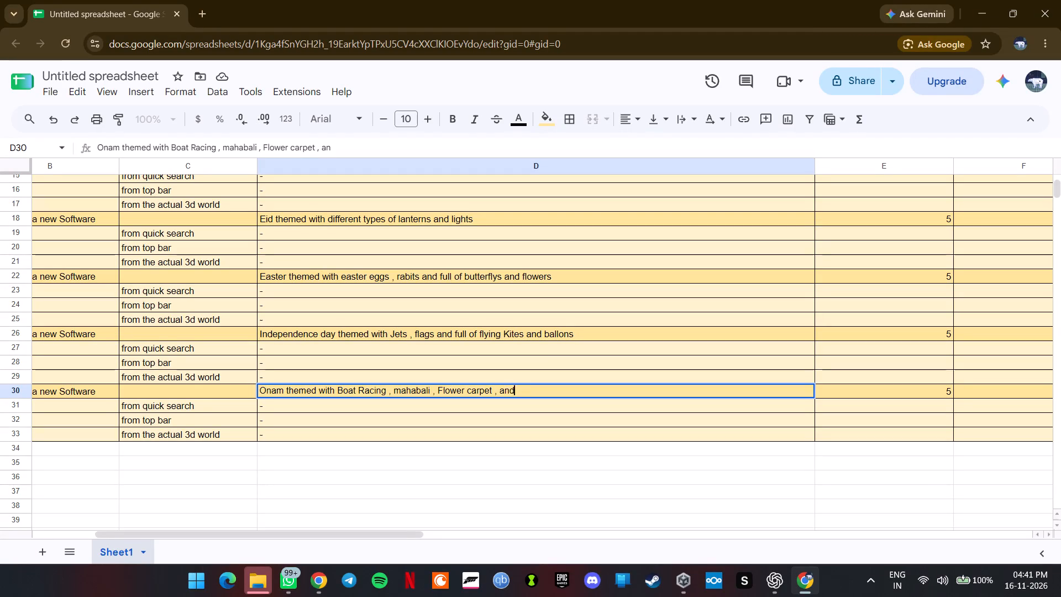
{"action": "key", "text": "space"}
{"action": "type", "text": "onam themed"}
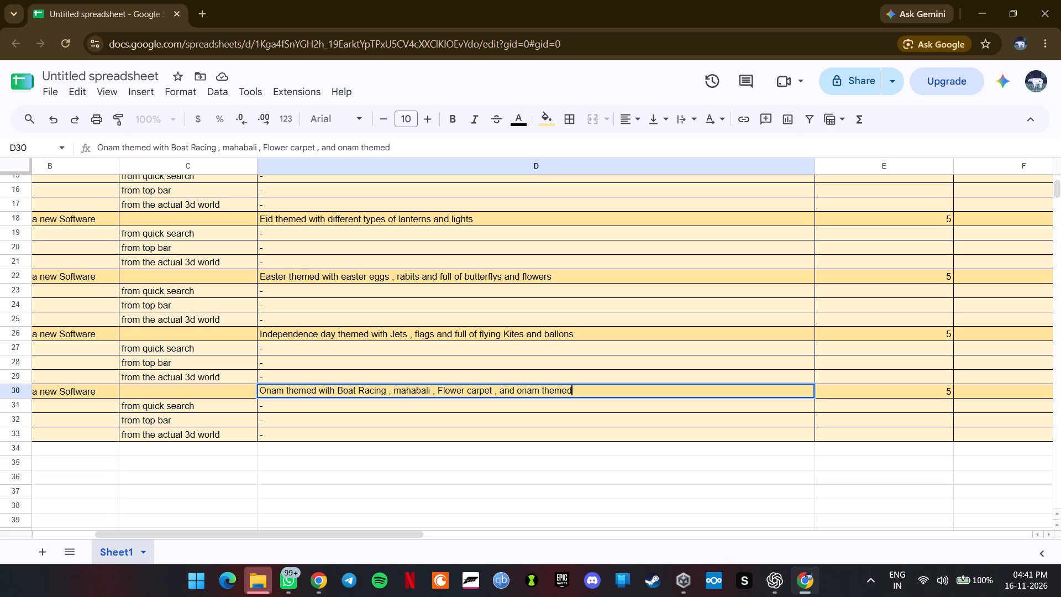
{"action": "left_click_drag", "start_coordinate": [280, 535], "coordinate": [314, 536]}
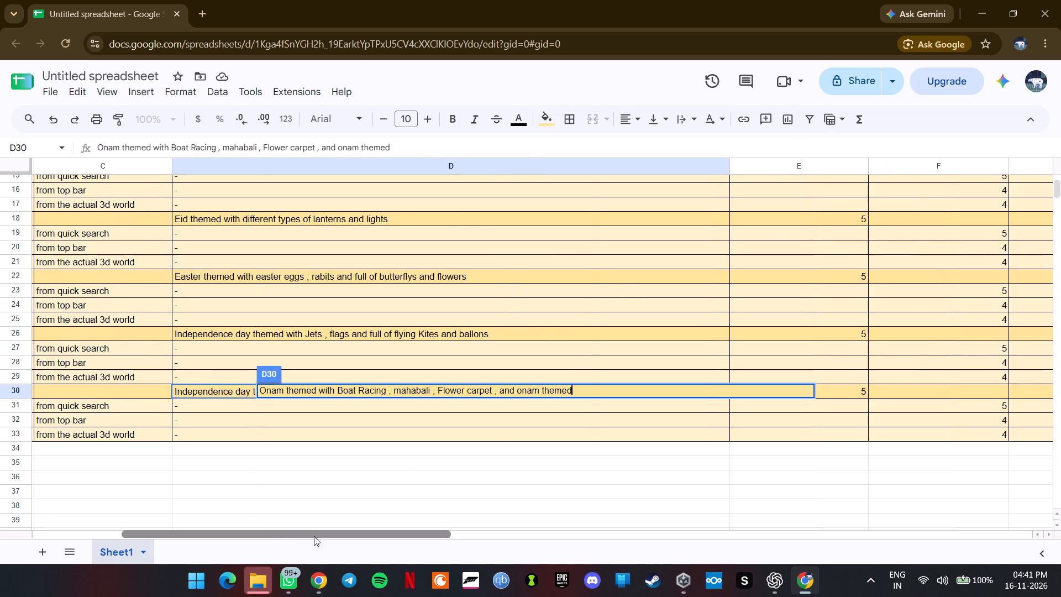
{"action": "left_click_drag", "start_coordinate": [314, 536], "coordinate": [356, 536]}
{"action": "left_click", "coordinate": [371, 517]}
Change the feedback in cell H30 to "people not celebrating , could have give traditional outfits , and activities".
{"action": "left_click_drag", "start_coordinate": [354, 535], "coordinate": [454, 529]}
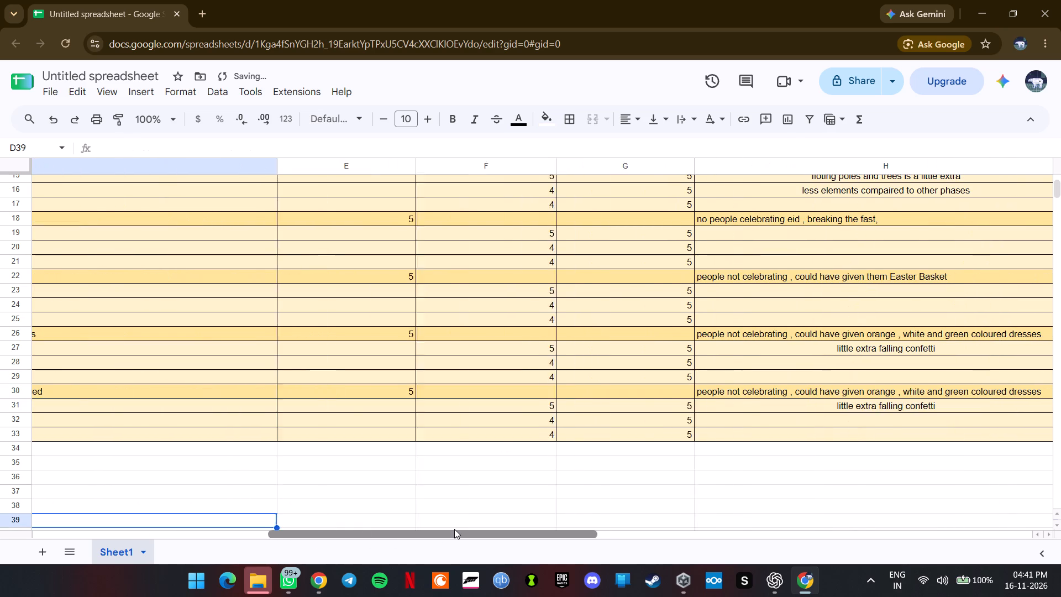
{"action": "left_click_drag", "start_coordinate": [454, 529], "coordinate": [524, 525]}
{"action": "scroll", "coordinate": [570, 457], "scroll_direction": "down", "scroll_amount": 3}
{"action": "scroll", "coordinate": [570, 457], "scroll_direction": "up", "scroll_amount": 3}
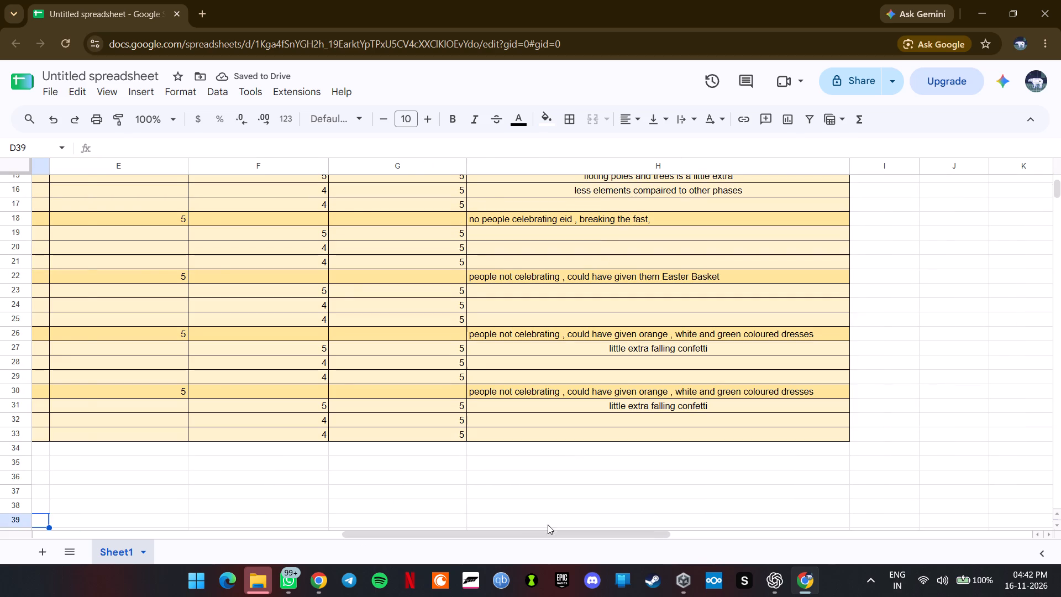
{"action": "left_click_drag", "start_coordinate": [544, 536], "coordinate": [551, 541]}
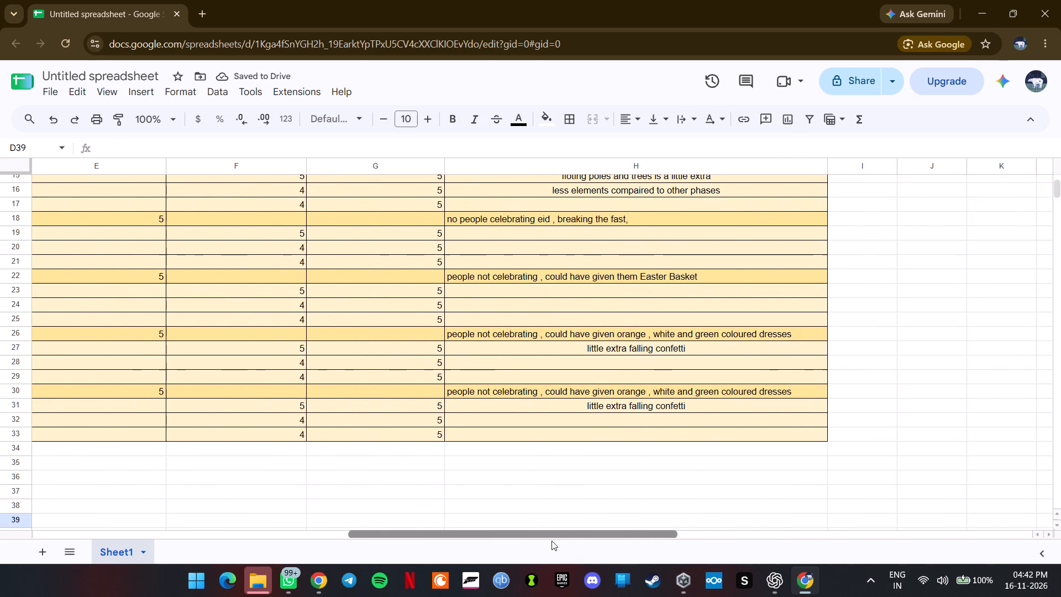
{"action": "left_click_drag", "start_coordinate": [551, 541], "coordinate": [575, 535]}
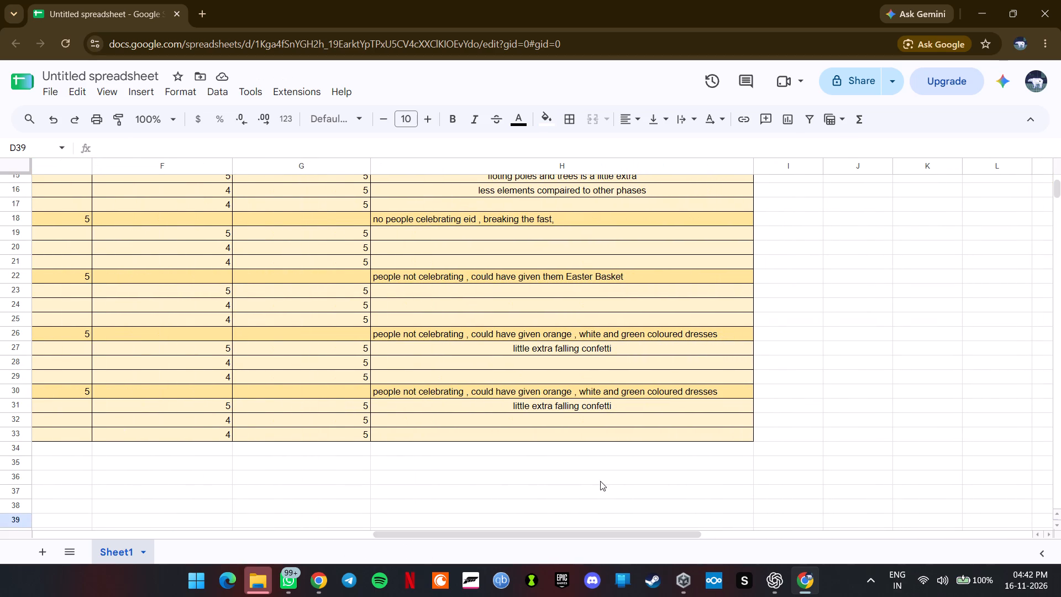
{"action": "triple_click", "coordinate": [664, 392]}
{"action": "left_click", "coordinate": [708, 397]}
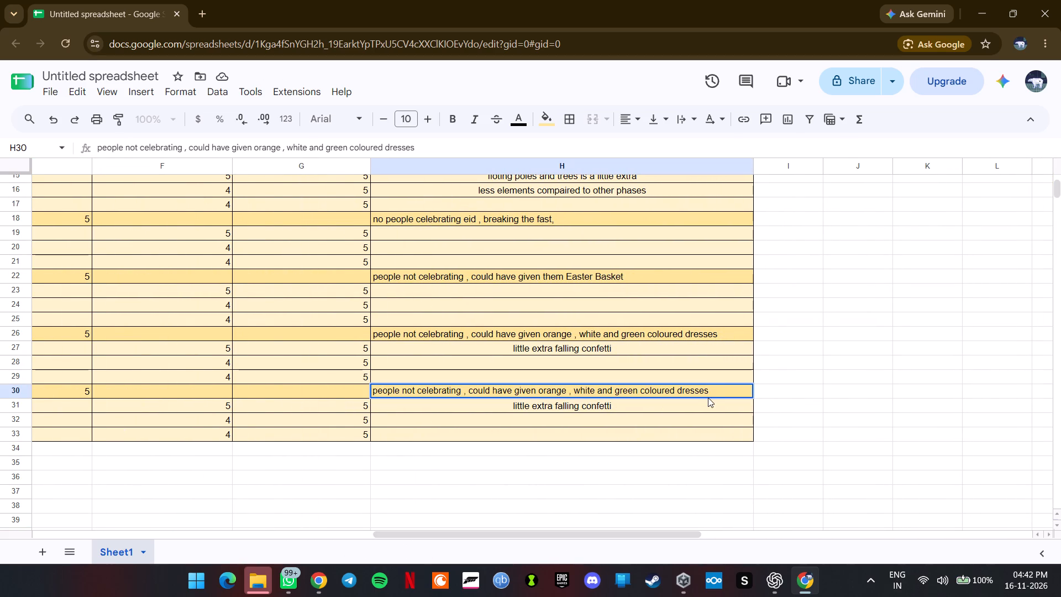
{"action": "left_click", "coordinate": [714, 395]}
{"action": "key", "text": "BackSpace"}
{"action": "key", "text": "BackSpace"}
{"action": "key", "text": "BackSpace"}
{"action": "key", "text": "BackSpace"}
{"action": "key", "text": "BackSpace"}
{"action": "key", "text": "BackSpace"}
{"action": "key", "text": "BackSpace"}
{"action": "key", "text": "BackSpace"}
{"action": "key", "text": "BackSpace"}
{"action": "key", "text": "BackSpace"}
{"action": "key", "text": "BackSpace"}
{"action": "key", "text": "BackSpace"}
{"action": "key", "text": "BackSpace"}
{"action": "key", "text": "BackSpace"}
{"action": "key", "text": "BackSpace"}
{"action": "key", "text": "BackSpace"}
{"action": "key", "text": "BackSpace"}
{"action": "key", "text": "BackSpace"}
{"action": "key", "text": "BackSpace"}
{"action": "key", "text": "BackSpace"}
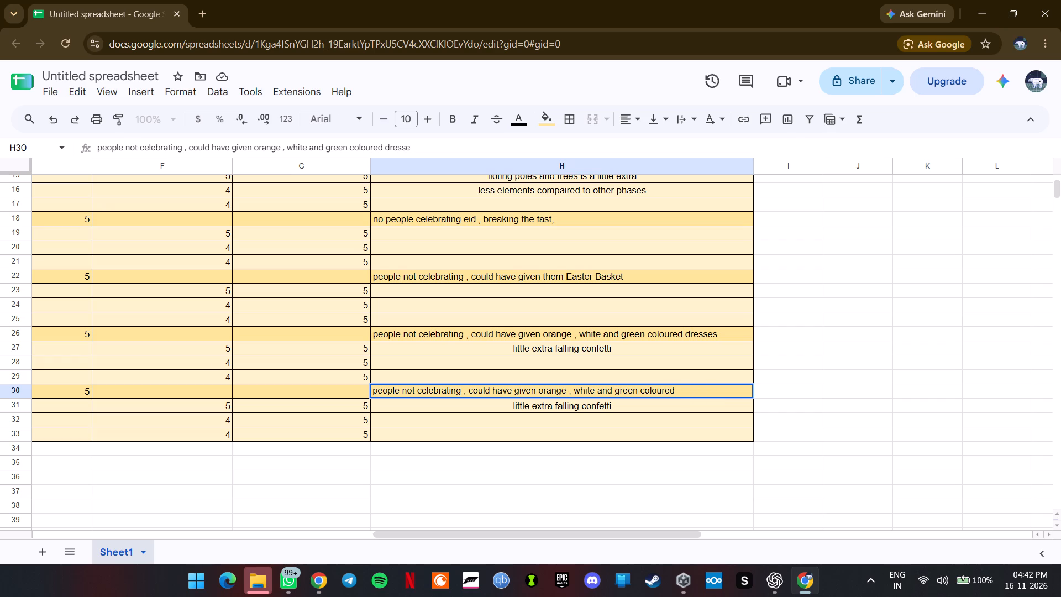
{"action": "key", "text": "BackSpace"}
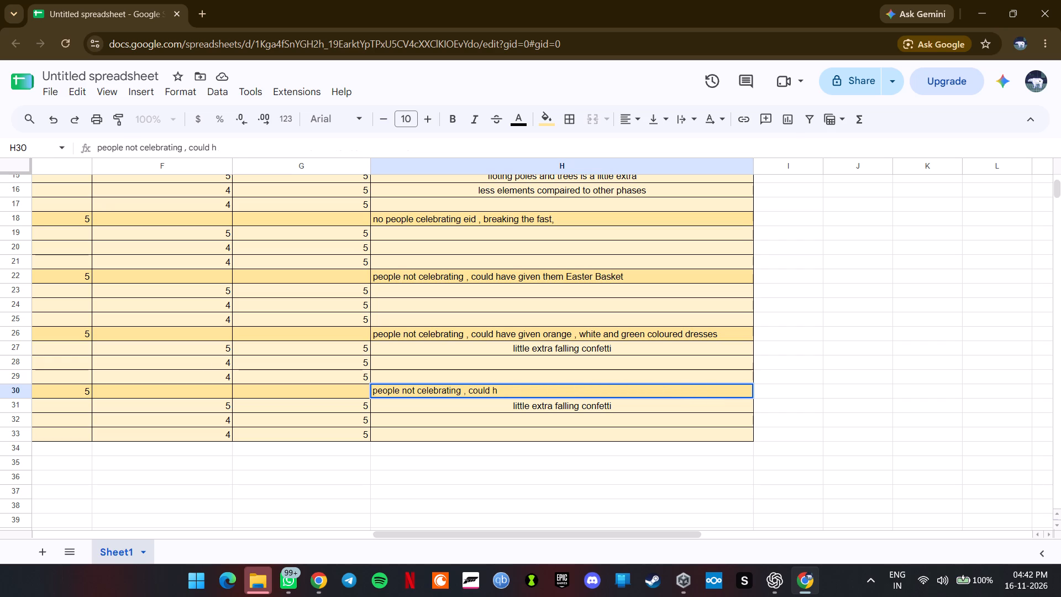
{"action": "type", "text": "ave give r"}
{"action": "key", "text": "BackSpace"}
{"action": "type", "text": "tradi"}
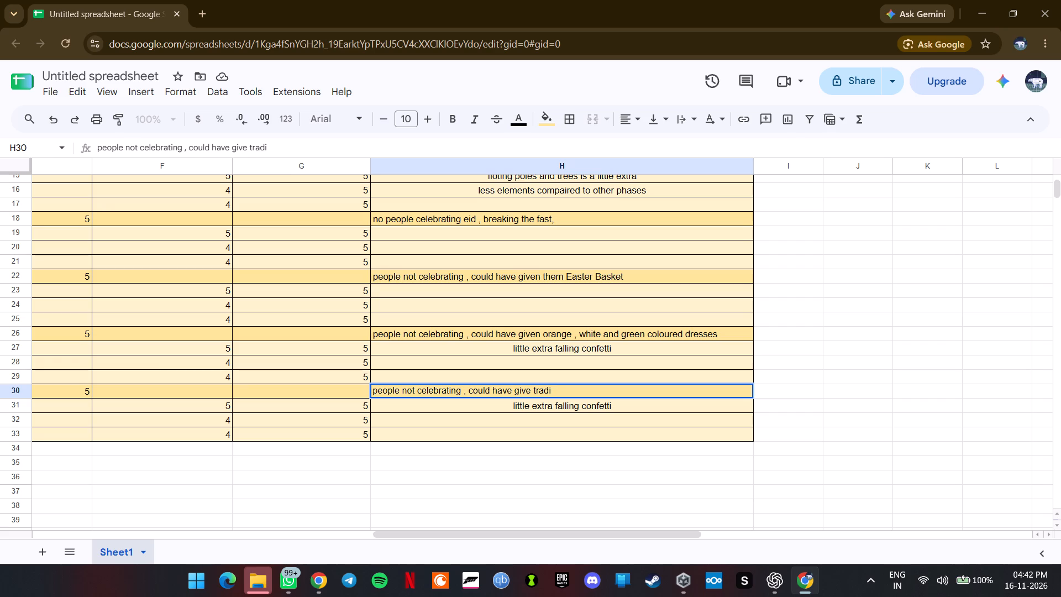
{"action": "type", "text": "tional"}
{"action": "key", "text": "space"}
{"action": "type", "text": "outfits"}
{"action": "key", "text": "space"}
{"action": "key", "text": "comma"}
{"action": "key", "text": "space"}
{"action": "type", "text": "and activities"}
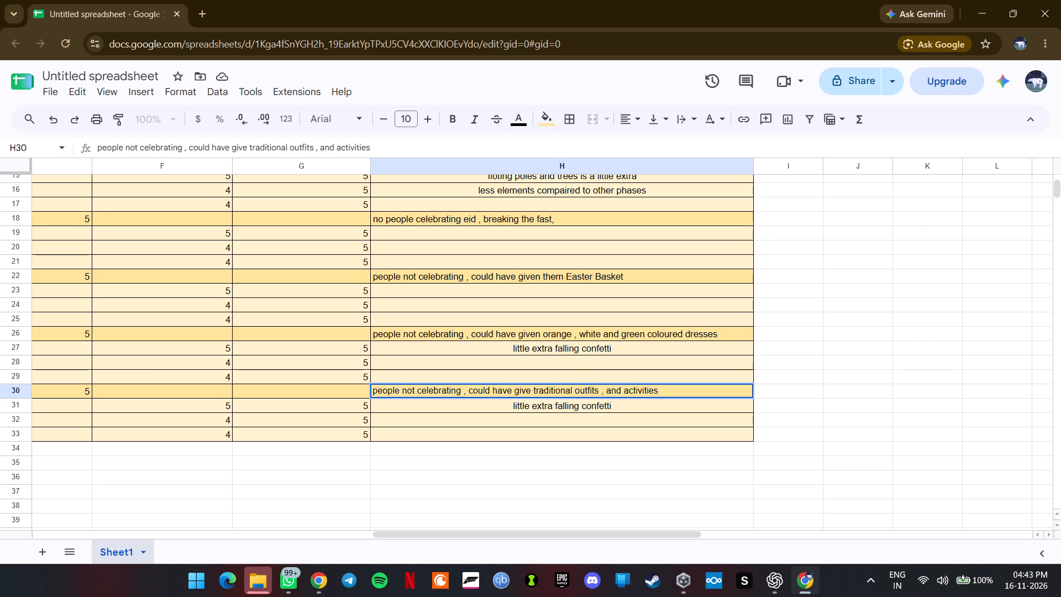
Clear the copied confetti remark from cell H31 and select the empty cell A34 below the Onam block.
{"action": "left_click", "coordinate": [627, 401]}
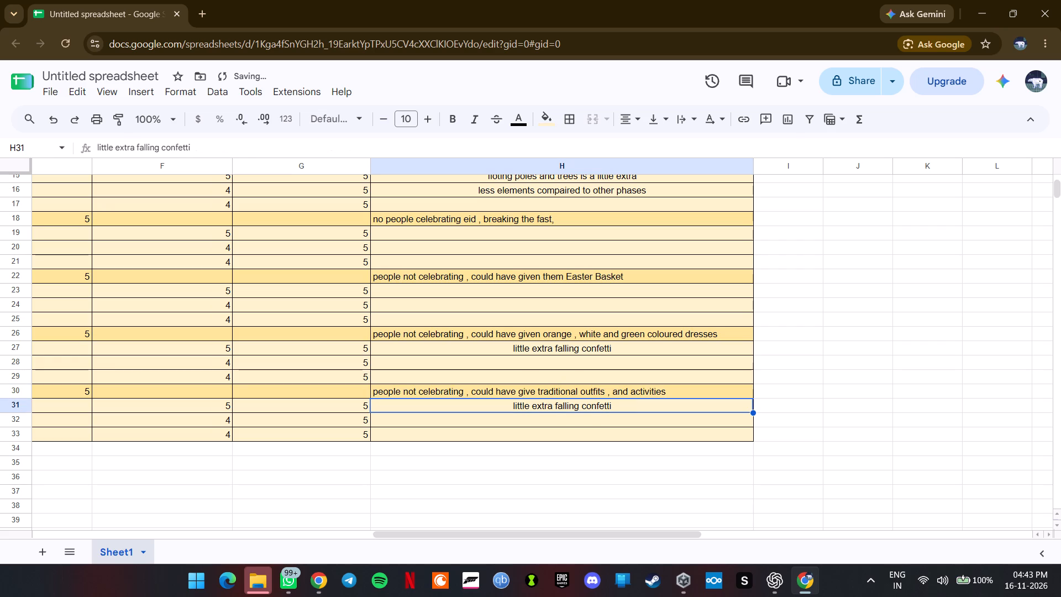
{"action": "key", "text": "BackSpace"}
{"action": "left_click_drag", "start_coordinate": [454, 537], "coordinate": [325, 545]}
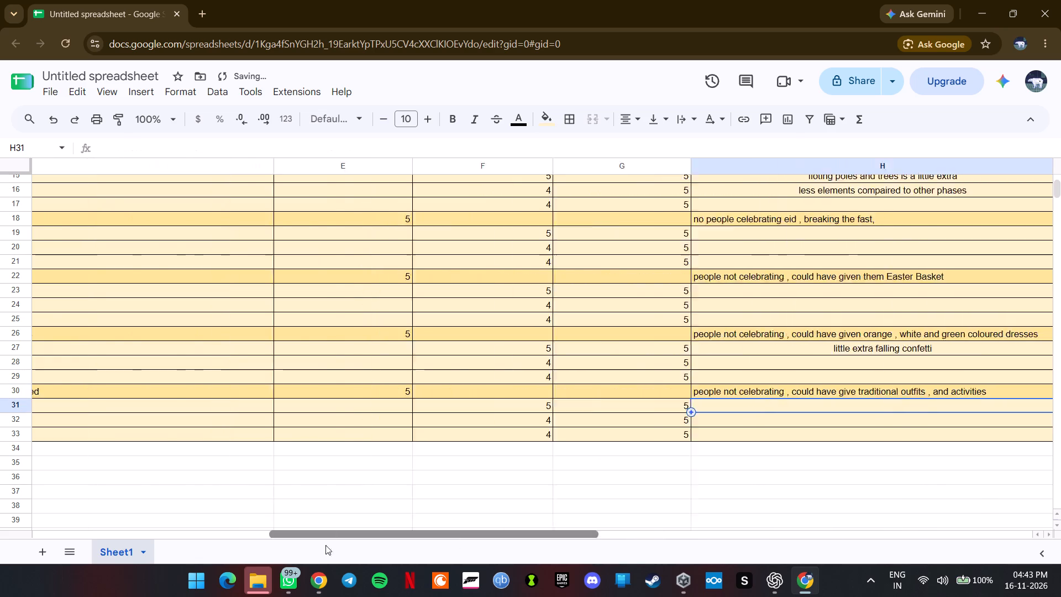
{"action": "left_click_drag", "start_coordinate": [325, 545], "coordinate": [43, 578]}
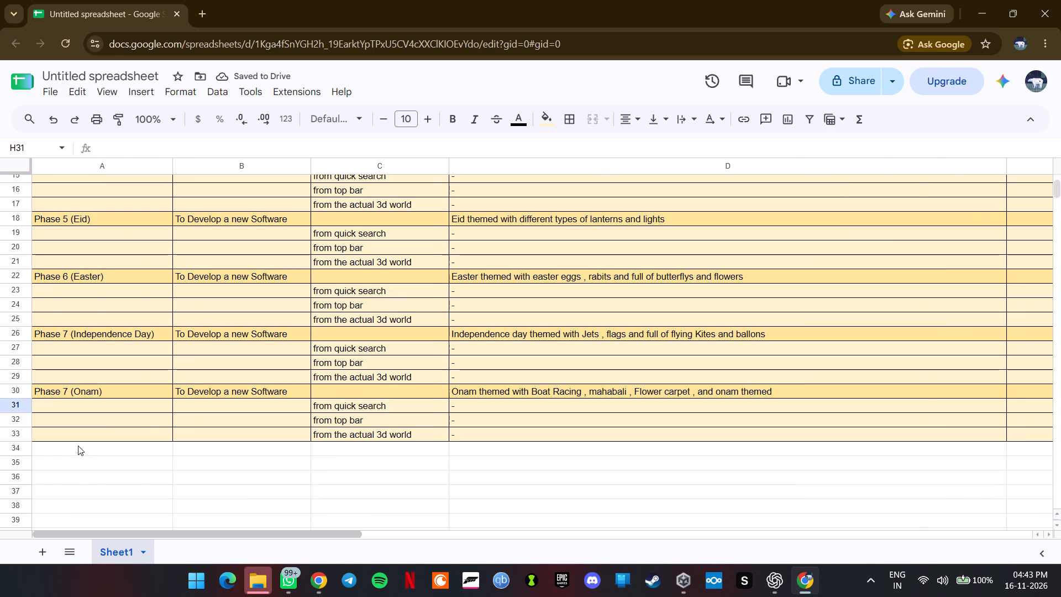
{"action": "left_click", "coordinate": [78, 446]}
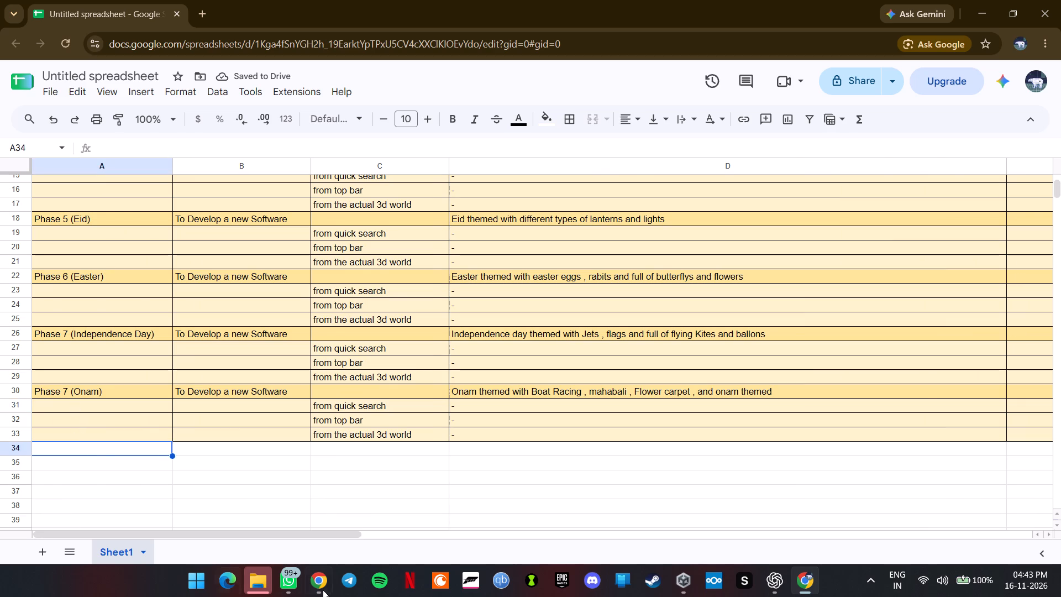
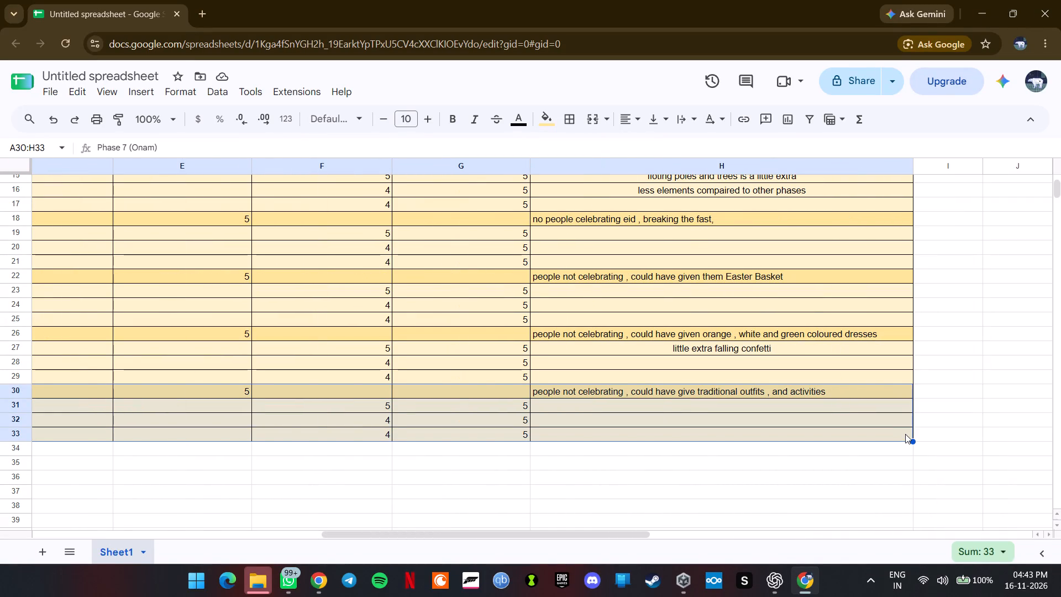
Copy the Onam block A30:H33 and paste it at cell A34 as the base for the next phase.
{"action": "key", "text": "ctrl+c"}
{"action": "left_click_drag", "start_coordinate": [593, 532], "coordinate": [131, 536]}
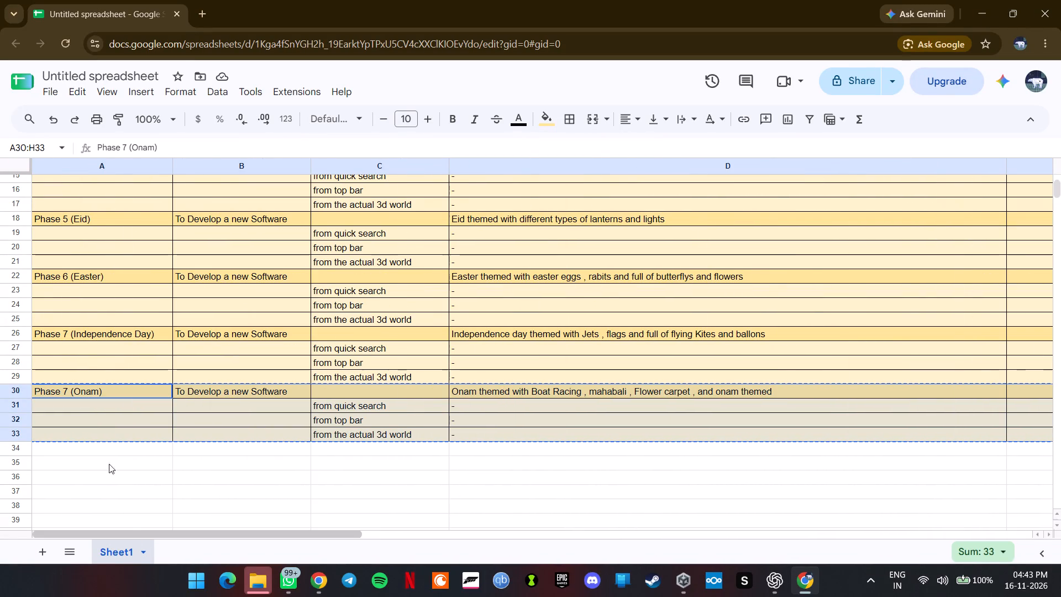
{"action": "left_click", "coordinate": [123, 448]}
{"action": "left_click", "coordinate": [123, 448], "text": "ctrl"}
{"action": "key", "text": "ctrl+v"}
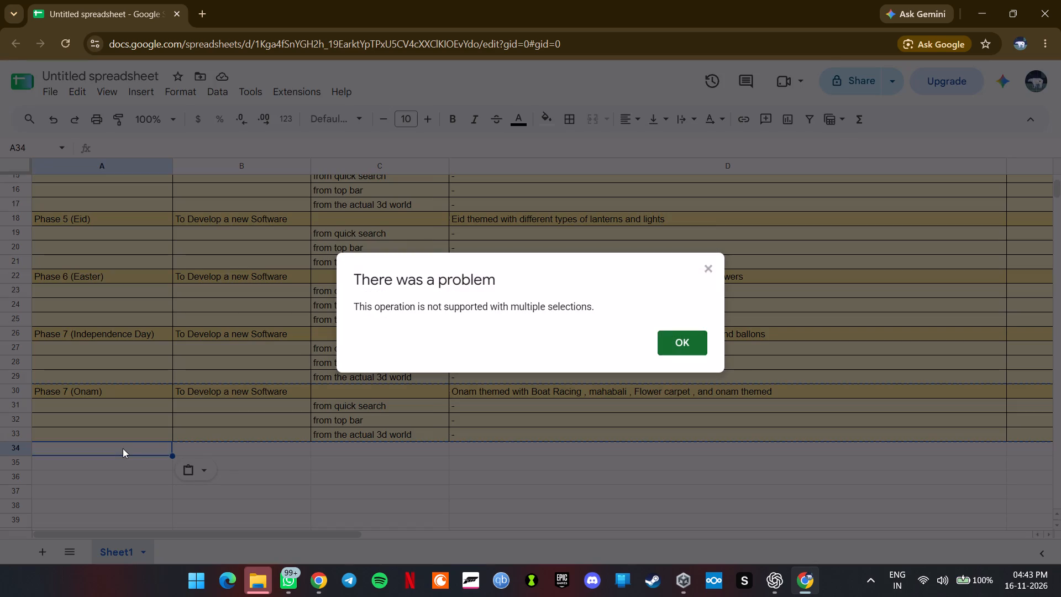
{"action": "left_click", "coordinate": [672, 340]}
{"action": "left_click", "coordinate": [134, 447]}
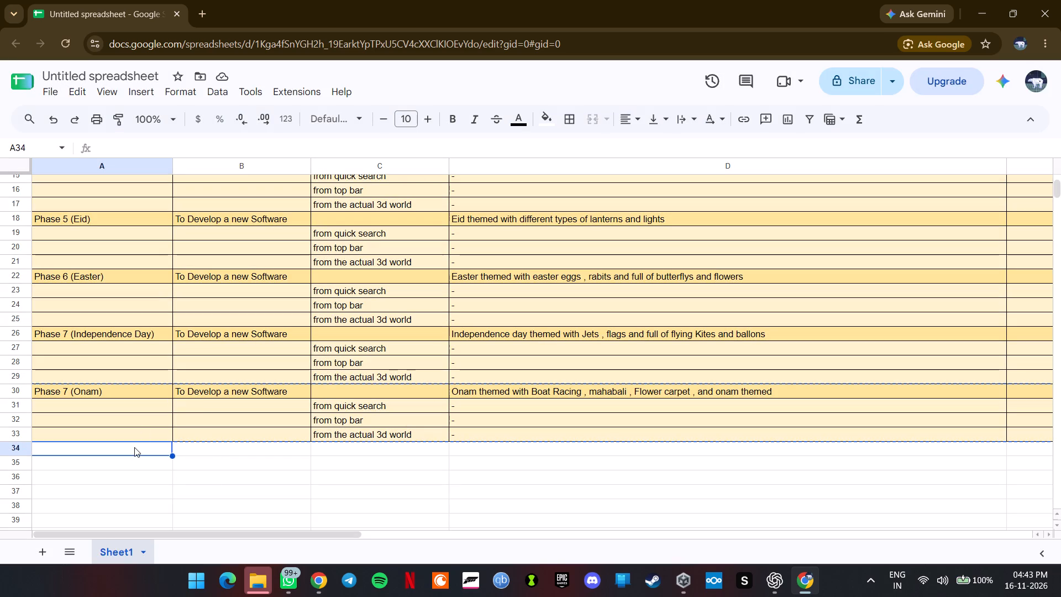
{"action": "left_click", "coordinate": [139, 462]}
{"action": "left_click", "coordinate": [130, 452]}
{"action": "key", "text": "ctrl+v"}
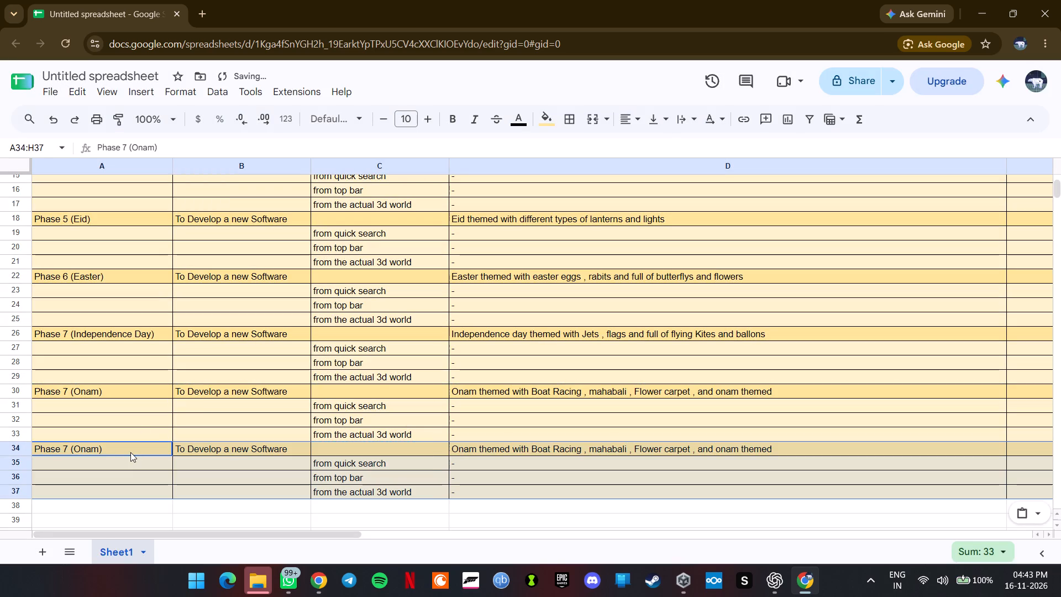
Switch to the Emergio website and view its Onam world in Night mode.
{"action": "left_click", "coordinate": [322, 577]}
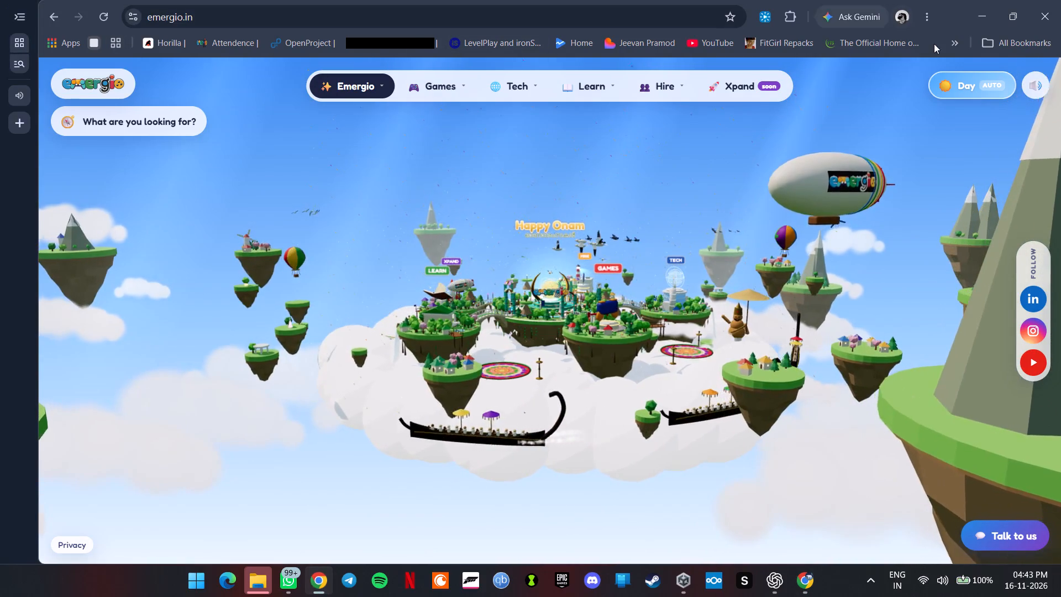
{"action": "left_click", "coordinate": [968, 94]}
{"action": "left_click", "coordinate": [968, 94]}
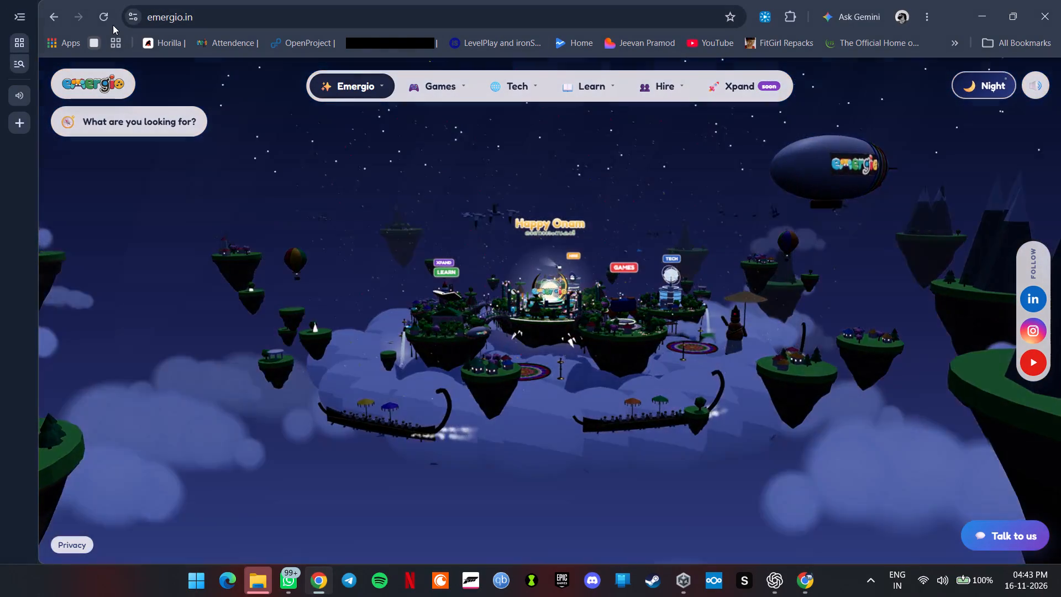
Reload the Emergio website, then dismiss the Halloween greeting and the "What are you looking for?" quick search.
{"action": "left_click", "coordinate": [111, 24]}
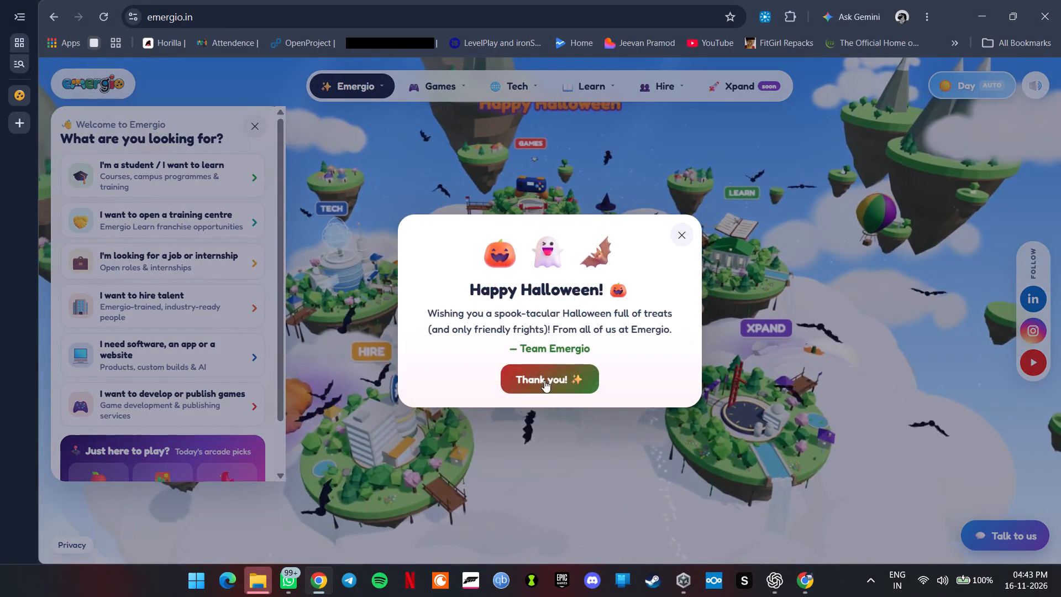
{"action": "left_click", "coordinate": [545, 381]}
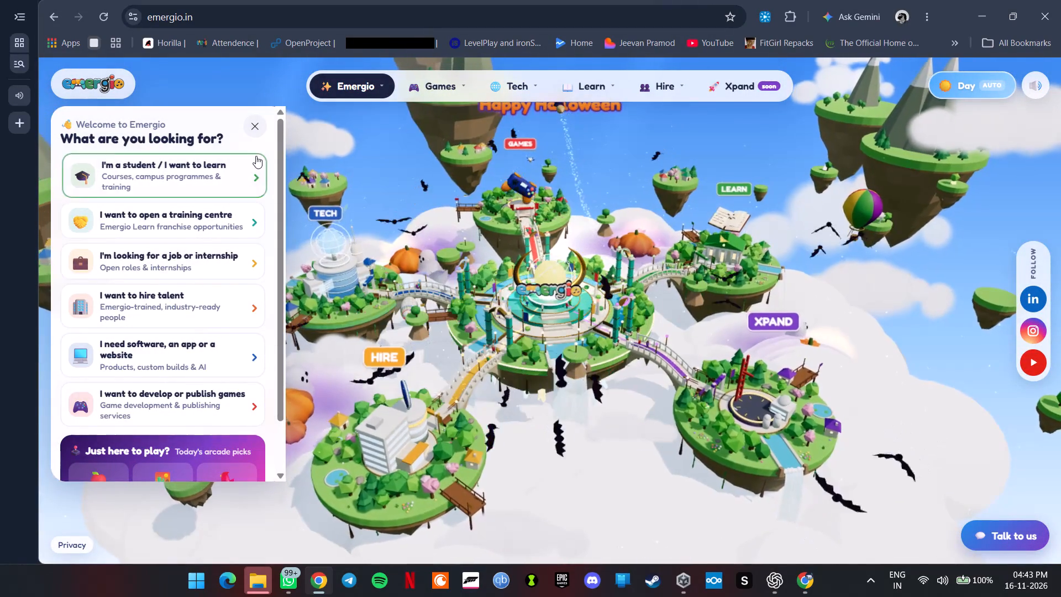
{"action": "left_click", "coordinate": [254, 124]}
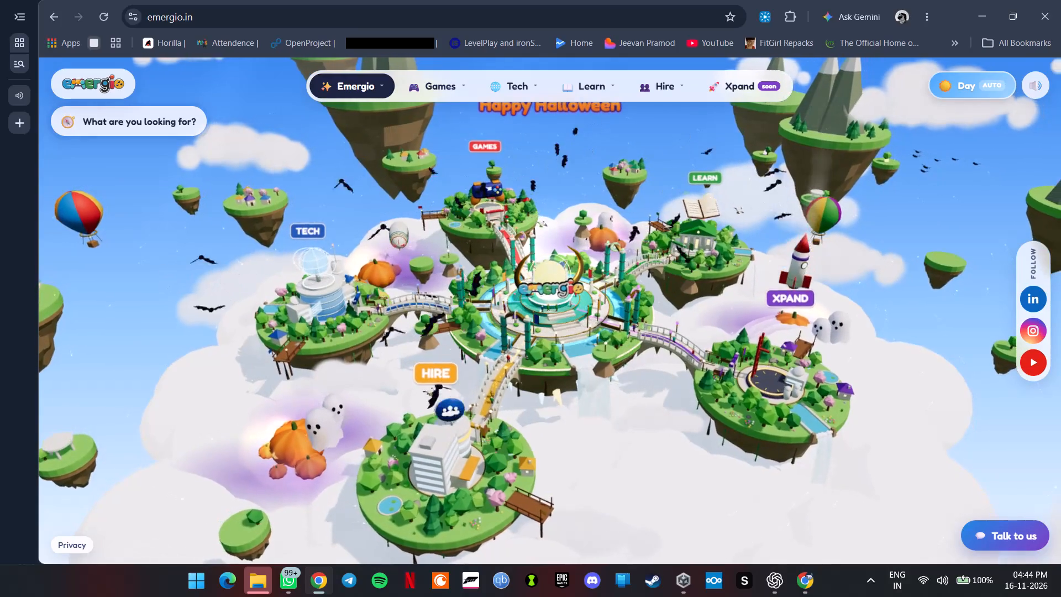
Examine the Halloween decorations and flying elements all around the 3D world, including the Tech, Games and Learn islands.
{"action": "left_click_drag", "start_coordinate": [240, 457], "coordinate": [279, 442]}
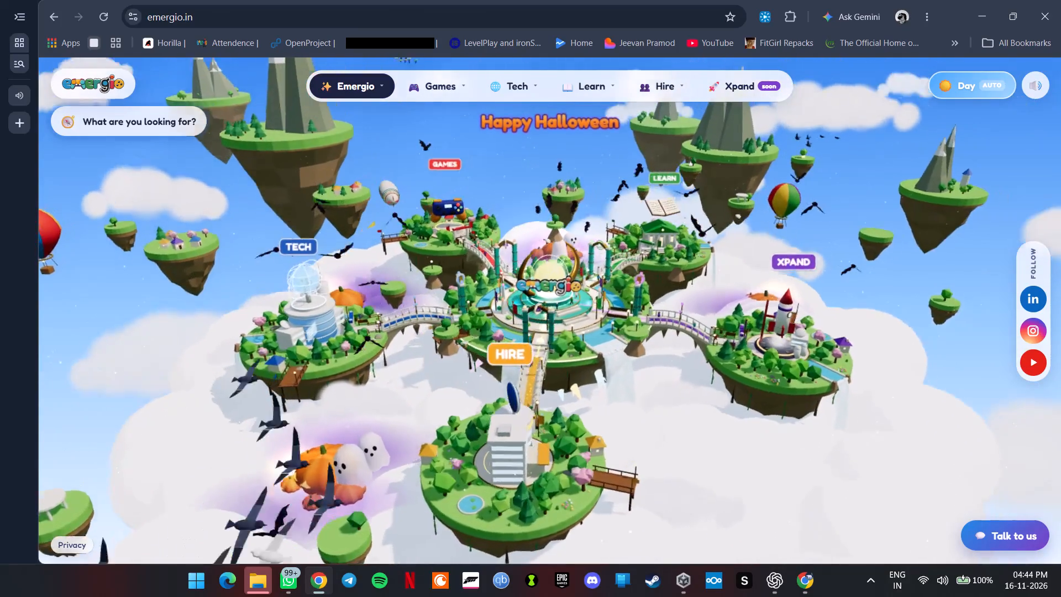
{"action": "left_click_drag", "start_coordinate": [279, 442], "coordinate": [477, 412]}
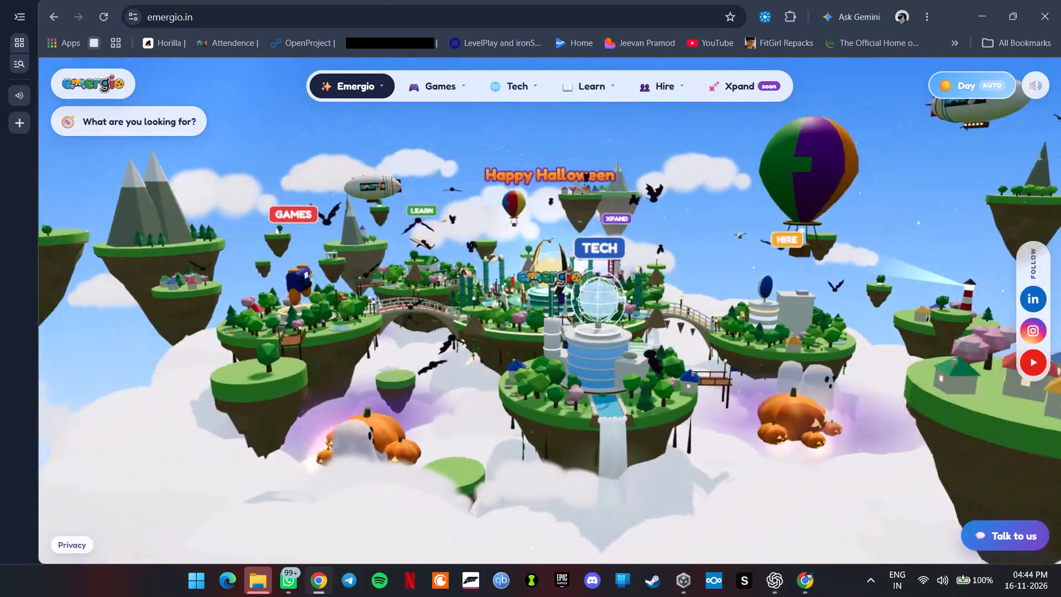
{"action": "left_click_drag", "start_coordinate": [477, 412], "coordinate": [434, 422]}
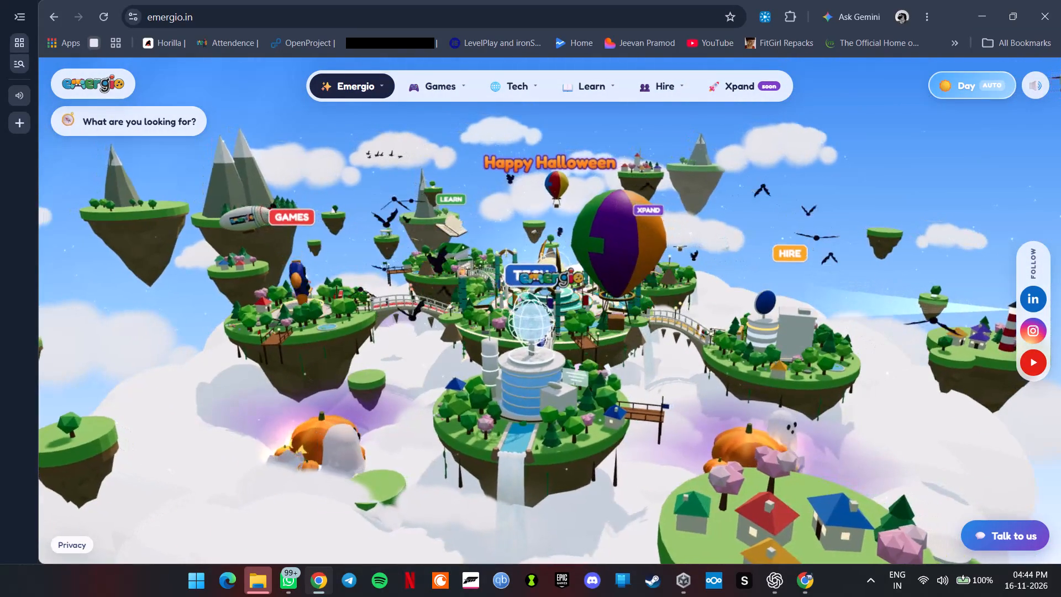
{"action": "left_click_drag", "start_coordinate": [434, 422], "coordinate": [498, 408]}
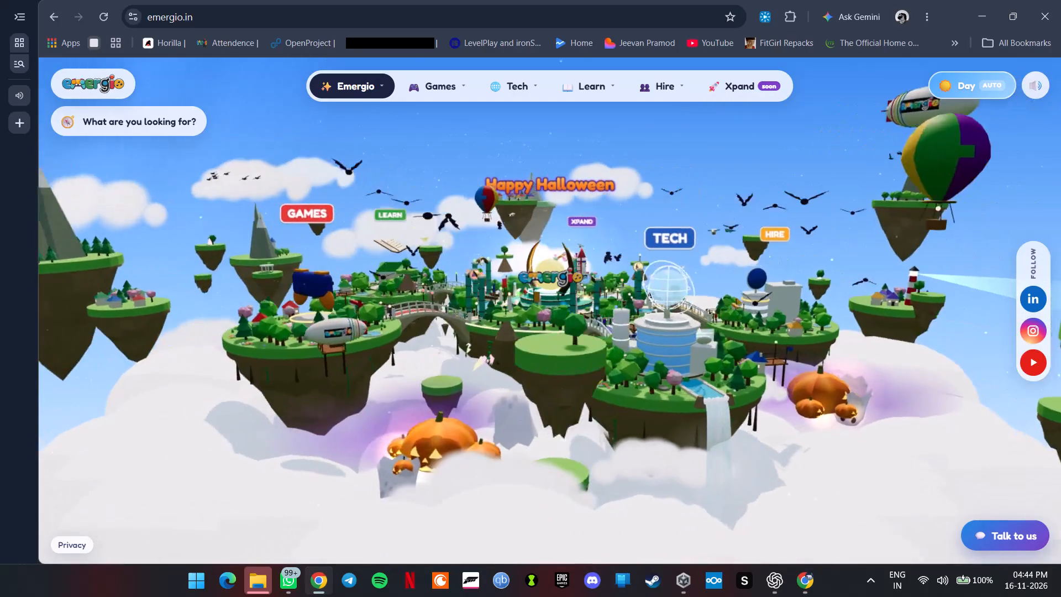
{"action": "left_click_drag", "start_coordinate": [498, 408], "coordinate": [565, 443]}
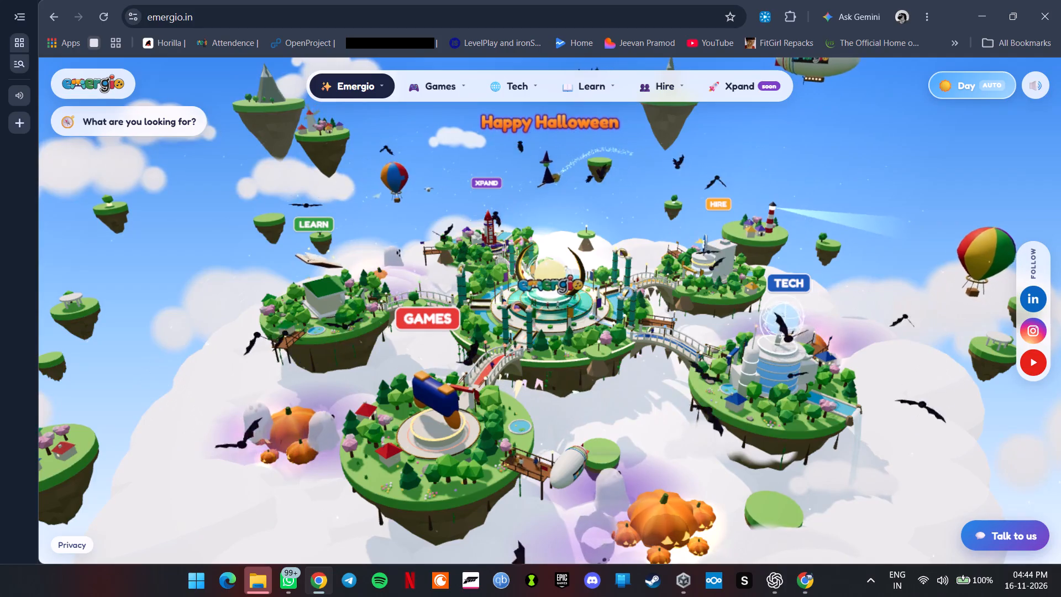
{"action": "left_click_drag", "start_coordinate": [661, 504], "coordinate": [668, 472]}
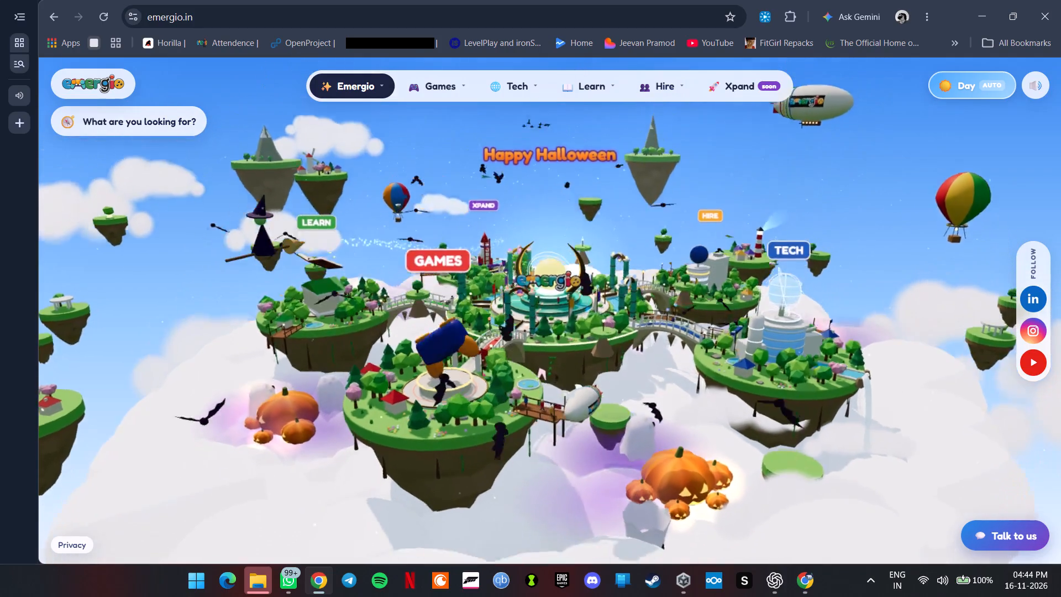
{"action": "left_click_drag", "start_coordinate": [668, 472], "coordinate": [677, 494]}
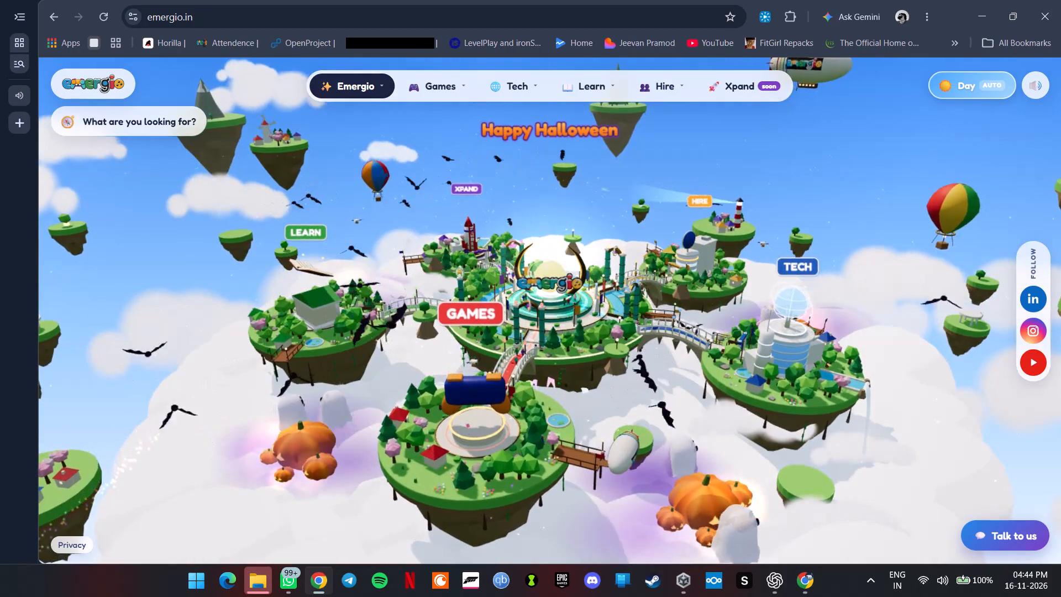
{"action": "left_click_drag", "start_coordinate": [677, 494], "coordinate": [983, 471]}
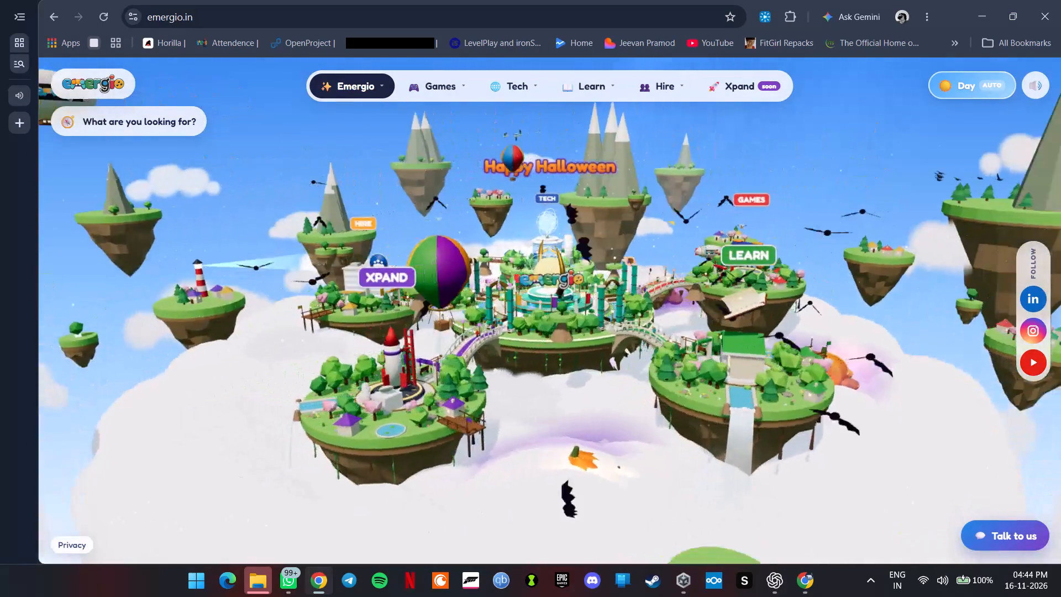
{"action": "left_click_drag", "start_coordinate": [983, 471], "coordinate": [820, 505]}
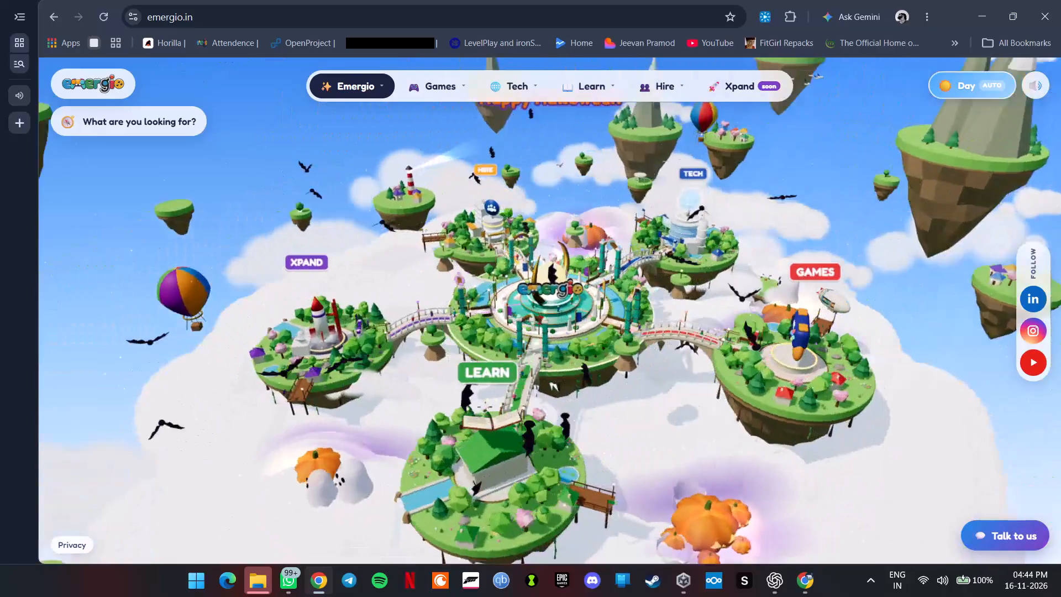
{"action": "left_click_drag", "start_coordinate": [820, 505], "coordinate": [920, 469]}
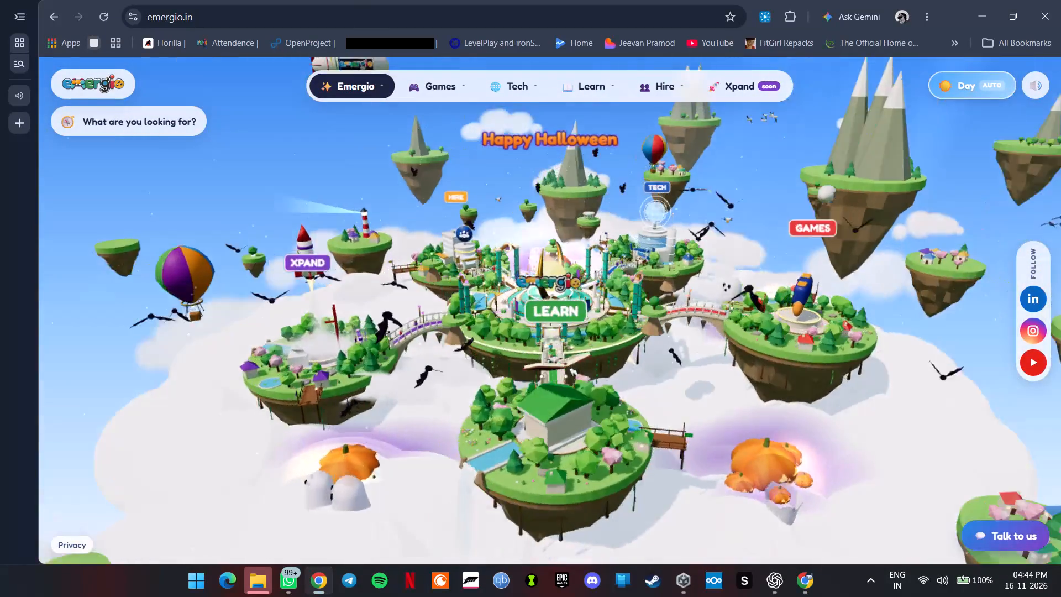
{"action": "left_click_drag", "start_coordinate": [920, 469], "coordinate": [1060, 474]}
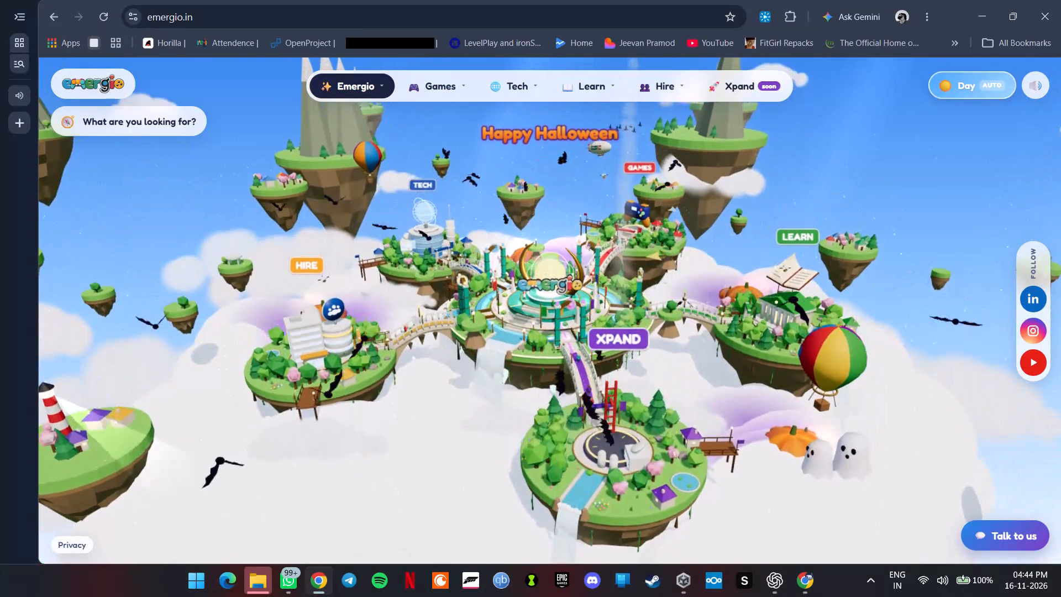
{"action": "left_click_drag", "start_coordinate": [1060, 474], "coordinate": [1060, 467]}
Inspect the Halloween world from overhead and at low level, looking closer at the Hire and Xpand islands.
{"action": "left_click_drag", "start_coordinate": [386, 455], "coordinate": [438, 454]}
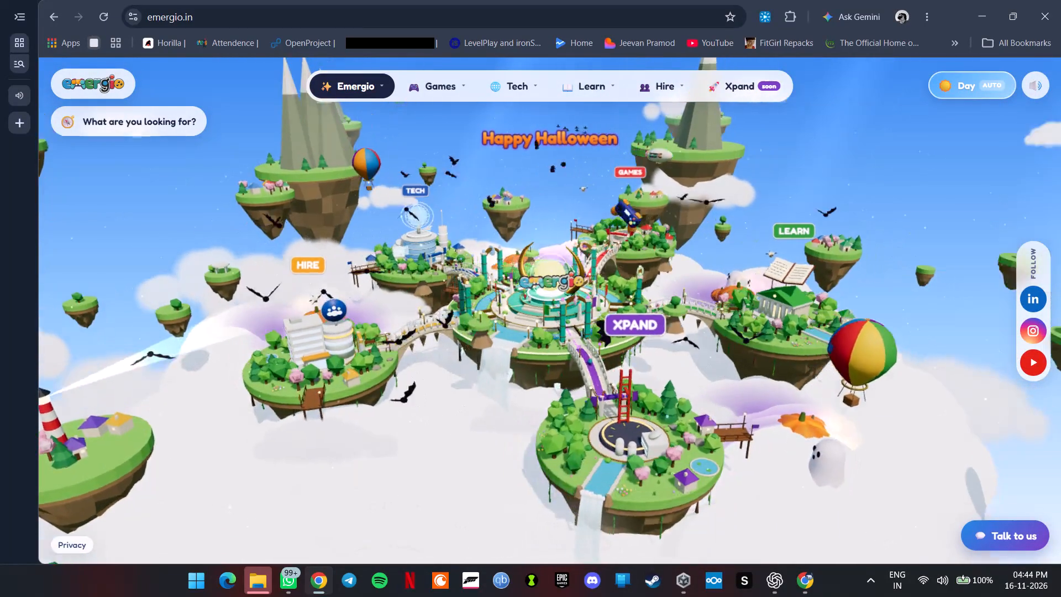
{"action": "left_click_drag", "start_coordinate": [438, 454], "coordinate": [461, 537]}
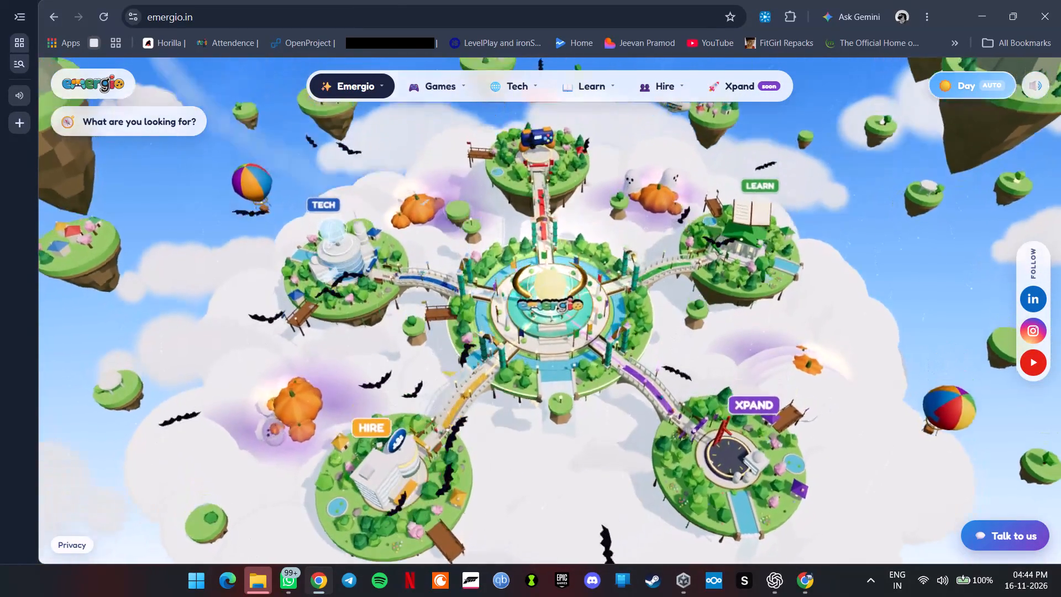
{"action": "left_click_drag", "start_coordinate": [461, 537], "coordinate": [443, 416]}
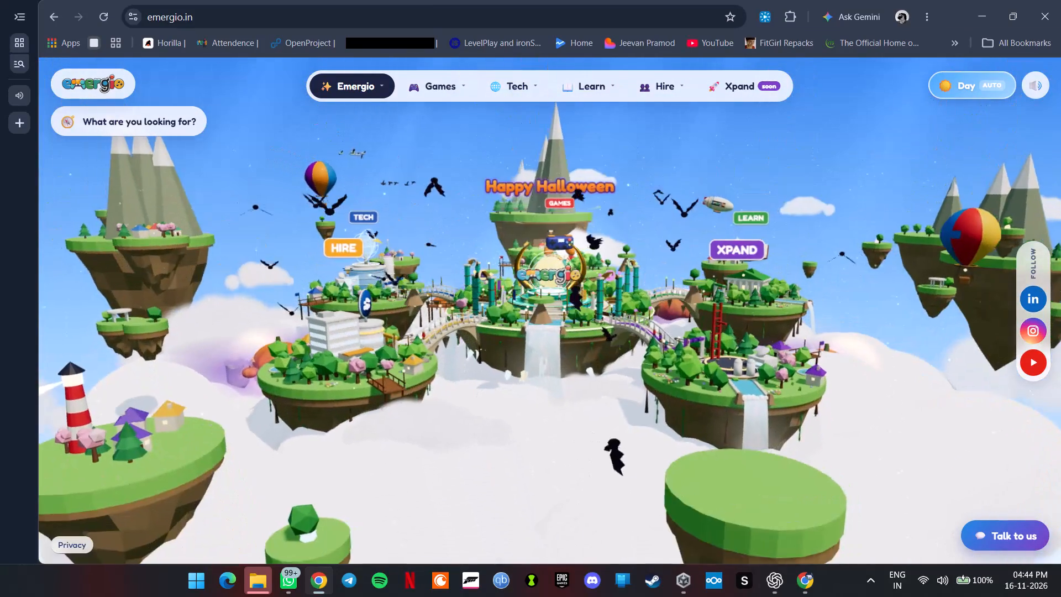
{"action": "left_click_drag", "start_coordinate": [443, 416], "coordinate": [486, 419]}
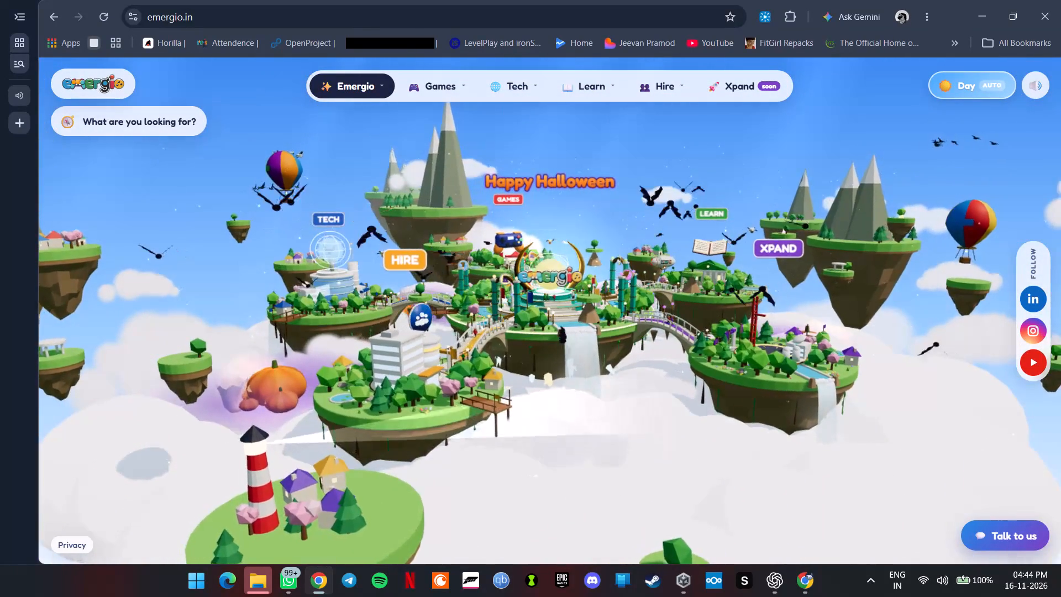
{"action": "left_click_drag", "start_coordinate": [486, 419], "coordinate": [497, 417]}
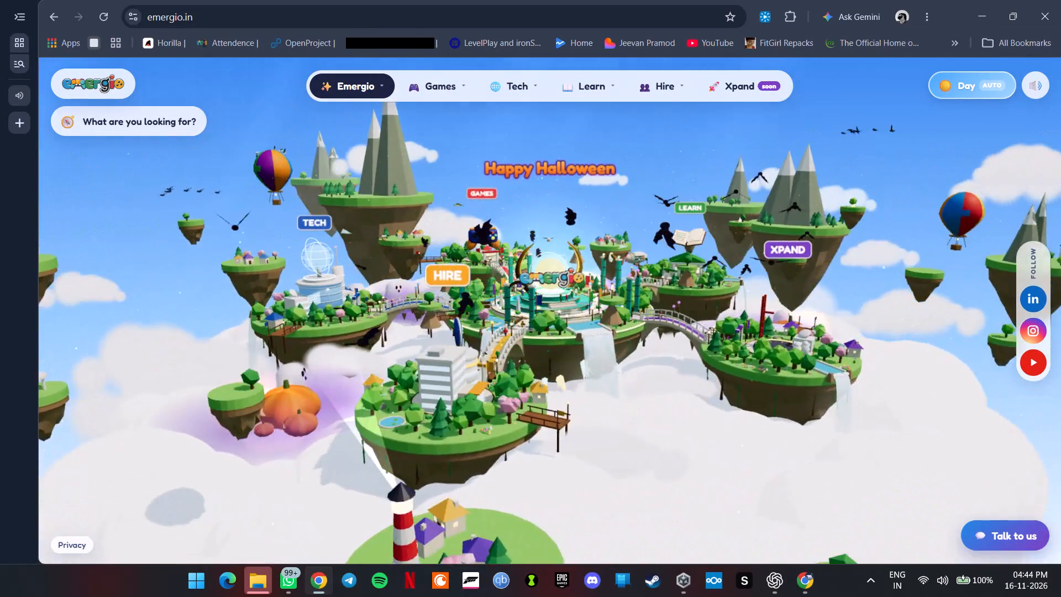
{"action": "left_click_drag", "start_coordinate": [497, 417], "coordinate": [447, 421]}
{"action": "scroll", "coordinate": [140, 348], "scroll_direction": "up", "scroll_amount": 1}
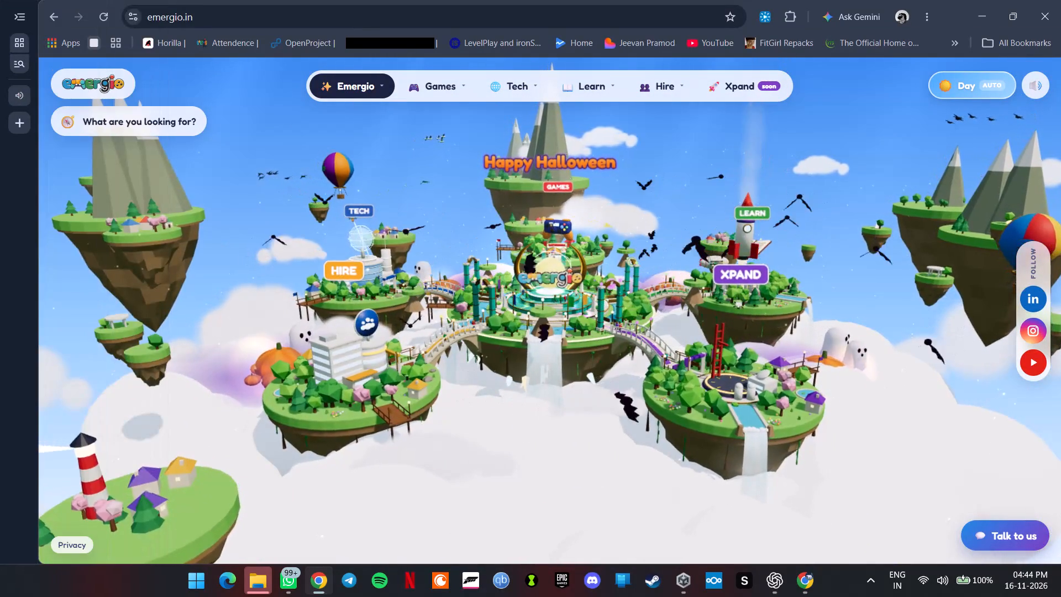
{"action": "scroll", "coordinate": [144, 336], "scroll_direction": "up", "scroll_amount": 3}
{"action": "left_click_drag", "start_coordinate": [152, 344], "coordinate": [109, 345]}
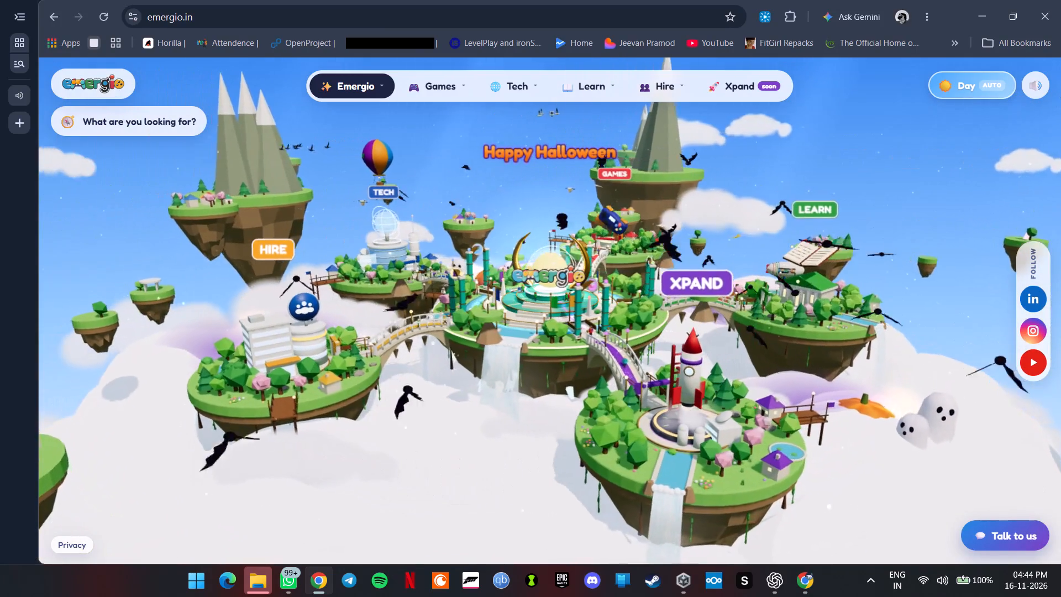
{"action": "scroll", "coordinate": [130, 316], "scroll_direction": "up", "scroll_amount": 1}
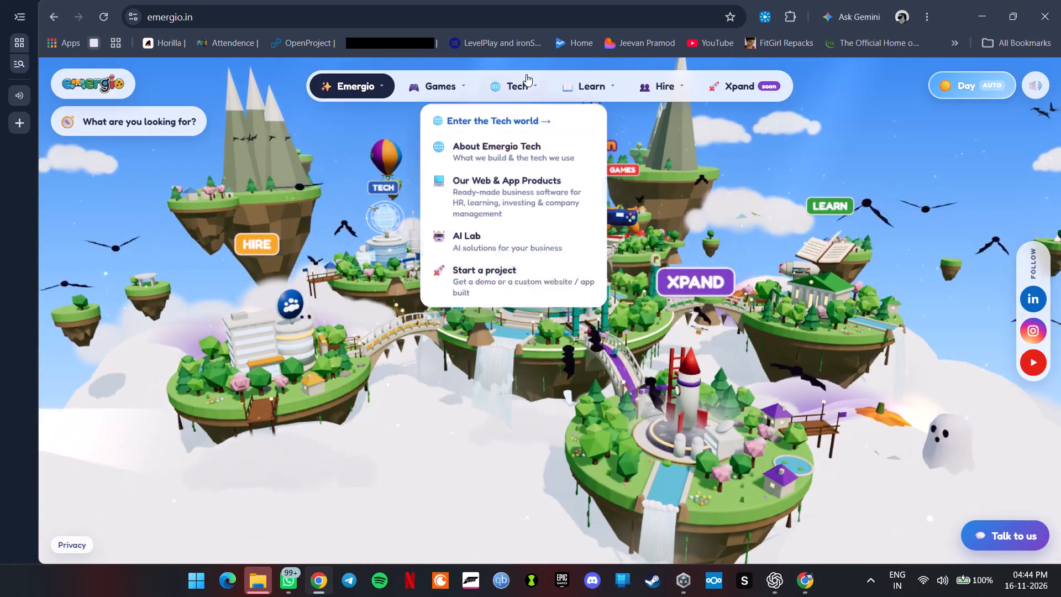
Go to Start a project in the Tech world and close its enquiry form.
{"action": "left_click", "coordinate": [488, 286]}
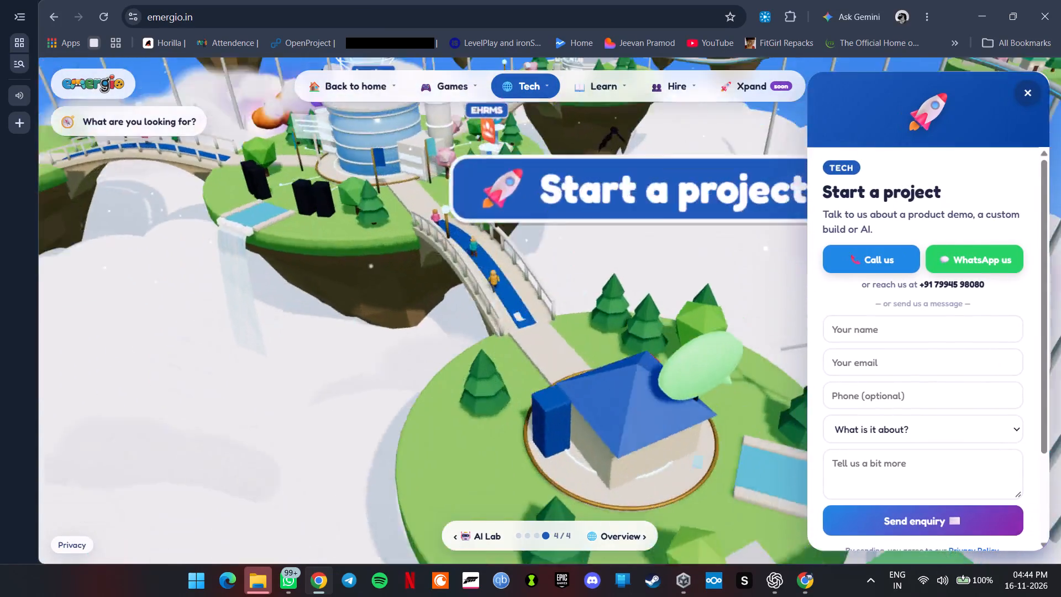
{"action": "left_click", "coordinate": [1032, 89]}
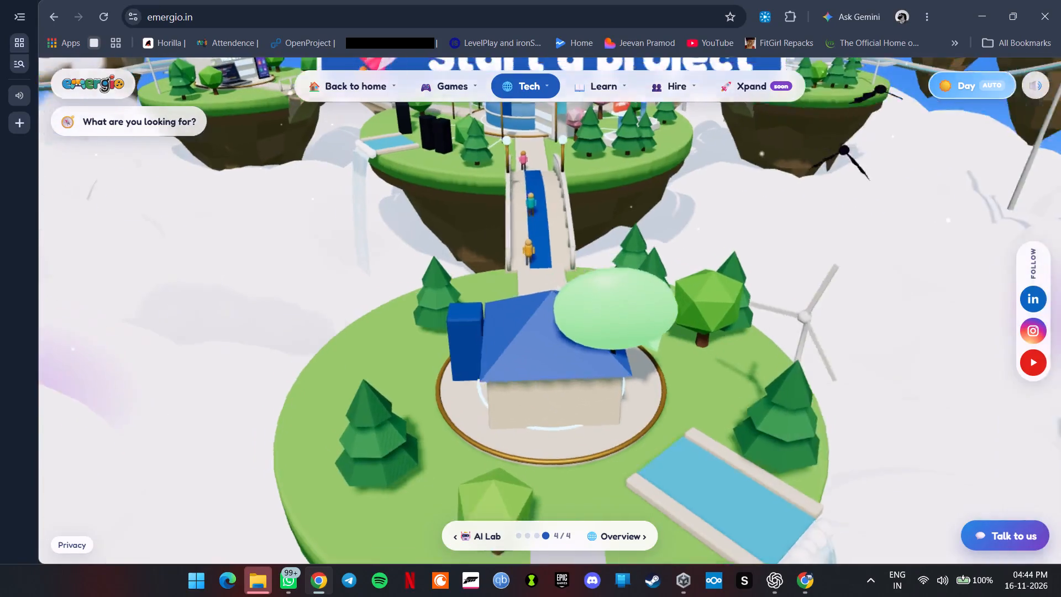
Choose "I need software, an app or a website" in the quick search, review the listed products, and choose it again.
{"action": "left_click", "coordinate": [106, 123]}
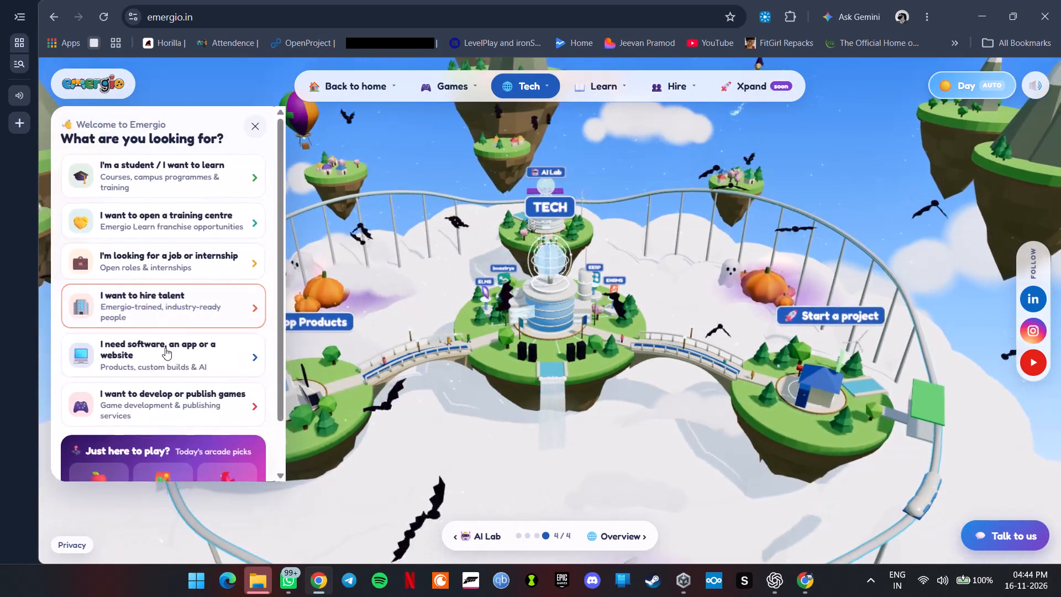
{"action": "left_click", "coordinate": [166, 357]}
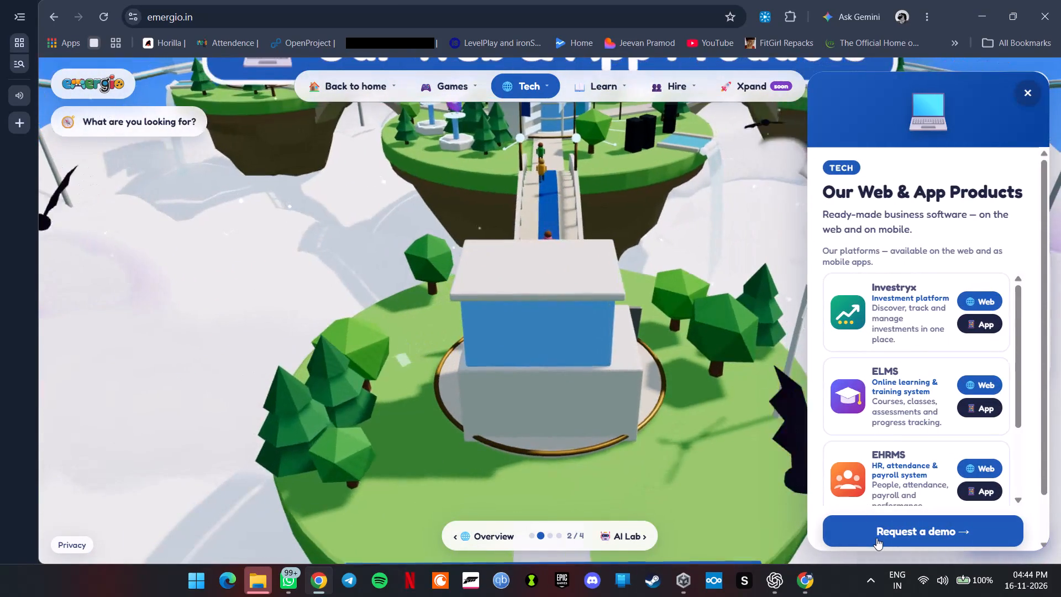
{"action": "scroll", "coordinate": [898, 365], "scroll_direction": "down", "scroll_amount": 13}
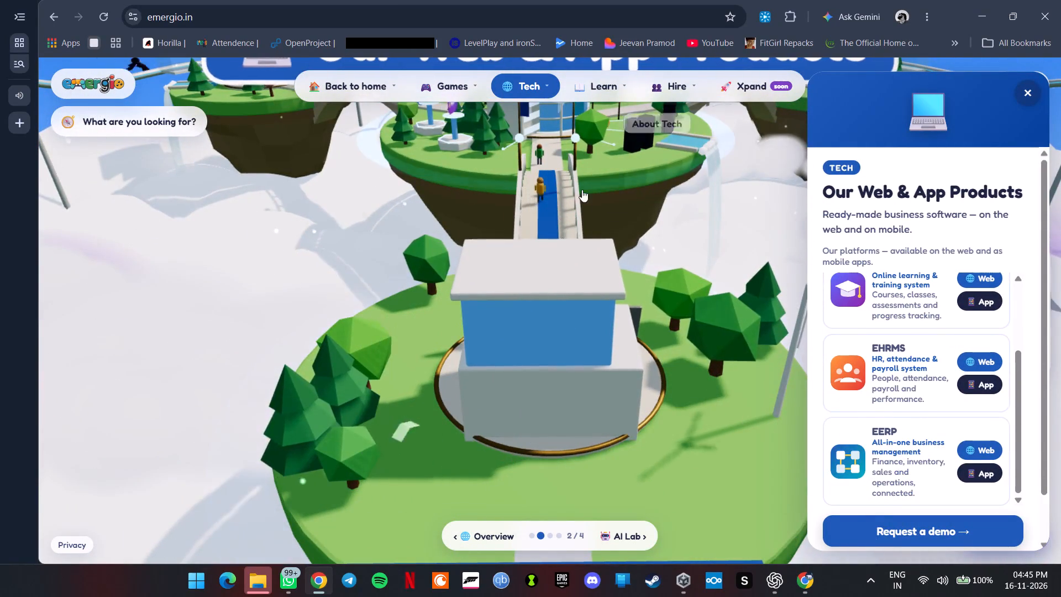
{"action": "left_click", "coordinate": [138, 121]}
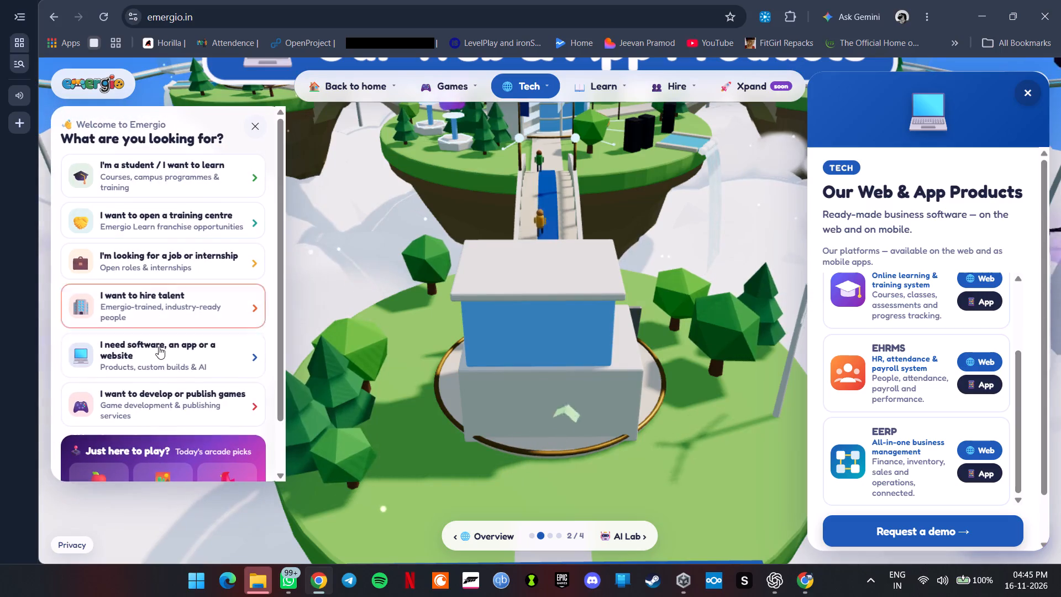
{"action": "left_click", "coordinate": [172, 359]}
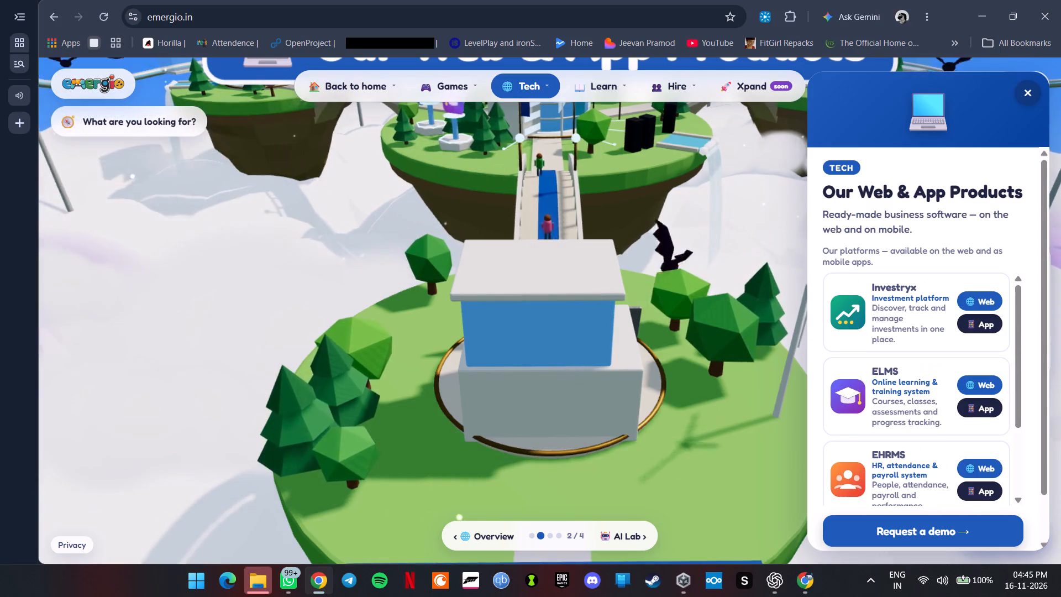
Review the remaining products in Our Web & App Products and close the product details.
{"action": "scroll", "coordinate": [744, 385], "scroll_direction": "down", "scroll_amount": 9}
{"action": "scroll", "coordinate": [858, 380], "scroll_direction": "down", "scroll_amount": 10}
{"action": "left_click", "coordinate": [1036, 79]}
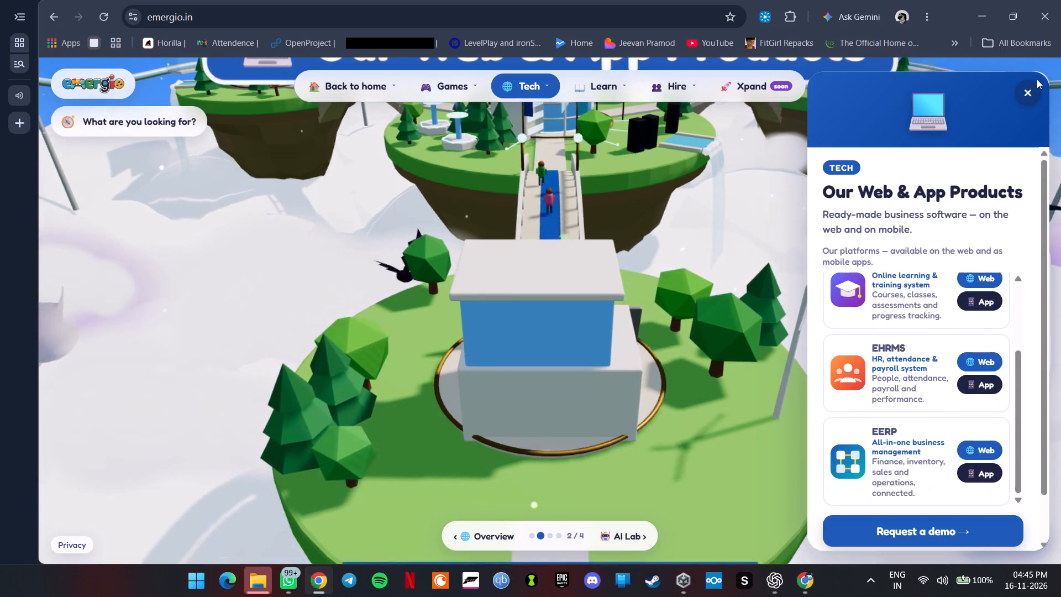
{"action": "left_click", "coordinate": [1025, 85]}
{"action": "scroll", "coordinate": [695, 263], "scroll_direction": "down", "scroll_amount": 14}
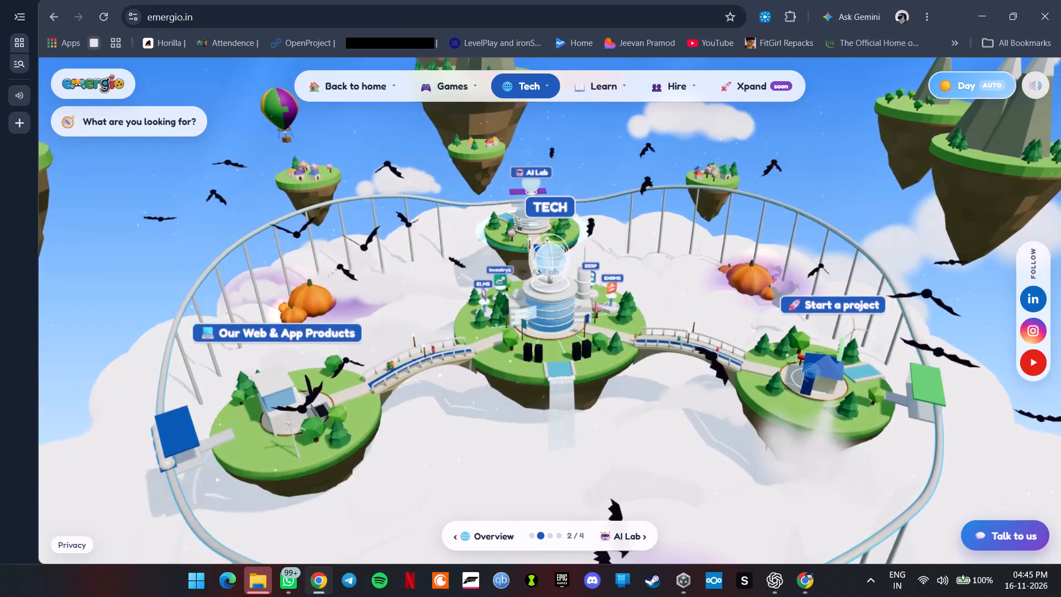
Visit the home, Games and Tech worlds from the top bar, and return to the home world.
{"action": "left_click", "coordinate": [377, 88]}
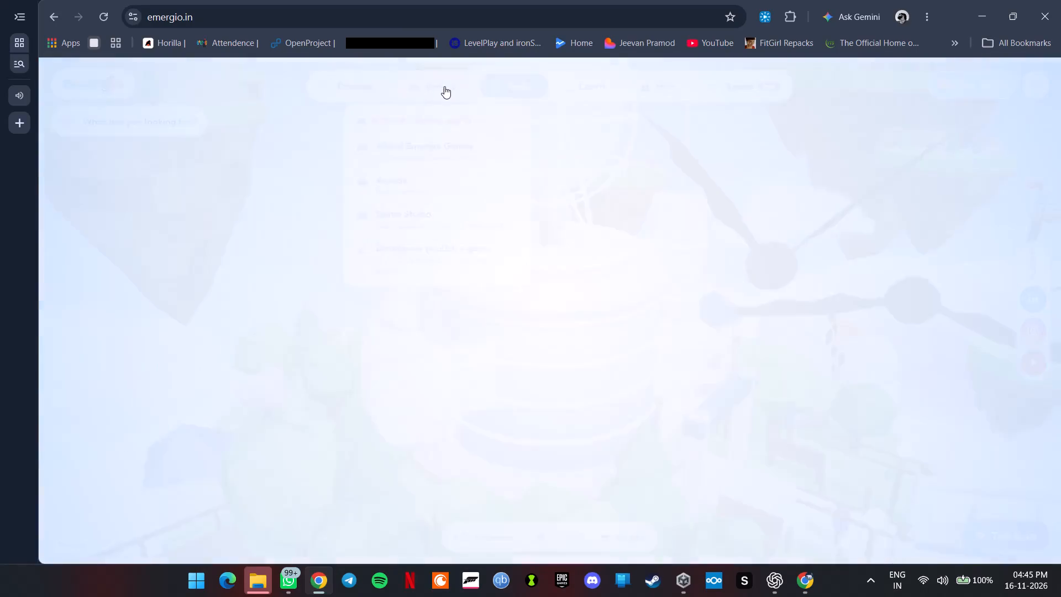
{"action": "left_click", "coordinate": [445, 86]}
{"action": "left_click", "coordinate": [445, 86]}
{"action": "left_click", "coordinate": [445, 86]}
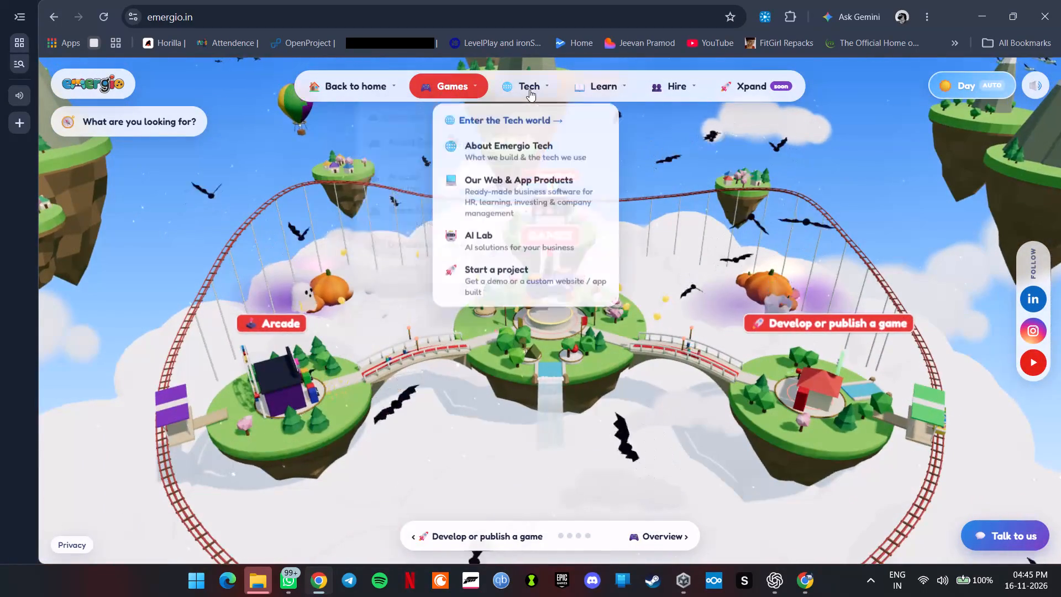
{"action": "left_click", "coordinate": [523, 88]}
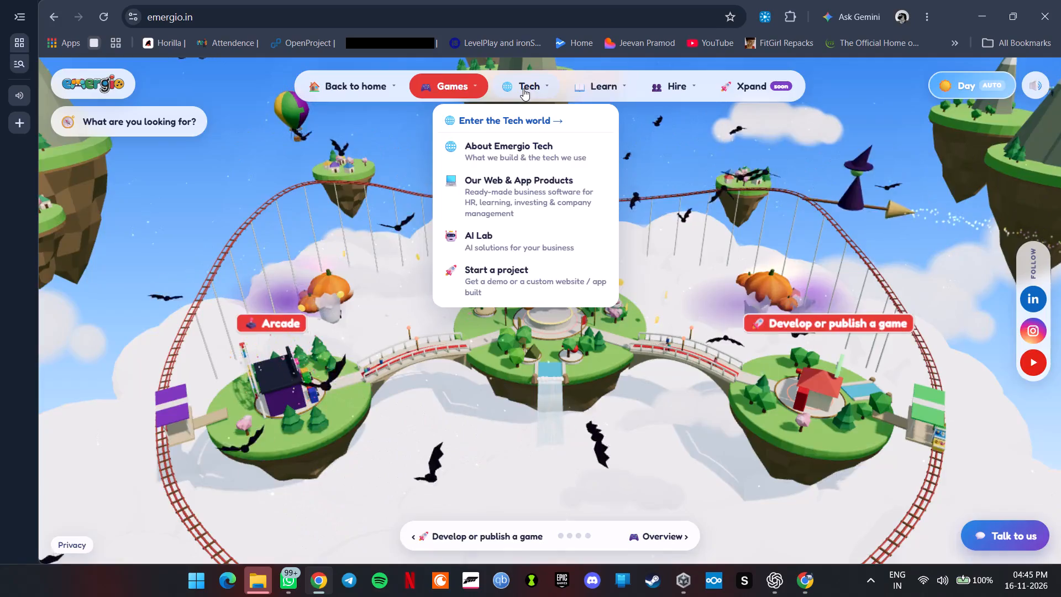
{"action": "left_click", "coordinate": [523, 88]}
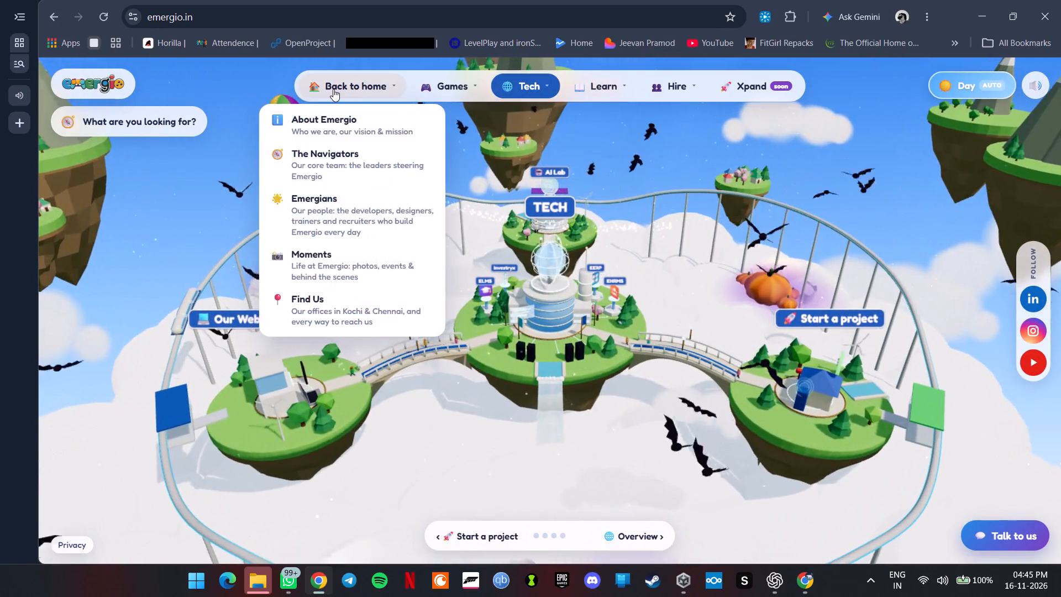
{"action": "left_click", "coordinate": [333, 89]}
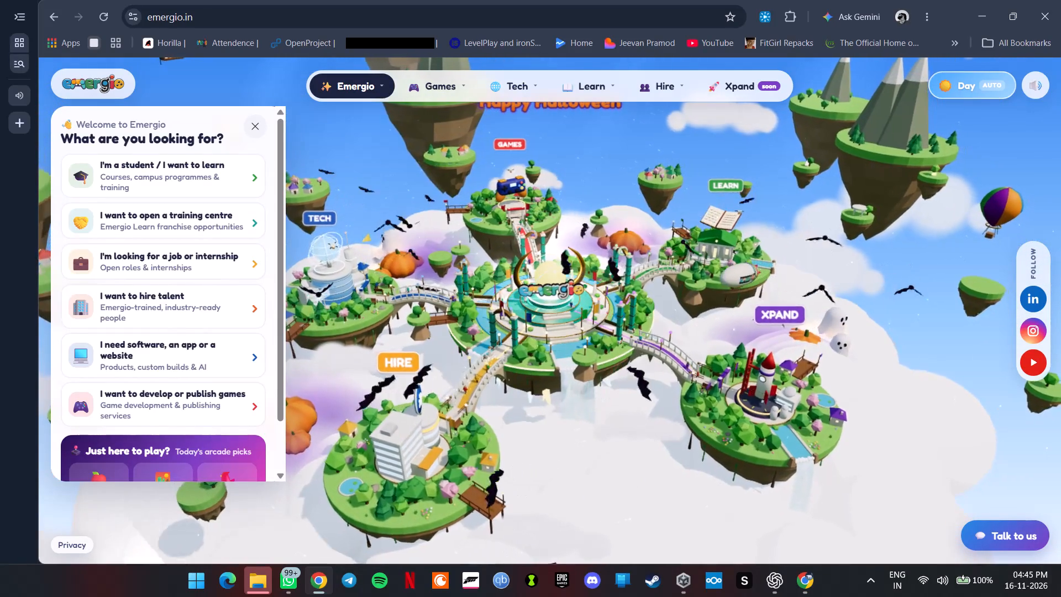
Switch the 3D world's time of day through Sunset to Night and close the quick search.
{"action": "left_click", "coordinate": [933, 78]}
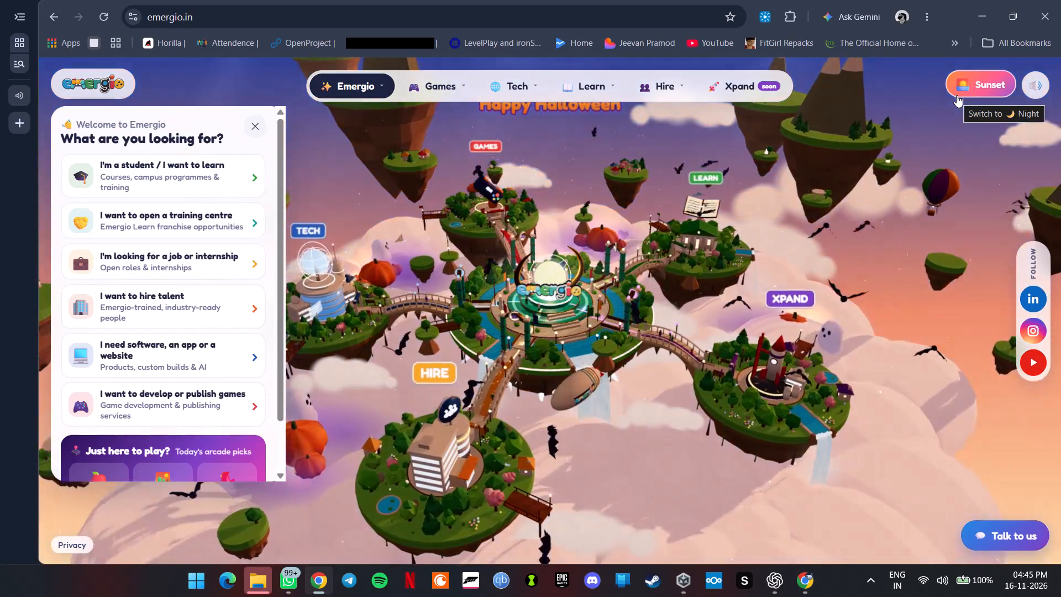
{"action": "left_click", "coordinate": [957, 95]}
{"action": "left_click", "coordinate": [261, 122]}
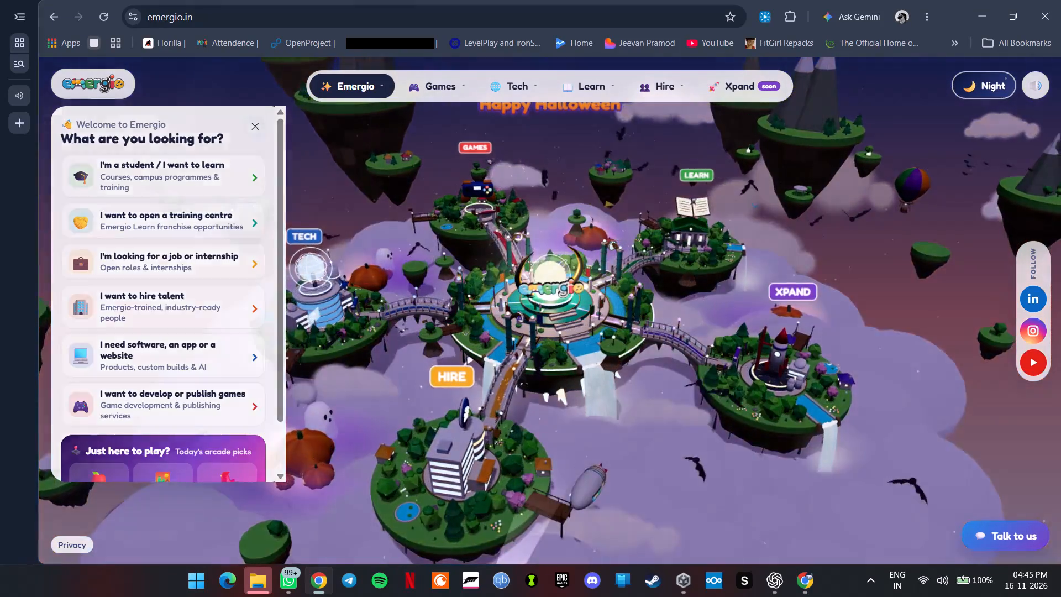
Examine the Halloween world at night from afar and up close, around the Hire, Tech and Games islands.
{"action": "scroll", "coordinate": [763, 354], "scroll_direction": "down", "scroll_amount": 10}
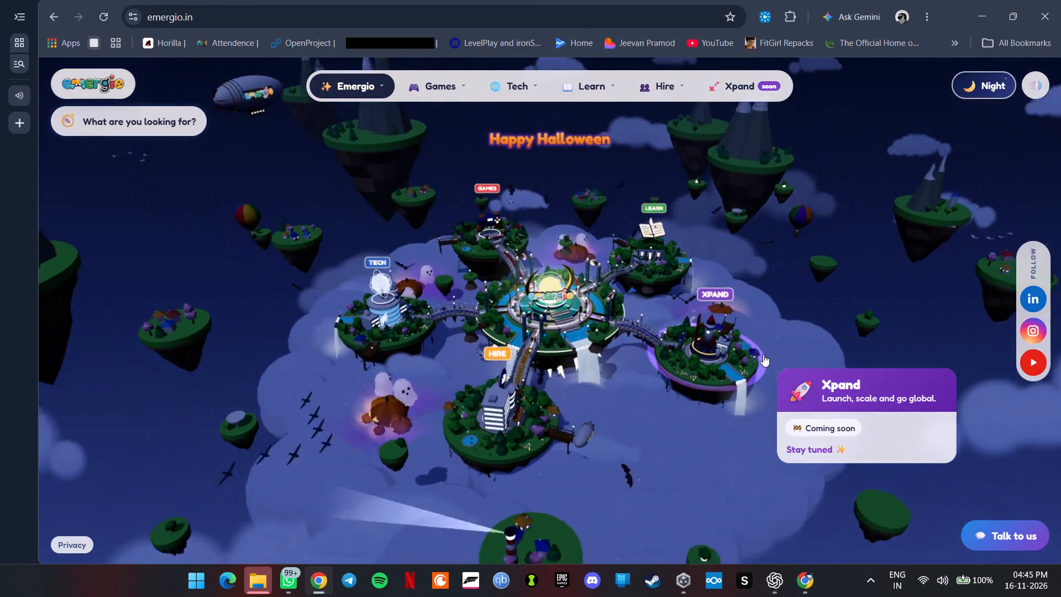
{"action": "scroll", "coordinate": [763, 354], "scroll_direction": "down", "scroll_amount": 3}
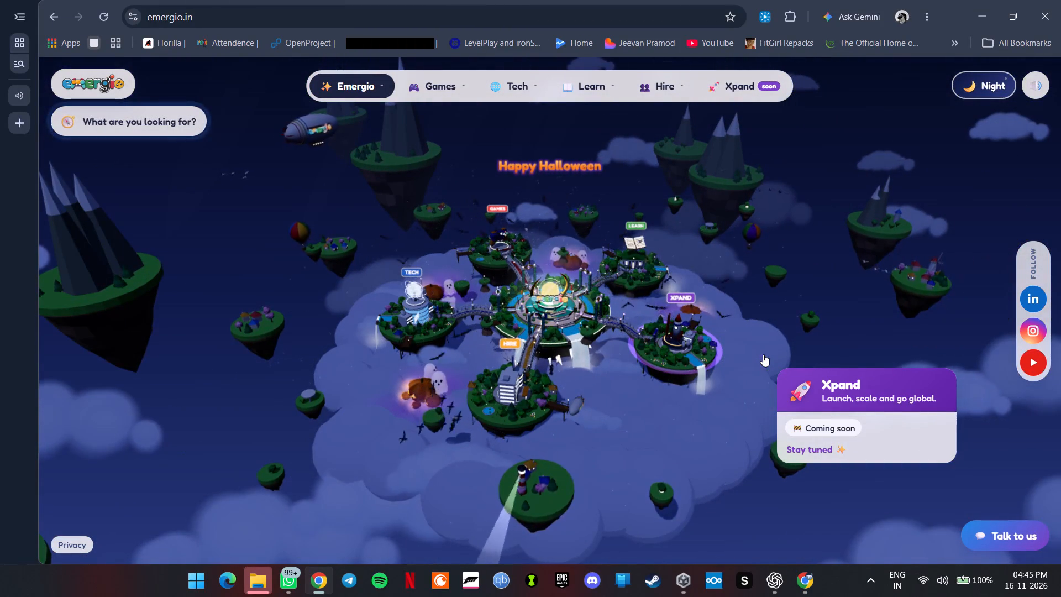
{"action": "scroll", "coordinate": [760, 355], "scroll_direction": "down", "scroll_amount": 1}
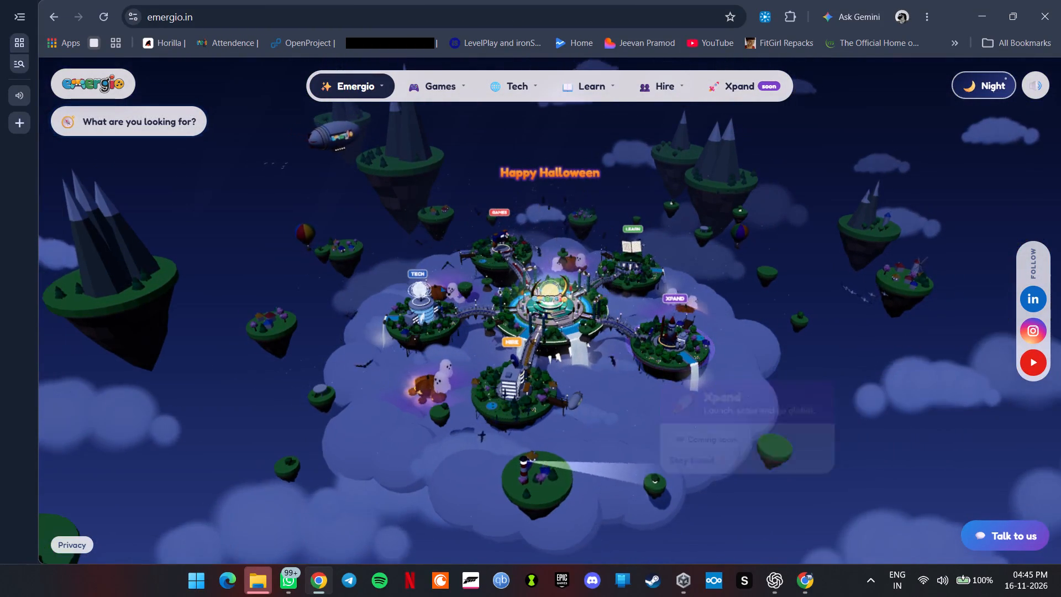
{"action": "scroll", "coordinate": [550, 361], "scroll_direction": "up", "scroll_amount": 4}
{"action": "scroll", "coordinate": [400, 307], "scroll_direction": "up", "scroll_amount": 6}
{"action": "scroll", "coordinate": [310, 283], "scroll_direction": "up", "scroll_amount": 6}
{"action": "right_click_drag", "start_coordinate": [105, 351], "coordinate": [140, 360]}
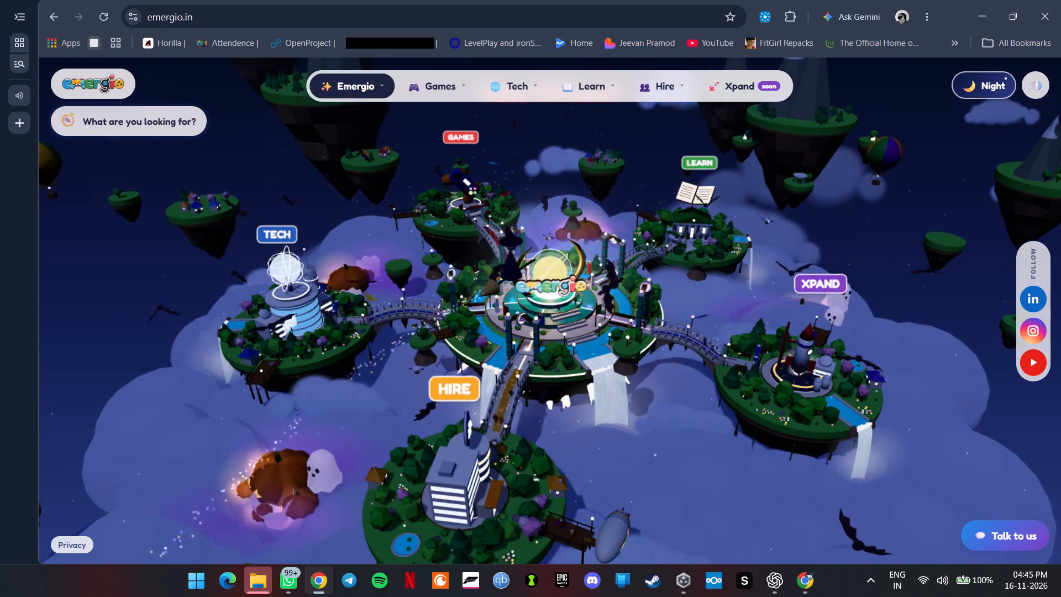
{"action": "left_click_drag", "start_coordinate": [138, 354], "coordinate": [258, 360]}
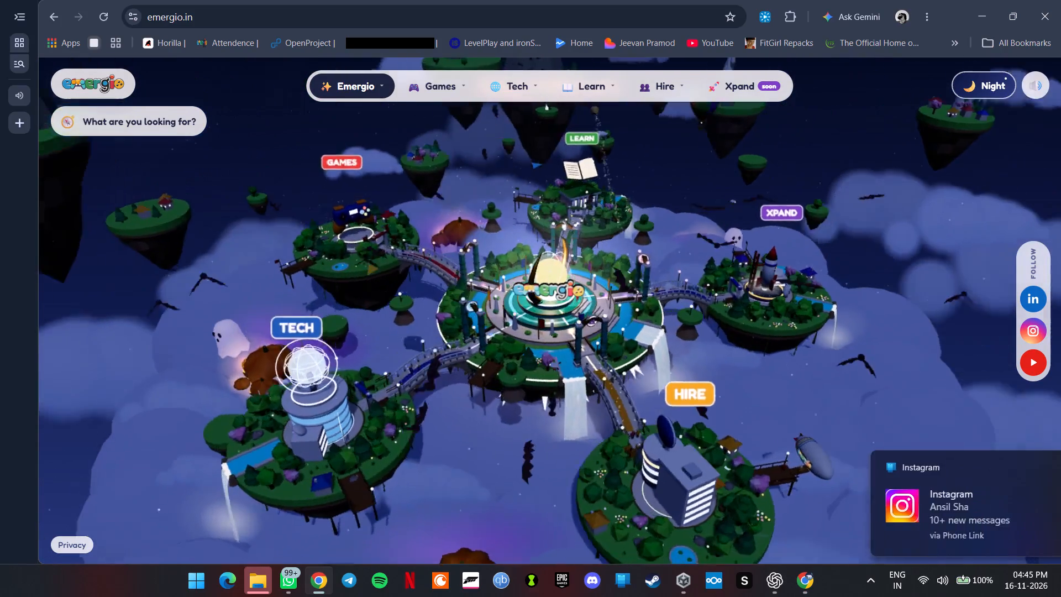
{"action": "left_click_drag", "start_coordinate": [258, 360], "coordinate": [304, 343]}
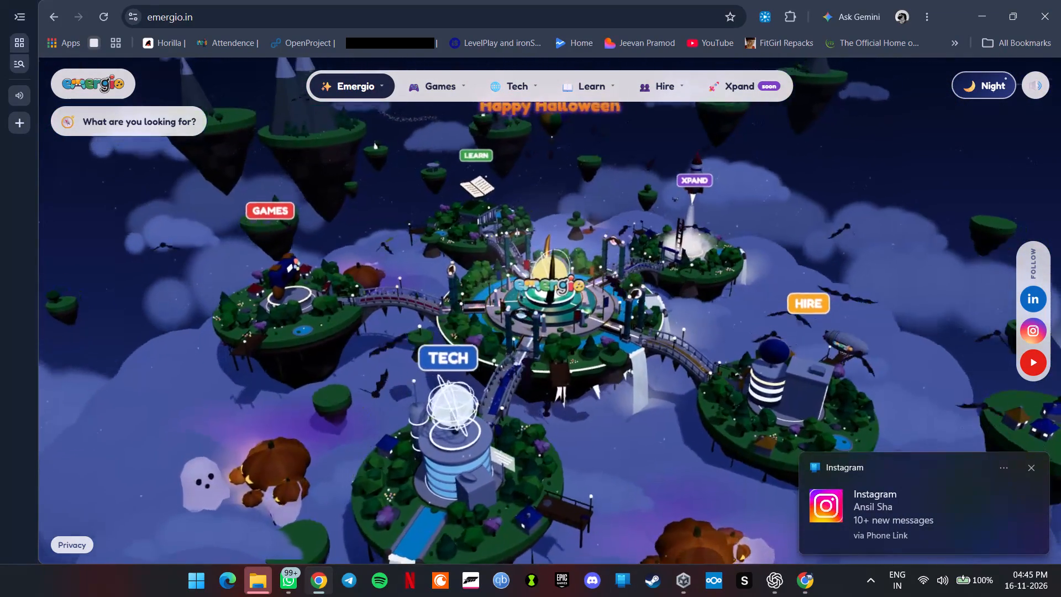
{"action": "left_click_drag", "start_coordinate": [304, 343], "coordinate": [344, 330]}
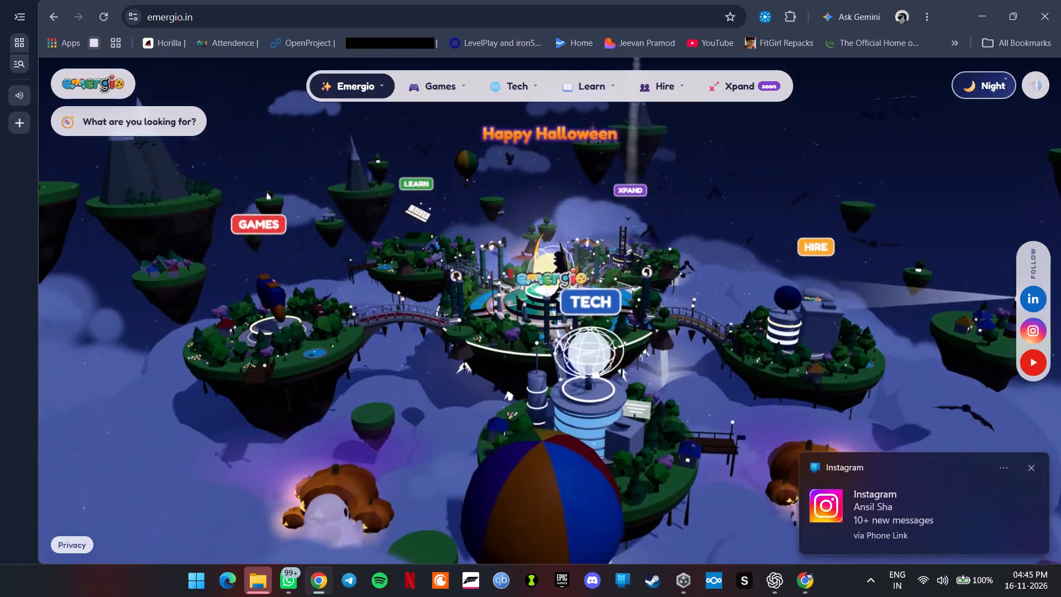
{"action": "left_click_drag", "start_coordinate": [344, 330], "coordinate": [364, 321]}
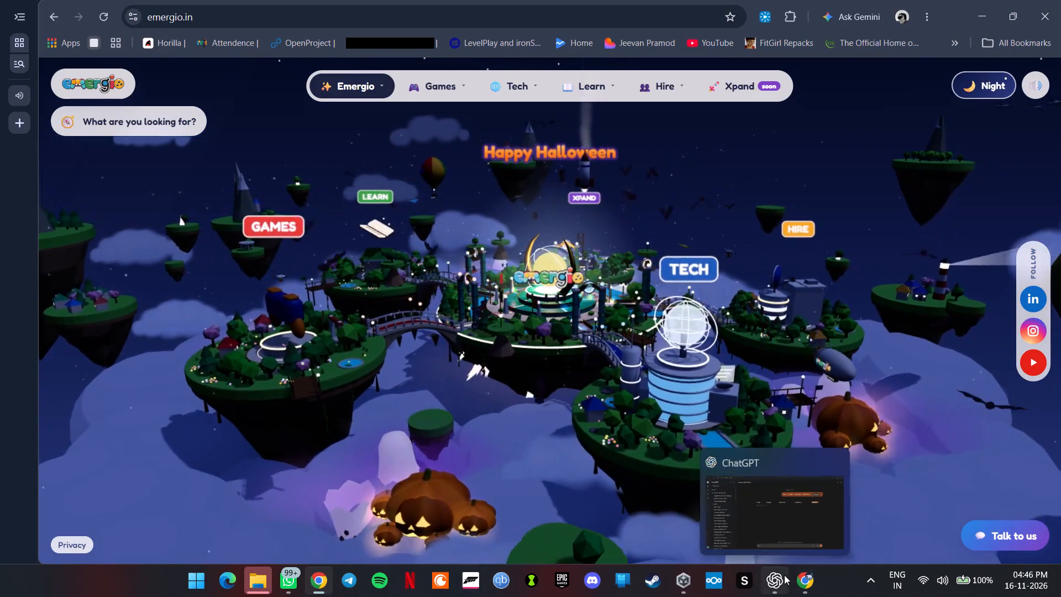
Switch to the spreadsheet and change the Onam label in A30 to "Phase 8 (Onam)".
{"action": "left_click", "coordinate": [819, 580]}
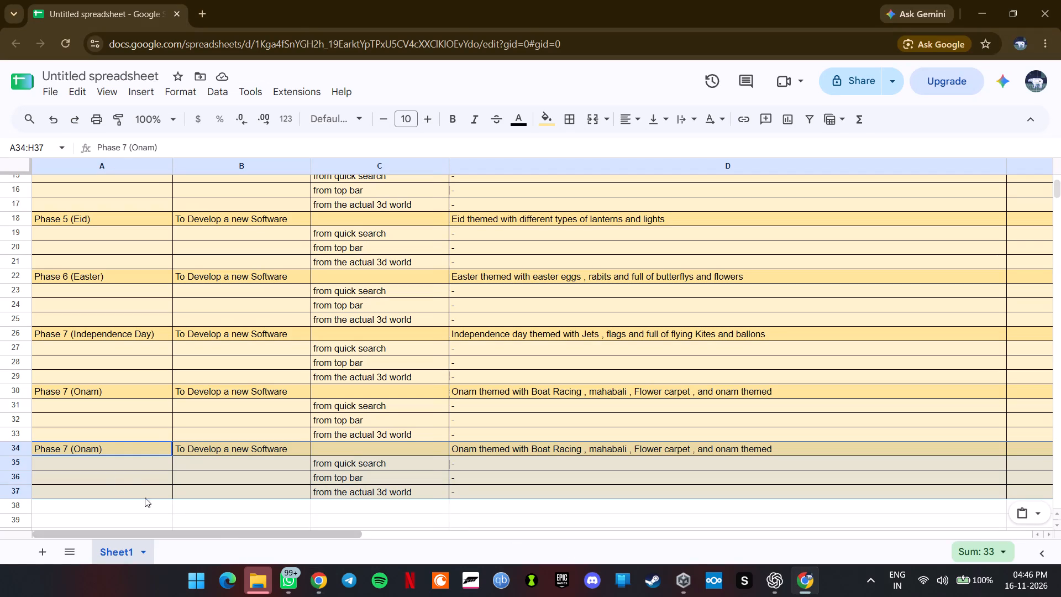
{"action": "left_click", "coordinate": [72, 443]}
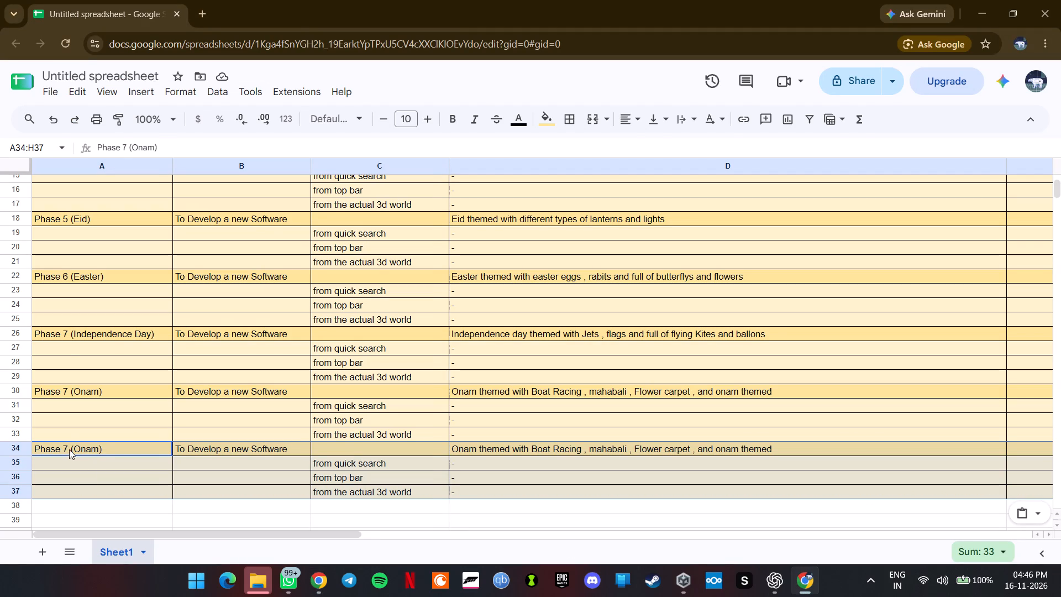
{"action": "double_click", "coordinate": [69, 390]}
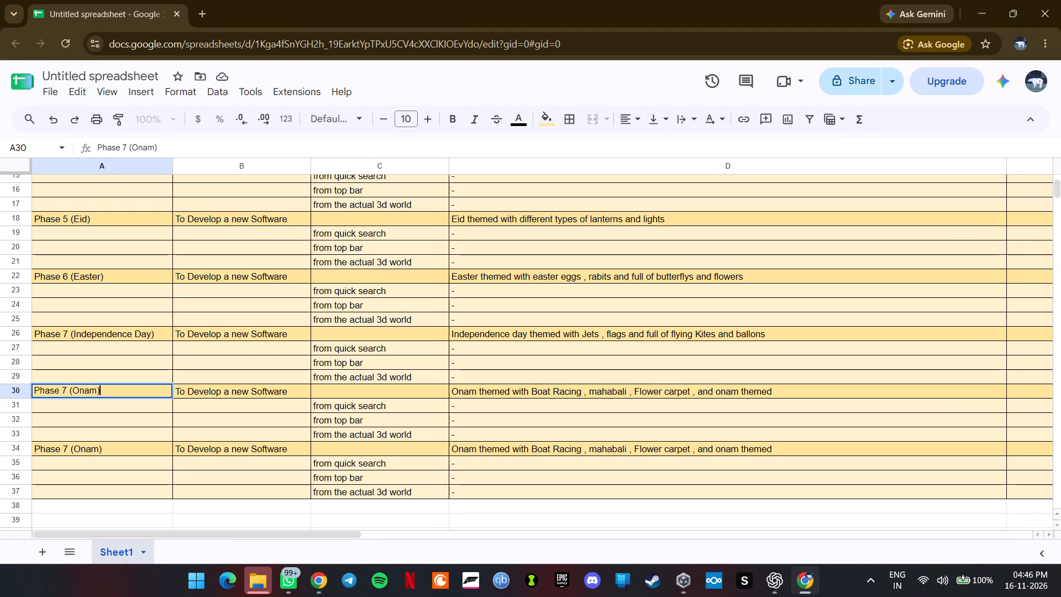
{"action": "left_click", "coordinate": [65, 392]}
{"action": "key", "text": "BackSpace"}
{"action": "key", "text": "8"}
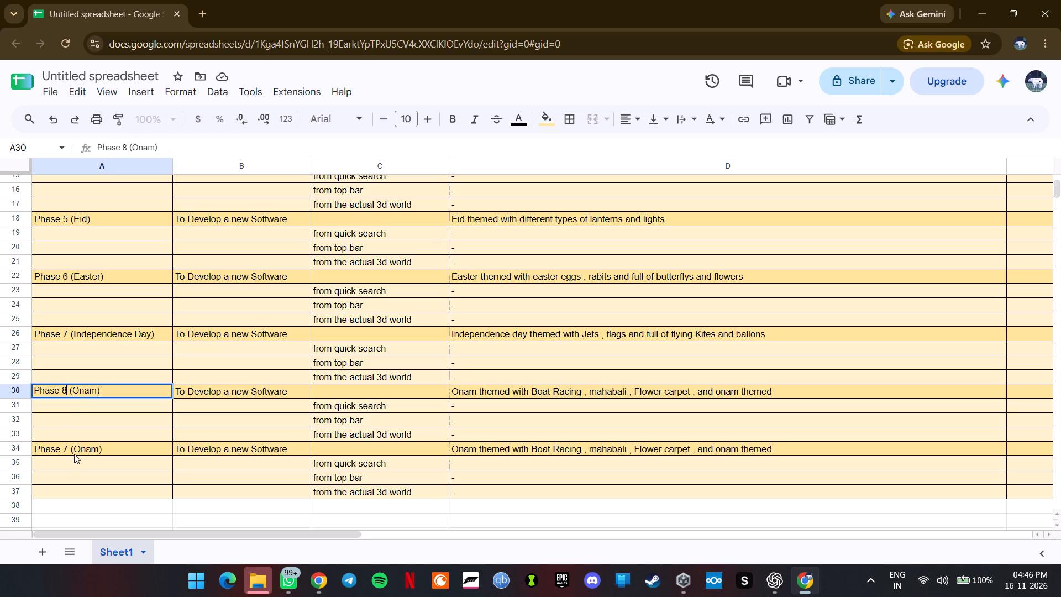
Change the copied phase label in A34 to "Phase 9 (Halloween)", checking the website for the spelling.
{"action": "double_click", "coordinate": [67, 450]}
{"action": "left_click", "coordinate": [66, 449]}
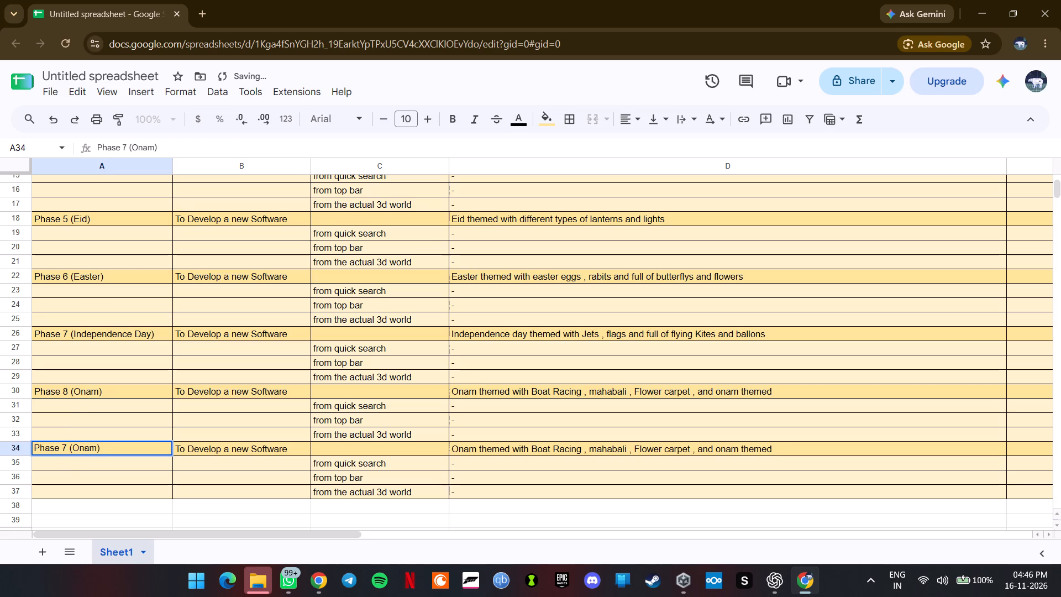
{"action": "key", "text": "BackSpace"}
{"action": "key", "text": "9"}
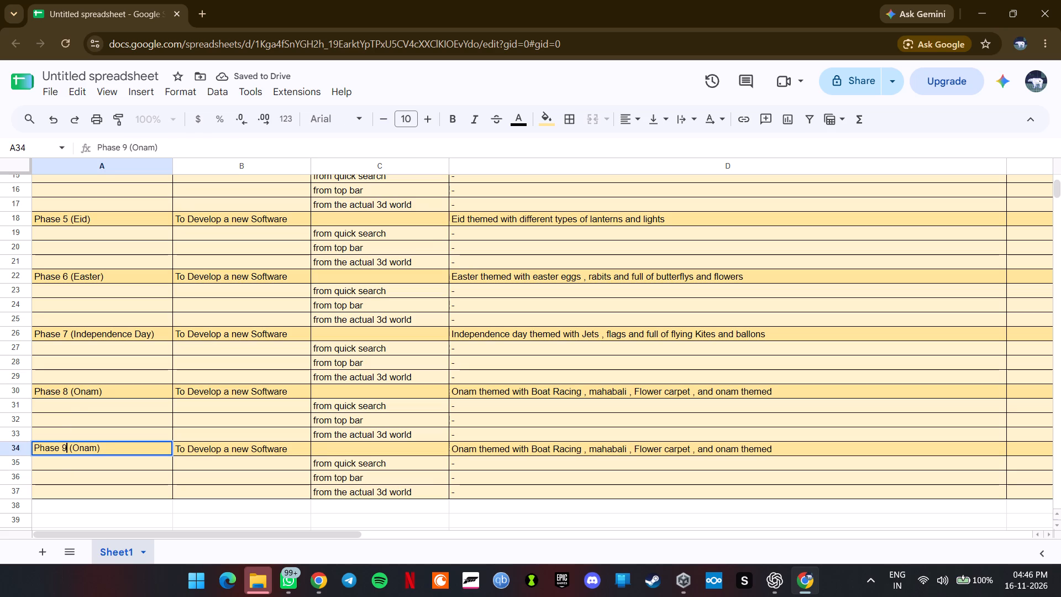
{"action": "left_click", "coordinate": [95, 450]}
{"action": "key", "text": "BackSpace"}
{"action": "key", "text": "BackSpace"}
{"action": "key", "text": "BackSpace"}
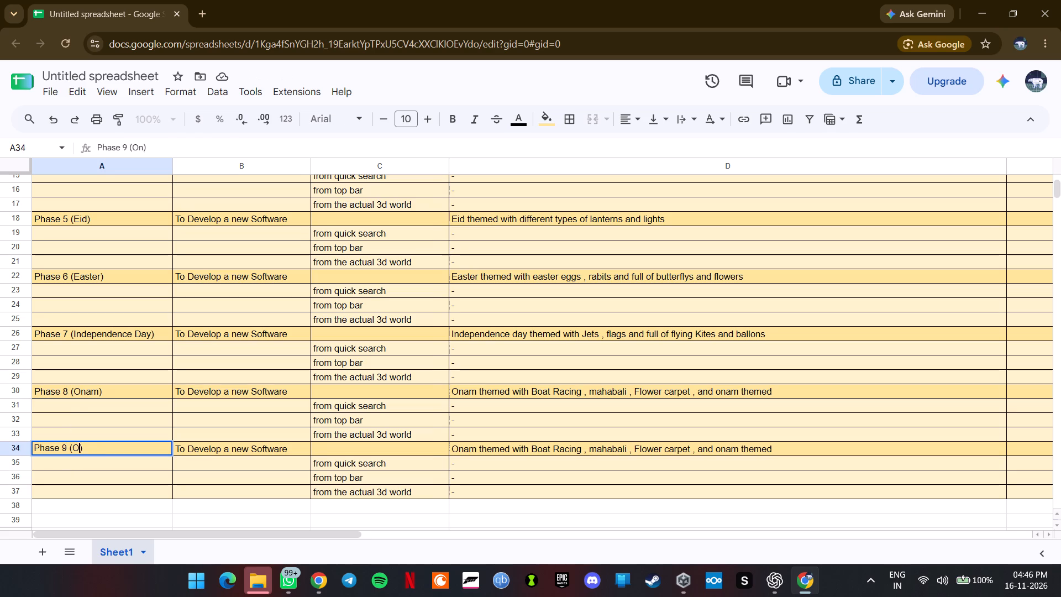
{"action": "key", "text": "BackSpace"}
{"action": "key", "text": "shift+h"}
{"action": "type", "text": "allow"}
{"action": "type", "text": "in"}
{"action": "key", "text": "BackSpace"}
{"action": "key", "text": "BackSpace"}
{"action": "type", "text": "en"}
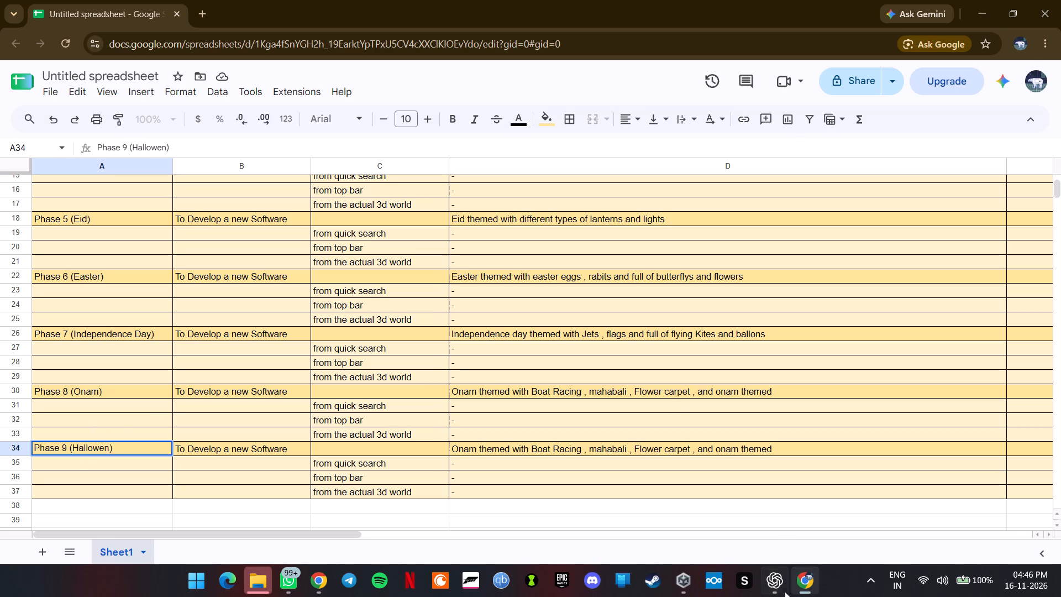
{"action": "left_click", "coordinate": [312, 585]}
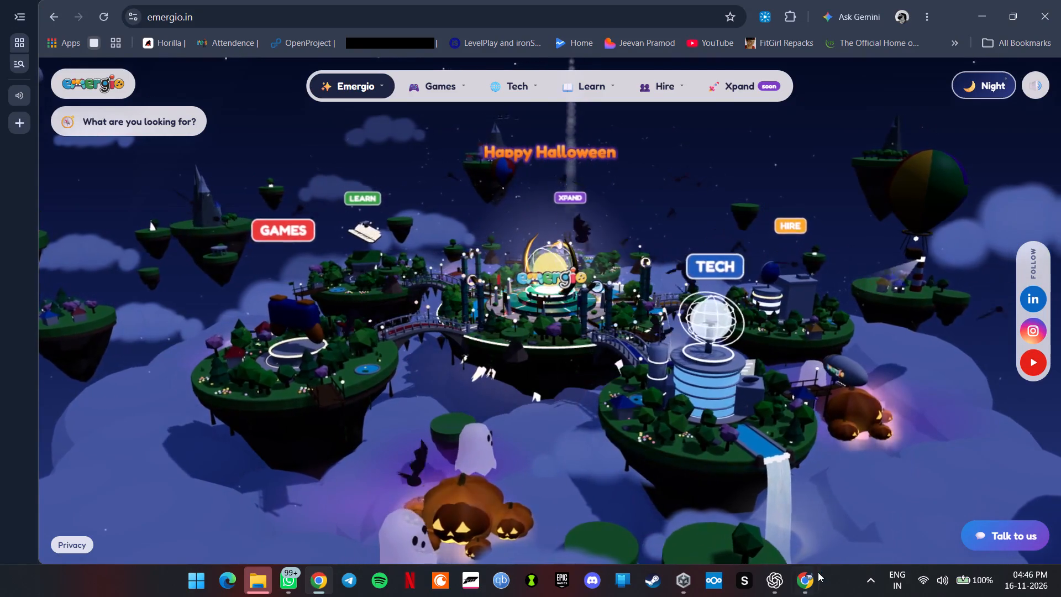
{"action": "left_click", "coordinate": [817, 577]}
{"action": "key", "text": "Left"}
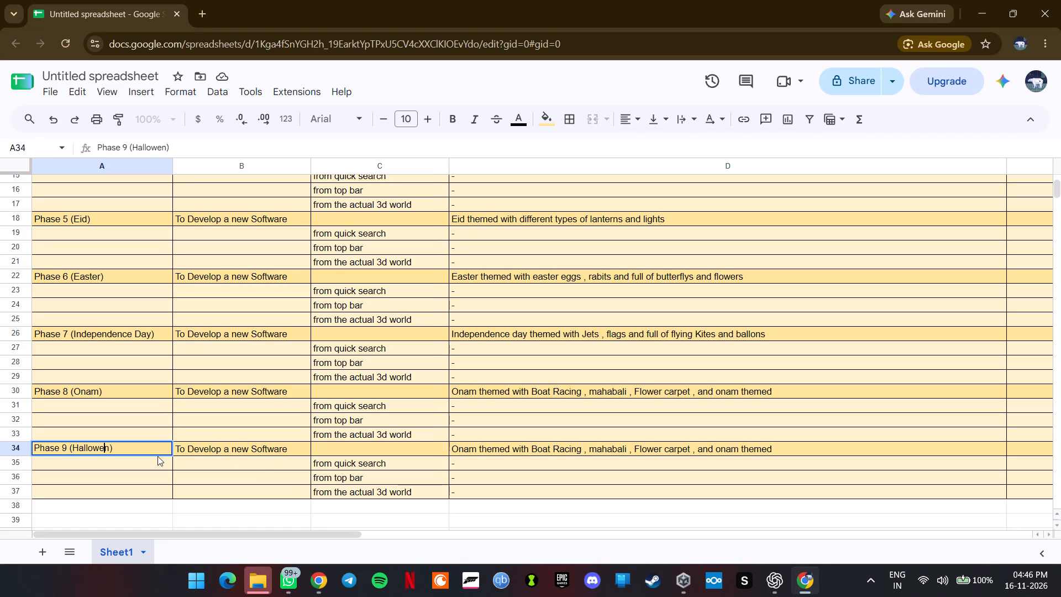
{"action": "key", "text": "e"}
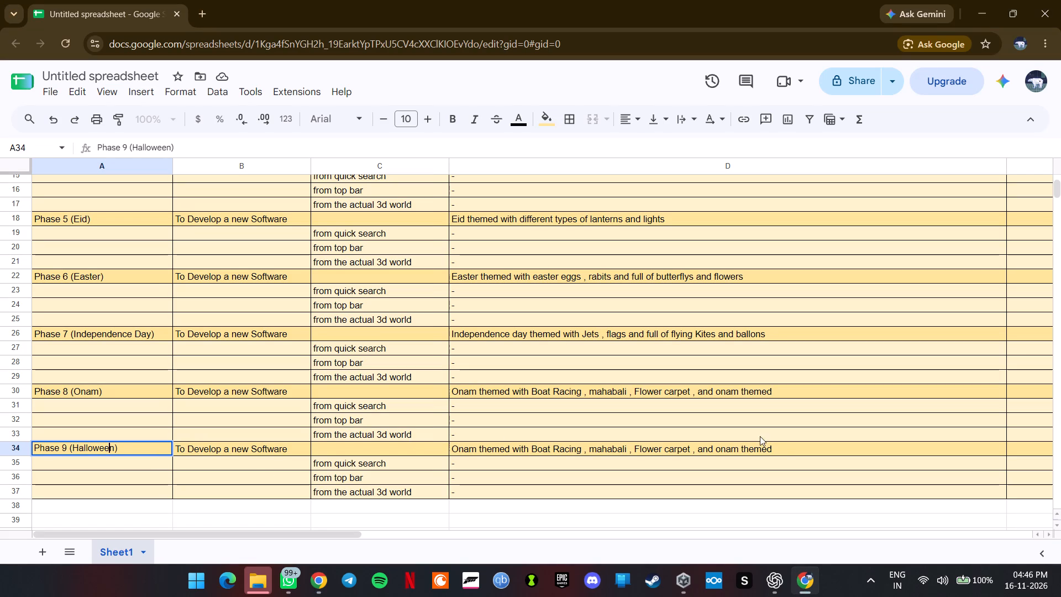
Replace the Phase 9 description in D34 with "Halloween themed with ghosts and pumkins and bats giving a spookee situation".
{"action": "left_click", "coordinate": [787, 454]}
{"action": "double_click", "coordinate": [784, 453]}
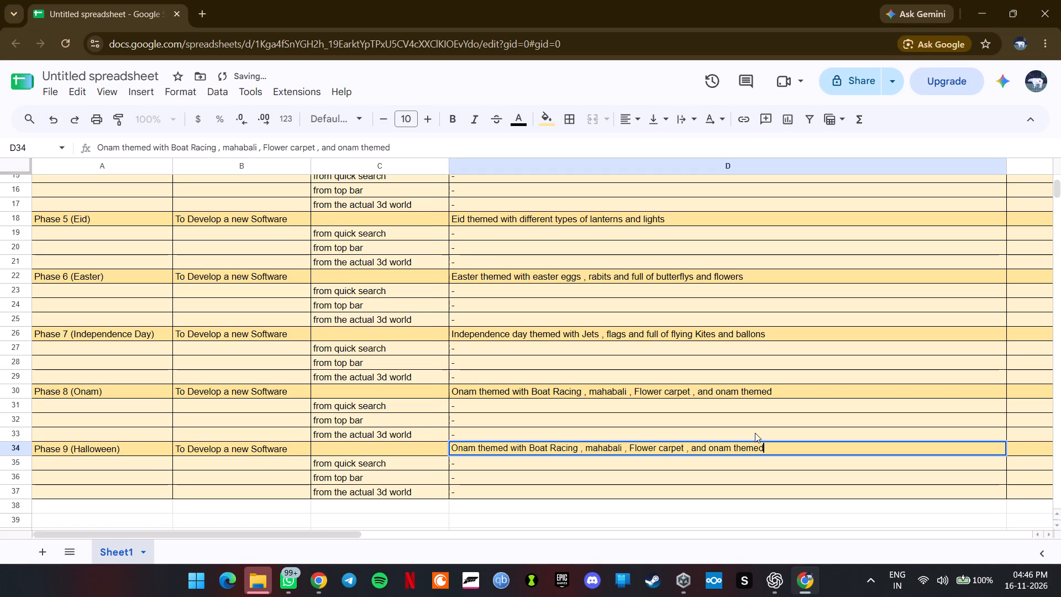
{"action": "key", "text": "BackSpace"}
{"action": "key", "text": "BackSpace"}
{"action": "key", "text": "BackSpace"}
{"action": "key", "text": "BackSpace"}
{"action": "key", "text": "BackSpace"}
{"action": "key", "text": "BackSpace"}
{"action": "key", "text": "BackSpace"}
{"action": "key", "text": "BackSpace"}
{"action": "key", "text": "BackSpace"}
{"action": "key", "text": "BackSpace"}
{"action": "key", "text": "BackSpace"}
{"action": "key", "text": "BackSpace"}
{"action": "key", "text": "BackSpace"}
{"action": "key", "text": "BackSpace"}
{"action": "key", "text": "BackSpace"}
{"action": "key", "text": "BackSpace"}
{"action": "key", "text": "BackSpace"}
{"action": "key", "text": "BackSpace"}
{"action": "key", "text": "BackSpace"}
{"action": "key", "text": "BackSpace"}
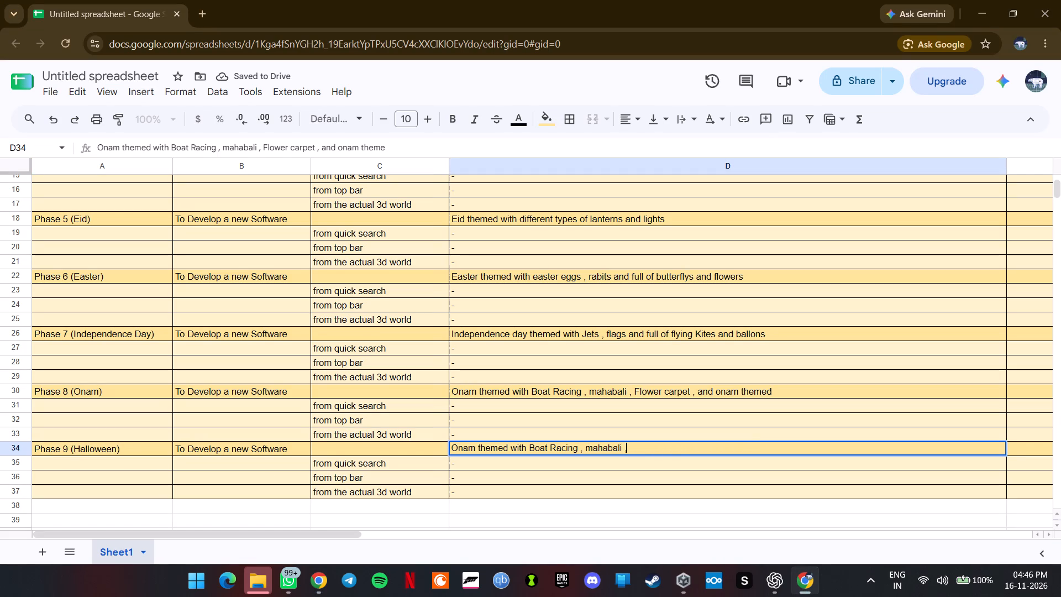
{"action": "key", "text": "BackSpace"}
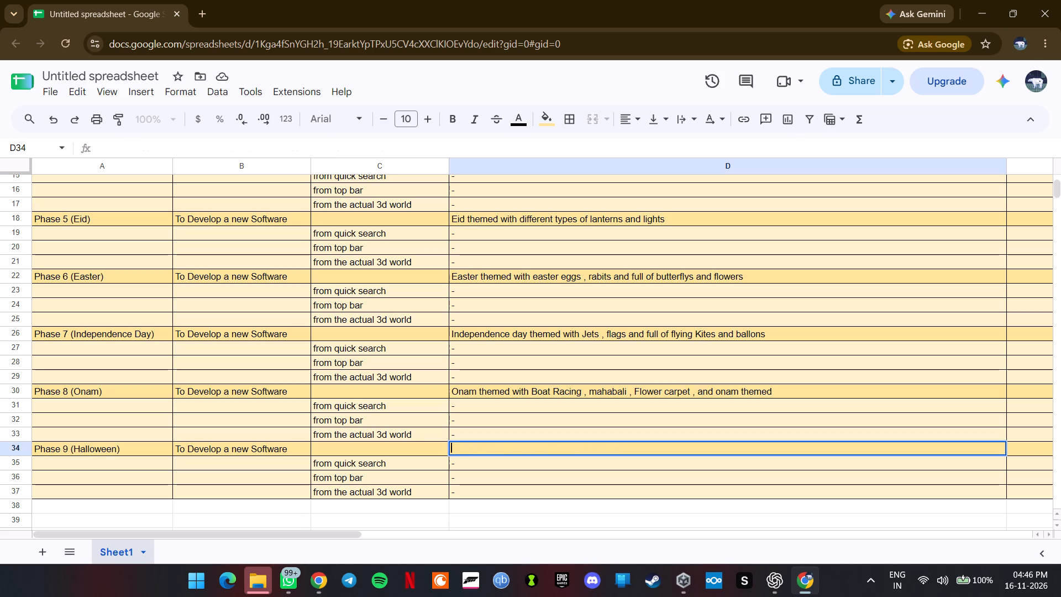
{"action": "type", "text": "Hall"}
{"action": "type", "text": "oween"}
{"action": "key", "text": "space"}
{"action": "type", "text": "themed with gos"}
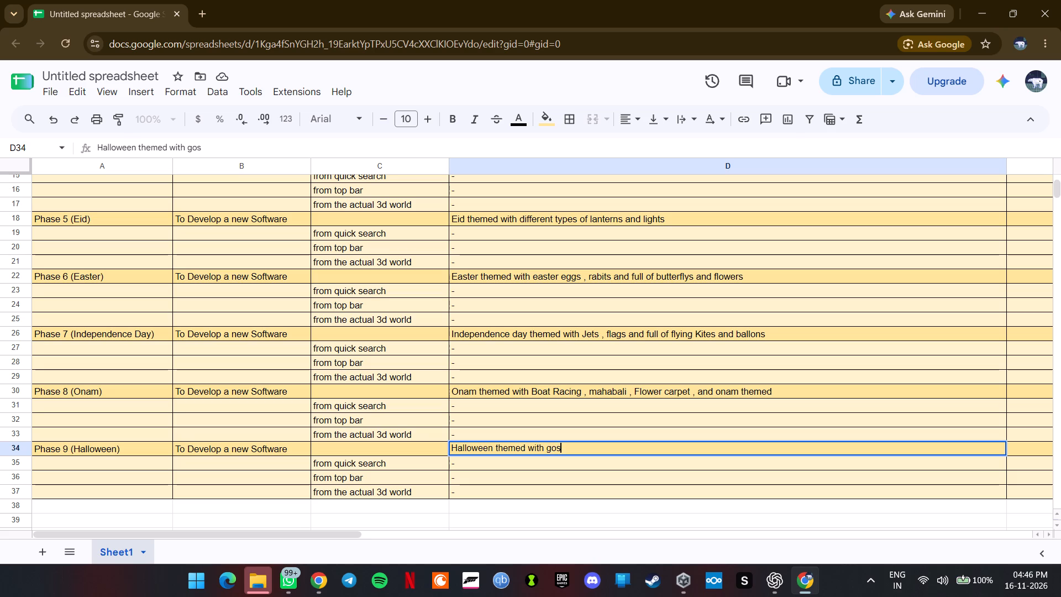
{"action": "key", "text": "BackSpace"}
{"action": "key", "text": "BackSpace"}
{"action": "type", "text": "hosts and"}
{"action": "key", "text": "space"}
{"action": "type", "text": "pumkins and"}
{"action": "key", "text": "space"}
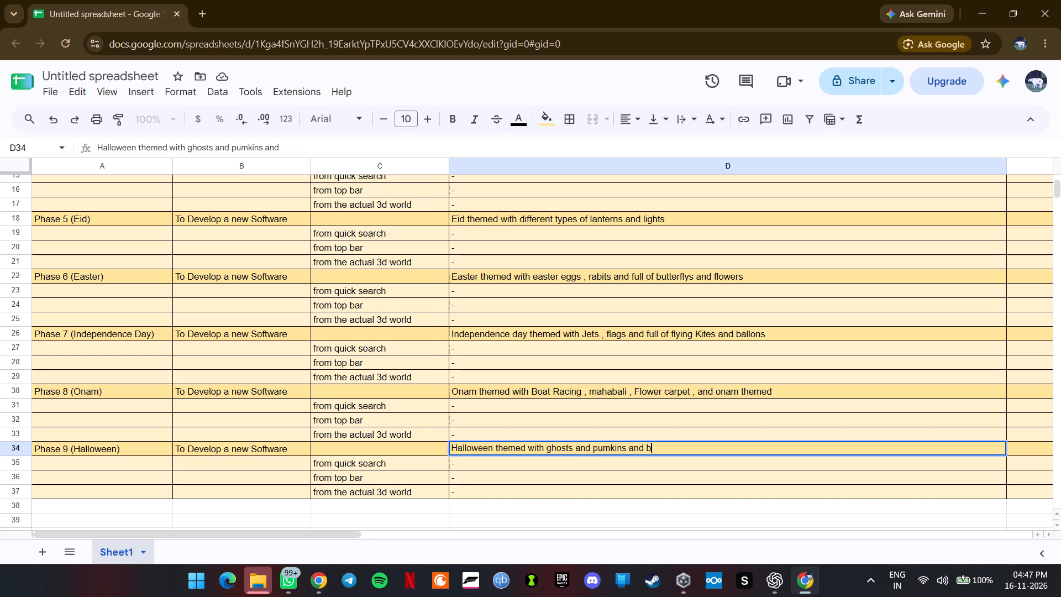
{"action": "key", "text": "b"}
{"action": "type", "text": "ats"}
{"action": "key", "text": "space"}
{"action": "type", "text": "giving a spoo"}
{"action": "key", "text": "k"}
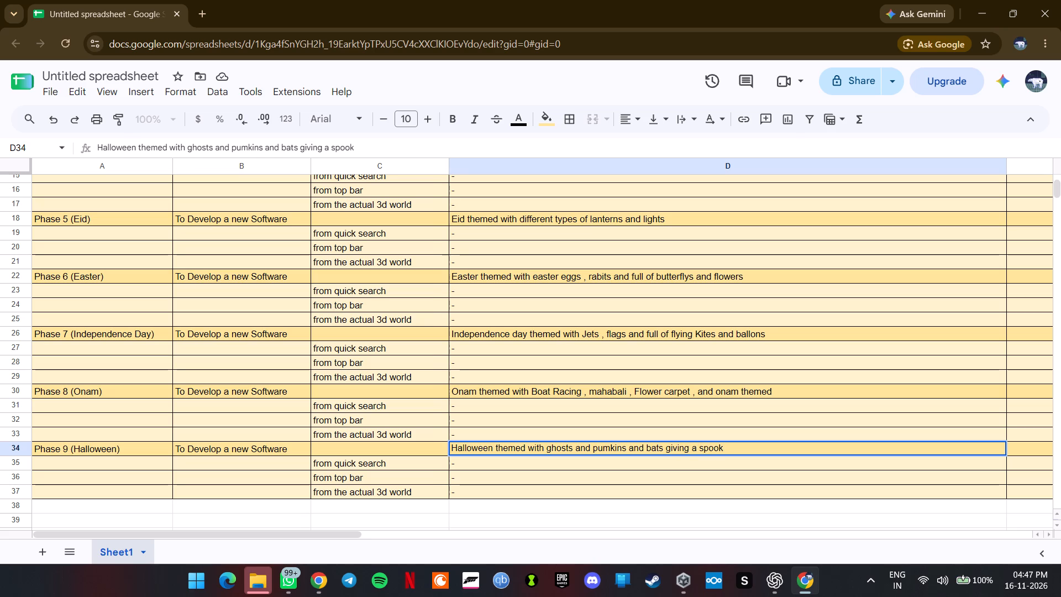
{"action": "type", "text": "ee"}
{"action": "key", "text": "space"}
{"action": "type", "text": "situation"}
{"action": "left_click_drag", "start_coordinate": [321, 535], "coordinate": [492, 534]}
{"action": "left_click", "coordinate": [616, 535]}
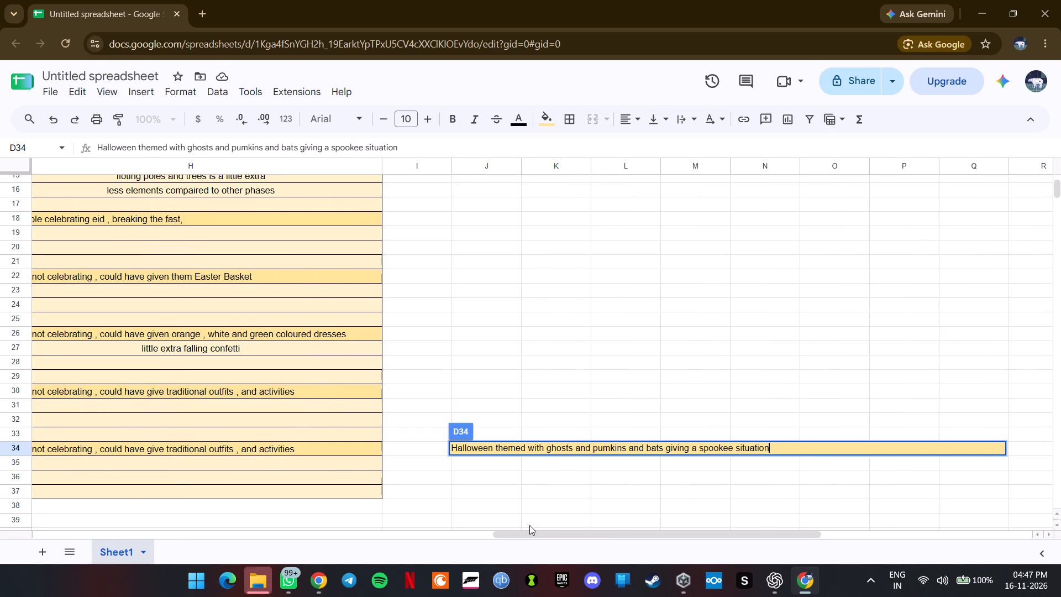
{"action": "left_click", "coordinate": [523, 523]}
Enter the feedback "Ghosts upside down" in H35 for the Halloween phase's quick search row.
{"action": "left_click_drag", "start_coordinate": [525, 535], "coordinate": [286, 556]}
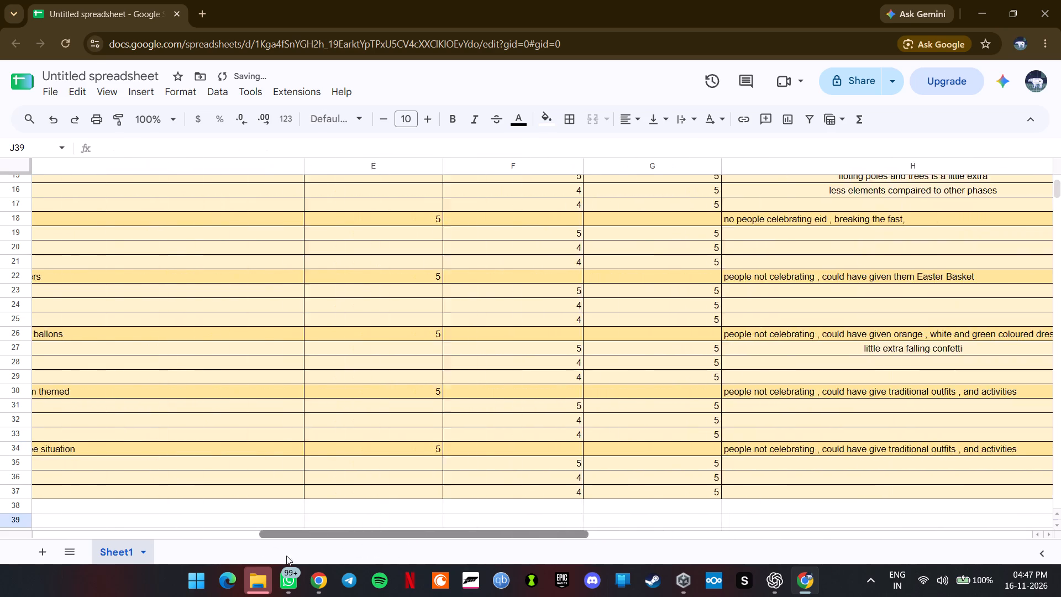
{"action": "left_click_drag", "start_coordinate": [286, 556], "coordinate": [434, 537]}
{"action": "left_click", "coordinate": [364, 450]}
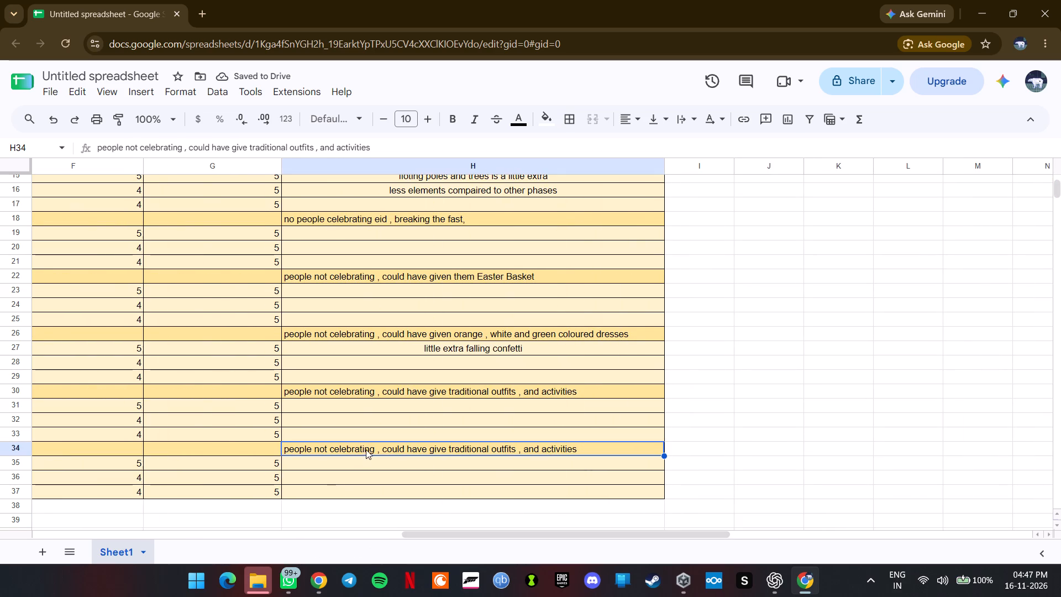
{"action": "key", "text": "Right"}
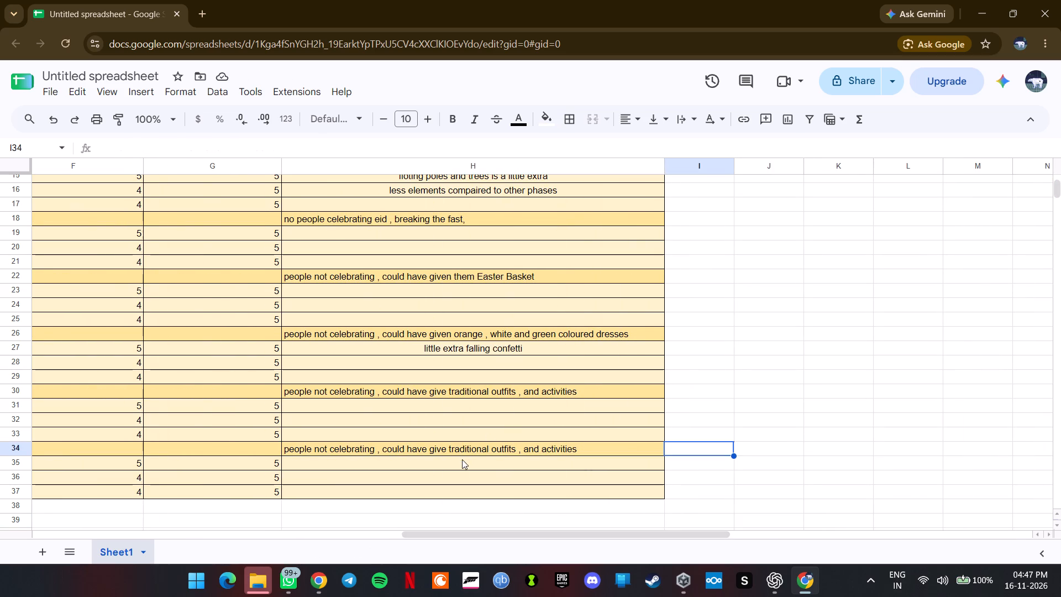
{"action": "left_click", "coordinate": [461, 462]}
{"action": "key", "text": "shift+g"}
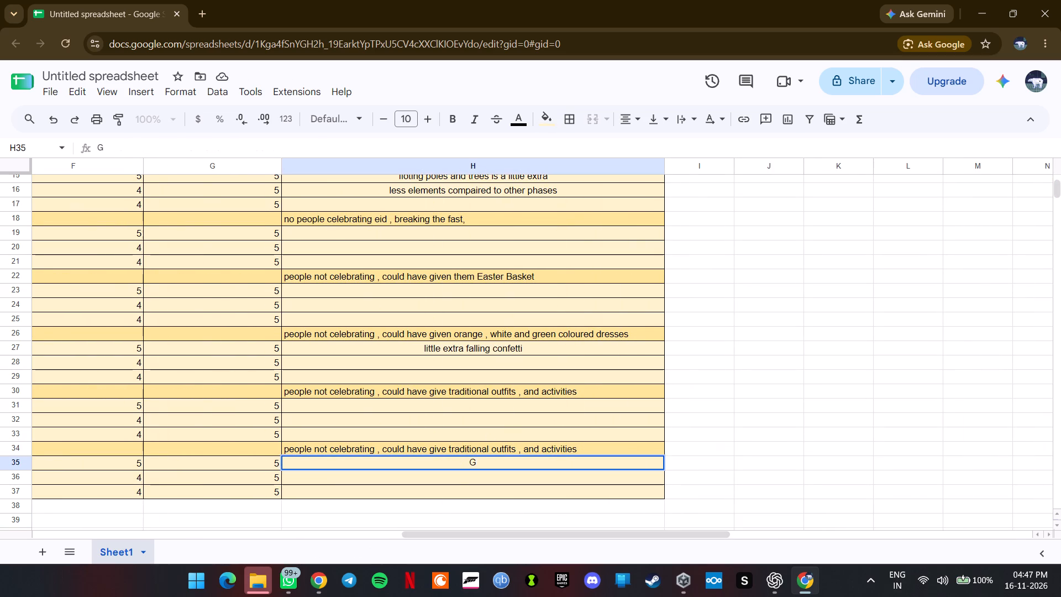
{"action": "type", "text": "ho"}
{"action": "type", "text": "st"}
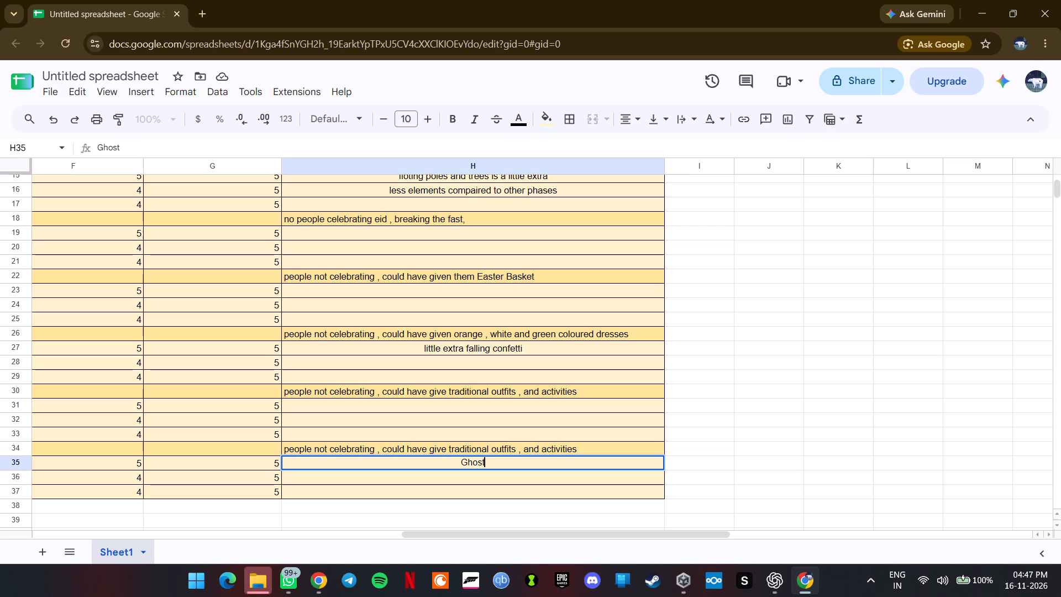
{"action": "type", "text": "s upside down"}
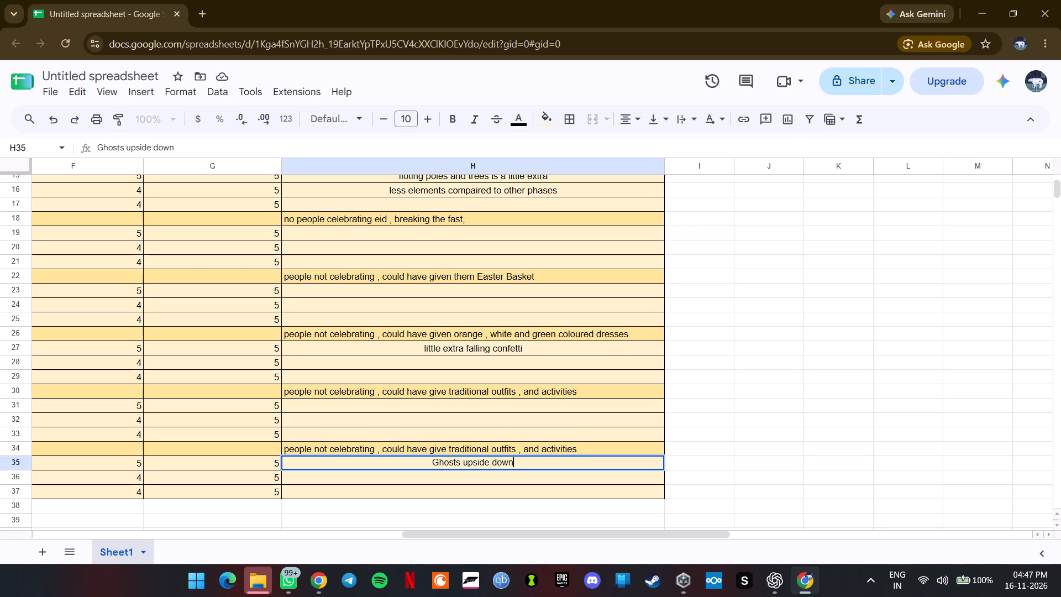
Reword the copied Halloween feedback in H34 to "people not celebrating , could have given coustumes , and activities".
{"action": "left_click", "coordinate": [586, 453]}
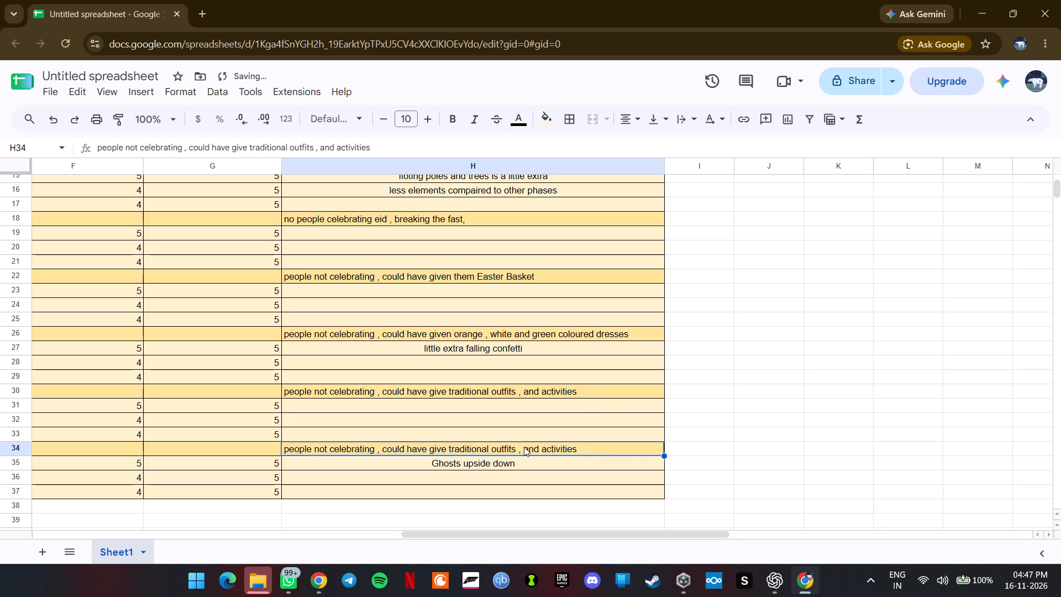
{"action": "double_click", "coordinate": [511, 449]}
{"action": "left_click", "coordinate": [508, 449]}
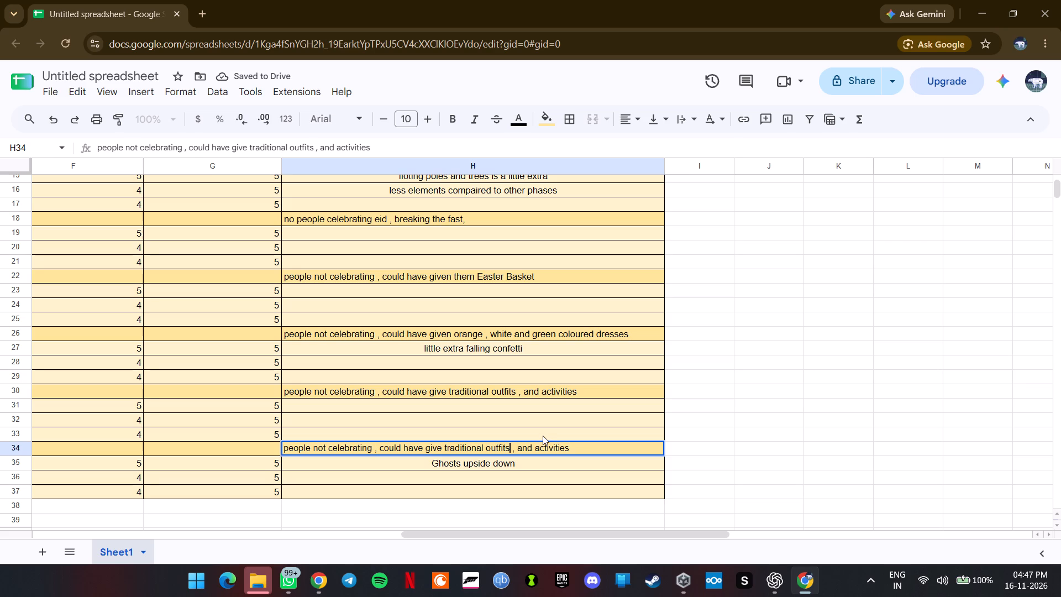
{"action": "key", "text": "Left"}
{"action": "key", "text": "Left"}
{"action": "key", "text": "Left"}
{"action": "key", "text": "Left"}
{"action": "key", "text": "Left"}
{"action": "key", "text": "Left"}
{"action": "key", "text": "Left"}
{"action": "key", "text": "Left"}
{"action": "key", "text": "BackSpace"}
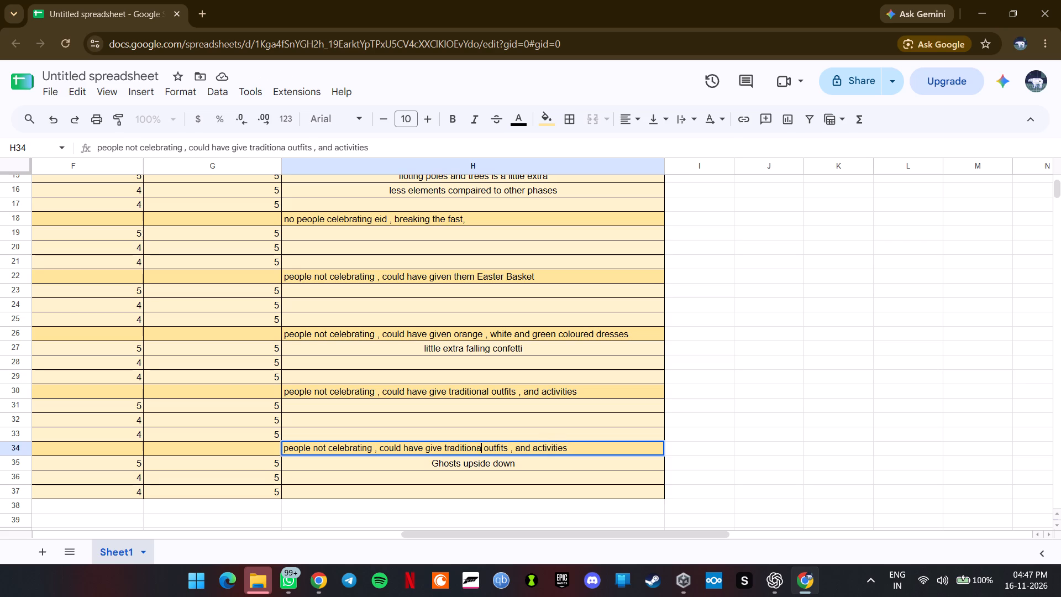
{"action": "key", "text": "BackSpace"}
{"action": "key", "text": "BackSpace"}
{"action": "key", "text": "BackSpace"}
{"action": "key", "text": "BackSpace"}
{"action": "key", "text": "BackSpace"}
{"action": "key", "text": "BackSpace"}
{"action": "key", "text": "BackSpace"}
{"action": "key", "text": "BackSpace"}
{"action": "key", "text": "BackSpace"}
{"action": "key", "text": "BackSpace"}
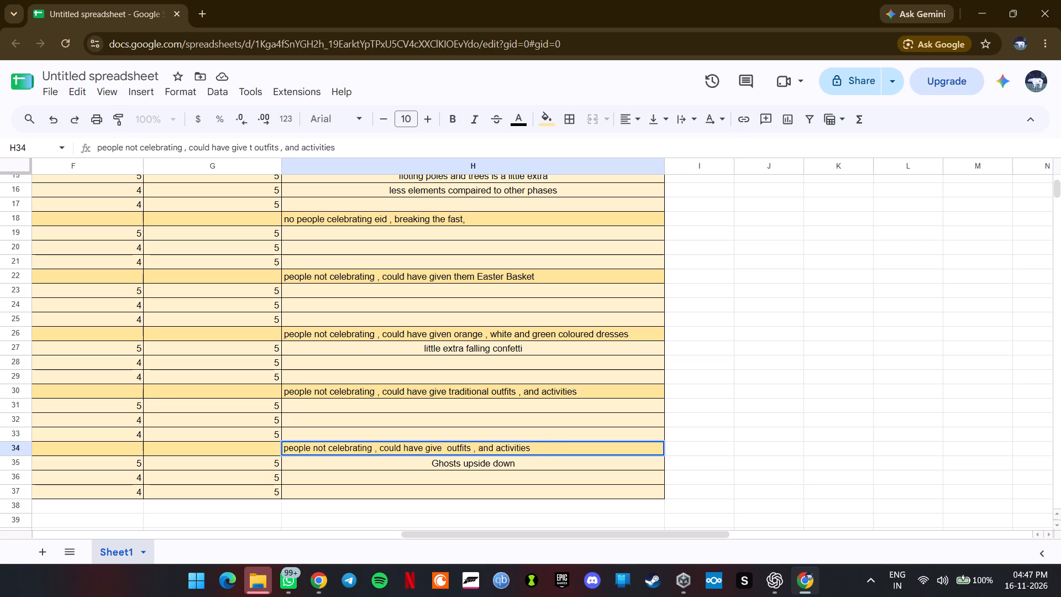
{"action": "key", "text": "BackSpace"}
{"action": "type", "text": "n"}
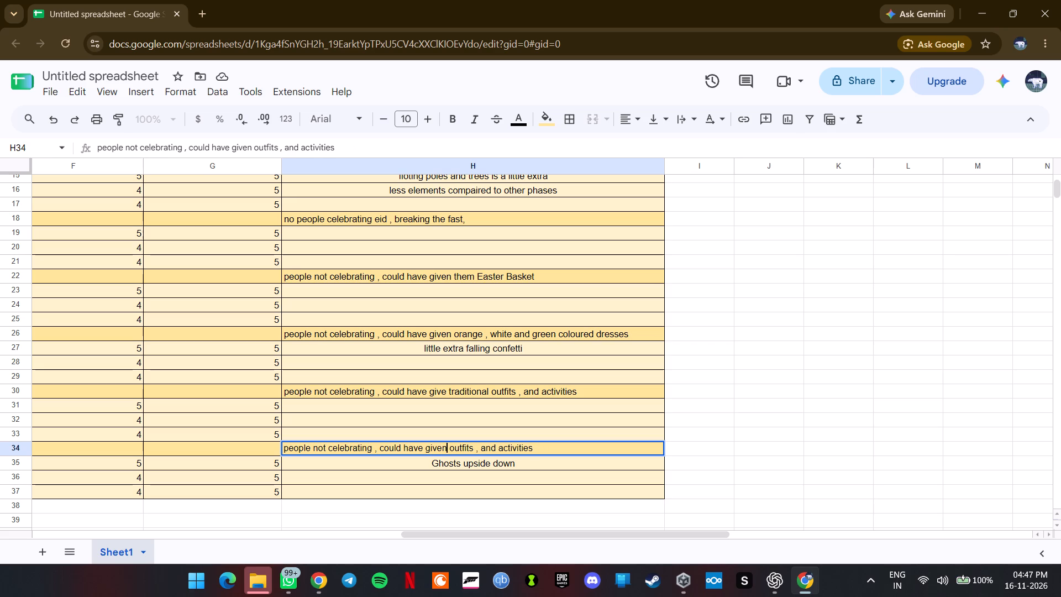
{"action": "key", "text": "space"}
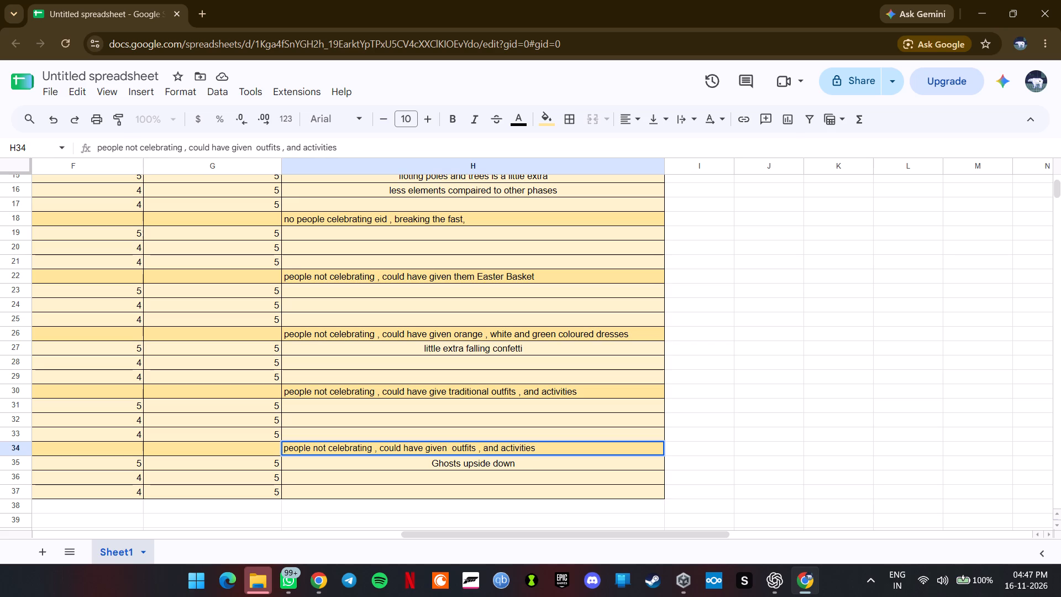
{"action": "key", "text": "c"}
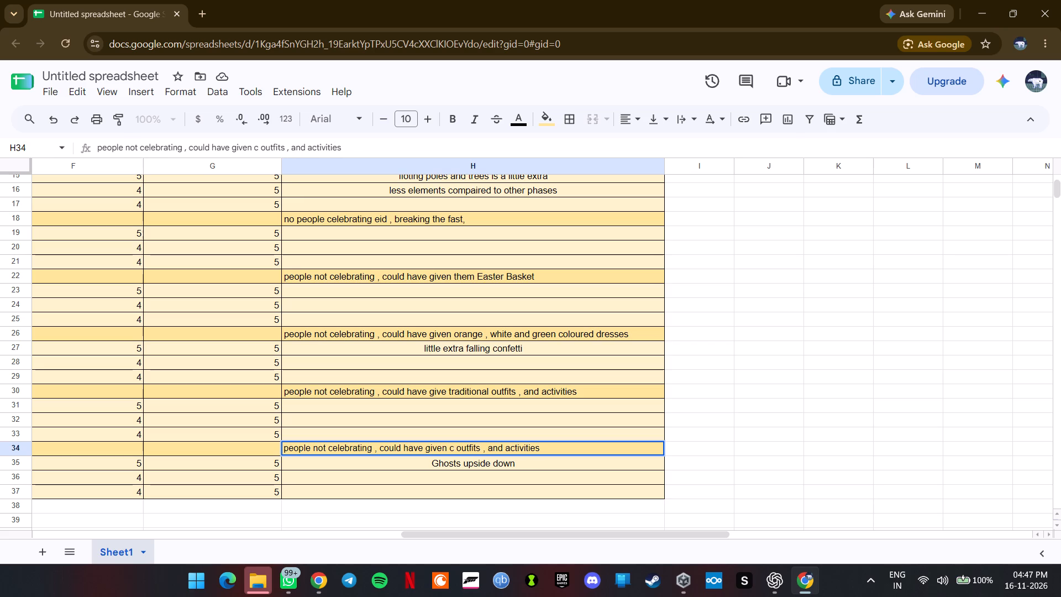
{"action": "type", "text": "oustumes"}
{"action": "key", "text": "Right"}
{"action": "key", "text": "Right"}
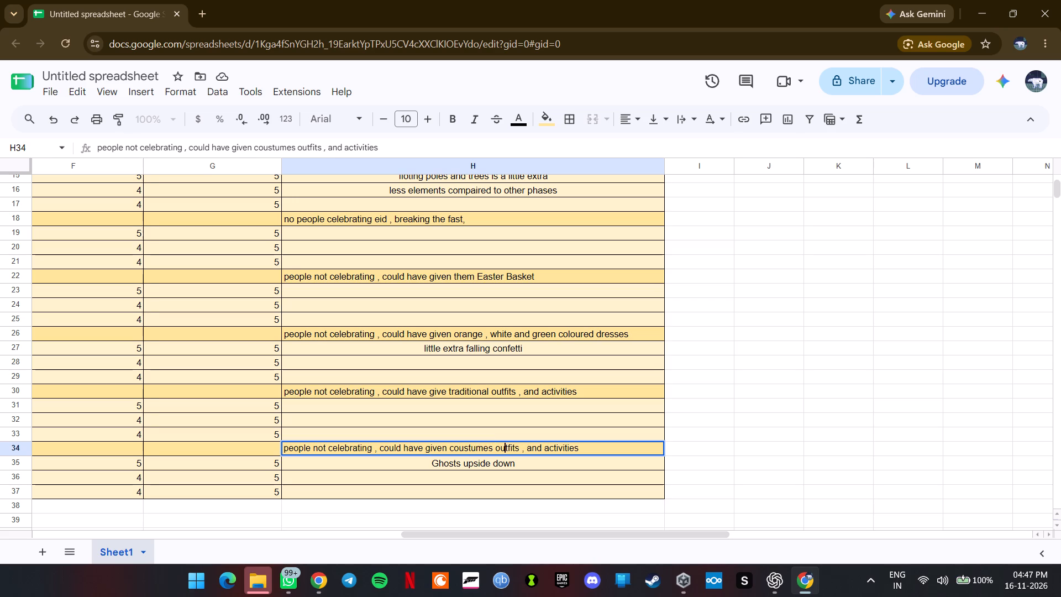
{"action": "key", "text": "Right"}
{"action": "key", "text": "Right"}
{"action": "key", "text": "Right"}
{"action": "key", "text": "Right"}
{"action": "key", "text": "Right"}
{"action": "key", "text": "Right"}
{"action": "key", "text": "BackSpace"}
{"action": "key", "text": "BackSpace"}
{"action": "key", "text": "BackSpace"}
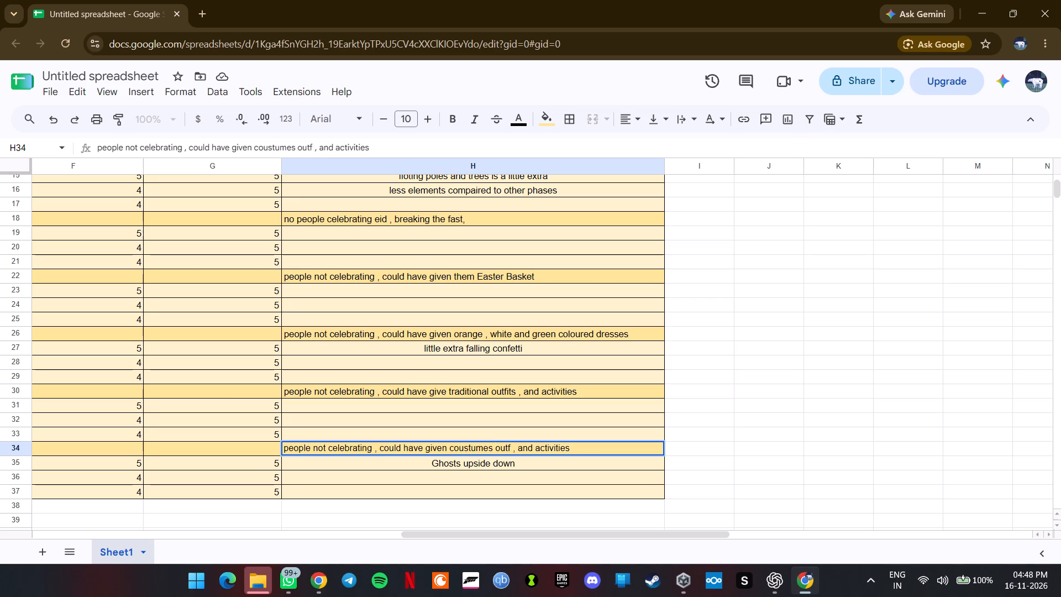
{"action": "key", "text": "BackSpace"}
{"action": "key", "text": "BackSpace"}
{"action": "key", "text": "BackSpace"}
{"action": "key", "text": "BackSpace"}
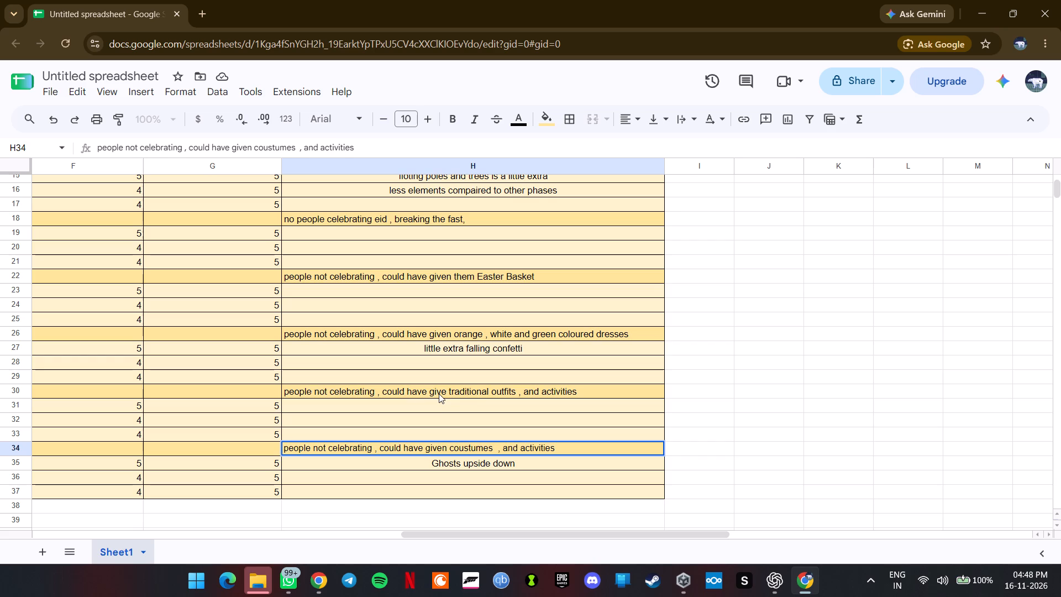
Correct "give" to "given" in the Onam feedback in H30.
{"action": "left_click", "coordinate": [446, 391]}
{"action": "left_click", "coordinate": [444, 393]}
{"action": "double_click", "coordinate": [444, 393]}
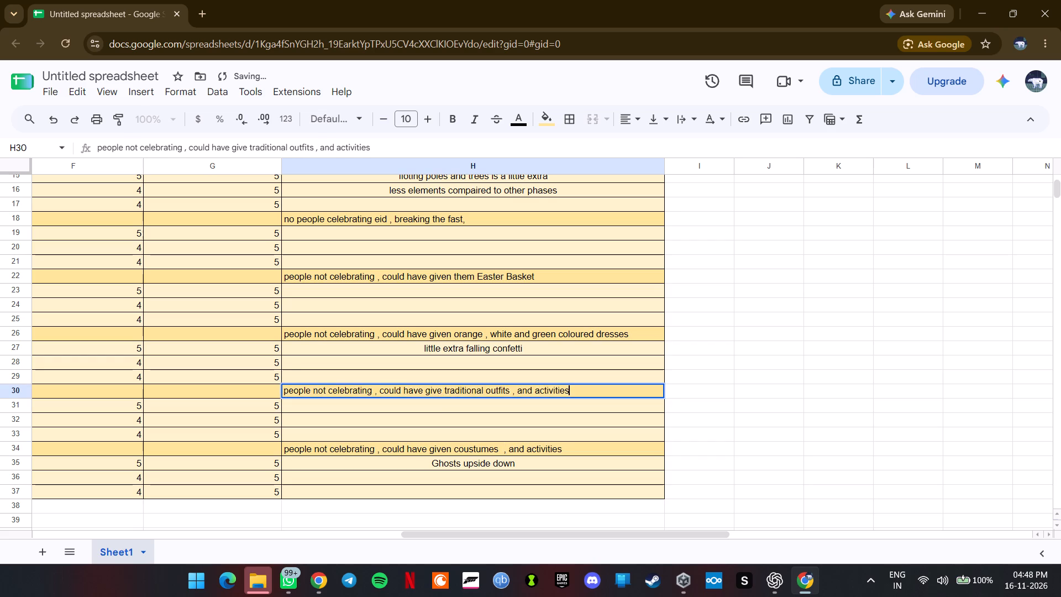
{"action": "left_click", "coordinate": [439, 392]}
{"action": "key", "text": "Right"}
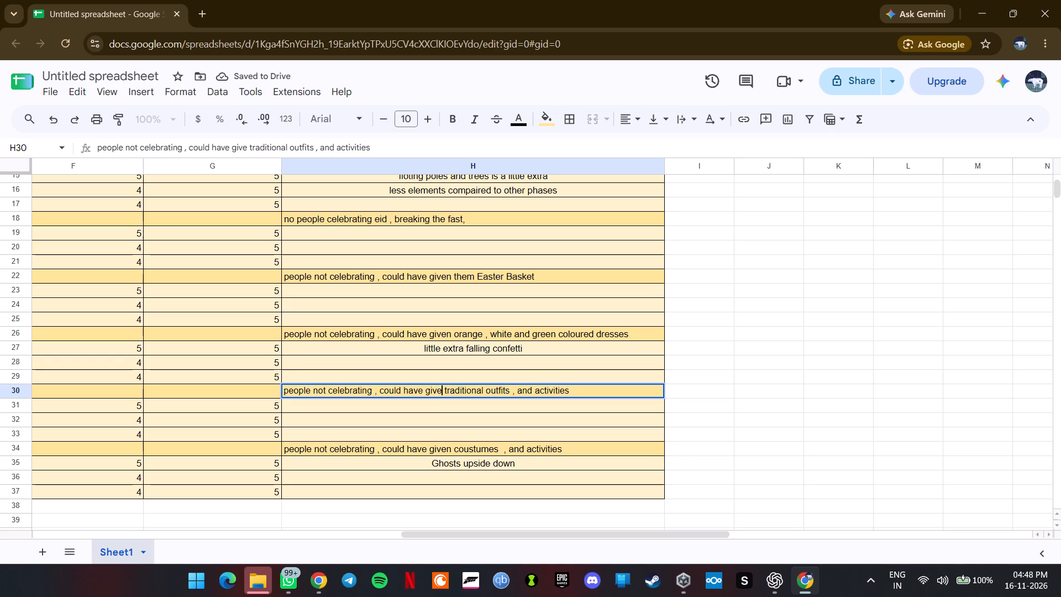
{"action": "key", "text": "n"}
{"action": "left_click", "coordinate": [794, 352]}
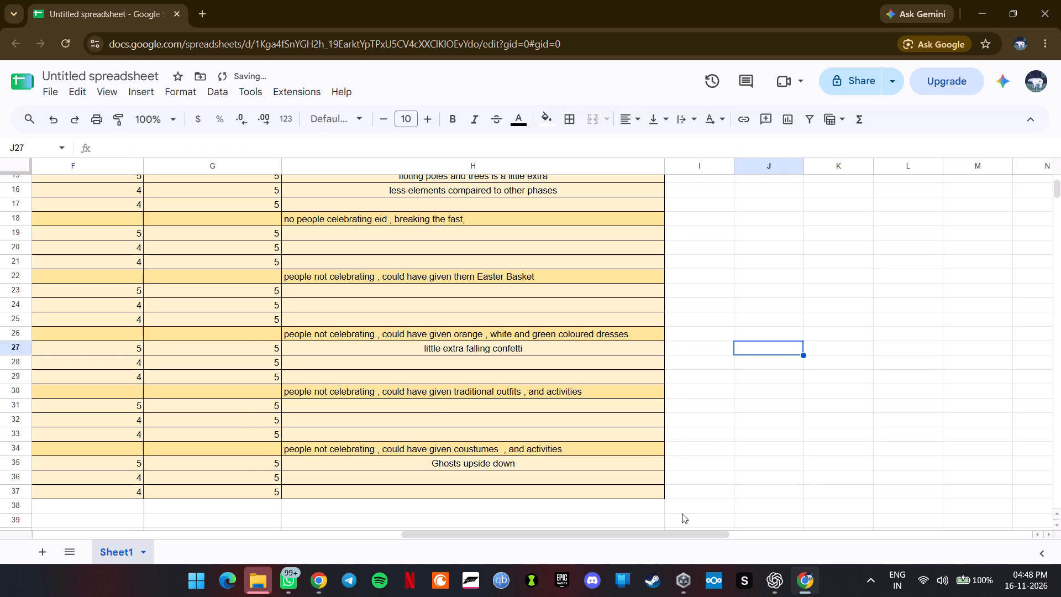
Switch to the Emergio website, view the Halloween world from afar, and reload the page to bring up the next theme.
{"action": "left_click", "coordinate": [326, 575]}
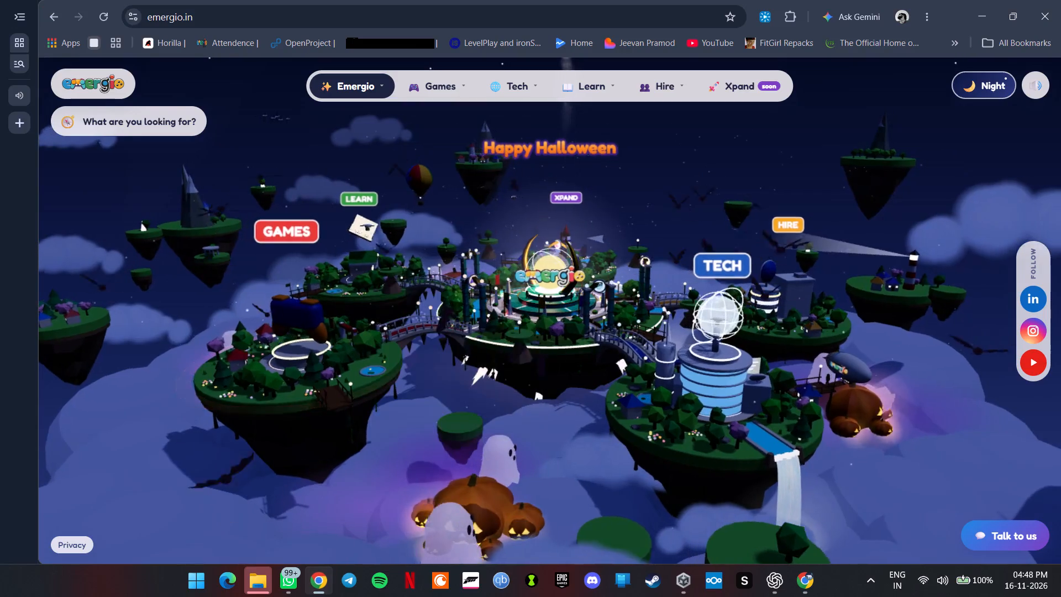
{"action": "scroll", "coordinate": [657, 228], "scroll_direction": "down", "scroll_amount": 4}
{"action": "scroll", "coordinate": [657, 228], "scroll_direction": "up", "scroll_amount": 3}
{"action": "scroll", "coordinate": [654, 229], "scroll_direction": "down", "scroll_amount": 15}
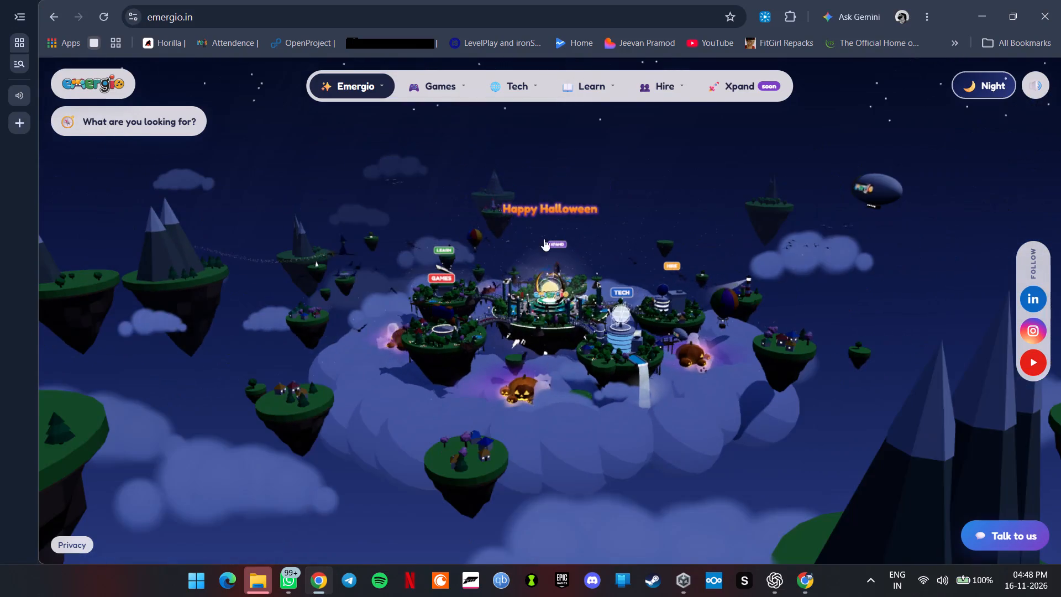
{"action": "left_click", "coordinate": [99, 12]}
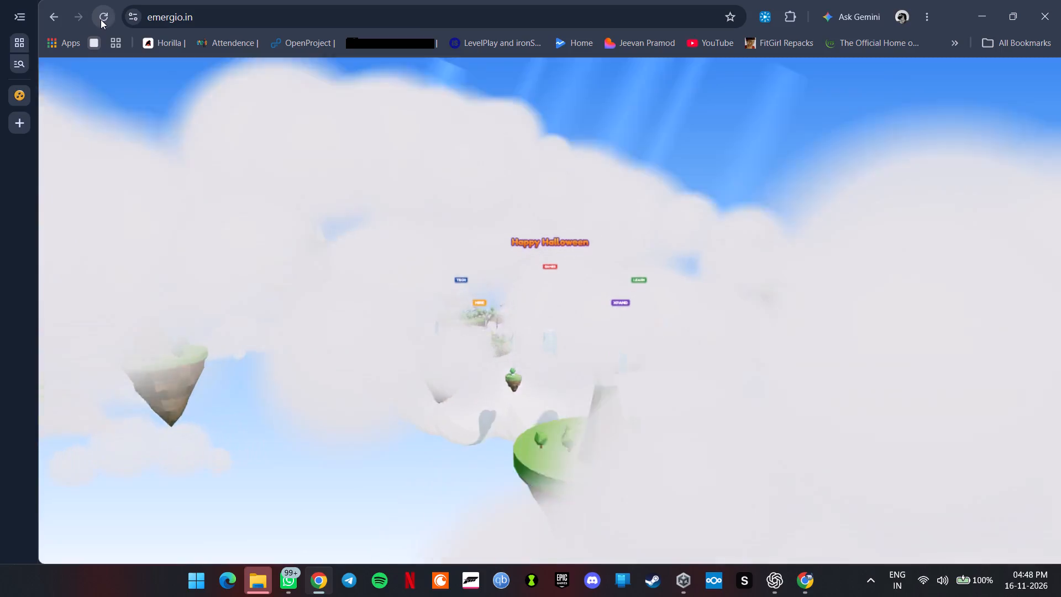
{"action": "left_click", "coordinate": [101, 19]}
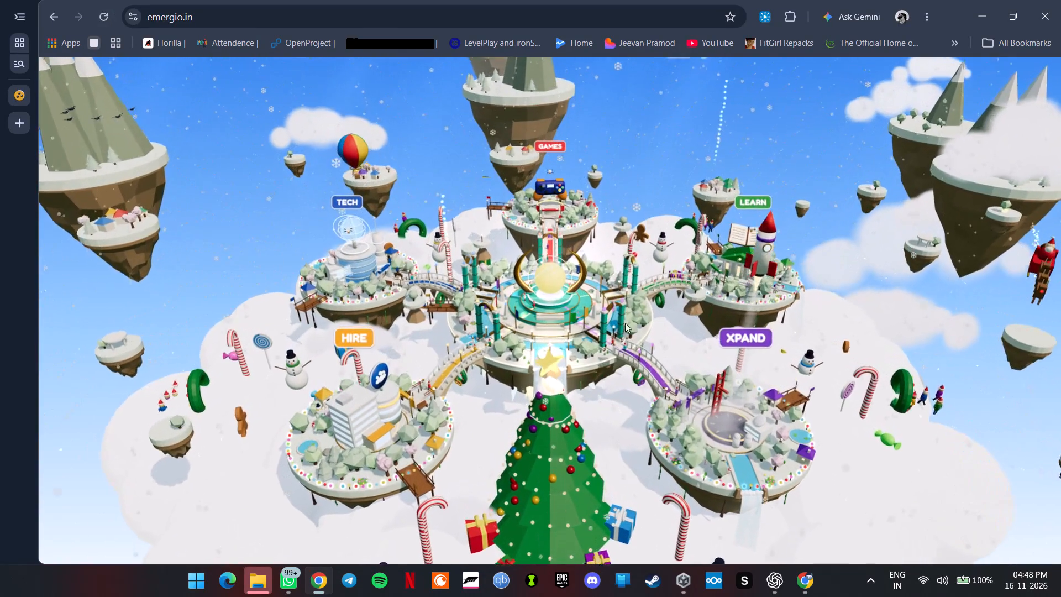
Dismiss the Christmas greeting and the welcome panel, and view the Christmas-themed world from afar.
{"action": "scroll", "coordinate": [476, 320], "scroll_direction": "down", "scroll_amount": 4}
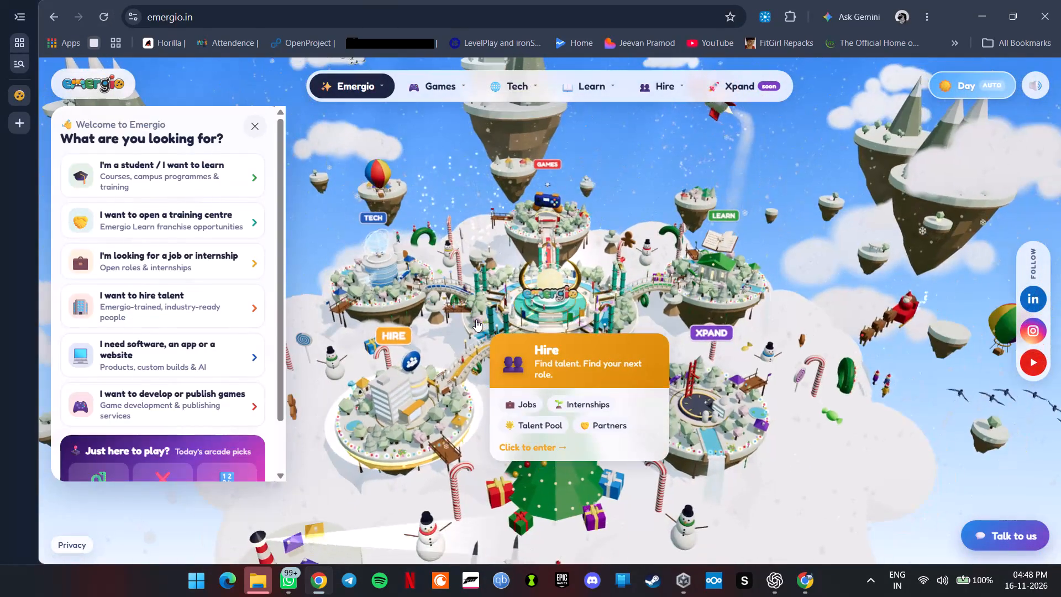
{"action": "scroll", "coordinate": [690, 144], "scroll_direction": "down", "scroll_amount": 7}
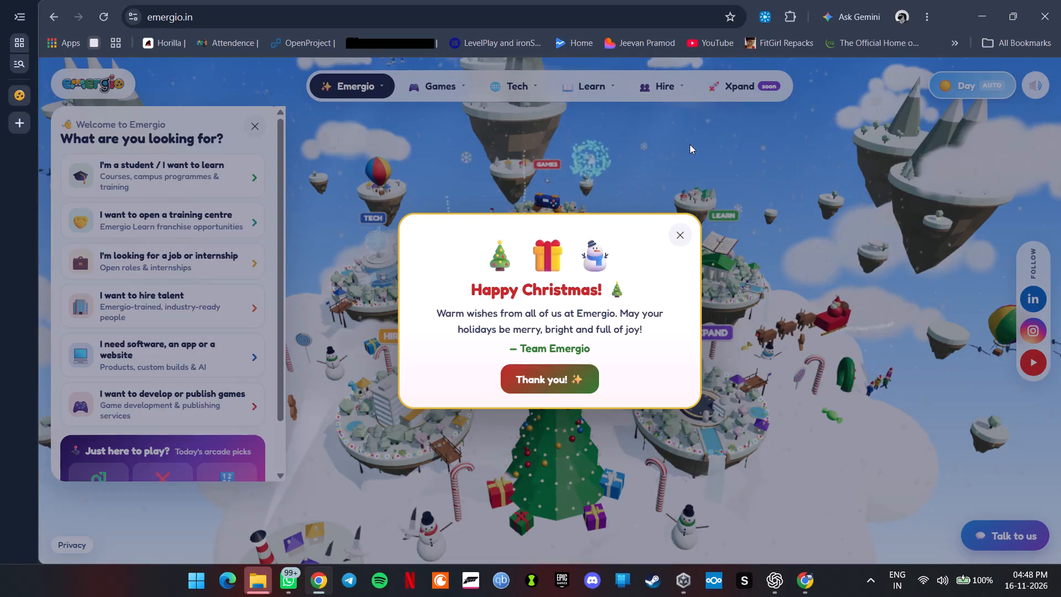
{"action": "left_click", "coordinate": [551, 385]}
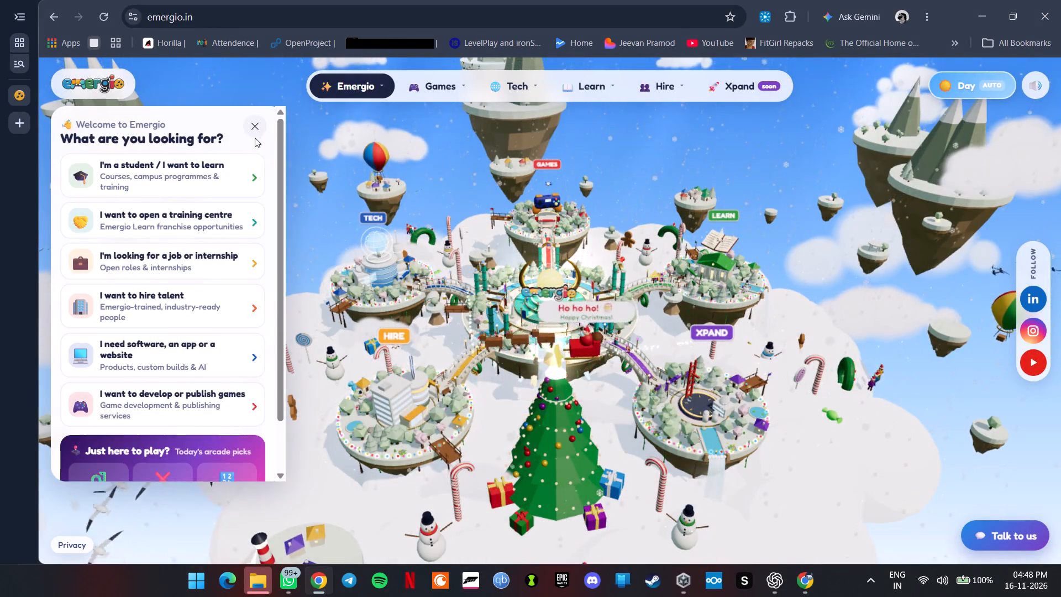
{"action": "left_click", "coordinate": [251, 130]}
{"action": "scroll", "coordinate": [532, 192], "scroll_direction": "down", "scroll_amount": 2}
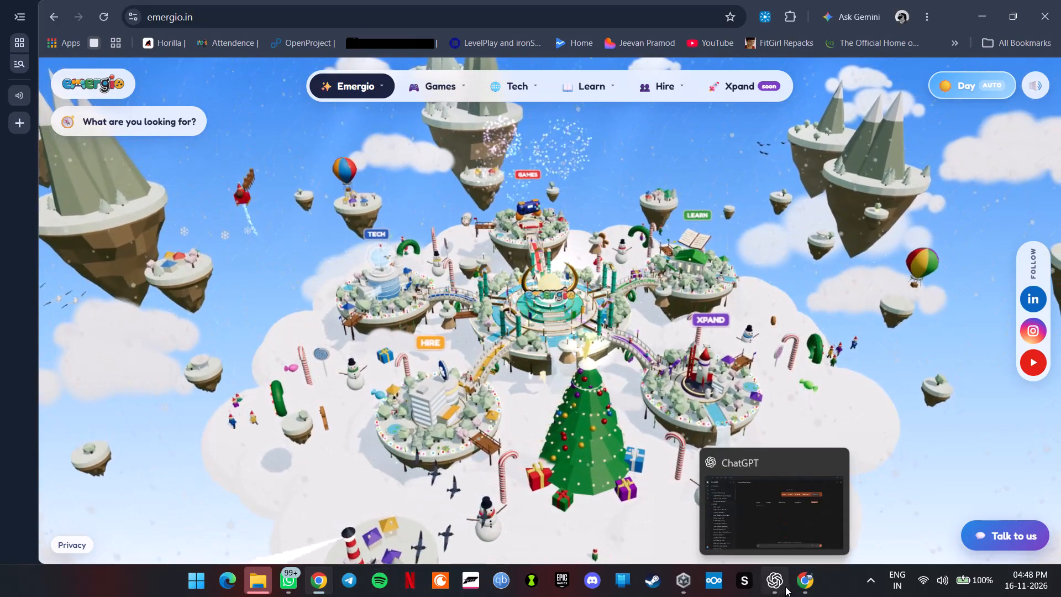
Switch to the spreadsheet and copy the Halloween phase block A34:H37 into the empty rows starting at A38.
{"action": "left_click", "coordinate": [798, 582]}
{"action": "left_click", "coordinate": [398, 409]}
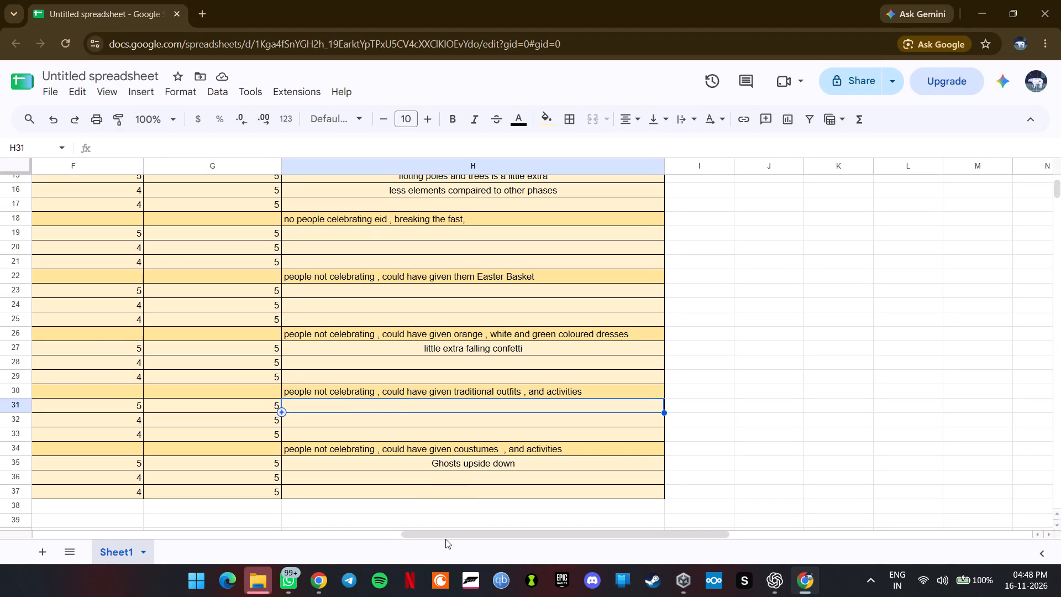
{"action": "left_click_drag", "start_coordinate": [443, 537], "coordinate": [0, 563]}
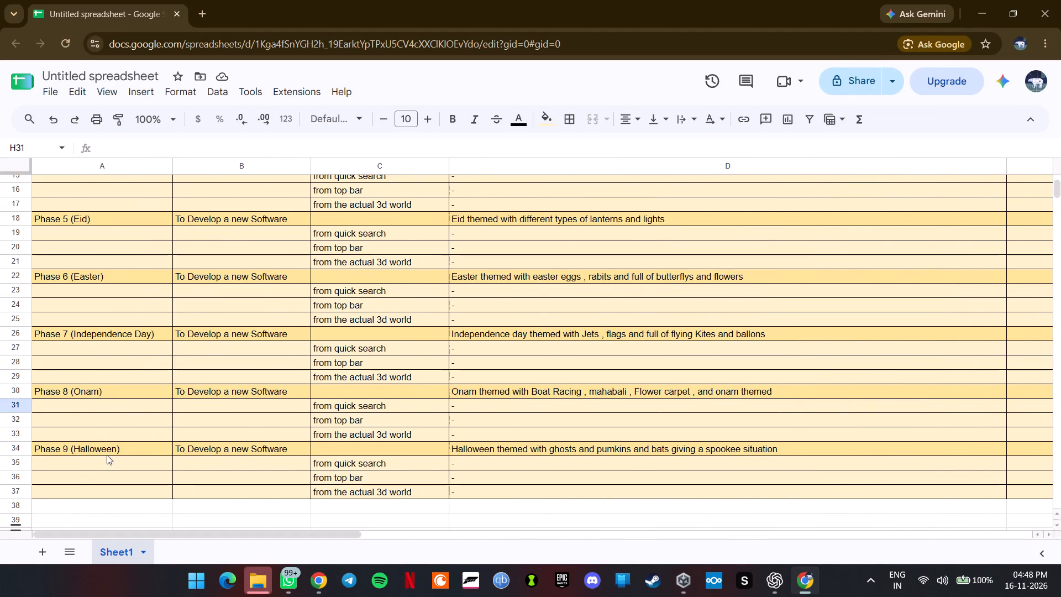
{"action": "left_click", "coordinate": [140, 448]}
{"action": "left_click_drag", "start_coordinate": [140, 448], "coordinate": [516, 498]}
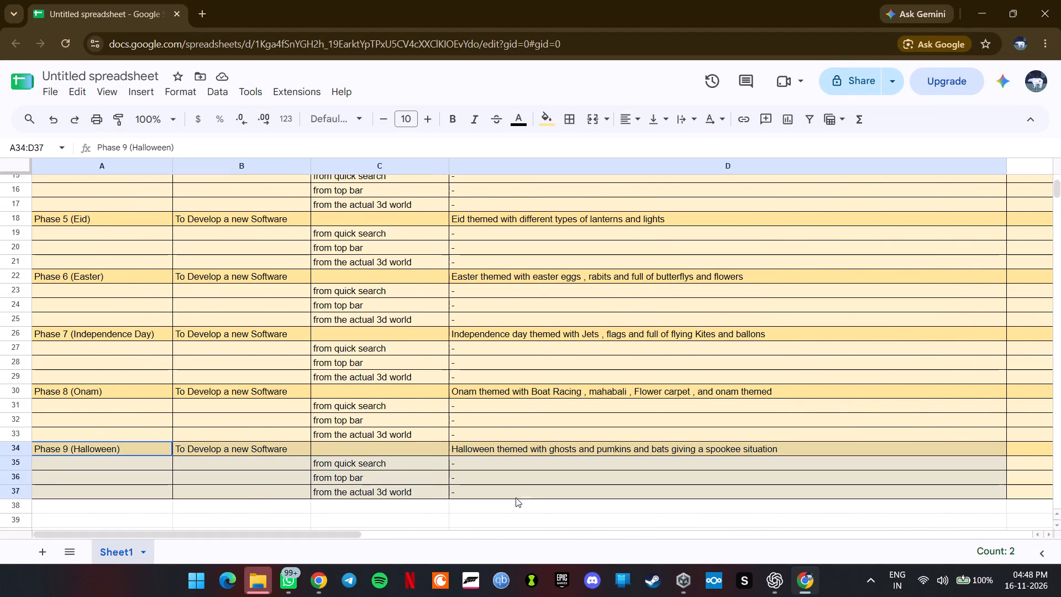
{"action": "left_click_drag", "start_coordinate": [516, 498], "coordinate": [1059, 494]}
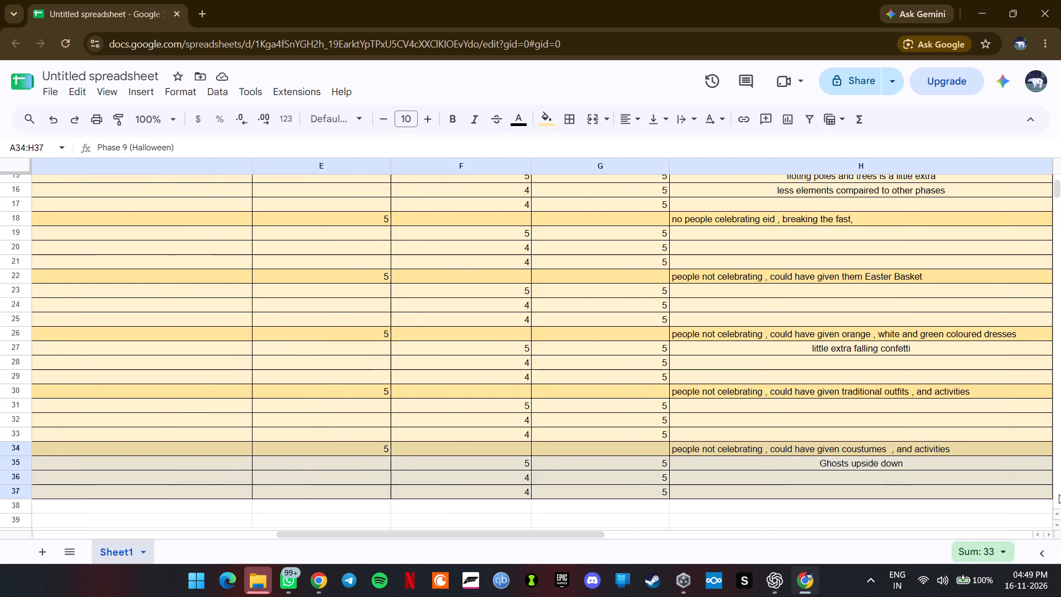
{"action": "left_click_drag", "start_coordinate": [1059, 494], "coordinate": [899, 498]}
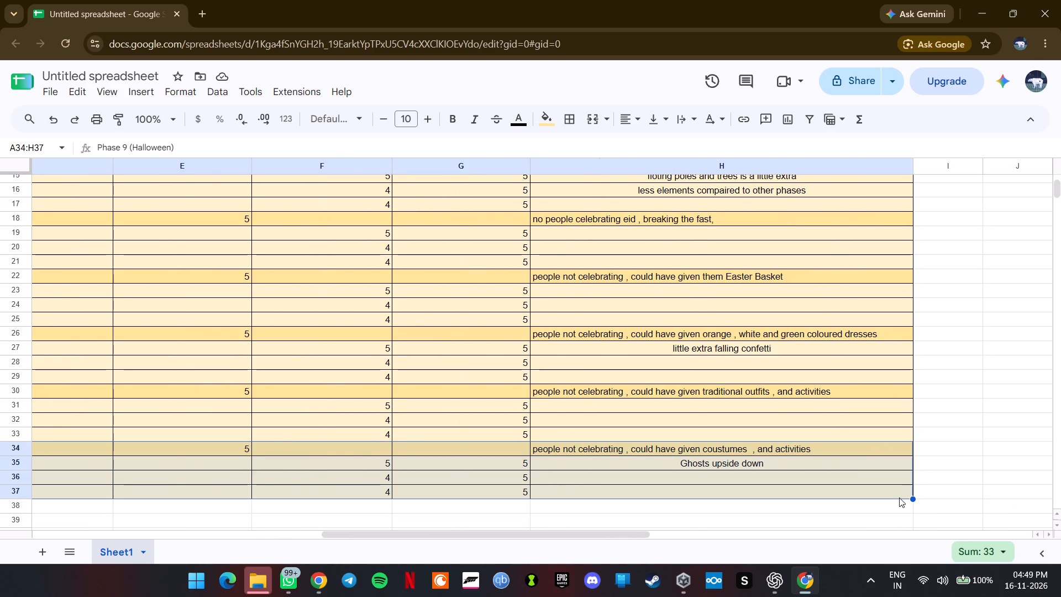
{"action": "key", "text": "ctrl+c"}
{"action": "left_click_drag", "start_coordinate": [577, 534], "coordinate": [225, 546]}
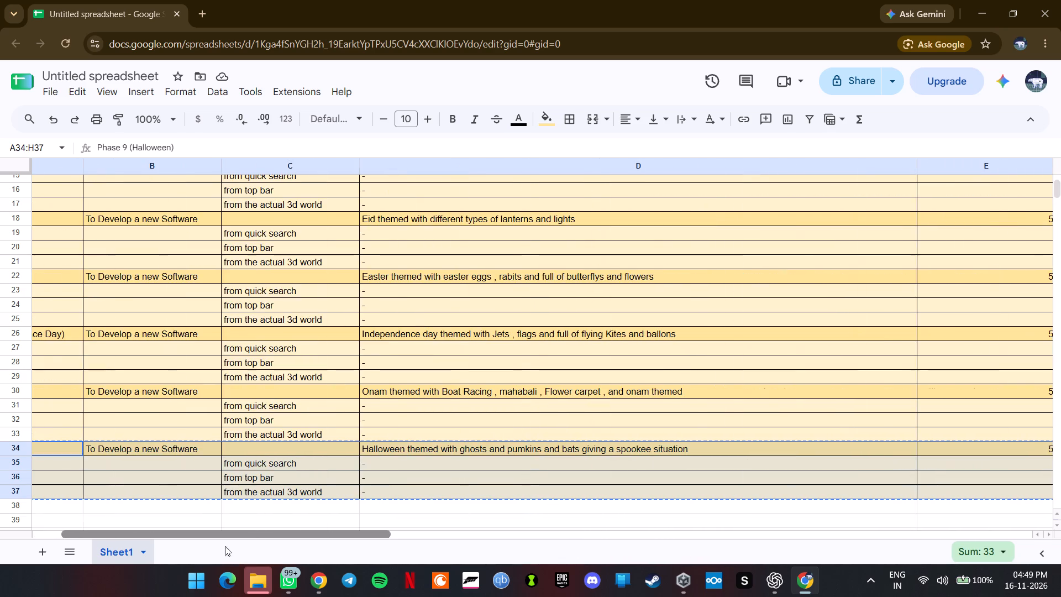
{"action": "left_click_drag", "start_coordinate": [225, 546], "coordinate": [116, 547]}
{"action": "left_click", "coordinate": [97, 510]}
{"action": "key", "text": "ctrl+v"}
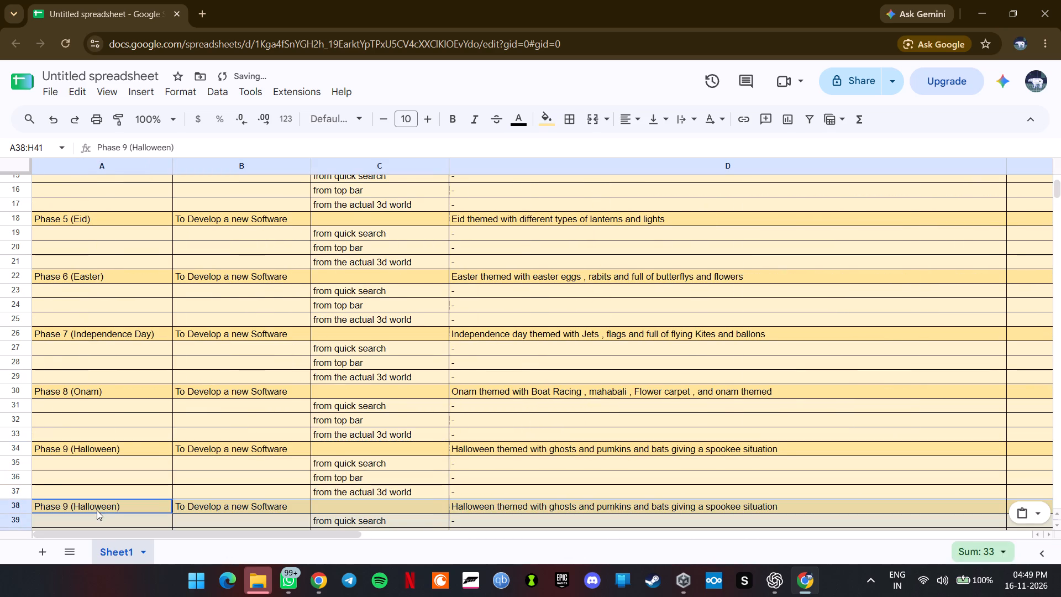
Relabel the copied phase in A38 as "Phase 9 (X'mas)".
{"action": "double_click", "coordinate": [111, 510]}
{"action": "left_click", "coordinate": [110, 509]}
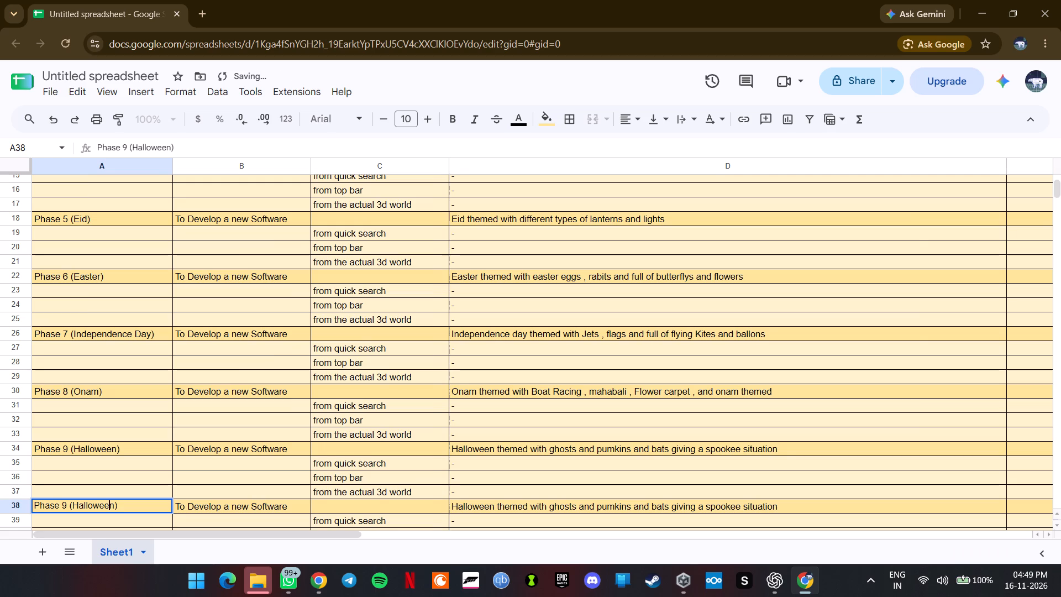
{"action": "key", "text": "Right"}
{"action": "key", "text": "BackSpace"}
{"action": "key", "text": "BackSpace"}
{"action": "key", "text": "BackSpace"}
{"action": "key", "text": "BackSpace"}
{"action": "key", "text": "BackSpace"}
{"action": "key", "text": "BackSpace"}
{"action": "key", "text": "BackSpace"}
{"action": "key", "text": "BackSpace"}
{"action": "key", "text": "BackSpace"}
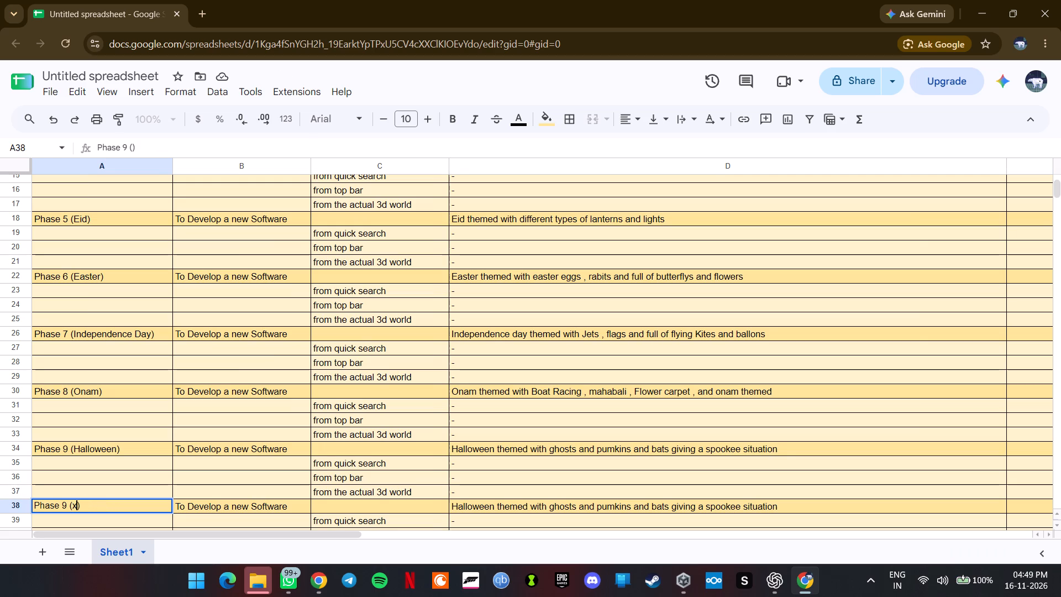
{"action": "key", "text": "x"}
{"action": "key", "text": "BackSpace"}
{"action": "type", "text": "Xmas"}
{"action": "key", "text": "Left"}
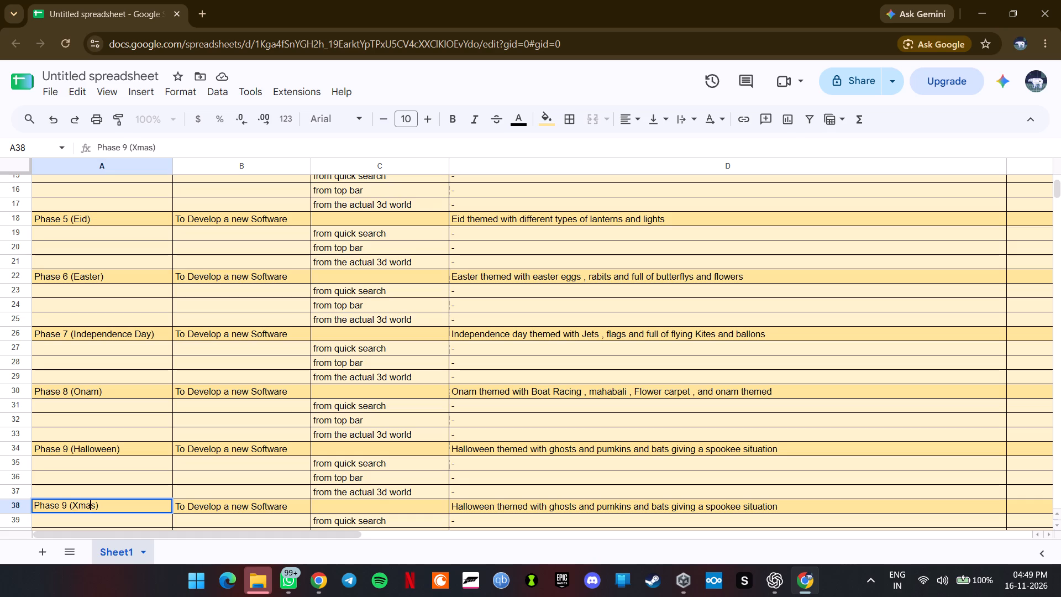
{"action": "key", "text": "Left"}
{"action": "key", "text": "Left"}
{"action": "key", "text": "apostrophe"}
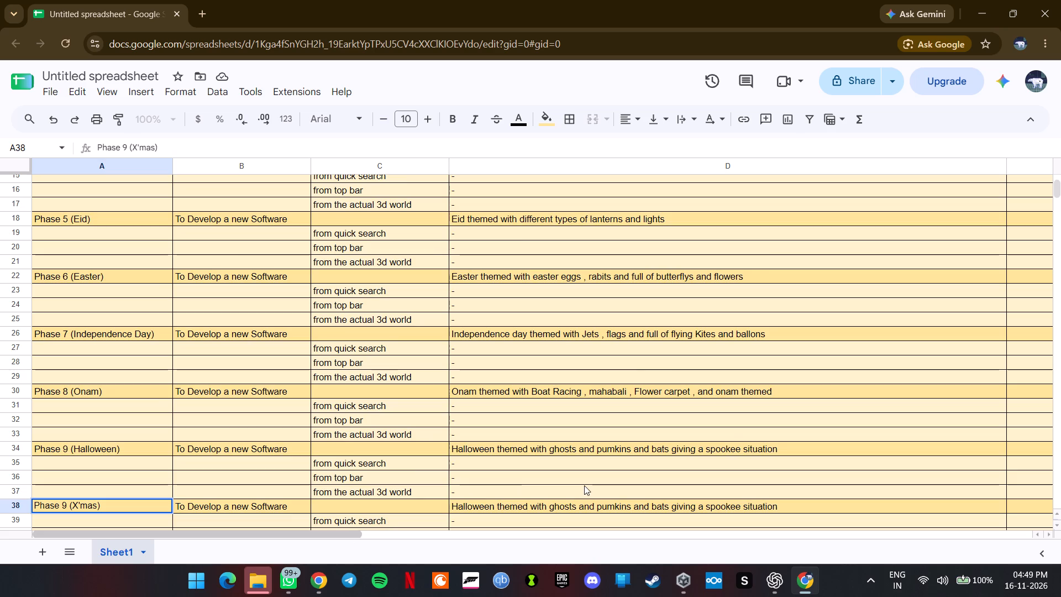
{"action": "scroll", "coordinate": [585, 485], "scroll_direction": "down", "scroll_amount": 2}
{"action": "left_click", "coordinate": [385, 480]}
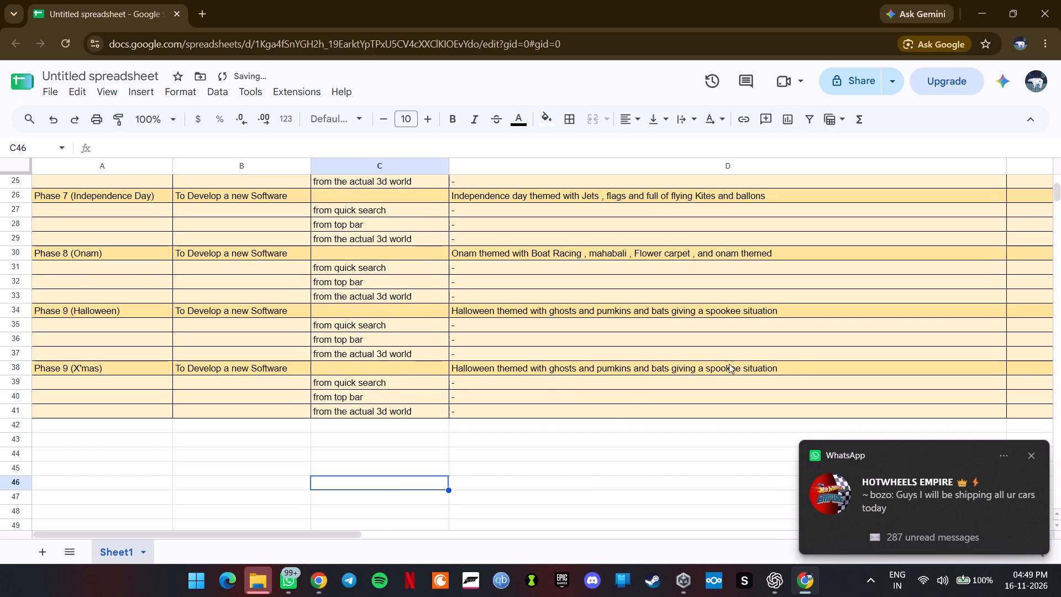
Replace the Halloween description in D38 with "X'mas Themes with Big Tree and presents and full snowy world and songs".
{"action": "left_click", "coordinate": [805, 363]}
{"action": "double_click", "coordinate": [791, 367]}
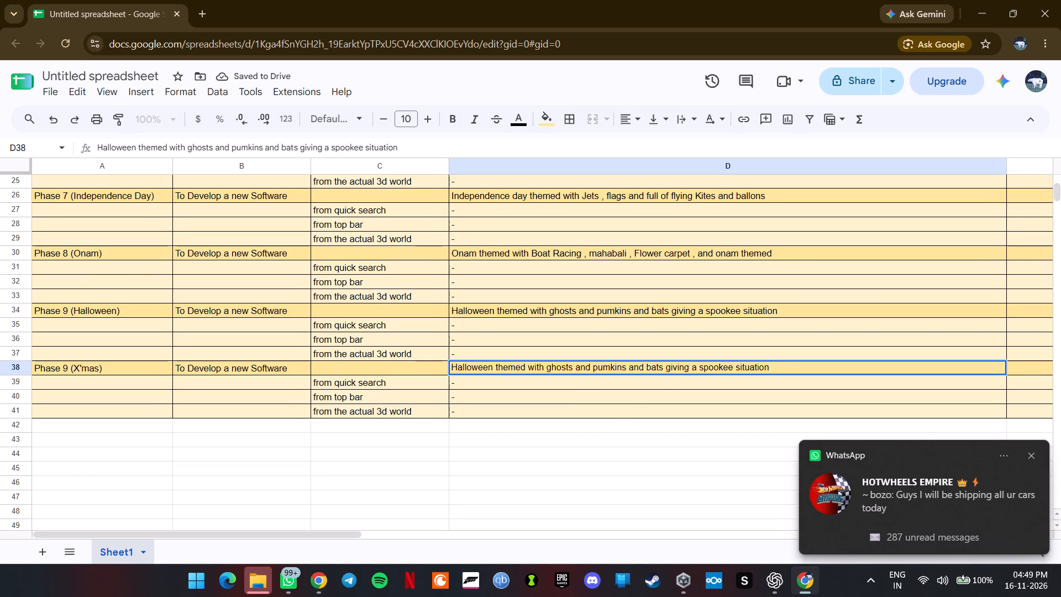
{"action": "key", "text": "BackSpace"}
{"action": "key", "text": "BackSpace"}
{"action": "key", "text": "BackSpace"}
{"action": "key", "text": "BackSpace"}
{"action": "key", "text": "BackSpace"}
{"action": "key", "text": "BackSpace"}
{"action": "key", "text": "BackSpace"}
{"action": "key", "text": "BackSpace"}
{"action": "key", "text": "BackSpace"}
{"action": "key", "text": "BackSpace"}
{"action": "key", "text": "BackSpace"}
{"action": "key", "text": "BackSpace"}
{"action": "key", "text": "BackSpace"}
{"action": "key", "text": "BackSpace"}
{"action": "key", "text": "BackSpace"}
{"action": "key", "text": "BackSpace"}
{"action": "key", "text": "BackSpace"}
{"action": "key", "text": "BackSpace"}
{"action": "key", "text": "BackSpace"}
{"action": "key", "text": "BackSpace"}
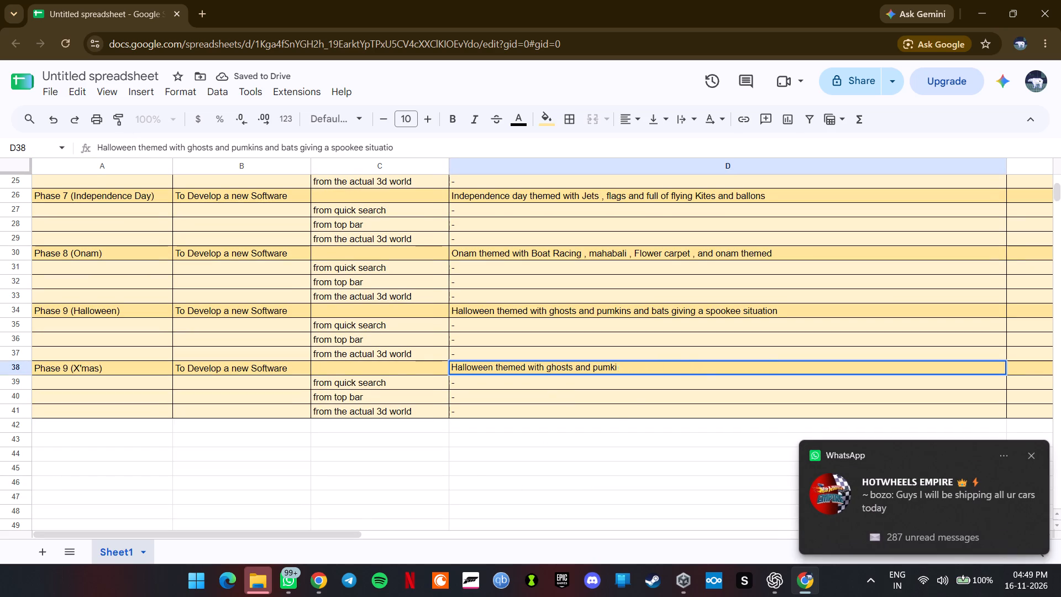
{"action": "key", "text": "BackSpace"}
{"action": "key", "text": "BackSpace"}
{"action": "key", "text": "BackSpace"}
{"action": "key", "text": "BackSpace"}
{"action": "key", "text": "BackSpace"}
{"action": "key", "text": "BackSpace"}
{"action": "key", "text": "BackSpace"}
{"action": "key", "text": "BackSpace"}
{"action": "key", "text": "BackSpace"}
{"action": "key", "text": "BackSpace"}
{"action": "key", "text": "BackSpace"}
{"action": "key", "text": "BackSpace"}
{"action": "key", "text": "BackSpace"}
{"action": "key", "text": "BackSpace"}
{"action": "key", "text": "BackSpace"}
{"action": "key", "text": "BackSpace"}
{"action": "key", "text": "BackSpace"}
{"action": "key", "text": "BackSpace"}
{"action": "key", "text": "BackSpace"}
{"action": "key", "text": "BackSpace"}
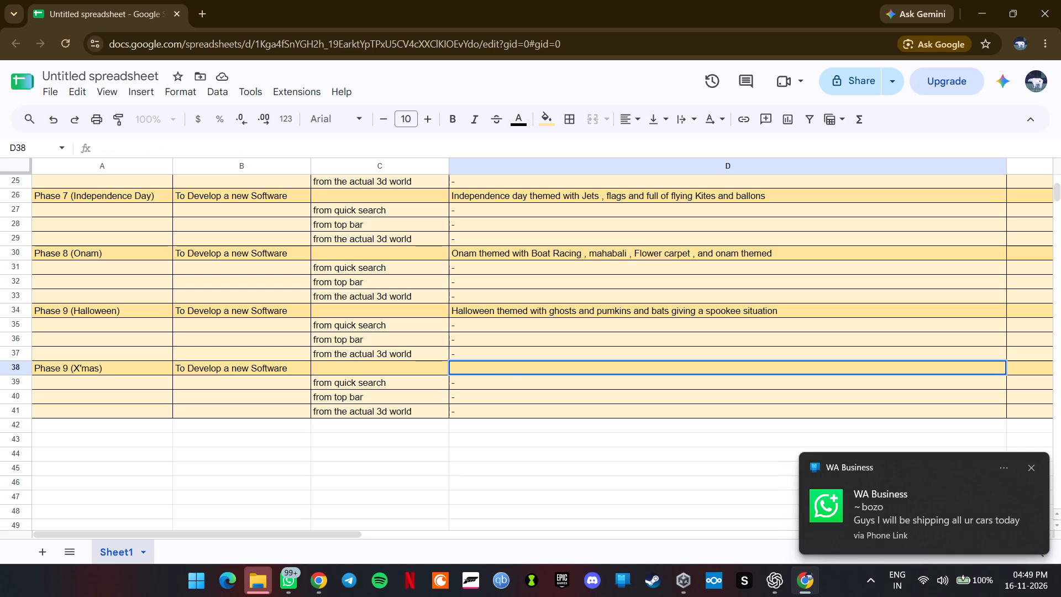
{"action": "key", "text": "x"}
{"action": "key", "text": "BackSpace"}
{"action": "key", "text": "shift+x"}
{"action": "key", "text": "period"}
{"action": "key", "text": "BackSpace"}
{"action": "key", "text": "apostrophe"}
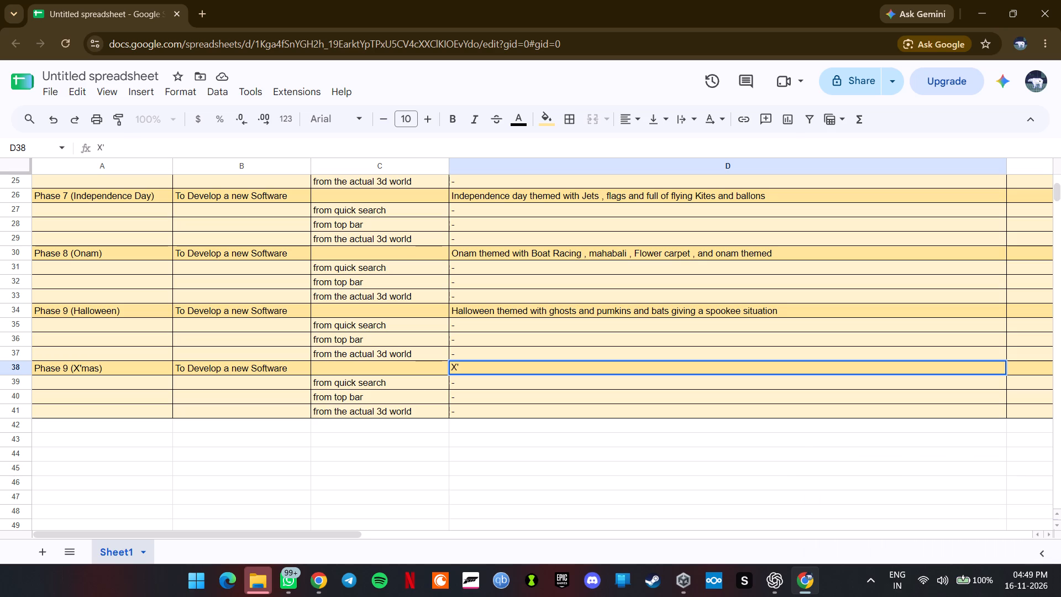
{"action": "type", "text": "mas"}
{"action": "key", "text": "space"}
{"action": "type", "text": "Themes with"}
{"action": "key", "text": "space"}
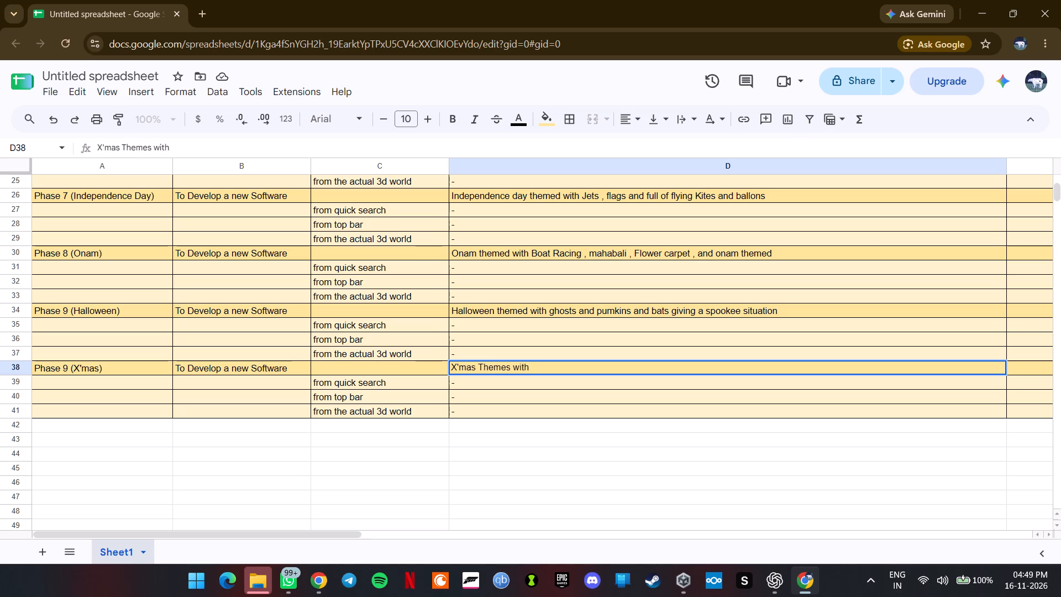
{"action": "type", "text": "Bi"}
{"action": "type", "text": "g"}
{"action": "key", "text": "space"}
{"action": "key", "text": "shift+t"}
{"action": "type", "text": "hr"}
{"action": "key", "text": "BackSpace"}
{"action": "key", "text": "BackSpace"}
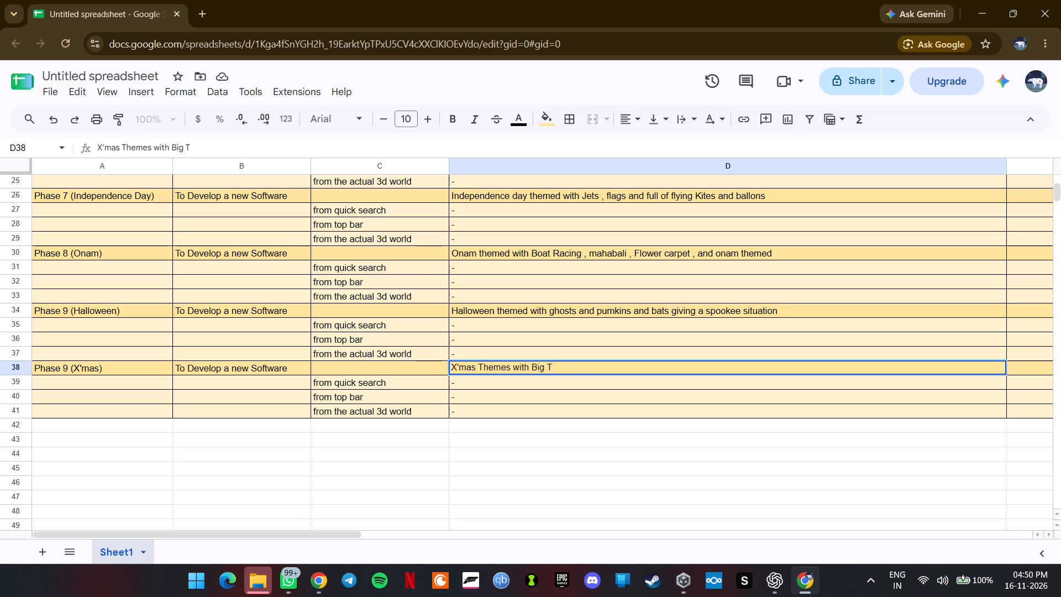
{"action": "type", "text": "ree"}
{"action": "key", "text": "space"}
{"action": "type", "text": "and"}
{"action": "key", "text": "space"}
{"action": "type", "text": "presents and f"}
{"action": "type", "text": "ull snow"}
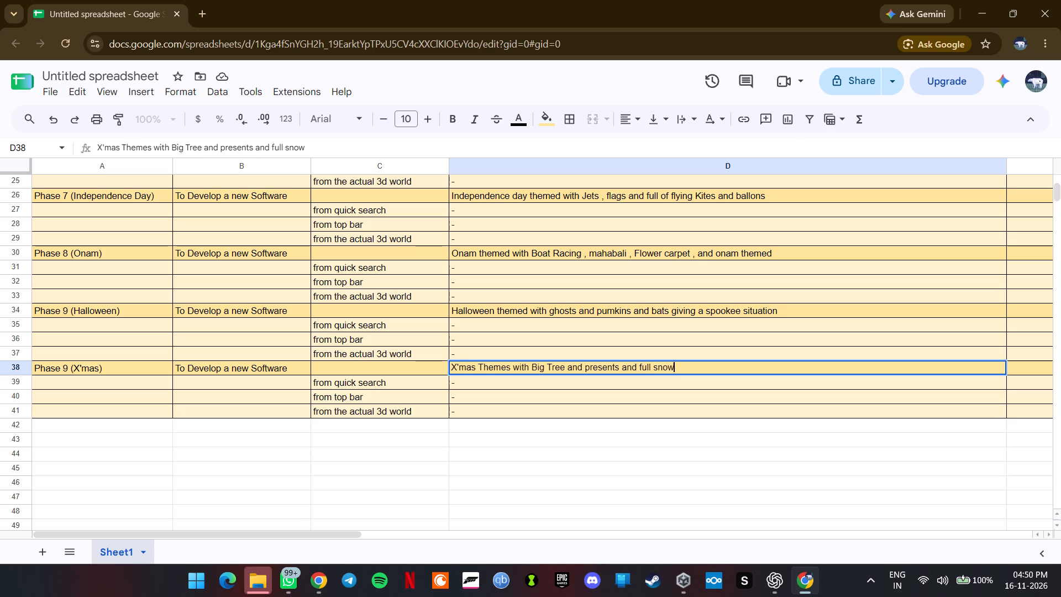
{"action": "type", "text": "y"}
{"action": "key", "text": "space"}
{"action": "type", "text": "world"}
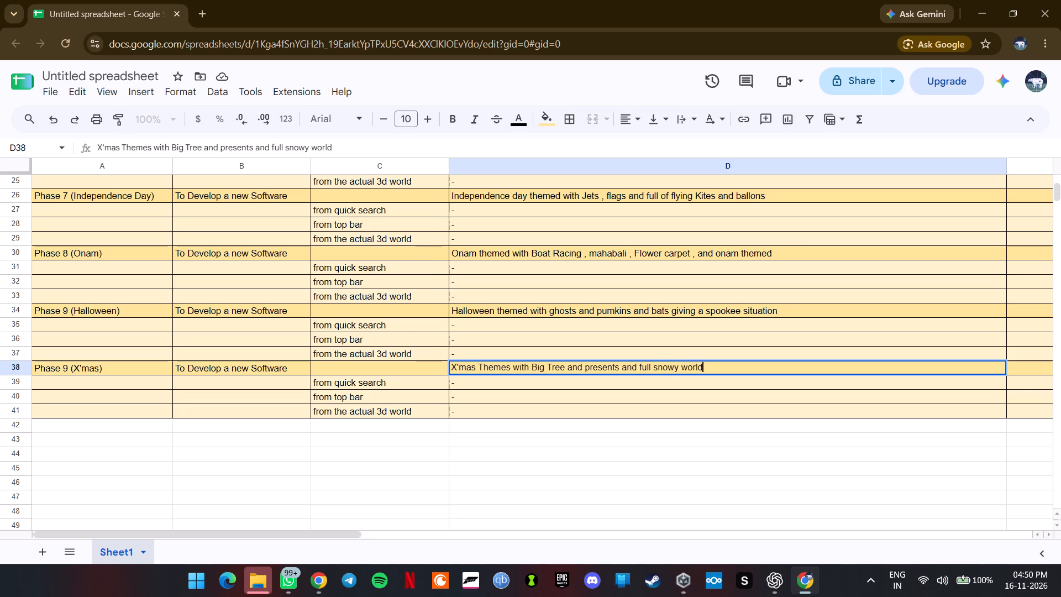
{"action": "key", "text": "space"}
{"action": "type", "text": "and"}
{"action": "key", "text": "space"}
{"action": "type", "text": "son"}
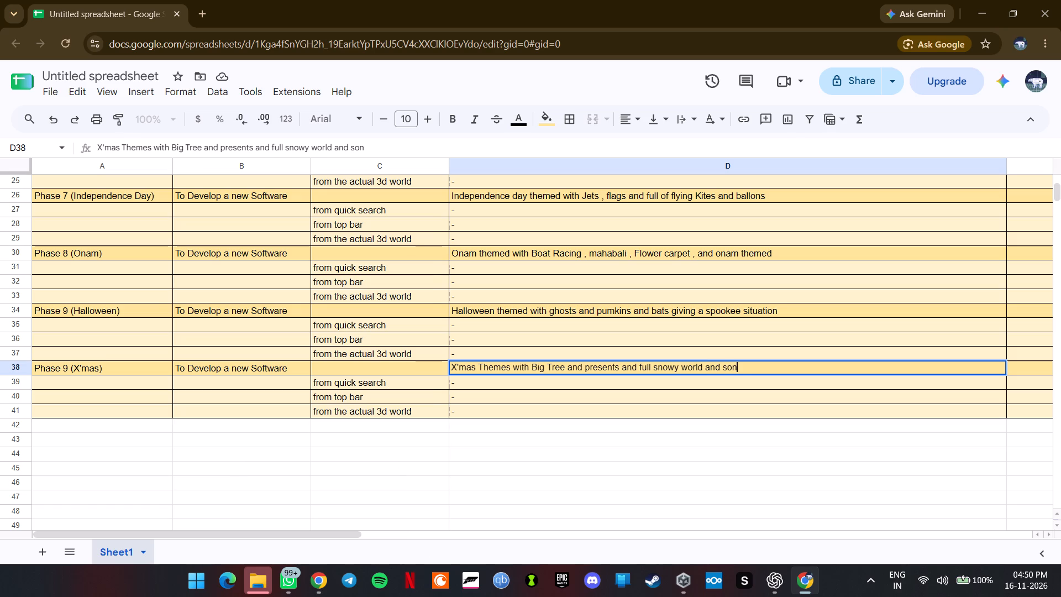
{"action": "type", "text": "gs"}
In the D38 description, replace the "and" after "presents" with a comma, and add a comma after "songs".
{"action": "left_click", "coordinate": [635, 367]}
{"action": "key", "text": "BackSpace"}
{"action": "key", "text": "BackSpace"}
{"action": "key", "text": "BackSpace"}
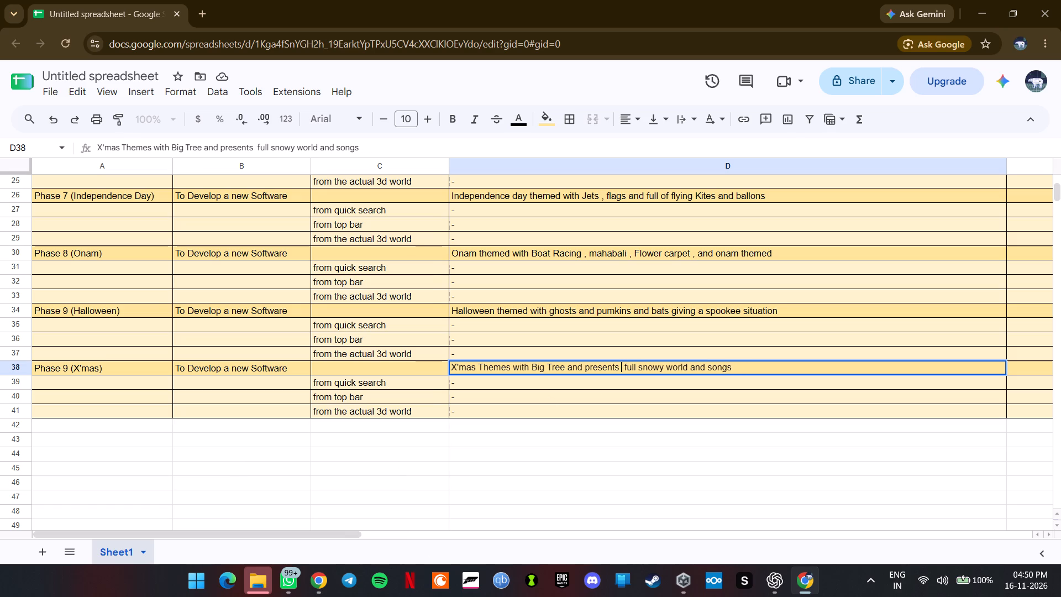
{"action": "key", "text": "BackSpace"}
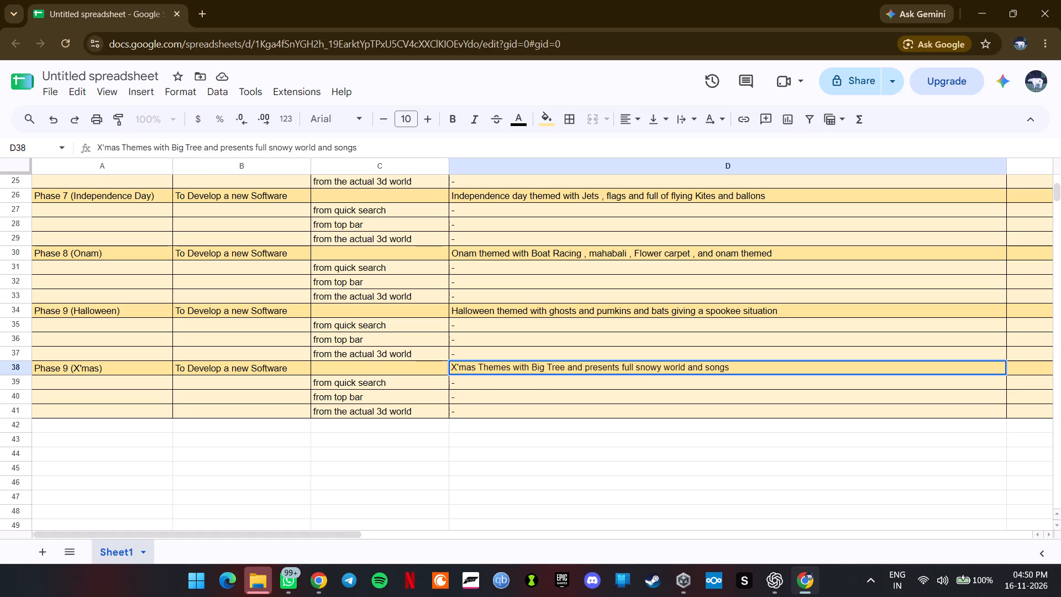
{"action": "key", "text": "comma"}
{"action": "key", "text": "Right"}
{"action": "key", "text": "Right"}
{"action": "key", "text": "Right"}
{"action": "key", "text": "Right"}
{"action": "key", "text": "Right"}
{"action": "key", "text": "Right"}
{"action": "key", "text": "Right"}
{"action": "key", "text": "Right"}
{"action": "key", "text": "Right"}
{"action": "key", "text": "Right"}
{"action": "key", "text": "Right"}
{"action": "key", "text": "Right"}
{"action": "key", "text": "Right"}
{"action": "key", "text": "Right"}
{"action": "key", "text": "Right"}
{"action": "key", "text": "Right"}
{"action": "key", "text": "Right"}
{"action": "key", "text": "Right"}
{"action": "key", "text": "Right"}
{"action": "key", "text": "Right"}
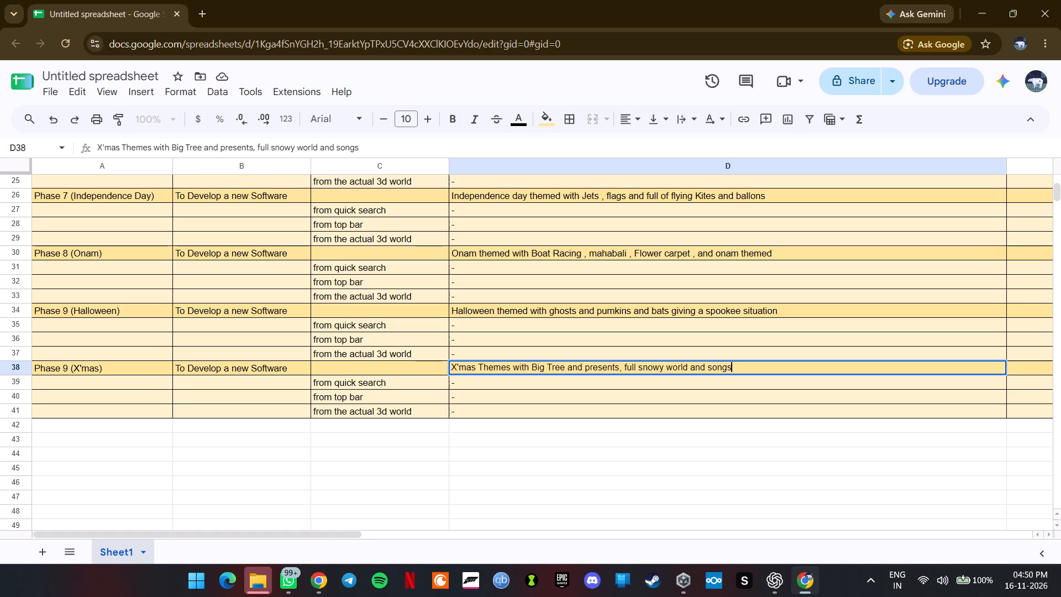
{"action": "key", "text": "space"}
{"action": "type", "text": ","}
{"action": "key", "text": "space"}
Switch to the Emergio website and examine the Christmas world's islands and decorations from several angles, up close and from afar.
{"action": "left_click", "coordinate": [318, 582]}
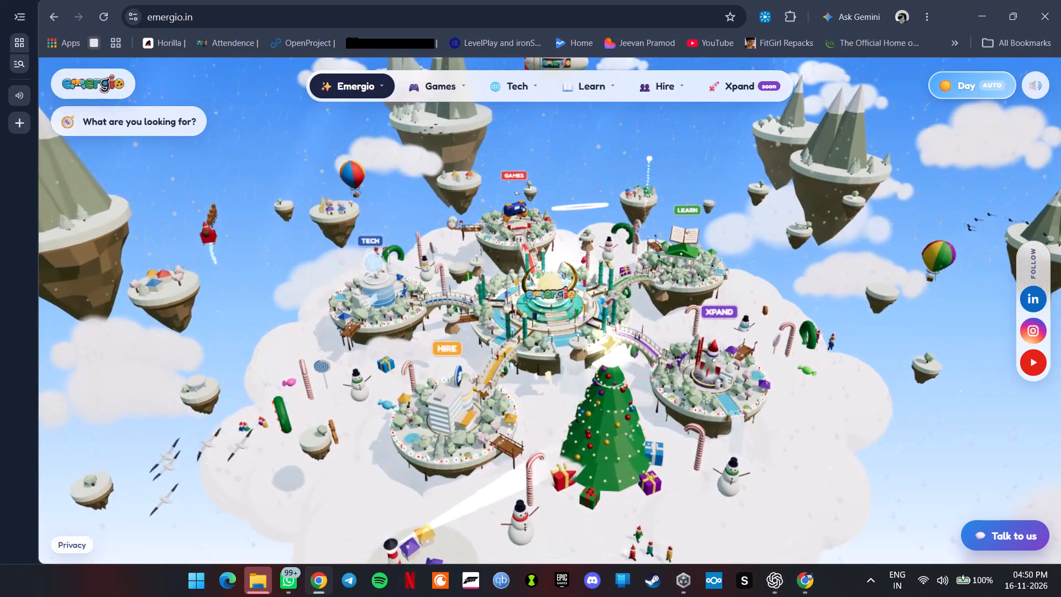
{"action": "right_click_drag", "start_coordinate": [758, 491], "coordinate": [797, 464]}
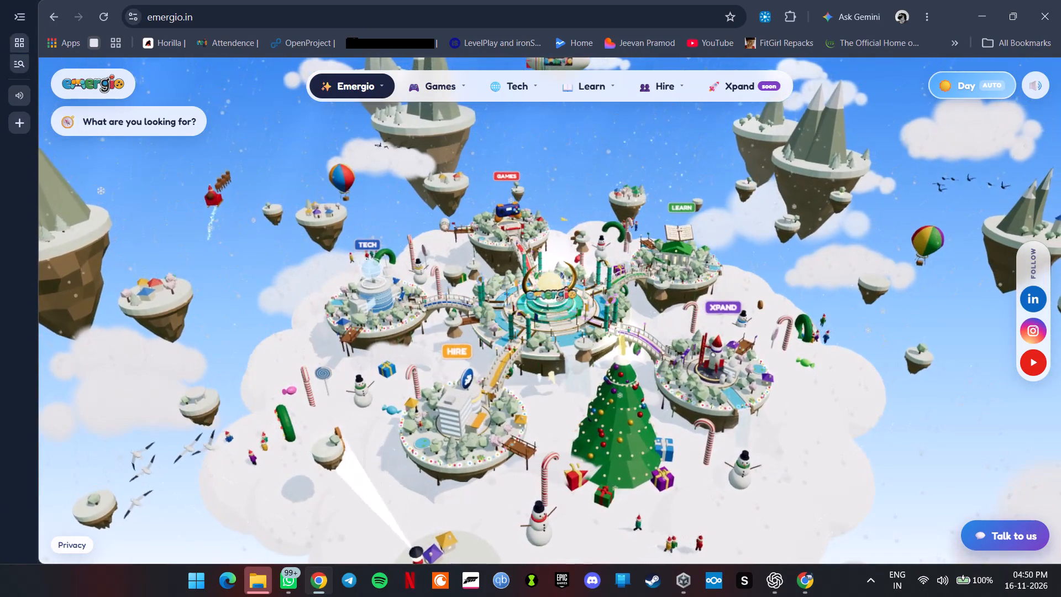
{"action": "scroll", "coordinate": [664, 248], "scroll_direction": "up", "scroll_amount": 16}
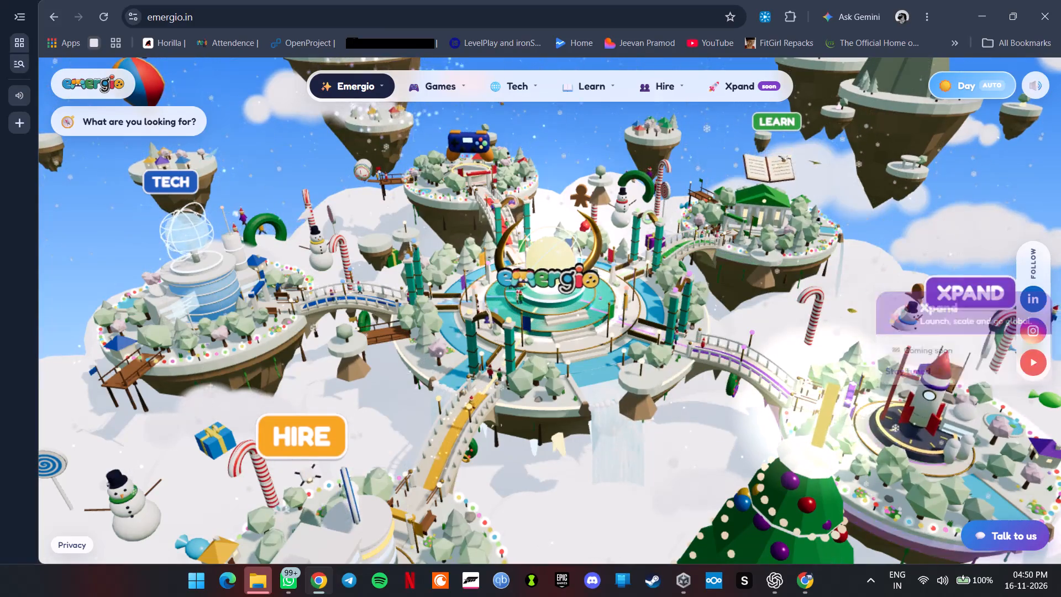
{"action": "scroll", "coordinate": [259, 217], "scroll_direction": "up", "scroll_amount": 5}
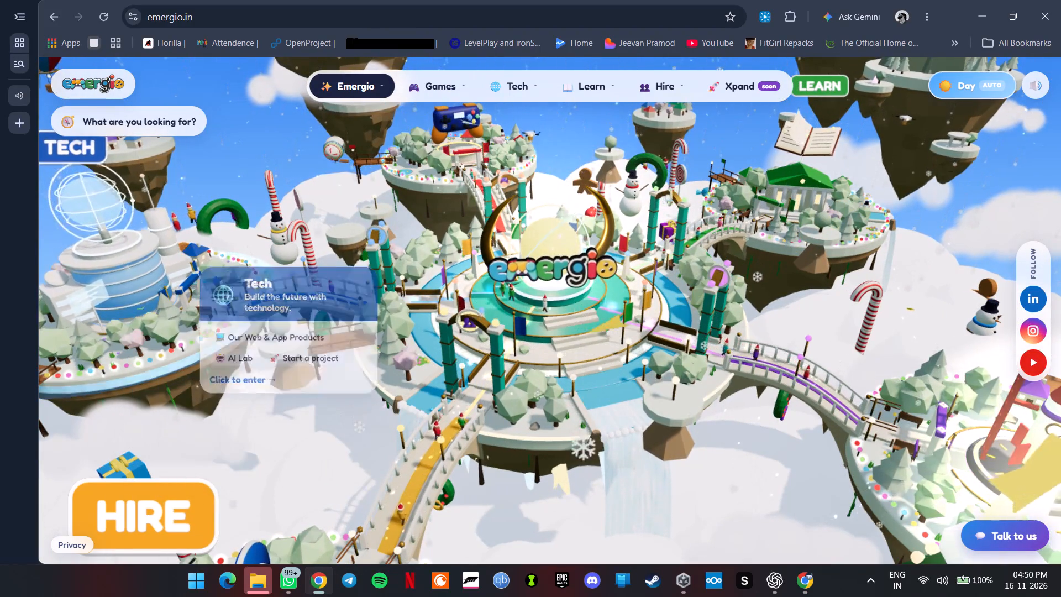
{"action": "right_click_drag", "start_coordinate": [238, 224], "coordinate": [163, 222]}
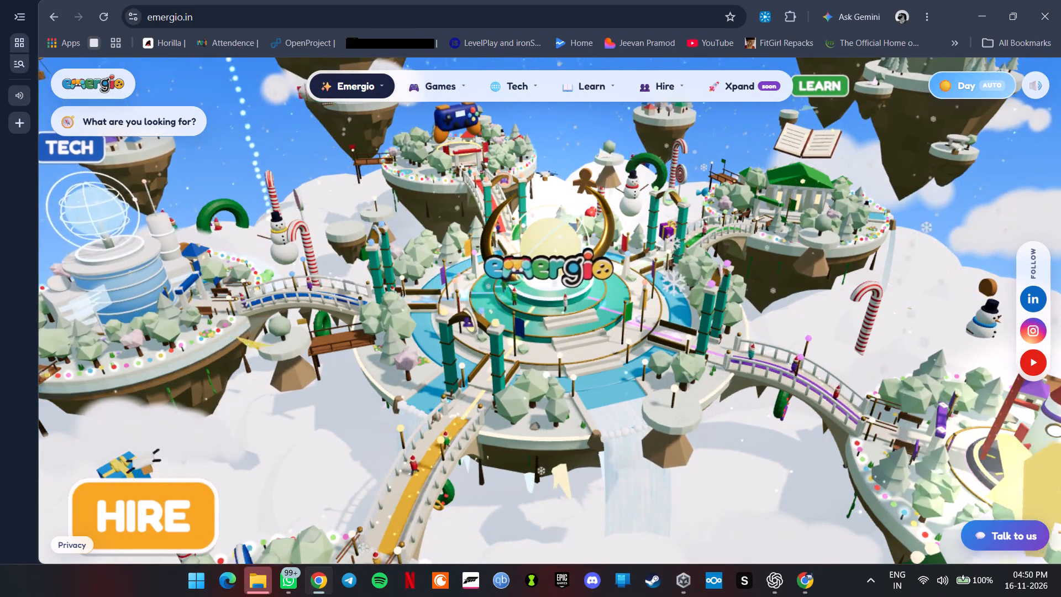
{"action": "left_click_drag", "start_coordinate": [217, 176], "coordinate": [271, 183]}
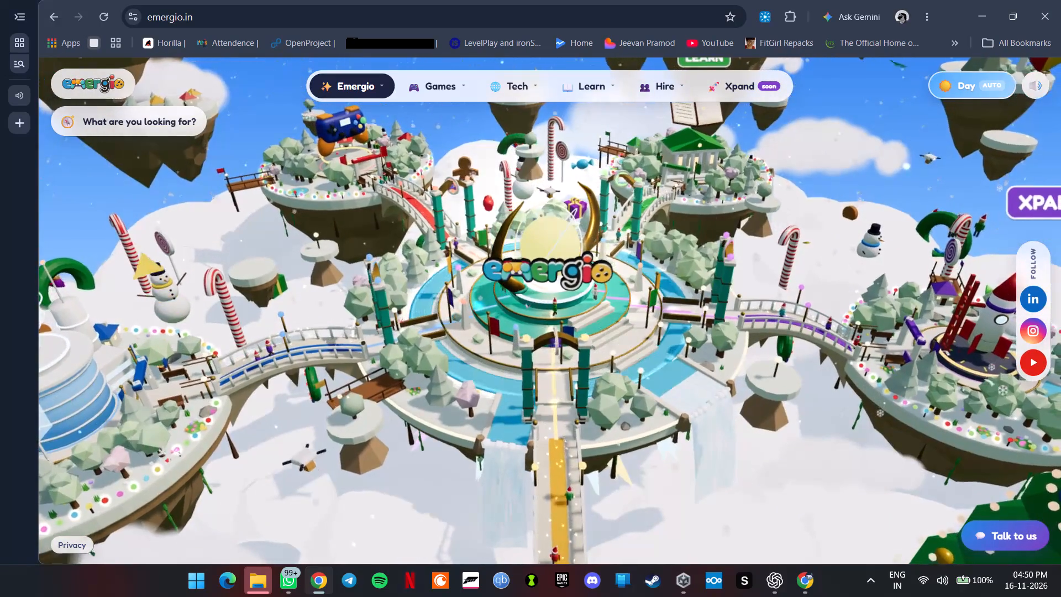
{"action": "left_click_drag", "start_coordinate": [271, 183], "coordinate": [192, 186]}
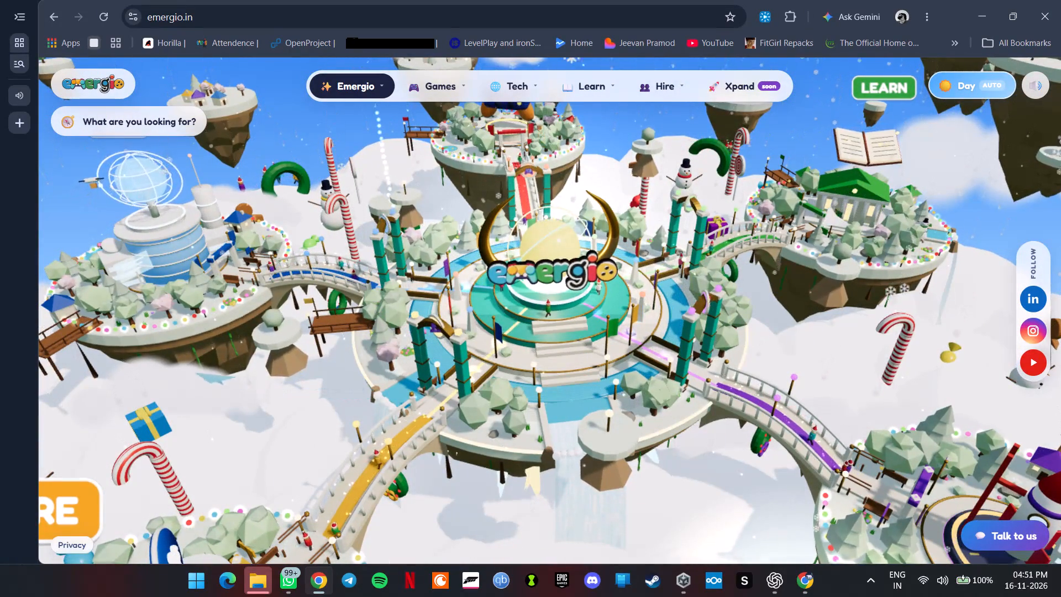
{"action": "scroll", "coordinate": [259, 203], "scroll_direction": "up", "scroll_amount": 4}
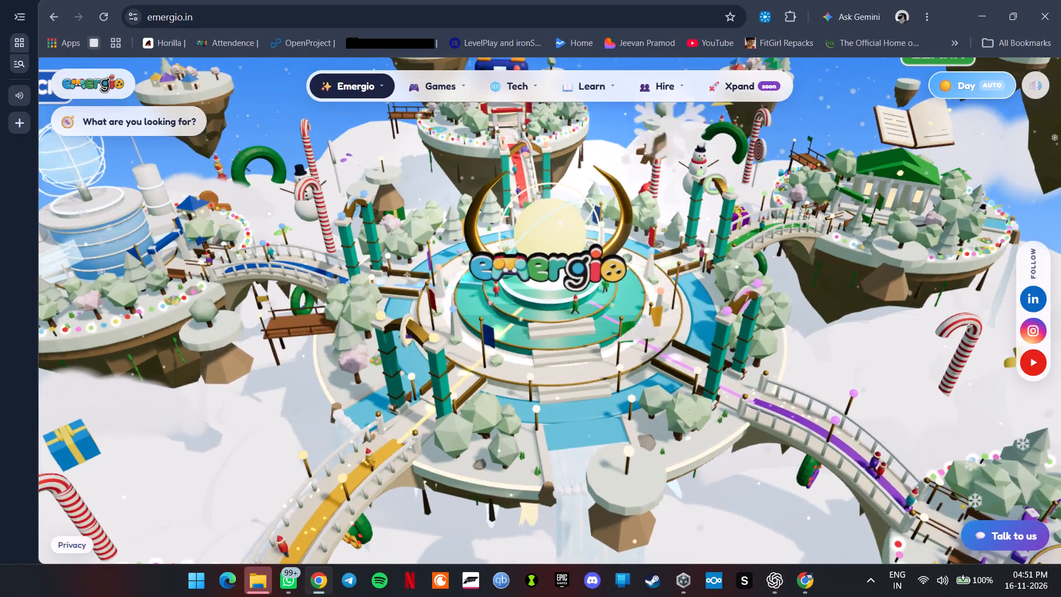
{"action": "left_click_drag", "start_coordinate": [258, 185], "coordinate": [280, 195]}
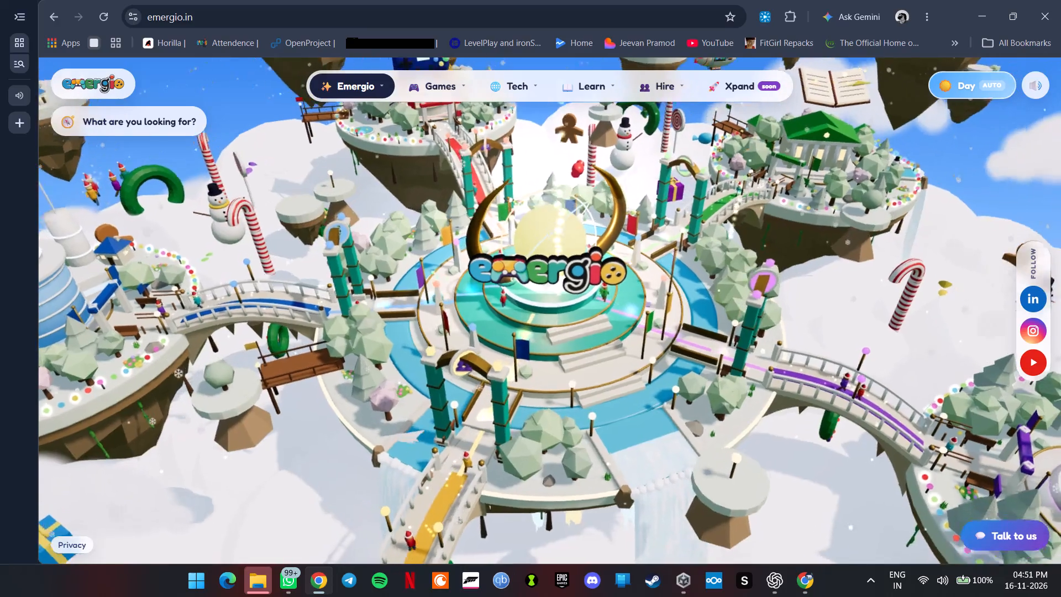
{"action": "left_click_drag", "start_coordinate": [280, 195], "coordinate": [261, 199]}
{"action": "scroll", "coordinate": [261, 199], "scroll_direction": "down", "scroll_amount": 2}
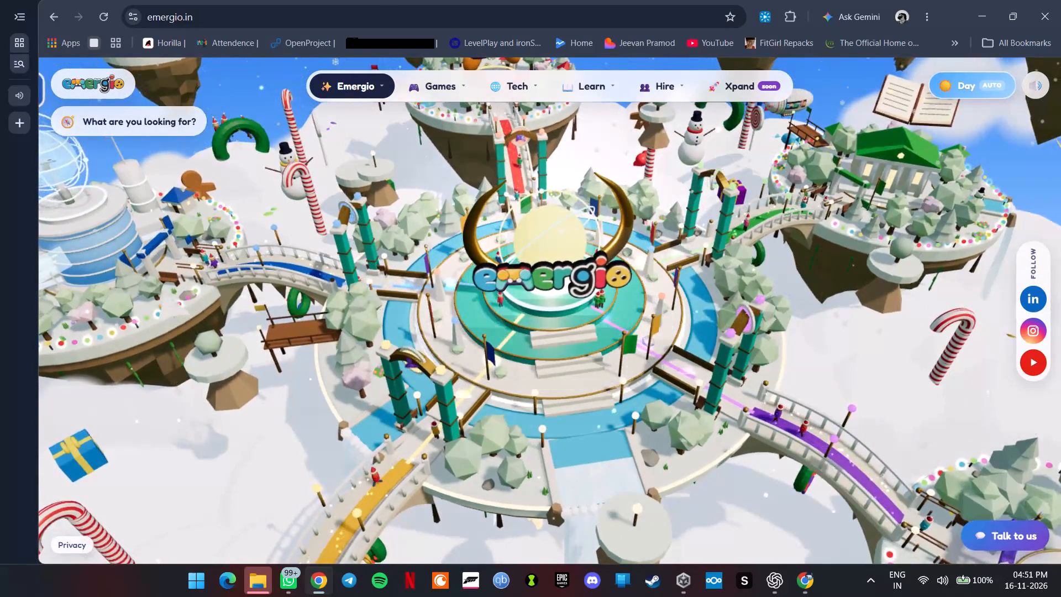
{"action": "scroll", "coordinate": [261, 199], "scroll_direction": "down", "scroll_amount": 15}
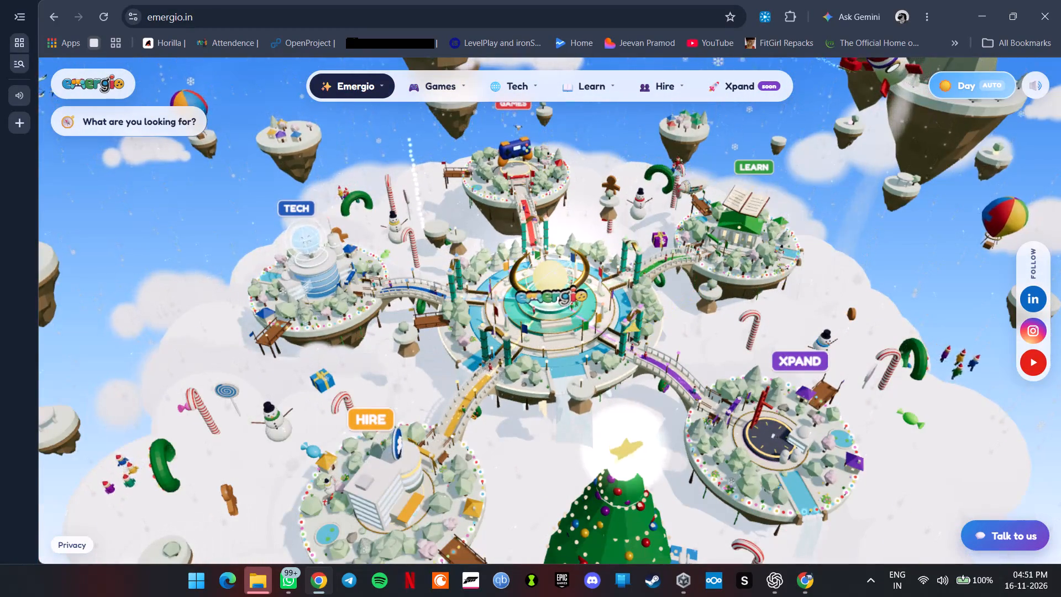
{"action": "right_click_drag", "start_coordinate": [188, 468], "coordinate": [272, 433]}
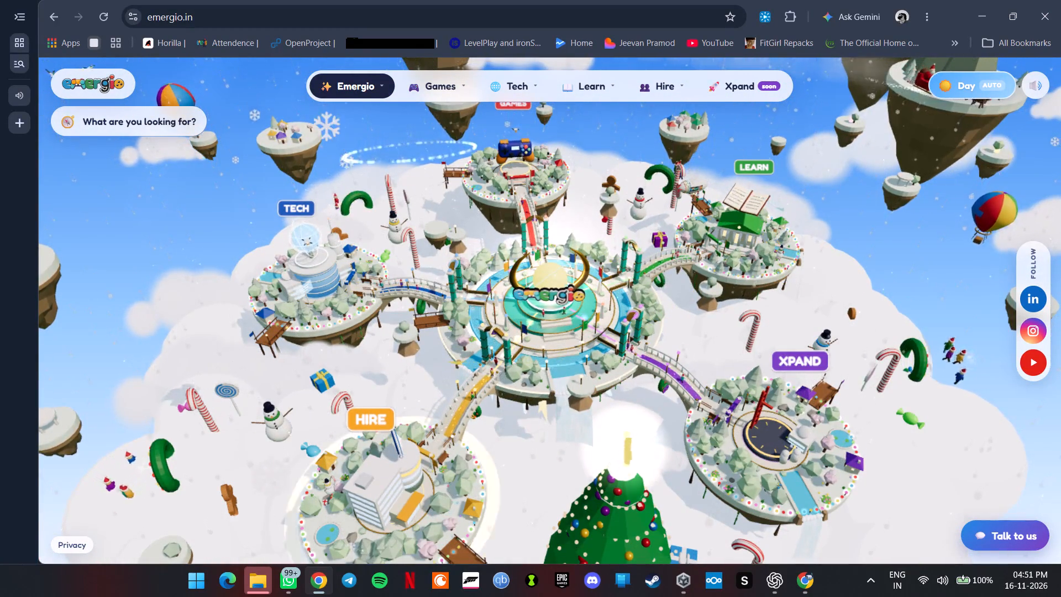
Examine the Christmas world's snowy cloud base, snowmen, candy canes and elves from low angles around the Tech, Games and Learn islands.
{"action": "scroll", "coordinate": [757, 413], "scroll_direction": "down", "scroll_amount": 7}
{"action": "scroll", "coordinate": [628, 432], "scroll_direction": "down", "scroll_amount": 5}
{"action": "left_click_drag", "start_coordinate": [302, 454], "coordinate": [449, 371]}
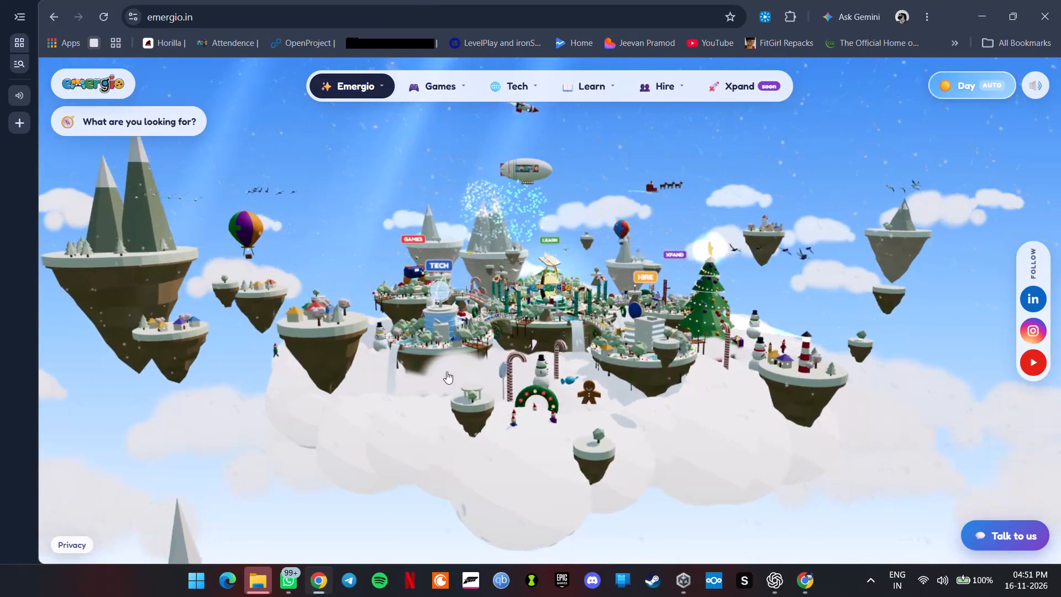
{"action": "scroll", "coordinate": [577, 408], "scroll_direction": "up", "scroll_amount": 7}
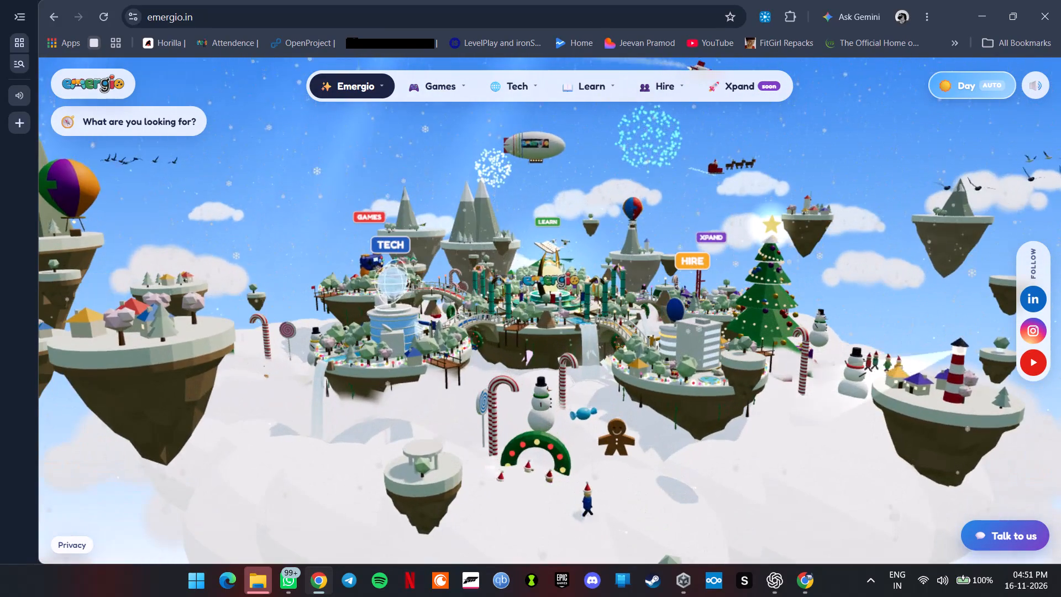
{"action": "right_click_drag", "start_coordinate": [605, 483], "coordinate": [650, 448]}
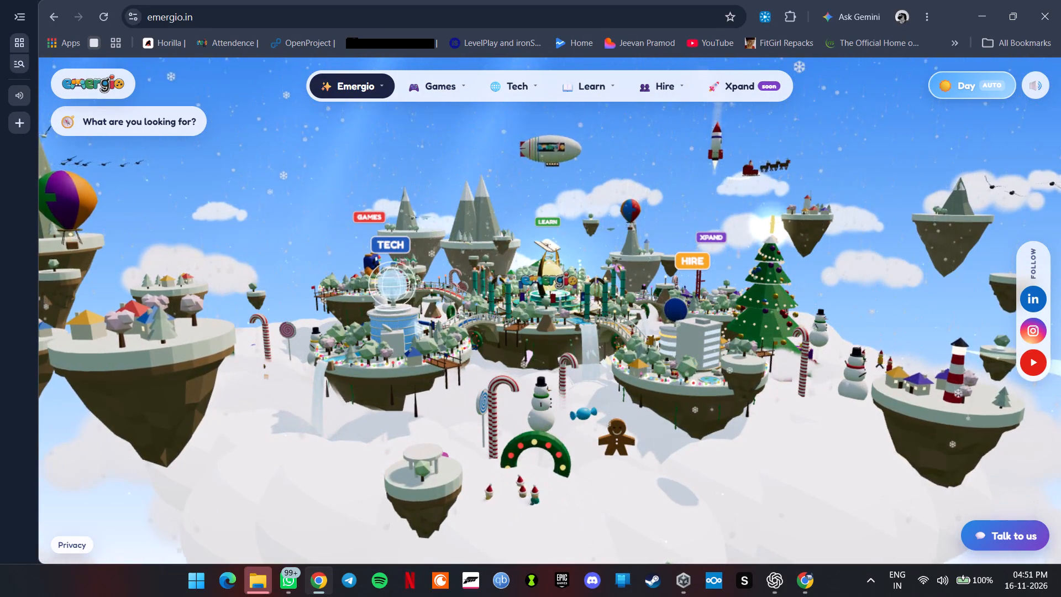
{"action": "right_click_drag", "start_coordinate": [650, 448], "coordinate": [658, 448]}
{"action": "left_click_drag", "start_coordinate": [598, 493], "coordinate": [614, 493]}
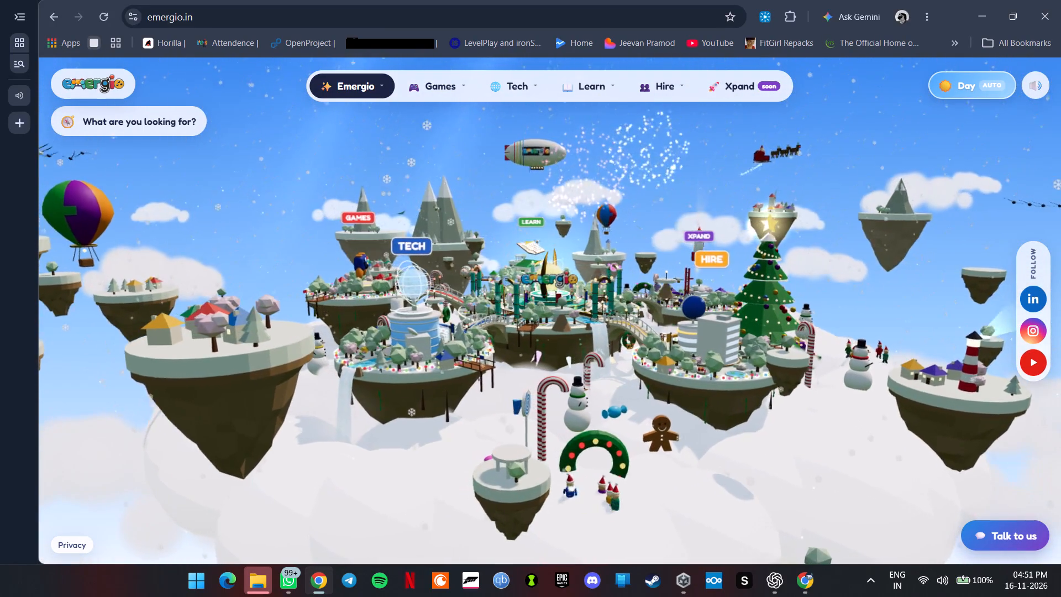
{"action": "left_click_drag", "start_coordinate": [351, 486], "coordinate": [502, 471]}
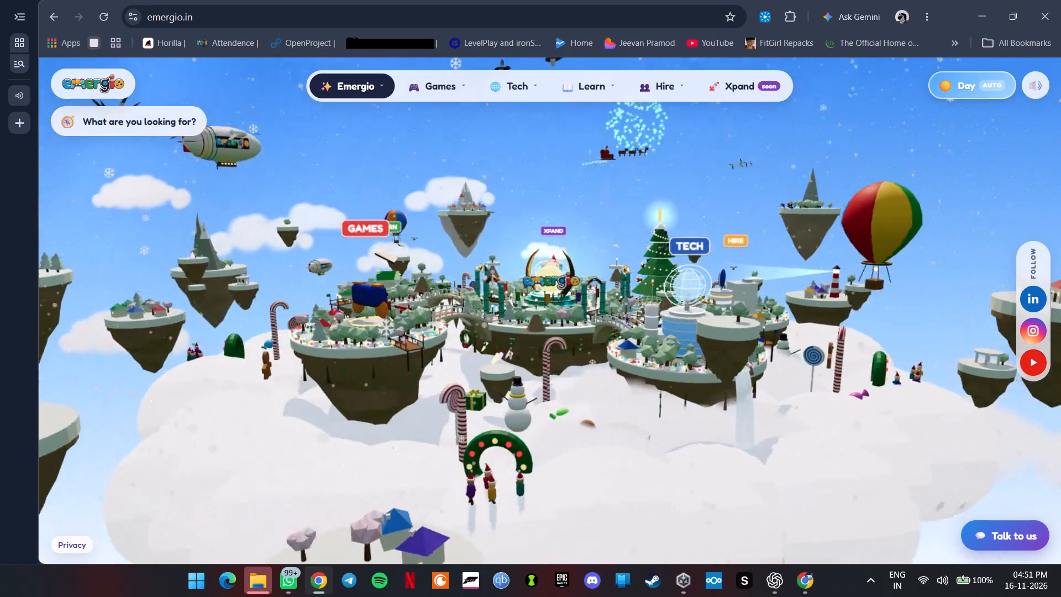
{"action": "left_click_drag", "start_coordinate": [502, 471], "coordinate": [590, 458]}
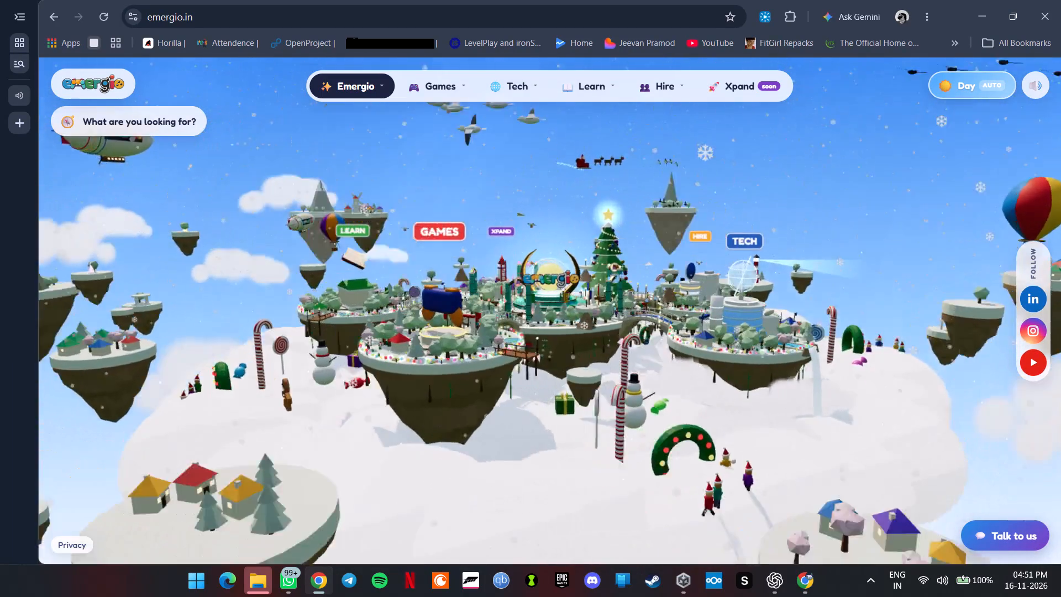
{"action": "left_click_drag", "start_coordinate": [590, 458], "coordinate": [654, 469]}
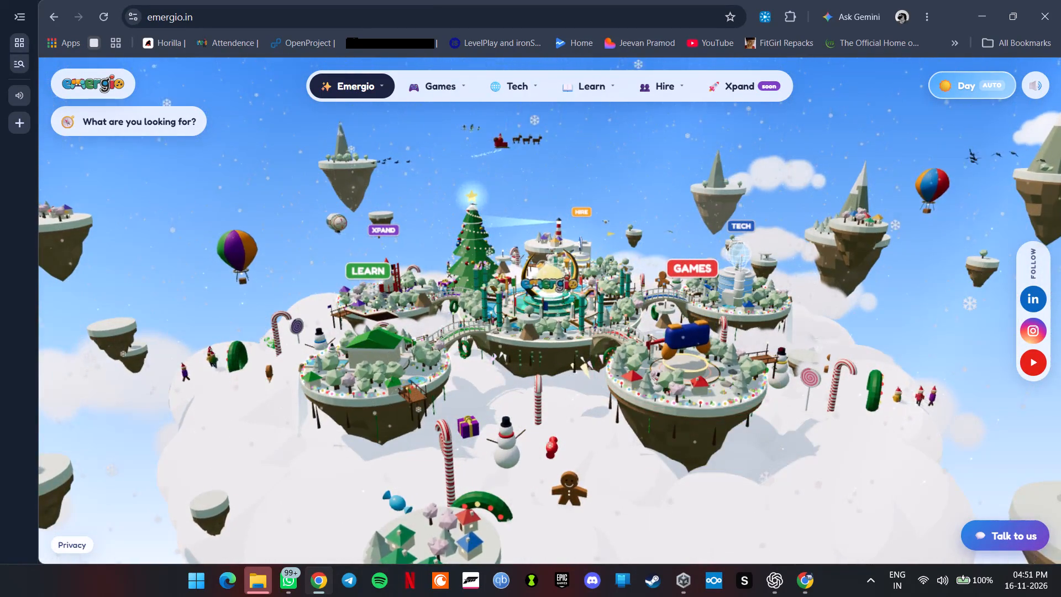
{"action": "scroll", "coordinate": [576, 494], "scroll_direction": "up", "scroll_amount": 4}
{"action": "left_click_drag", "start_coordinate": [593, 470], "coordinate": [592, 441]}
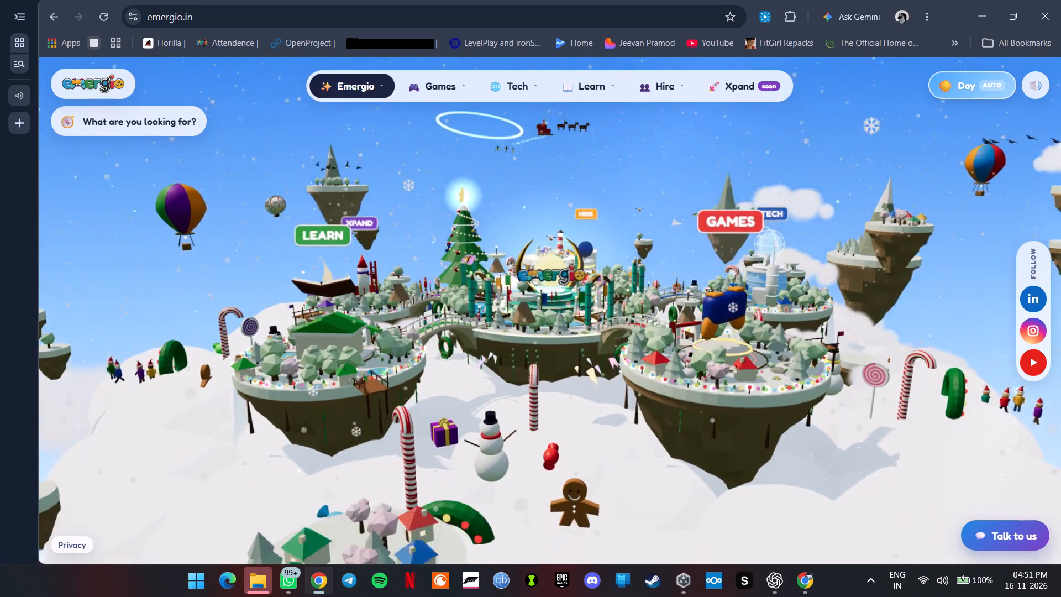
{"action": "left_click_drag", "start_coordinate": [592, 441], "coordinate": [593, 439]}
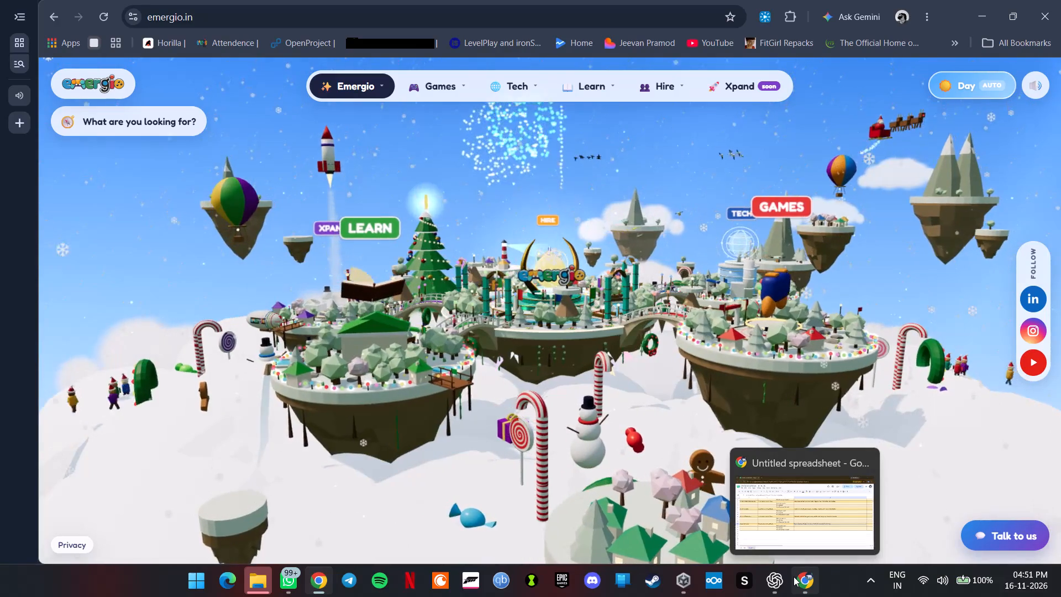
Circle the whole Christmas world from farther out and examine the big tree, presents and outer floating islands from all sides.
{"action": "scroll", "coordinate": [470, 429], "scroll_direction": "down", "scroll_amount": 3}
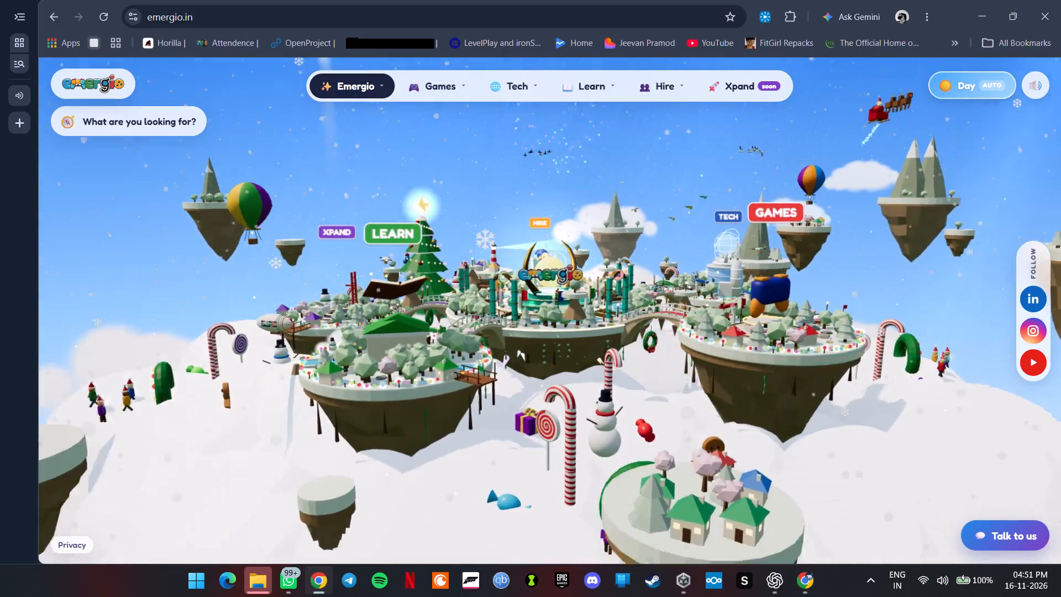
{"action": "scroll", "coordinate": [470, 429], "scroll_direction": "down", "scroll_amount": 3}
{"action": "left_click_drag", "start_coordinate": [308, 389], "coordinate": [385, 417]}
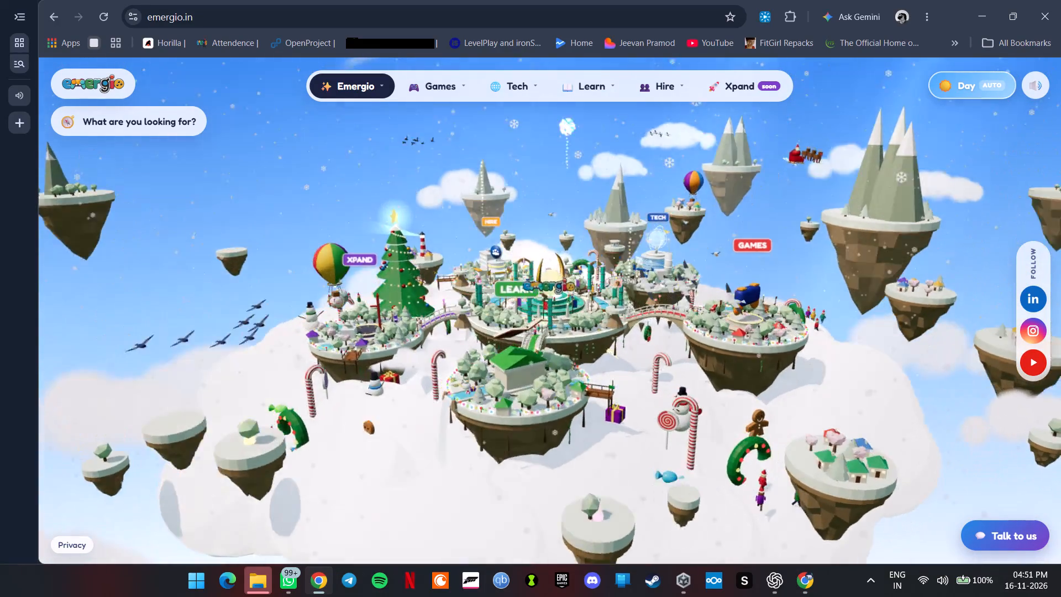
{"action": "left_click_drag", "start_coordinate": [385, 417], "coordinate": [724, 465]}
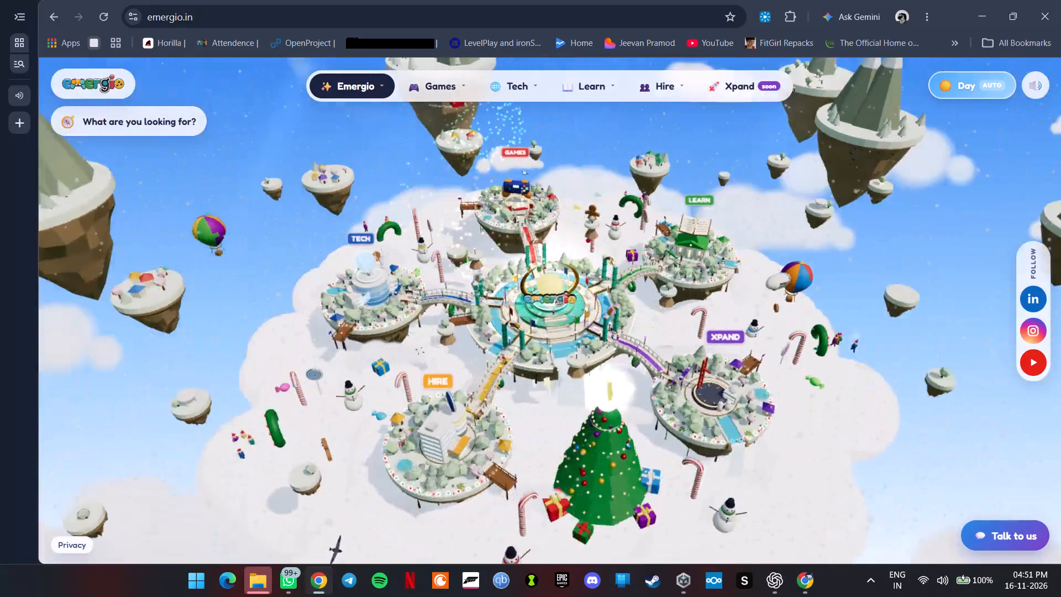
{"action": "left_click_drag", "start_coordinate": [724, 465], "coordinate": [887, 392]}
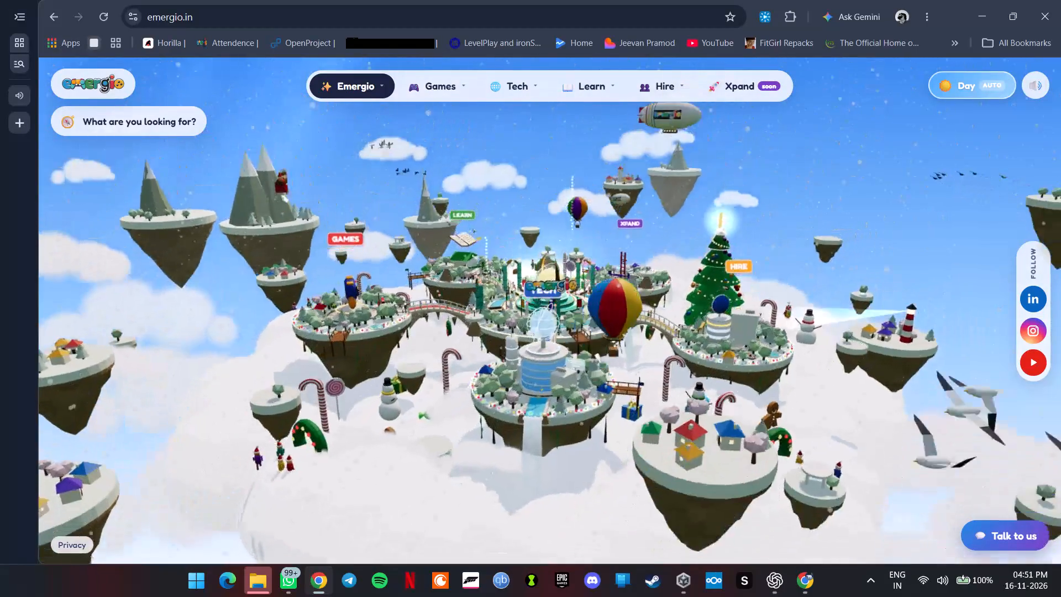
{"action": "left_click_drag", "start_coordinate": [887, 392], "coordinate": [464, 360]}
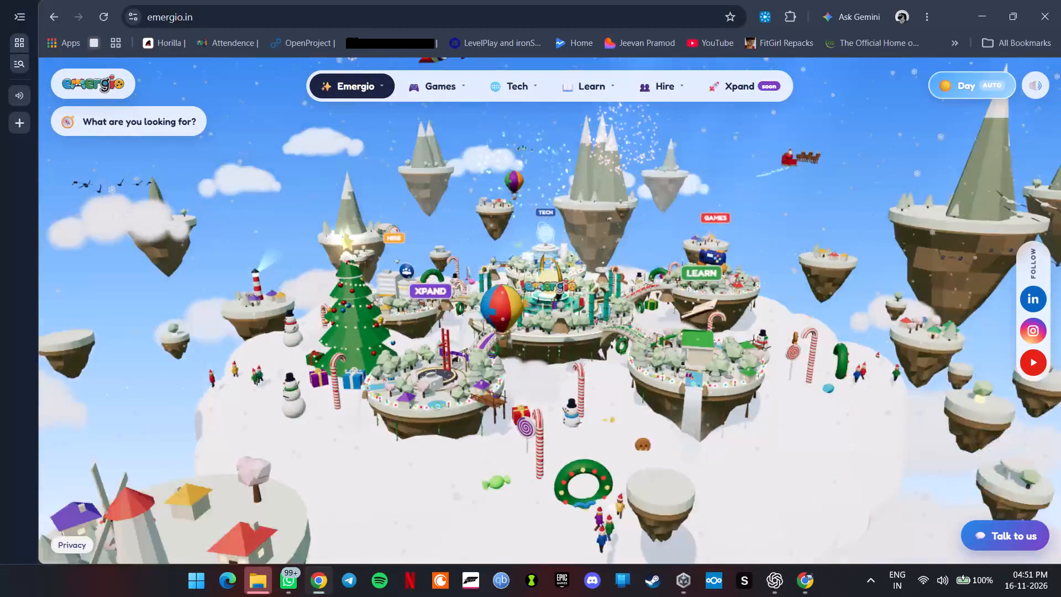
{"action": "left_click_drag", "start_coordinate": [464, 360], "coordinate": [492, 364]}
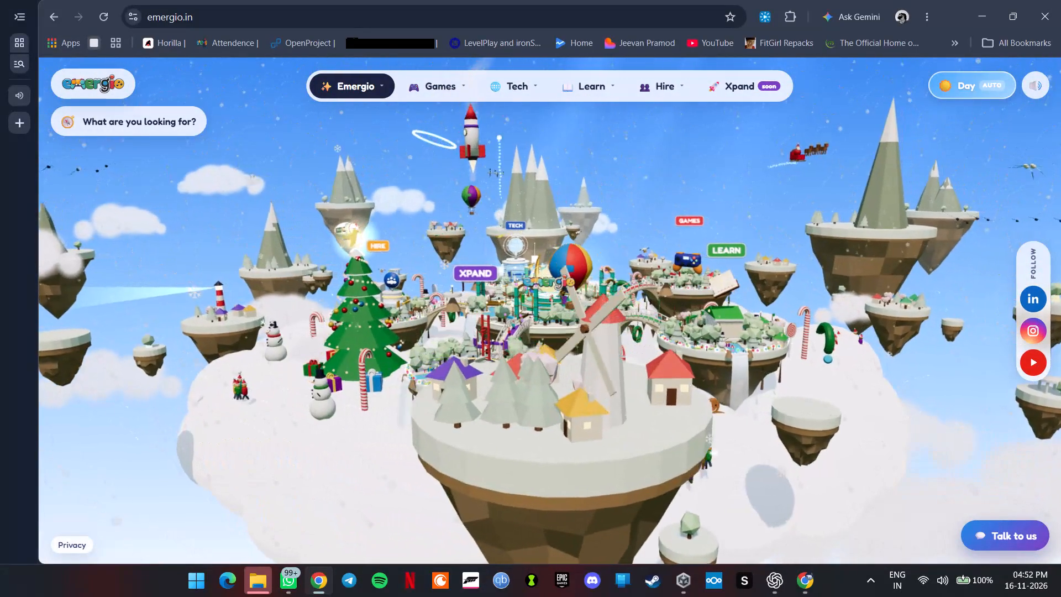
{"action": "left_click_drag", "start_coordinate": [492, 364], "coordinate": [490, 369]}
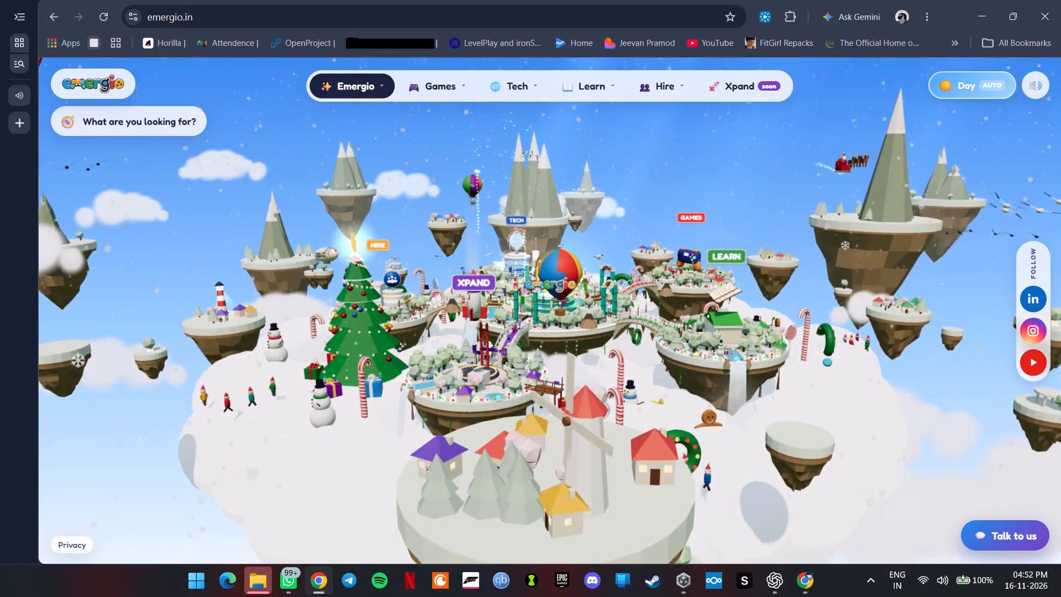
{"action": "left_click_drag", "start_coordinate": [490, 369], "coordinate": [448, 375]}
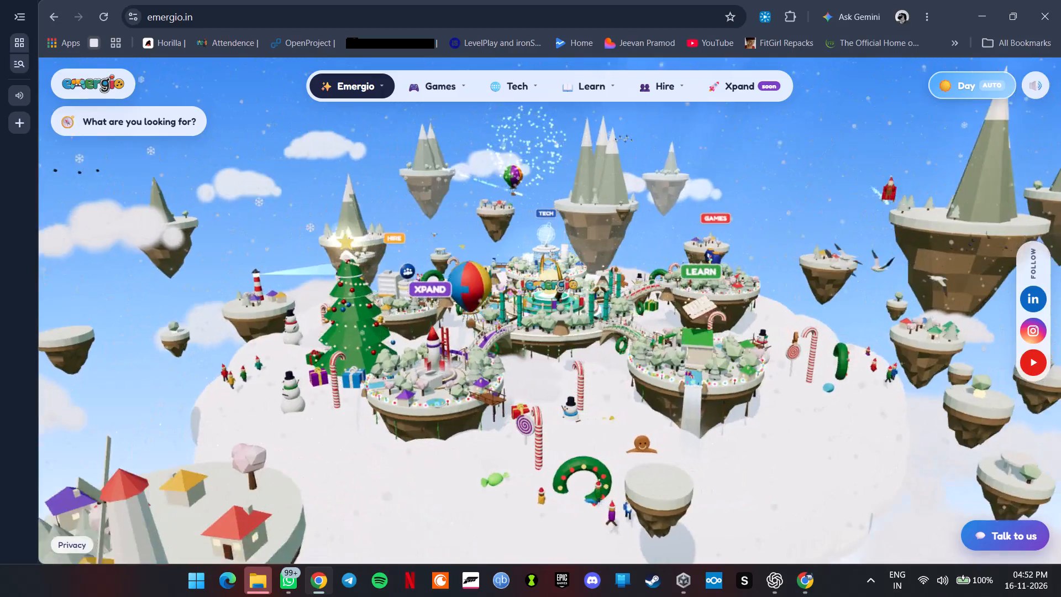
{"action": "left_click_drag", "start_coordinate": [448, 375], "coordinate": [257, 339]}
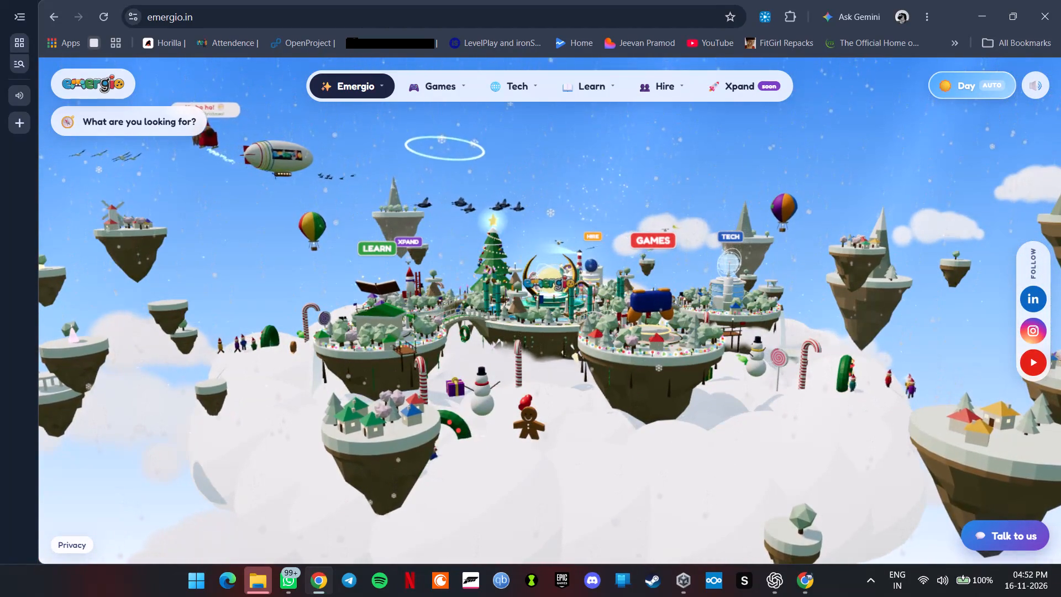
{"action": "left_click_drag", "start_coordinate": [190, 373], "coordinate": [206, 375]}
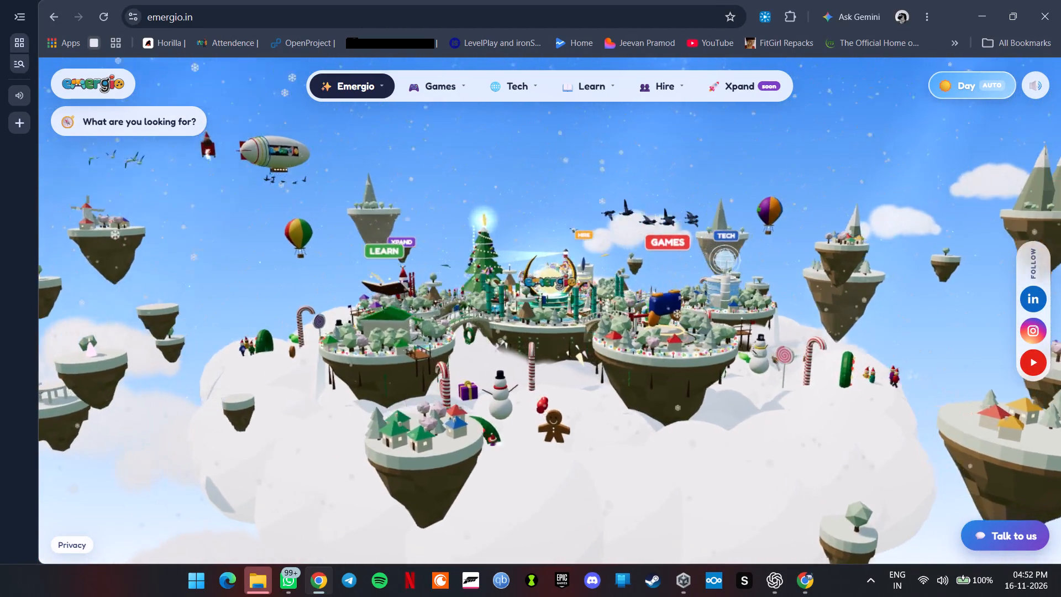
{"action": "left_click_drag", "start_coordinate": [206, 375], "coordinate": [260, 387]}
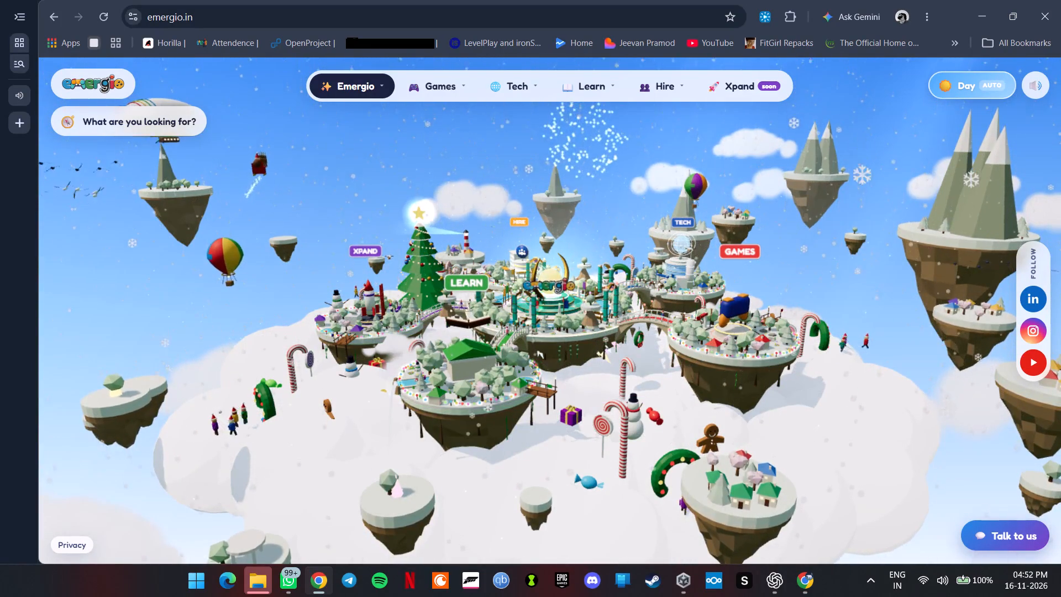
{"action": "left_click_drag", "start_coordinate": [269, 454], "coordinate": [433, 510]}
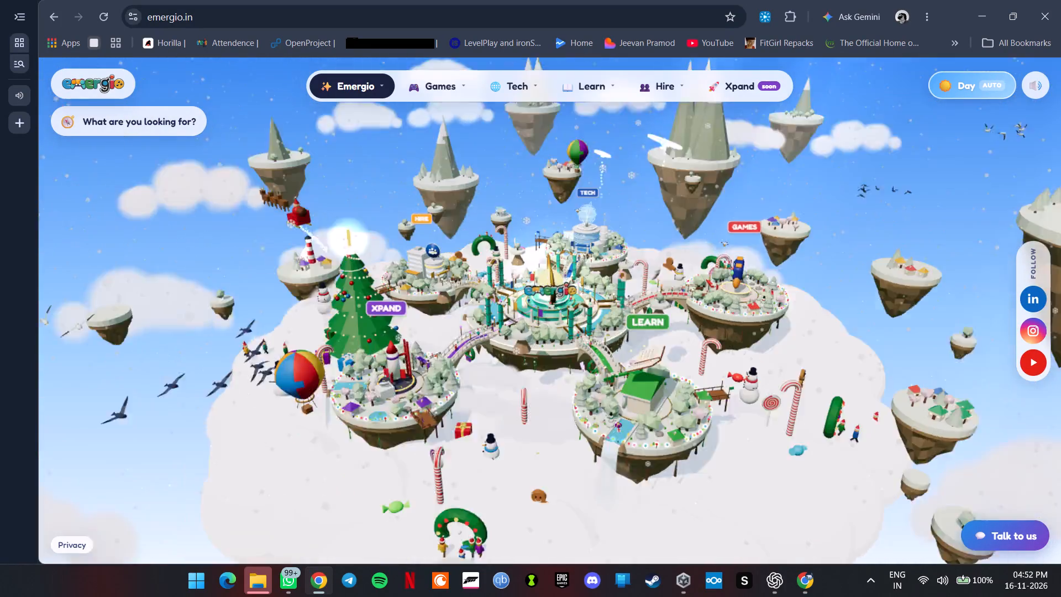
{"action": "left_click_drag", "start_coordinate": [433, 510], "coordinate": [658, 423]}
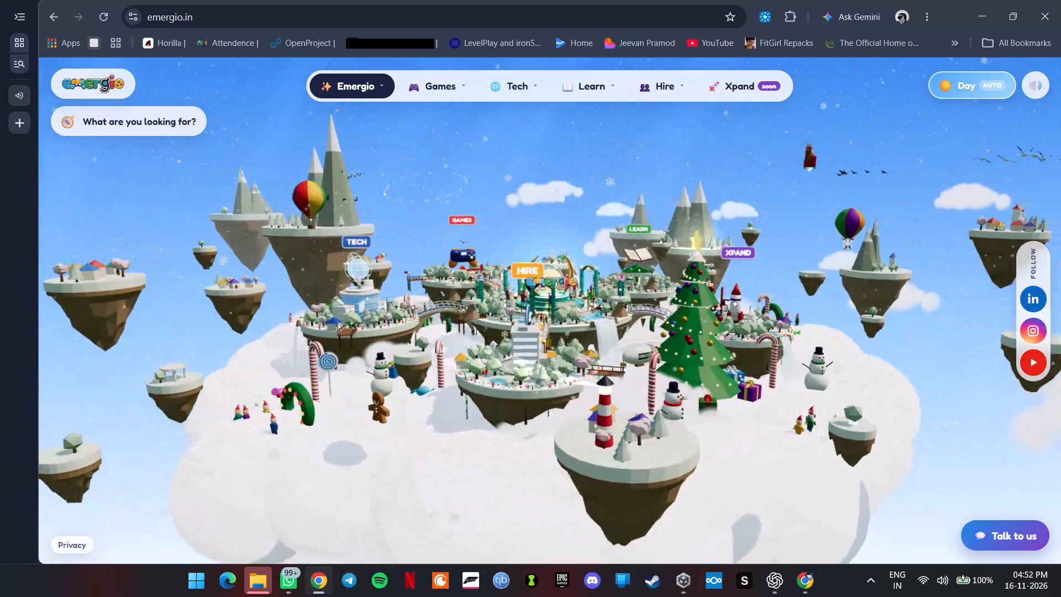
{"action": "left_click_drag", "start_coordinate": [658, 423], "coordinate": [1039, 457]}
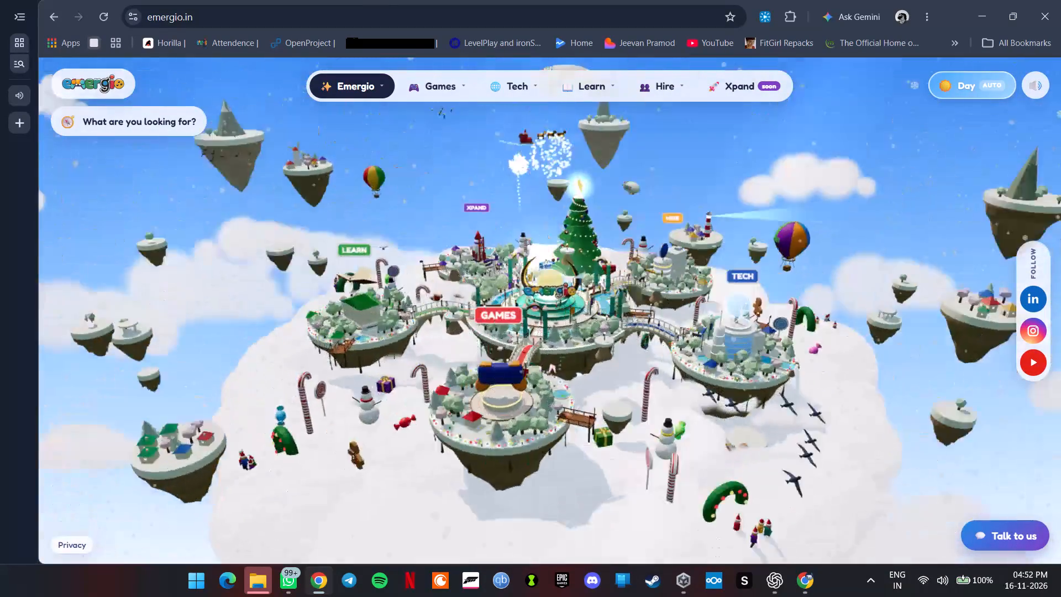
{"action": "left_click_drag", "start_coordinate": [1039, 457], "coordinate": [1060, 454]}
{"action": "left_click_drag", "start_coordinate": [259, 432], "coordinate": [510, 464]}
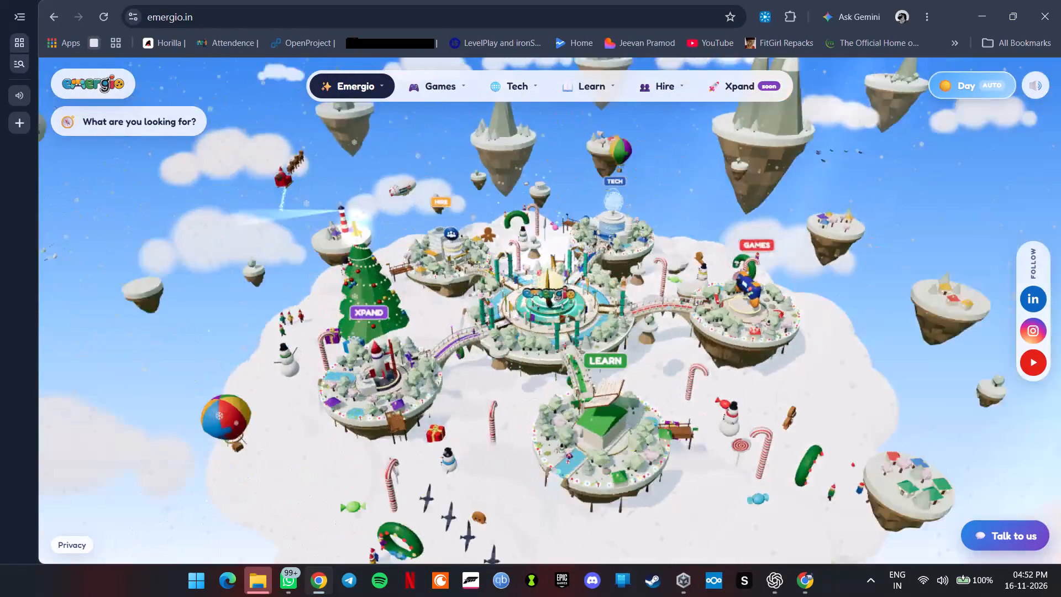
{"action": "left_click_drag", "start_coordinate": [510, 464], "coordinate": [747, 464]}
{"action": "left_click_drag", "start_coordinate": [269, 249], "coordinate": [443, 192]}
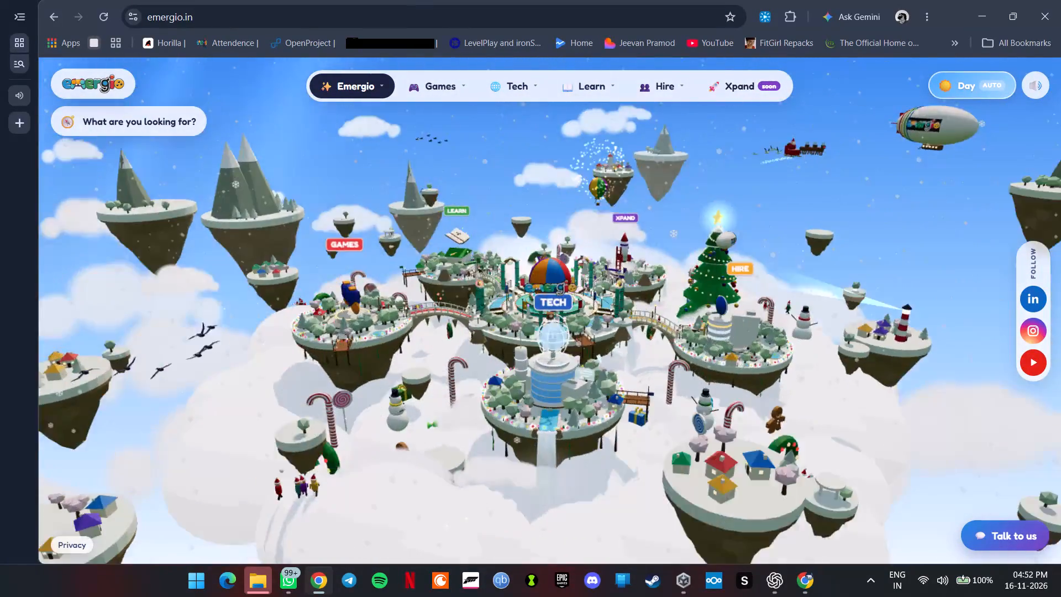
{"action": "left_click_drag", "start_coordinate": [443, 192], "coordinate": [755, 194]}
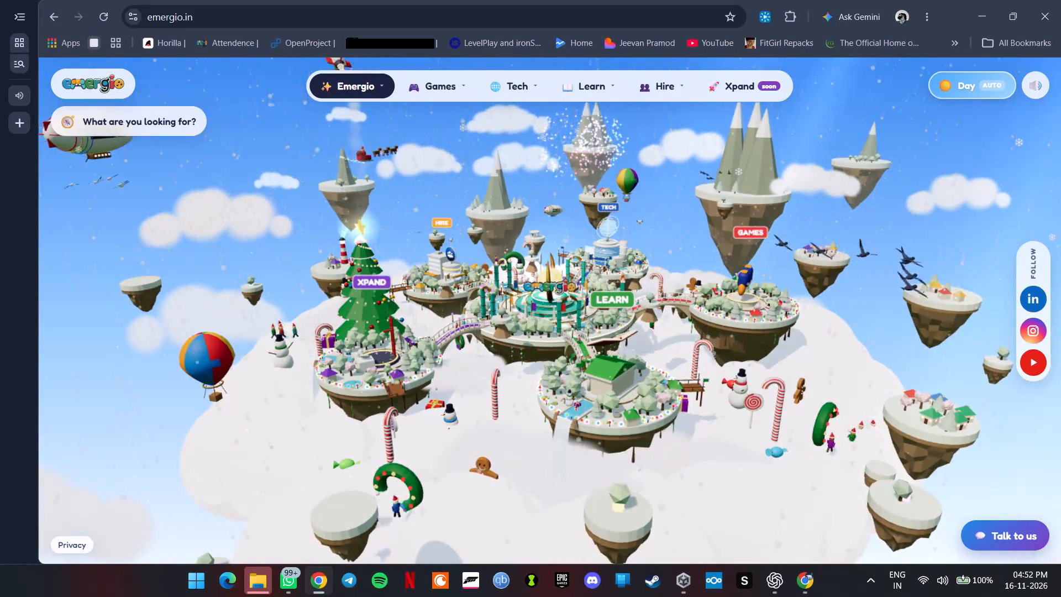
Switch to the spreadsheet and append "and many more elements" to the X'mas description in D38.
{"action": "left_click", "coordinate": [805, 570]}
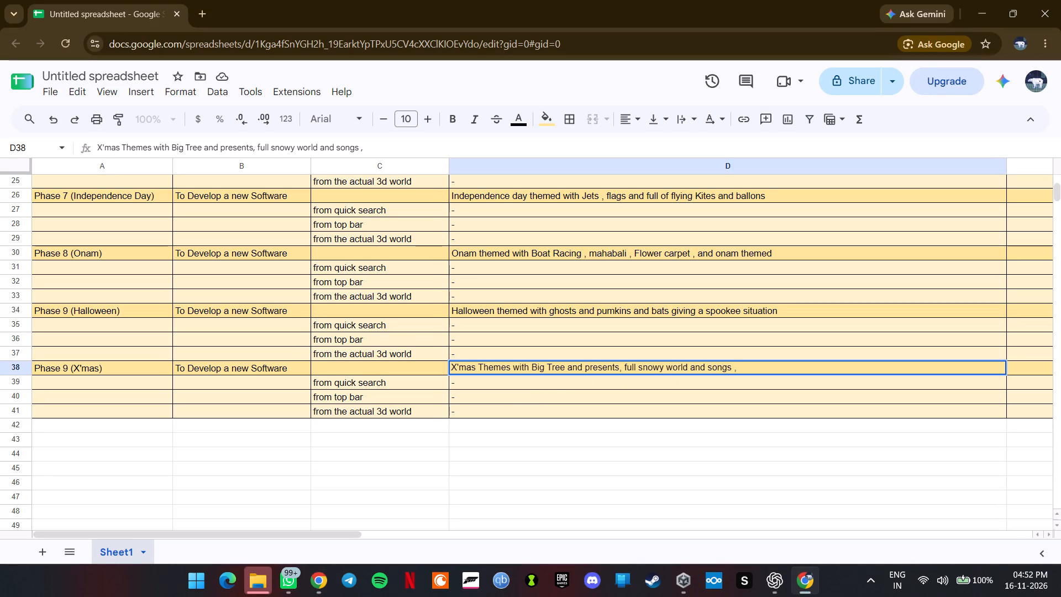
{"action": "type", "text": "and many more eleme"}
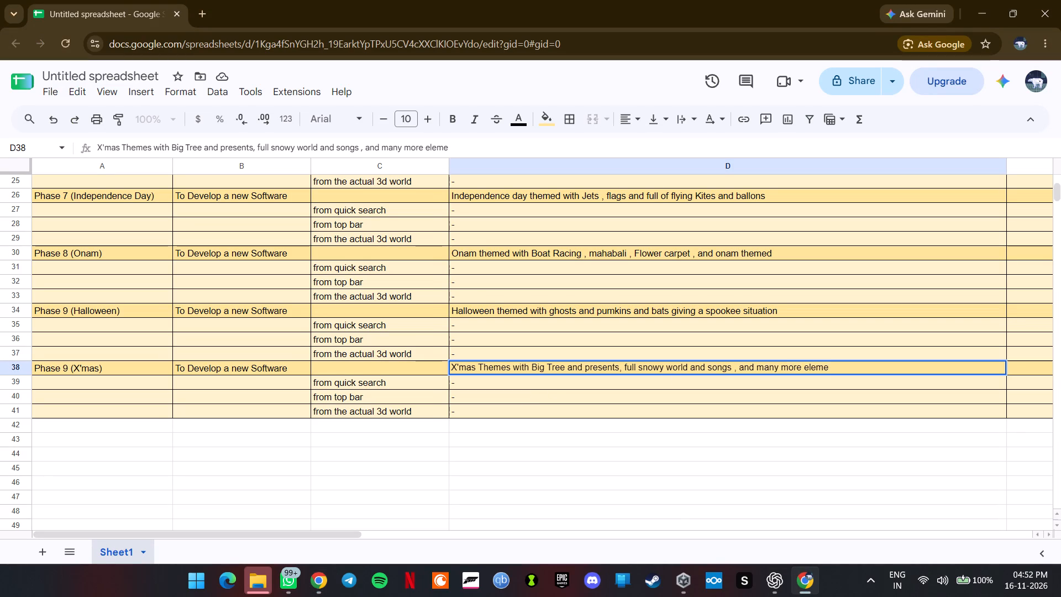
{"action": "key", "text": "BackSpace"}
{"action": "key", "text": "BackSpace"}
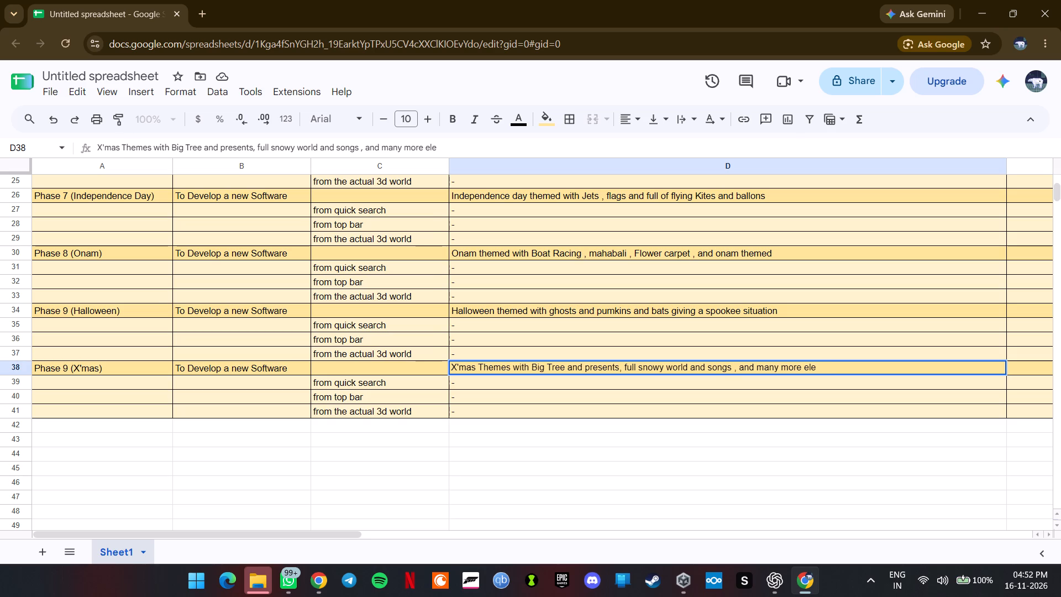
Finish the X'mas description in D38 so that it ends with "and many more elements".
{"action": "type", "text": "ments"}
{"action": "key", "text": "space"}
{"action": "left_click_drag", "start_coordinate": [315, 537], "coordinate": [460, 522]}
{"action": "left_click", "coordinate": [520, 506]}
Clear the copied costume and "Ghosts upside down" comments from H38 and H39 in the X'mas phase.
{"action": "left_click_drag", "start_coordinate": [441, 536], "coordinate": [646, 523]}
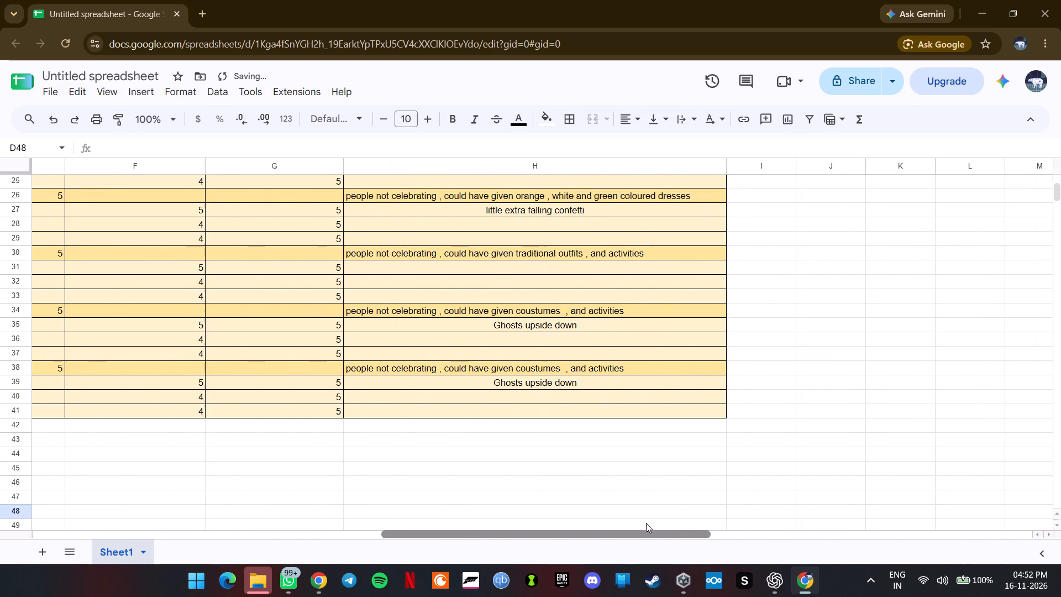
{"action": "left_click_drag", "start_coordinate": [646, 523], "coordinate": [571, 538]}
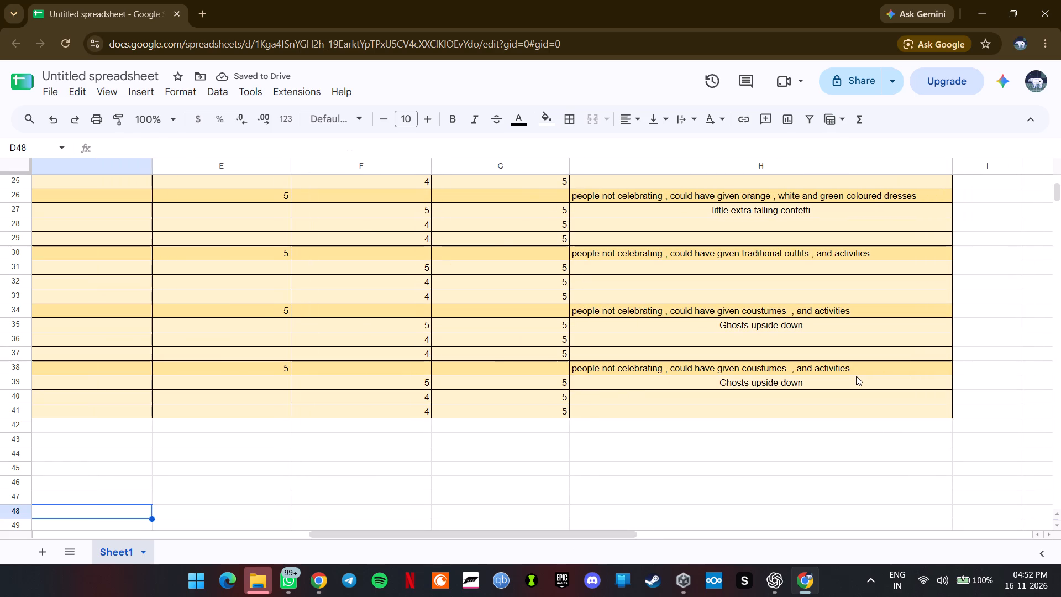
{"action": "left_click", "coordinate": [856, 376]}
{"action": "key", "text": "BackSpace"}
{"action": "left_click", "coordinate": [839, 386]}
{"action": "key", "text": "BackSpace"}
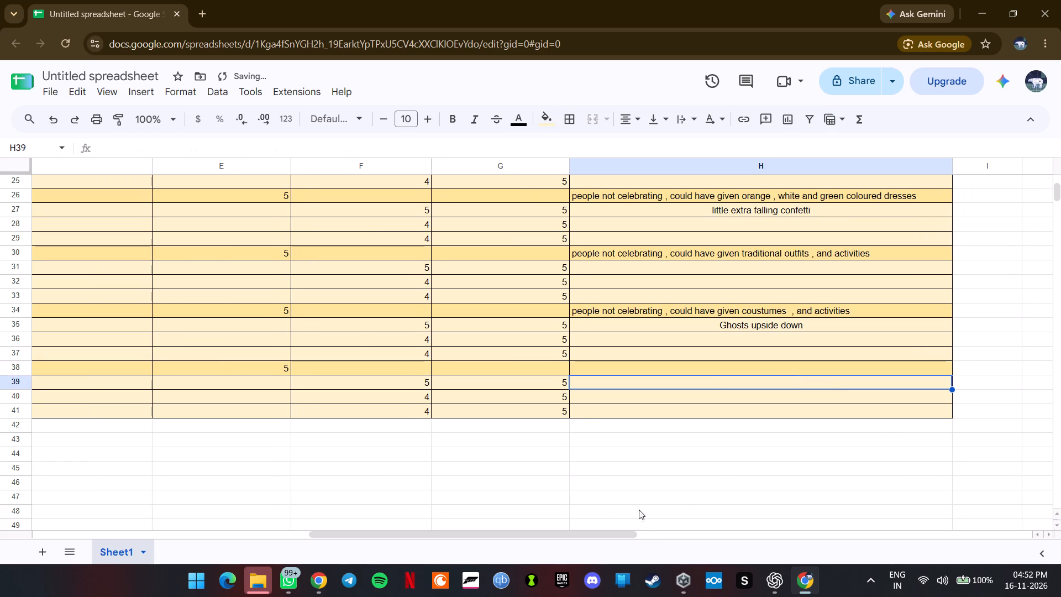
{"action": "left_click", "coordinate": [562, 520]}
{"action": "left_click_drag", "start_coordinate": [542, 537], "coordinate": [372, 561]}
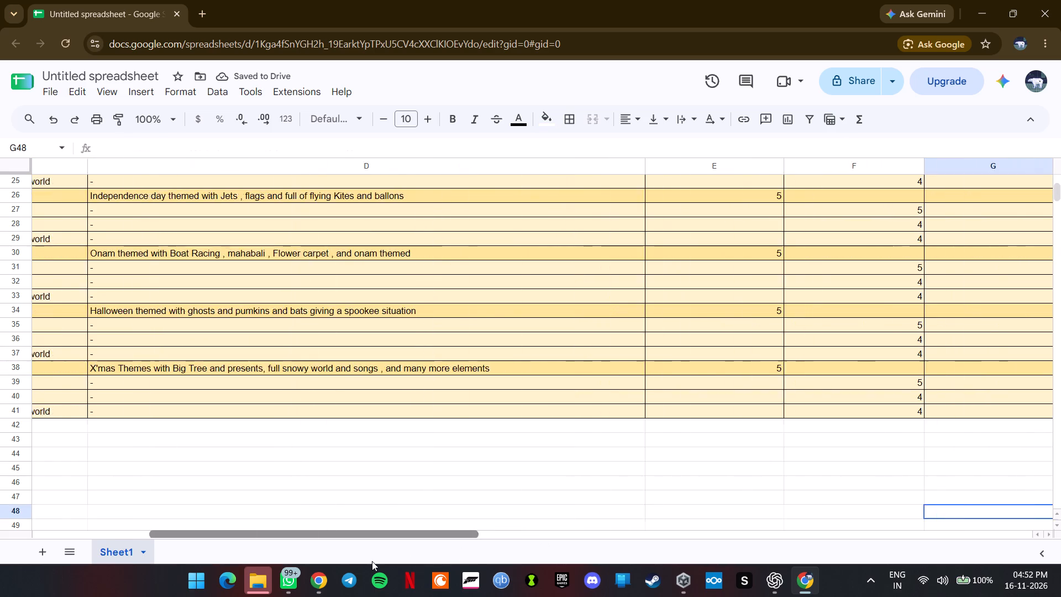
{"action": "left_click_drag", "start_coordinate": [372, 561], "coordinate": [271, 577]}
{"action": "left_click", "coordinate": [277, 519]}
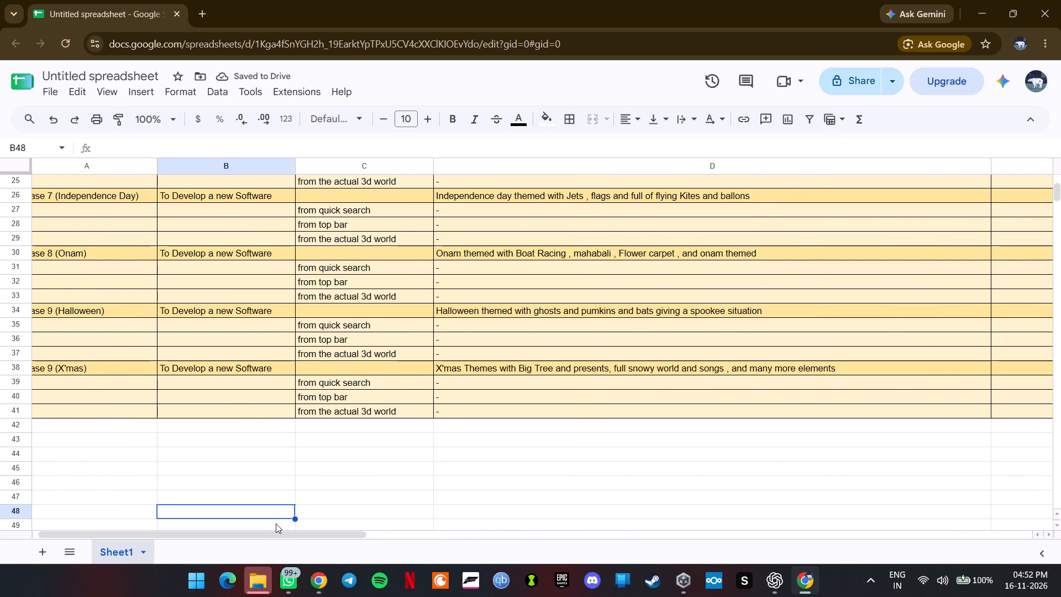
Switch to the Emergio website, reload the page and dismiss the notification pop-ups.
{"action": "left_click", "coordinate": [320, 586]}
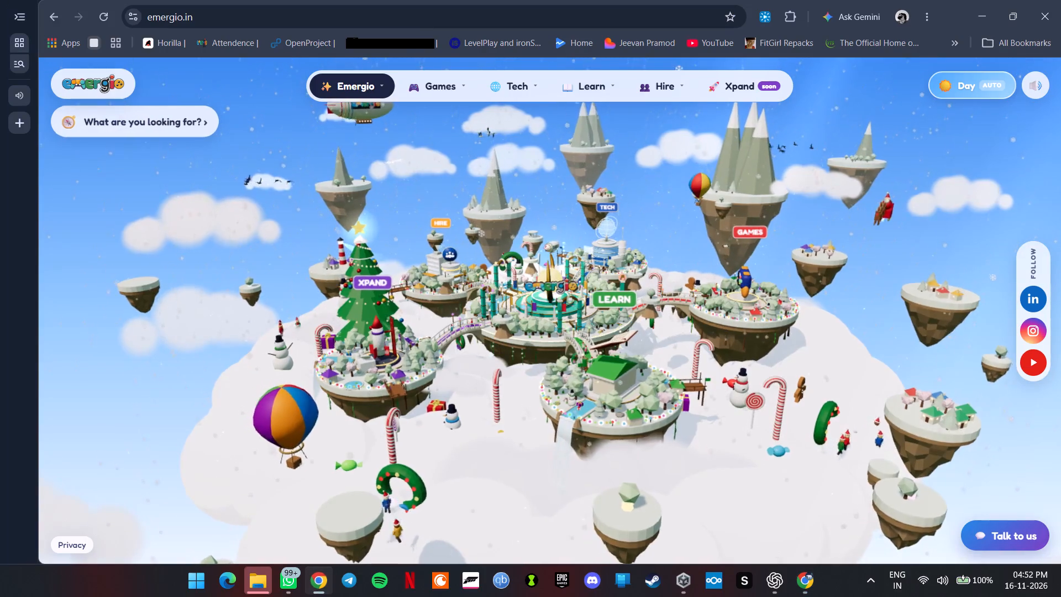
{"action": "left_click", "coordinate": [109, 18]}
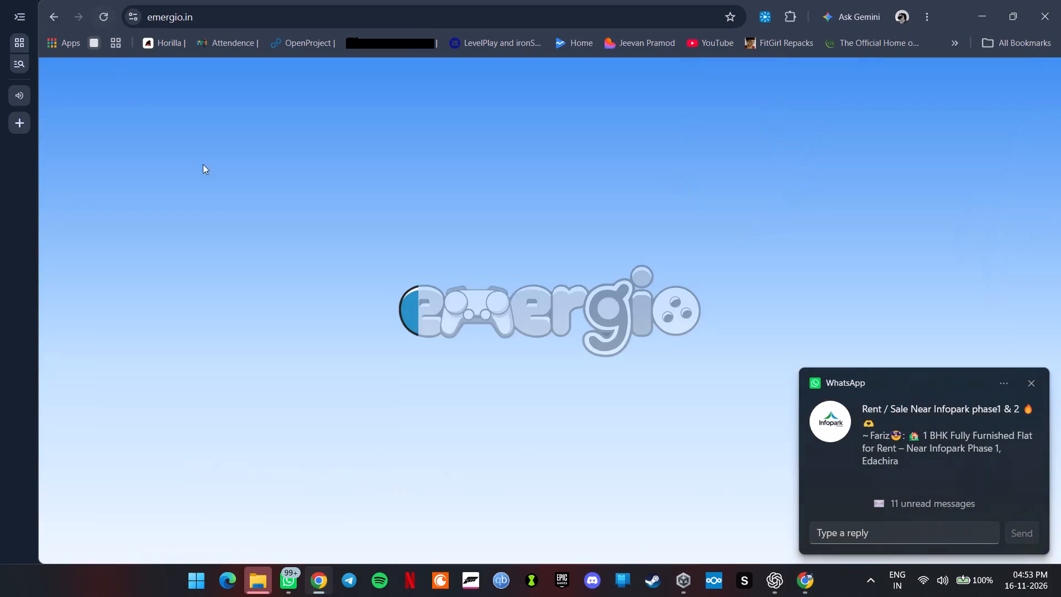
{"action": "left_click", "coordinate": [1028, 387]}
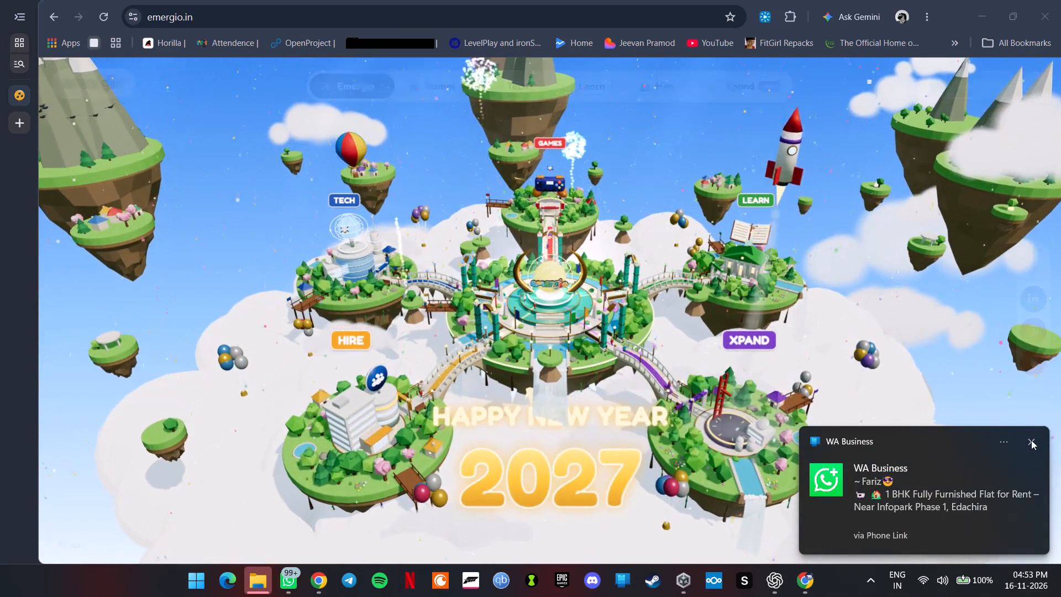
{"action": "left_click", "coordinate": [1033, 442]}
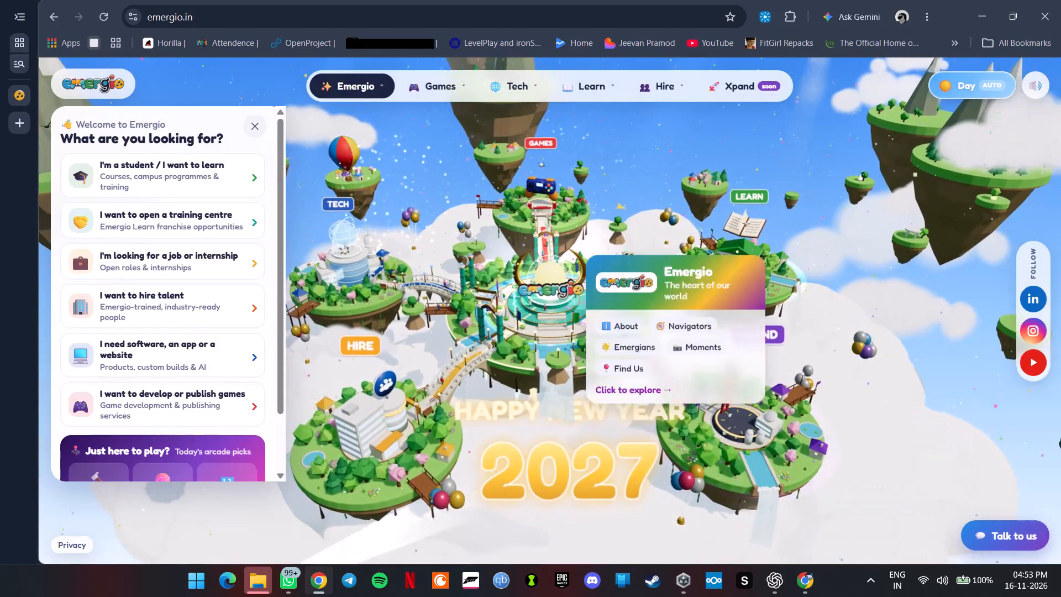
On the Emergio website, close the welcome prompt, check the sound toggle and examine the New Year 2027 world.
{"action": "left_click", "coordinate": [255, 124]}
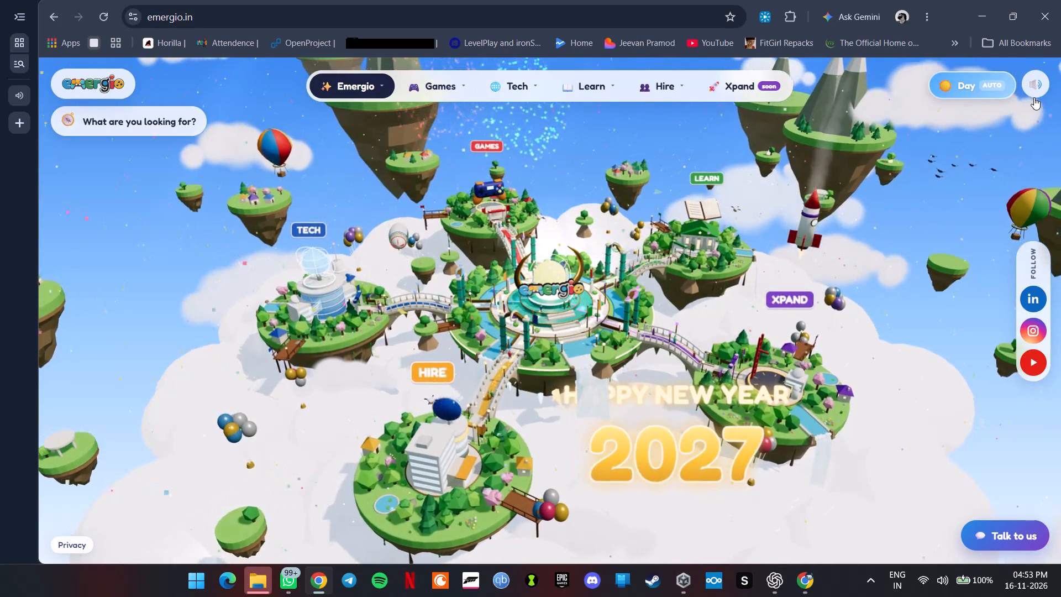
{"action": "left_click", "coordinate": [1034, 97]}
{"action": "left_click", "coordinate": [1034, 97]}
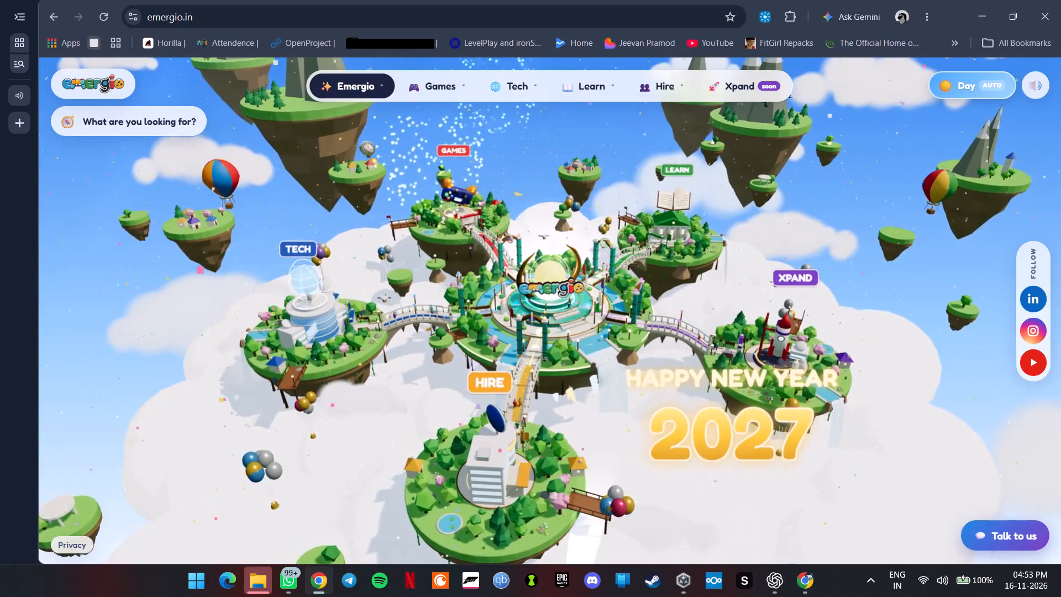
{"action": "right_click_drag", "start_coordinate": [755, 217], "coordinate": [748, 168]}
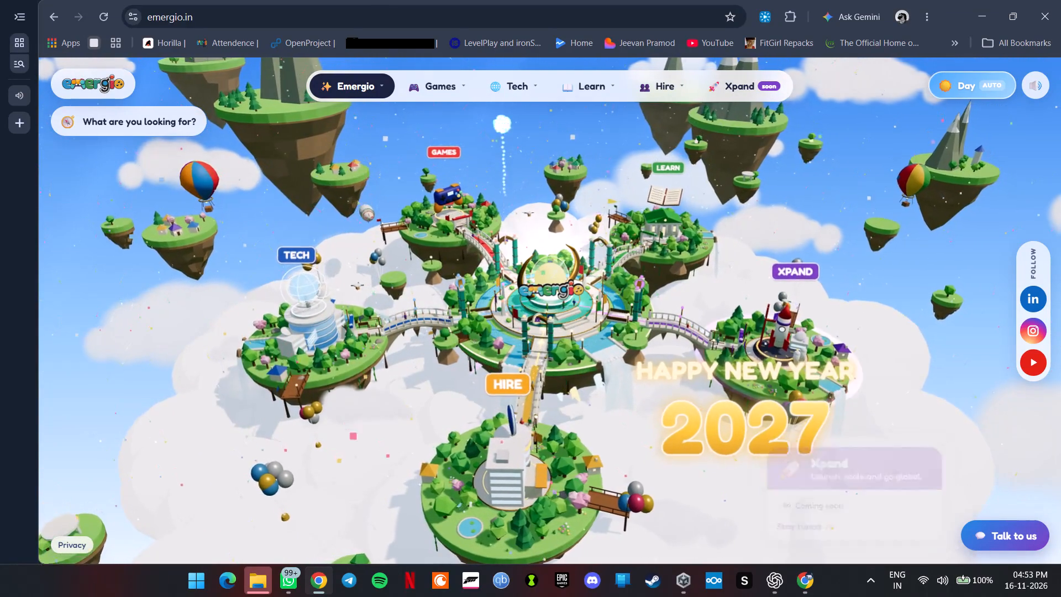
Switch to the spreadsheet and enter "No Countdown Timmer" as New Year feedback in H7, on the quick search row.
{"action": "left_click", "coordinate": [804, 585]}
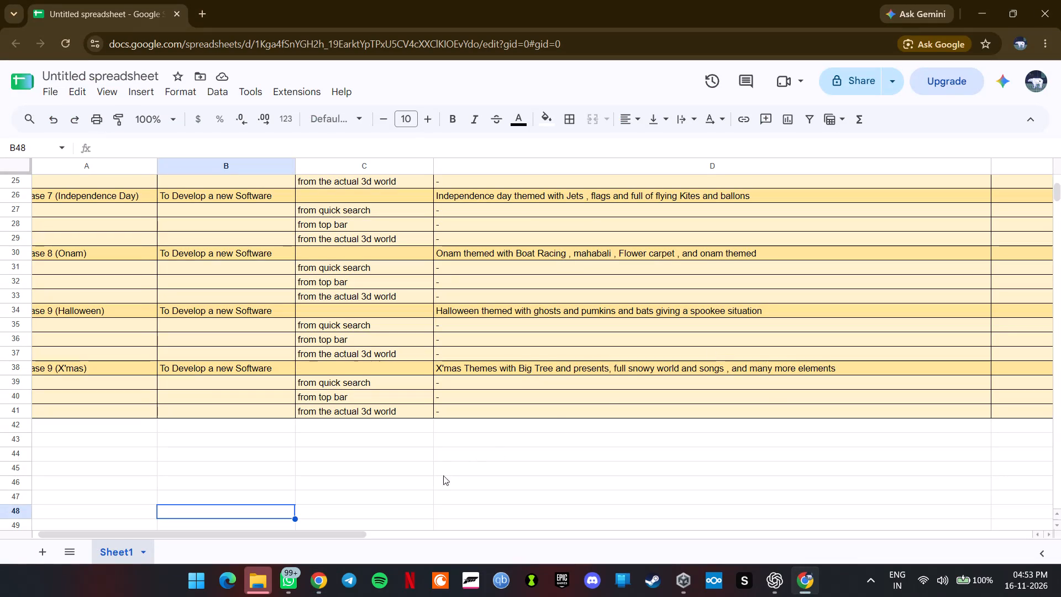
{"action": "scroll", "coordinate": [386, 476], "scroll_direction": "up", "scroll_amount": 11}
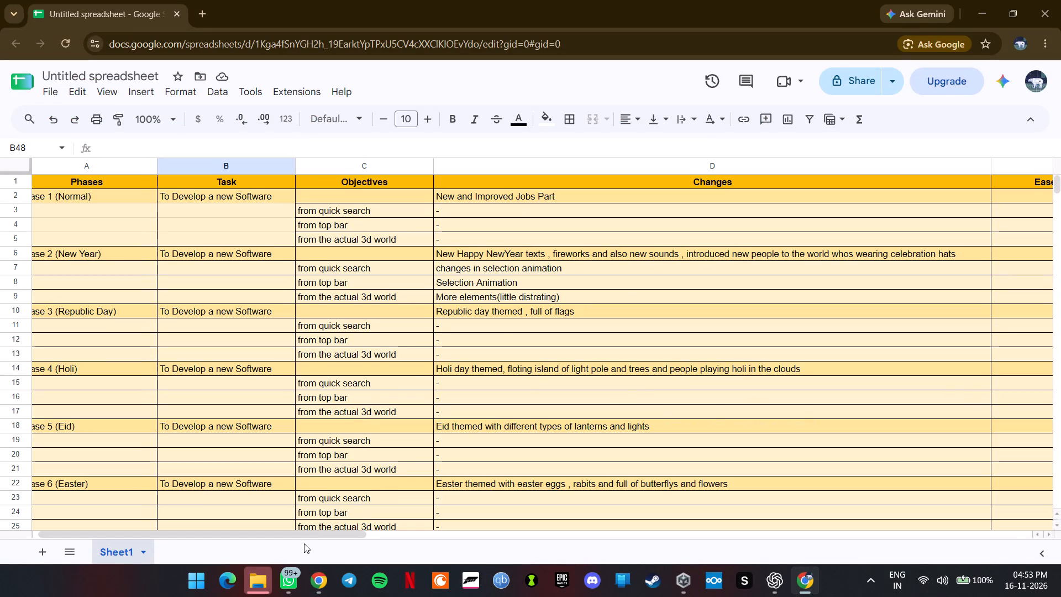
{"action": "left_click_drag", "start_coordinate": [296, 537], "coordinate": [455, 539]}
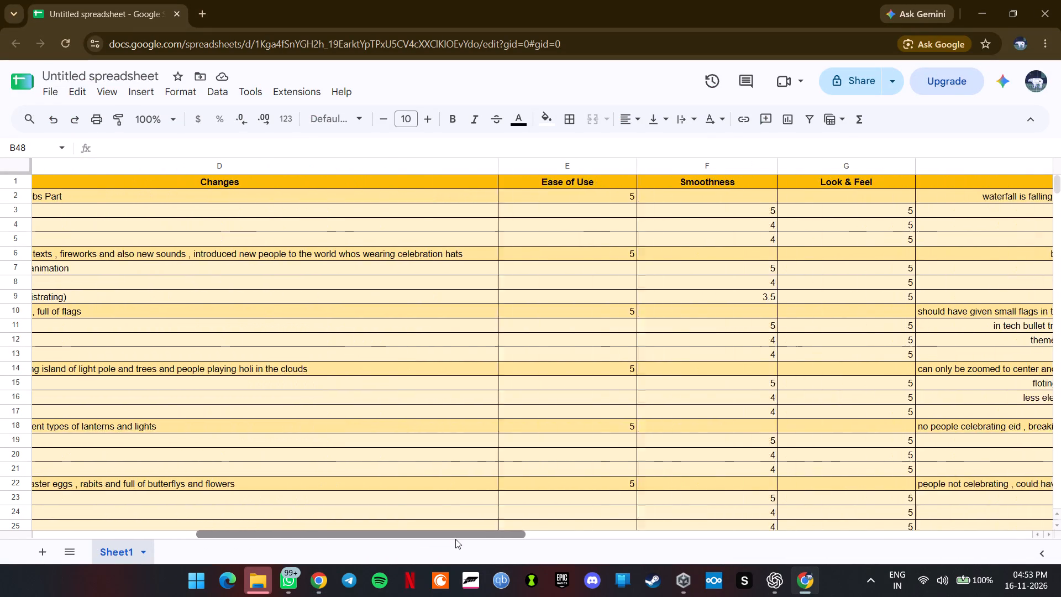
{"action": "left_click_drag", "start_coordinate": [455, 539], "coordinate": [579, 542]}
{"action": "left_click", "coordinate": [633, 276]}
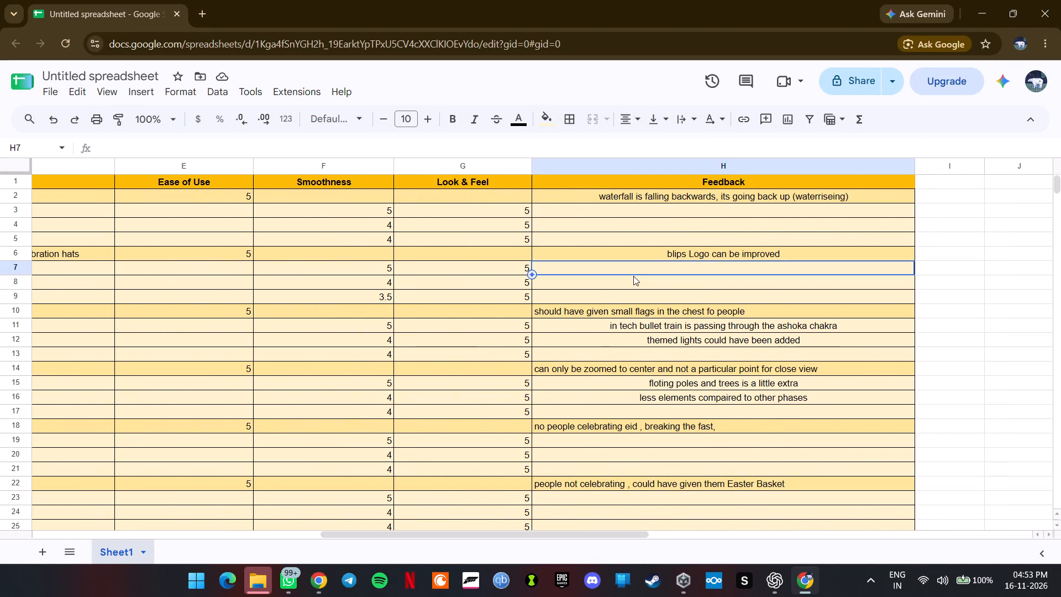
{"action": "key", "text": "shift+n"}
{"action": "type", "text": "o"}
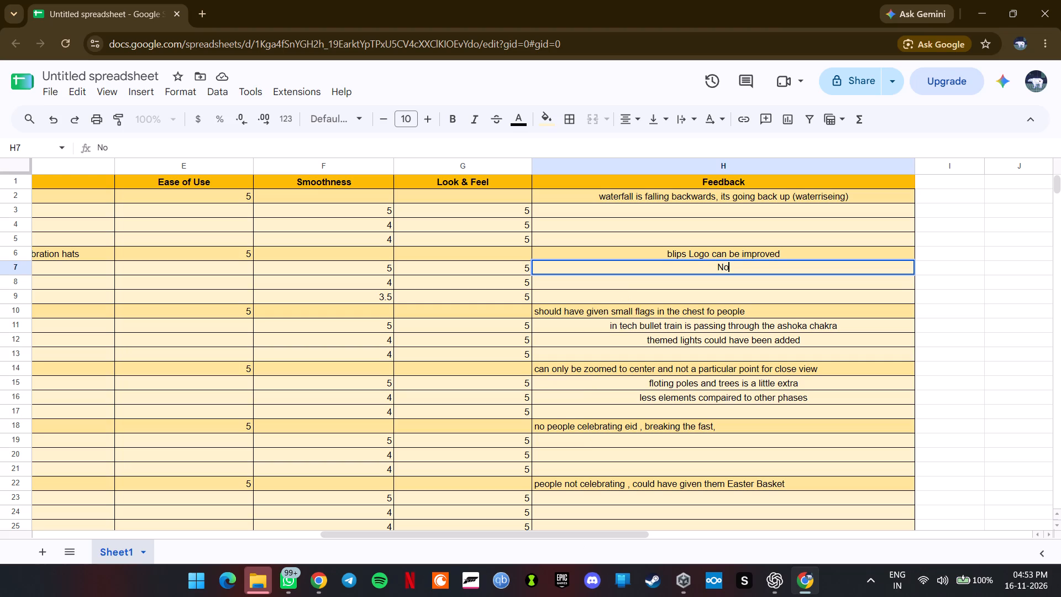
{"action": "key", "text": "space"}
{"action": "type", "text": "Count"}
{"action": "type", "text": "down Timmer"}
{"action": "scroll", "coordinate": [476, 315], "scroll_direction": "down", "scroll_amount": 3}
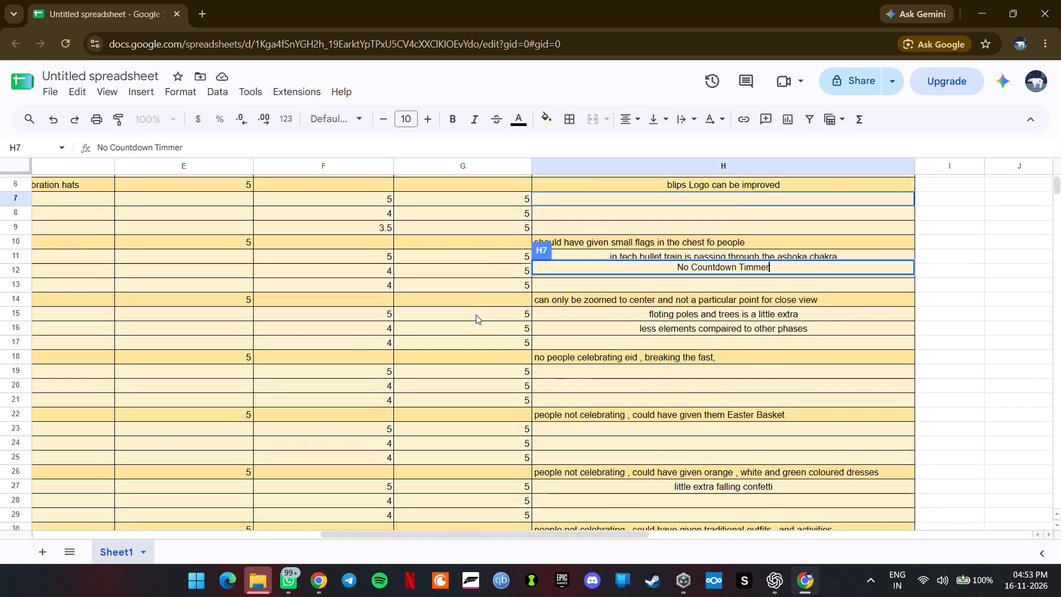
{"action": "scroll", "coordinate": [476, 315], "scroll_direction": "down", "scroll_amount": 4}
{"action": "left_click", "coordinate": [486, 466]}
Review the changes, ratings and feedback columns for the Easter through X'mas phases.
{"action": "left_click_drag", "start_coordinate": [468, 536], "coordinate": [264, 557]}
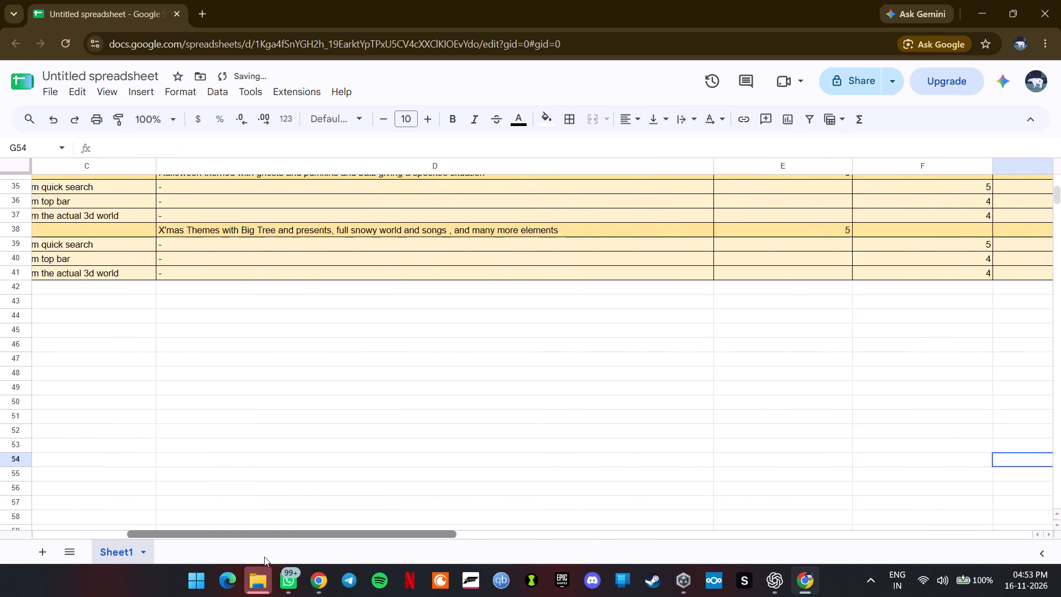
{"action": "left_click_drag", "start_coordinate": [264, 557], "coordinate": [384, 515]}
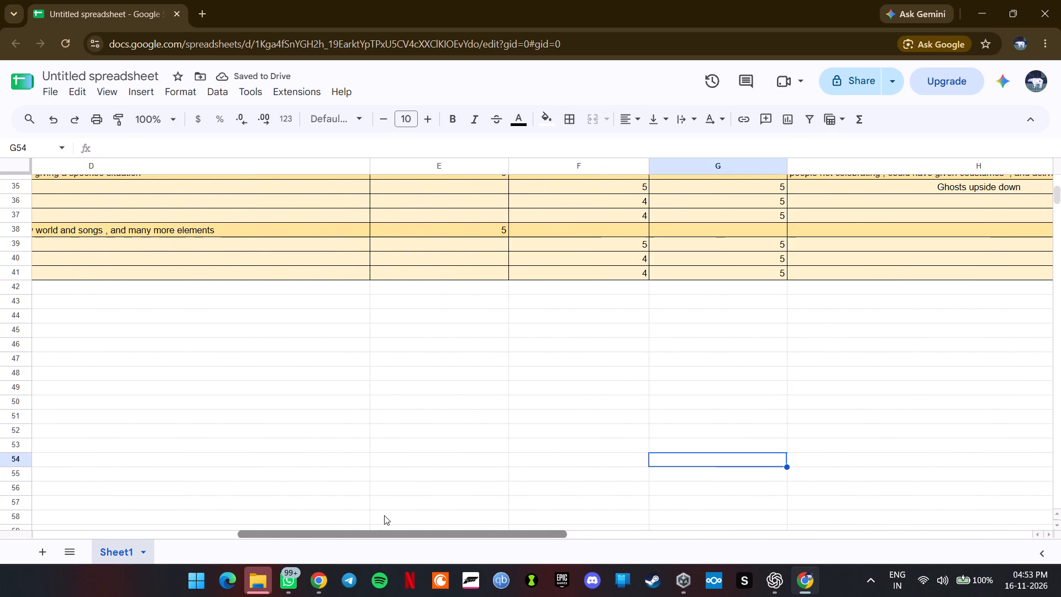
{"action": "left_click_drag", "start_coordinate": [384, 515], "coordinate": [361, 504]}
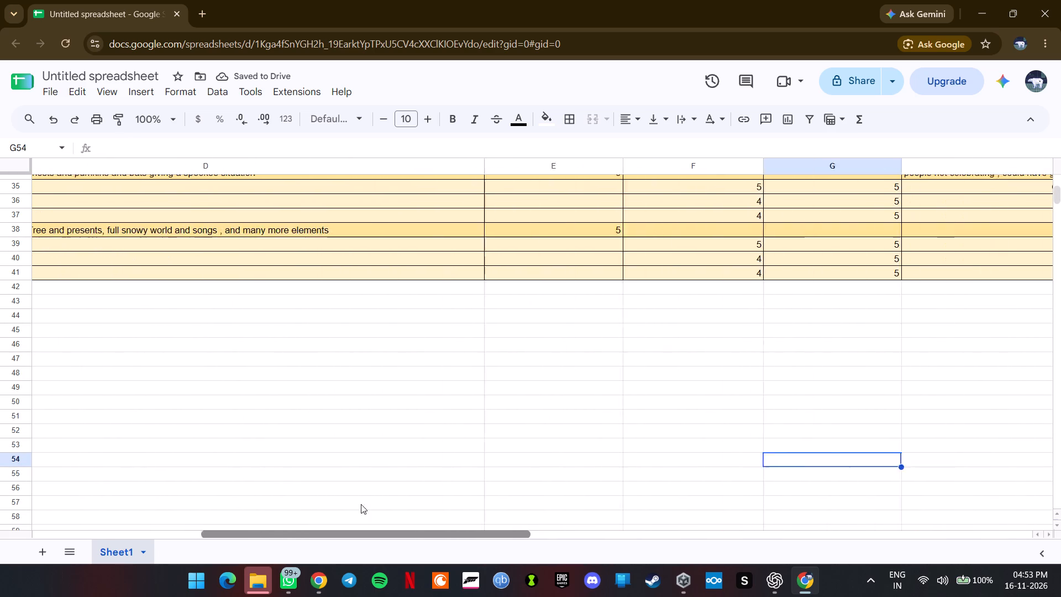
{"action": "left_click_drag", "start_coordinate": [361, 504], "coordinate": [465, 468]}
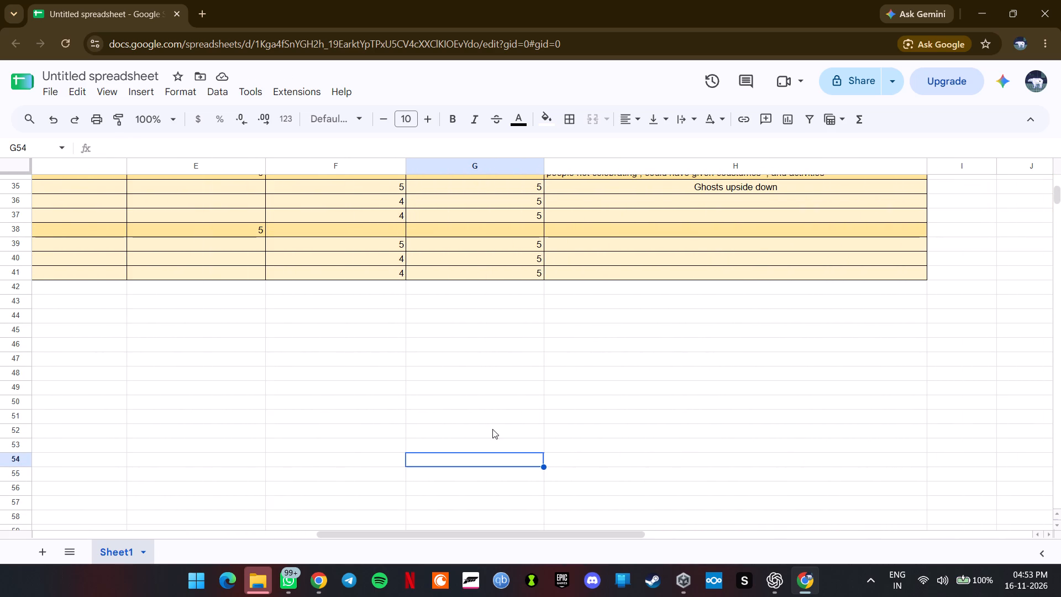
{"action": "scroll", "coordinate": [563, 363], "scroll_direction": "up", "scroll_amount": 2}
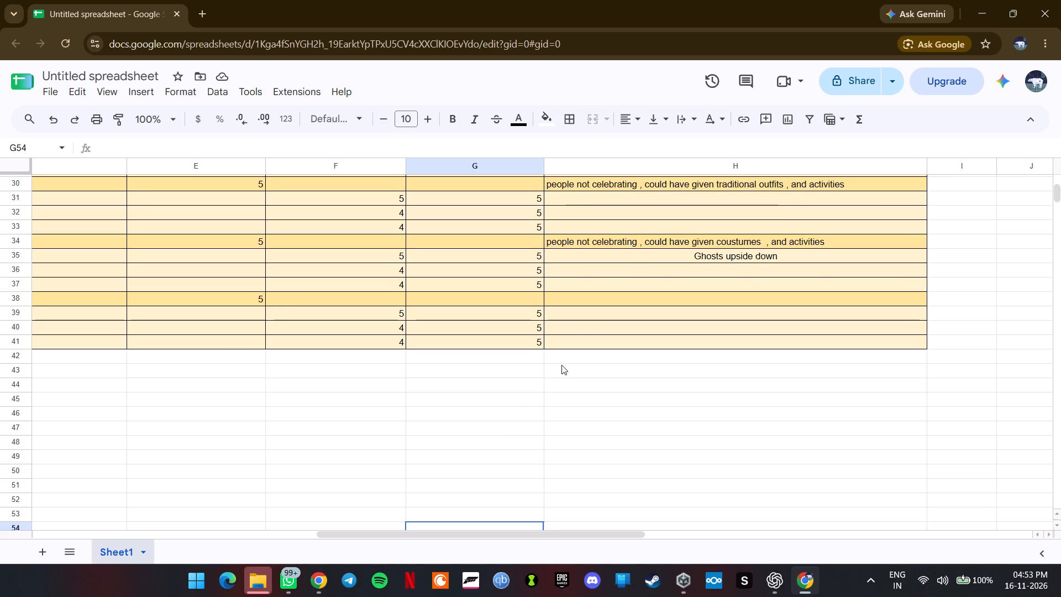
{"action": "scroll", "coordinate": [619, 412], "scroll_direction": "up", "scroll_amount": 1}
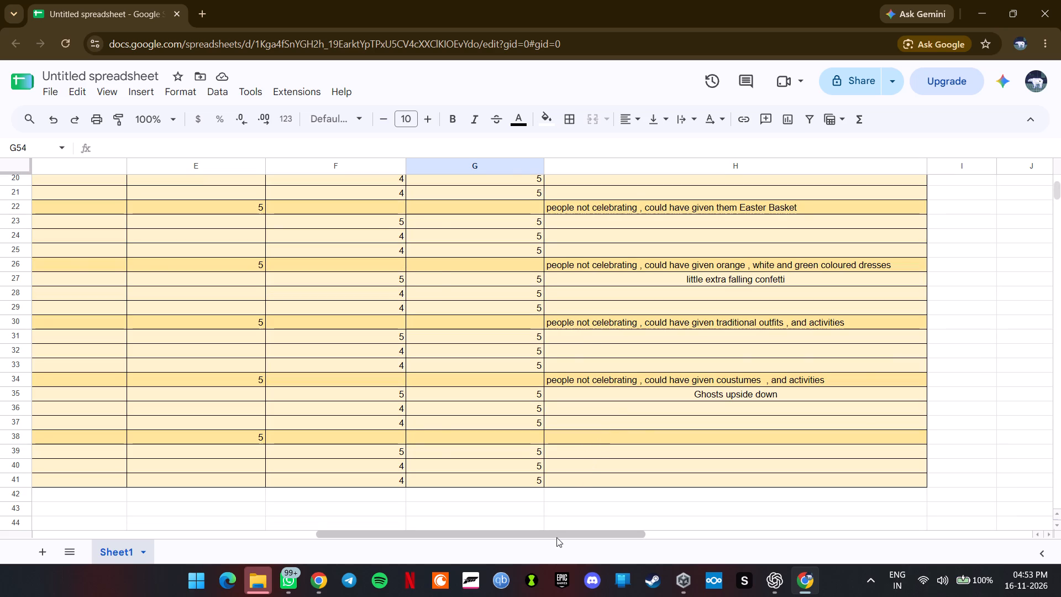
{"action": "left_click_drag", "start_coordinate": [556, 537], "coordinate": [505, 560]}
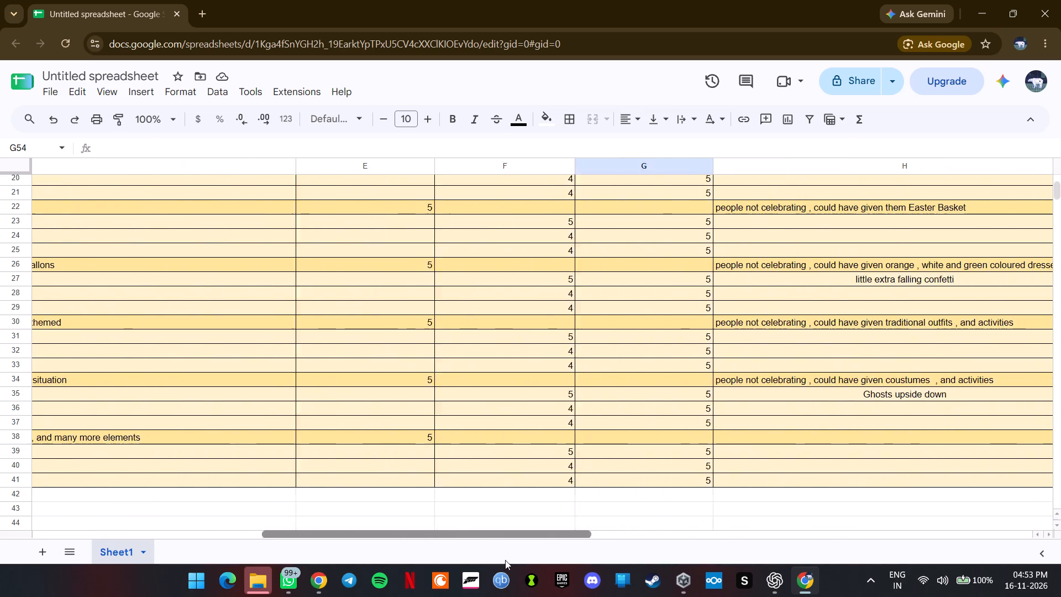
{"action": "left_click_drag", "start_coordinate": [505, 560], "coordinate": [631, 549]}
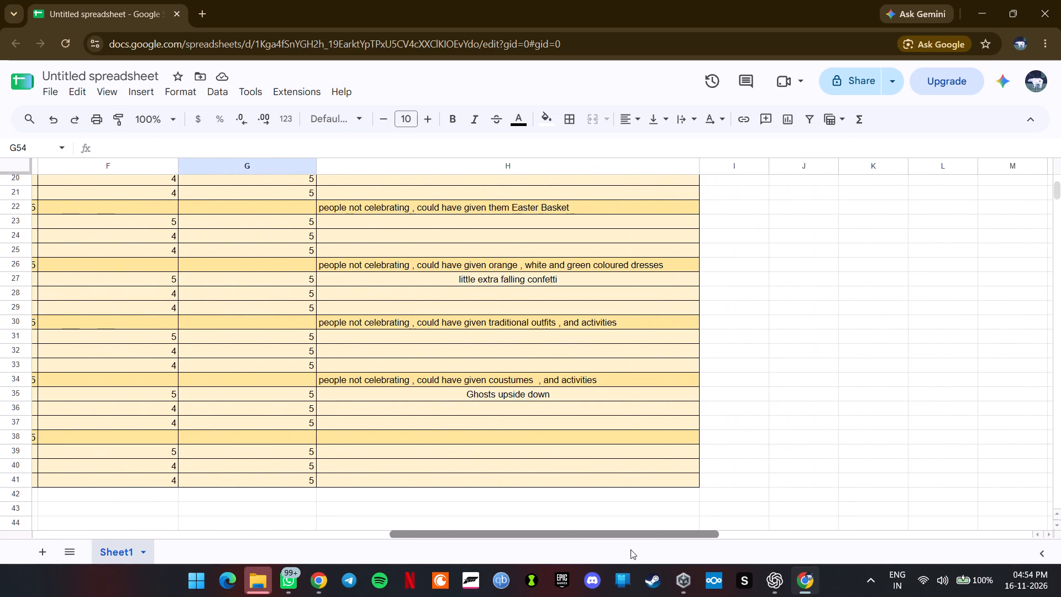
{"action": "left_click_drag", "start_coordinate": [631, 549], "coordinate": [223, 561]}
Save the spreadsheet and download a copy in Microsoft Excel (.xlsx) format.
{"action": "left_click", "coordinate": [372, 506]}
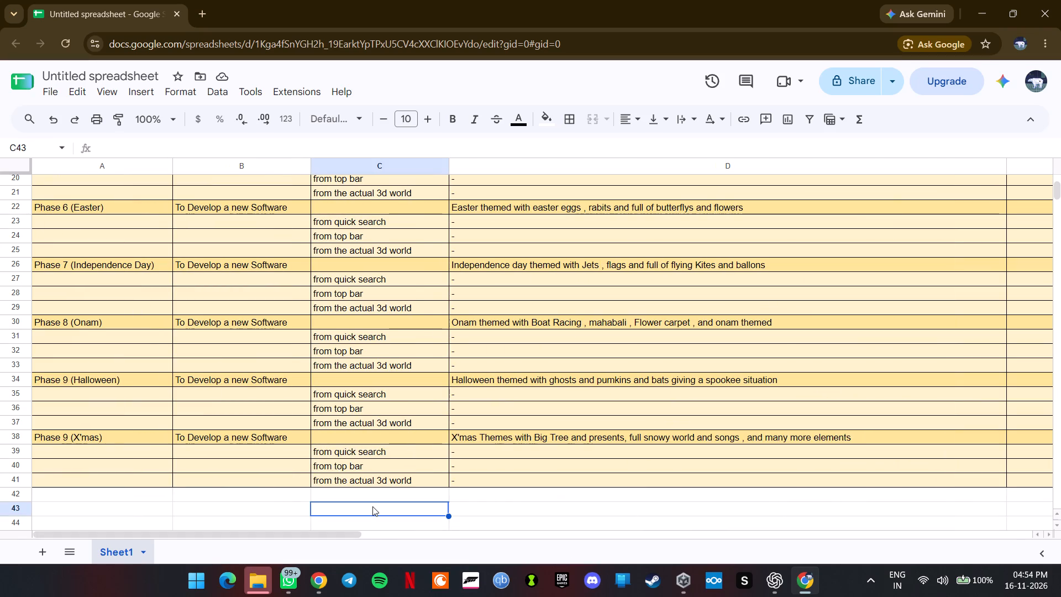
{"action": "key", "text": "ctrl+s"}
{"action": "scroll", "coordinate": [209, 401], "scroll_direction": "up", "scroll_amount": 13}
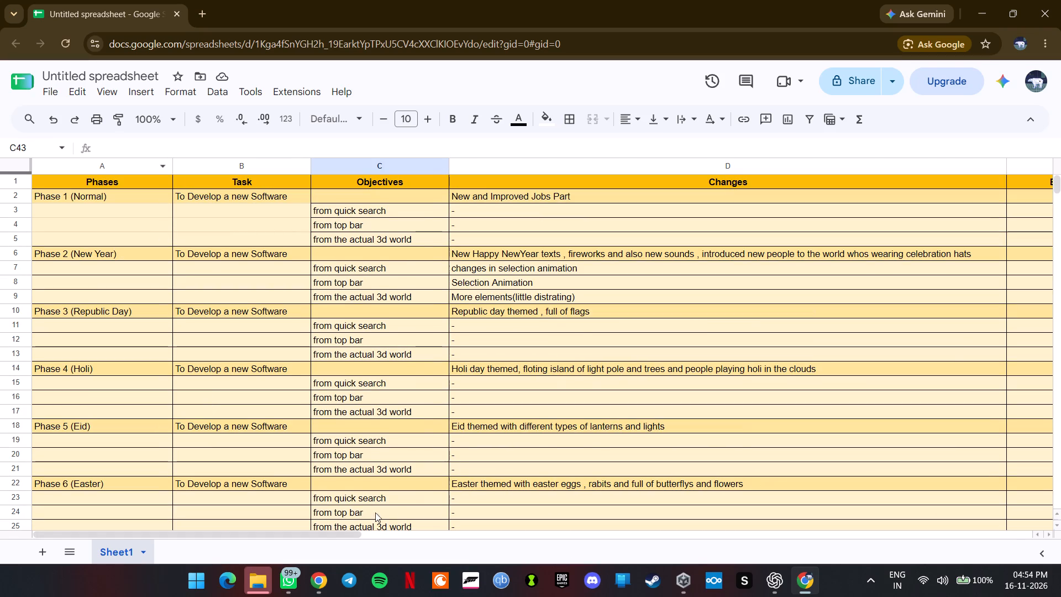
{"action": "left_click_drag", "start_coordinate": [318, 532], "coordinate": [245, 537]}
{"action": "left_click", "coordinate": [55, 90]}
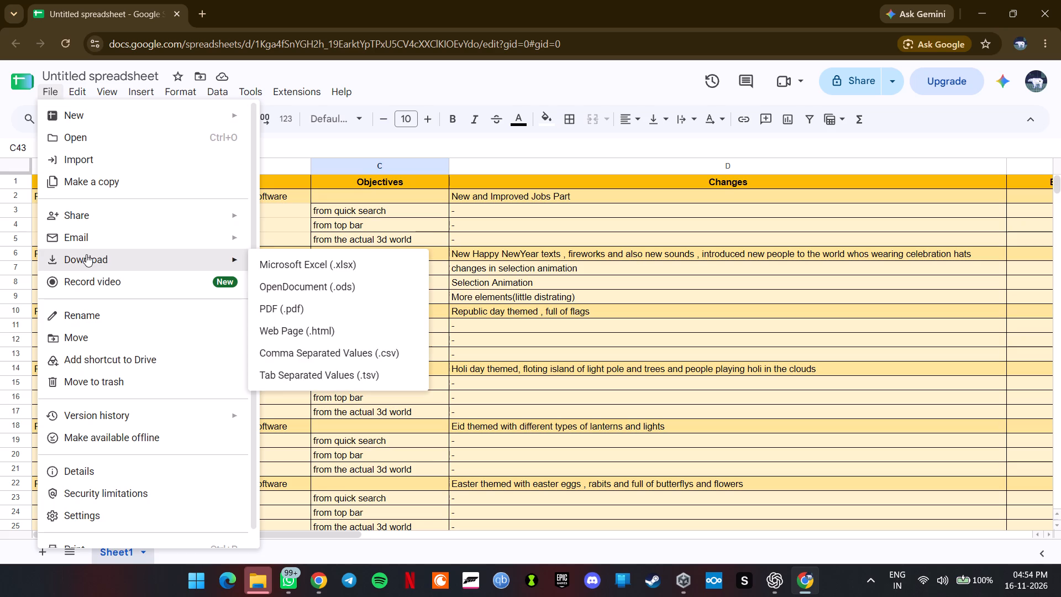
{"action": "left_click", "coordinate": [295, 265]}
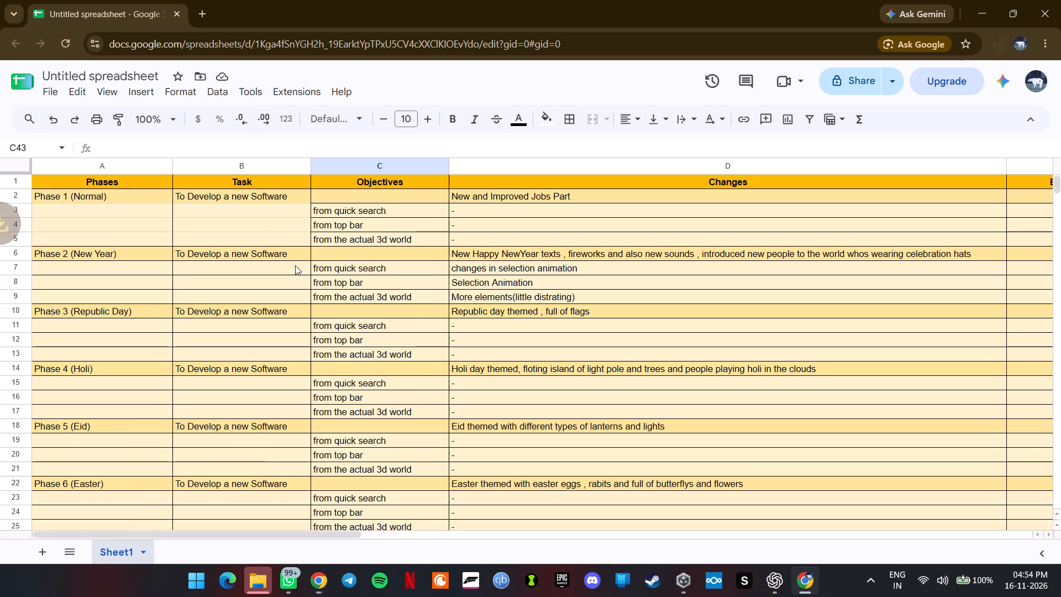